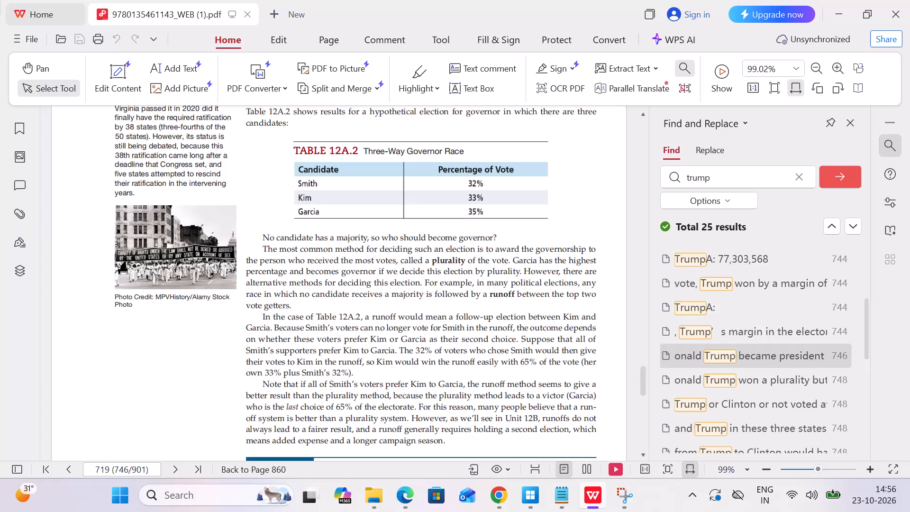
Compare the last Trump entries logged in the spreadsheet with the PDF's Trump search results to find where logging stopped.
scroll(294, 275, "down", 1)
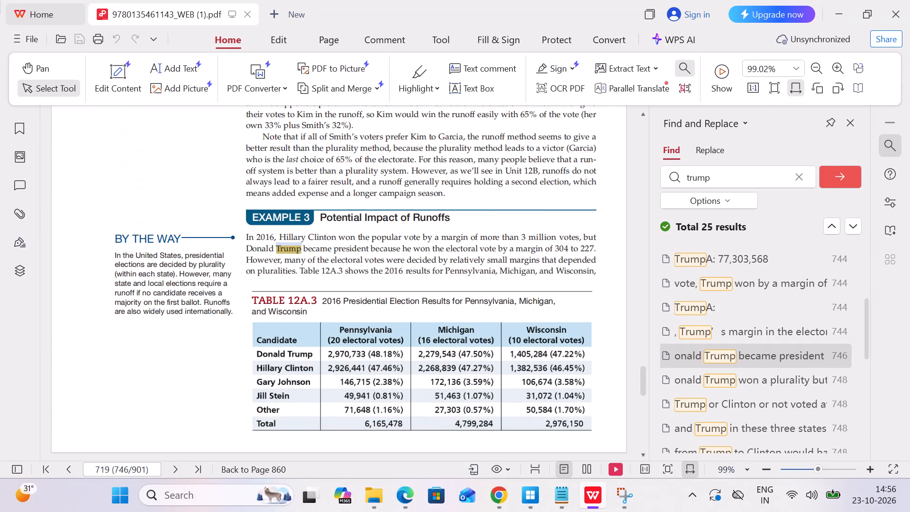
left_click(501, 496)
left_click(461, 425)
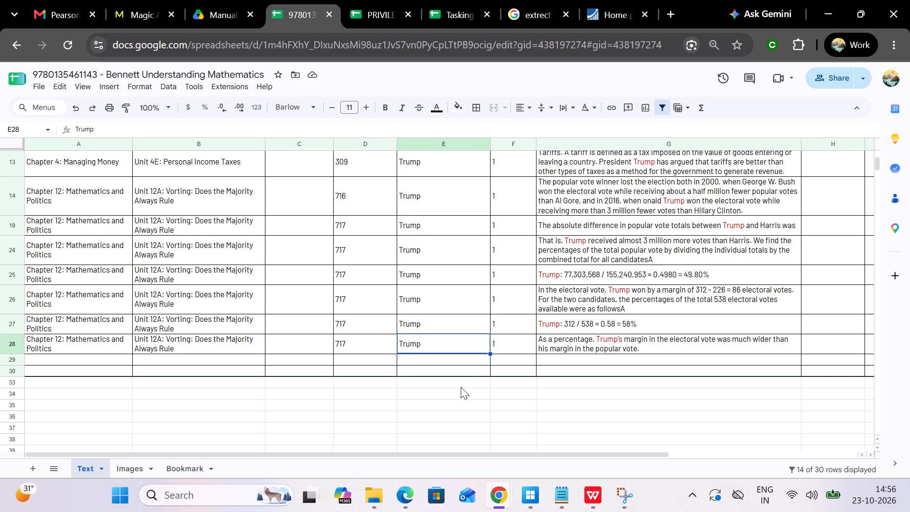
scroll(469, 362, "up", 2)
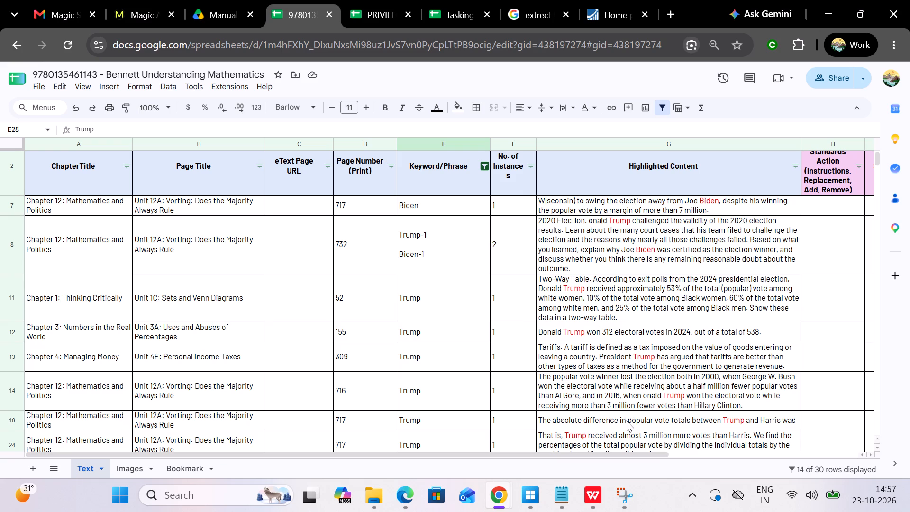
key("alt+Tab")
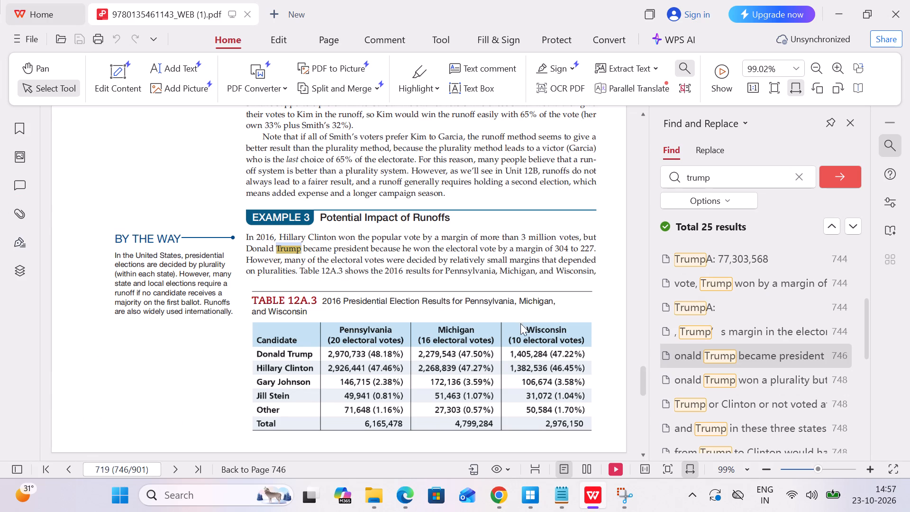
left_click(672, 326)
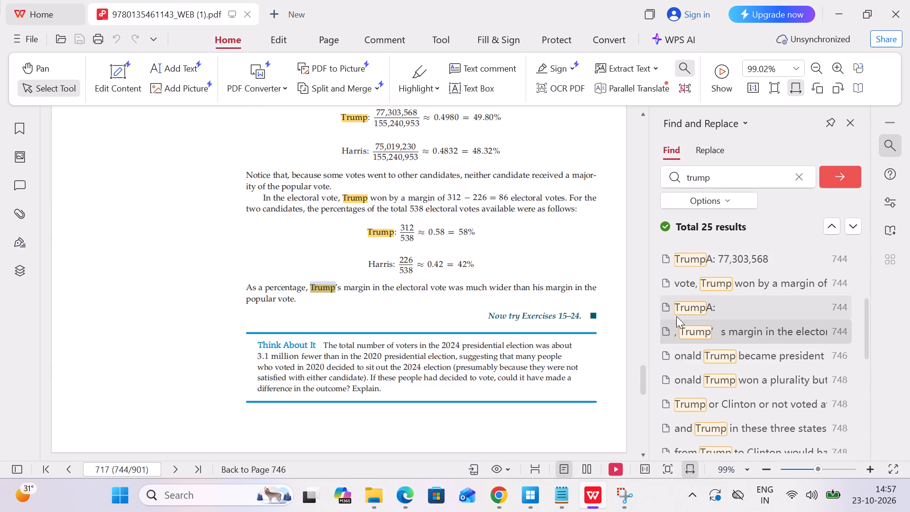
left_click(679, 312)
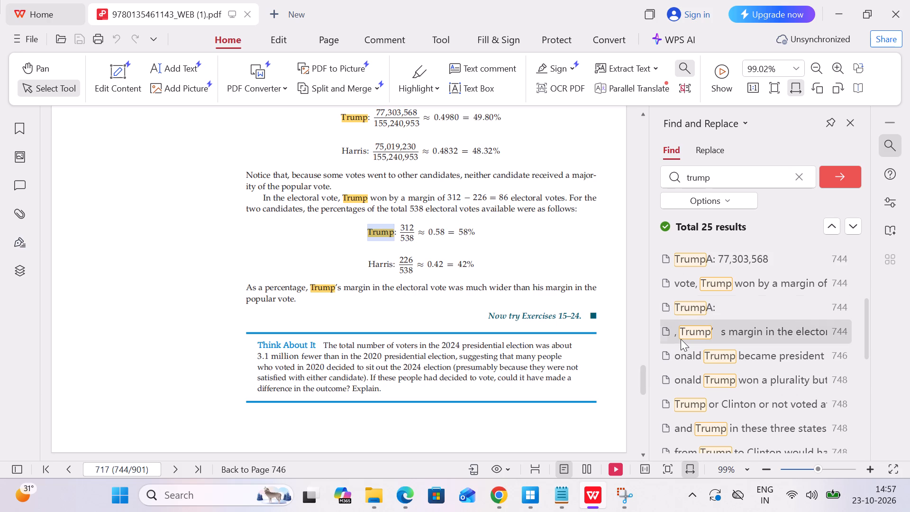
left_click(681, 339)
Copy the Example 3 sentence from "In 2016, Hillary Clinton" to "304 to 227." in the PDF into row 29's Highlighted Content in the spreadsheet.
left_click(689, 352)
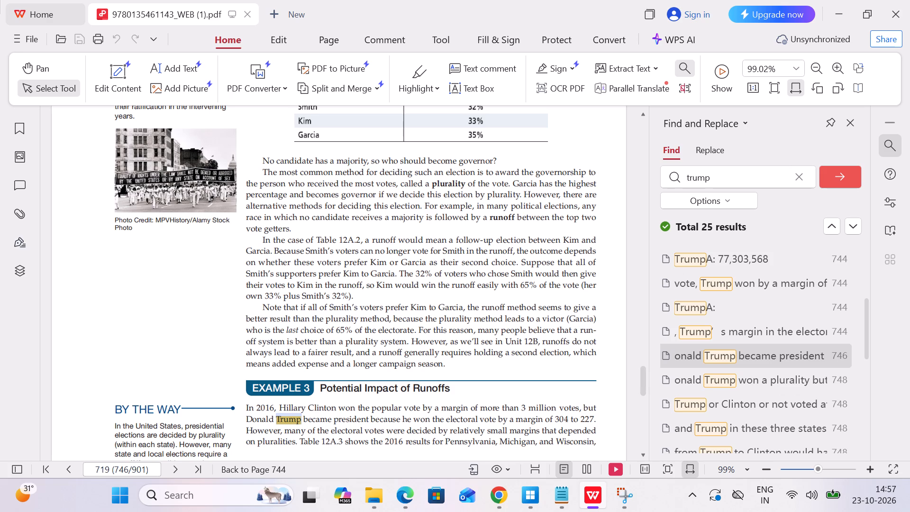
left_click_drag(246, 409, 340, 413)
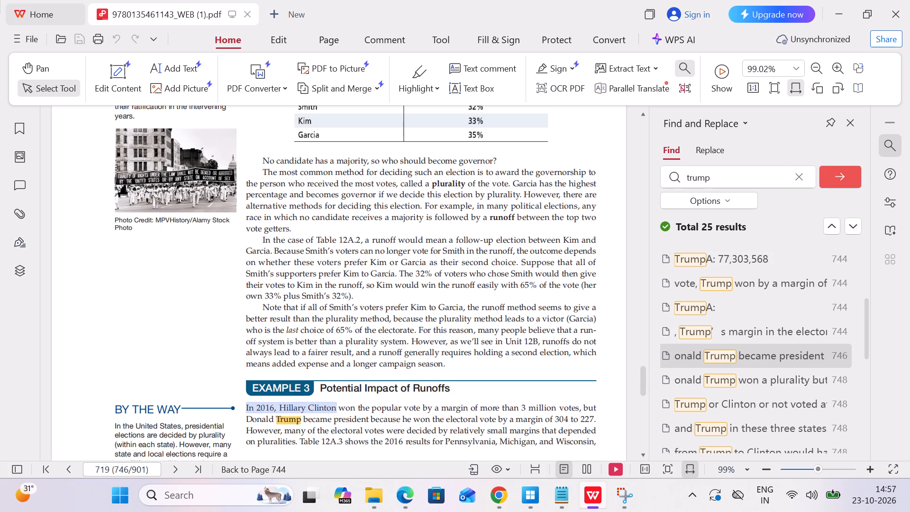
left_click_drag(340, 413, 607, 422)
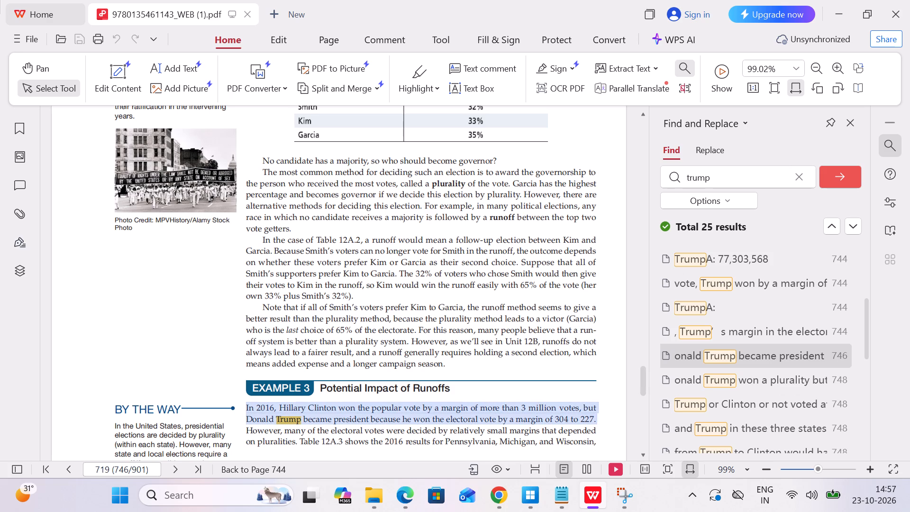
left_click_drag(607, 422, 610, 422)
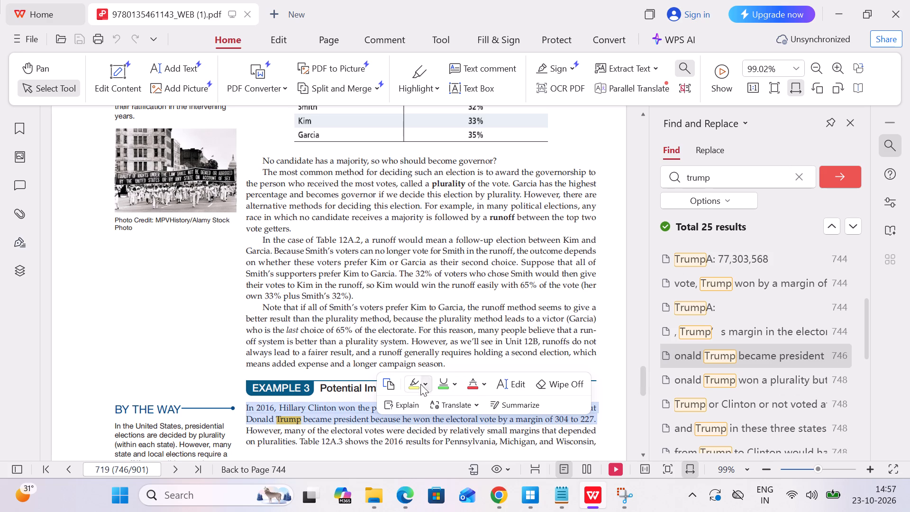
left_click(396, 388)
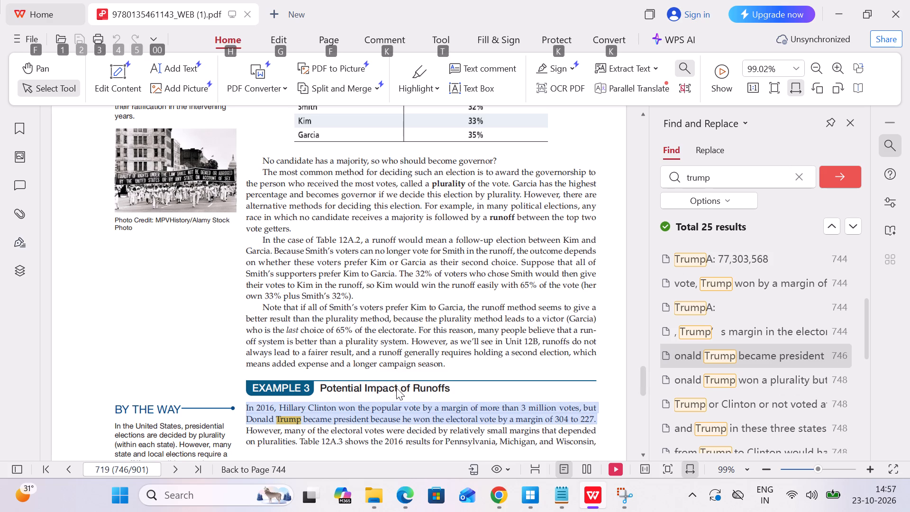
key("alt+Tab")
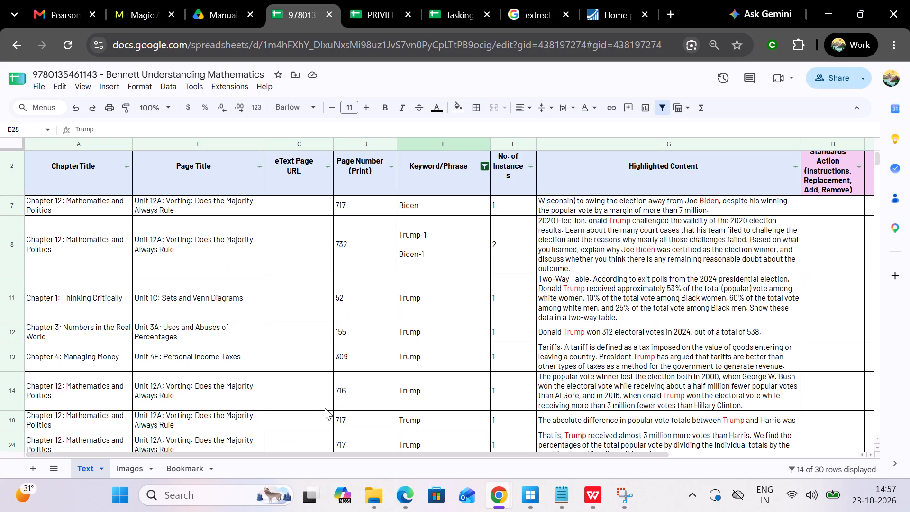
scroll(322, 411, "down", 4)
scroll(322, 411, "up", 1)
double_click(546, 258)
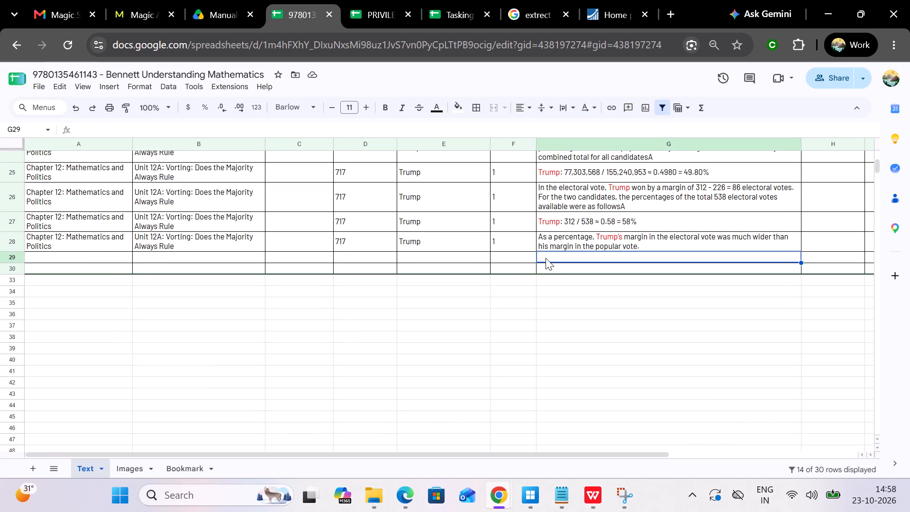
key("ctrl+v")
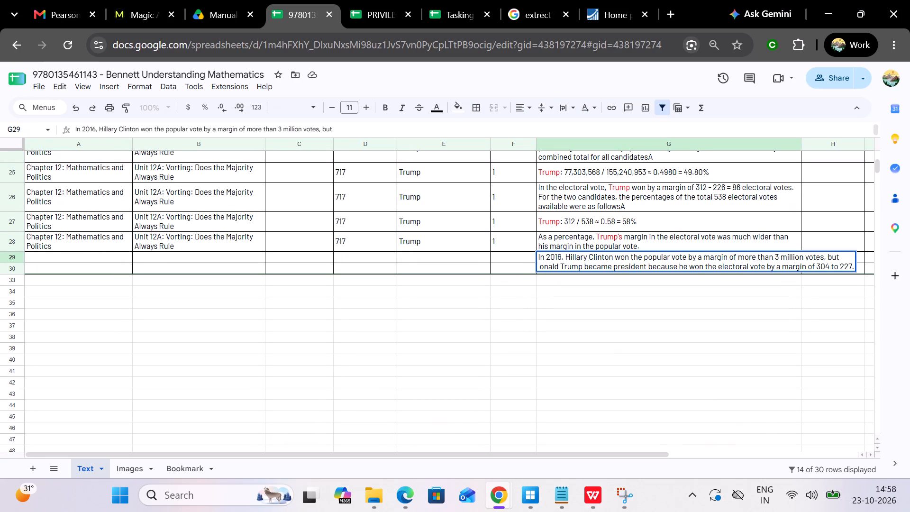
Colour the word "Trump" red in row 29's highlighted content.
double_click(573, 262)
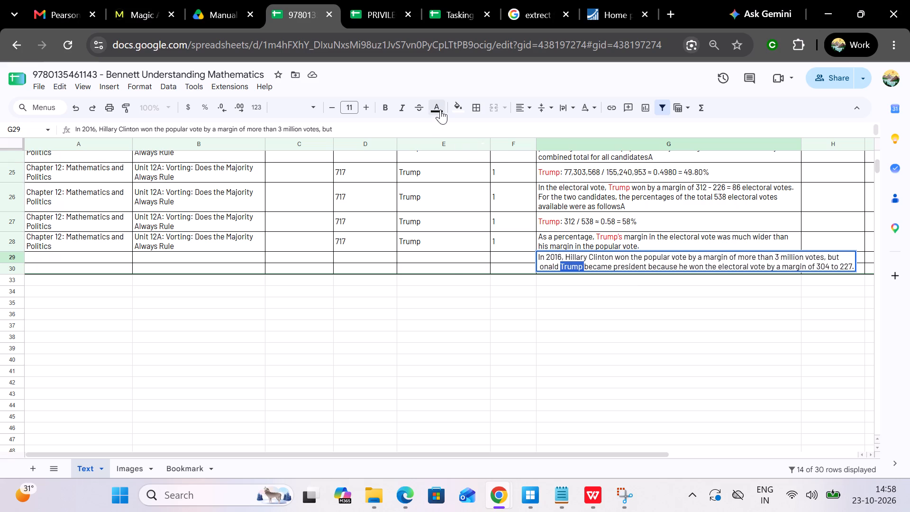
left_click(440, 110)
left_click(452, 152)
Enter 1 as the number of instances in row 29.
left_click(491, 254)
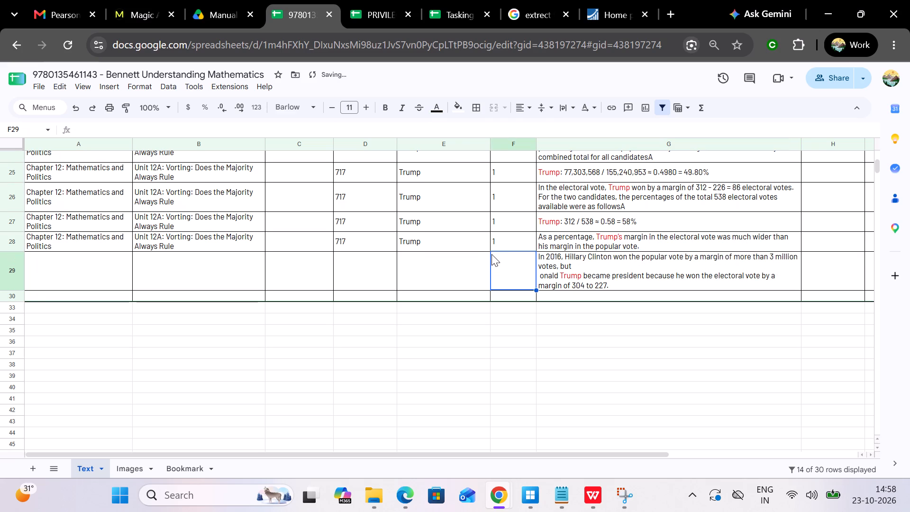
key("1")
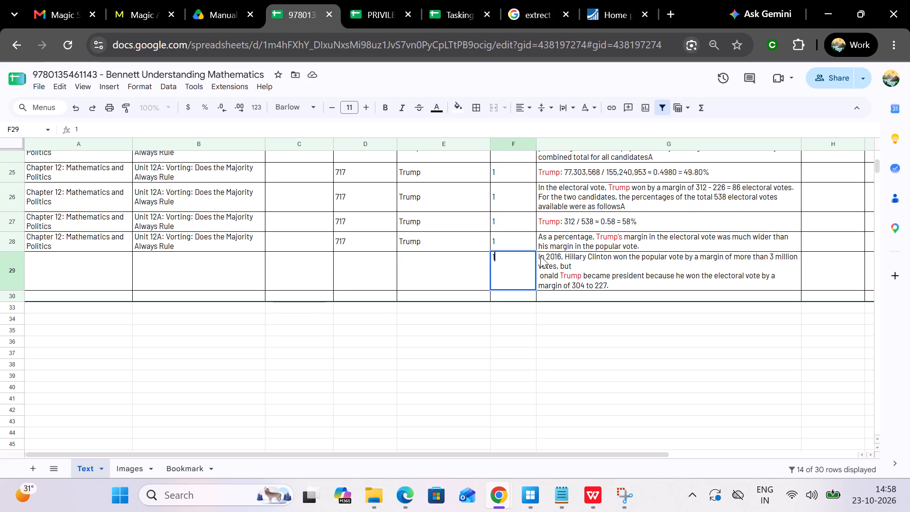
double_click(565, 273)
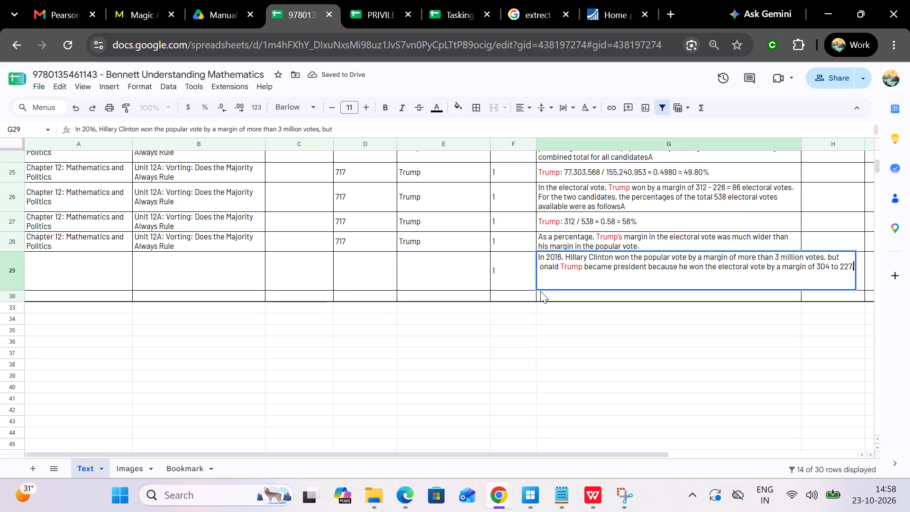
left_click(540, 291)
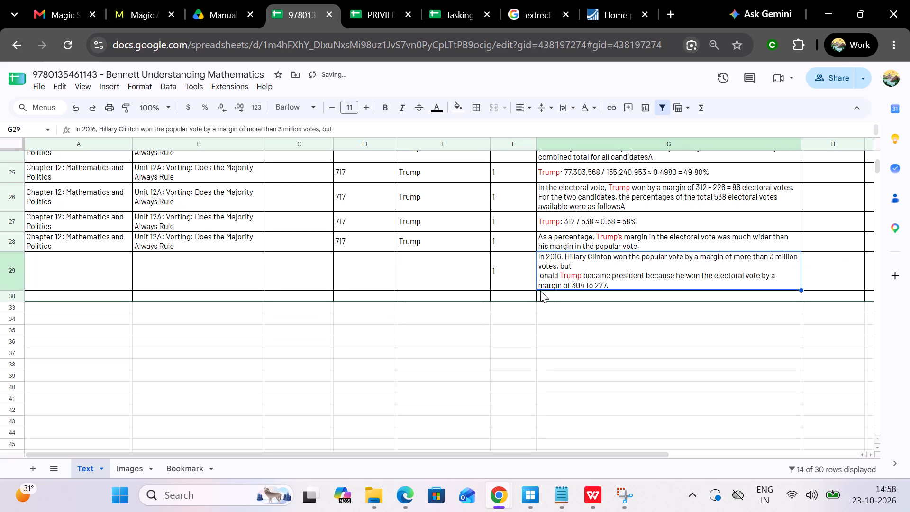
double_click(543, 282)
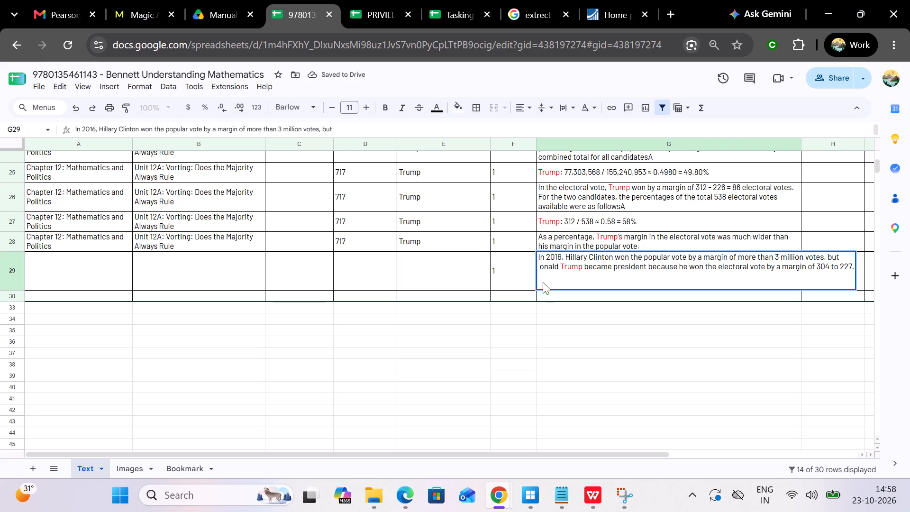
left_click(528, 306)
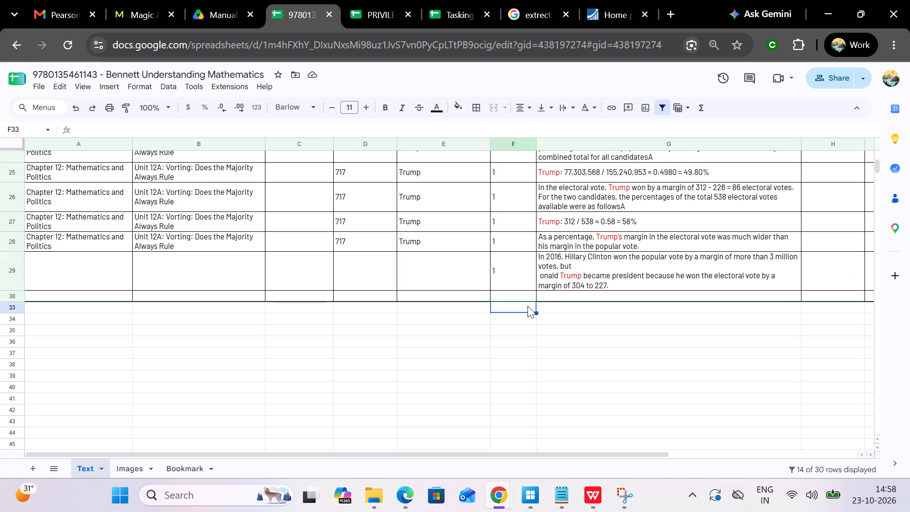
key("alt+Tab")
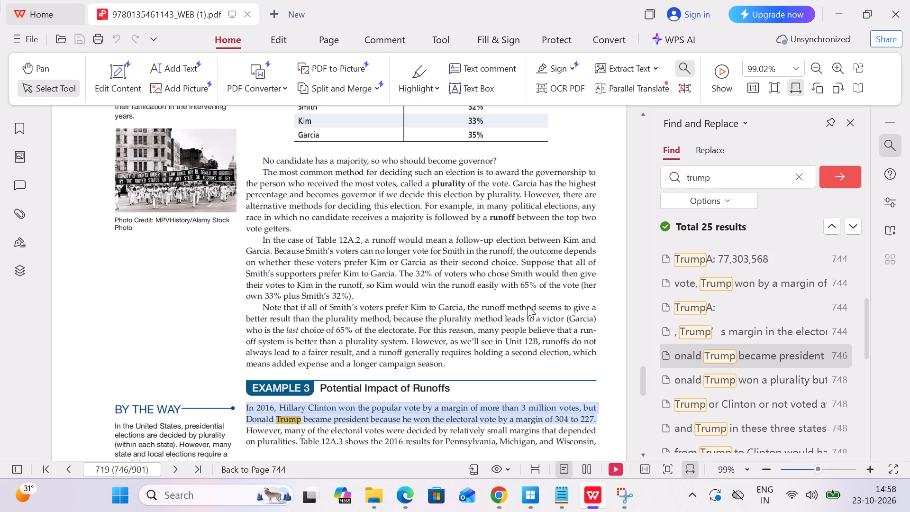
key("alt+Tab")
Correct "onald" to "Donald" in row 29's highlighted content and replace the line break before it with a single space.
double_click(550, 287)
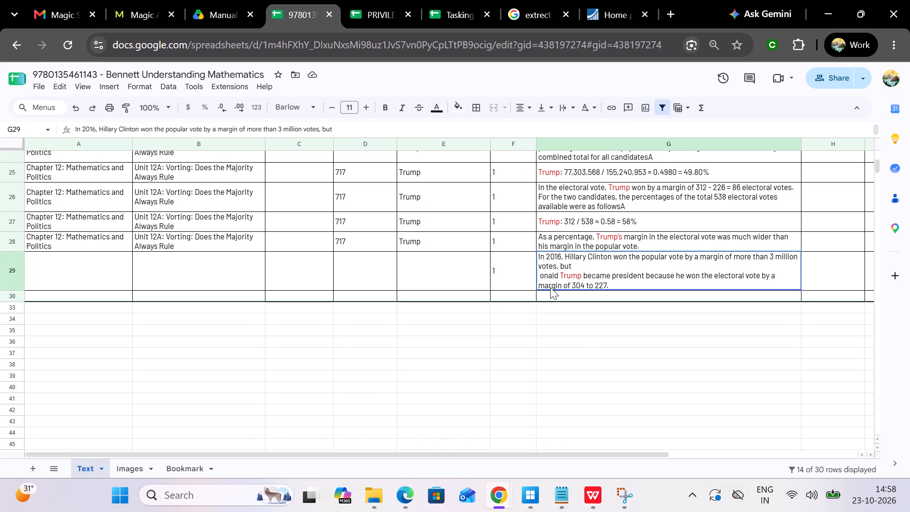
left_click(540, 267)
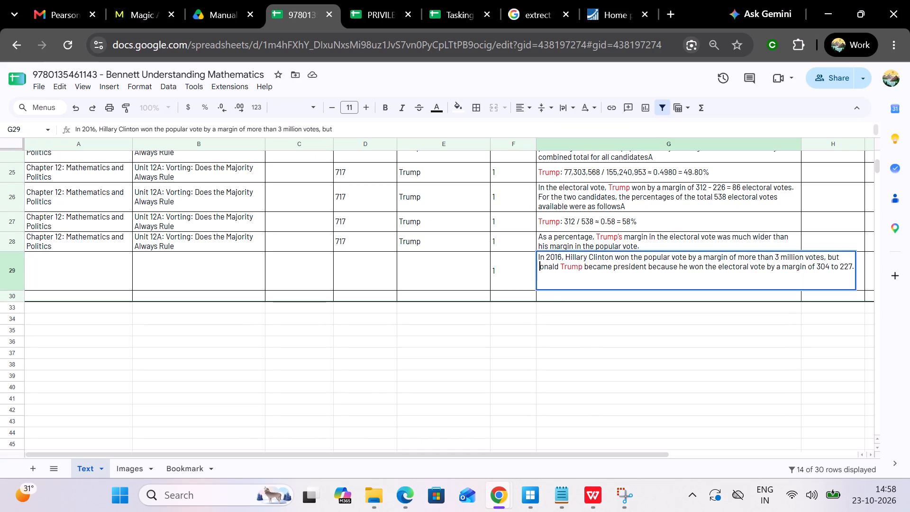
key("ctrl+d")
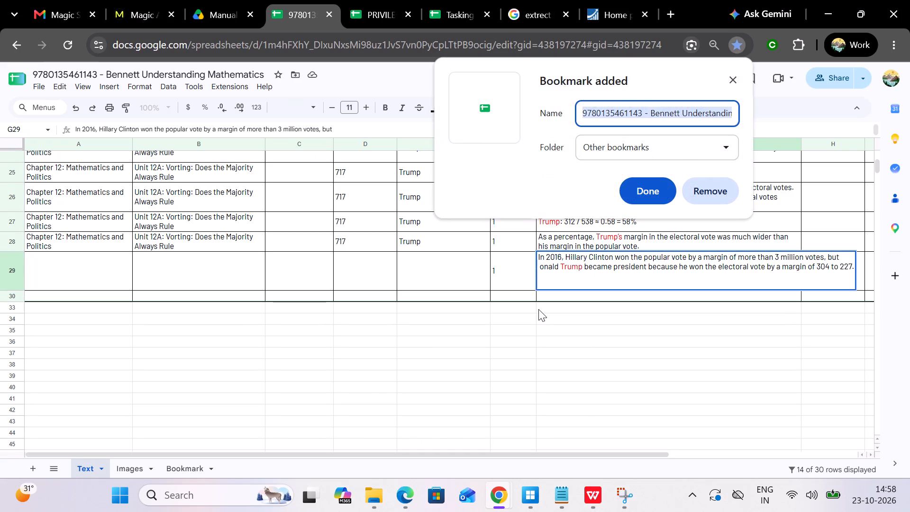
left_click(701, 199)
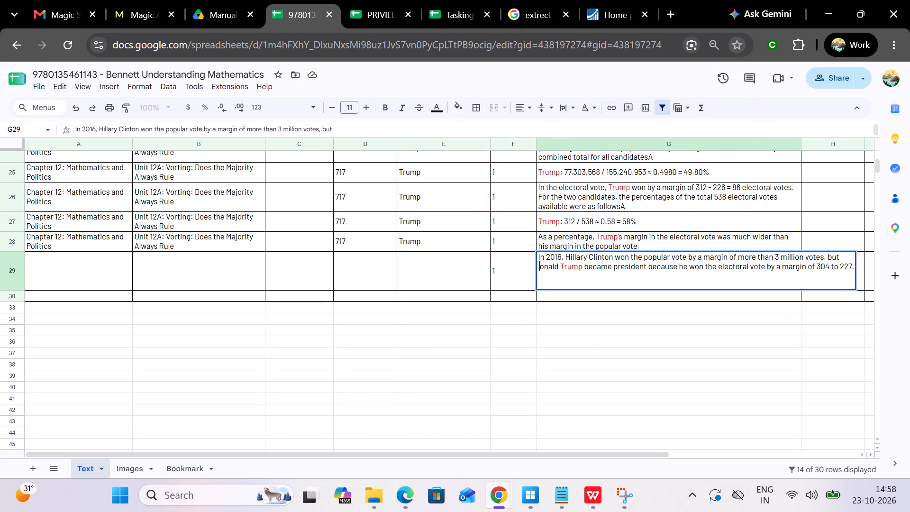
key("shift+d")
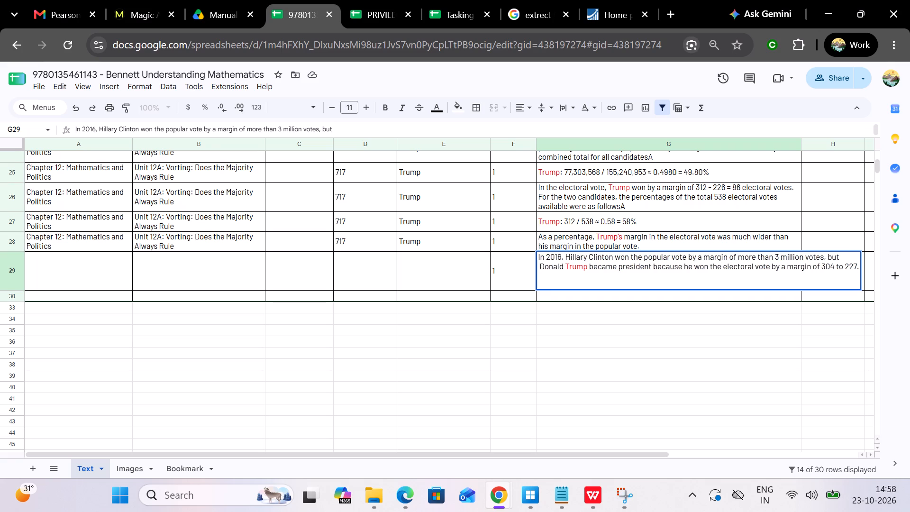
left_click(543, 267)
key("Left")
key("BackSpace")
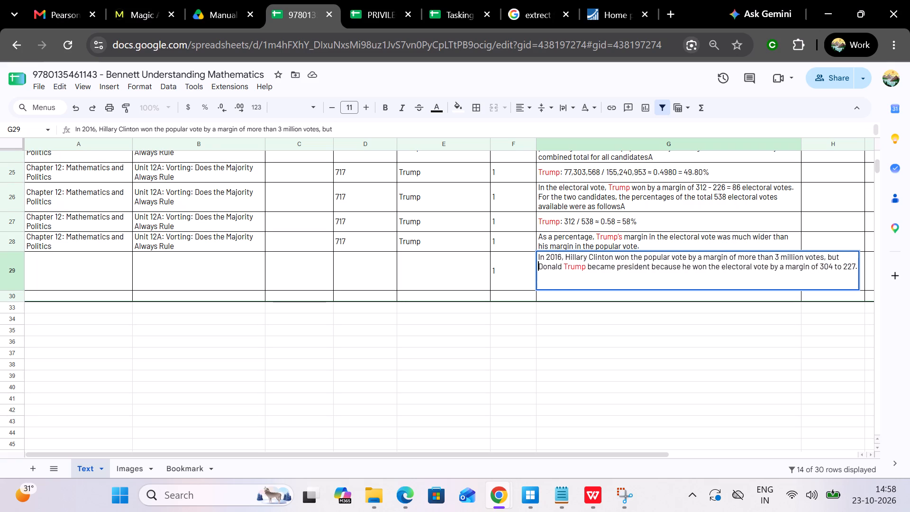
key("BackSpace")
key("BackSpace")
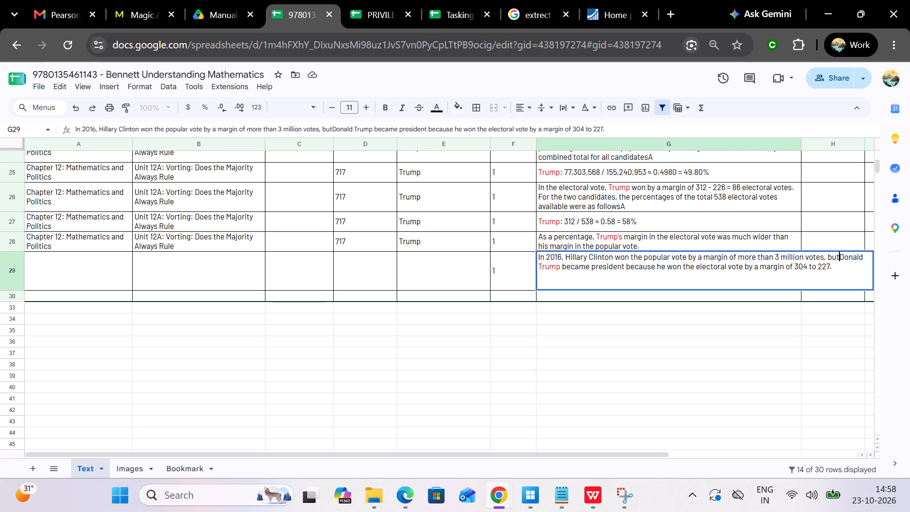
key("space")
left_click(477, 275)
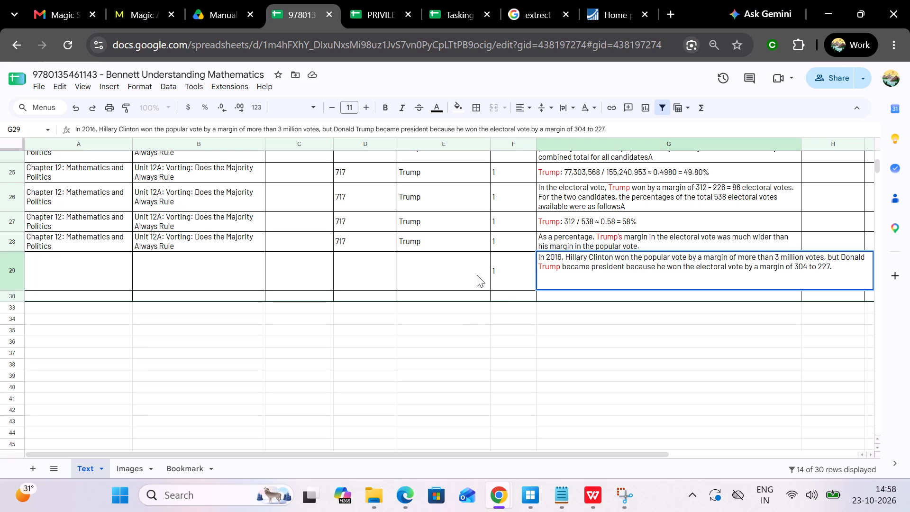
Copy the keyword "Trump" from row 28 into row 29's Keyword/Phrase cell.
left_click(438, 248)
key("ctrl+c")
left_click(437, 262)
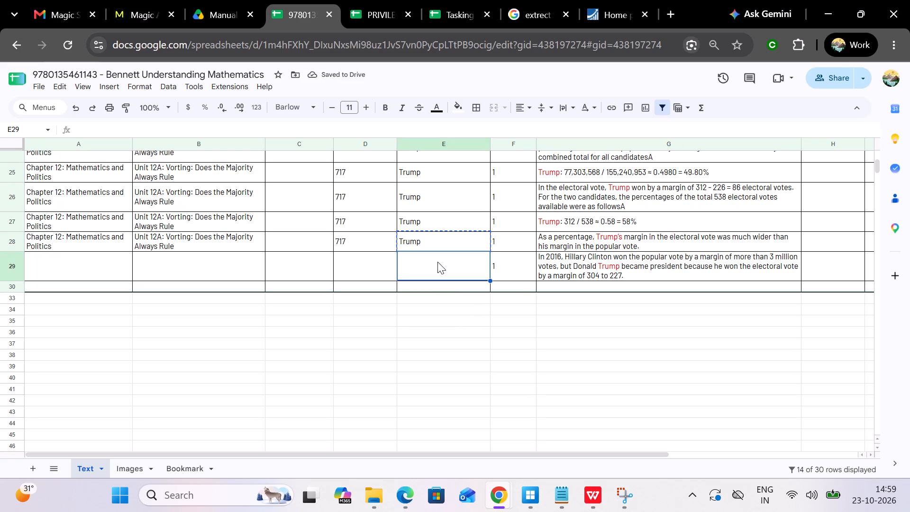
key("ctrl+v")
Check the printed page number of the Example 3 passage in the PDF and enter 719 as row 29's page number.
left_click(370, 258)
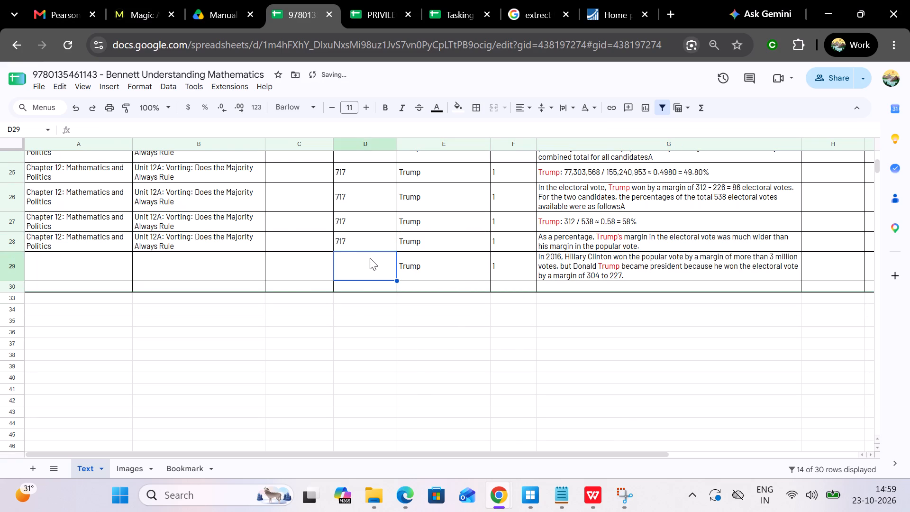
key("alt+Tab")
scroll(370, 258, "up", 2)
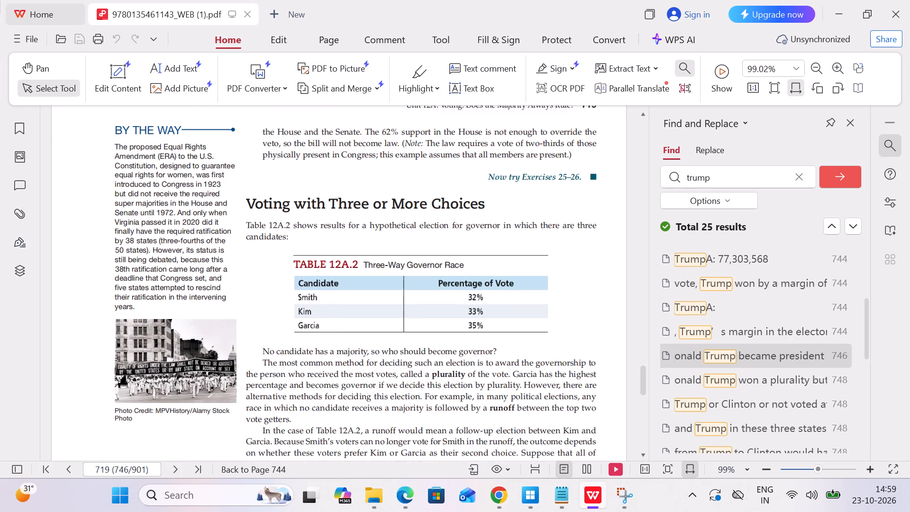
scroll(370, 258, "up", 1)
scroll(370, 258, "down", 3)
key("alt+Tab")
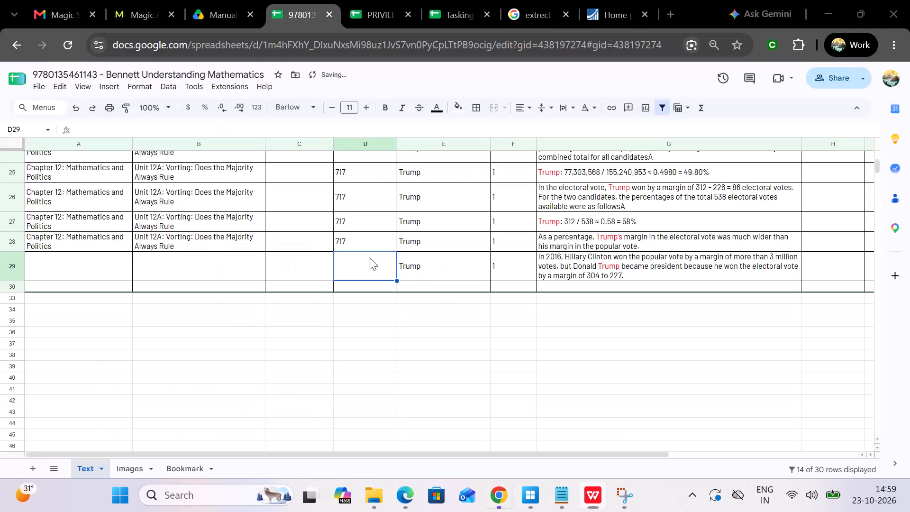
key("4")
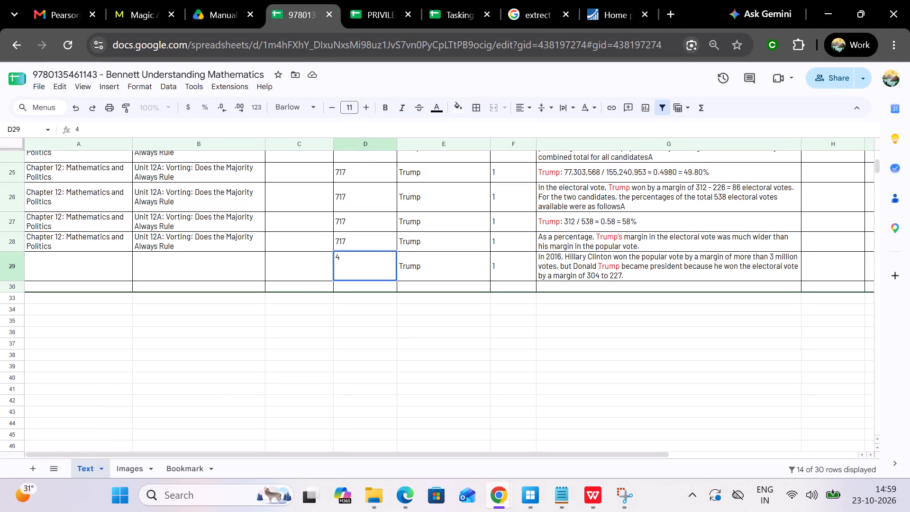
key("BackSpace")
type("719")
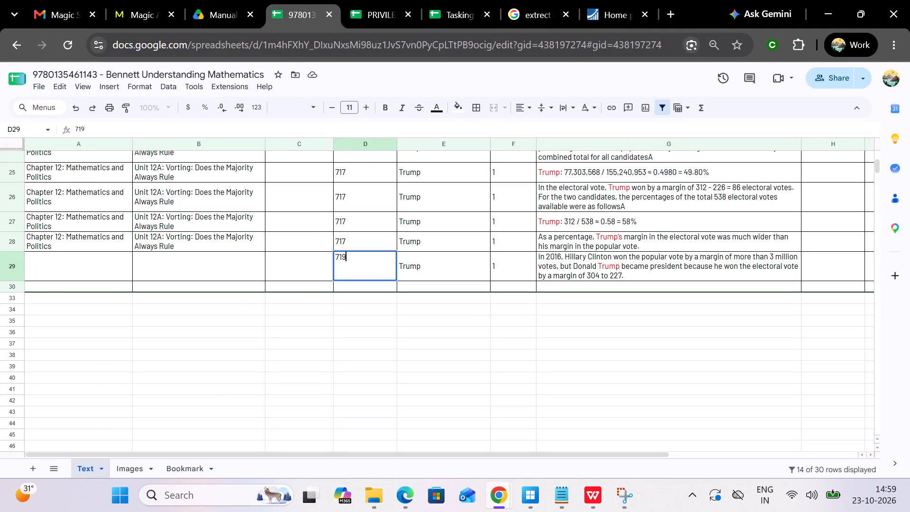
Check the unit heading on the PDF page and copy the Unit 12A title from row 28 into row 29.
left_click(102, 253)
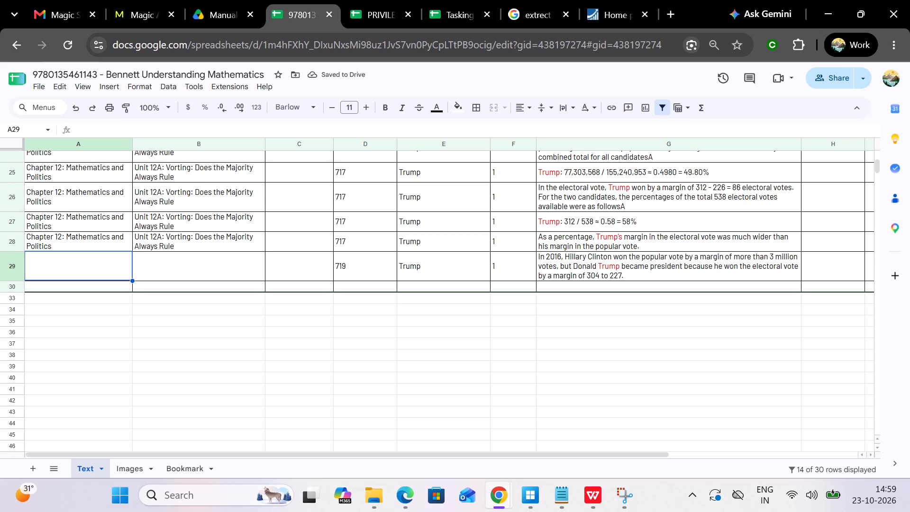
key("alt+Tab")
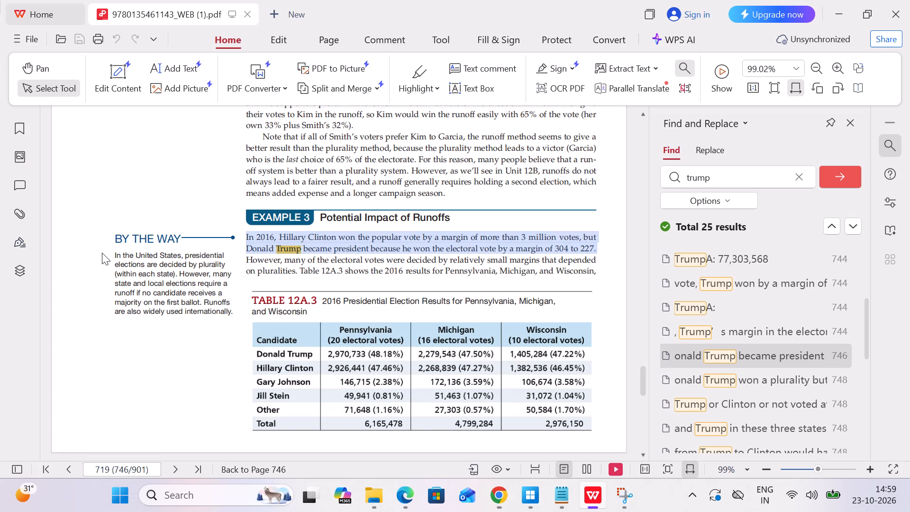
scroll(102, 253, "up", 2)
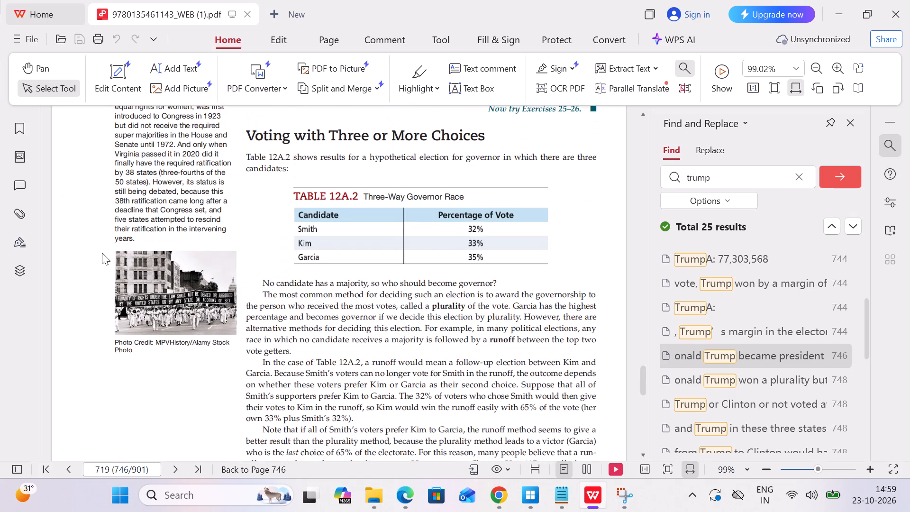
scroll(102, 253, "up", 1)
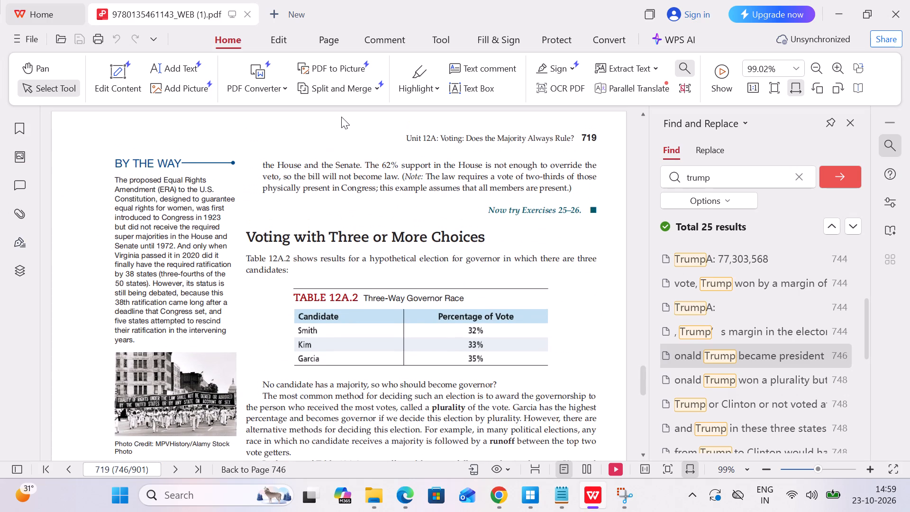
key("alt+Tab")
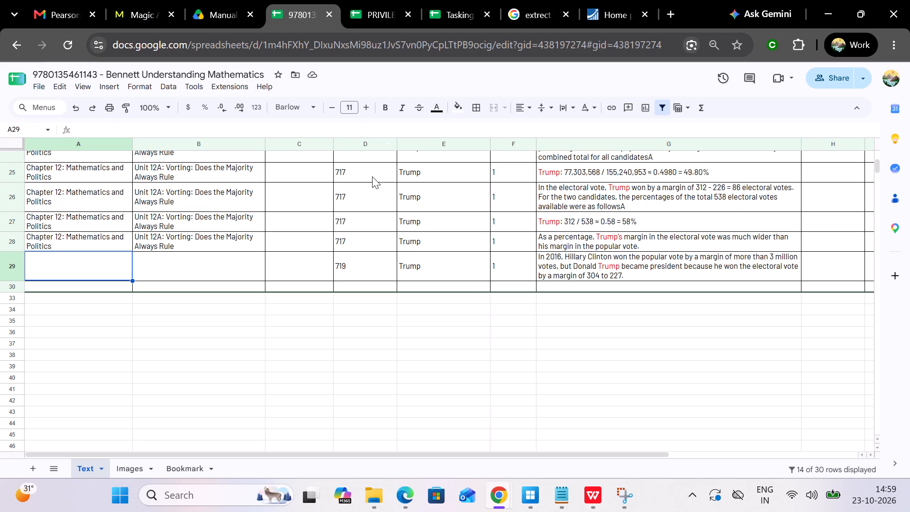
left_click(226, 237)
key("ctrl+c")
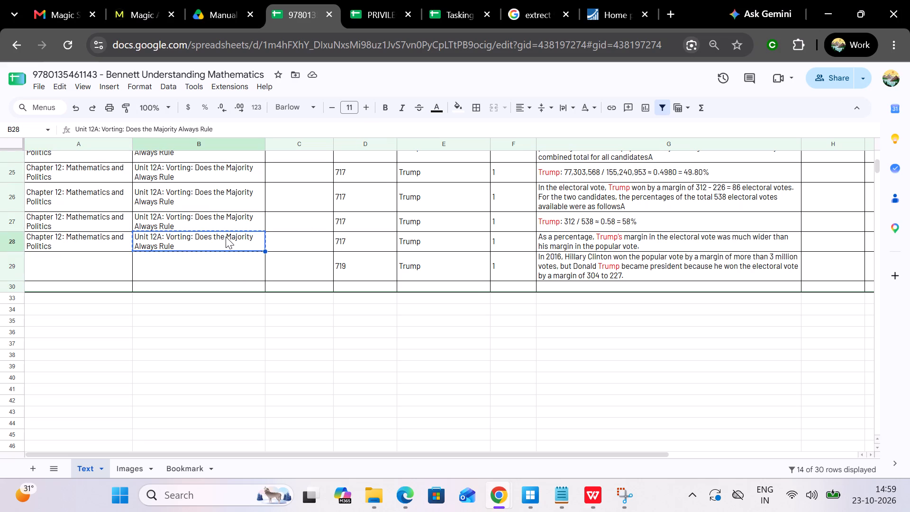
left_click(211, 272)
key("ctrl+v")
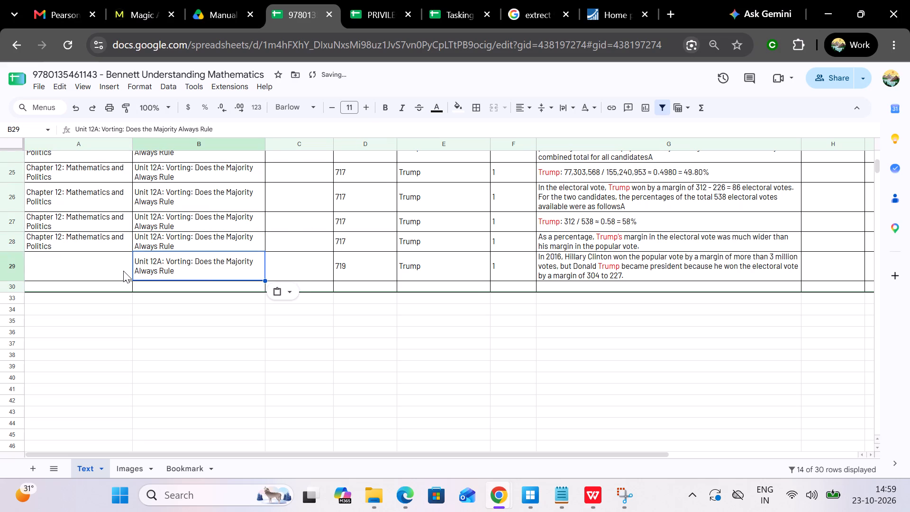
Copy the chapter title "Chapter 12: Mathematics and Politics" from row 28 into row 29.
left_click(123, 271)
left_click(81, 243)
key("ctrl+c")
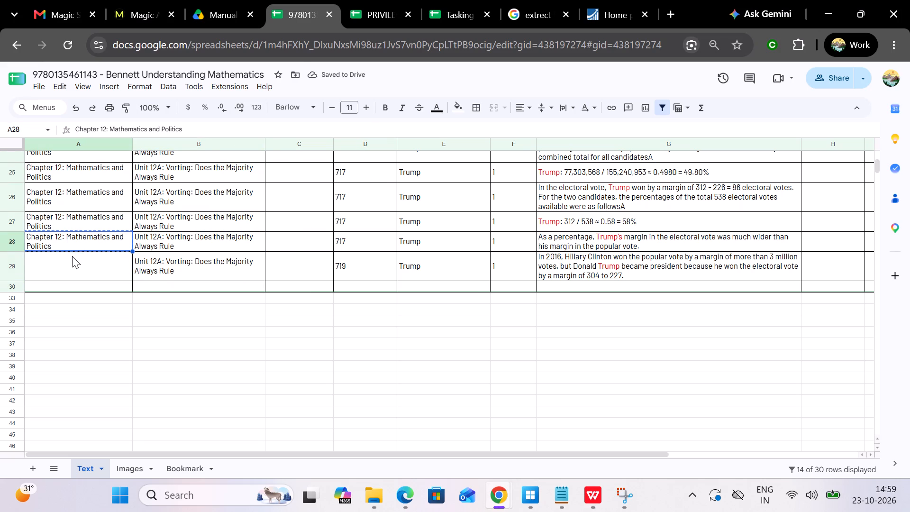
left_click(72, 256)
key("ctrl+v")
left_click(71, 297)
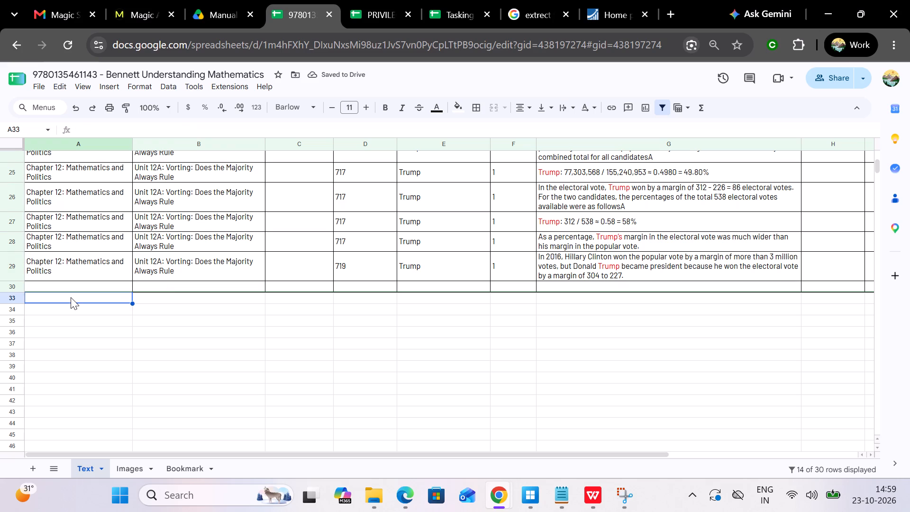
Look over page 719 in the PDF and go to the "Trump won a plurality but" search result on PDF page 748.
key("alt+Tab")
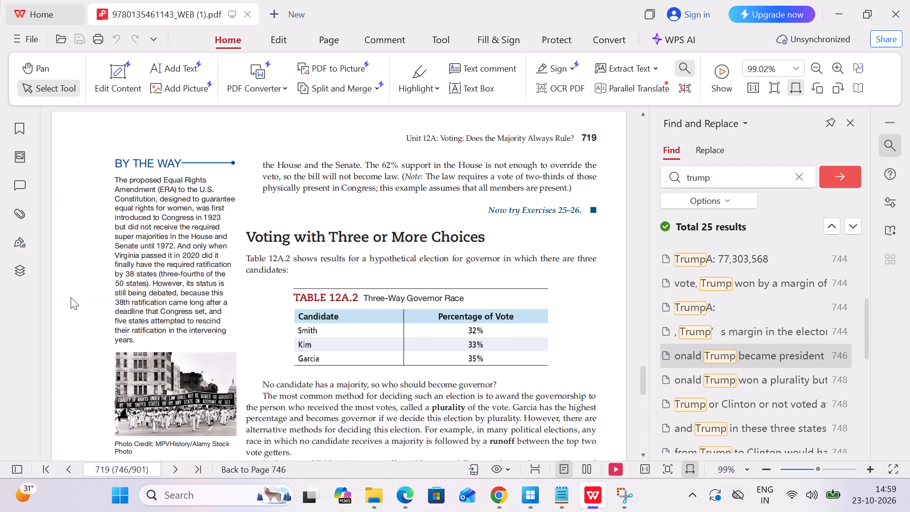
scroll(302, 326, "down", 1)
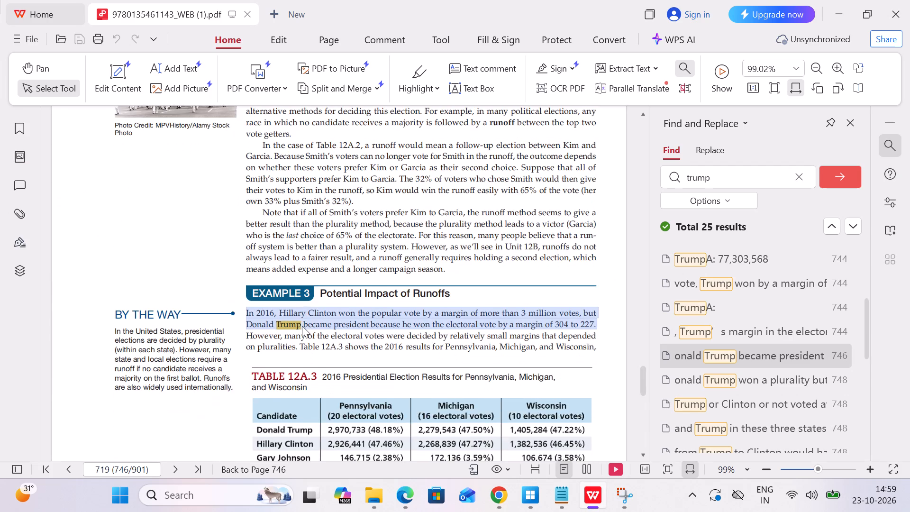
scroll(302, 326, "down", 1)
scroll(302, 326, "up", 2)
scroll(302, 326, "down", 1)
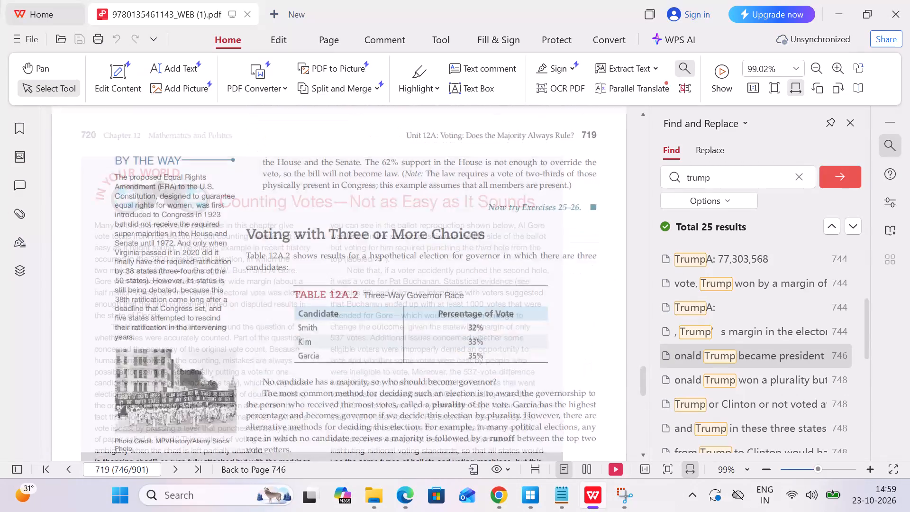
scroll(302, 326, "up", 2)
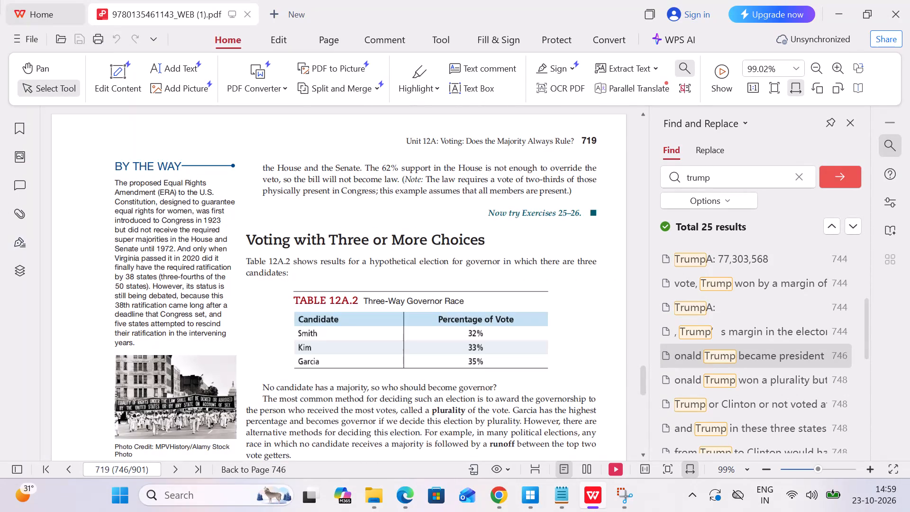
left_click(682, 373)
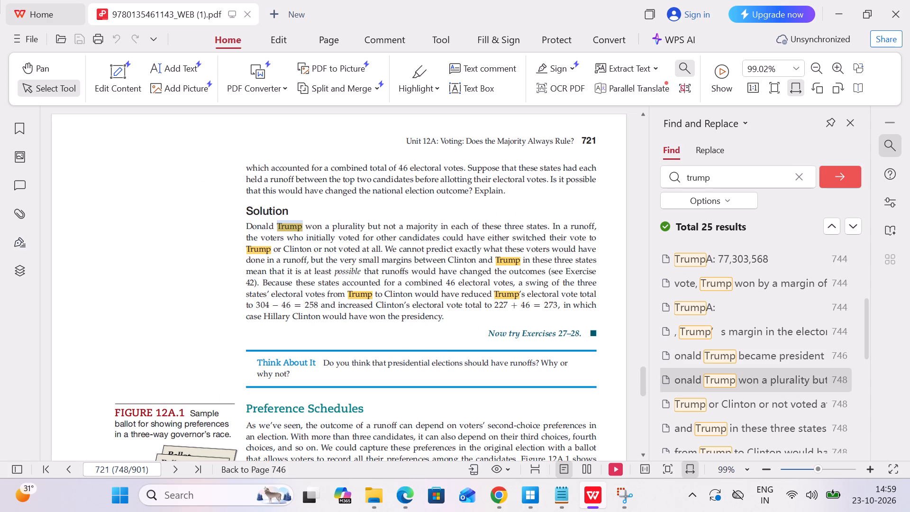
Copy the full Solution paragraph on page 721, through "won the presidency.", into row 30's highlighted content cell.
left_click_drag(248, 229, 270, 250)
left_click(270, 250)
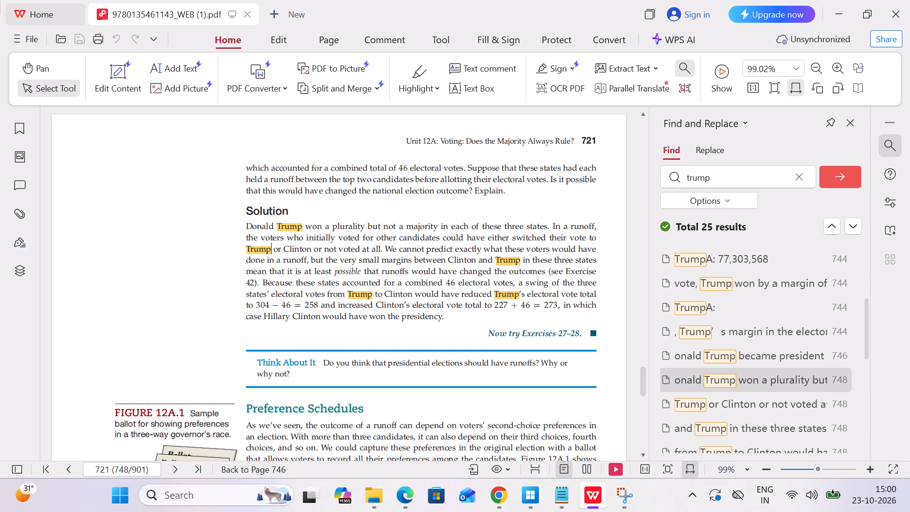
left_click_drag(245, 229, 307, 243)
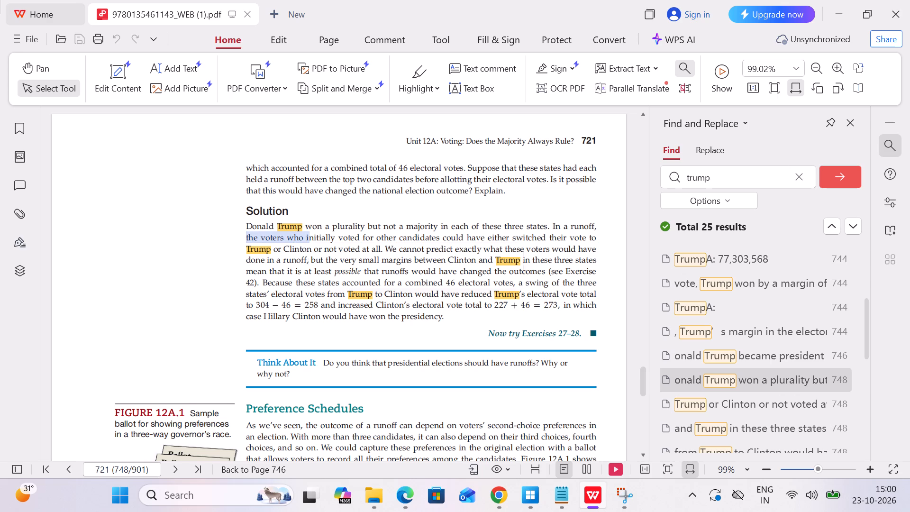
left_click(307, 243)
left_click_drag(248, 228, 264, 241)
left_click(264, 241)
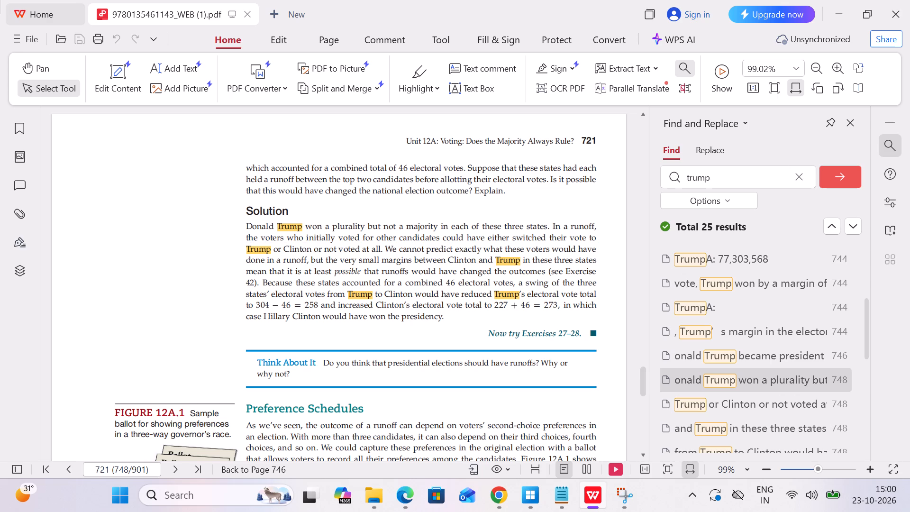
left_click_drag(448, 317, 244, 226)
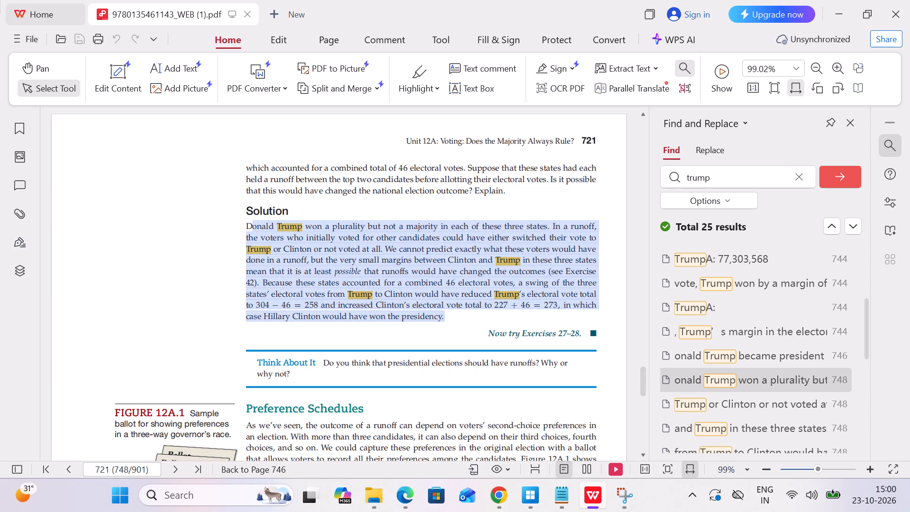
left_click_drag(244, 226, 247, 223)
left_click_drag(247, 223, 246, 223)
left_click_drag(246, 223, 246, 223)
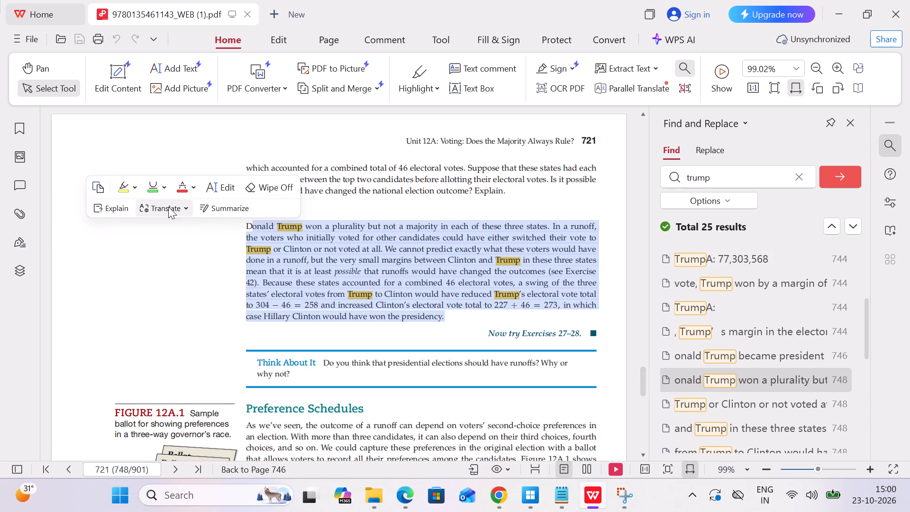
left_click(101, 191)
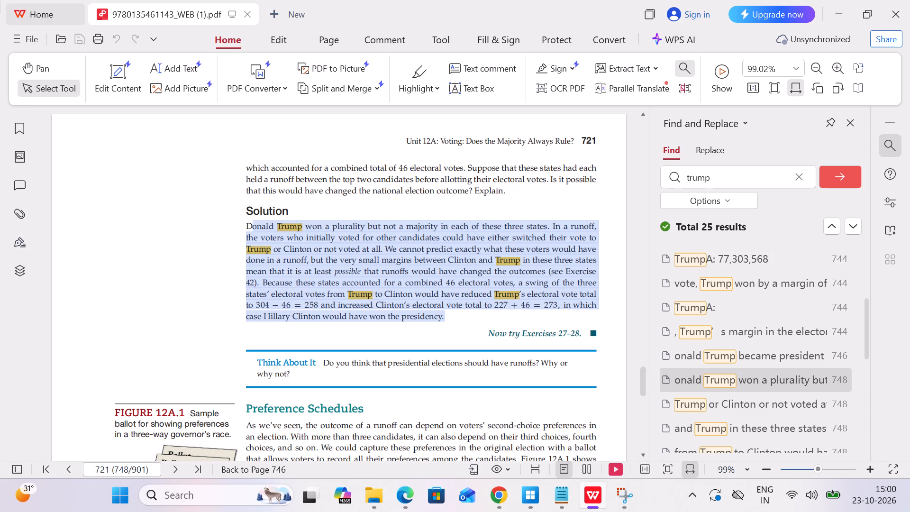
key("alt+Tab")
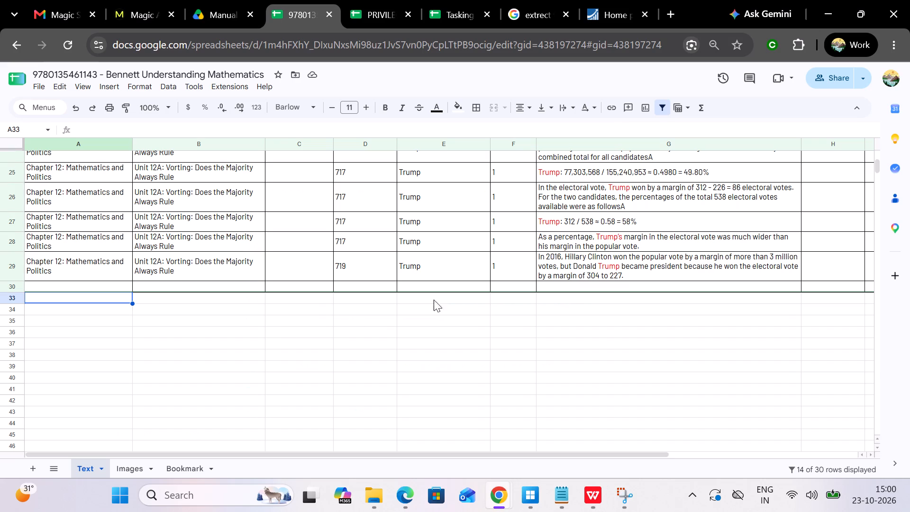
double_click(557, 286)
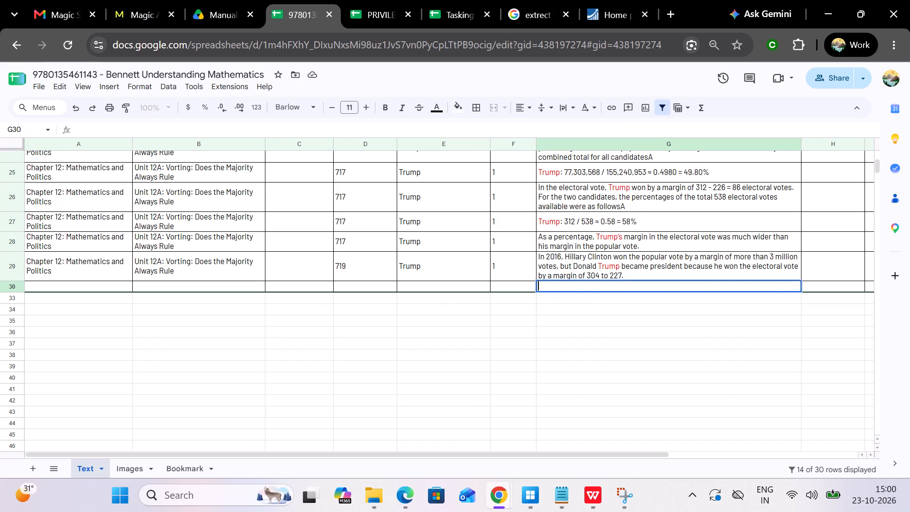
key("ctrl+v")
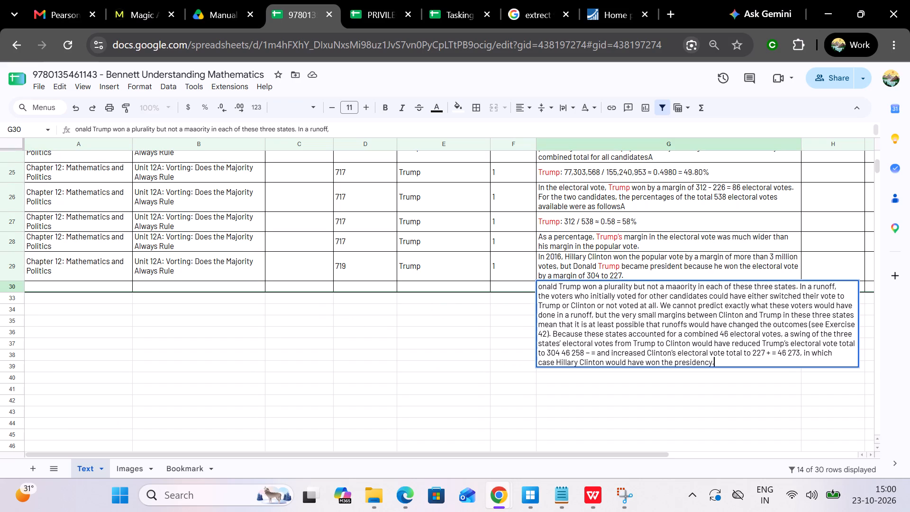
Correct "onald" to "Donald" at the start of row 30's highlighted content.
left_click(541, 289)
key("Left")
key("shift+d")
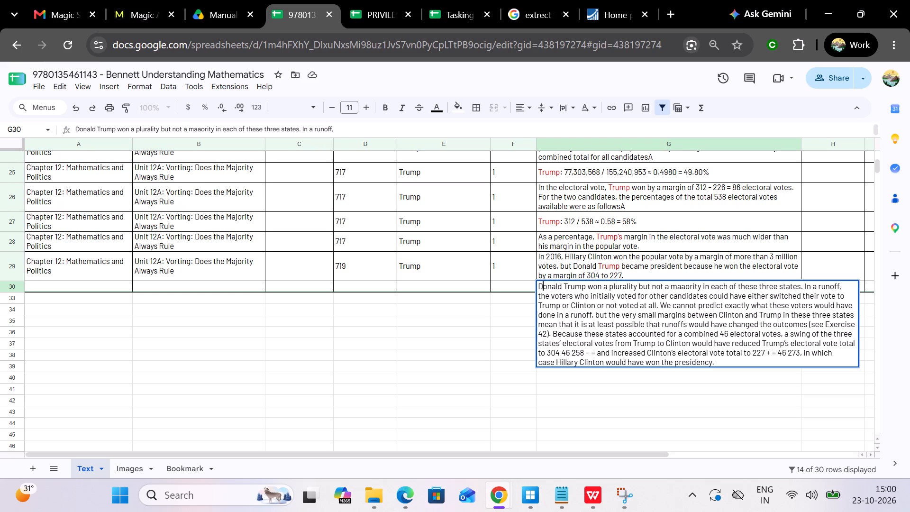
Colour the first "Trump" red in row 30's highlighted content.
double_click(573, 285)
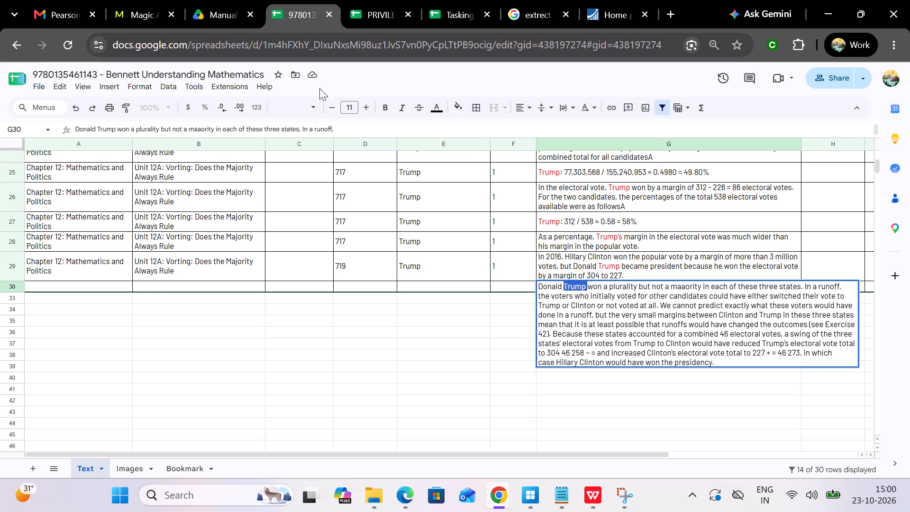
left_click(433, 107)
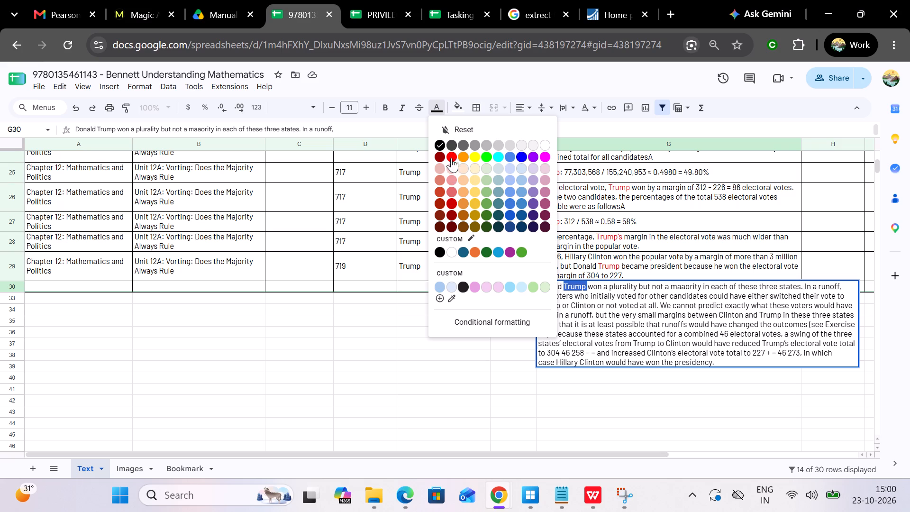
left_click(451, 156)
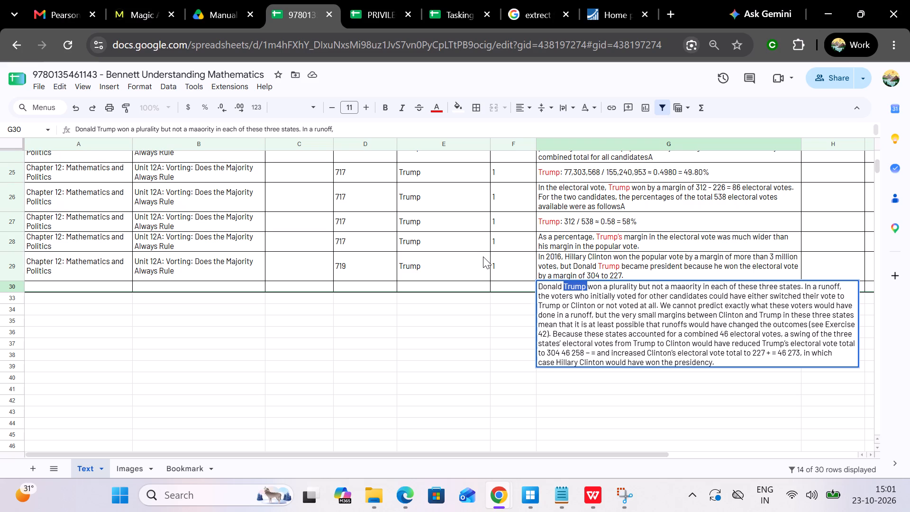
Remove the line breaks before "the voters who initially", "Trump or Clinton" and "done in a runoff" in row 30's highlighted content.
left_click(519, 289)
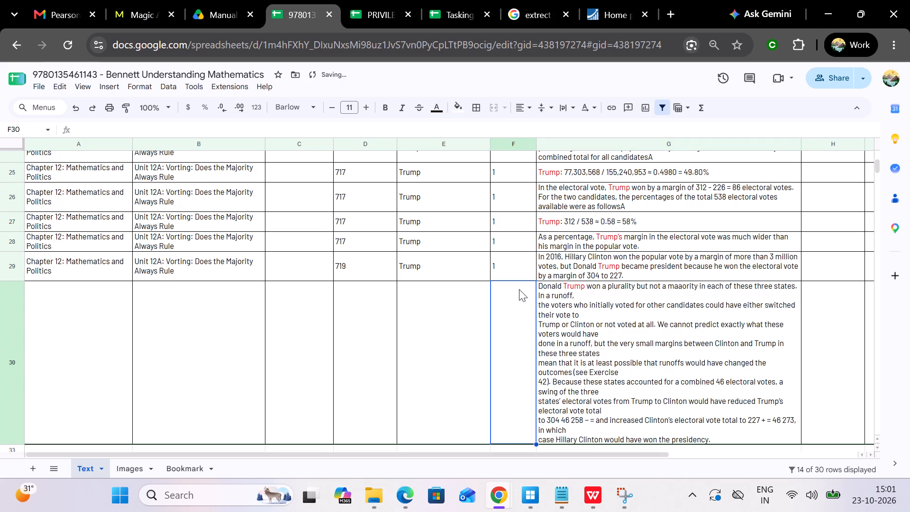
double_click(553, 306)
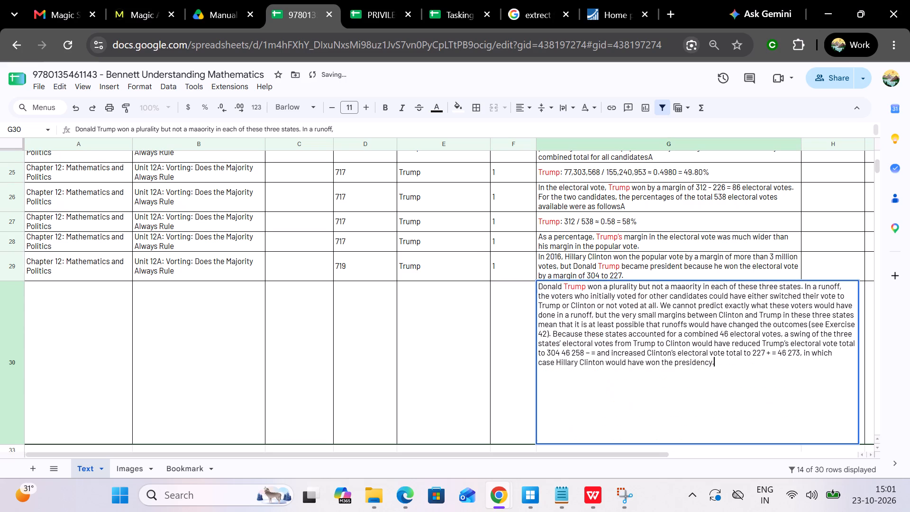
left_click(537, 297)
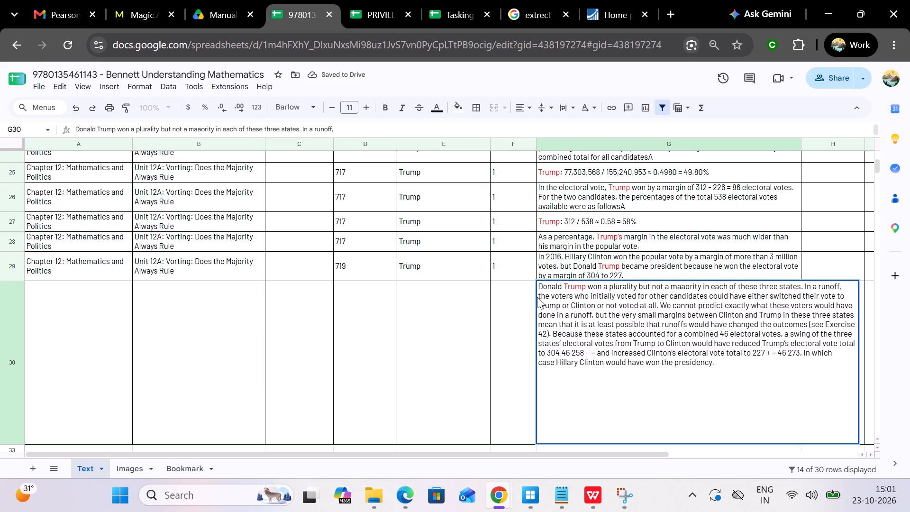
left_click(530, 298)
scroll(530, 298, "left", 1)
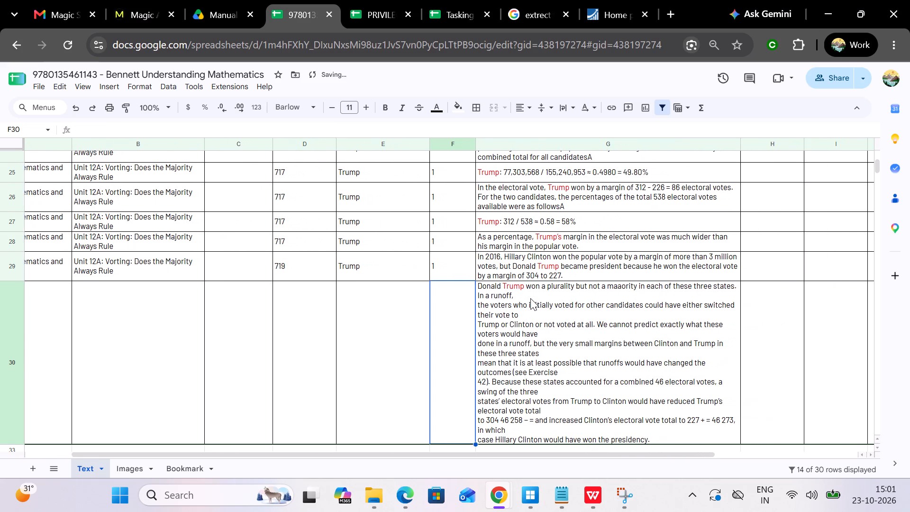
scroll(530, 298, "left", 2)
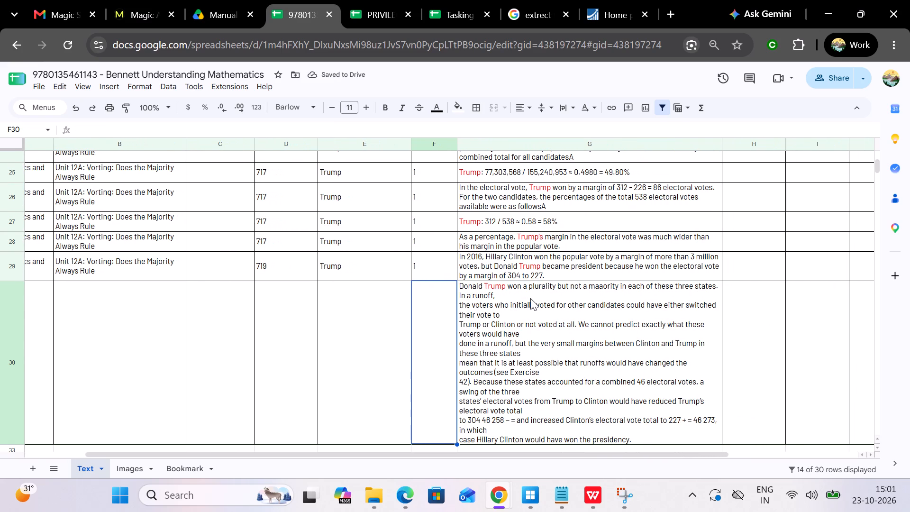
scroll(530, 298, "left", 2)
double_click(494, 300)
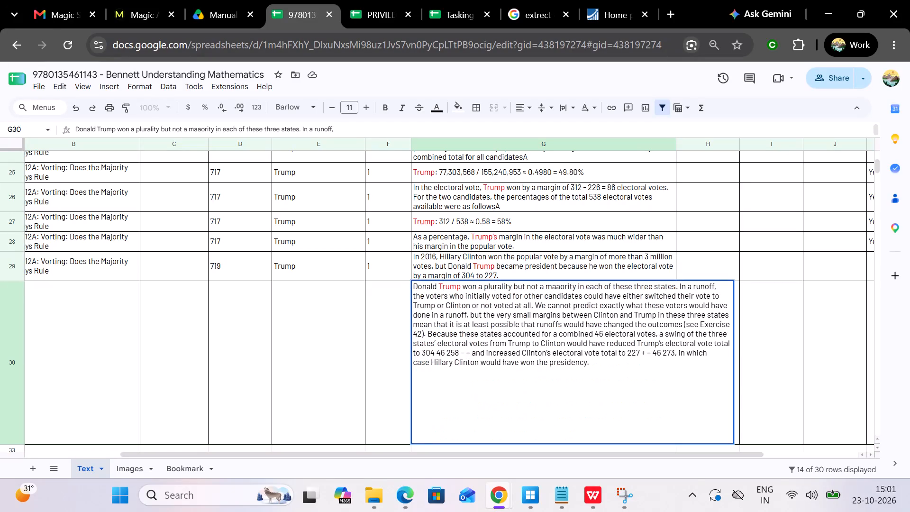
left_click(413, 293)
key("BackSpace")
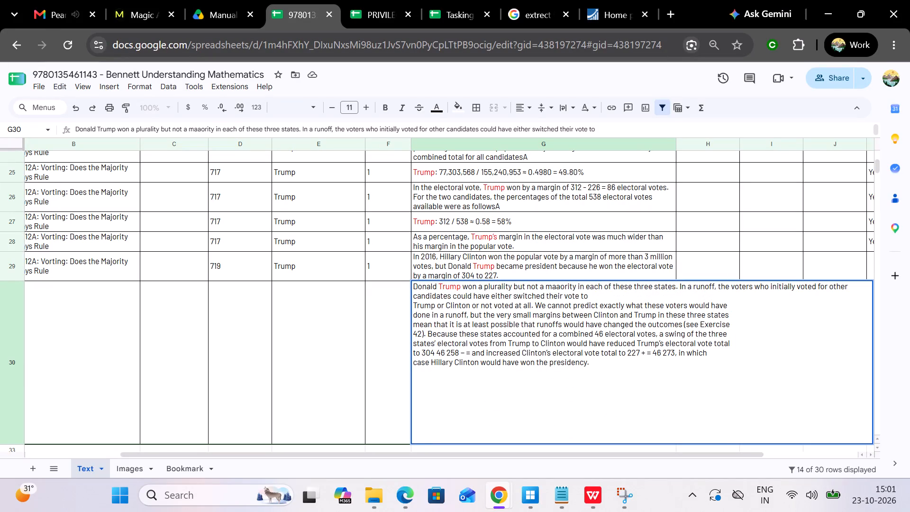
left_click(415, 306)
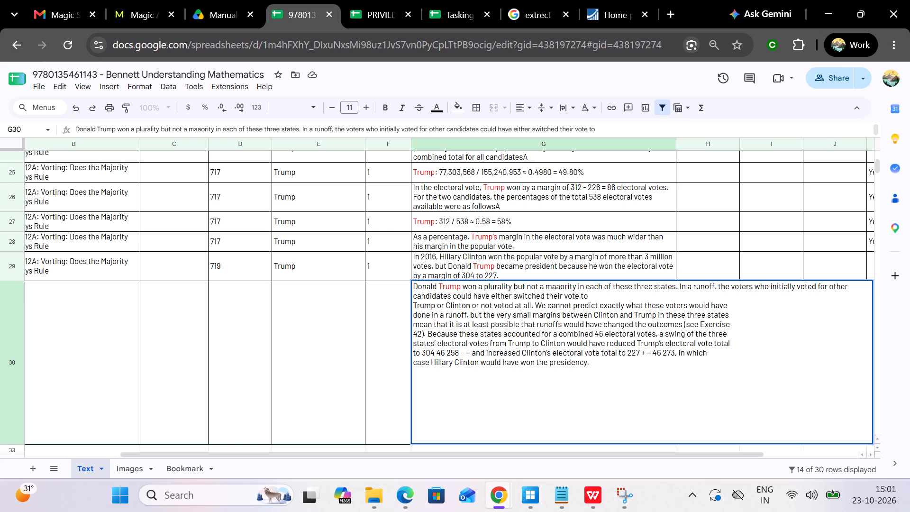
key("BackSpace")
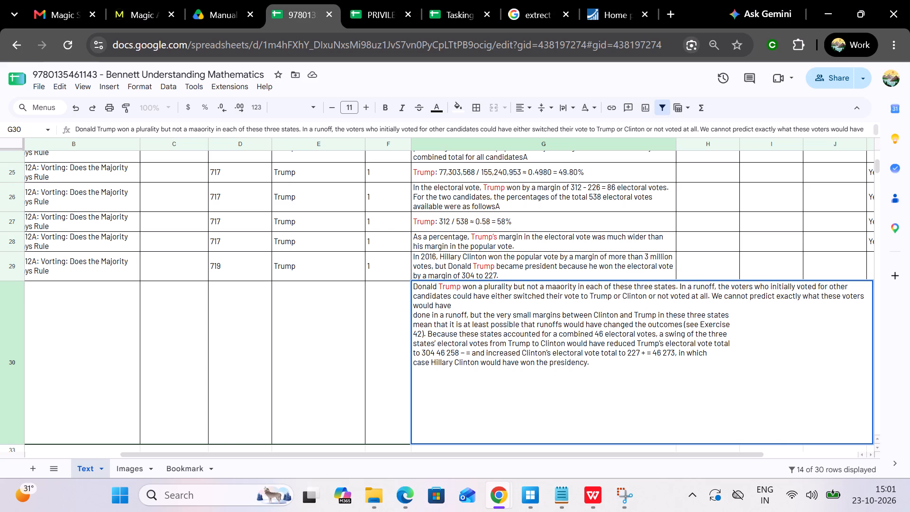
left_click(415, 313)
key("Left")
key("BackSpace")
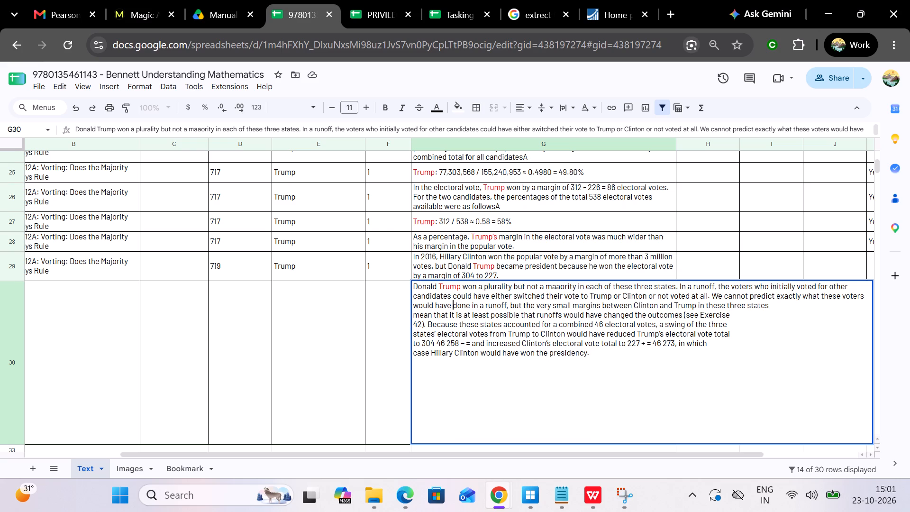
Join the lines starting "mean that it is", "42)", "states' electoral votes" and "case Hillary Clinton" to their preceding lines in row 30's content.
left_click(414, 316)
key("BackSpace")
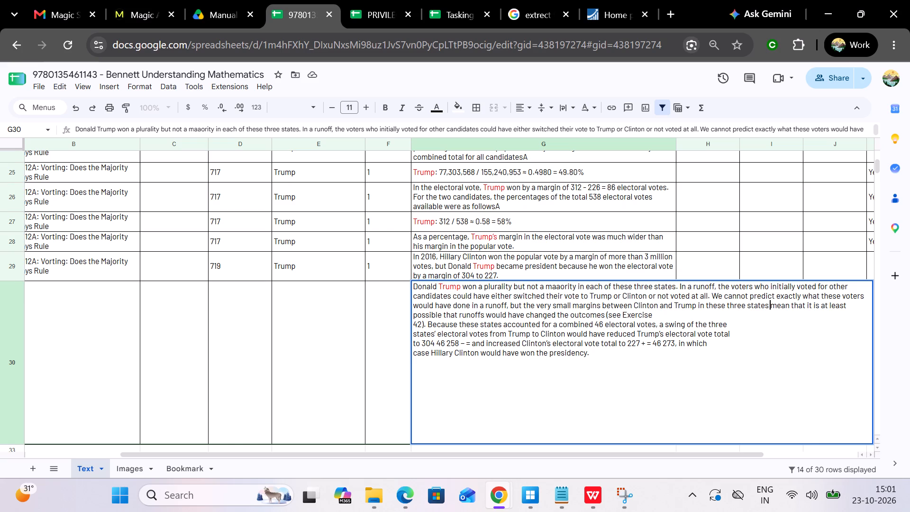
left_click(416, 322)
key("Left")
key("BackSpace")
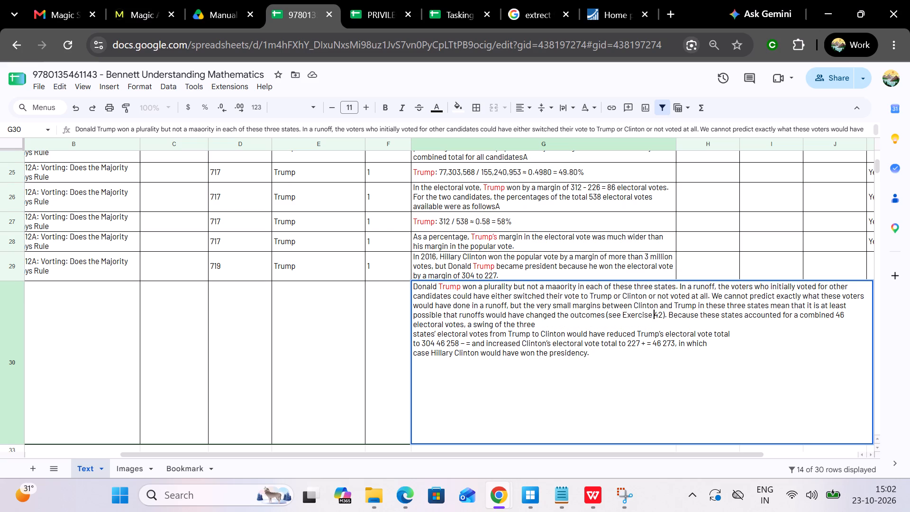
left_click(415, 332)
key("BackSpace")
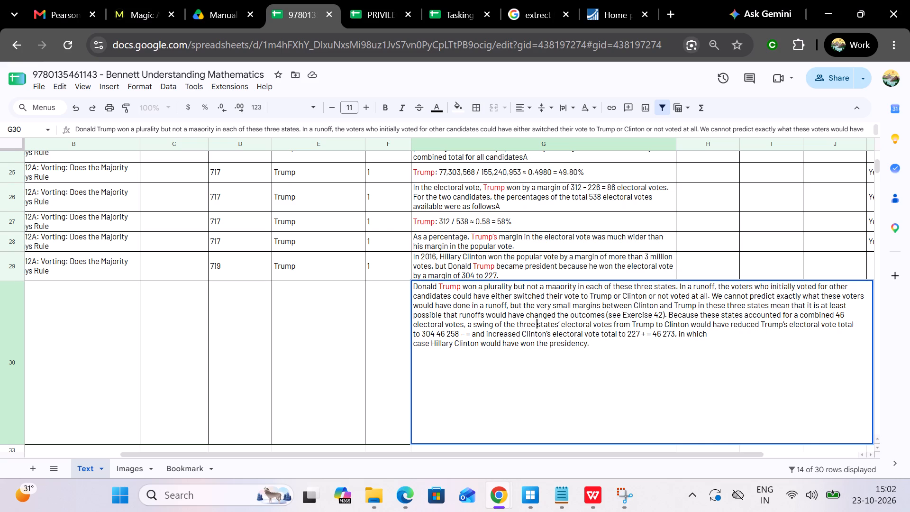
left_click(414, 334)
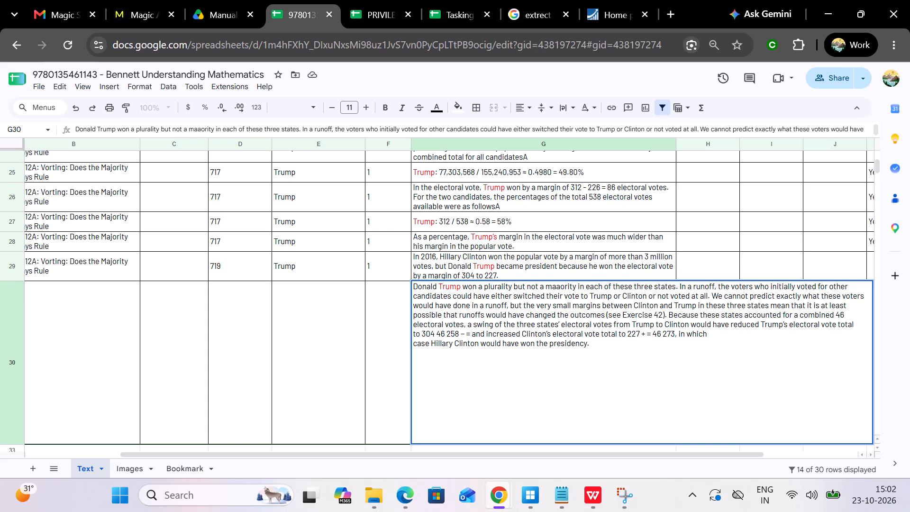
left_click(414, 342)
key("BackSpace")
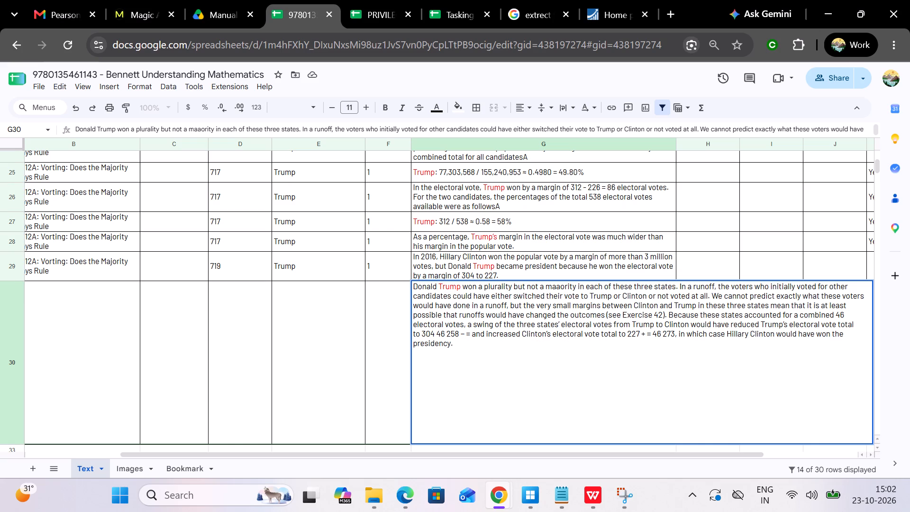
left_click(282, 347)
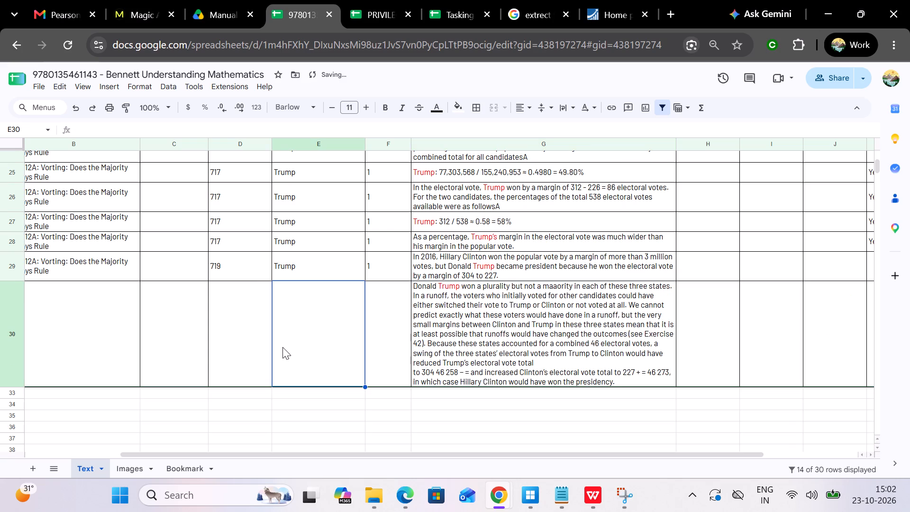
Remove the remaining line break before "to 304 46 258" in row 30's highlighted content.
left_click(464, 340)
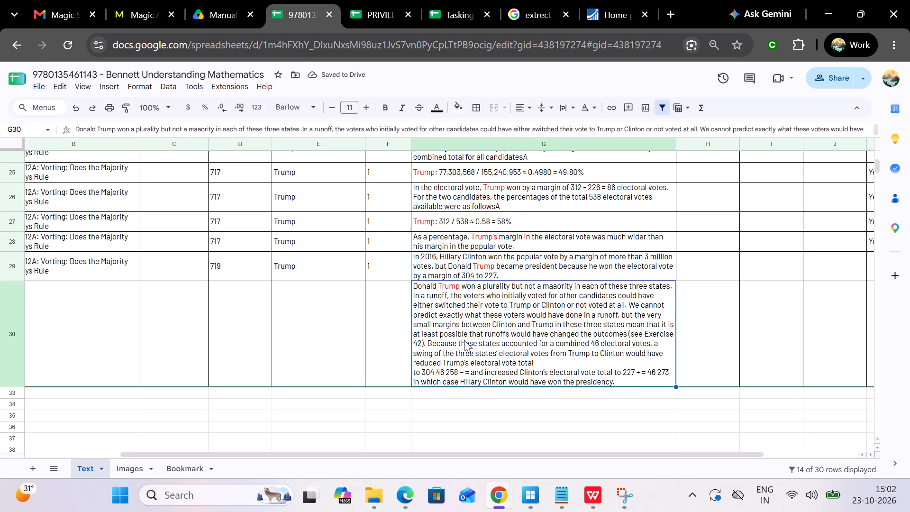
scroll(464, 340, "left", 1)
double_click(464, 340)
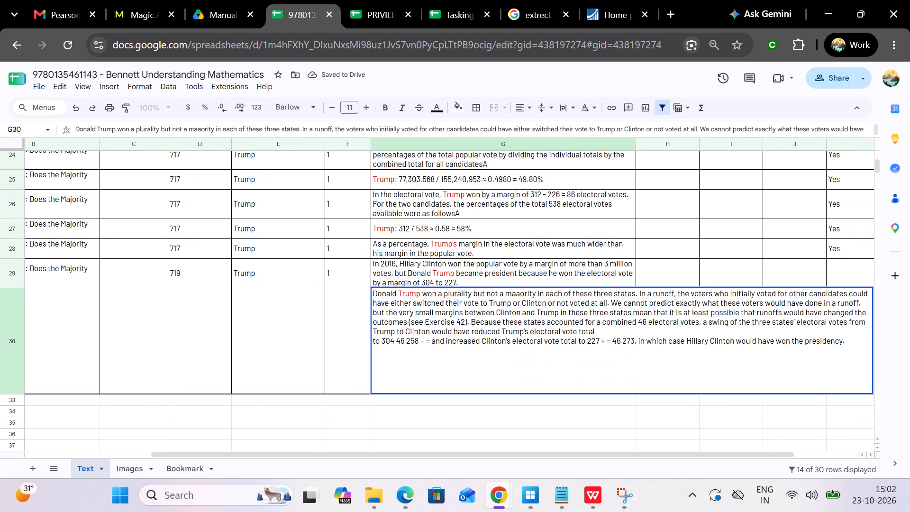
left_click(376, 343)
key("Left")
key("BackSpace")
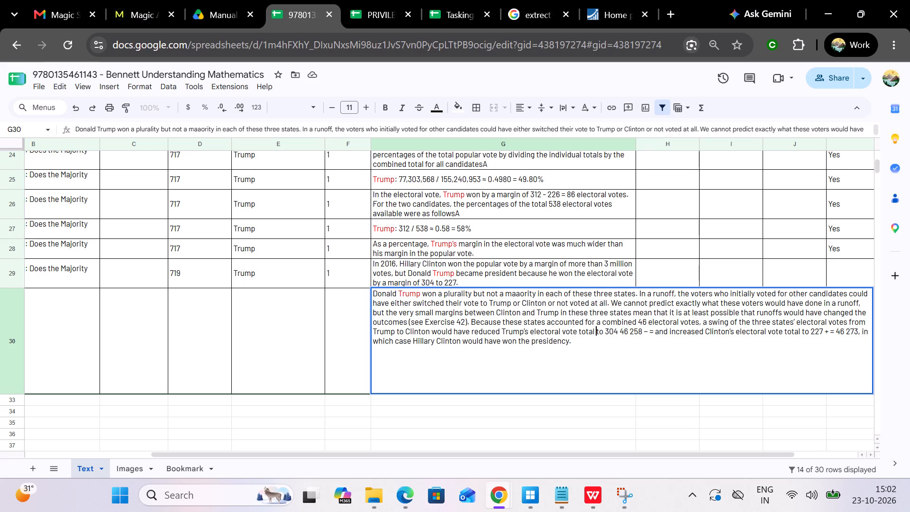
Enter 1 as row 30's instance count and copy the keyword "Trump" from row 29 into row 30.
left_click(331, 344)
key("1")
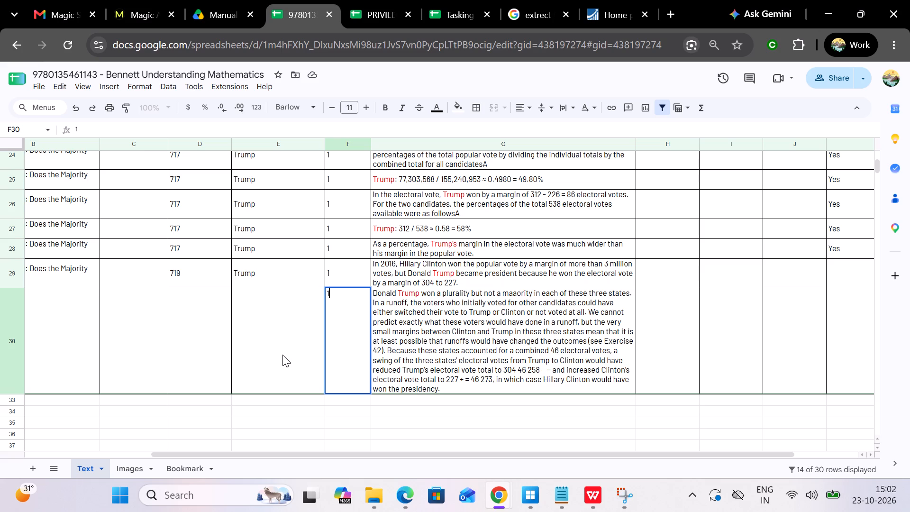
left_click(283, 274)
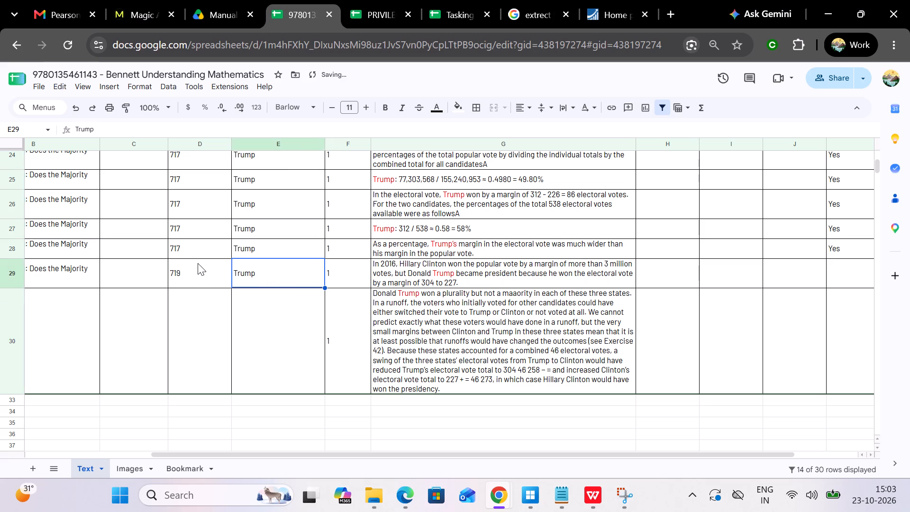
key("ctrl+c")
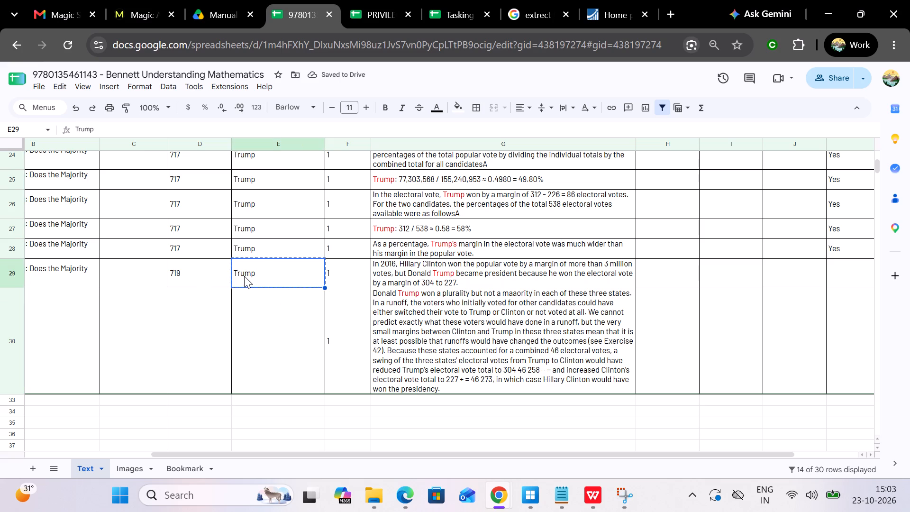
left_click(246, 308)
key("ctrl+v")
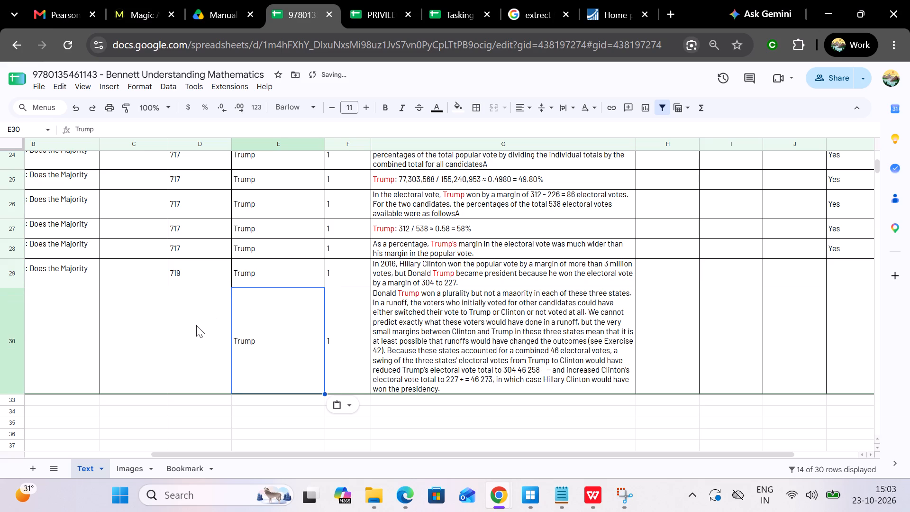
Check the passage's printed page number in the PDF and enter 721 as row 30's page.
left_click(196, 325)
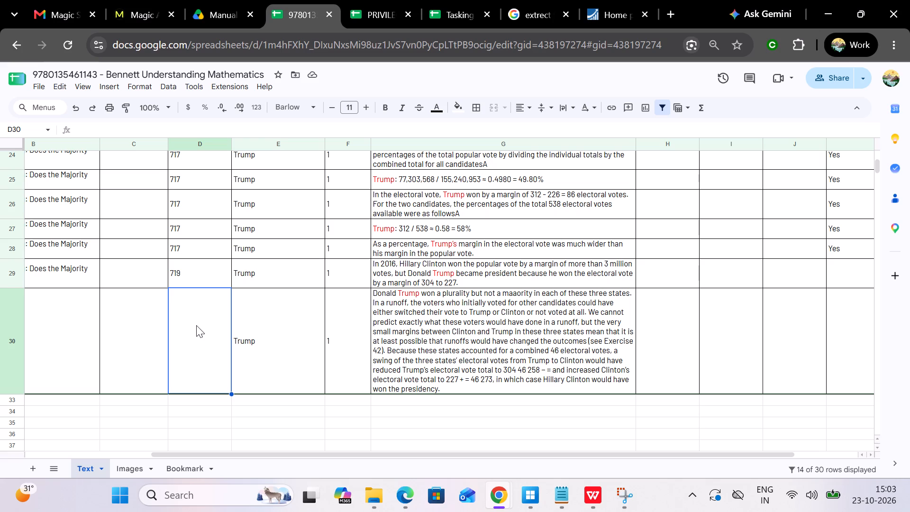
key("alt+Tab")
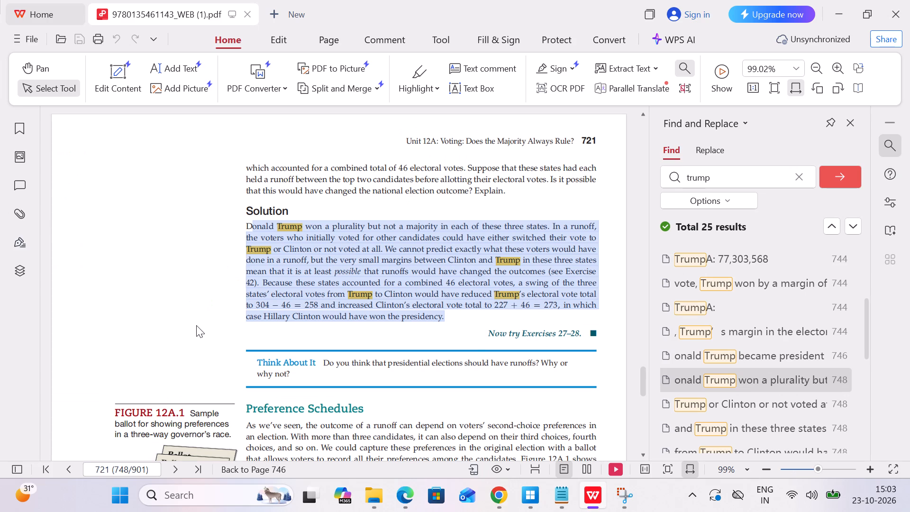
key("alt+Tab")
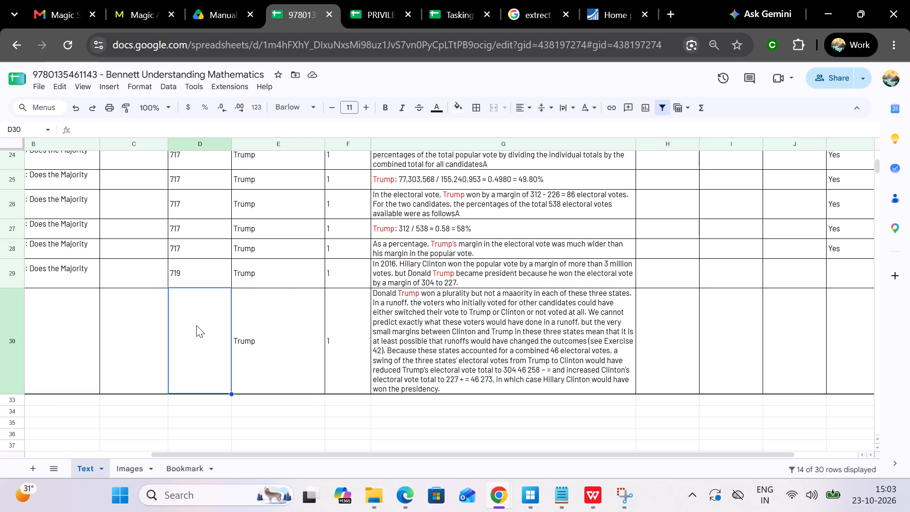
type("721")
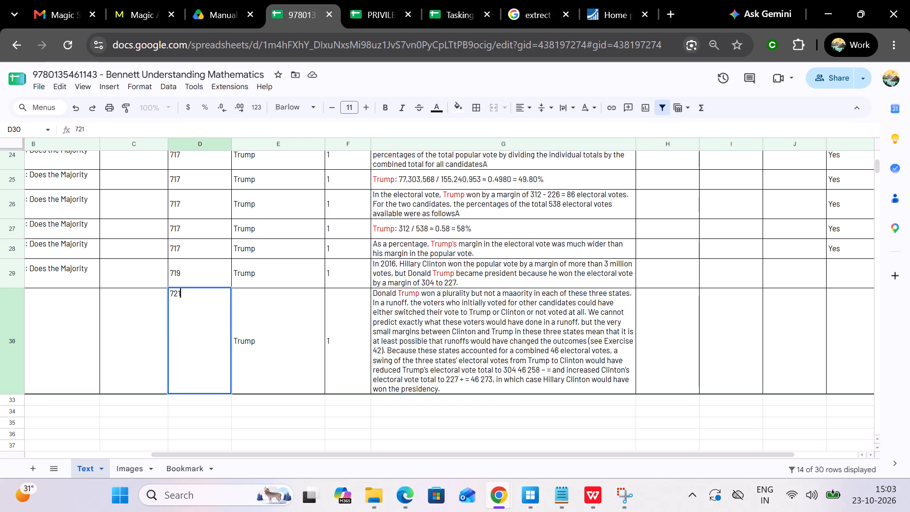
Copy the Chapter 12 and Unit 12A entries from row 29 into row 30's chapter and unit cells.
left_click(128, 335)
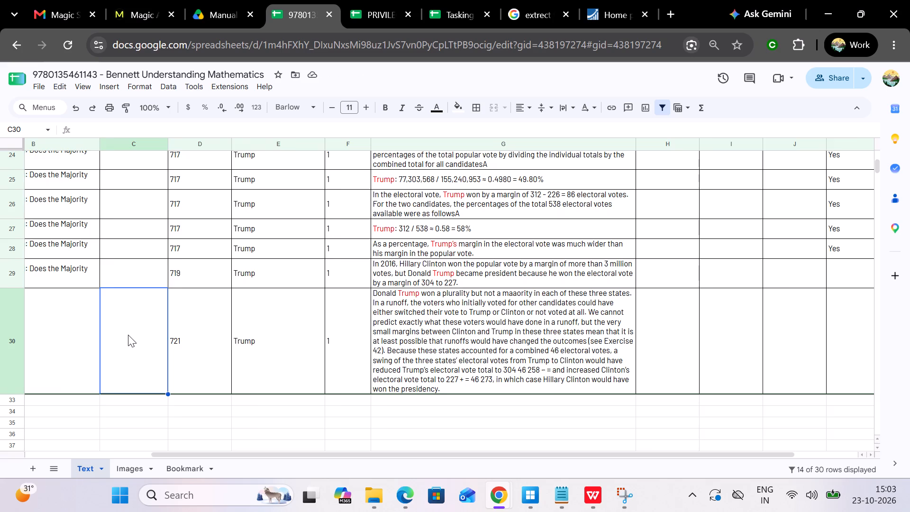
scroll(128, 335, "right", 3)
key("alt+Tab")
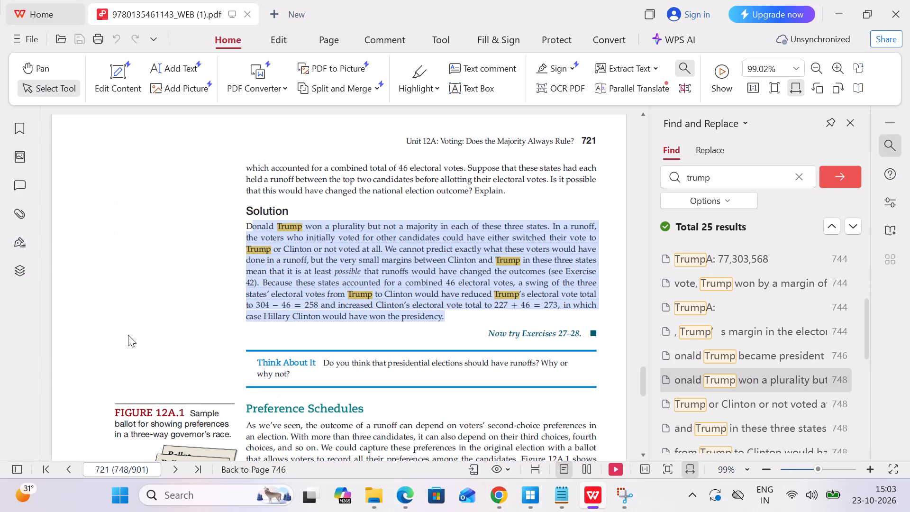
key("alt+Tab")
left_click_drag(85, 262, 158, 272)
key("ctrl+c")
left_click(125, 306)
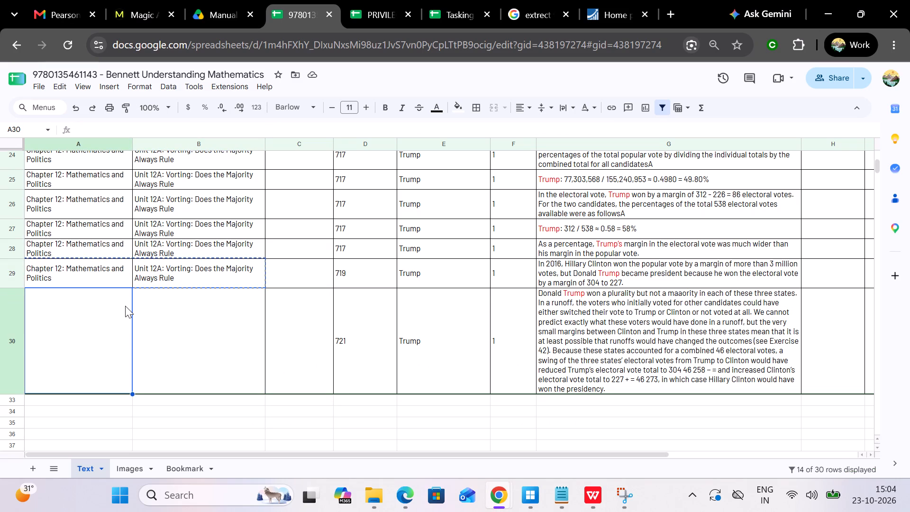
key("ctrl+v")
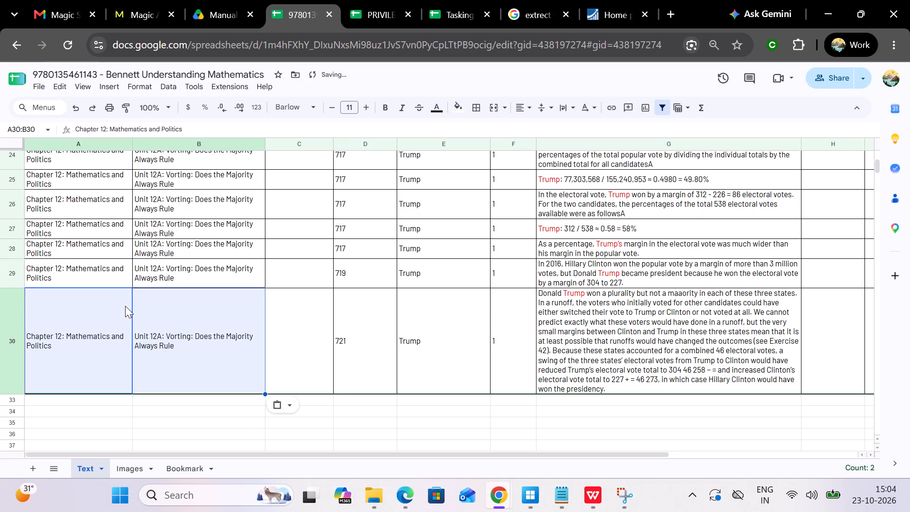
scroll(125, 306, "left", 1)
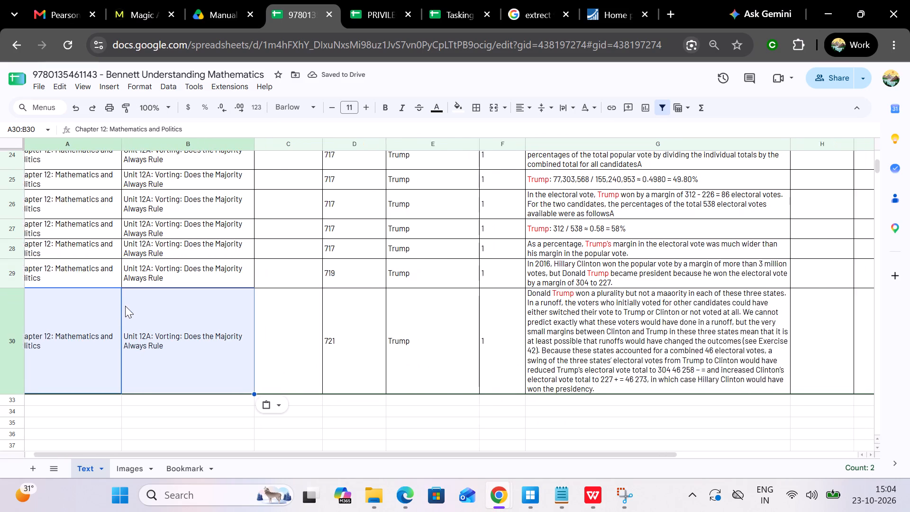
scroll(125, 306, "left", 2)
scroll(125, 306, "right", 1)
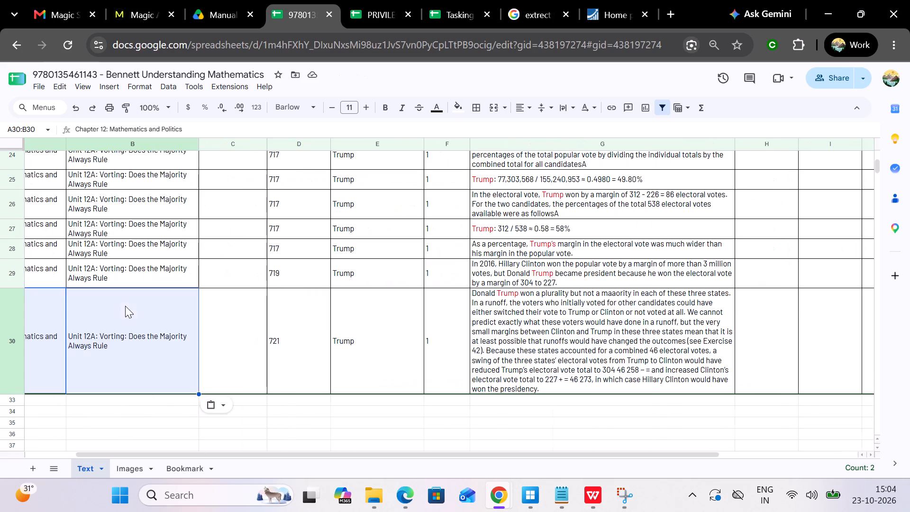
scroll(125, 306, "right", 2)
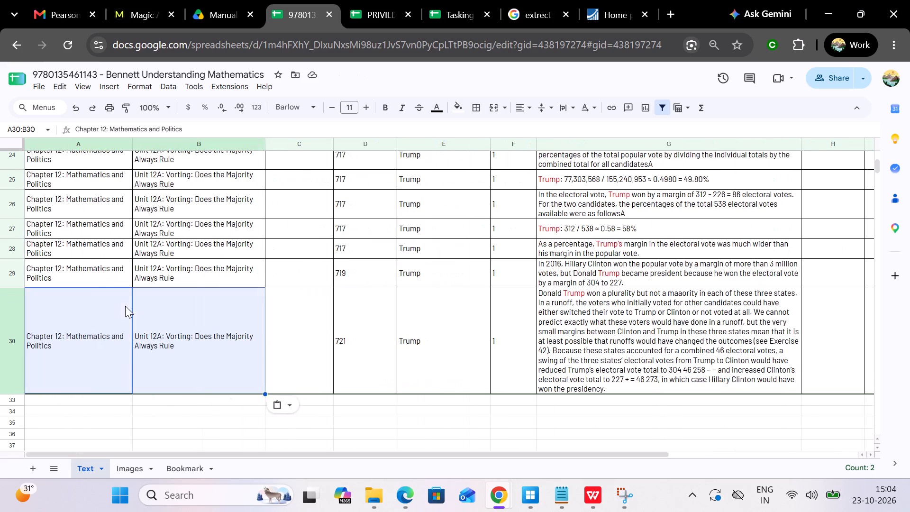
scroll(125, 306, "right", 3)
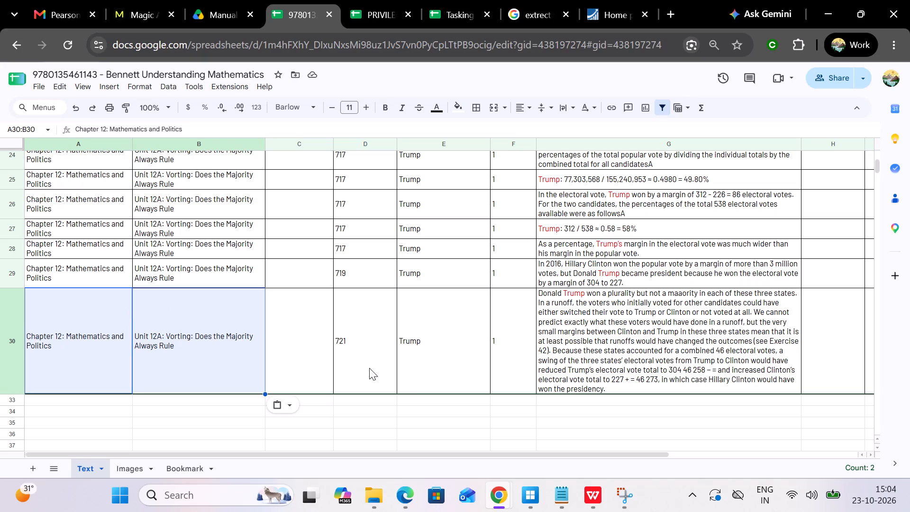
Check the sum of the instance counts in column F down to row 30.
scroll(404, 384, "down", 1)
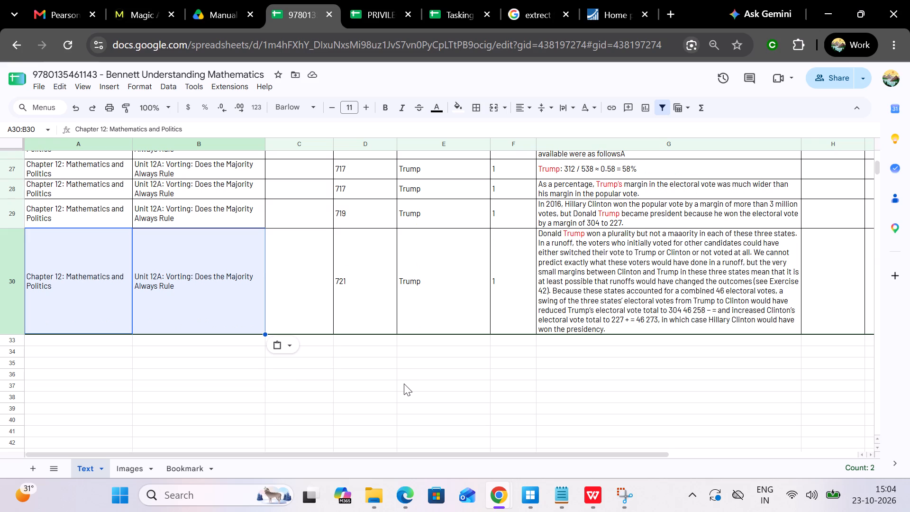
scroll(404, 384, "up", 4)
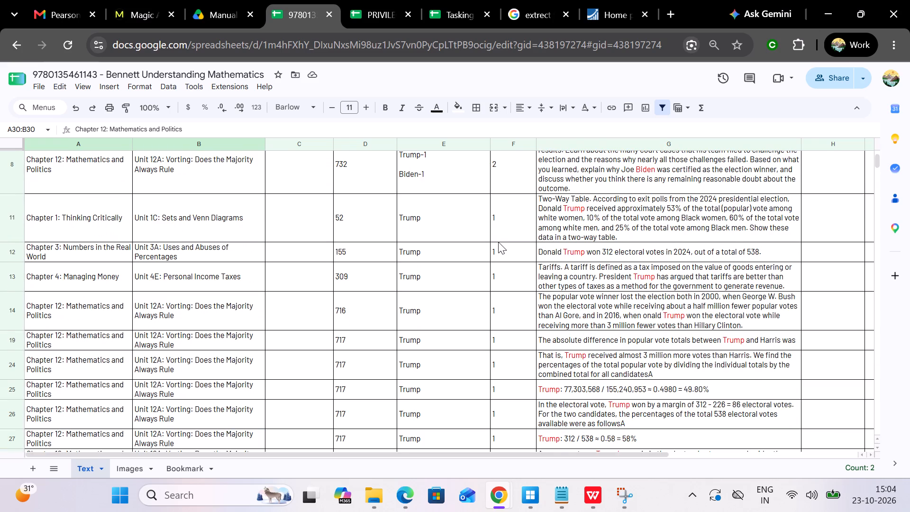
left_click_drag(498, 242, 503, 455)
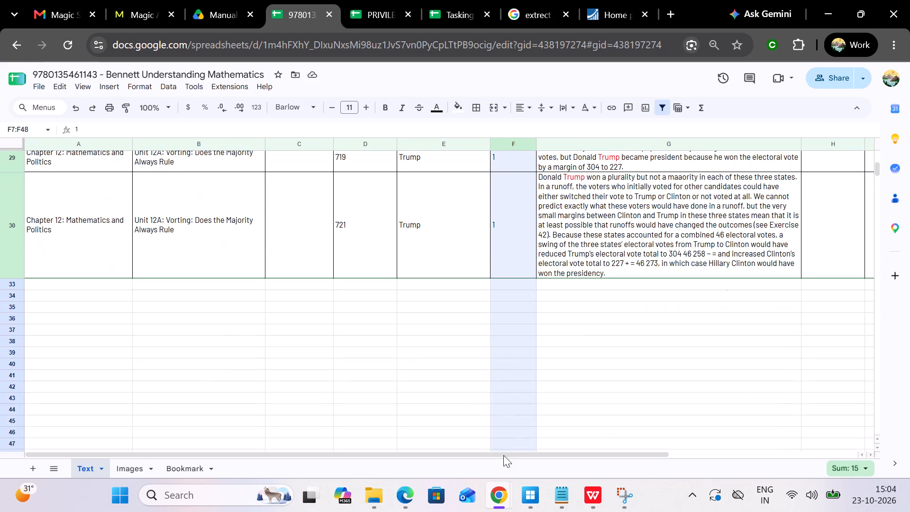
left_click_drag(503, 455, 505, 245)
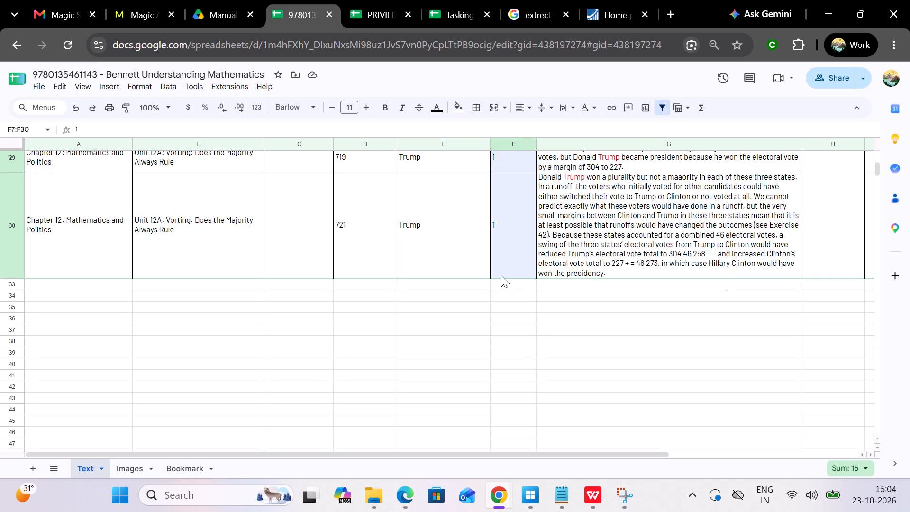
left_click(501, 287)
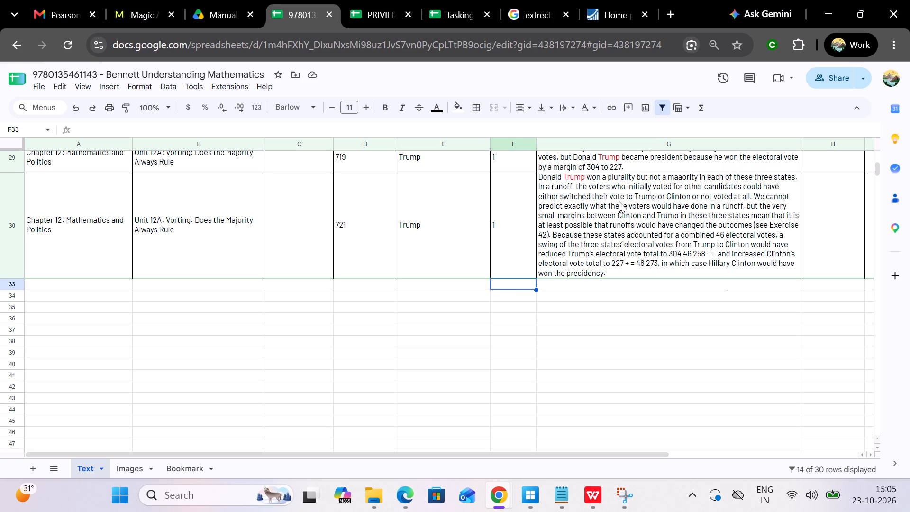
Colour the second, third and fourth "Trump" mentions in row 30's highlighted content red.
double_click(642, 196)
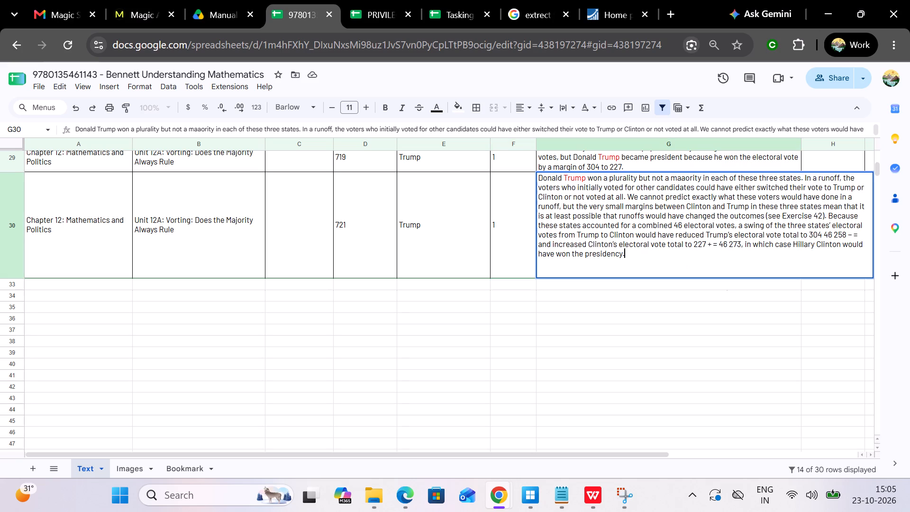
double_click(840, 188)
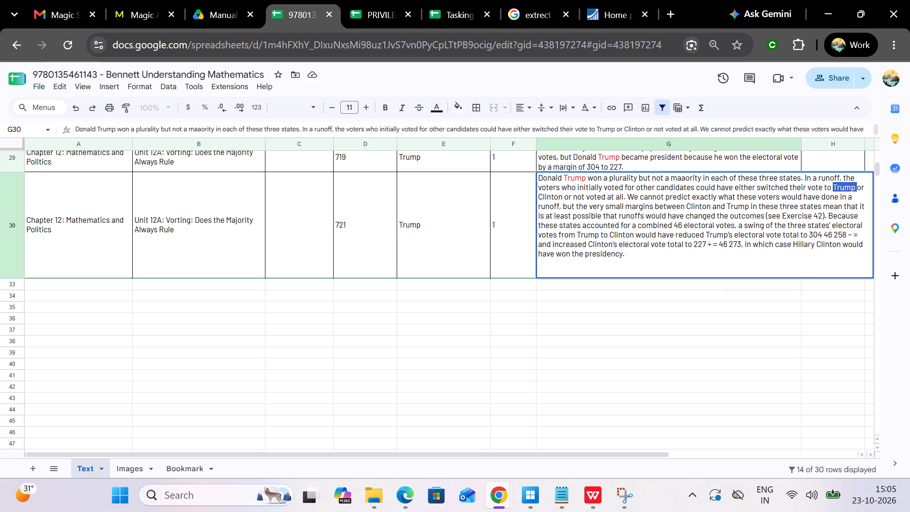
left_click(444, 111)
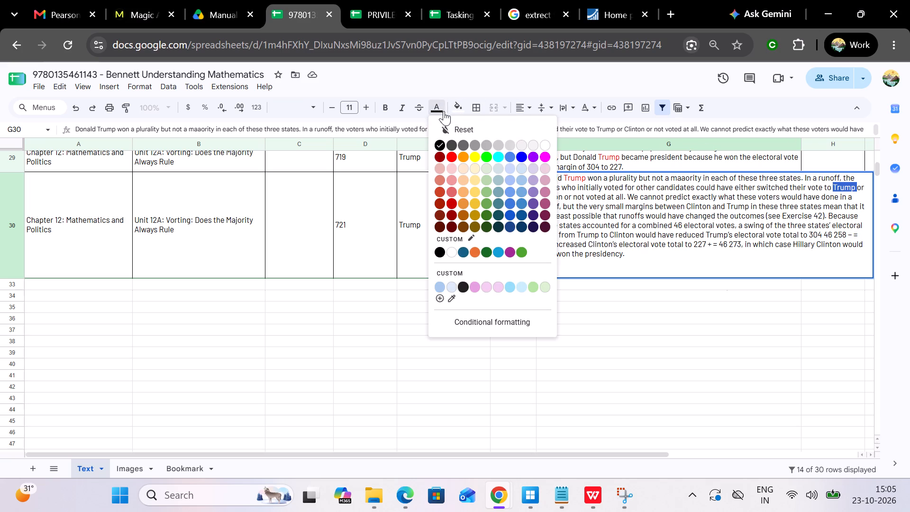
left_click(456, 154)
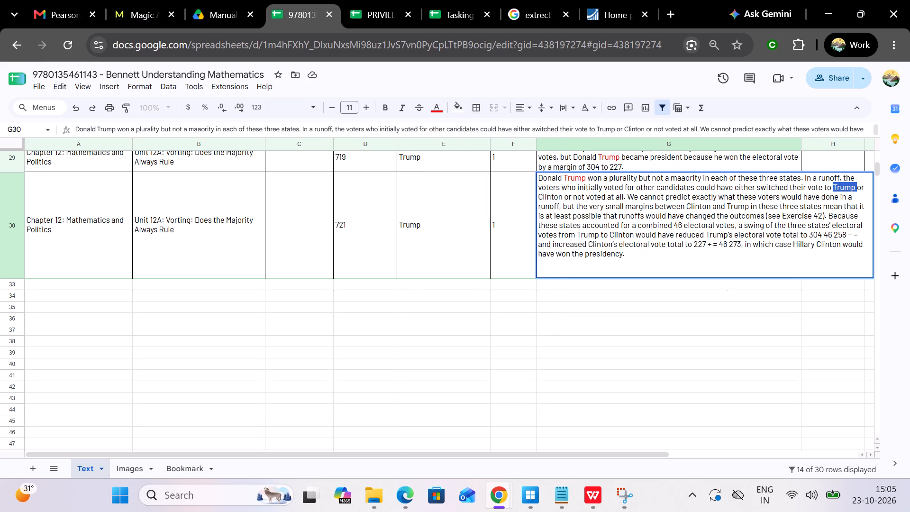
double_click(747, 205)
double_click(742, 205)
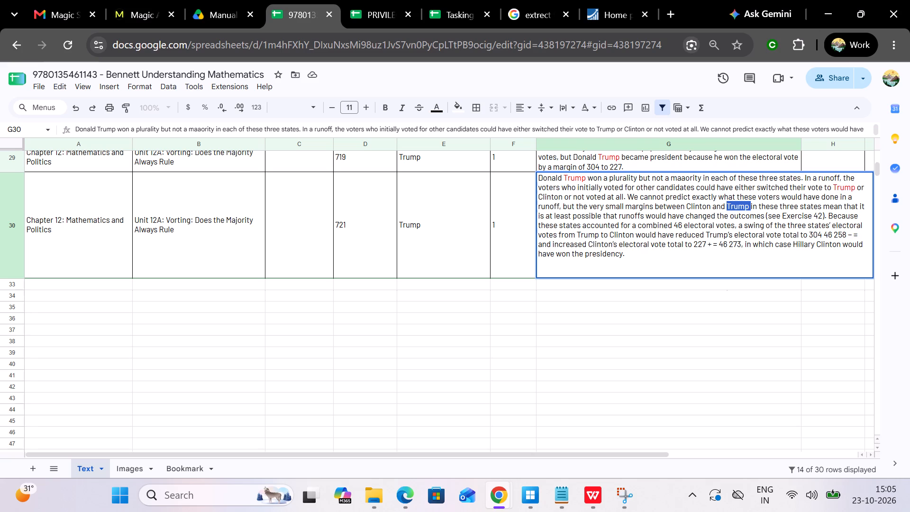
left_click_drag(442, 110, 462, 174)
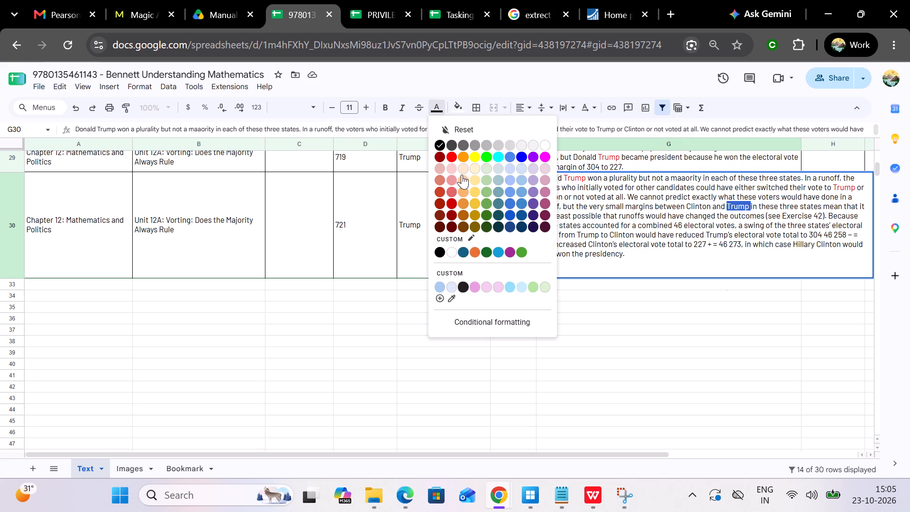
left_click_drag(462, 174, 452, 155)
left_click(452, 155)
double_click(598, 232)
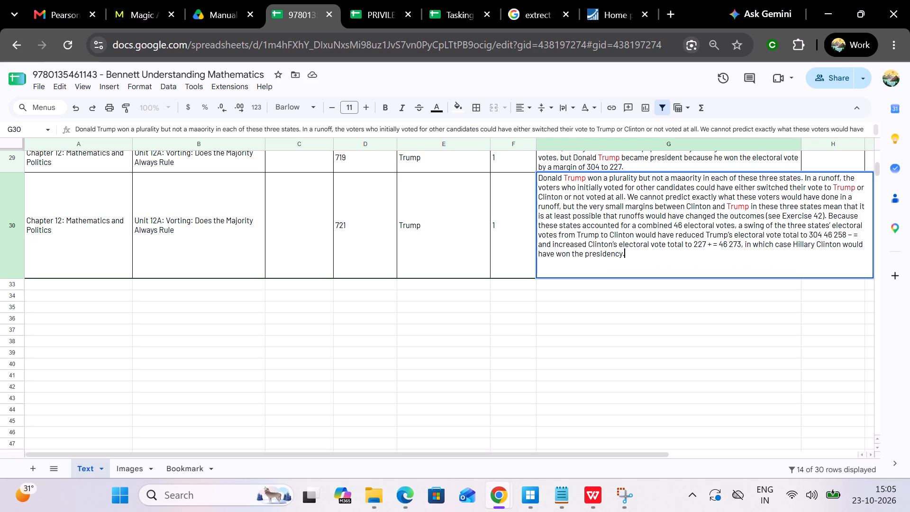
double_click(592, 233)
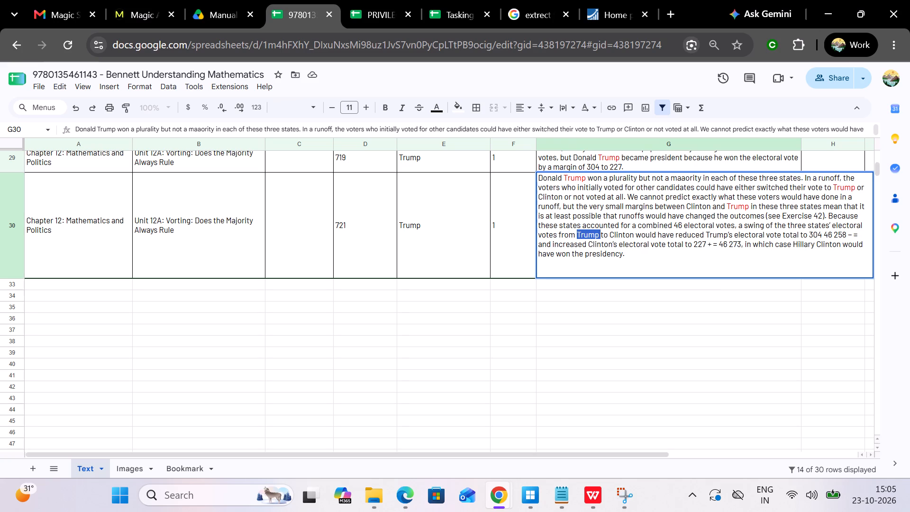
left_click(437, 110)
left_click(451, 156)
left_click(580, 221)
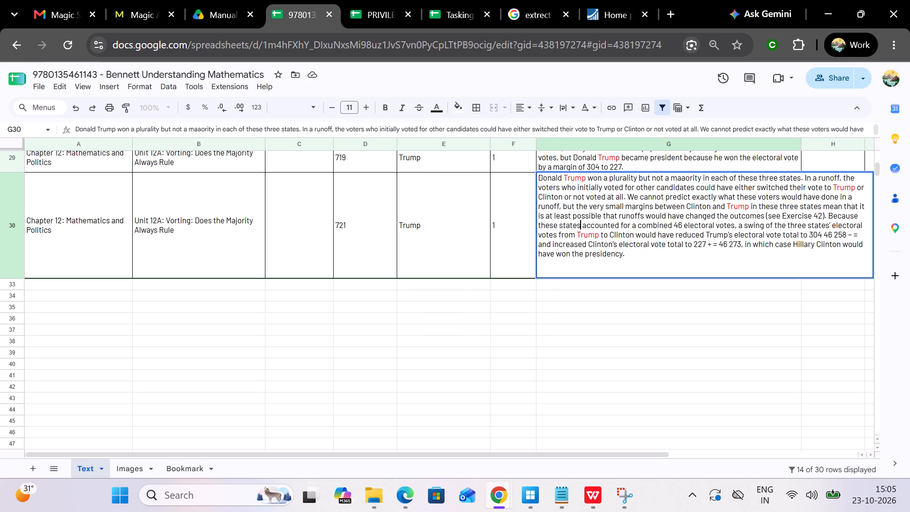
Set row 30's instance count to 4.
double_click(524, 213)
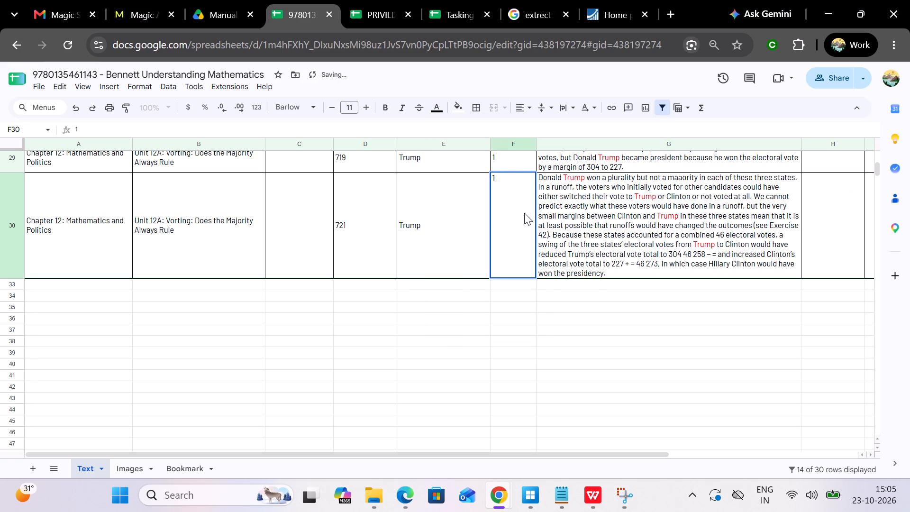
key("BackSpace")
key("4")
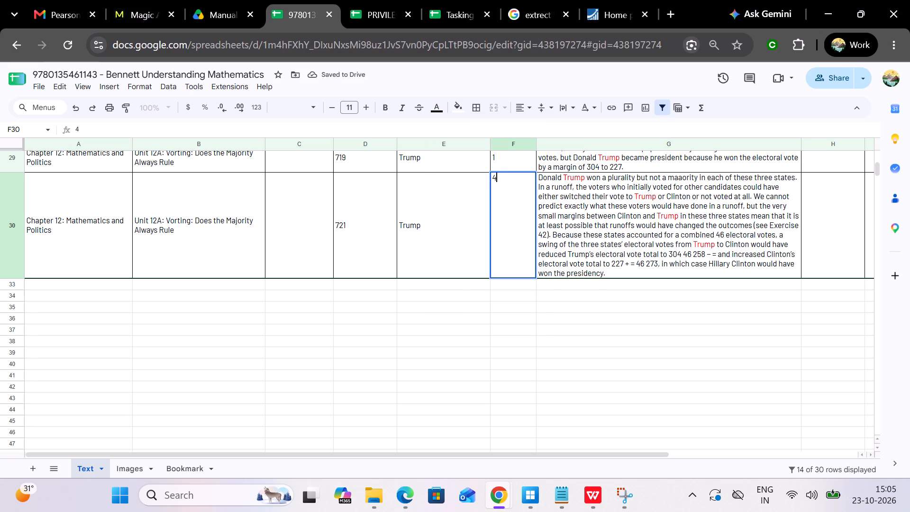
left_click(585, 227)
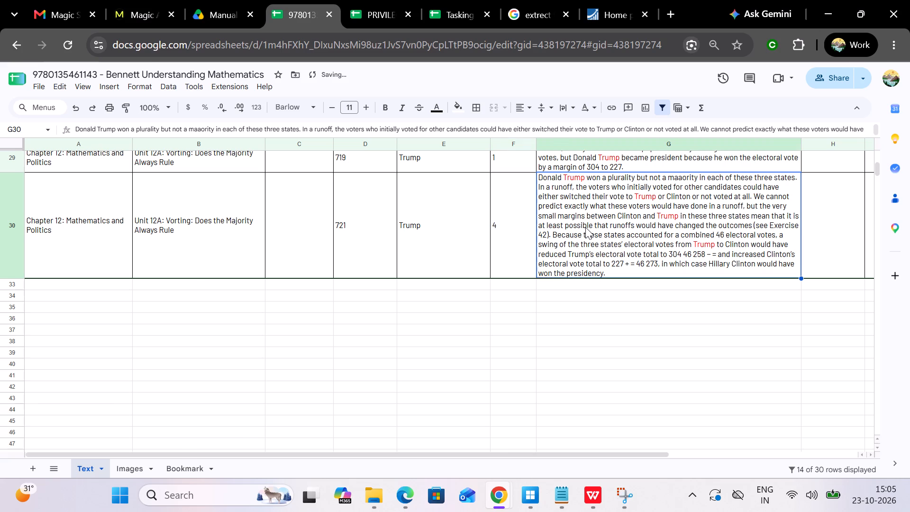
Recheck the passage in the PDF and set row 30's instance count to 5.
key("alt+Tab")
key("alt+Tab")
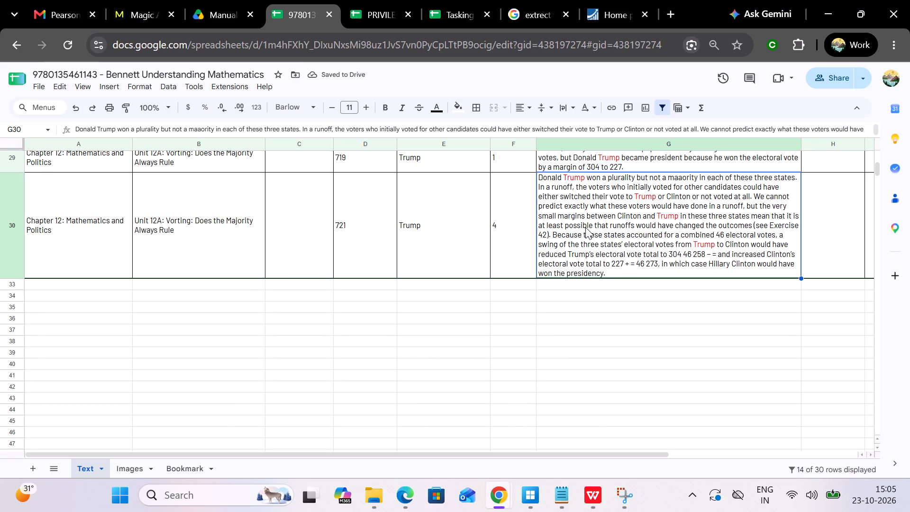
left_click(534, 230)
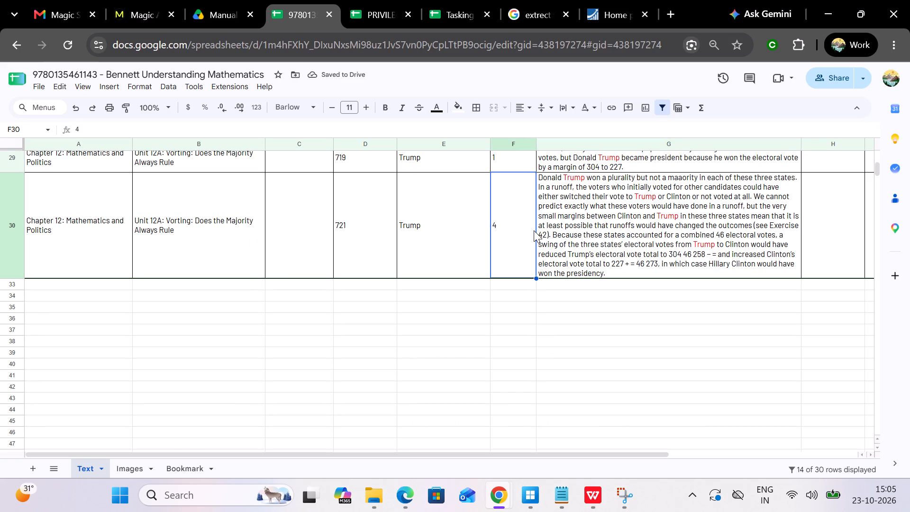
key("5")
Colour the word "Trump's" before "electoral vote total" in row 30's highlighted content red.
double_click(610, 235)
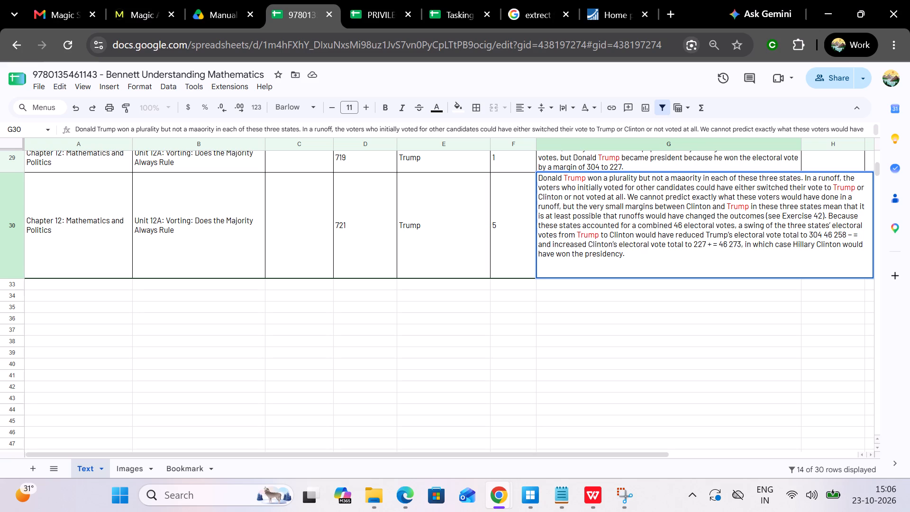
double_click(721, 237)
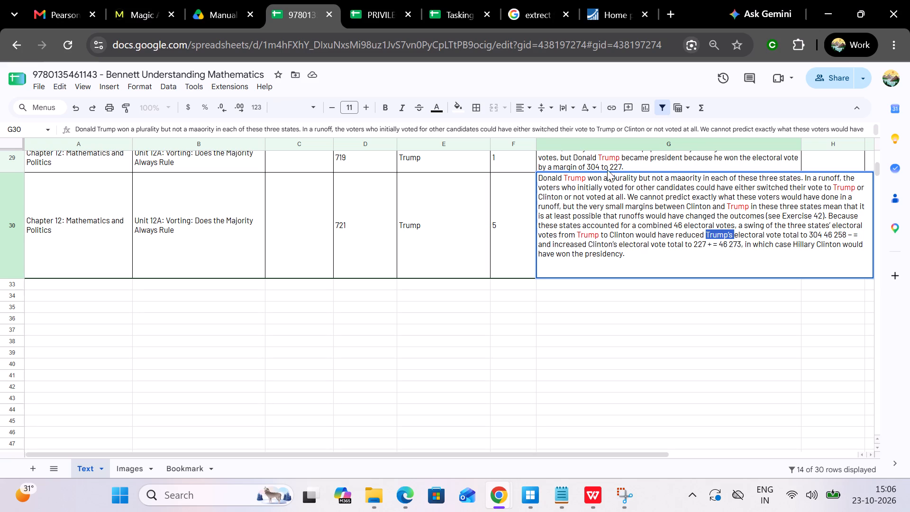
left_click(441, 110)
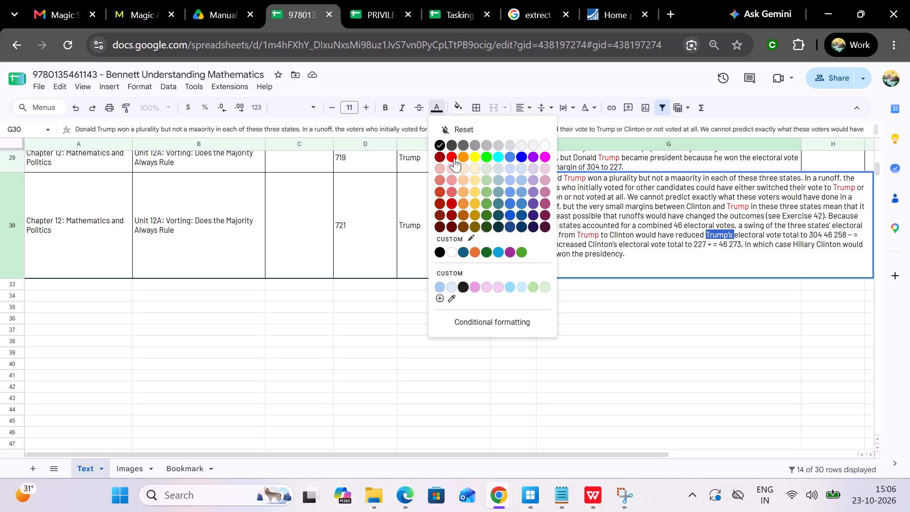
left_click(454, 156)
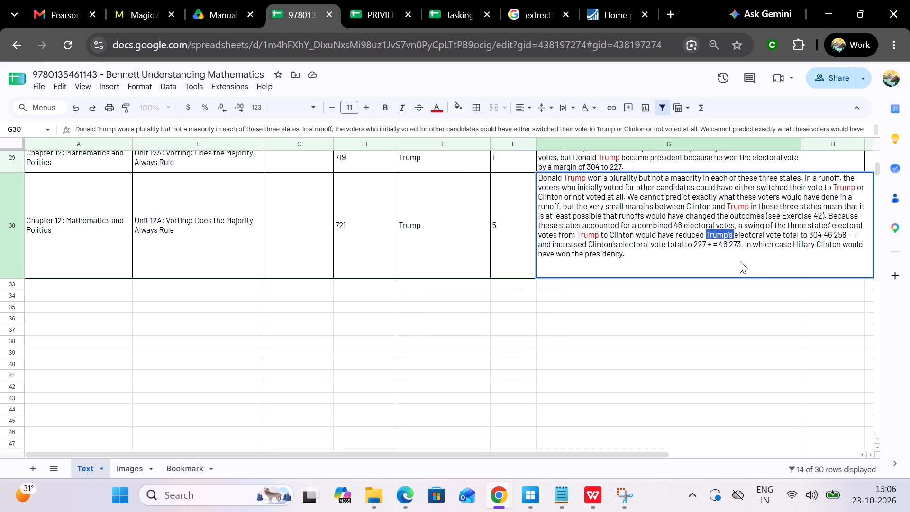
left_click(711, 256)
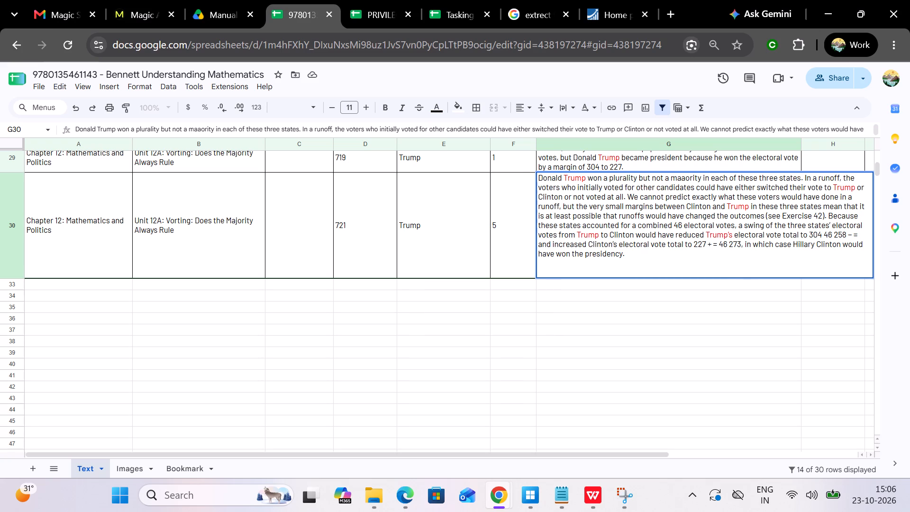
Check the PDF passage and correct Clinton's electoral vote equation in row 30's highlighted content to read 227 + 46 = 273.
left_click(715, 245)
key("alt+Tab")
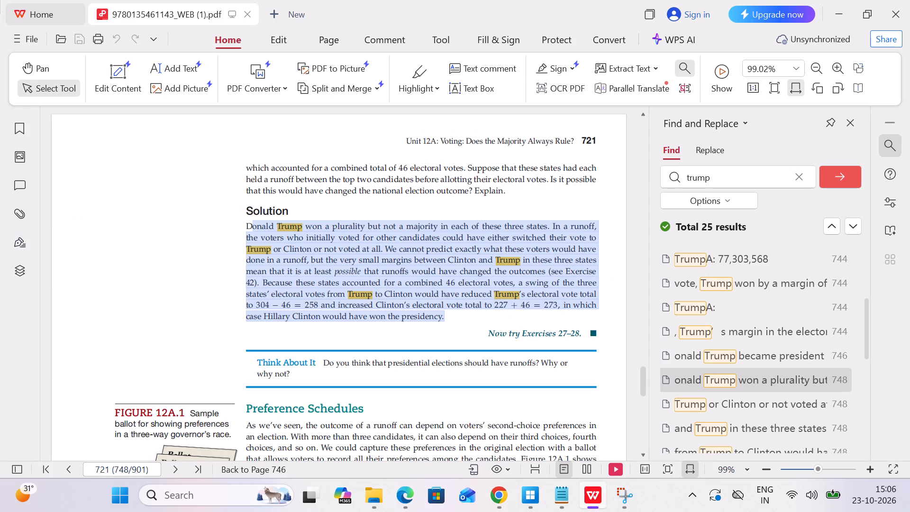
key("alt+Tab")
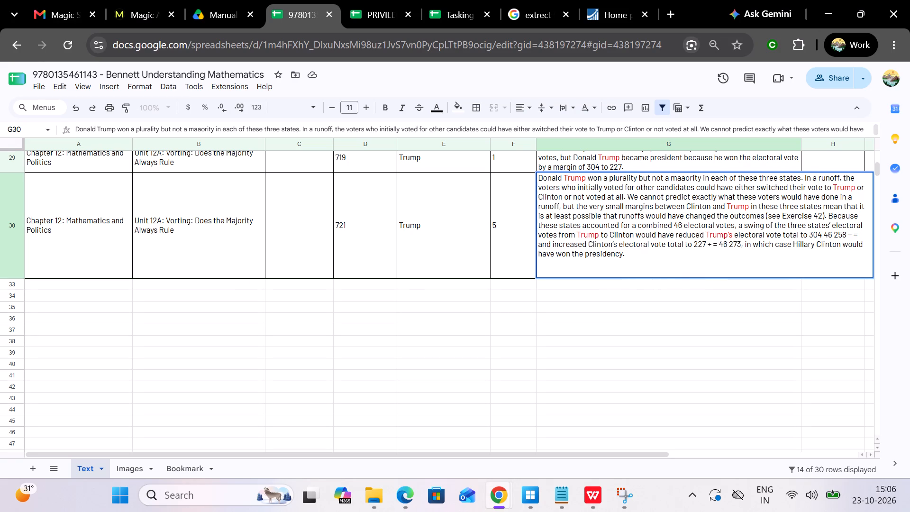
key("BackSpace")
key("BackSpace")
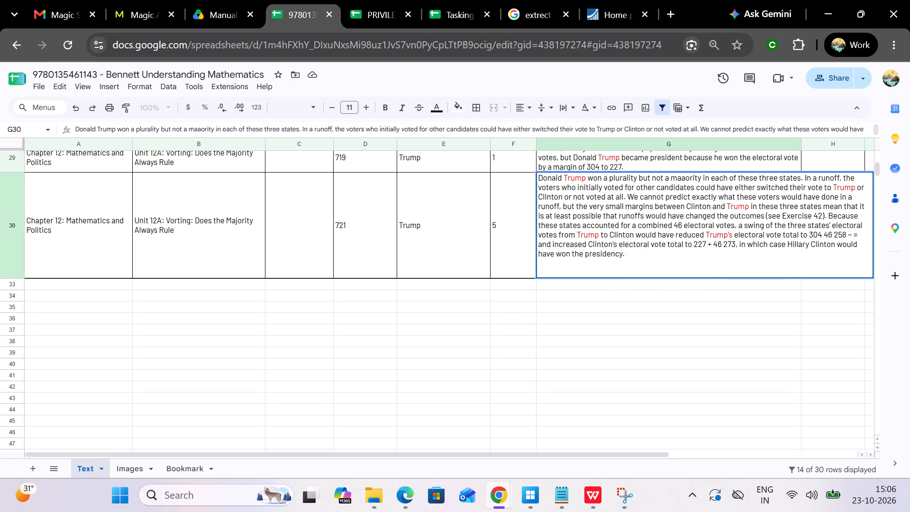
key("space")
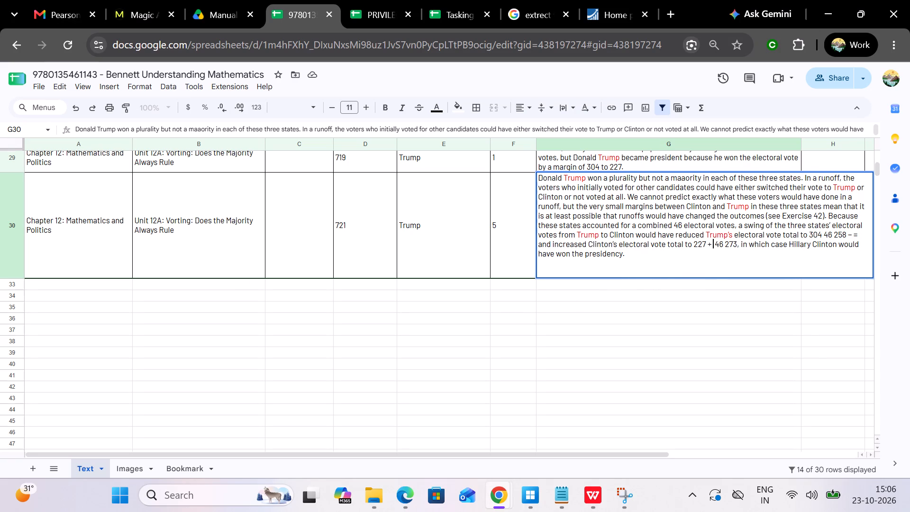
left_click(724, 246)
key("space")
type("=")
key("space")
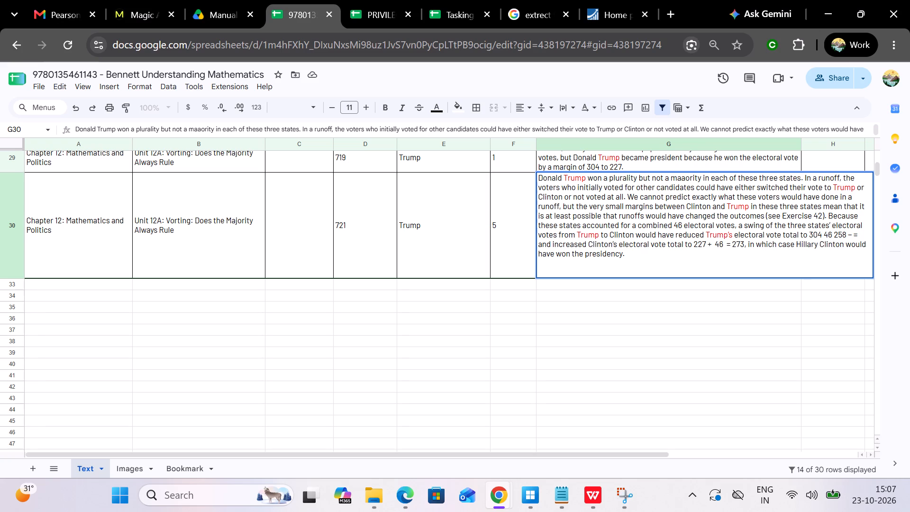
left_click(728, 246)
key("BackSpace")
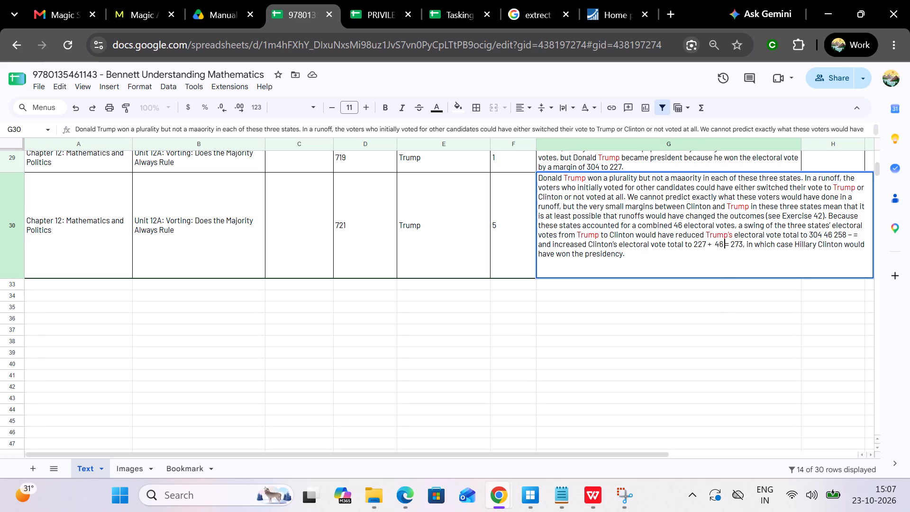
key("space")
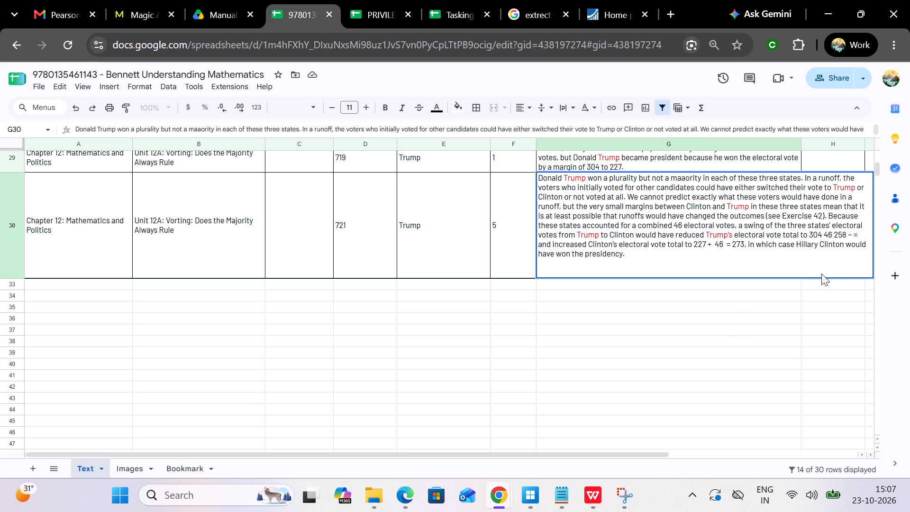
Check the PDF again and delete the misplaced minus and equals signs after 258 in row 30's highlighted content.
left_click(846, 233)
key("alt+Tab")
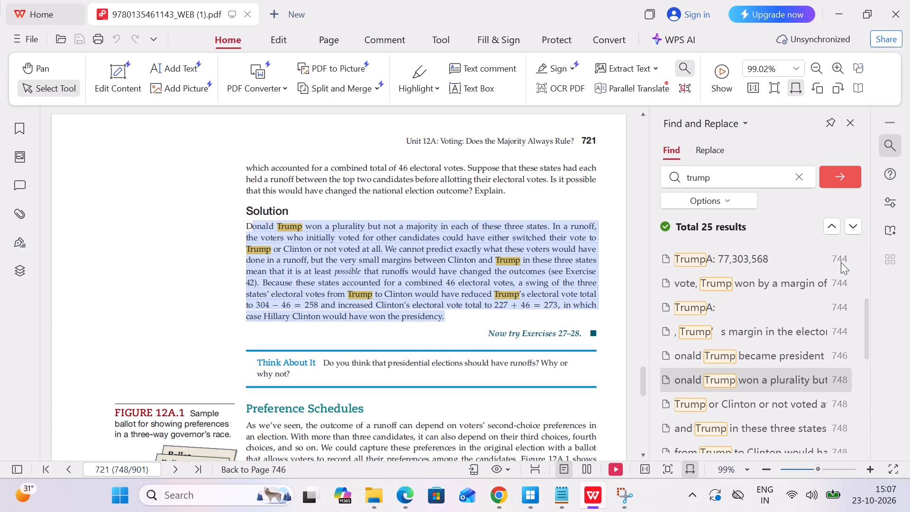
key("alt+Tab")
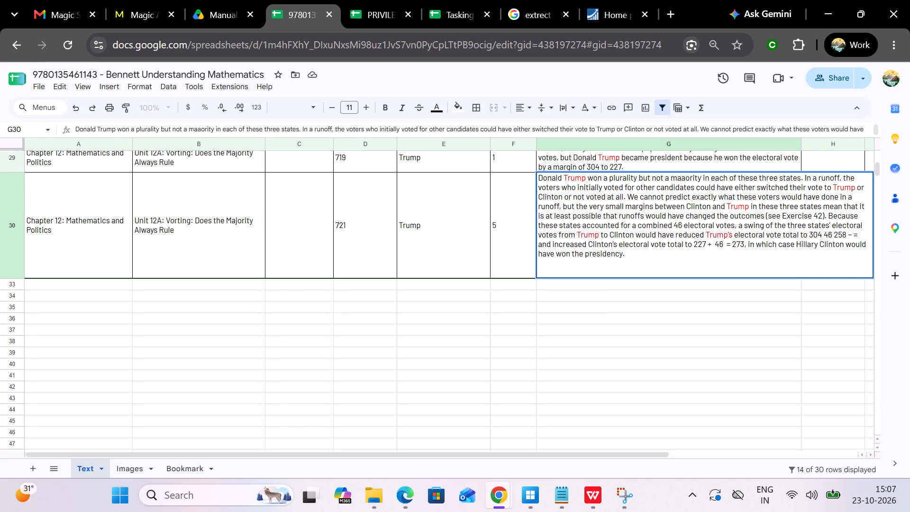
key("Right")
key("Right")
key("Right")
key("Right")
key("BackSpace")
key("BackSpace")
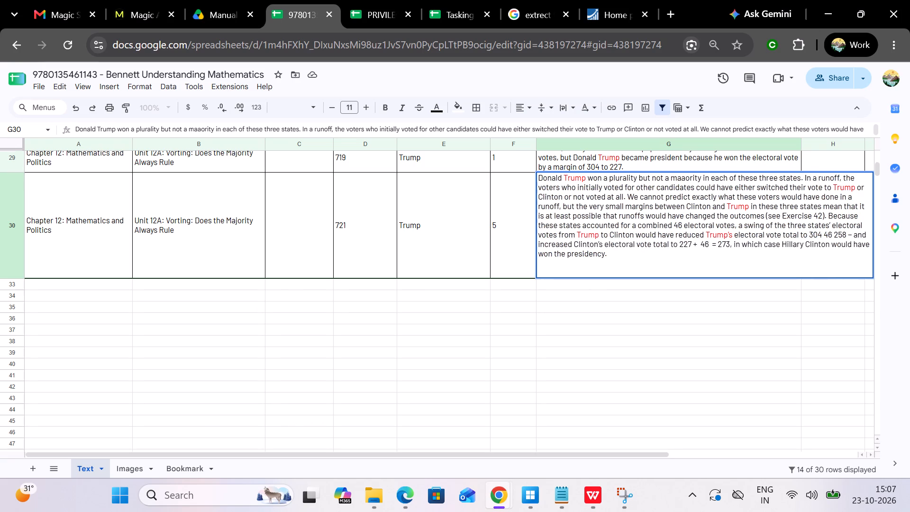
key("BackSpace")
Insert the equals and minus signs so the equation for Trump's electoral vote total in row 30 reads 304 - 46 = 258.
key("Left")
key("Left")
key("Left")
key("Left")
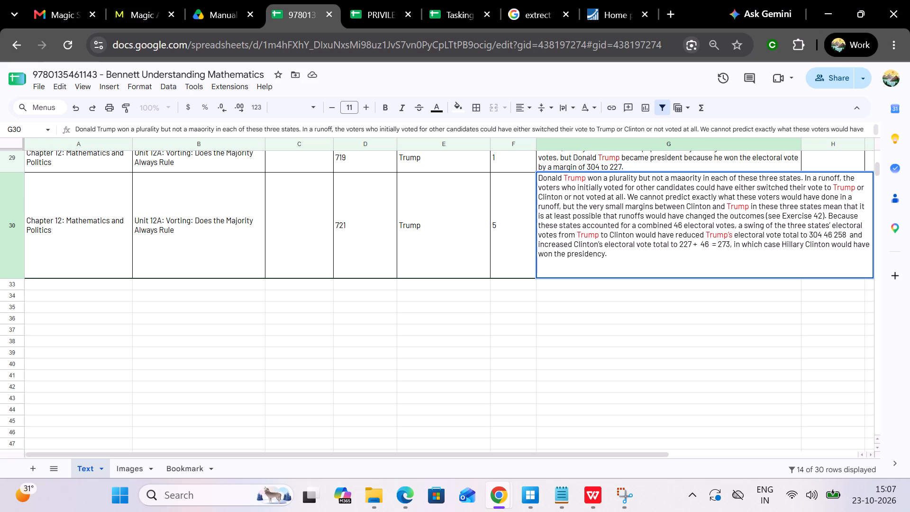
type("=")
key("space")
key("space")
key("Left")
key("Left")
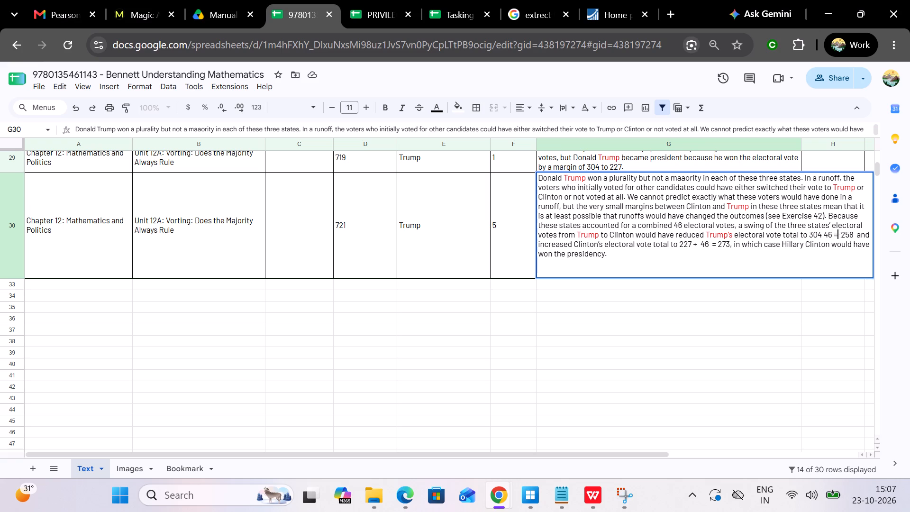
key("Left")
key("Left")
key("Left")
key("Left")
key("Left")
key("space")
type("-")
key("space")
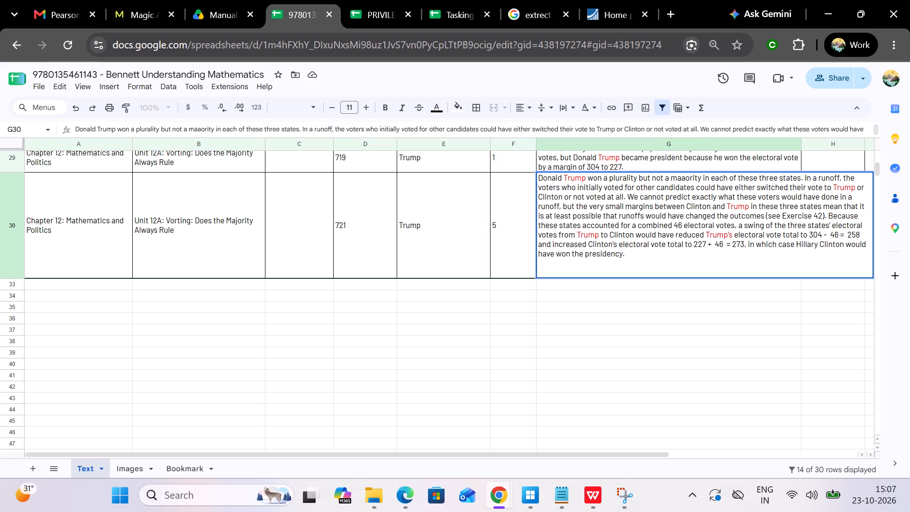
key("BackSpace")
left_click(819, 262)
left_click(779, 293)
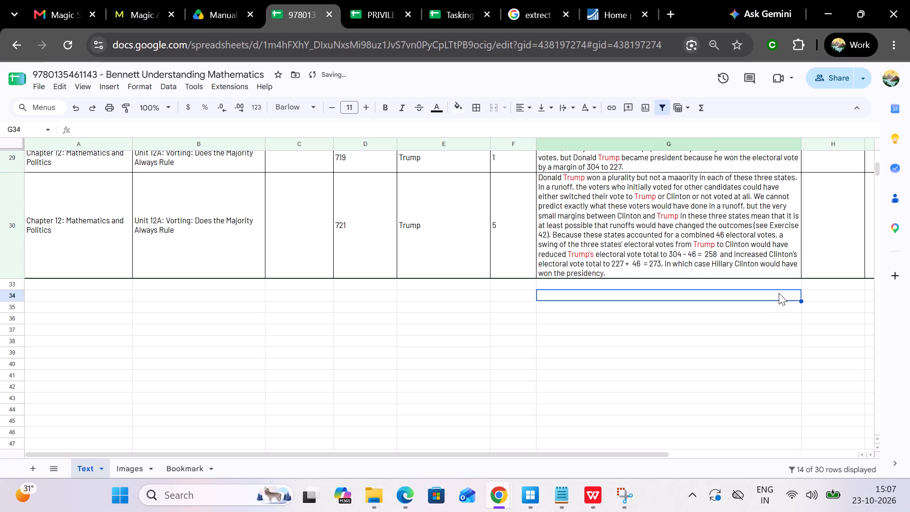
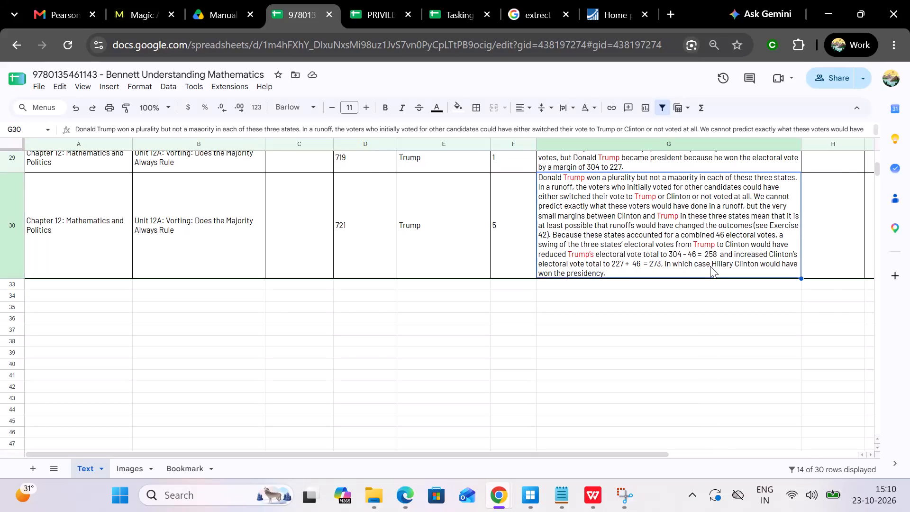
scroll(710, 266, "up", 1)
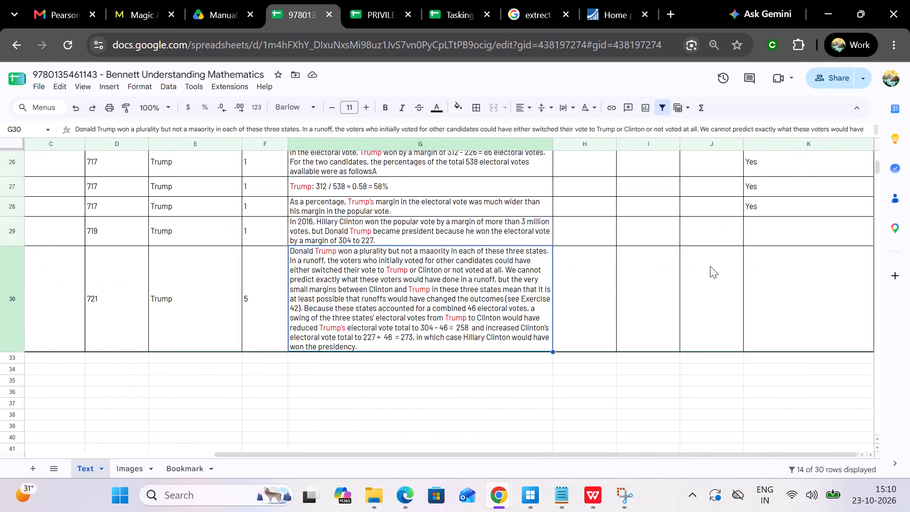
scroll(710, 266, "up", 1)
left_click(762, 259)
key("ctrl+c")
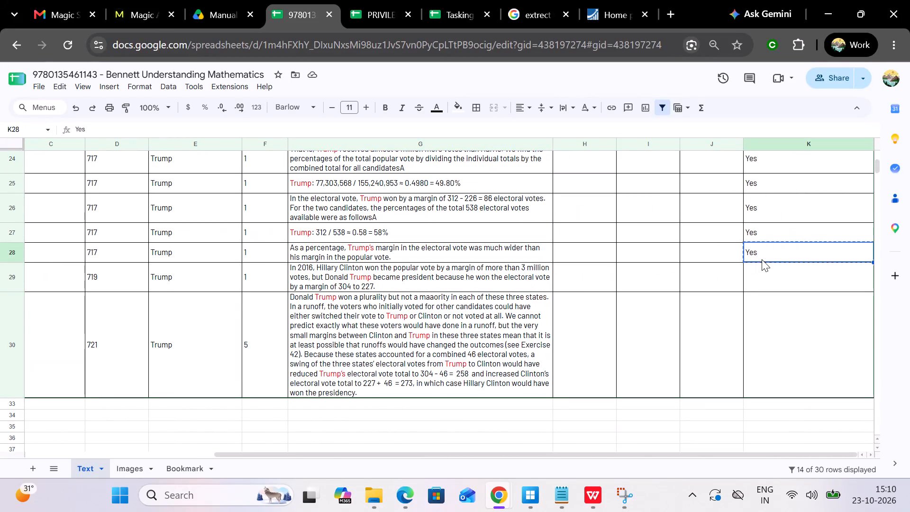
left_click_drag(756, 275, 756, 316)
key("ctrl+v")
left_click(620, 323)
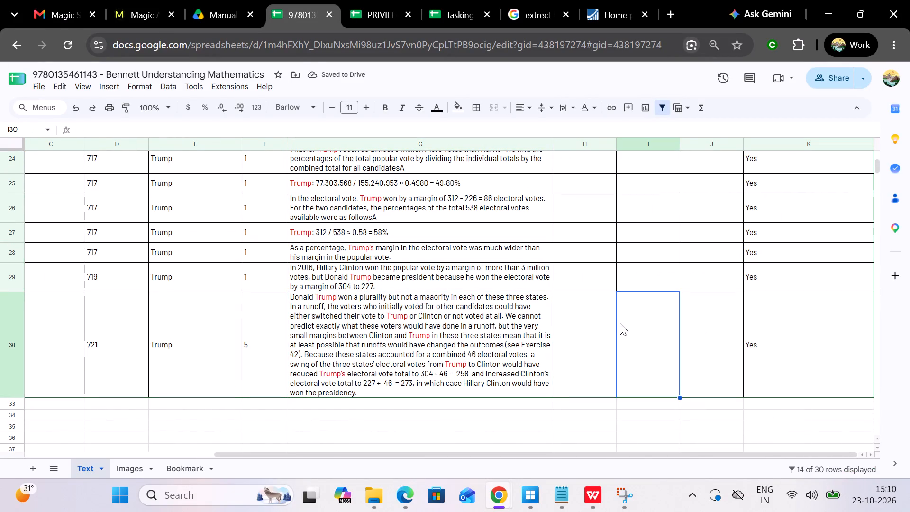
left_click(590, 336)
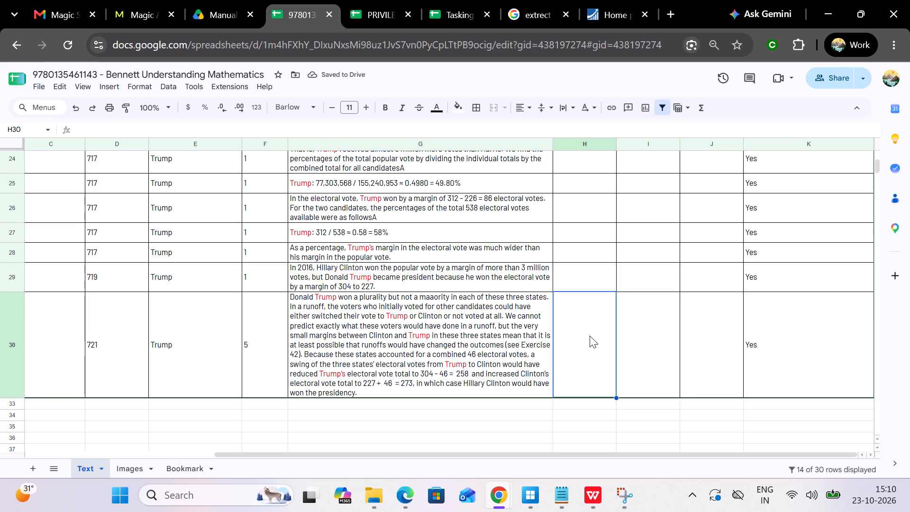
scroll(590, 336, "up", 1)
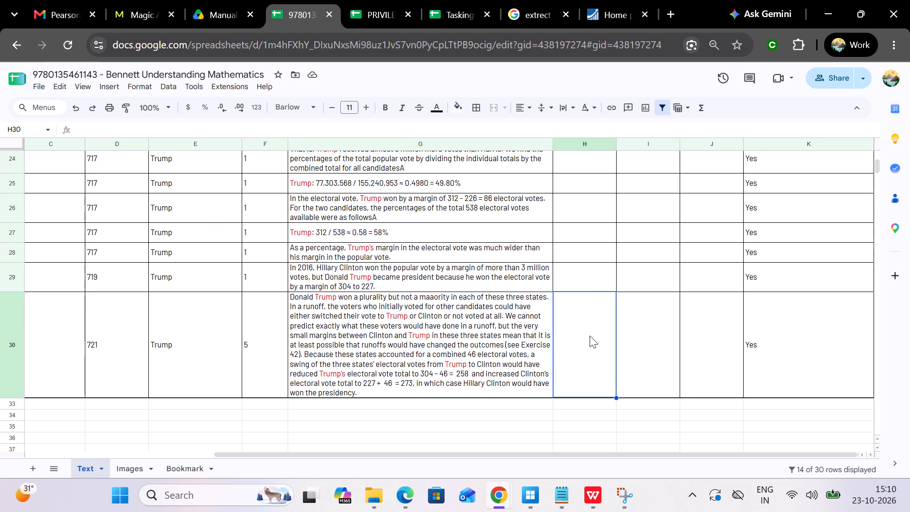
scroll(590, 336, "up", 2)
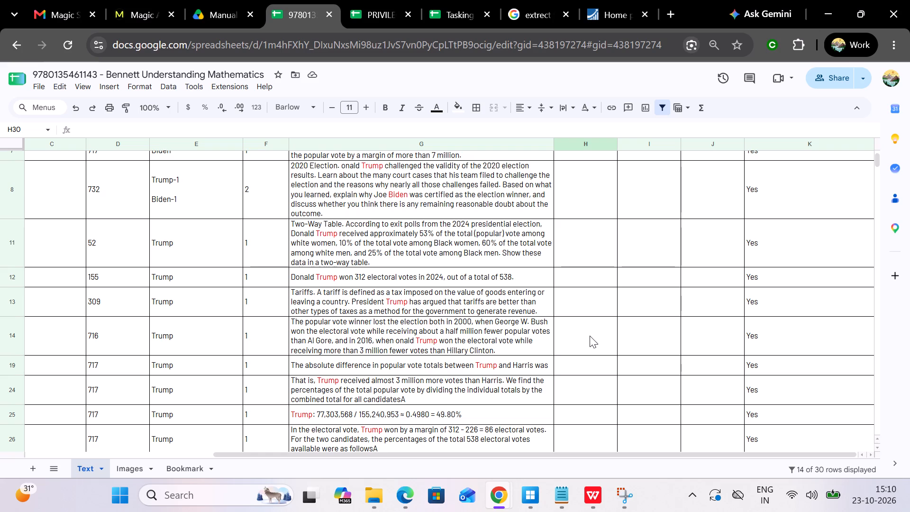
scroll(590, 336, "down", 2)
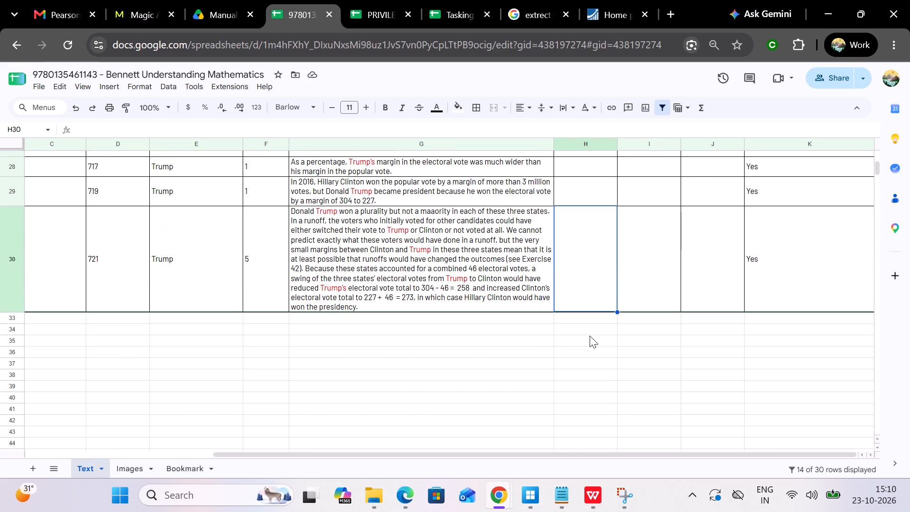
Switch to the PDF and step through the remaining "trump" search results on printed page 721, comparing them with the passage.
key("alt+Tab")
left_click(480, 319)
scroll(480, 319, "down", 1)
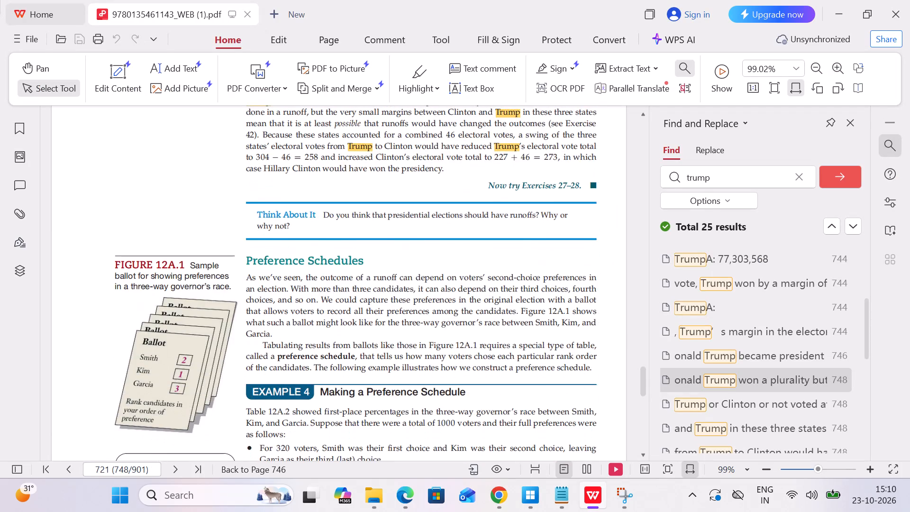
scroll(480, 319, "down", 2)
scroll(480, 319, "up", 3)
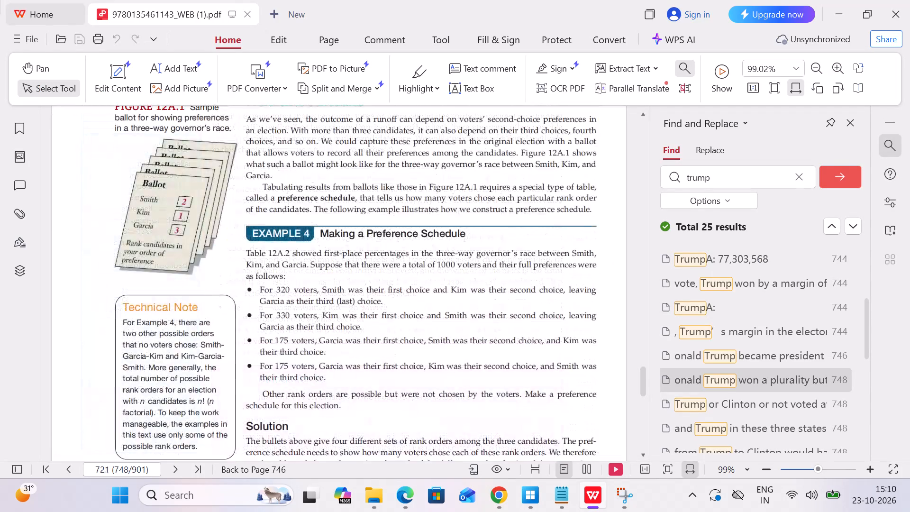
left_click(692, 397)
scroll(692, 397, "down", 1)
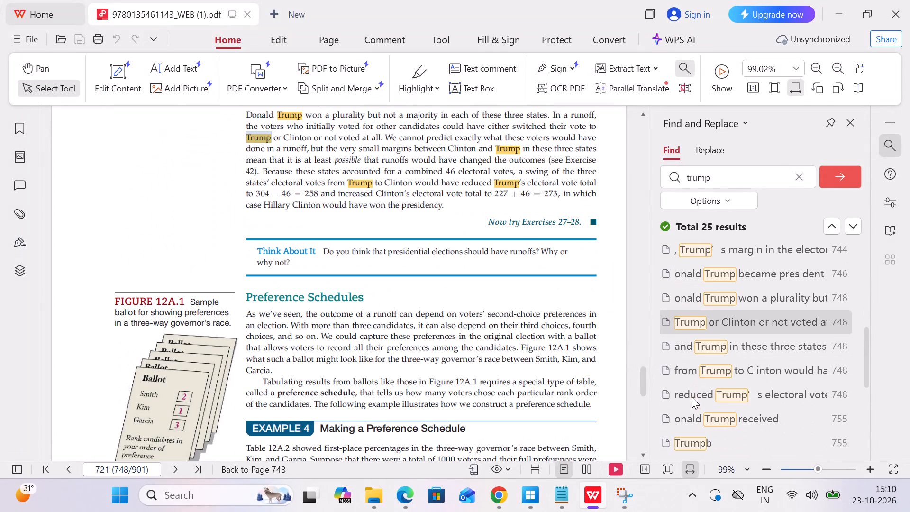
left_click(720, 344)
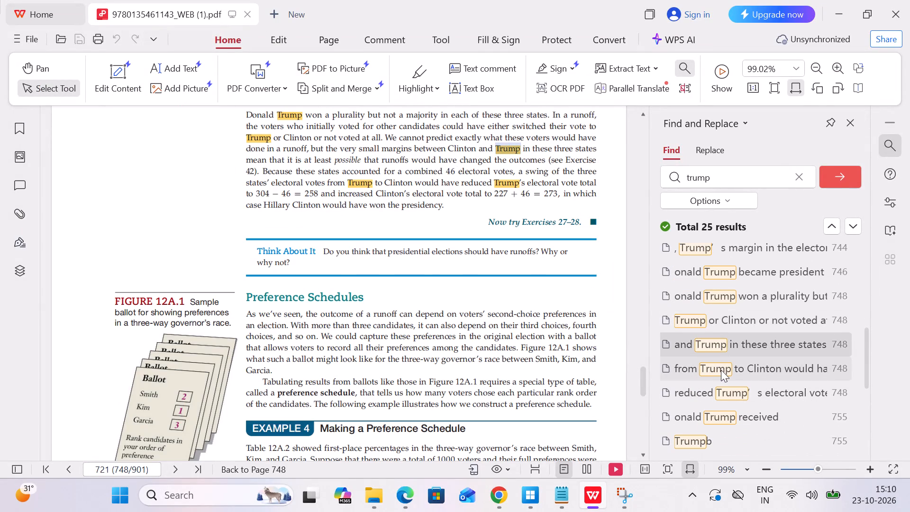
left_click(721, 370)
left_click(723, 387)
scroll(723, 387, "down", 1)
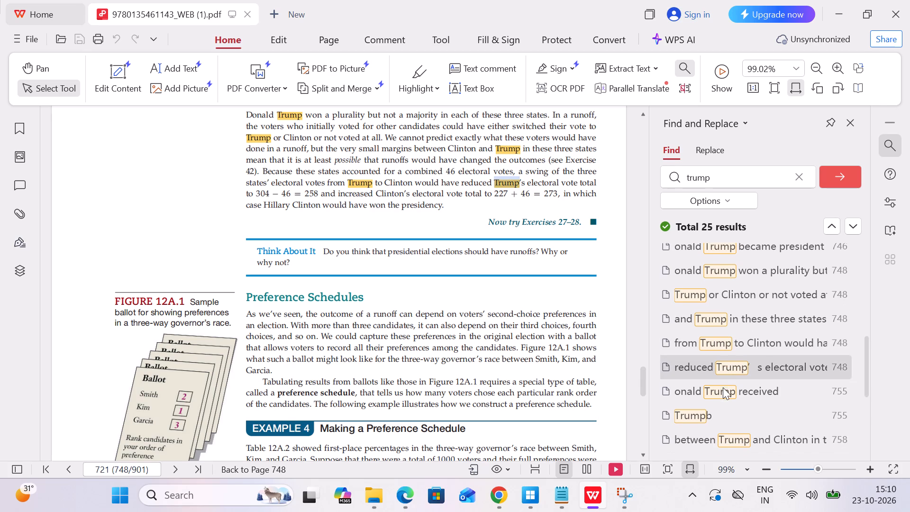
Copy the Quick Quiz 12A question QQ2 stem mentioning Donald Trump from the PDF into row 33's highlighted content in the spreadsheet.
scroll(723, 387, "down", 1)
left_click(736, 375)
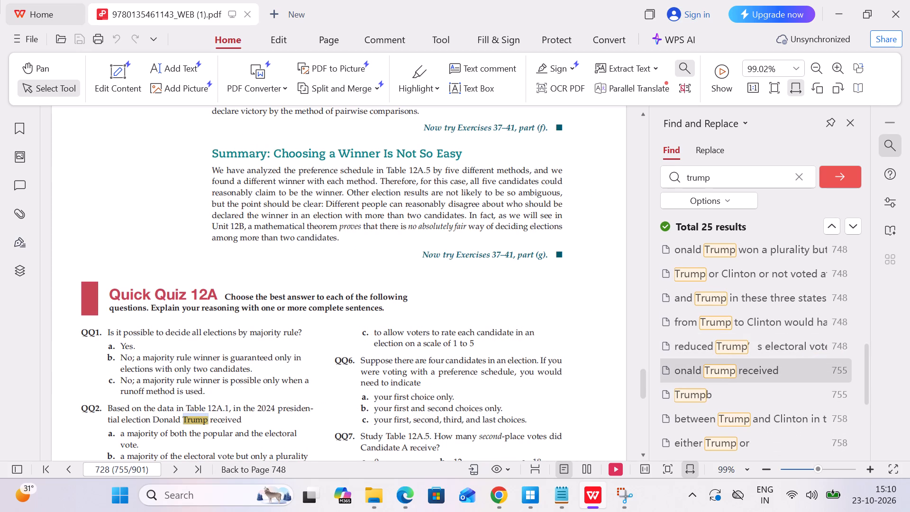
scroll(379, 320, "down", 1)
left_click_drag(106, 337, 175, 348)
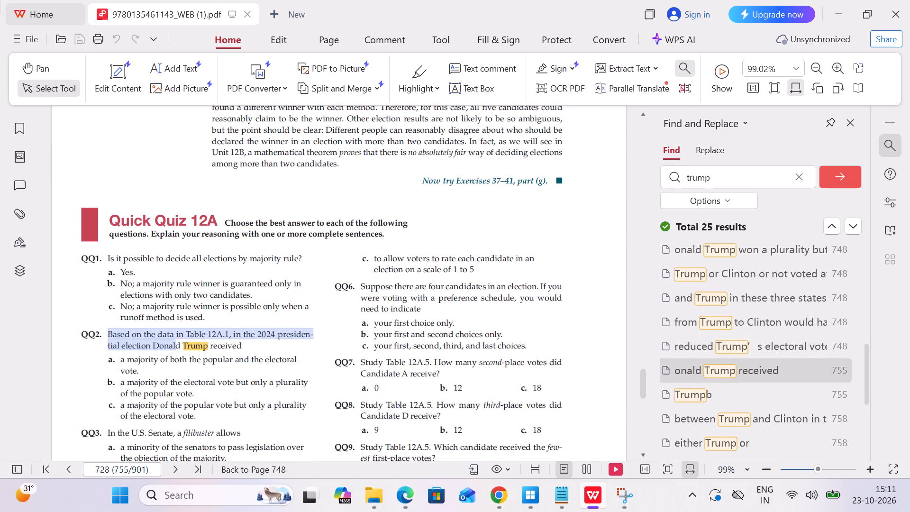
left_click_drag(175, 348, 247, 348)
left_click(253, 366)
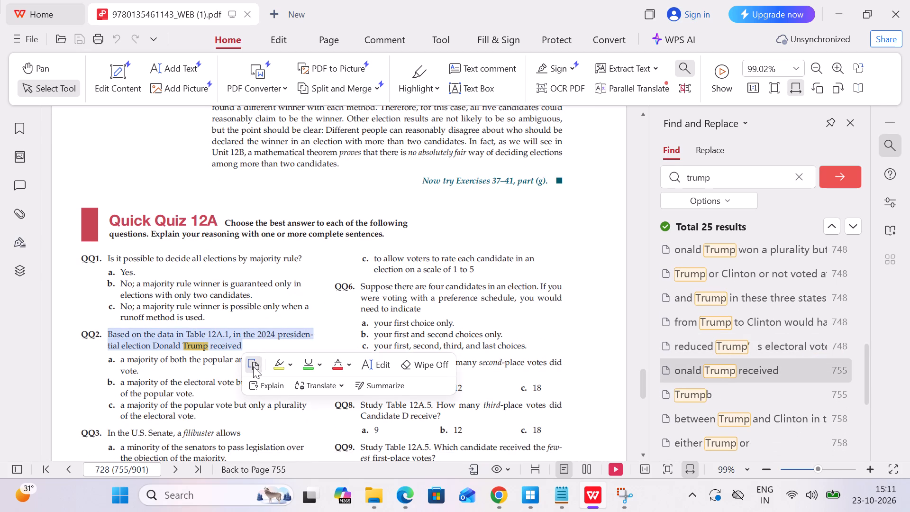
key("alt+Tab")
left_click(364, 316)
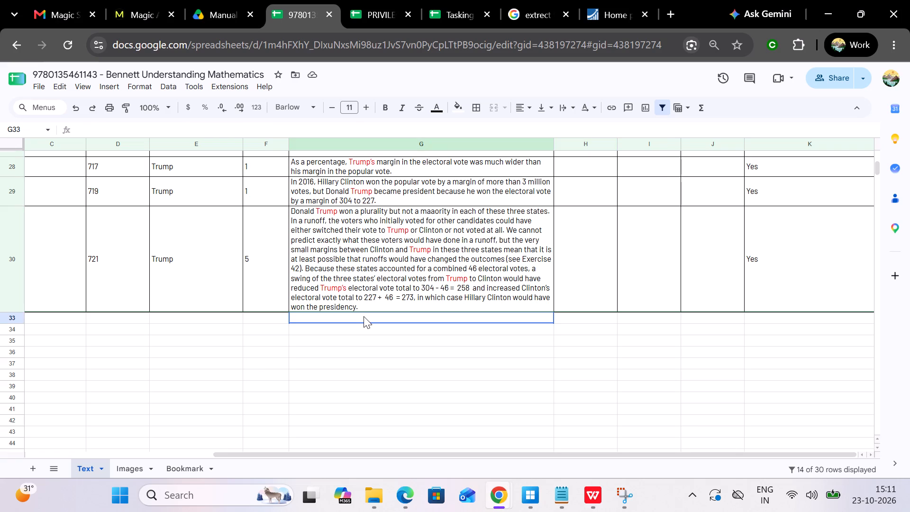
double_click(364, 316)
key("ctrl+v")
left_click(287, 320)
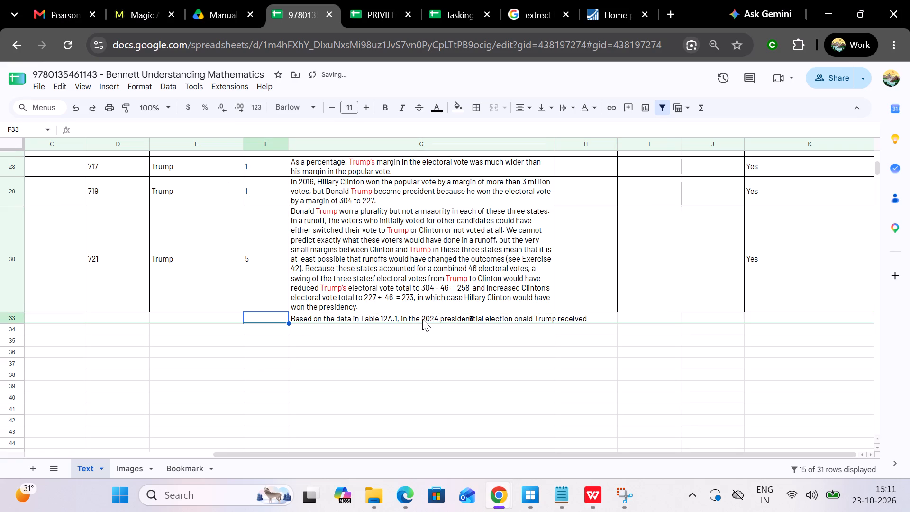
Colour the word "Trump" in row 33's highlighted content red.
left_click(426, 291)
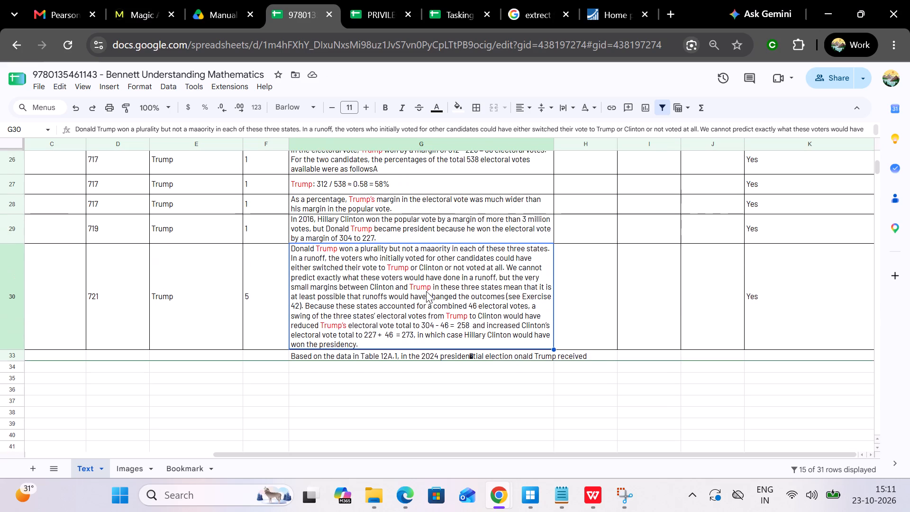
double_click(405, 326)
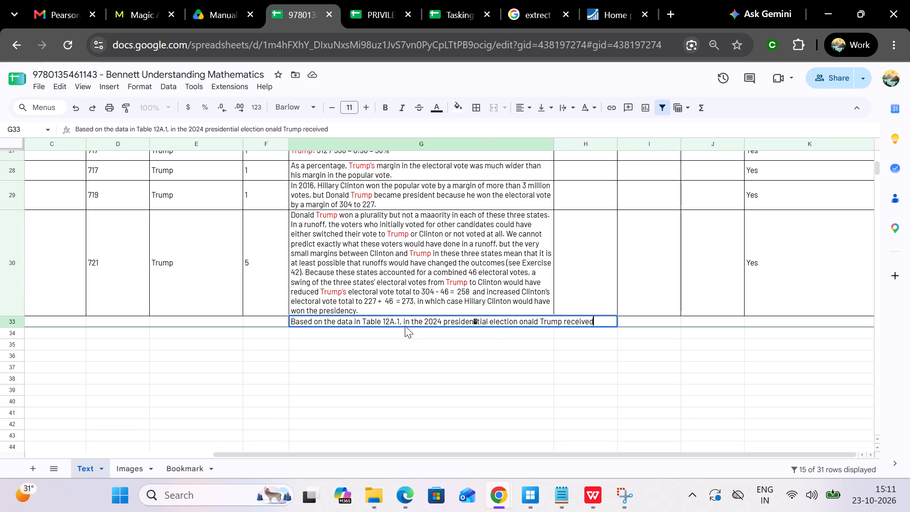
double_click(544, 321)
left_click_drag(437, 108, 452, 150)
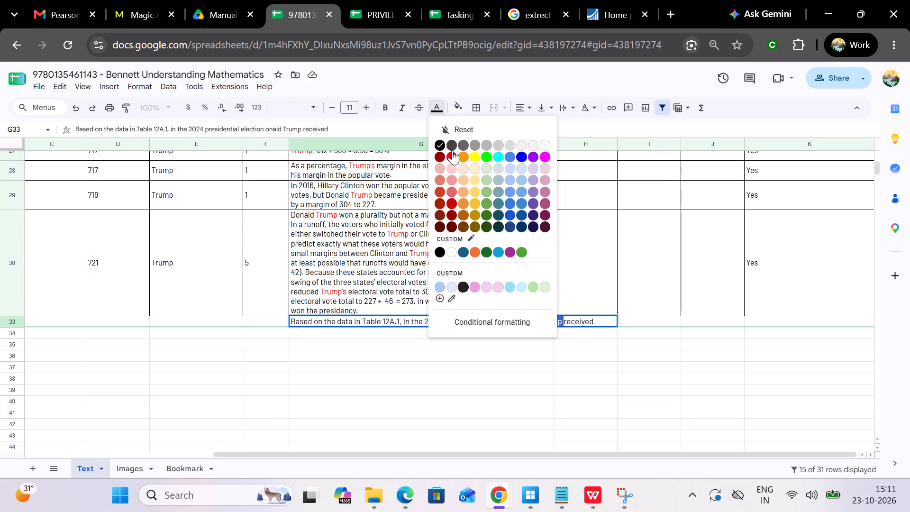
left_click_drag(452, 150, 453, 152)
left_click(409, 223)
Look over the earlier logged rows and column headings in the Text sheet.
scroll(409, 223, "up", 1)
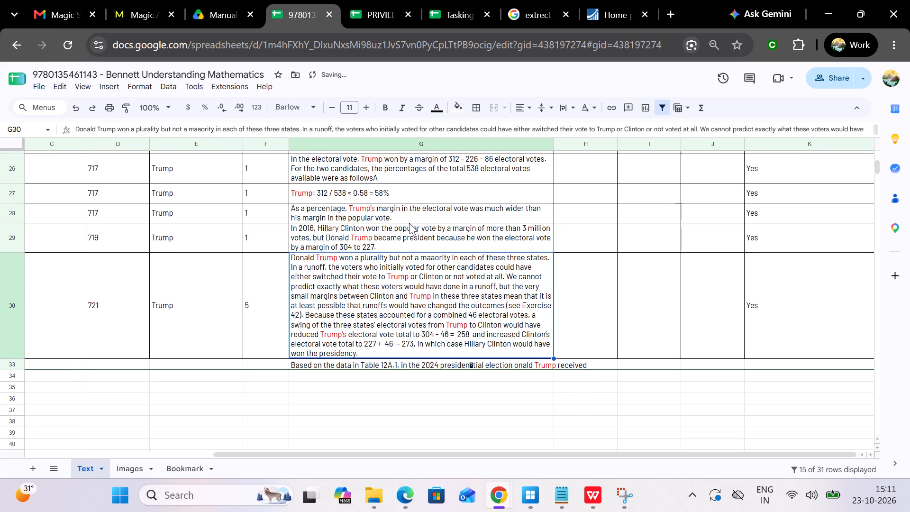
scroll(409, 223, "up", 4)
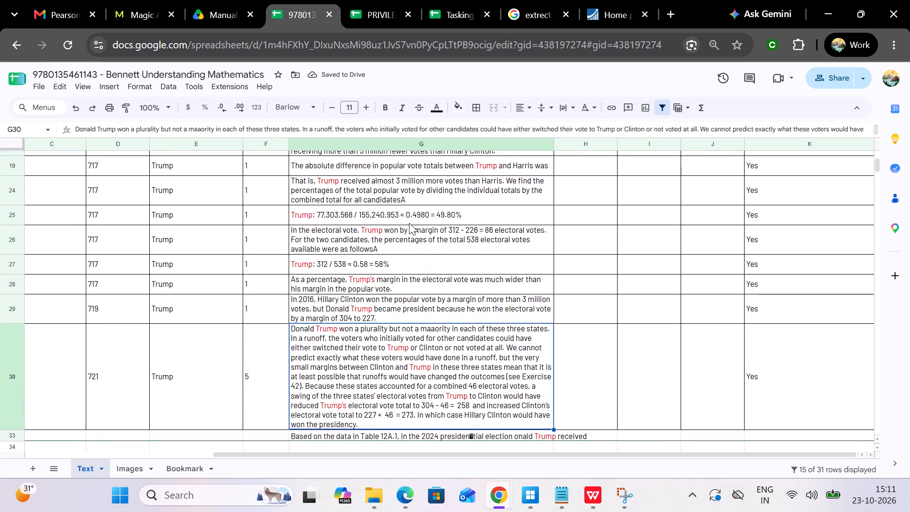
scroll(409, 223, "up", 3)
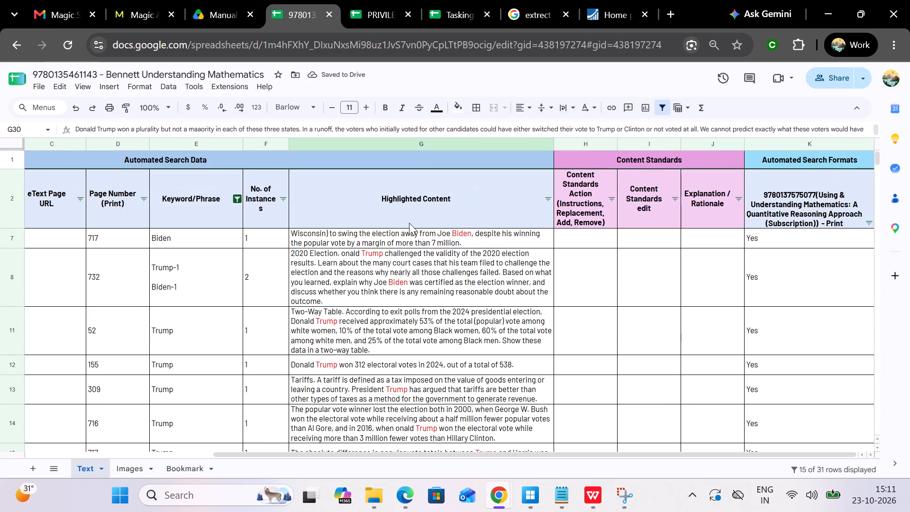
scroll(409, 223, "down", 2)
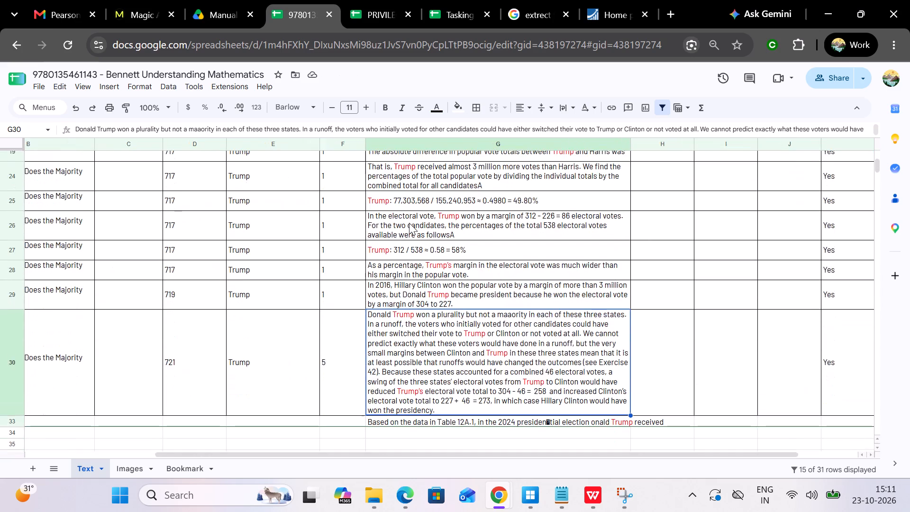
scroll(409, 223, "down", 1)
scroll(368, 318, "up", 7)
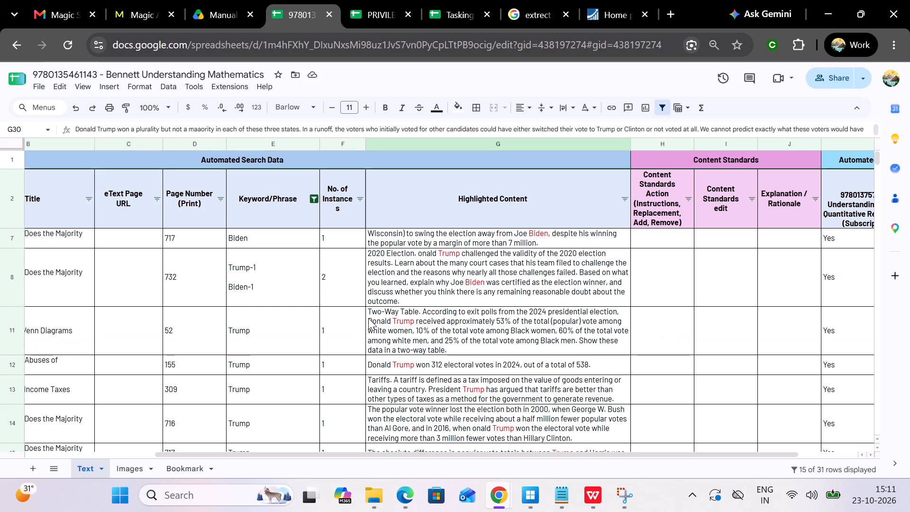
scroll(368, 318, "down", 2)
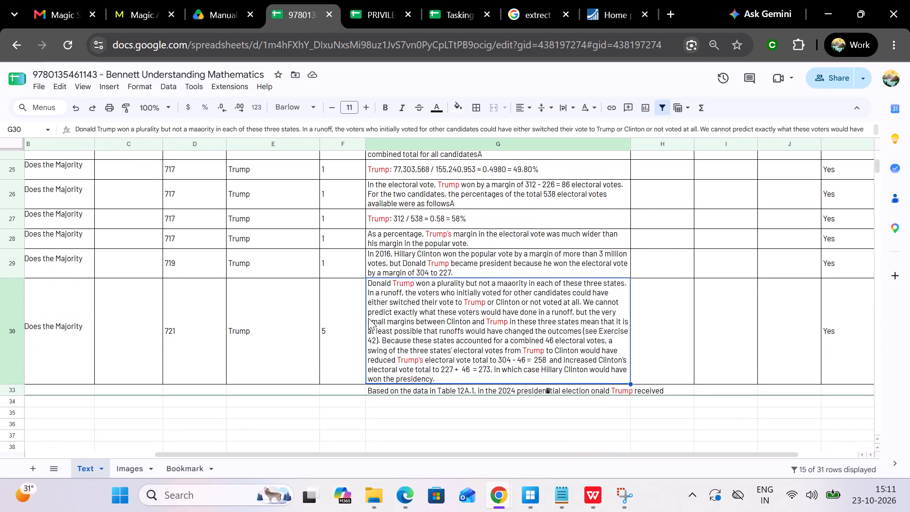
scroll(368, 318, "down", 1)
Enter 1 as the number of instances for row 33.
left_click(336, 372)
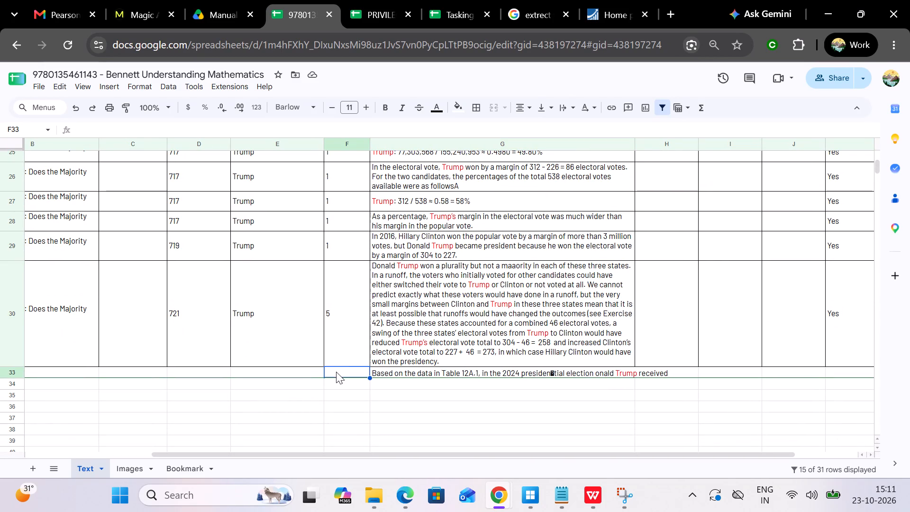
key("1")
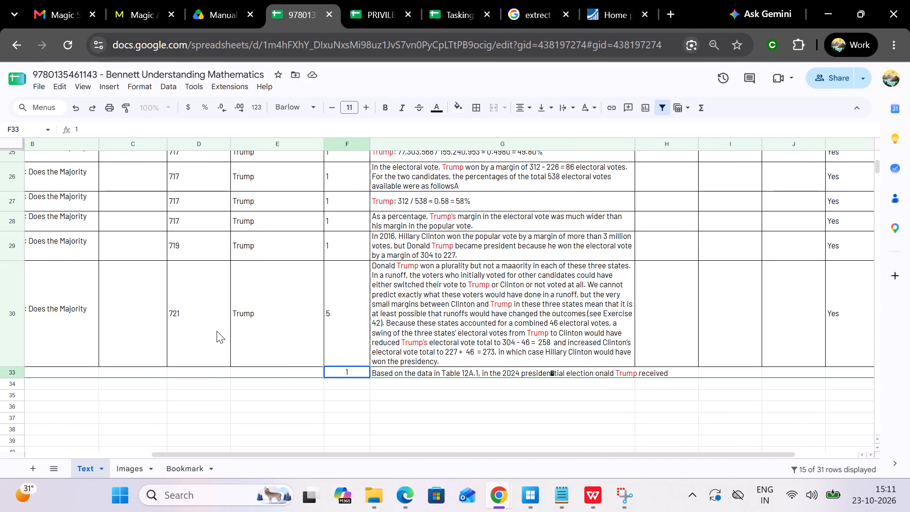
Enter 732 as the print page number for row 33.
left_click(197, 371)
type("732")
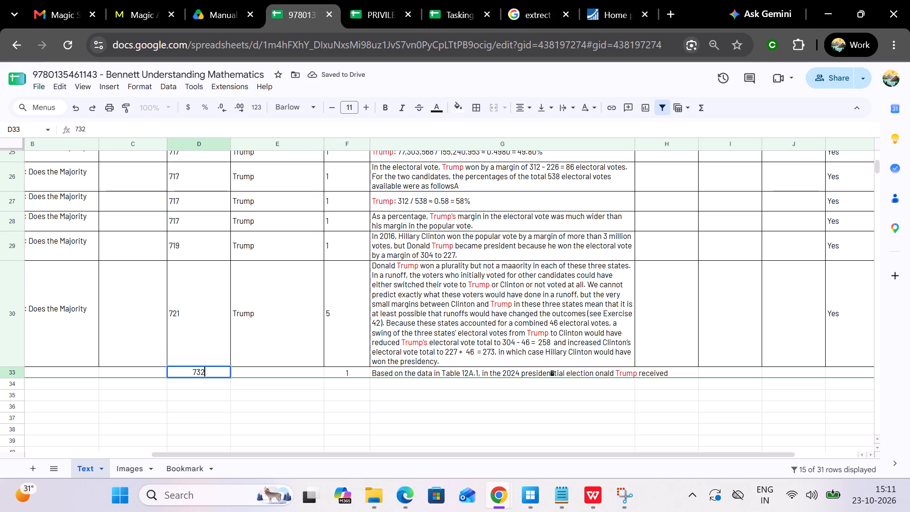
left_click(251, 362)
Check the printed page number of the QQ2 passage in the PDF and set row 33's page number to 728.
key("alt+Tab")
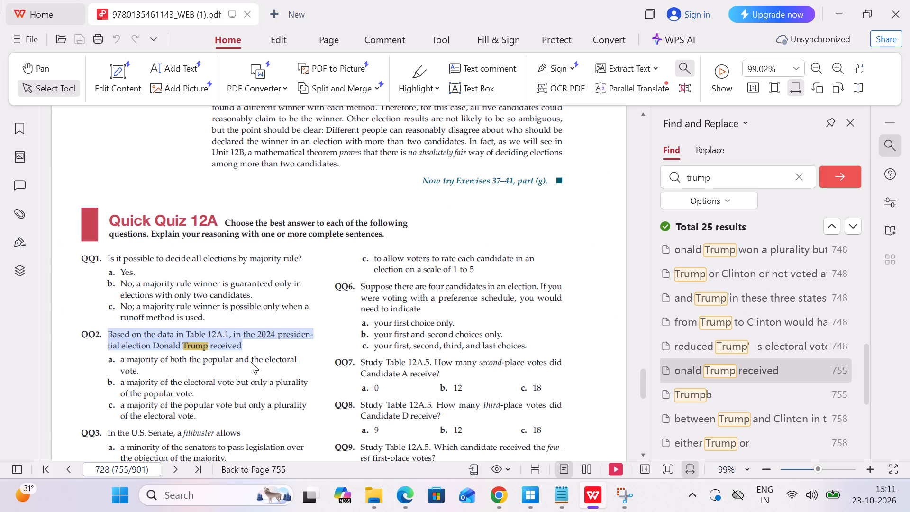
scroll(251, 362, "right", 1)
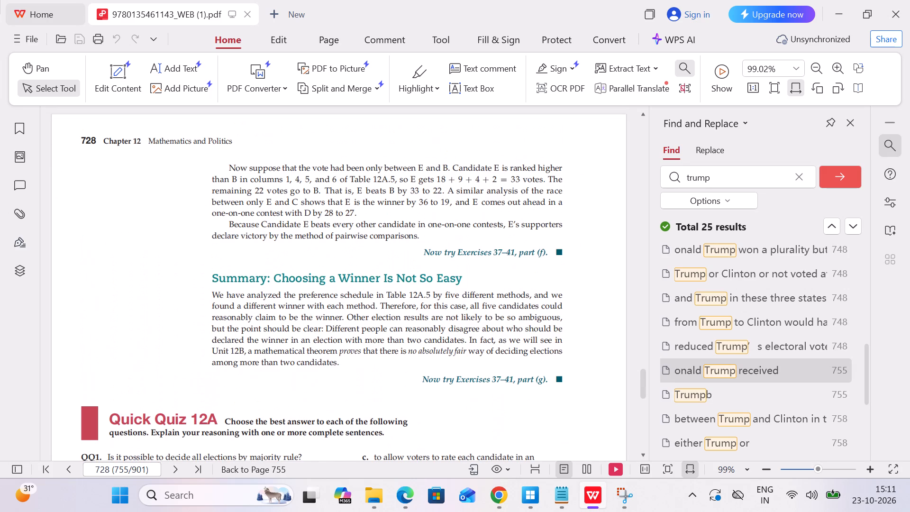
scroll(251, 362, "right", 1)
key("alt+Tab")
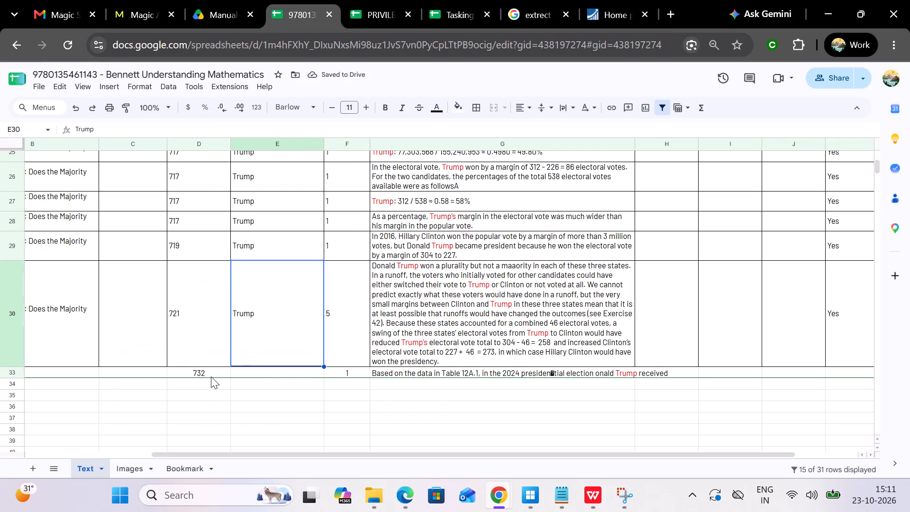
left_click(211, 376)
type("728")
Copy the keyword "Trump" from row 30 into the keyword cell of row 33.
left_click(256, 356)
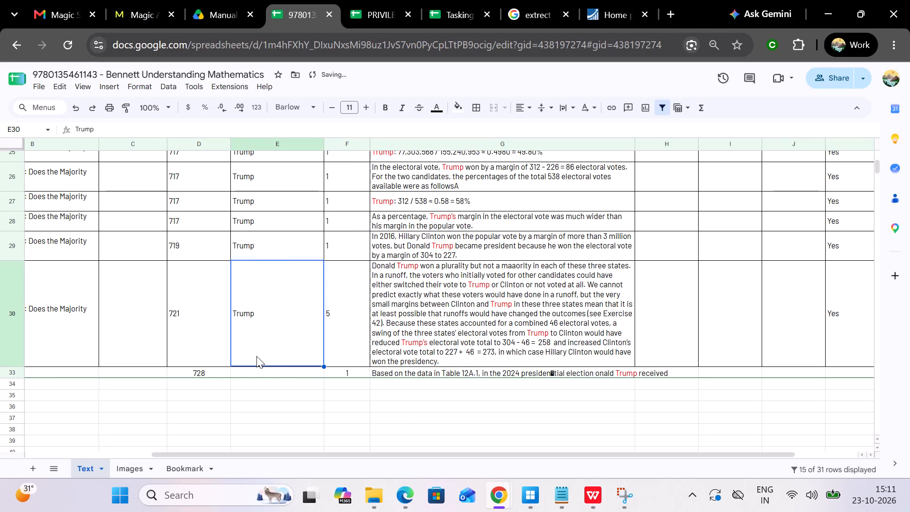
key("ctrl+c")
left_click(248, 377)
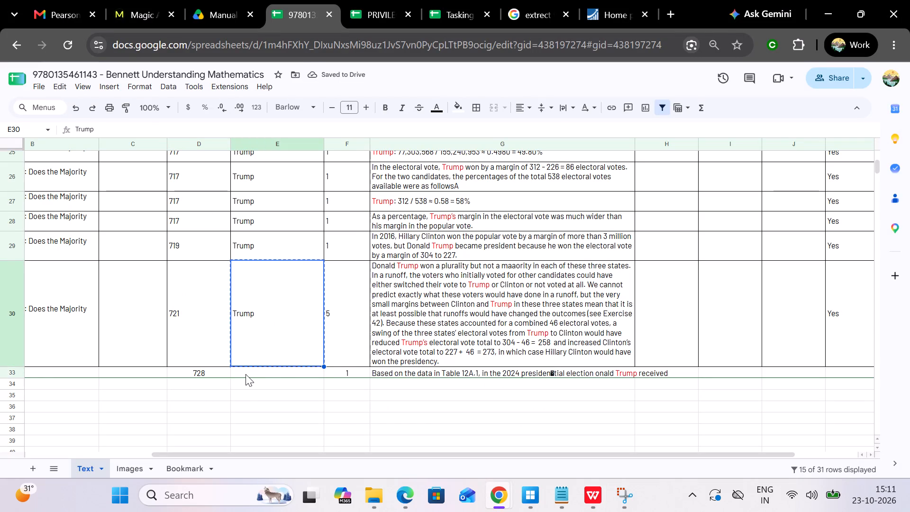
left_click(246, 374)
key("ctrl+v")
Check the QQ2 passage's chapter and unit in the PDF page headings, and copy row 30's Chapter 12 and Unit 12A entries into row 33.
left_click(156, 378)
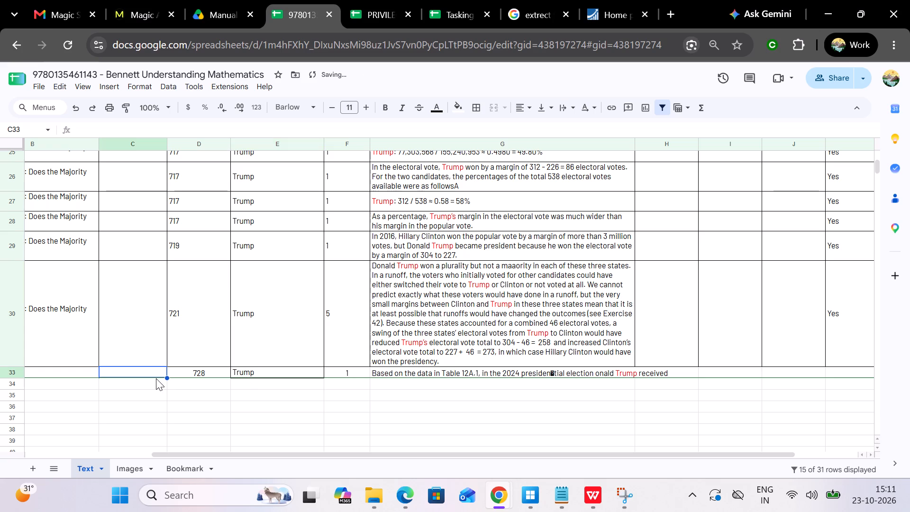
key("alt+Tab")
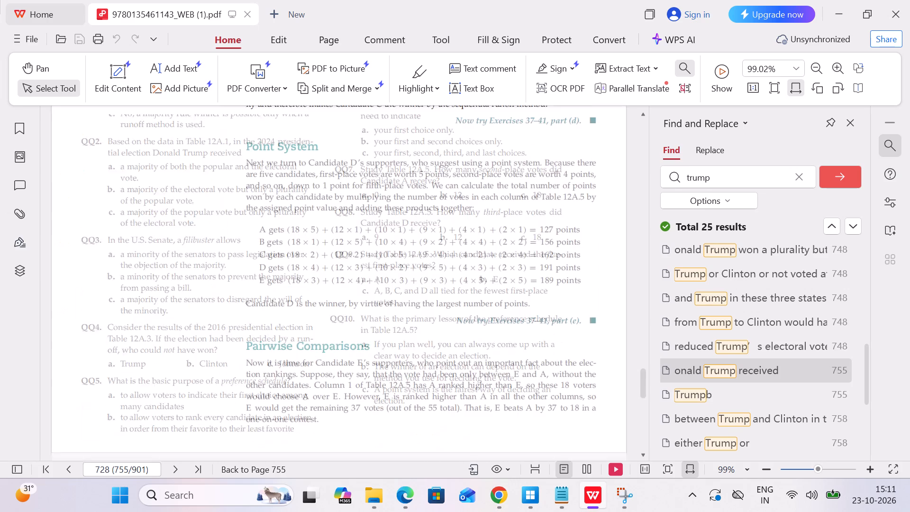
scroll(300, 306, "up", 1)
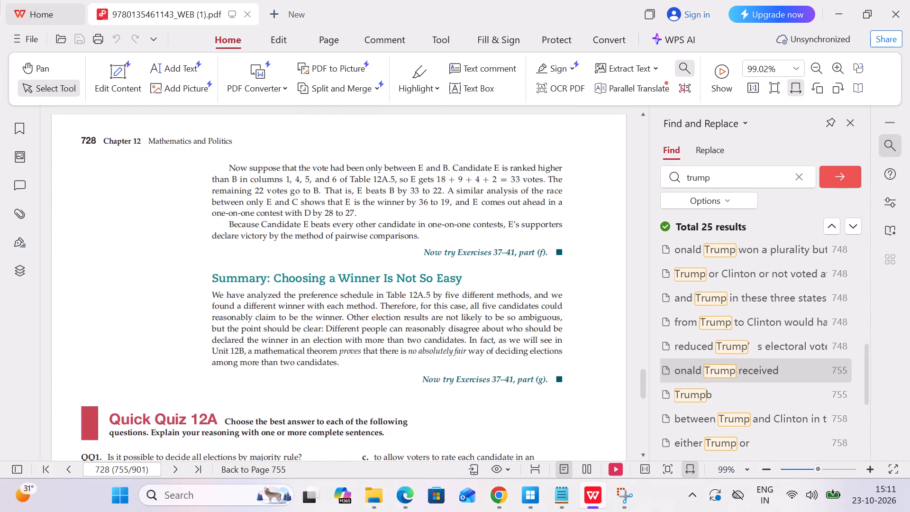
scroll(300, 306, "down", 1)
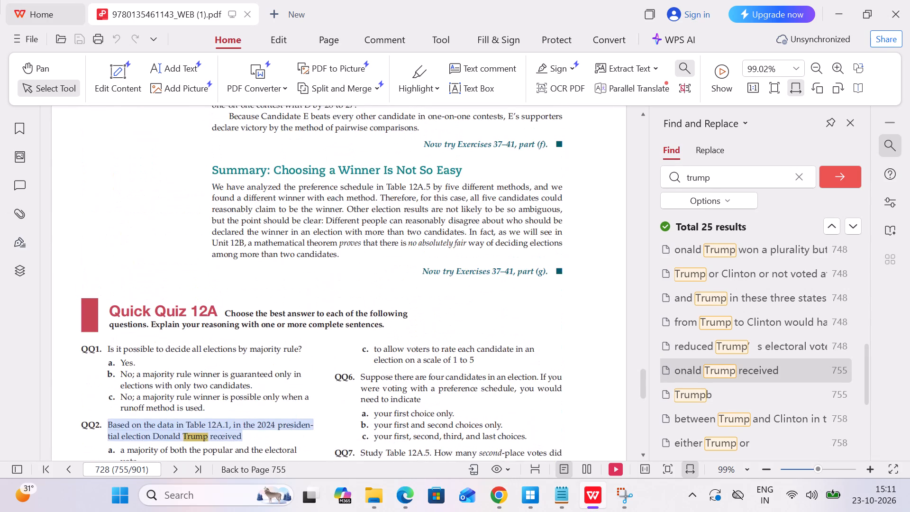
scroll(300, 306, "up", 1)
key("alt+Tab")
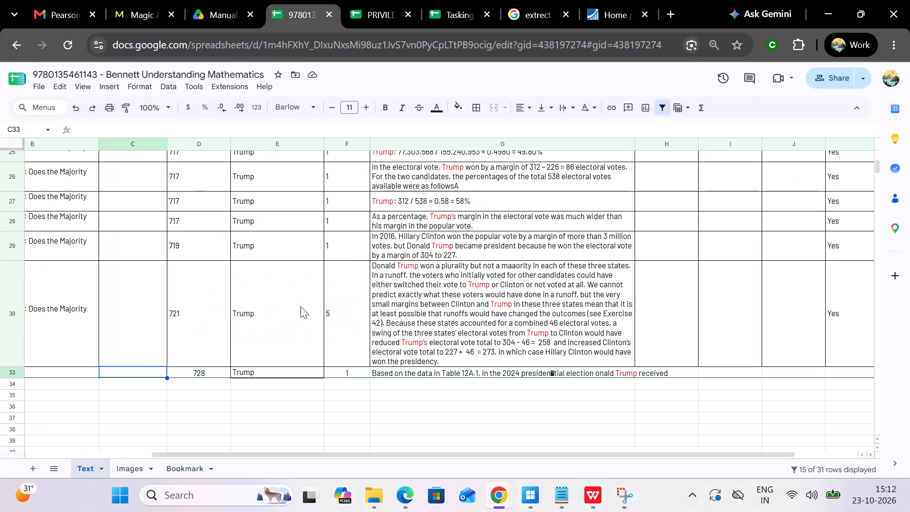
scroll(300, 306, "right", 1)
key("alt+Tab")
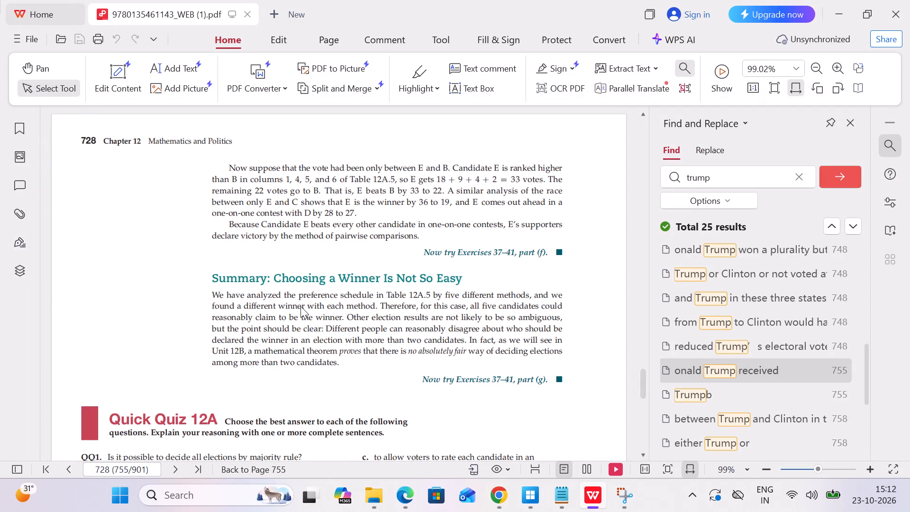
key("alt+Tab")
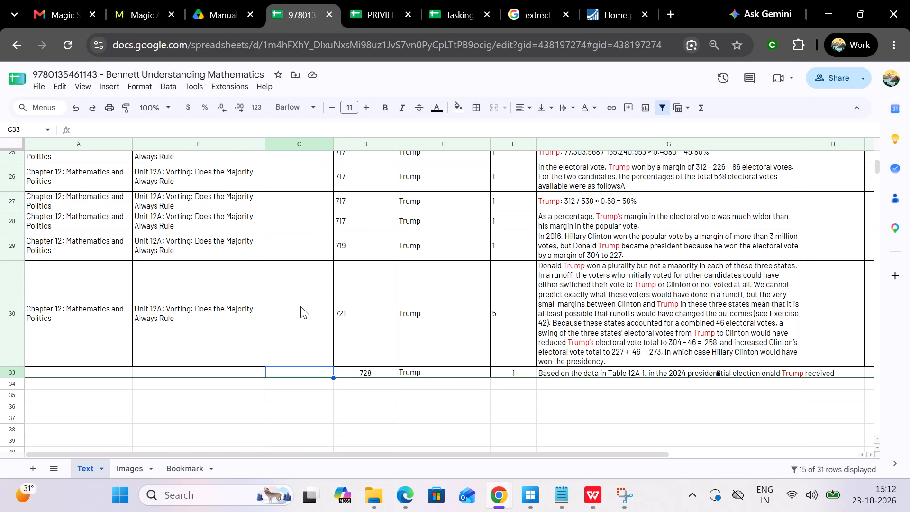
key("alt+Tab")
scroll(300, 306, "up", 2)
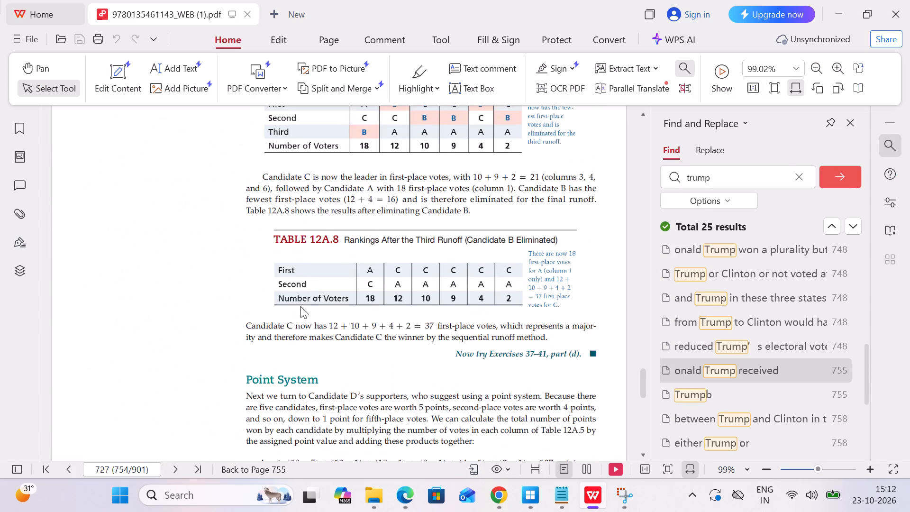
scroll(300, 306, "up", 1)
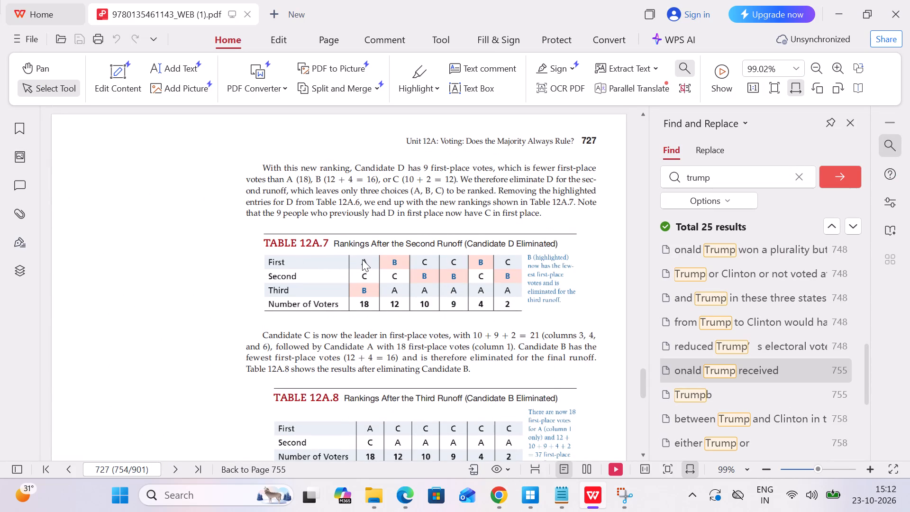
key("alt+Tab")
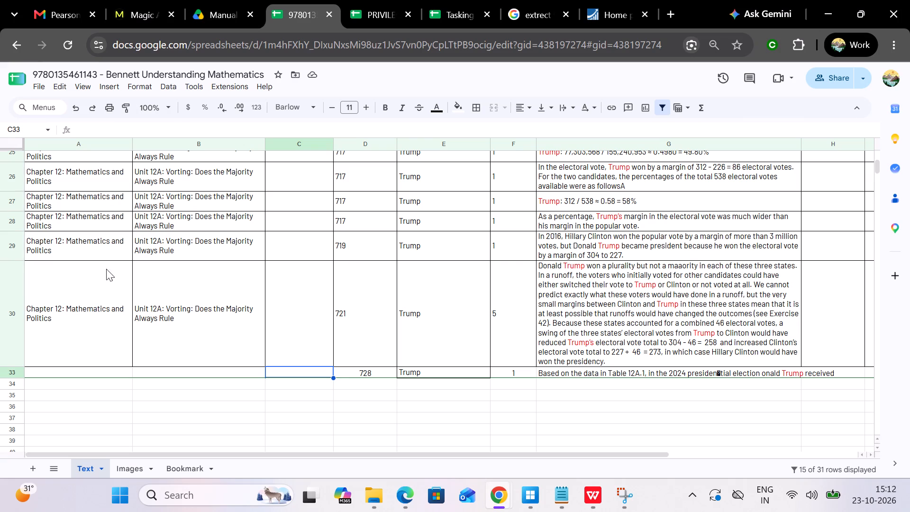
left_click_drag(87, 299, 141, 299)
key("ctrl+c")
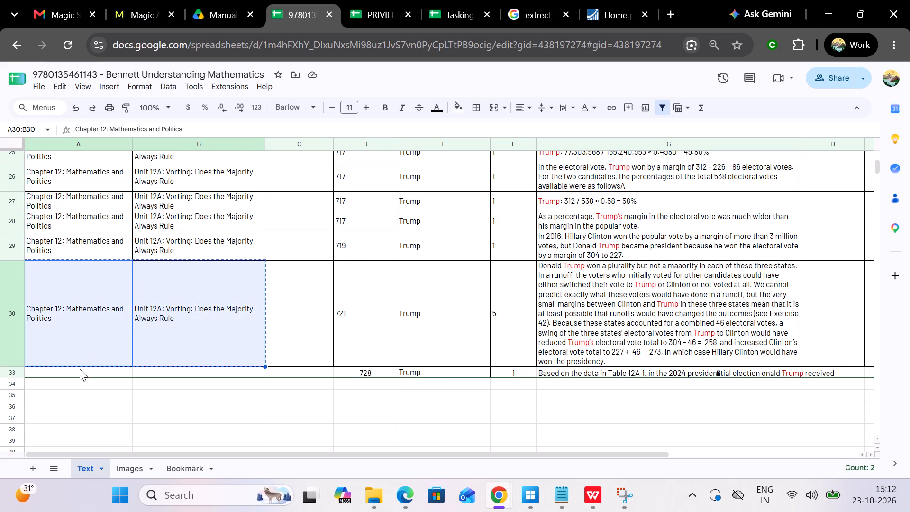
left_click(75, 376)
key("ctrl+v")
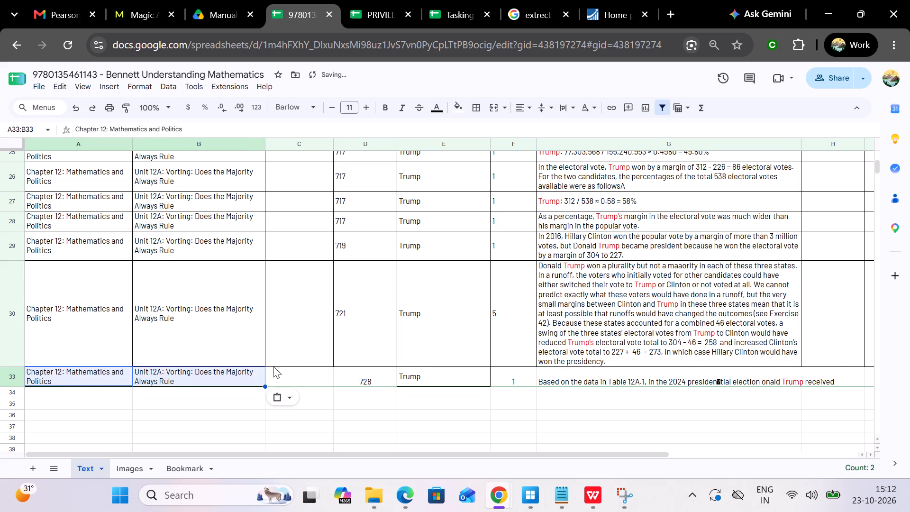
left_click(284, 363)
scroll(284, 363, "left", 1)
scroll(284, 363, "right", 4)
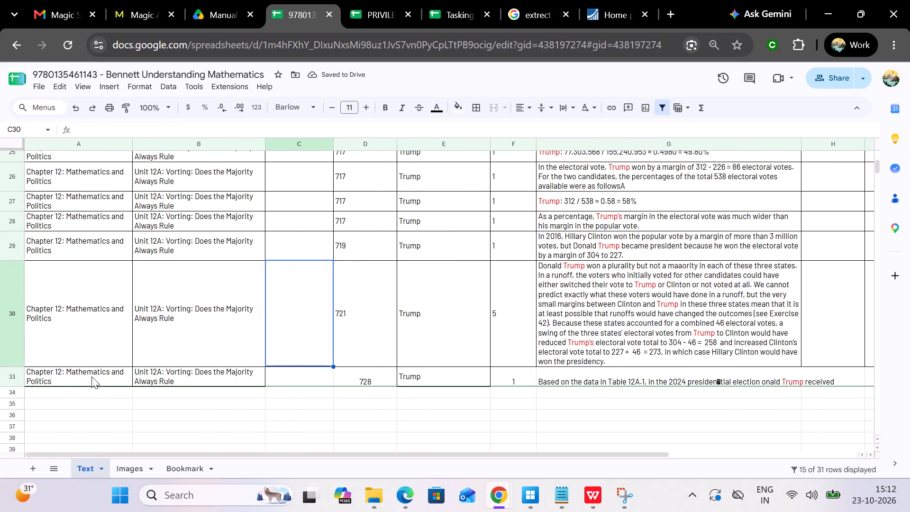
Apply row 29's formatting to rows 30 through 60 of the Text sheet.
left_click(9, 249)
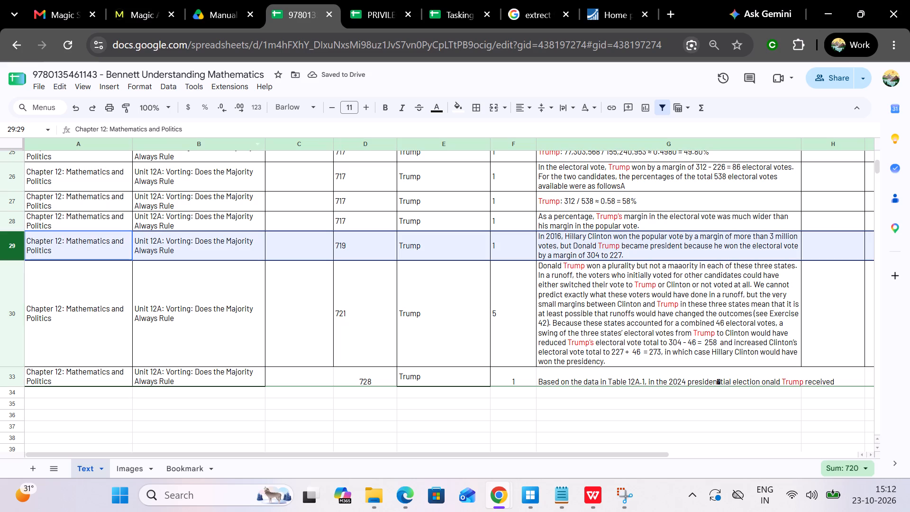
left_click(125, 110)
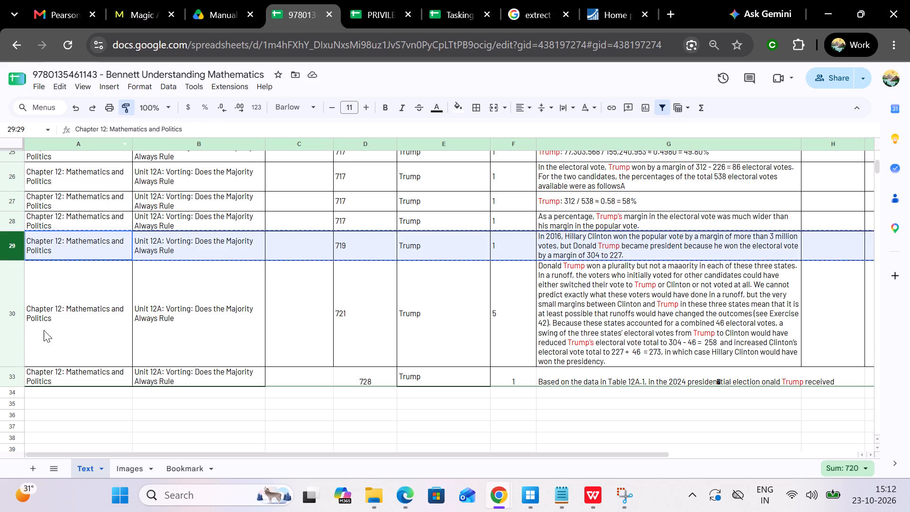
left_click_drag(11, 326, 14, 479)
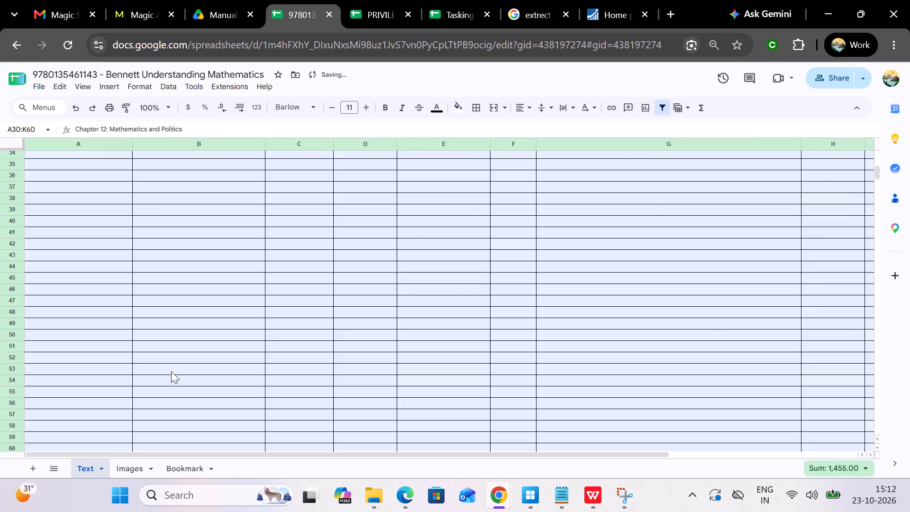
scroll(171, 371, "up", 6)
scroll(171, 371, "down", 4)
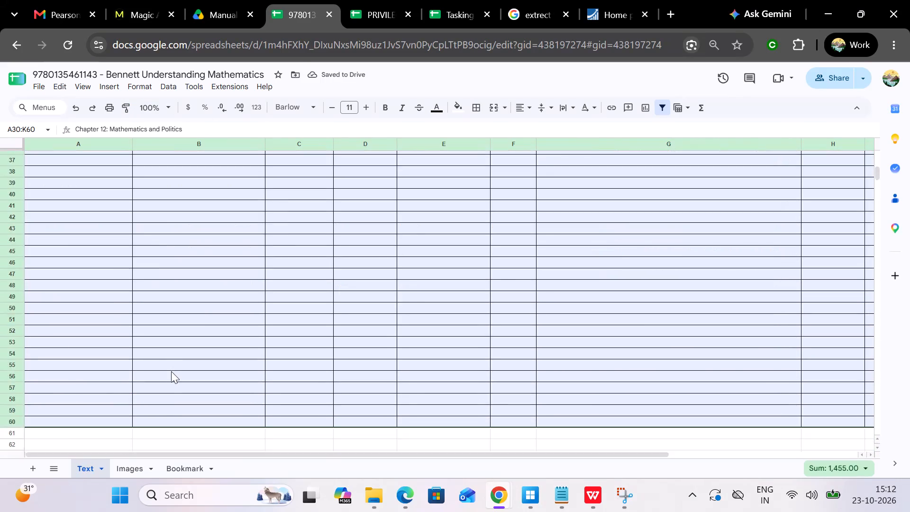
scroll(171, 371, "down", 2)
left_click(251, 361)
Copy the "Yes" print-format flag from row 30 into row 33.
scroll(251, 361, "left", 2)
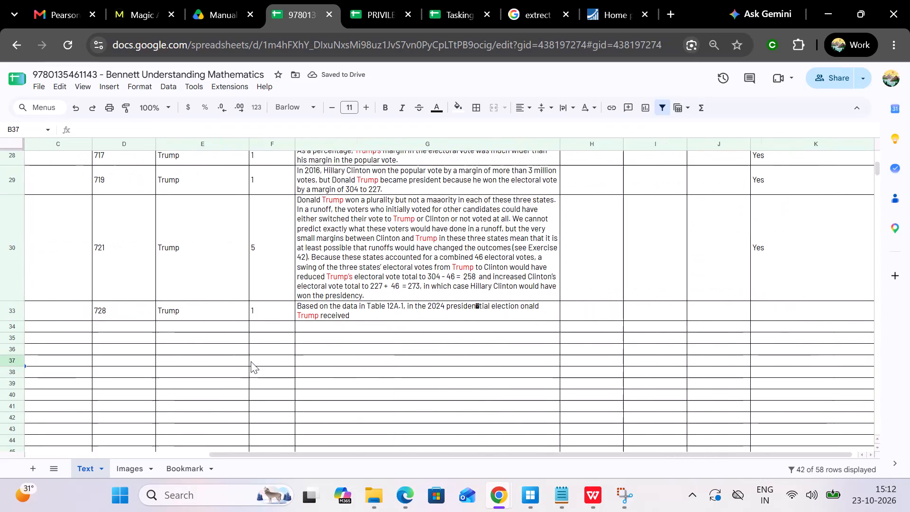
scroll(251, 361, "left", 2)
left_click(784, 258)
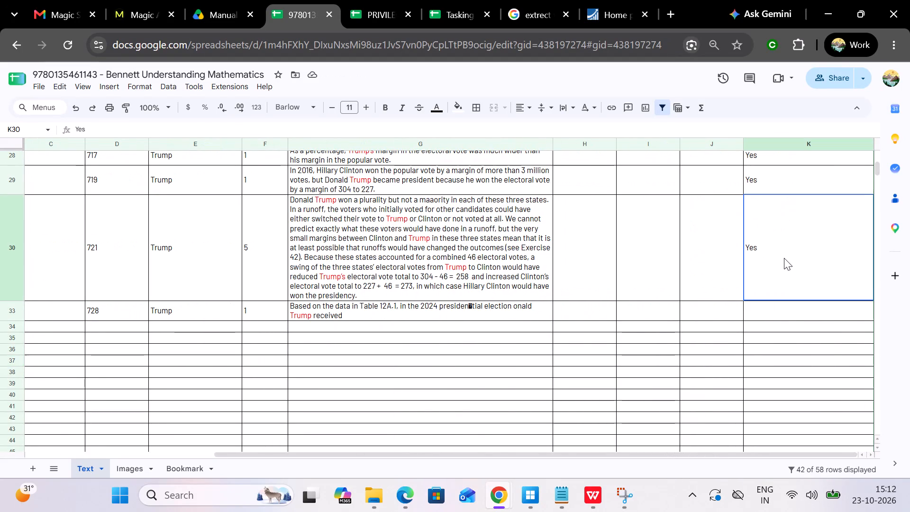
key("ctrl+c")
left_click(764, 309)
key("ctrl+v")
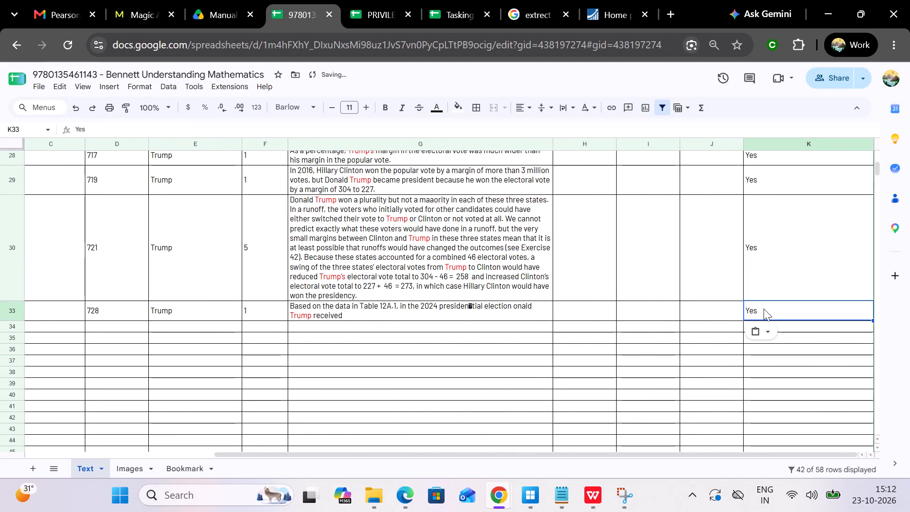
Compare row 33's passage with QQ2 in the PDF and correct "onald" to "Donald" in the sheet.
left_click(605, 317)
left_click(500, 323)
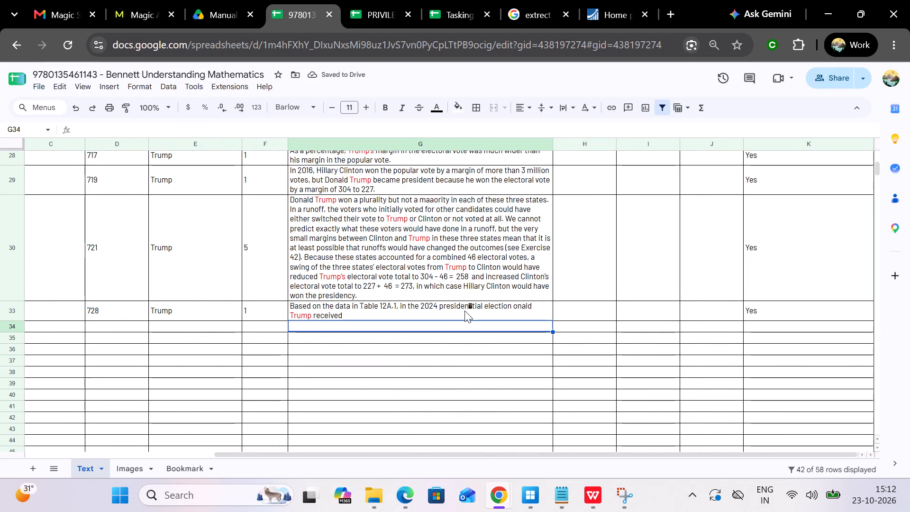
left_click(464, 311)
key("alt+Tab")
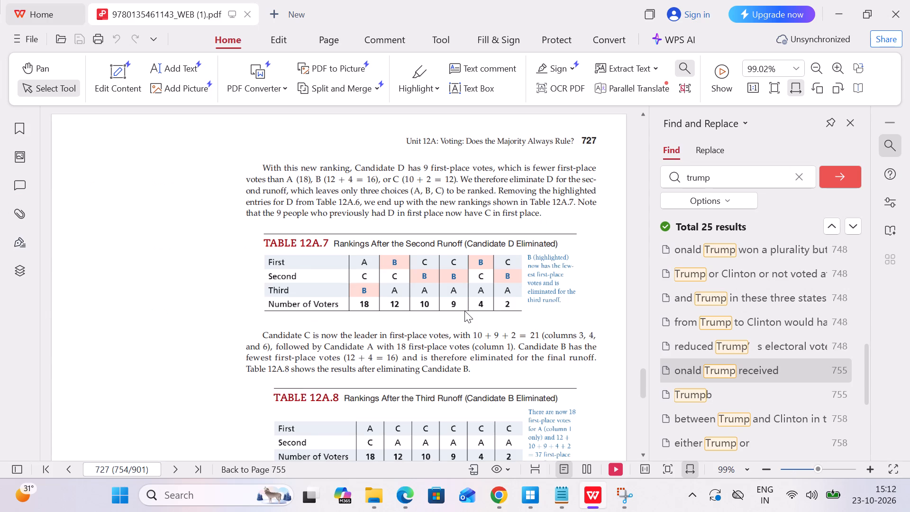
left_click(671, 367)
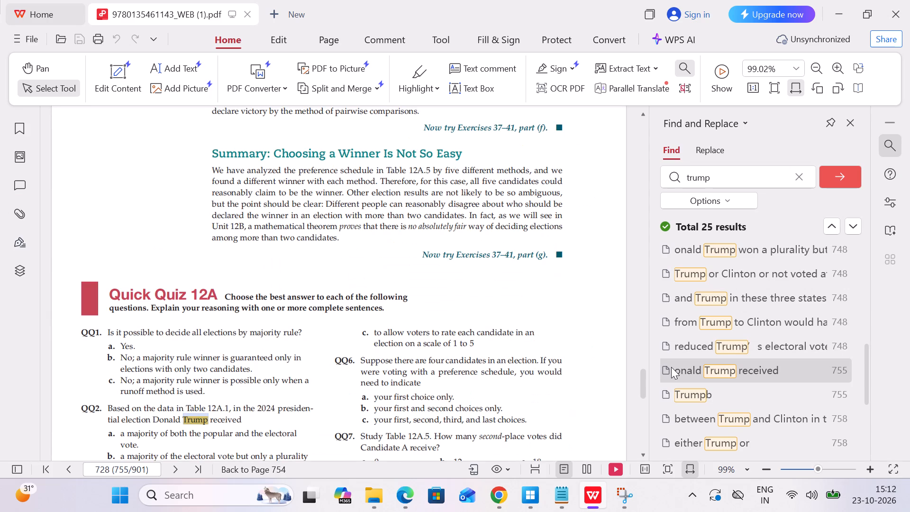
key("alt+Tab")
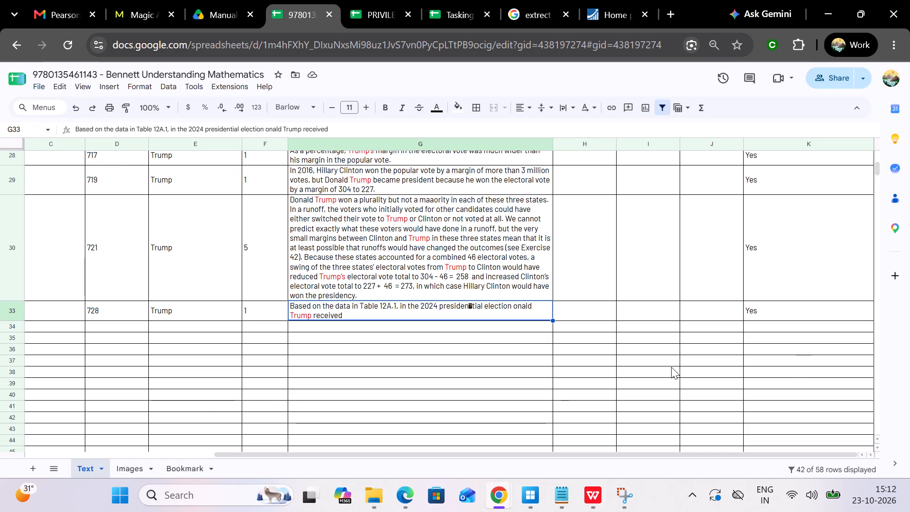
key("alt+Tab")
key("alt+Tab")
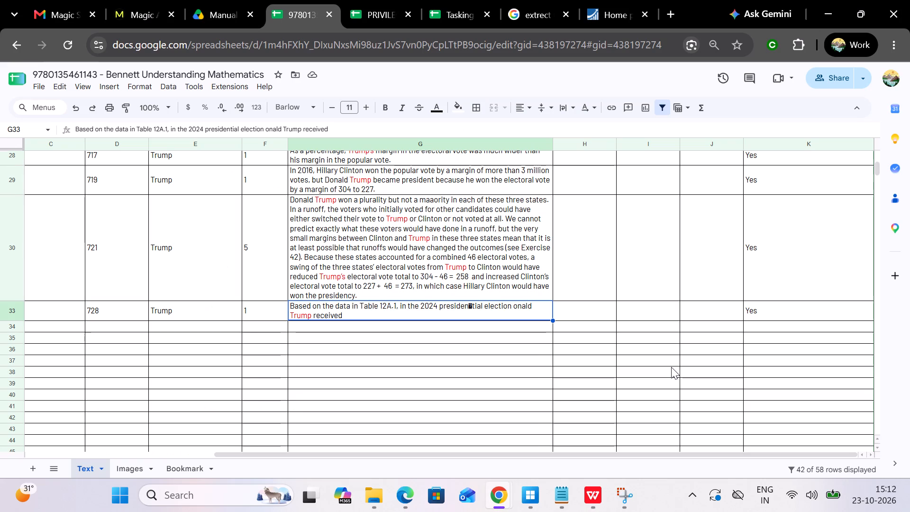
key("alt+Tab")
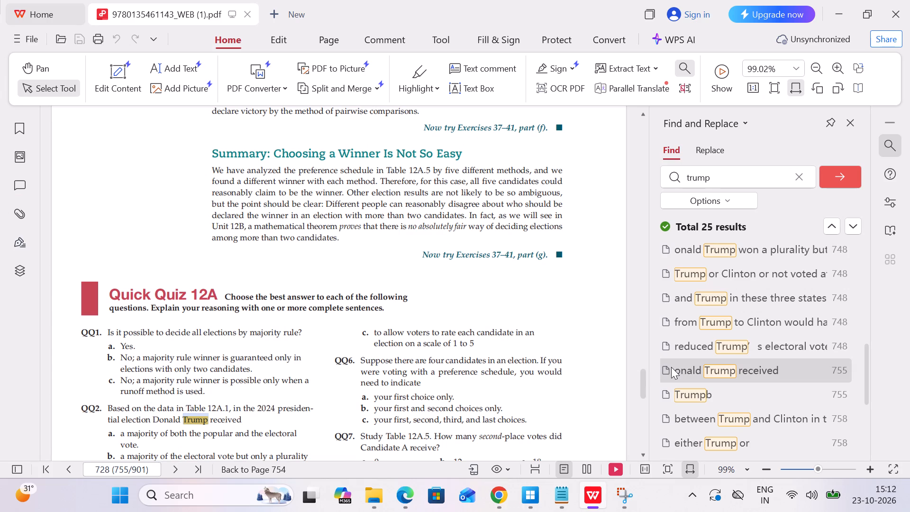
key("alt+Tab")
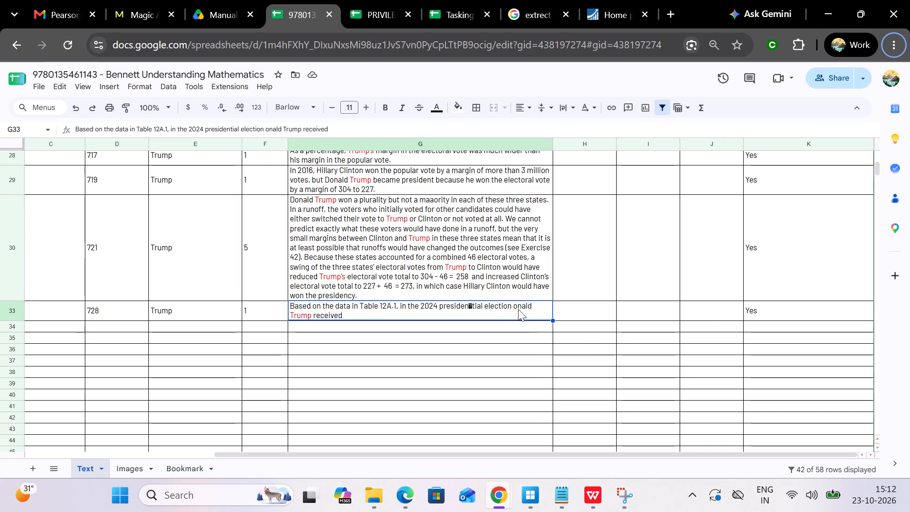
double_click(509, 303)
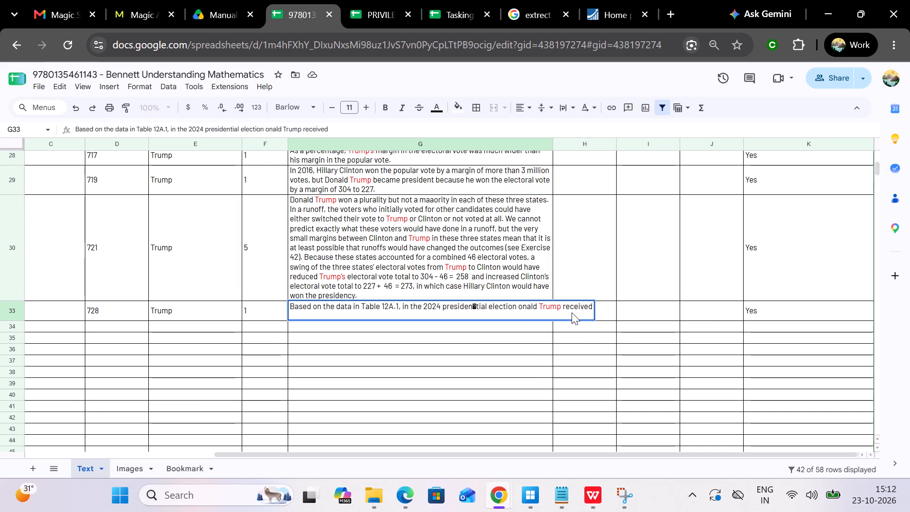
left_click(521, 305)
key("Left")
key("shift+d")
left_click(479, 338)
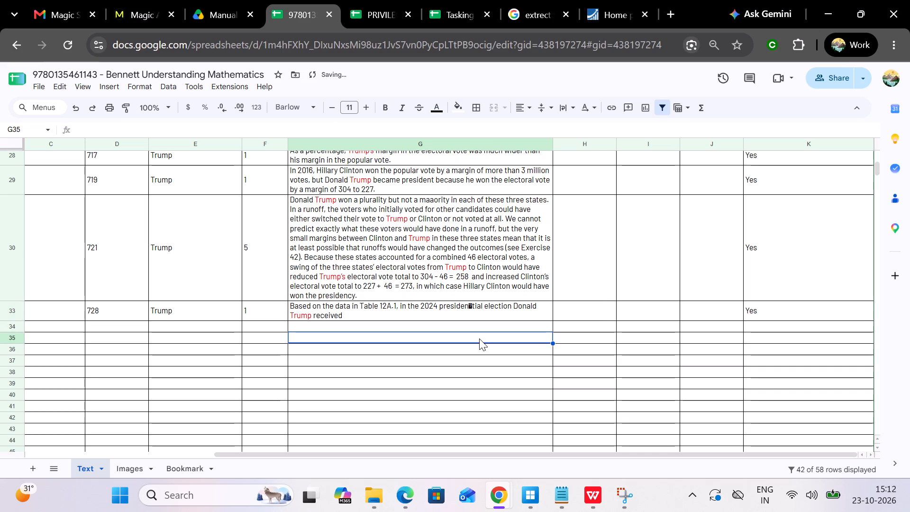
left_click(581, 331)
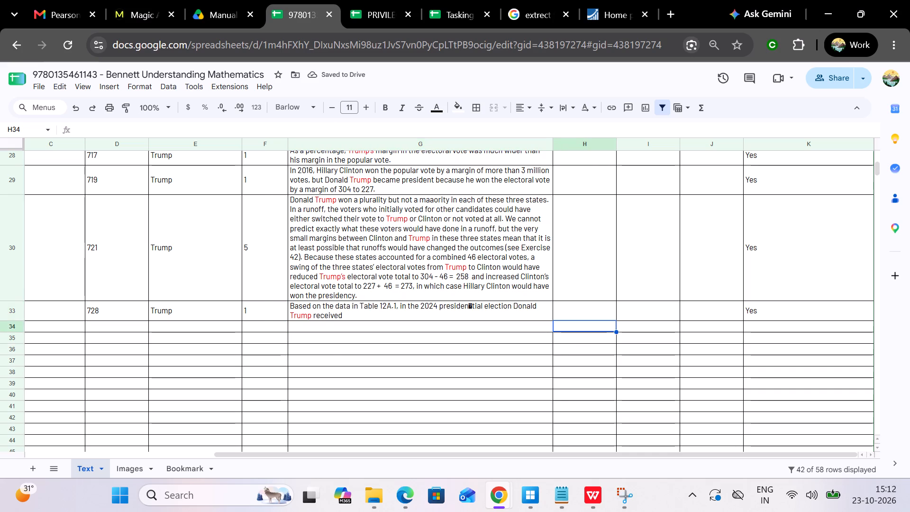
Copy question QQ4 with its answer options from page 728 of the PDF into row 34's passage cell in the sheet.
scroll(581, 331, "right", 3)
key("alt+Tab")
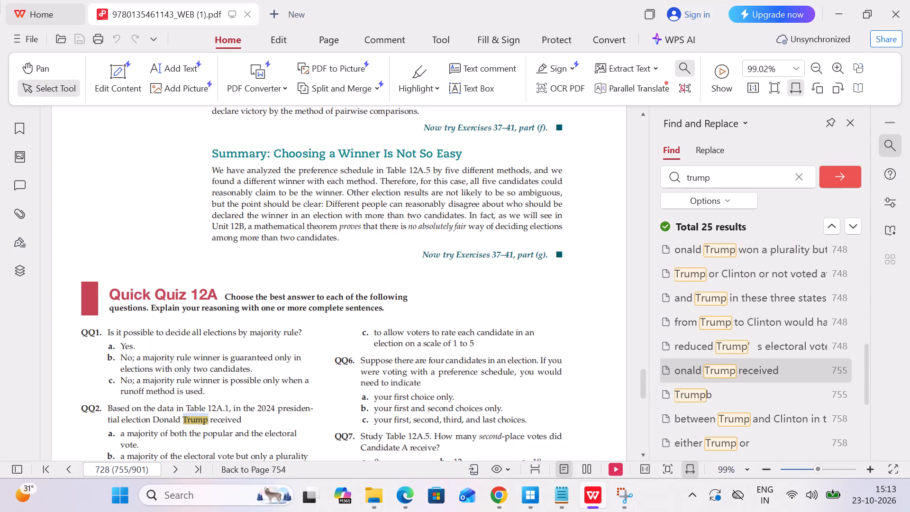
scroll(713, 379, "down", 2)
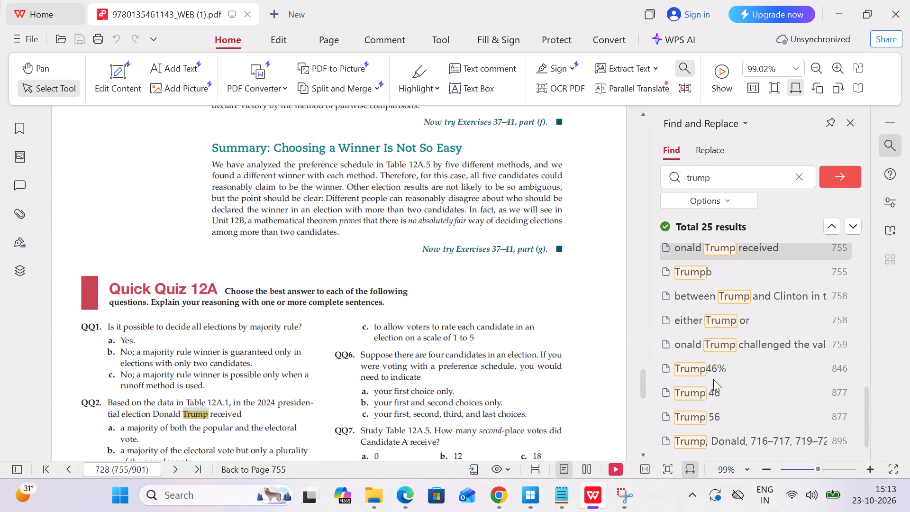
scroll(713, 379, "up", 1)
left_click(689, 370)
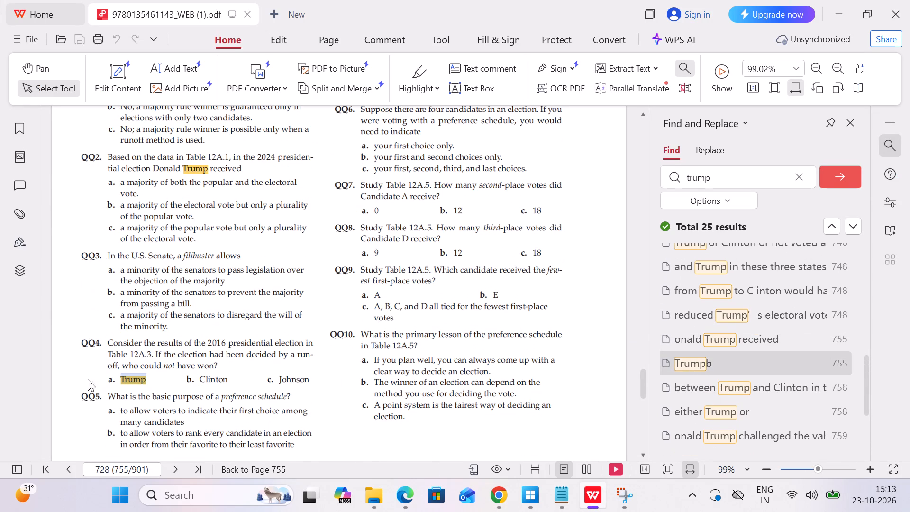
left_click_drag(107, 345, 315, 383)
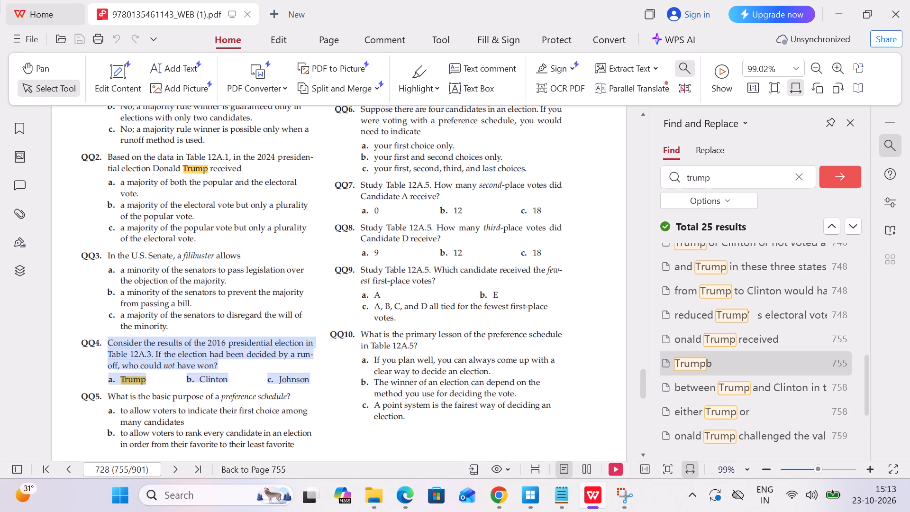
left_click_drag(315, 383, 318, 383)
left_click(322, 385)
key("alt+Tab")
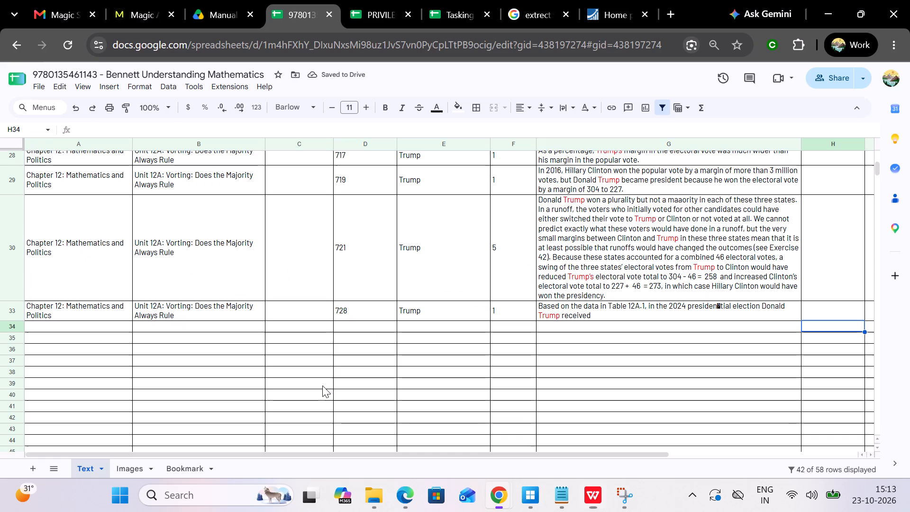
left_click(565, 331)
double_click(565, 331)
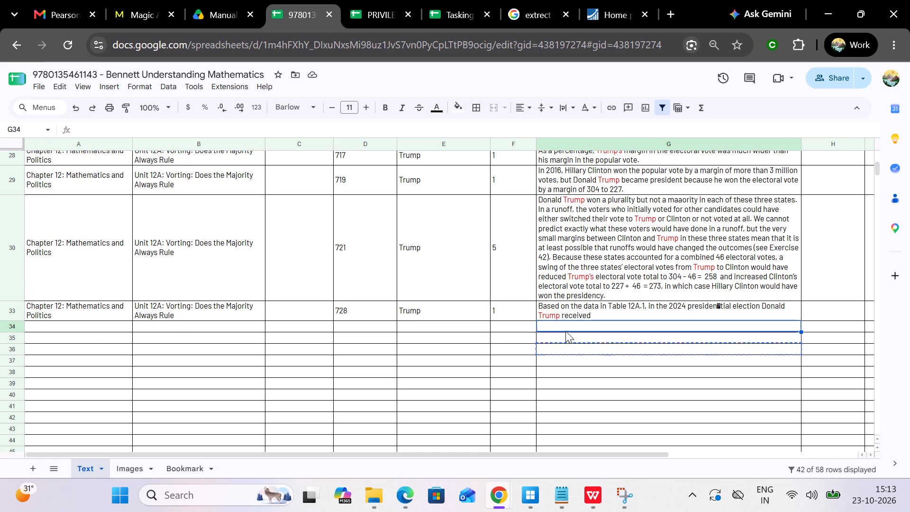
double_click(554, 327)
key("ctrl+v")
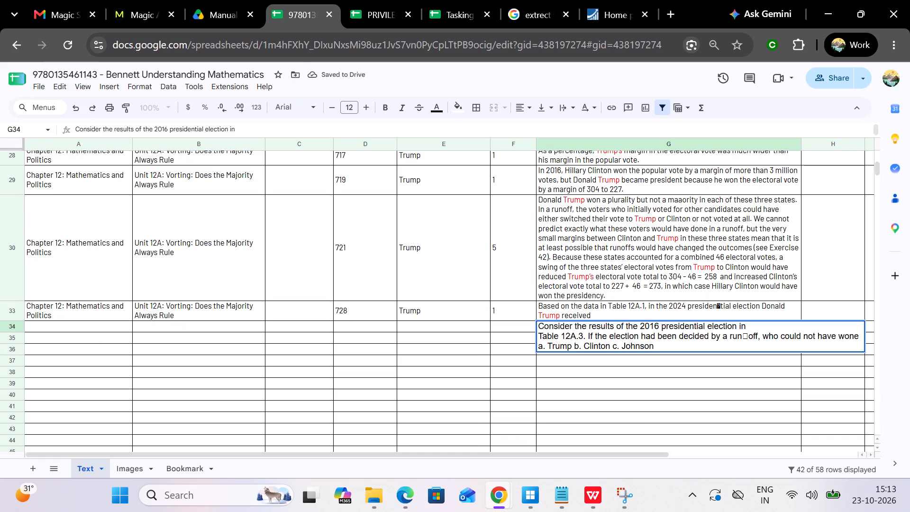
Remove the line break before "Table 12A.3" in row 34's passage and compare the text with QQ4 in the PDF.
left_click(540, 336)
key("BackSpace")
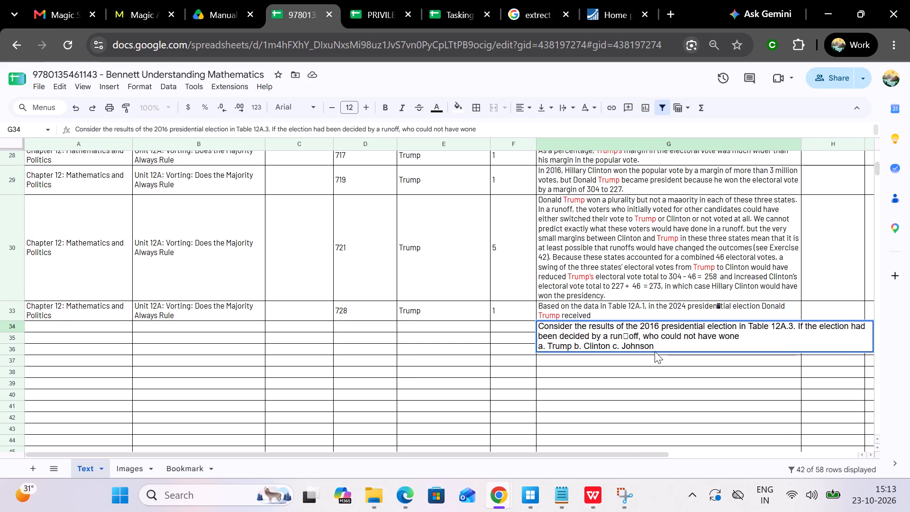
key("alt+Tab")
key("alt+Tab")
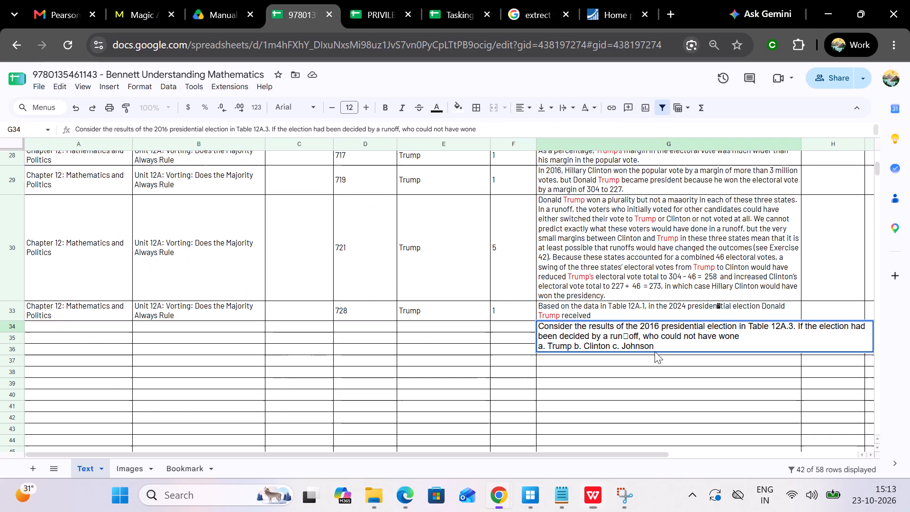
key("alt+Tab")
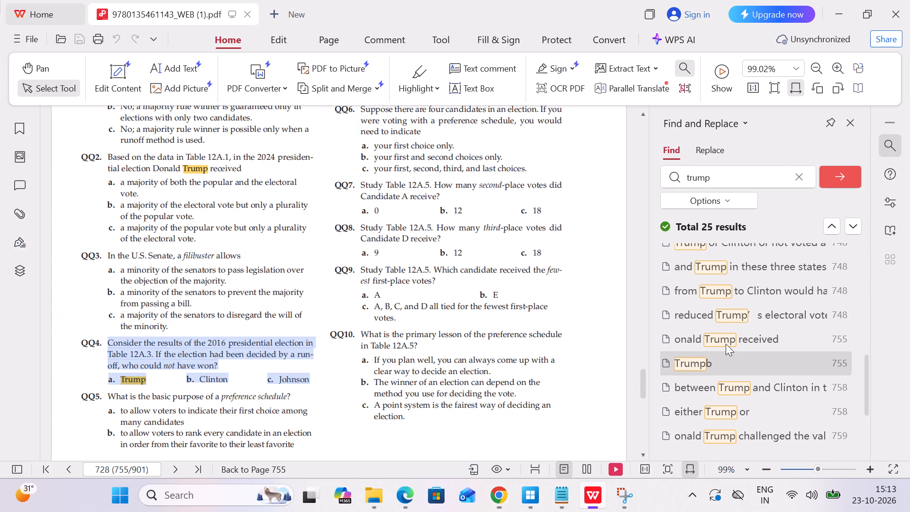
key("alt+Tab")
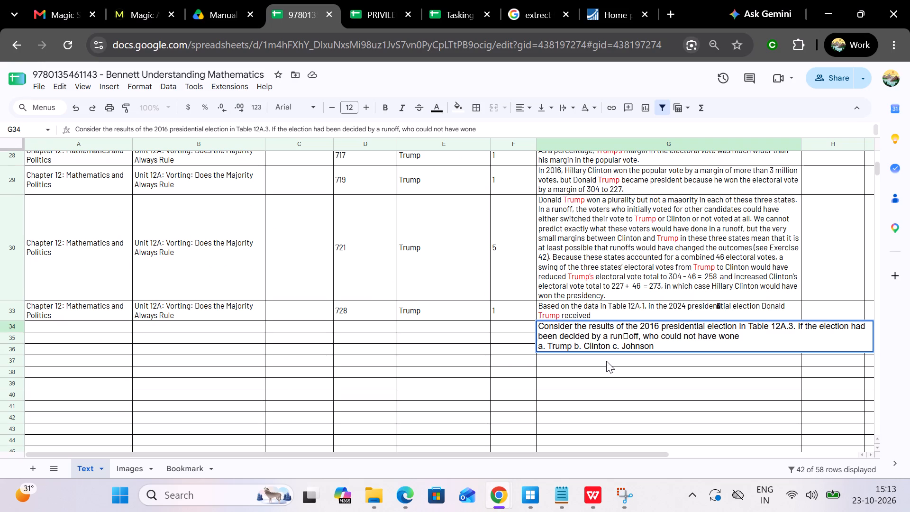
left_click(500, 354)
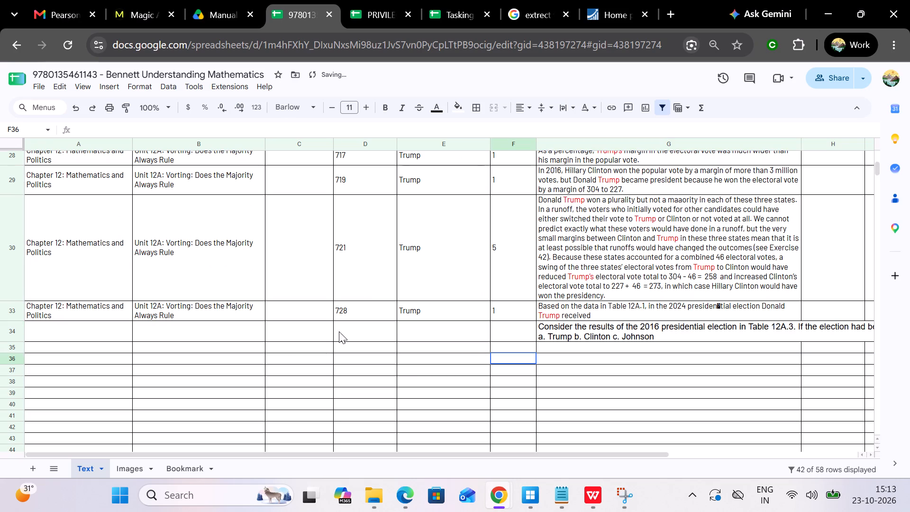
Format rows 34 through 46 with middle vertical alignment, text wrapping, left alignment and Barlow font at size 11.
left_click_drag(0, 334, 13, 467)
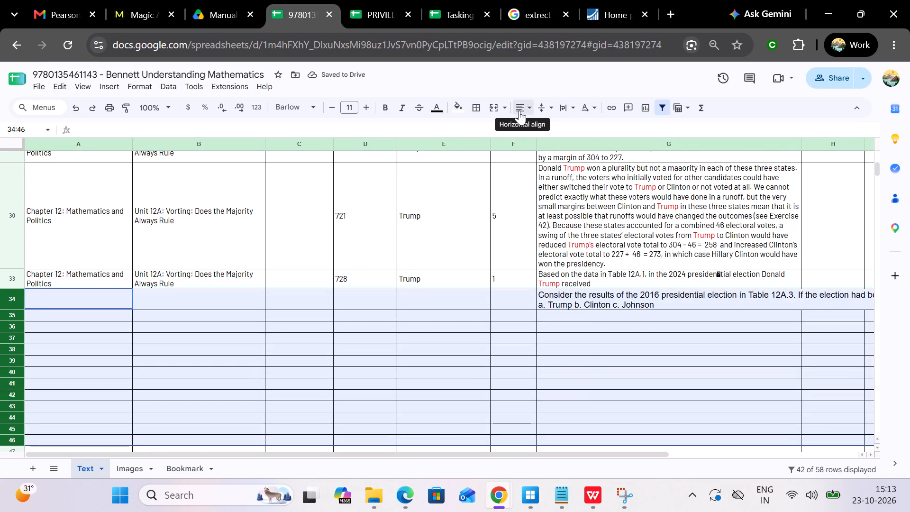
left_click_drag(547, 110, 555, 126)
left_click(555, 126)
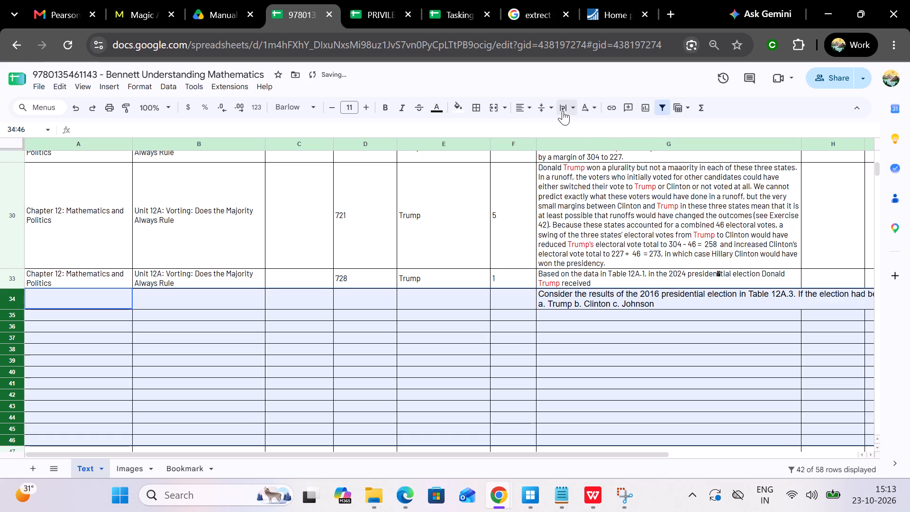
left_click_drag(563, 110, 582, 124)
left_click(582, 124)
left_click_drag(527, 106, 527, 116)
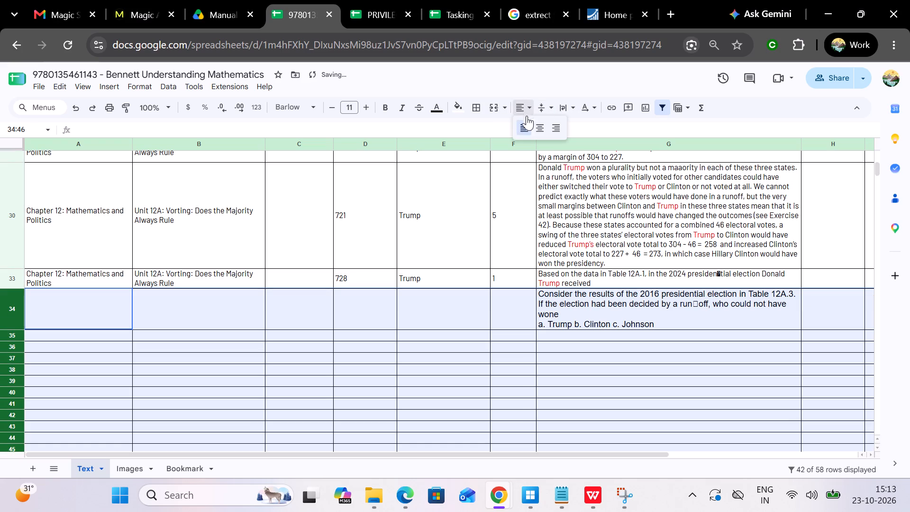
left_click_drag(527, 116, 528, 121)
left_click(528, 121)
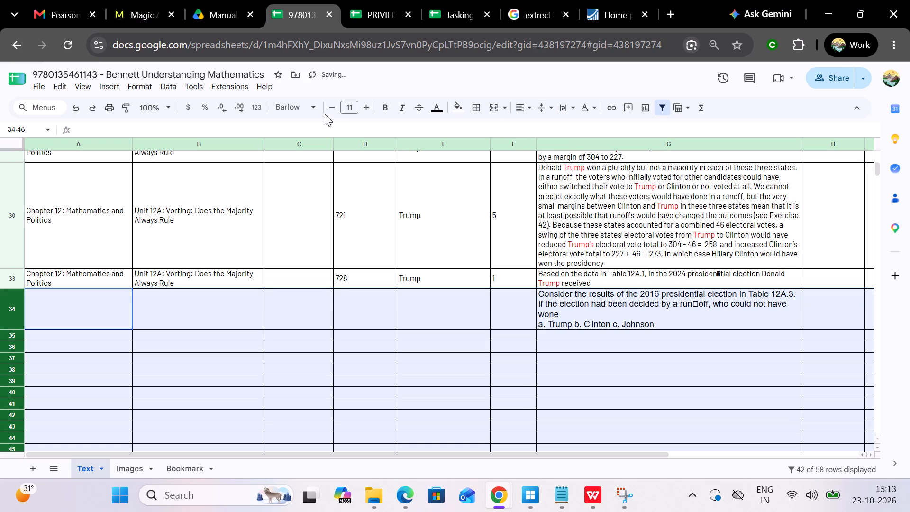
left_click_drag(317, 110, 318, 173)
left_click(330, 107)
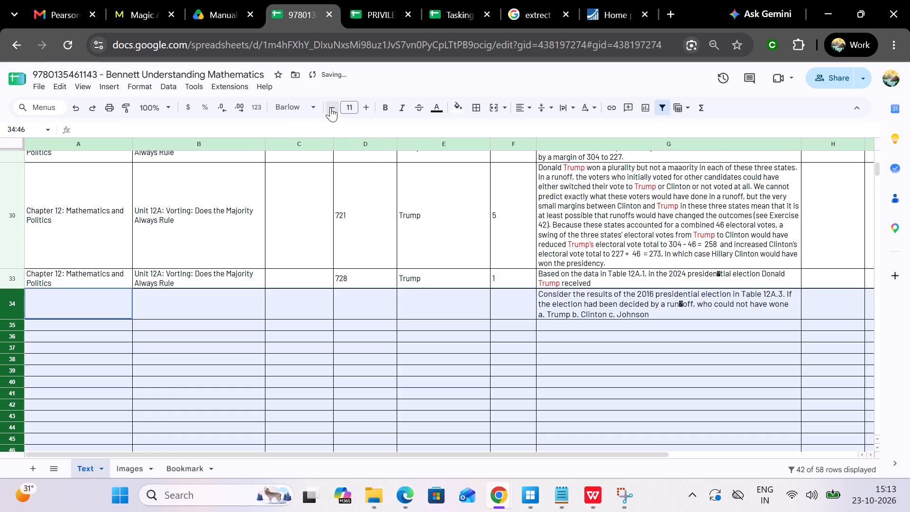
left_click(361, 107)
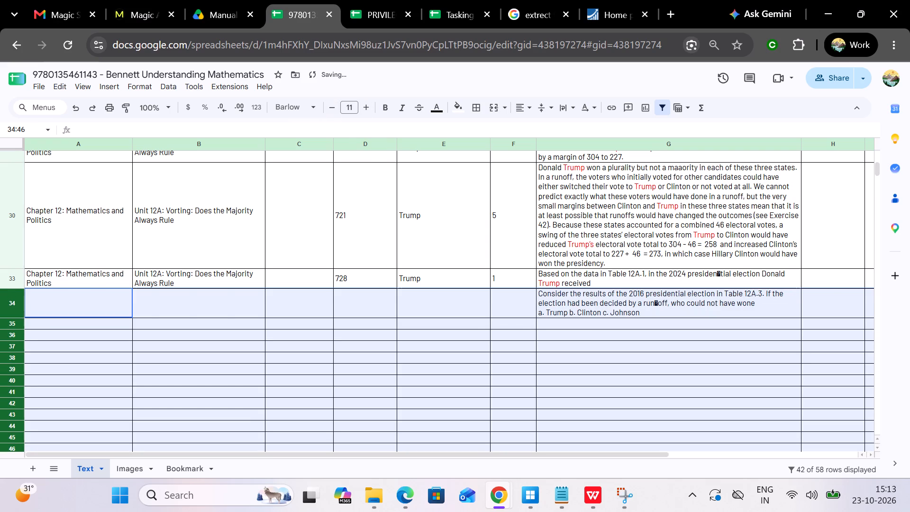
left_click(376, 287)
key("ctrl+z")
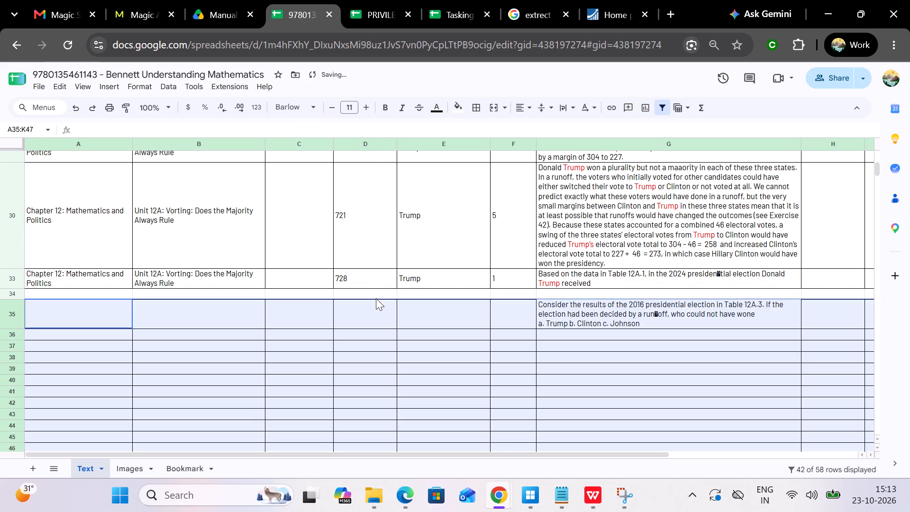
left_click(353, 314)
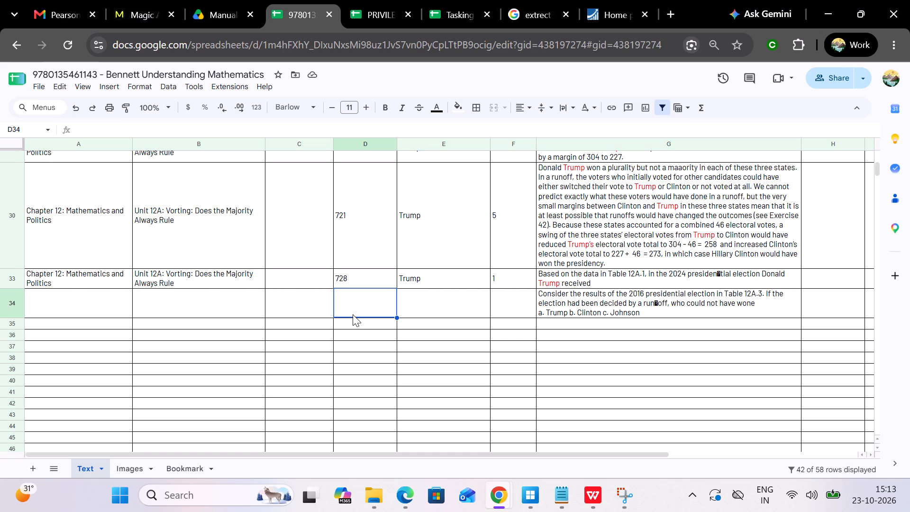
Copy the "Yes" print-format flag from row 33 into row 34.
scroll(353, 314, "left", 3)
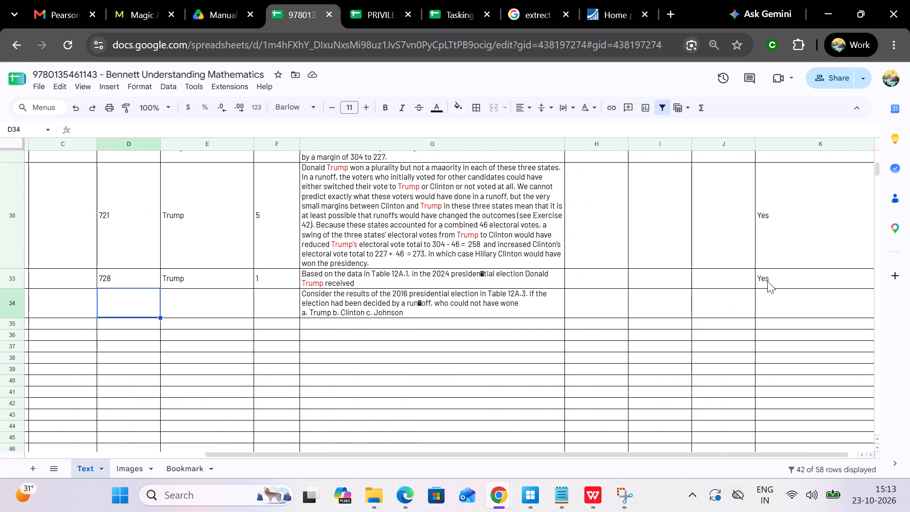
left_click(767, 281)
key("ctrl+c")
left_click(763, 301)
key("ctrl+v")
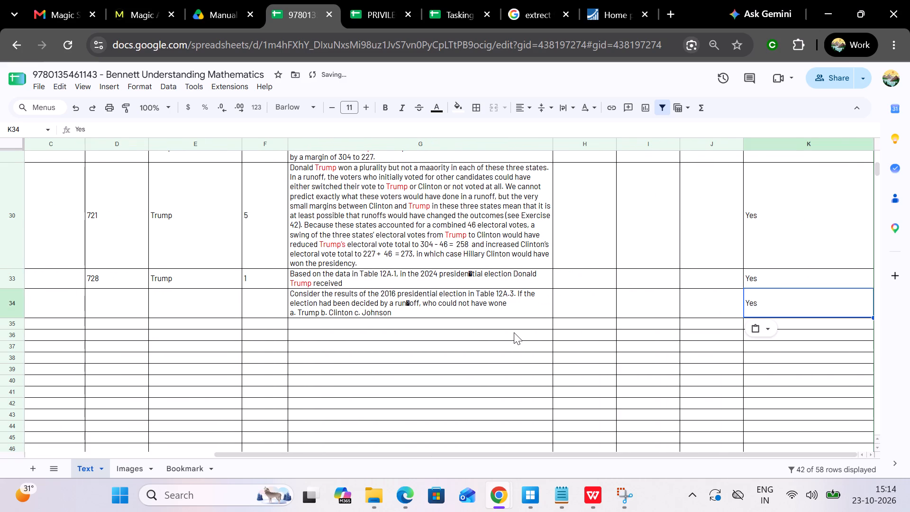
Colour the word "Trump" red in row 34's passage.
scroll(514, 332, "right", 4)
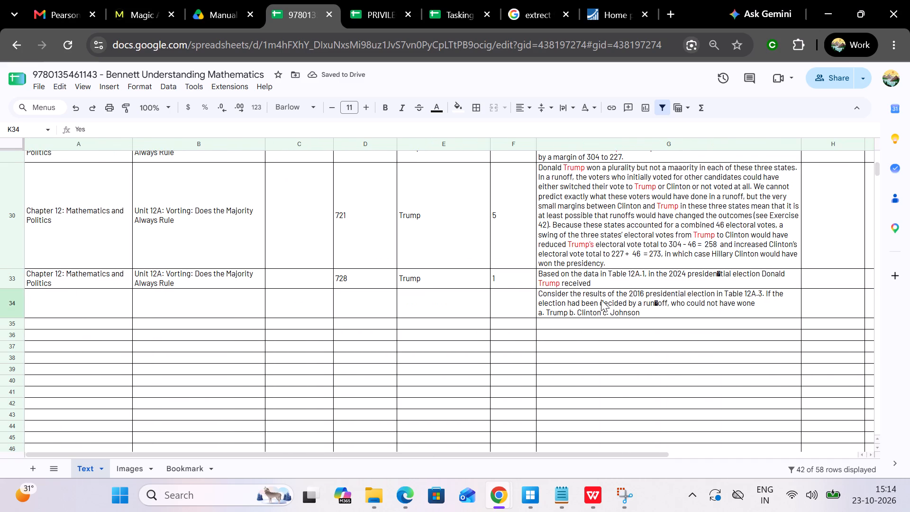
double_click(605, 300)
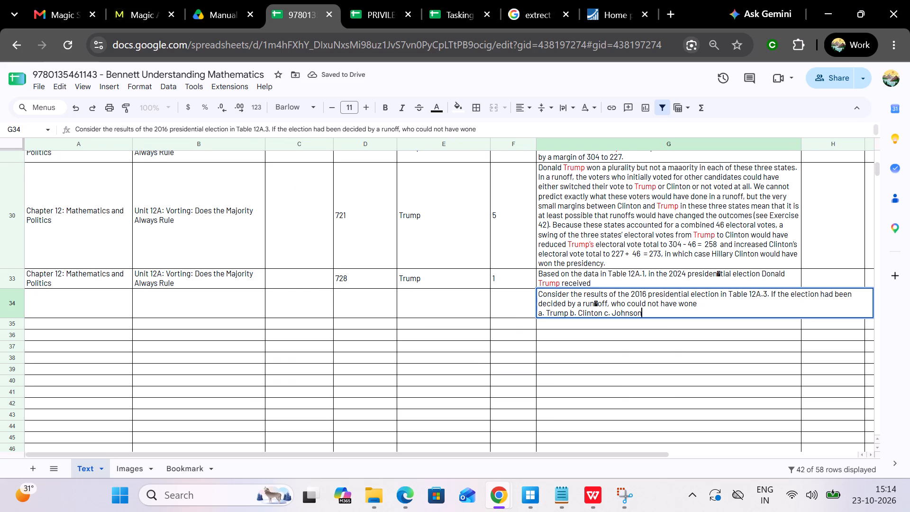
double_click(559, 313)
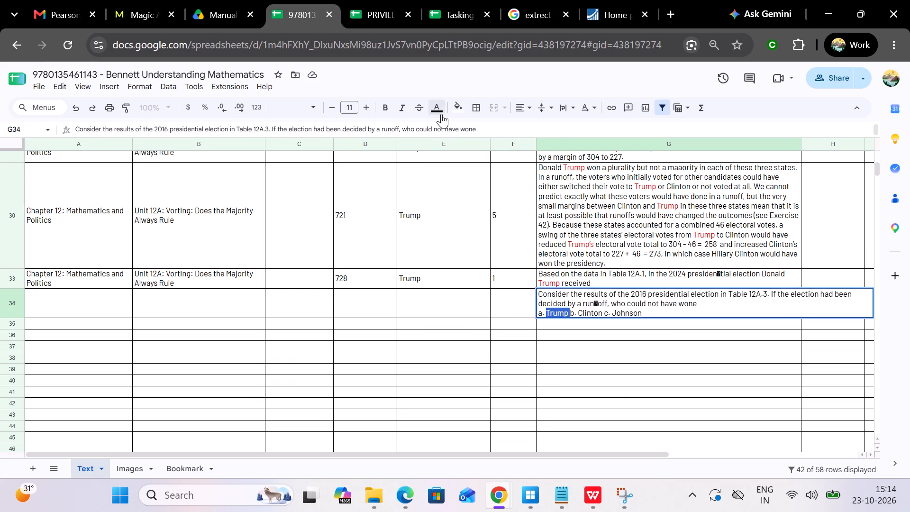
left_click_drag(441, 114, 451, 156)
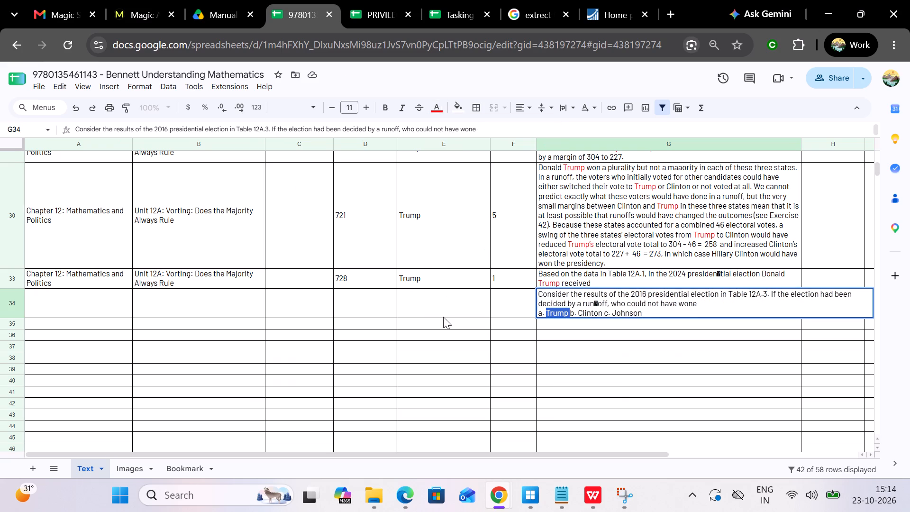
left_click(443, 317)
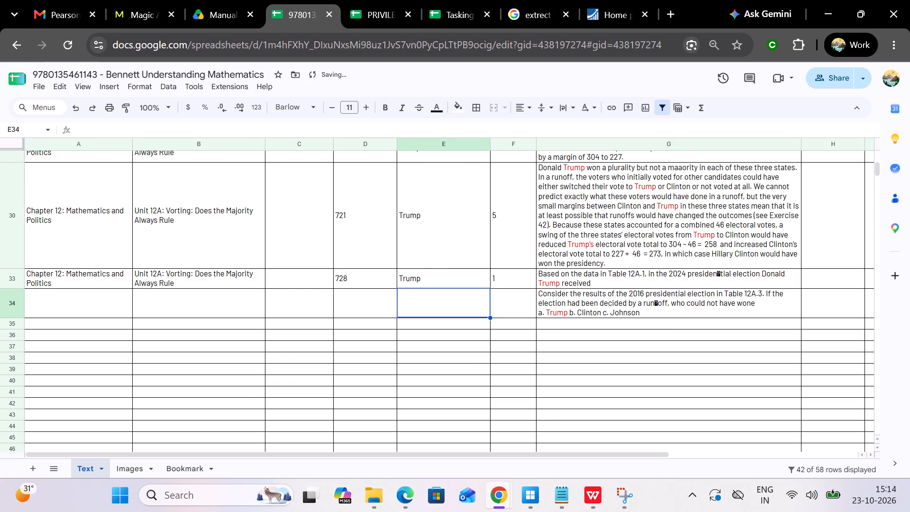
Check row 34's passage against QQ4 in the PDF and add the missing question mark after "wone".
key("alt+Tab")
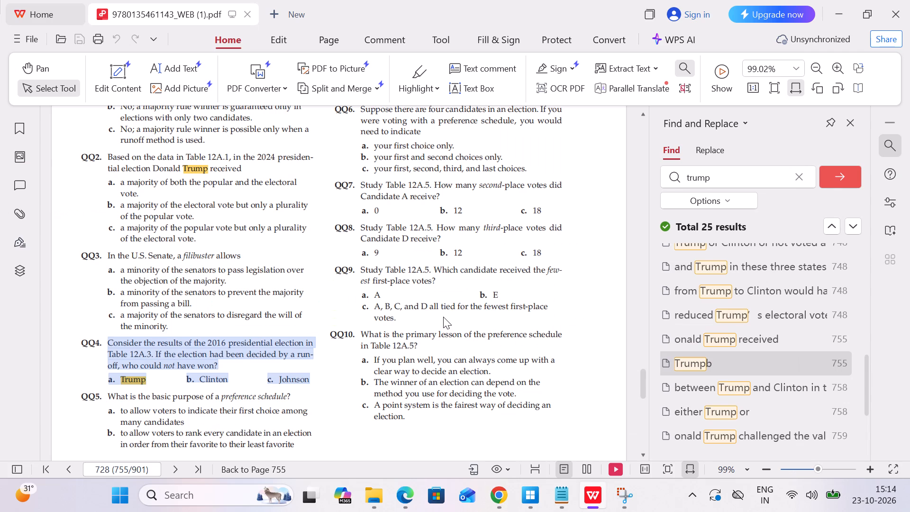
key("alt+Tab")
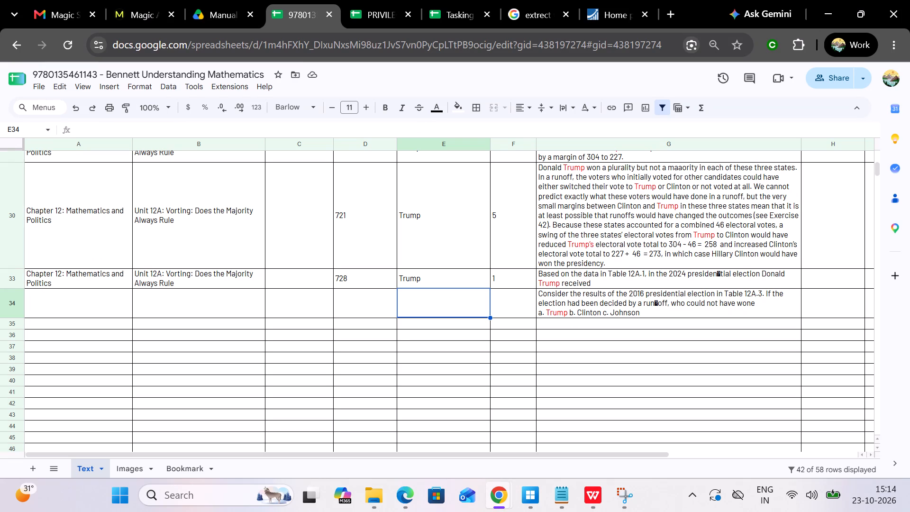
key("alt+Tab")
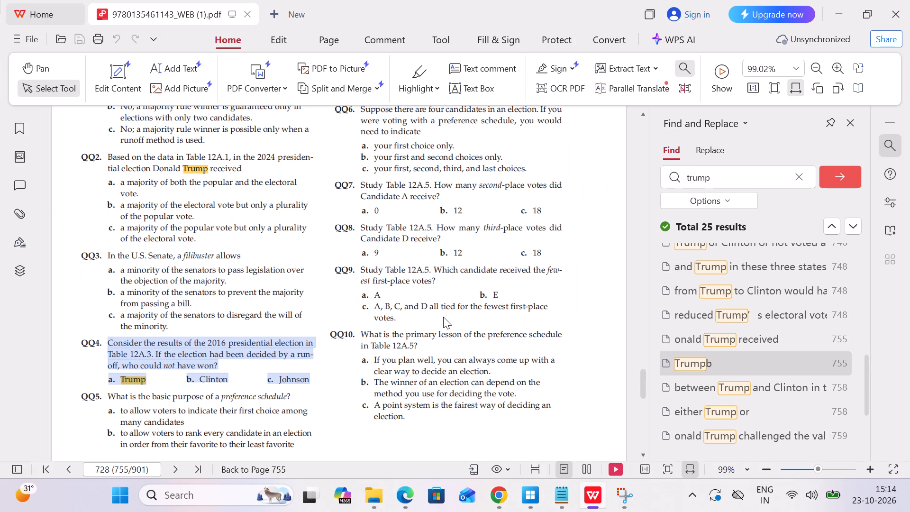
key("alt+Tab")
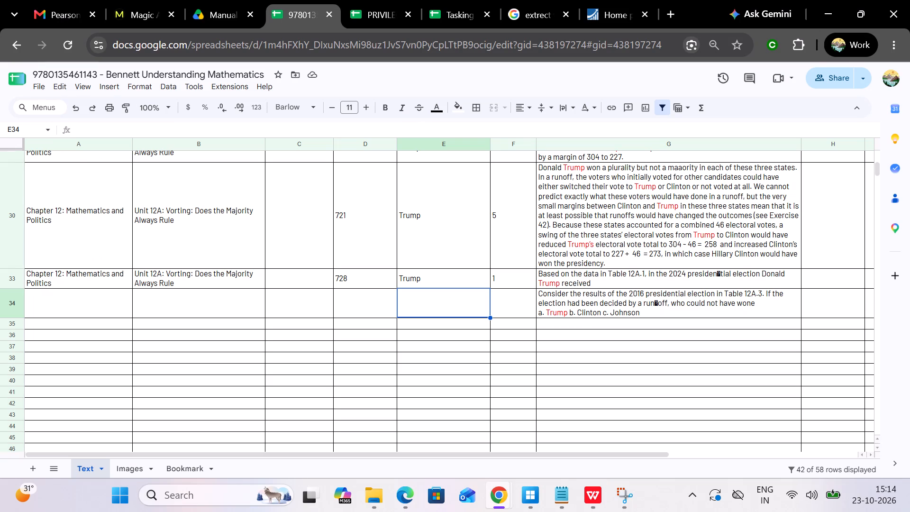
key("alt+Tab")
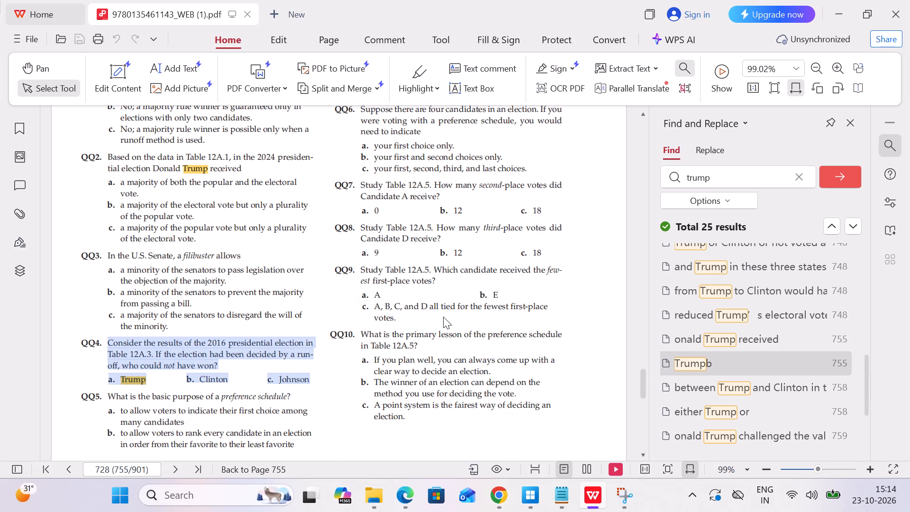
key("alt+Tab")
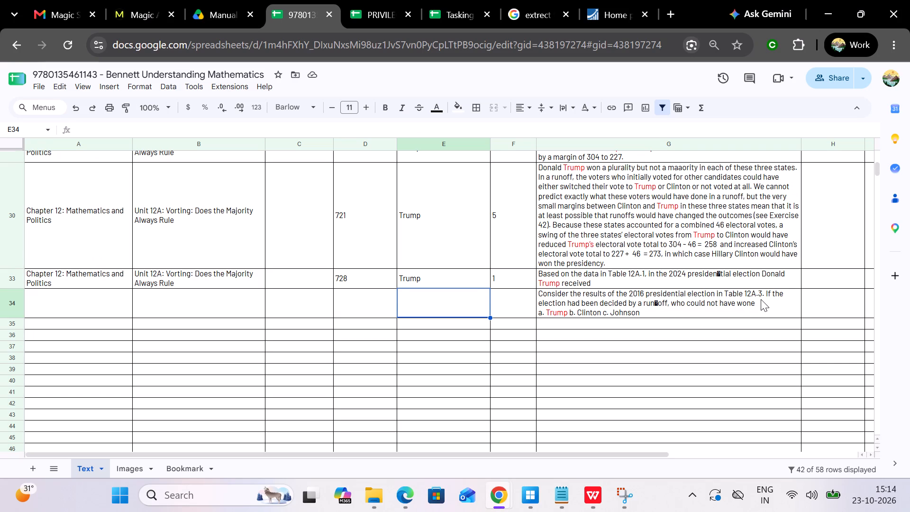
double_click(761, 299)
left_click(710, 309)
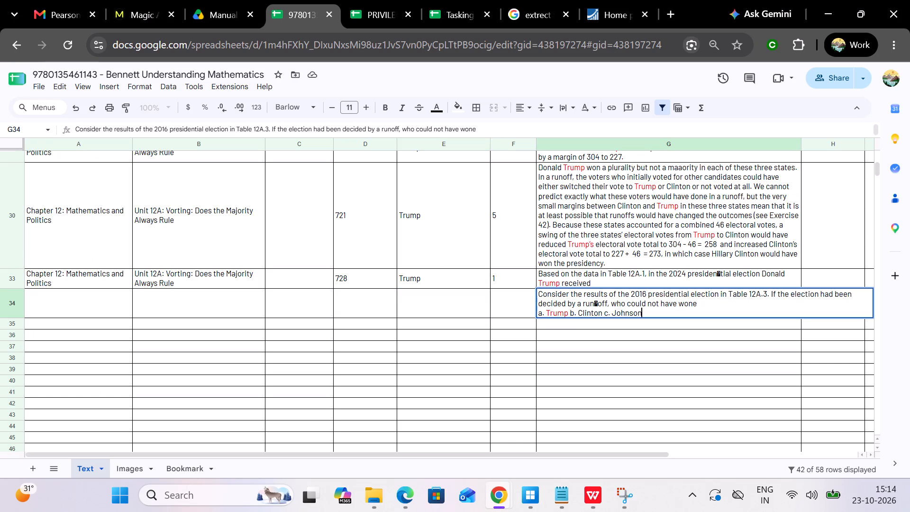
left_click(709, 303)
key("shift+question")
left_click(496, 323)
Copy the keyword "Trump" and instance count 1 from row 33 into row 34.
scroll(445, 297, "right", 1)
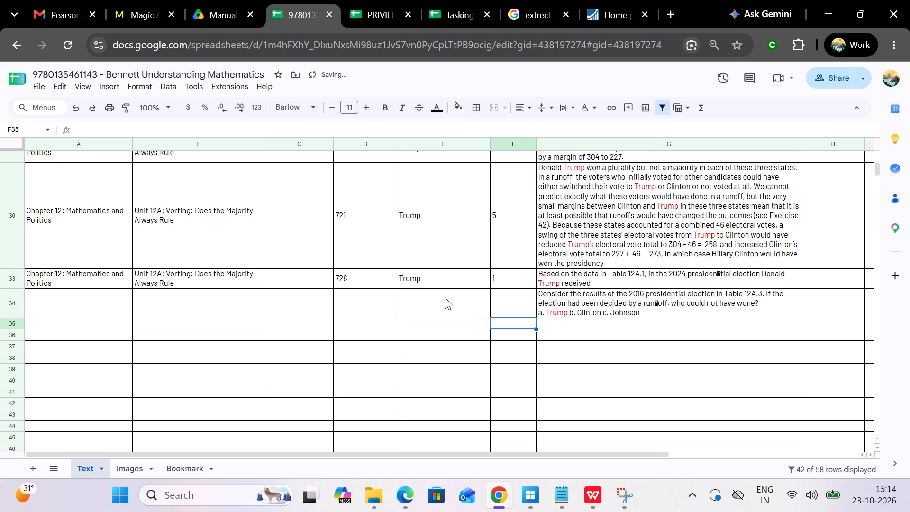
left_click_drag(426, 280, 492, 285)
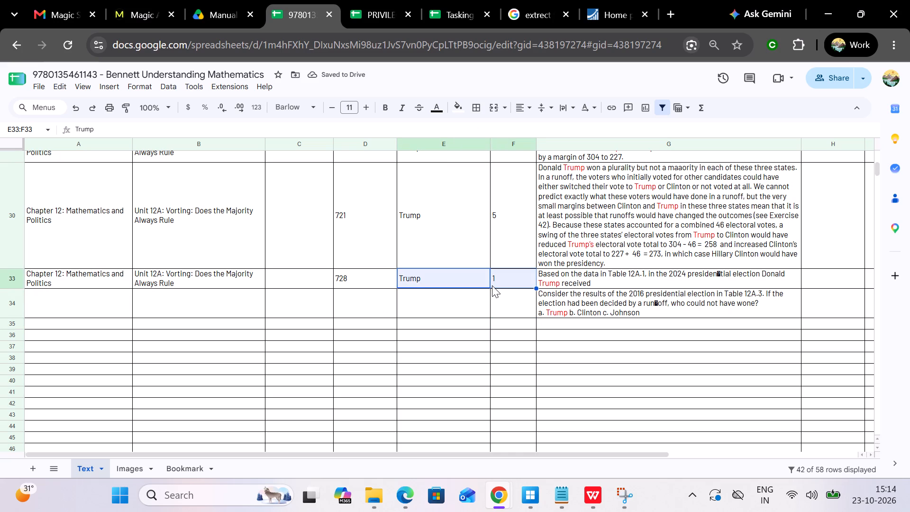
key("ctrl+c")
left_click(448, 302)
key("ctrl+v")
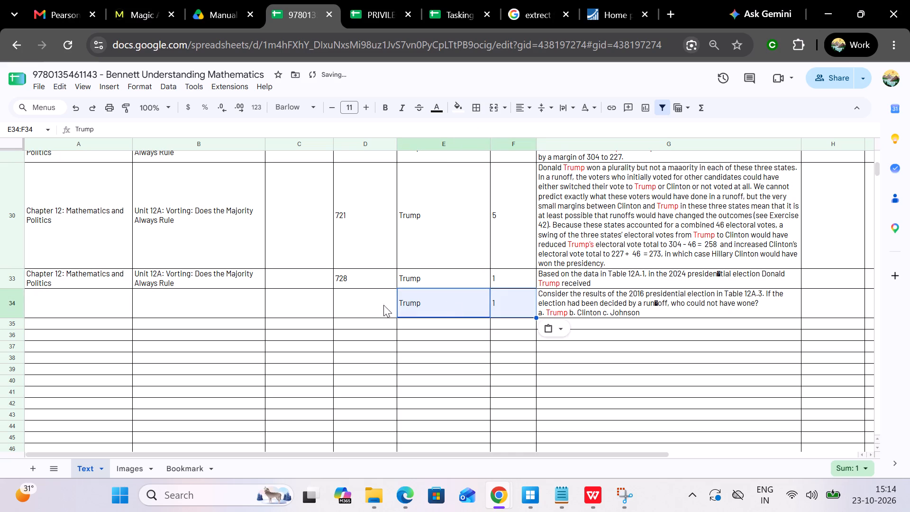
Check the page header above QQ4 in the PDF, and copy row 33's Chapter 12, Unit 12A and page 728 entries into row 34.
left_click(347, 306)
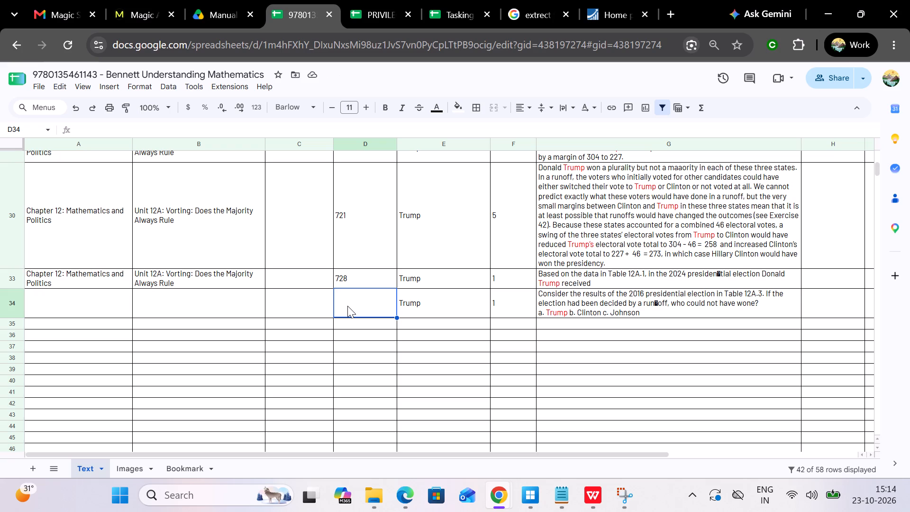
key("alt+Tab")
left_click(294, 310)
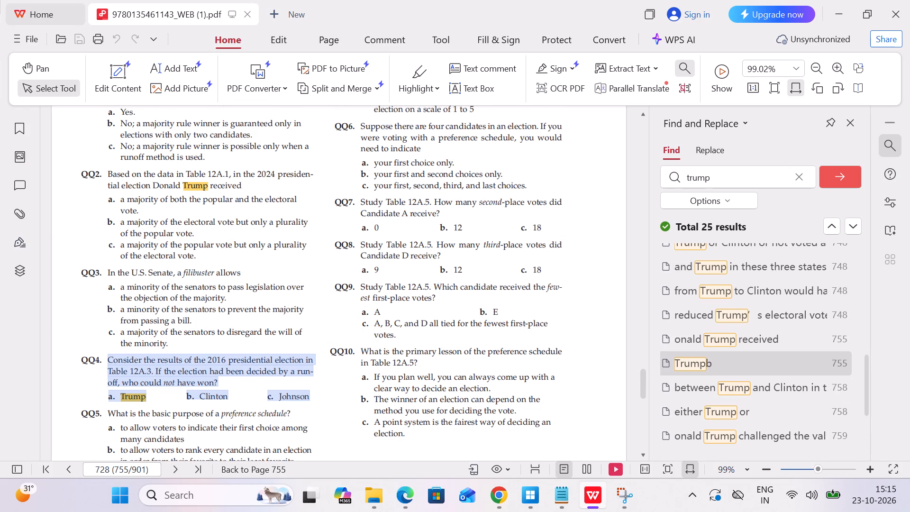
scroll(294, 310, "right", 1)
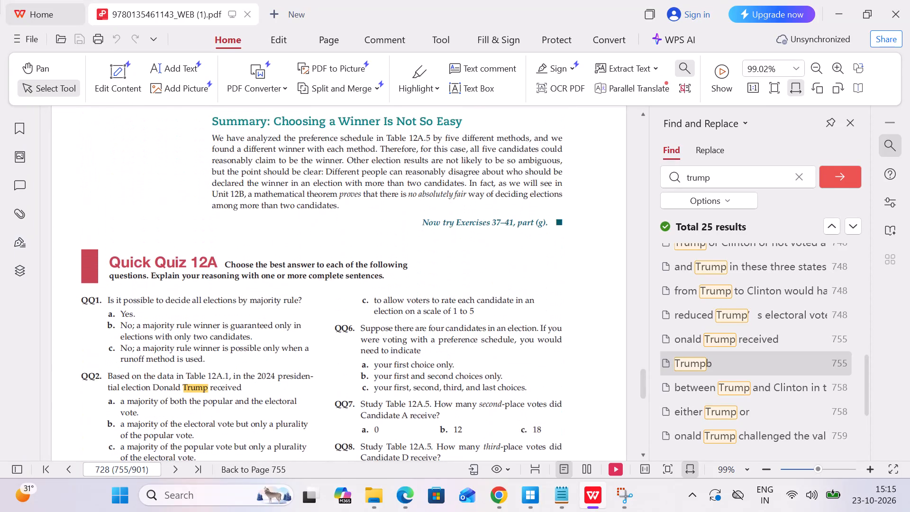
scroll(294, 310, "right", 1)
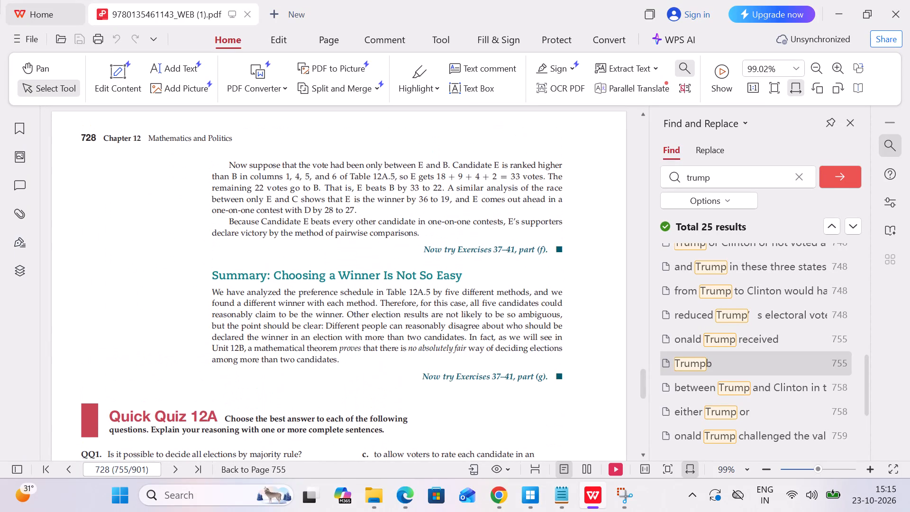
scroll(294, 310, "right", 1)
key("alt+Tab")
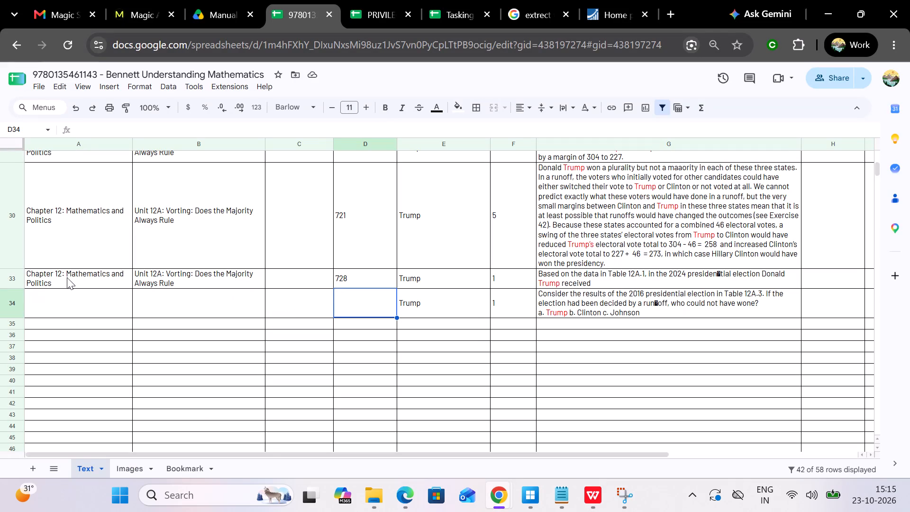
left_click_drag(69, 277, 352, 283)
key("ctrl+c")
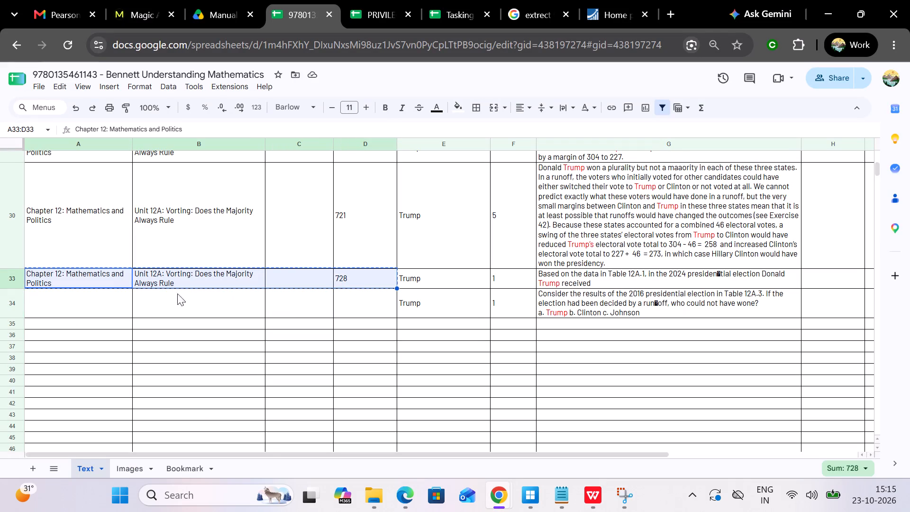
left_click(124, 294)
key("ctrl+v")
left_click(233, 333)
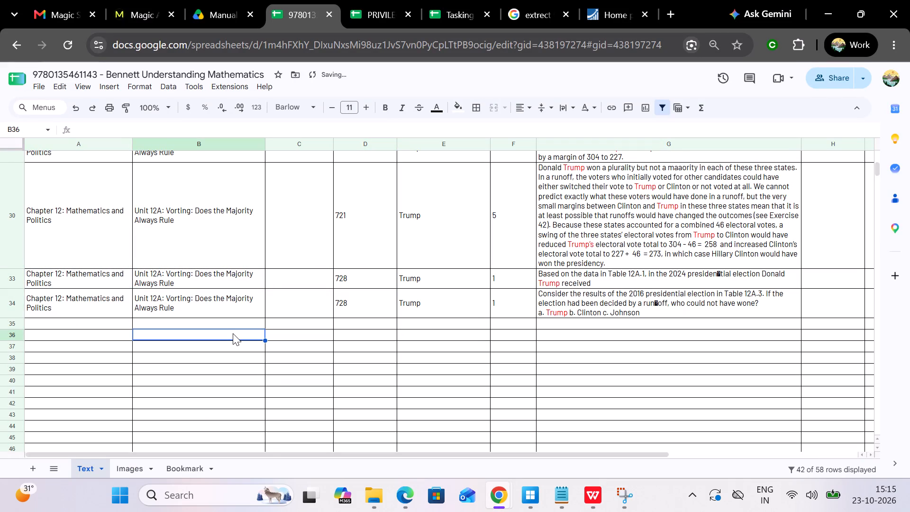
Copy part c of Exercise 42 from the PDF's next "Trump" result, on page 731, into row 35's passage cell.
key("alt+Tab")
scroll(411, 351, "down", 1)
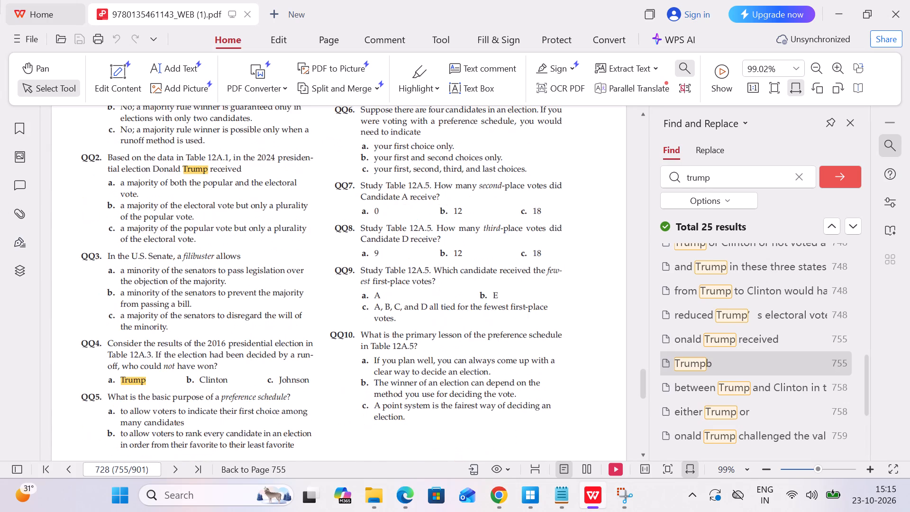
scroll(411, 351, "down", 2)
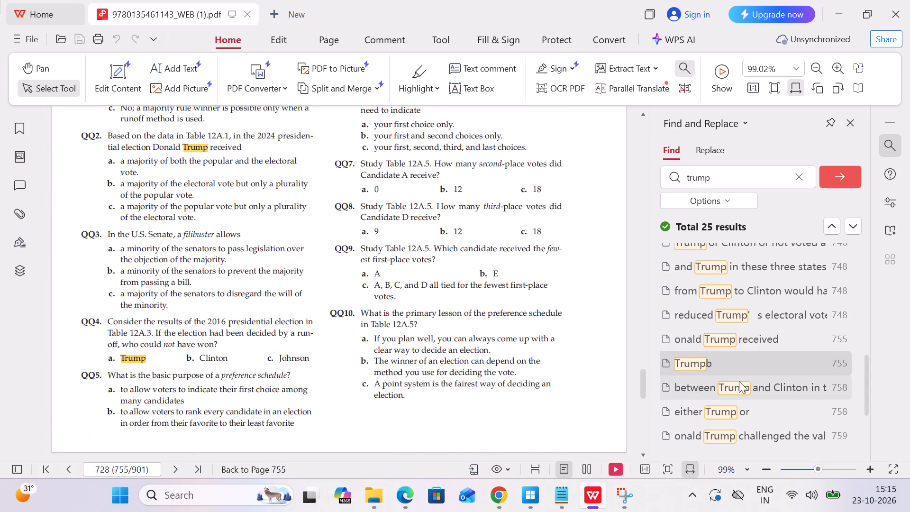
left_click(739, 383)
scroll(739, 383, "down", 1)
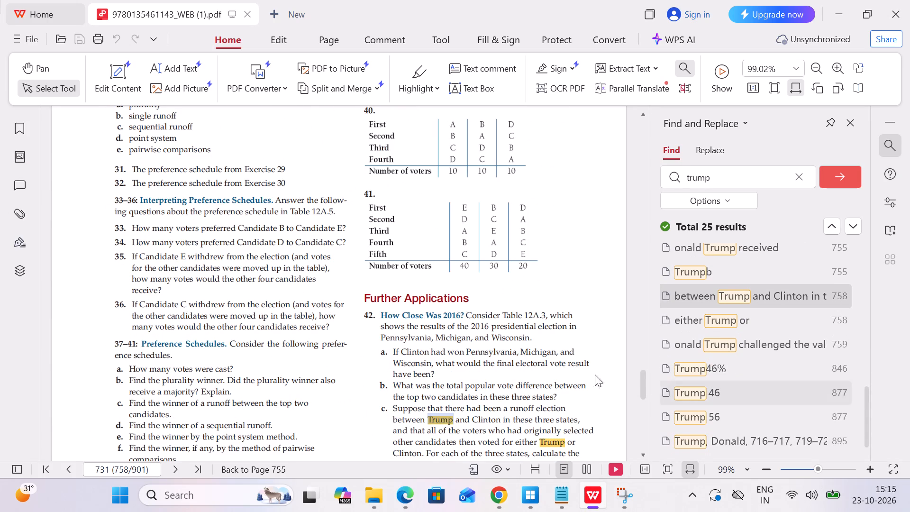
scroll(500, 357, "down", 1)
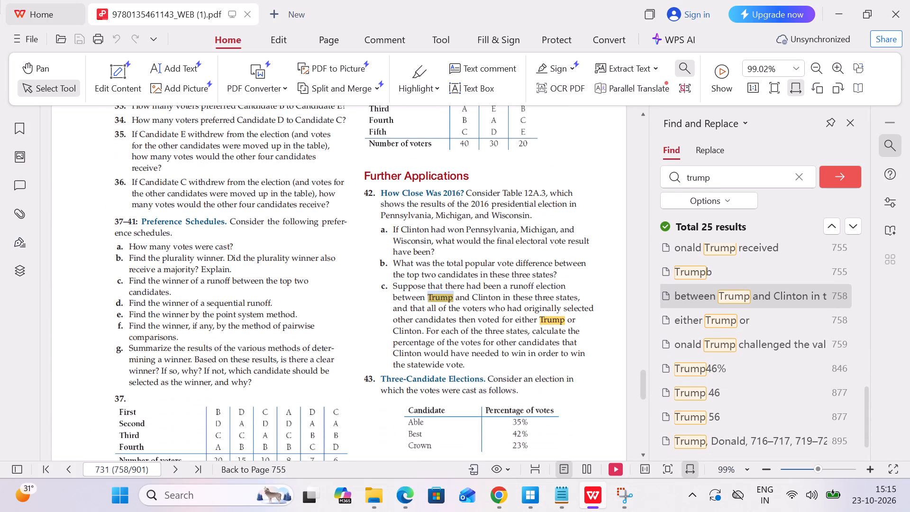
left_click_drag(393, 287, 499, 368)
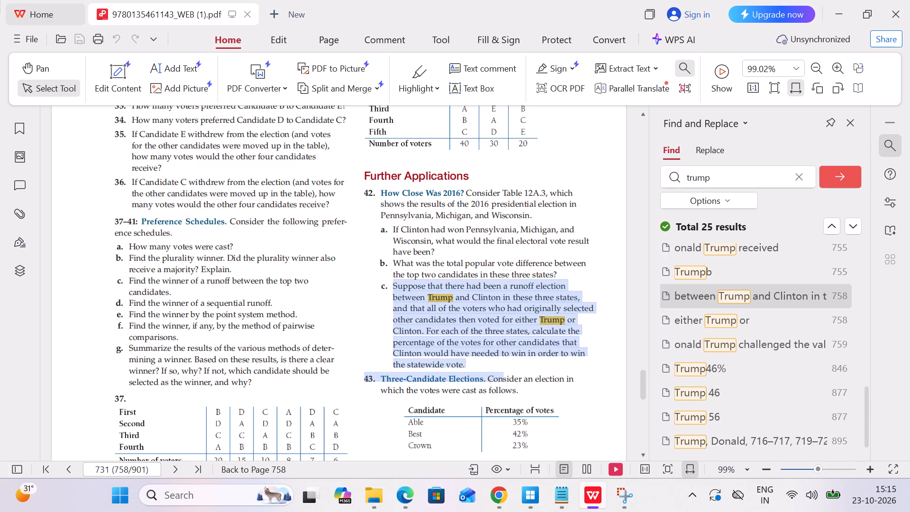
left_click_drag(499, 368, 468, 367)
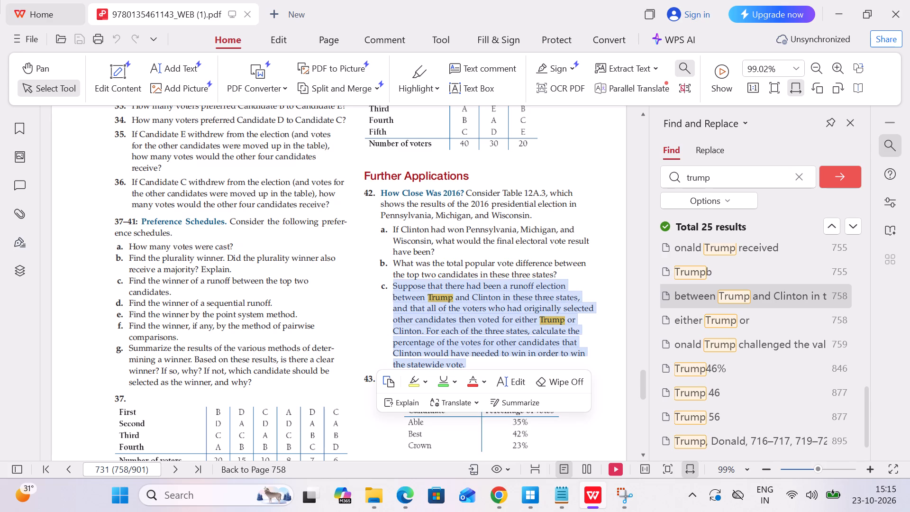
left_click(390, 382)
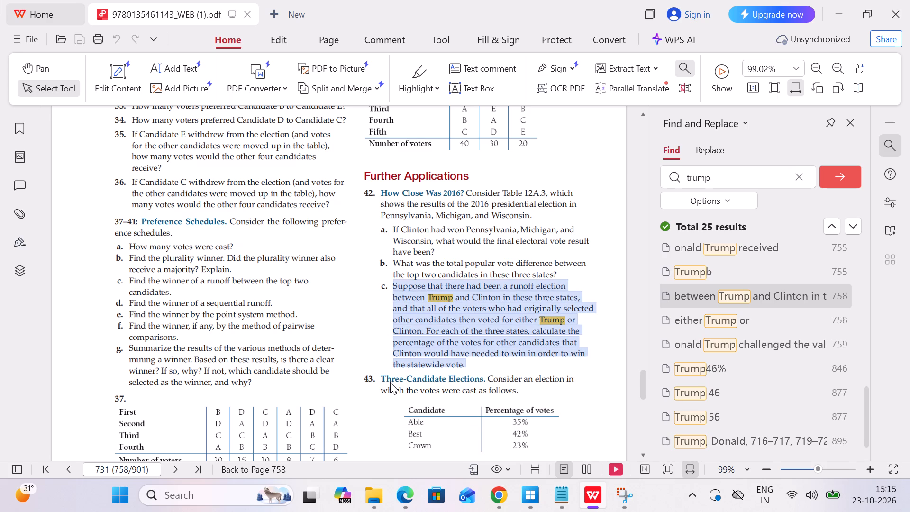
left_click(463, 351)
key("alt+Tab")
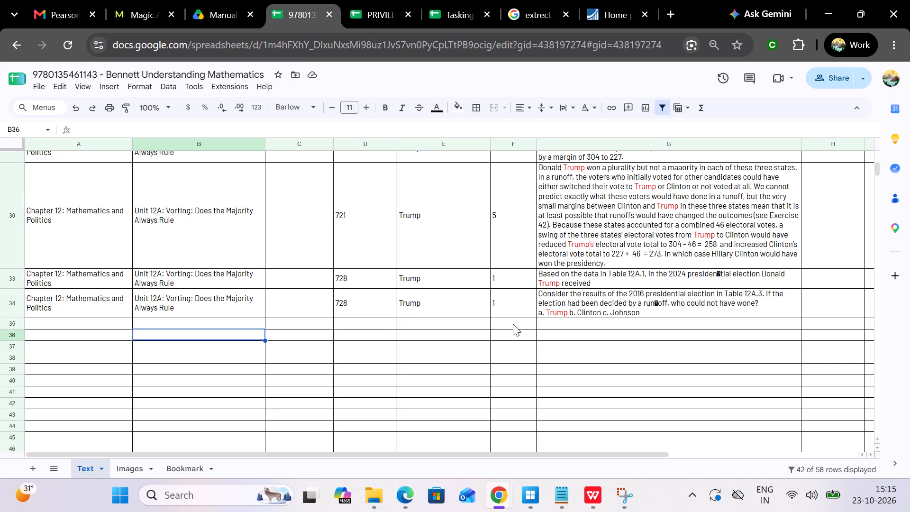
double_click(555, 321)
key("ctrl+v")
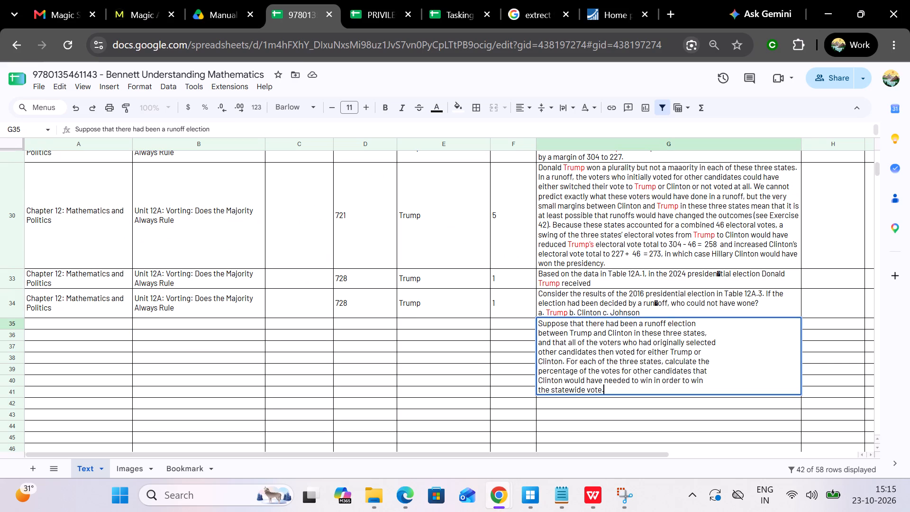
Remove the line breaks from row 35's passage so it runs as one continuous paragraph with single spaces between words.
left_click(538, 333)
key("BackSpace")
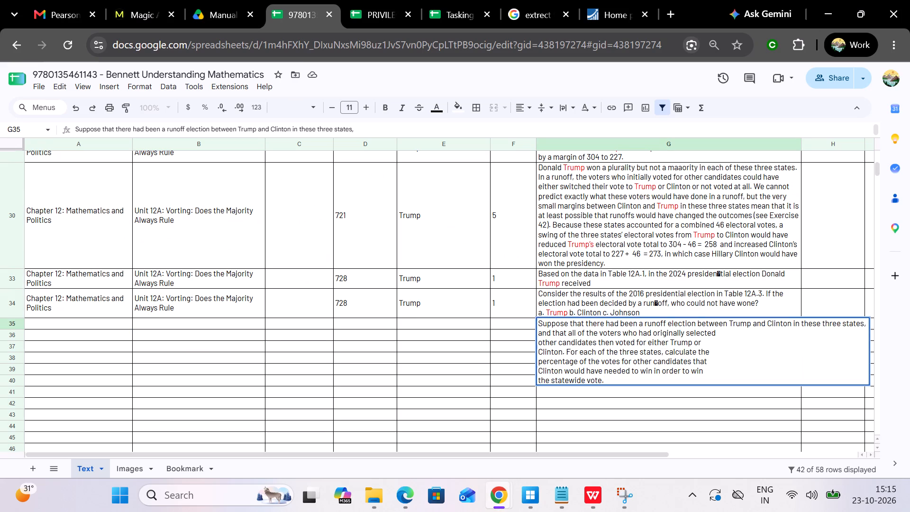
left_click(540, 334)
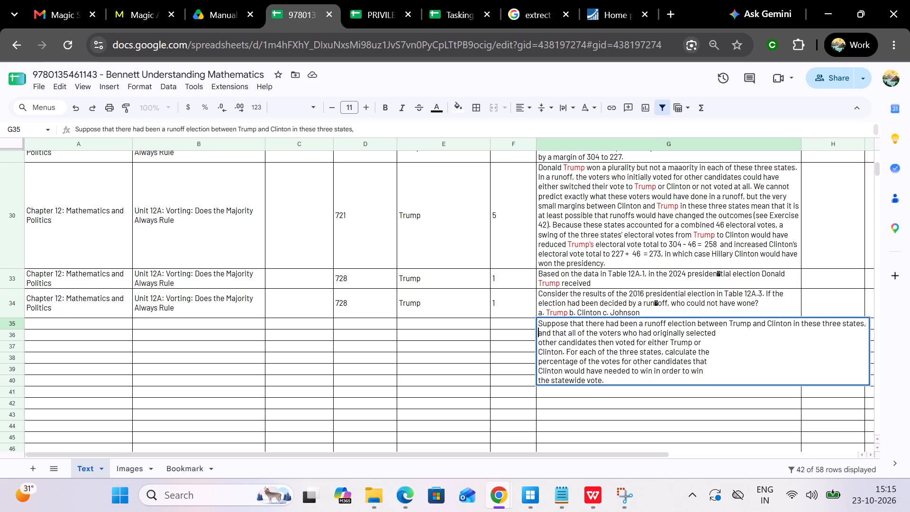
key("BackSpace")
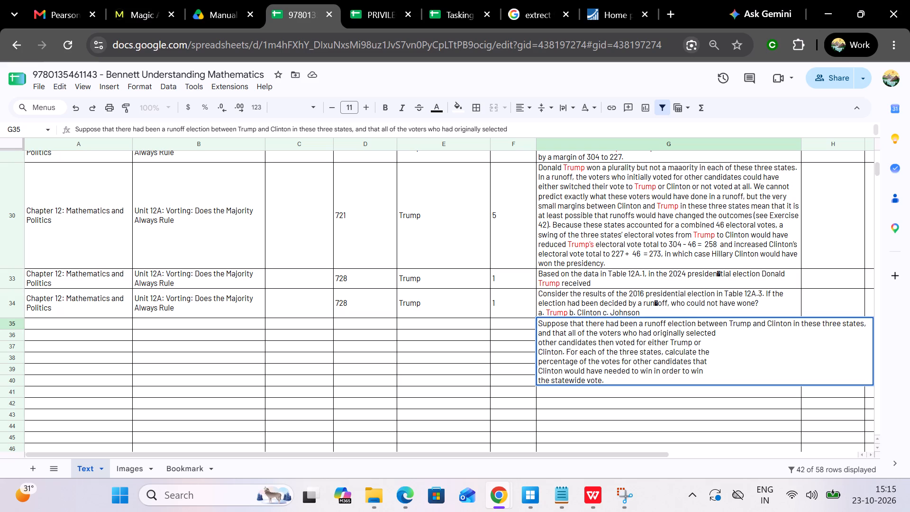
key("space")
key("BackSpace")
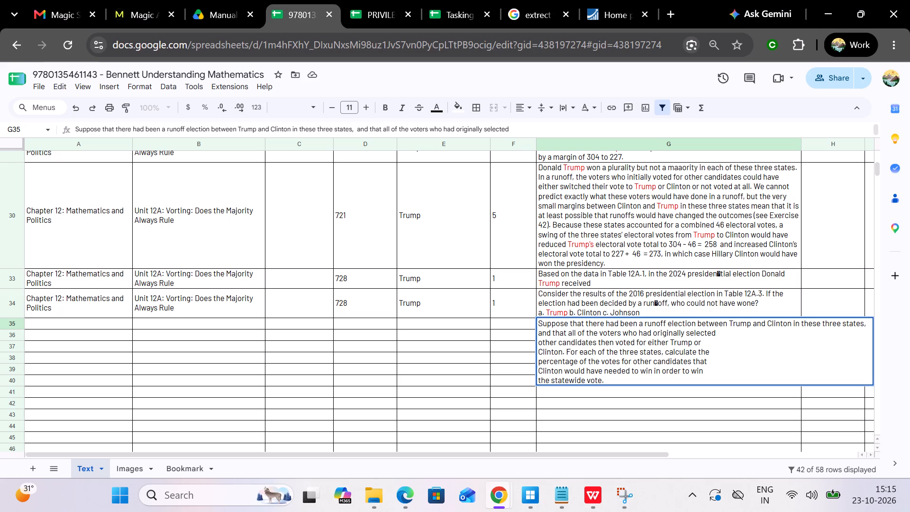
key("BackSpace")
key("space")
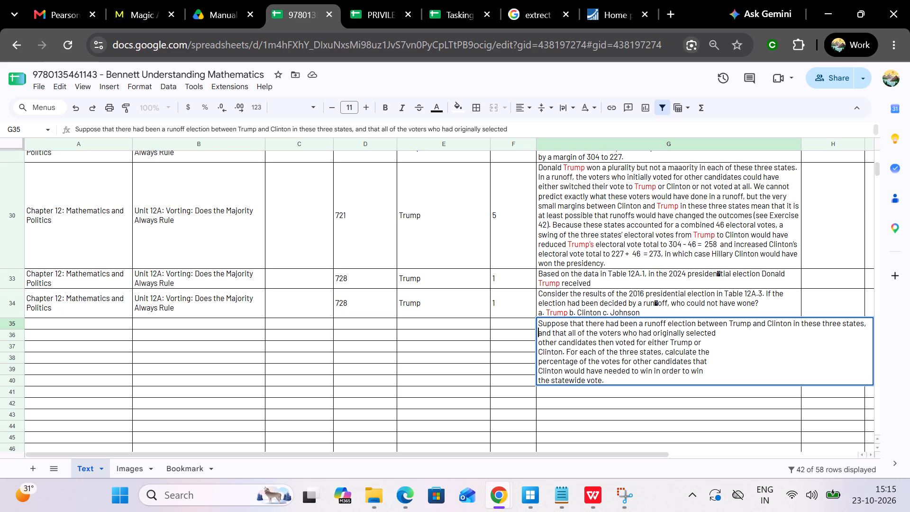
key("Down")
key("BackSpace")
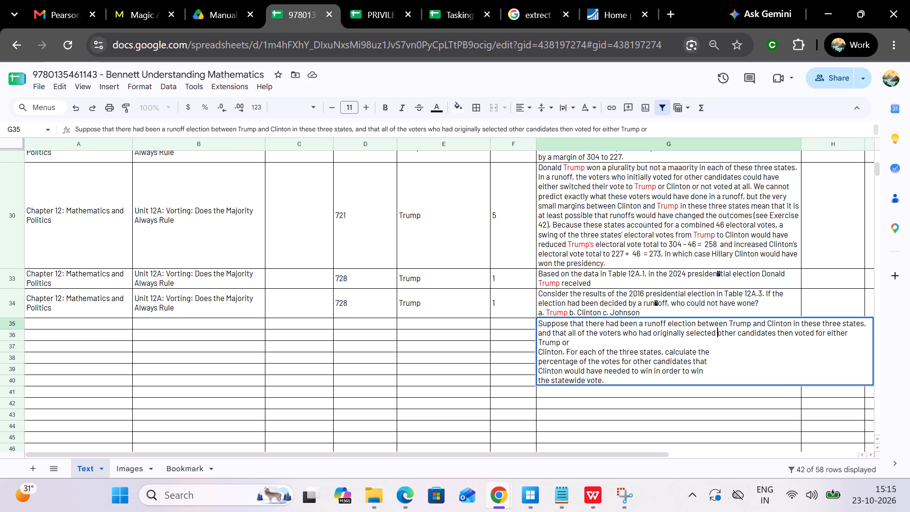
left_click(540, 352)
key("BackSpace")
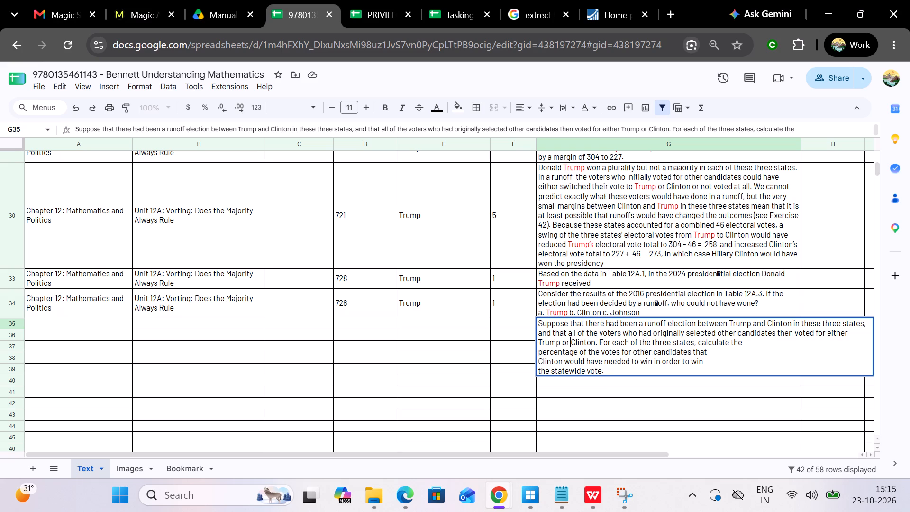
left_click(540, 354)
key("BackSpace")
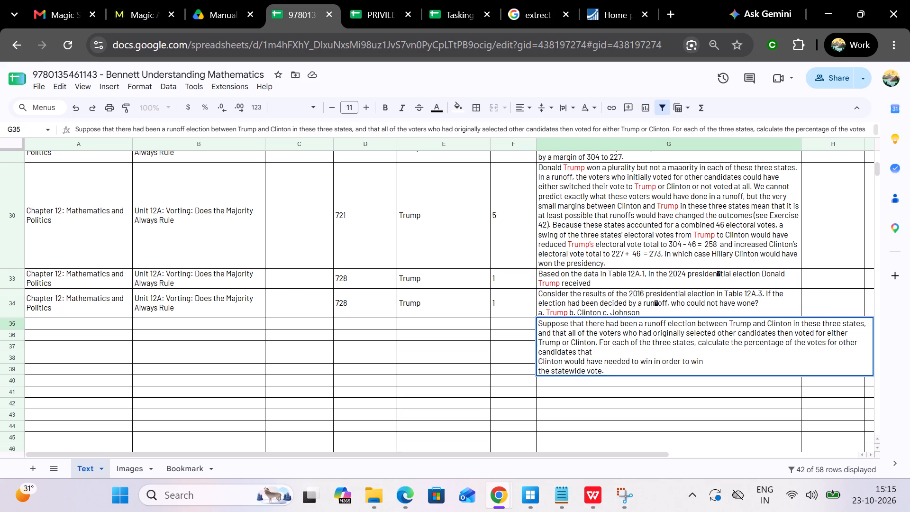
left_click(540, 358)
key("BackSpace")
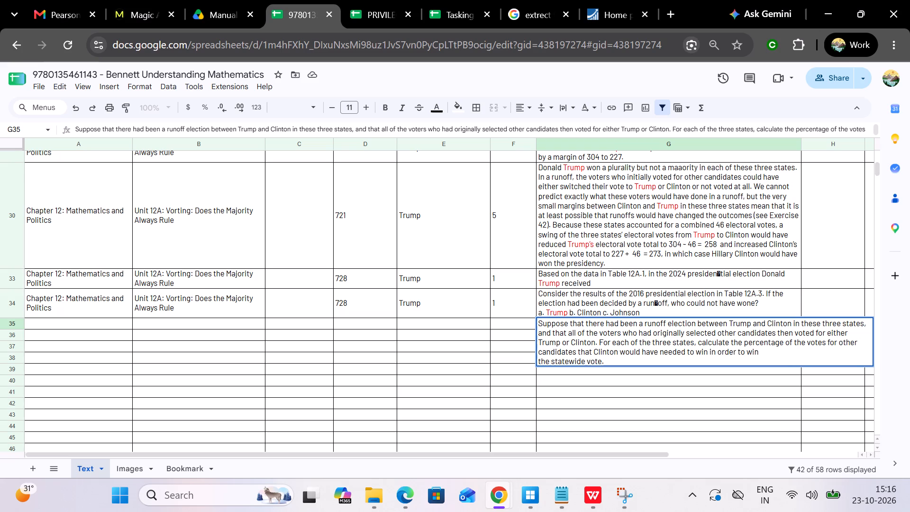
left_click(539, 362)
key("BackSpace")
key("space")
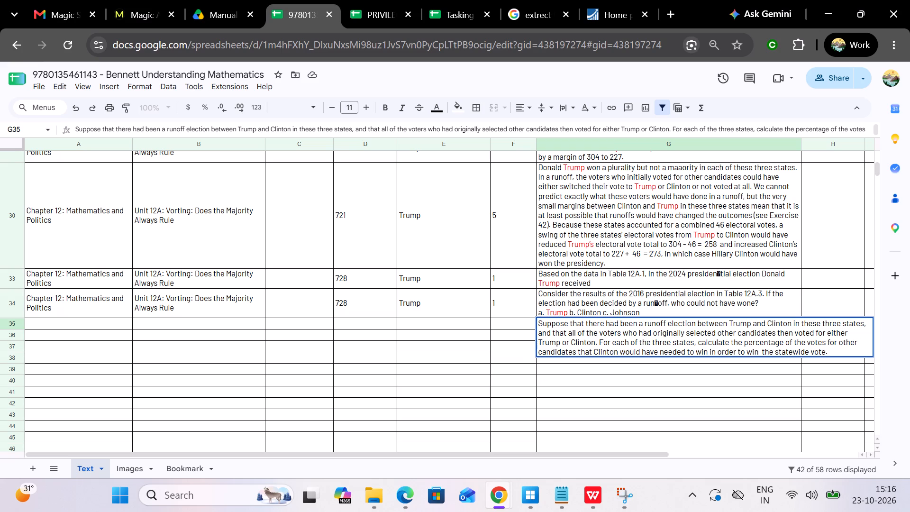
key("BackSpace")
left_click(494, 361)
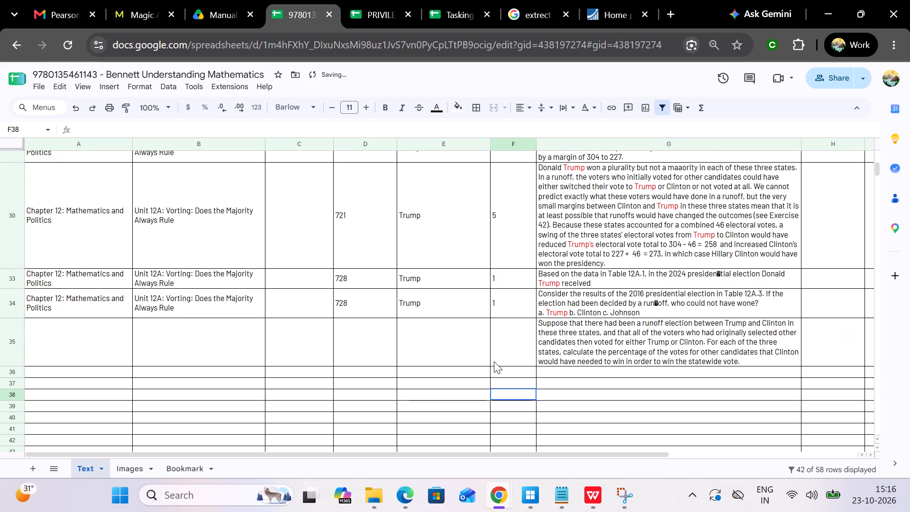
Colour both "Trump" mentions in row 35's passage red.
scroll(494, 361, "left", 1)
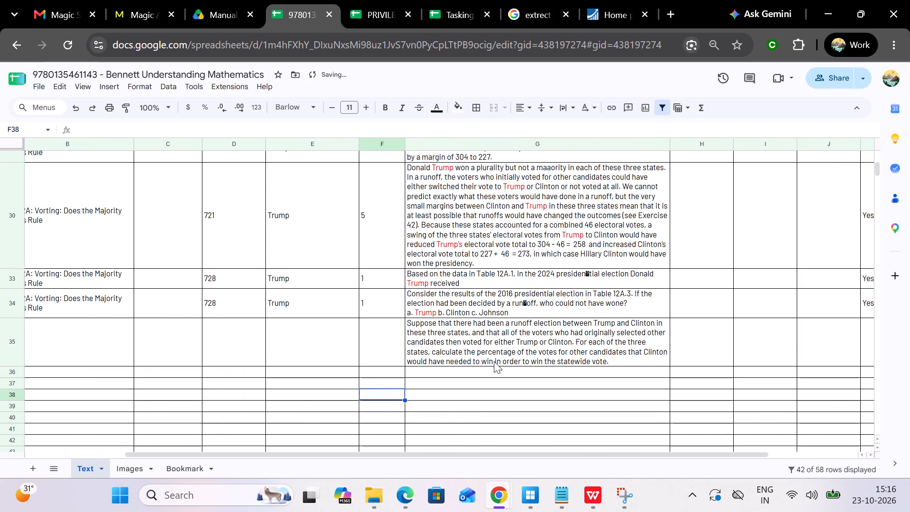
double_click(557, 344)
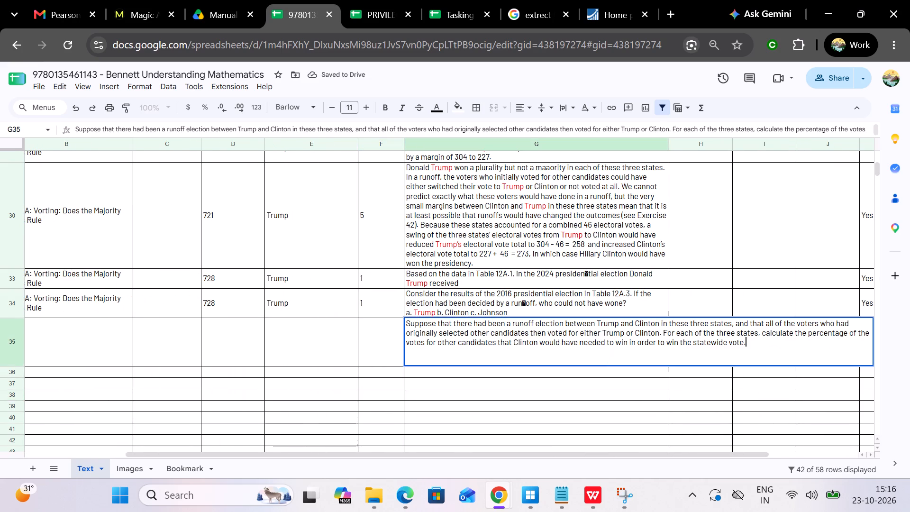
double_click(603, 325)
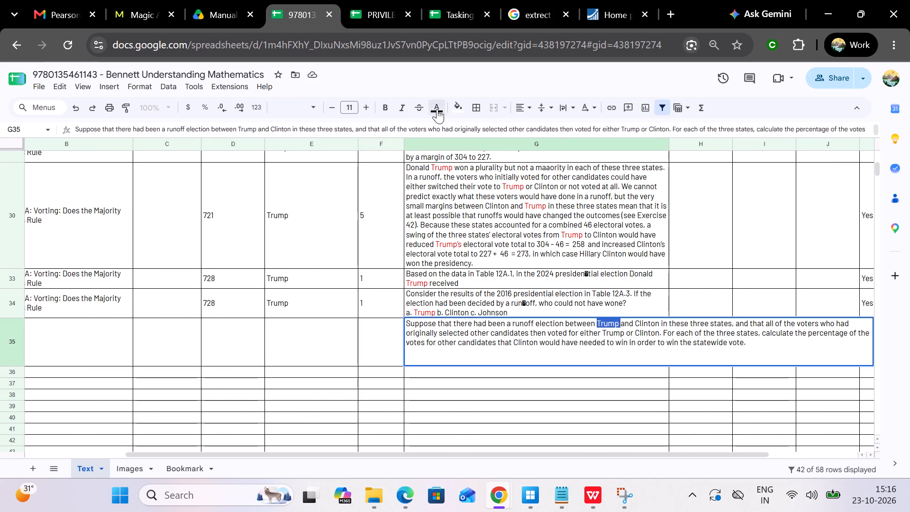
left_click_drag(437, 109, 451, 151)
left_click(451, 151)
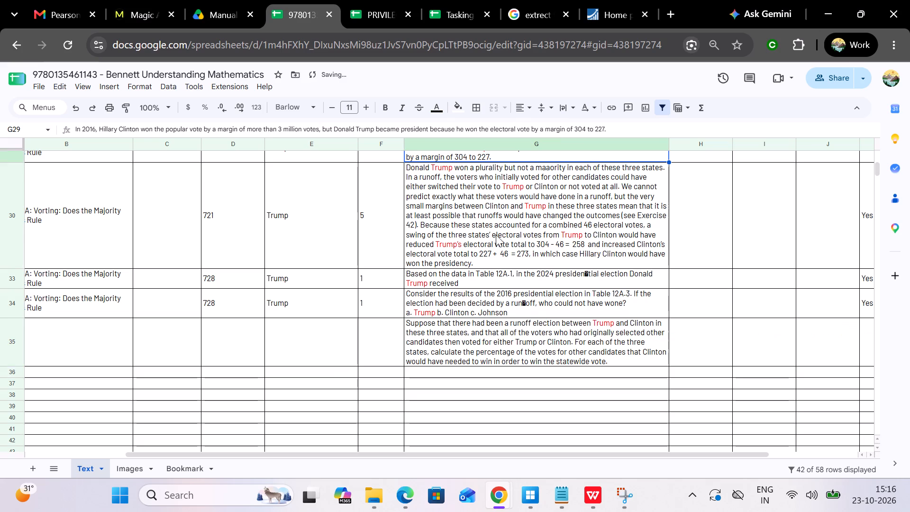
double_click(536, 325)
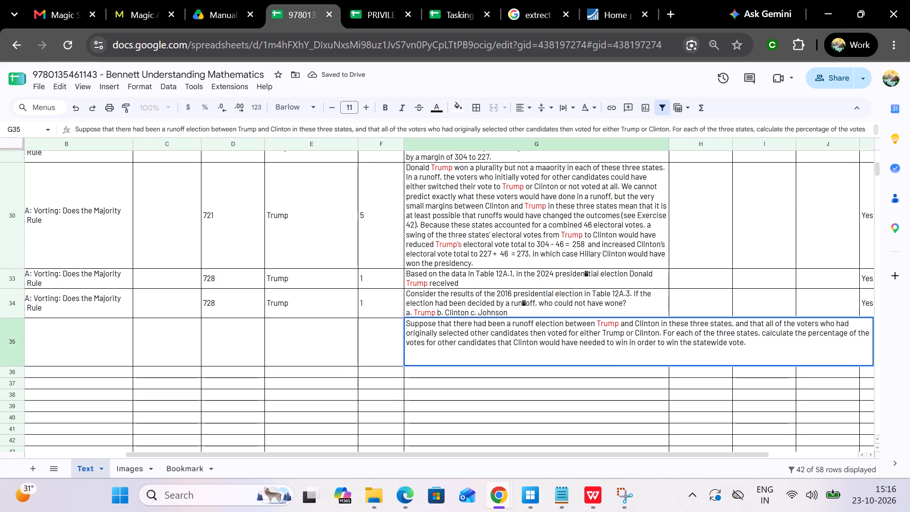
double_click(611, 332)
left_click(436, 112)
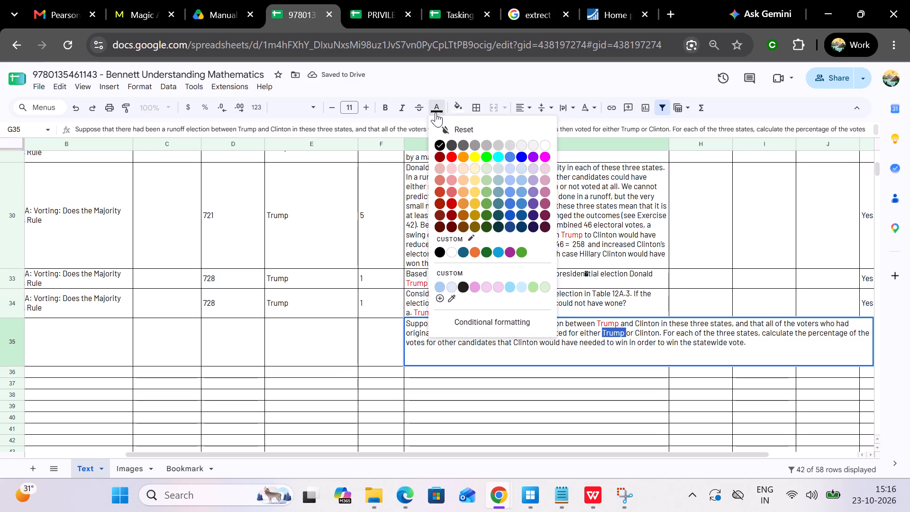
left_click(450, 154)
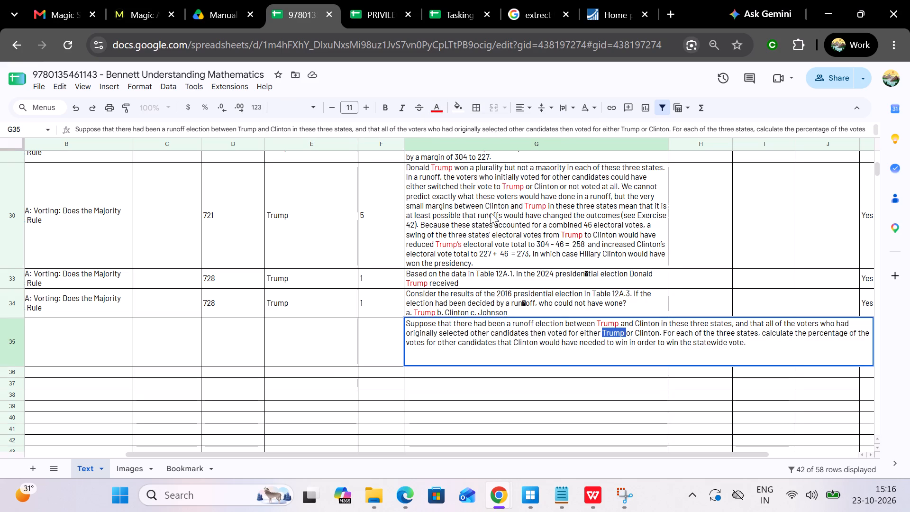
left_click(521, 409)
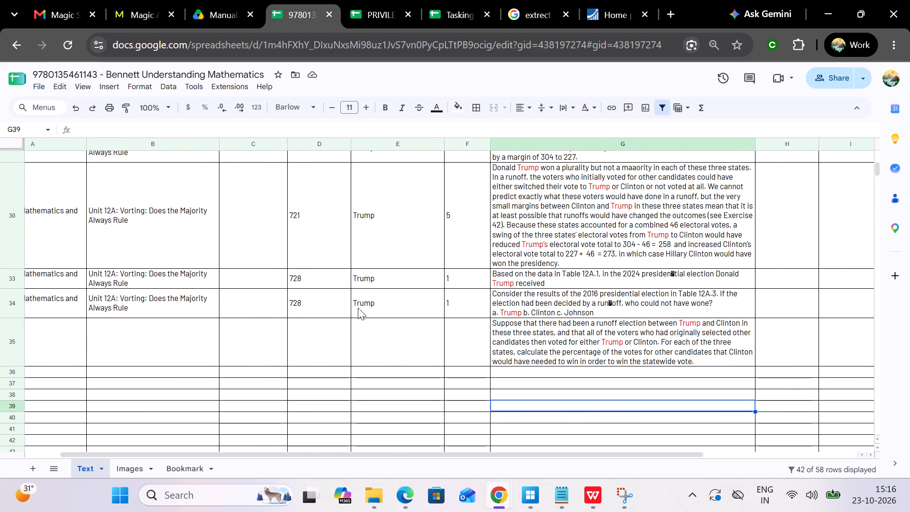
Copy row 34's chapter, unit, page, keyword and instance count entries into row 35.
left_click_drag(54, 306, 369, 297)
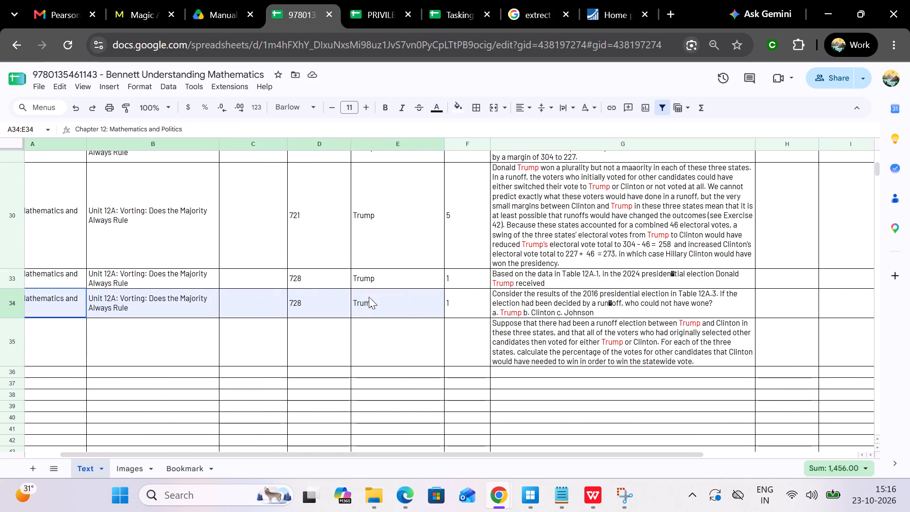
left_click_drag(369, 297, 484, 306)
key("ctrl+c")
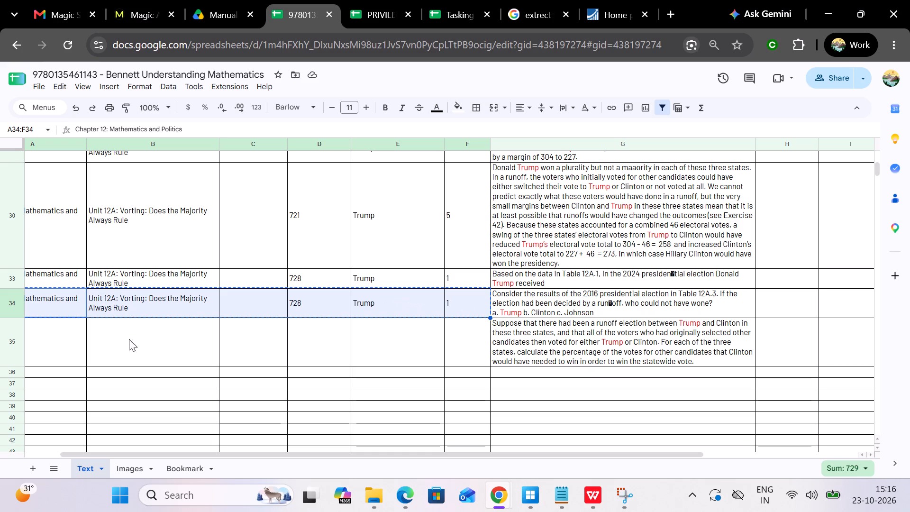
left_click(53, 341)
key("ctrl+v")
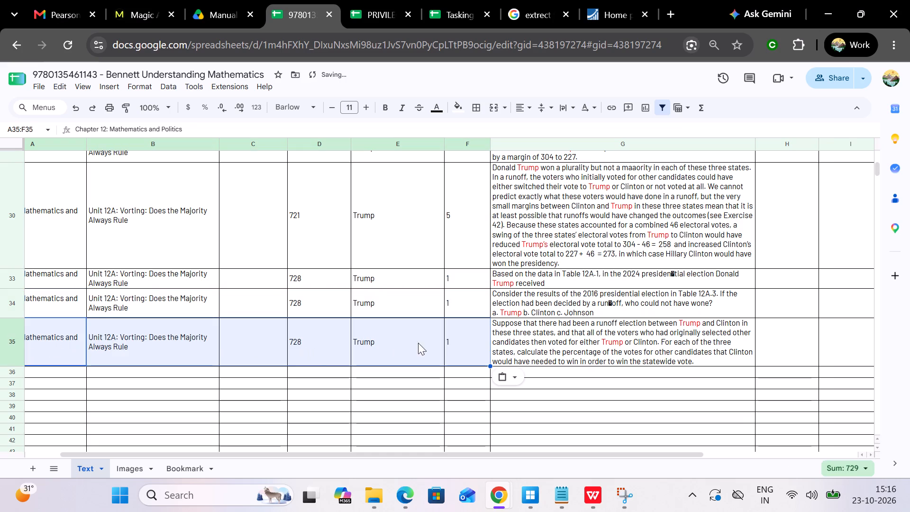
Set row 35's instance count to 2 and, after checking the PDF page header, its page number to 731.
left_click(467, 343)
key("2")
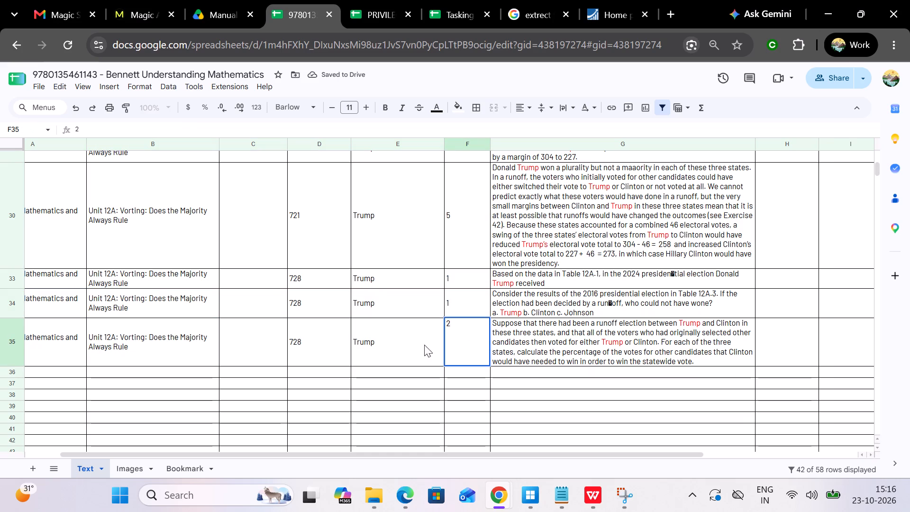
left_click(335, 344)
key("alt+Tab")
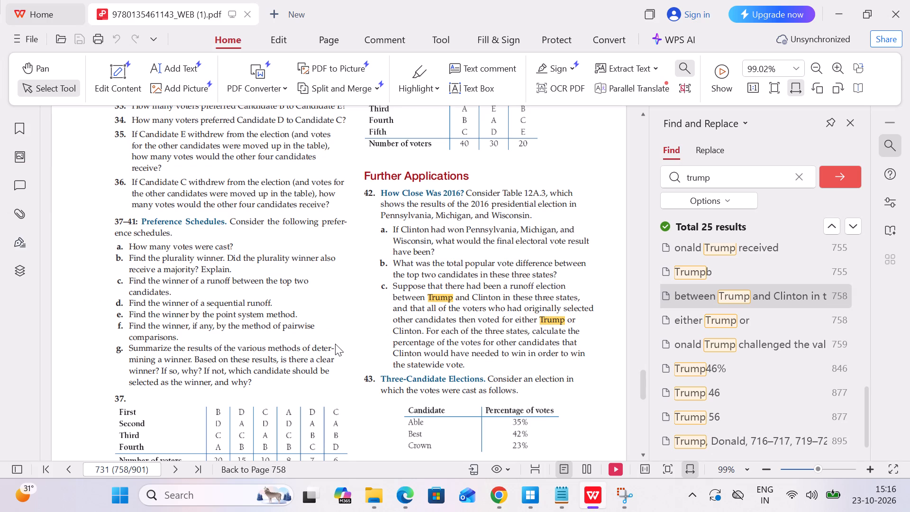
scroll(335, 344, "up", 3)
key("alt+Tab")
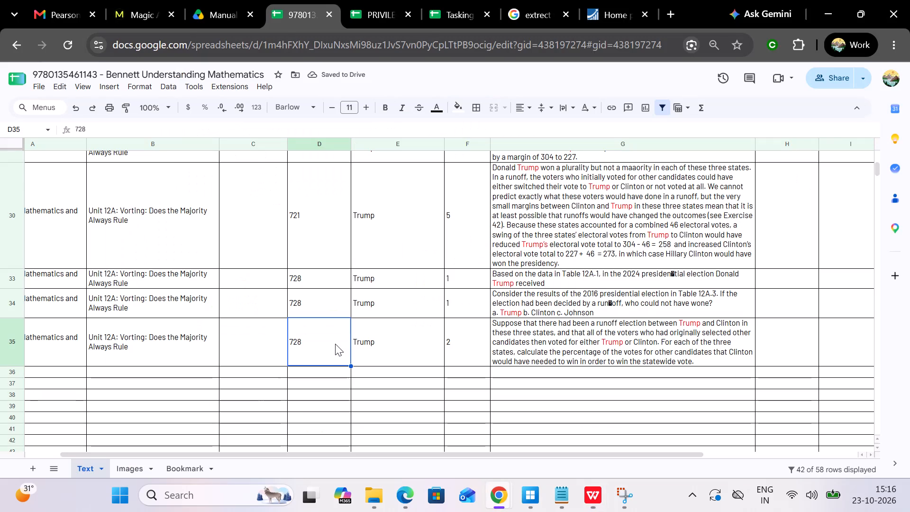
type("732")
key("BackSpace")
key("1")
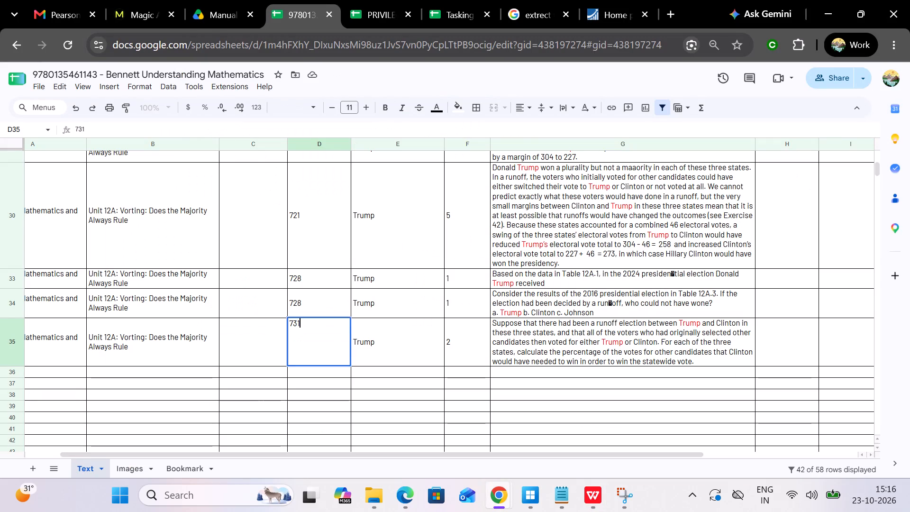
Compare row 35's Unit 12A title with the header of page 731 in the PDF.
left_click(146, 322)
key("alt+Tab")
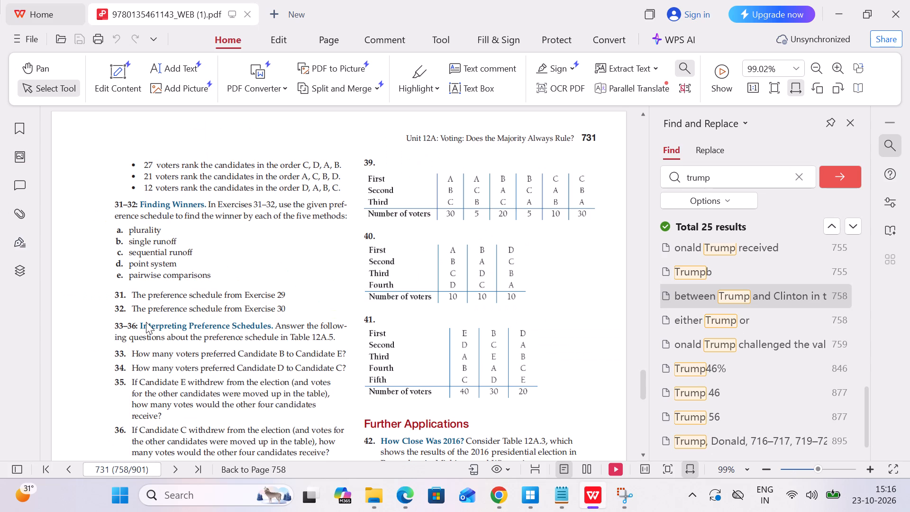
key("alt+Tab")
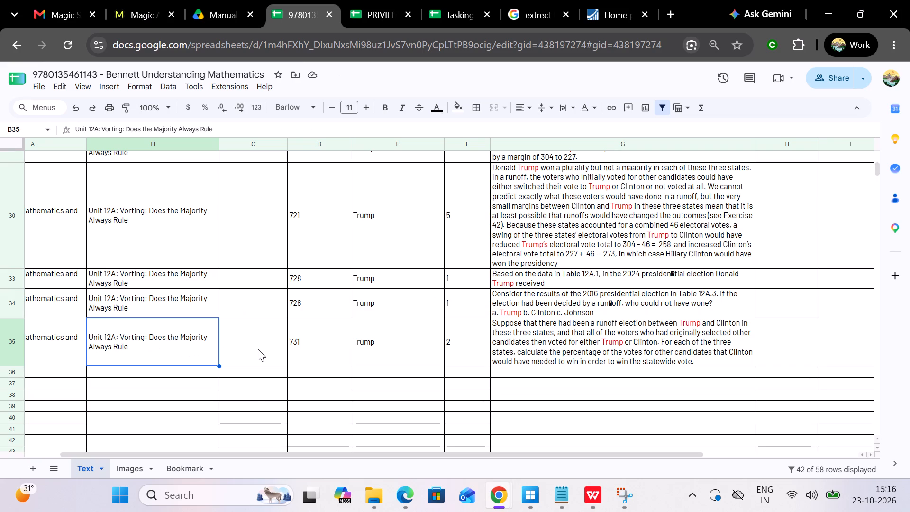
key("alt+Tab")
key("alt+Tab")
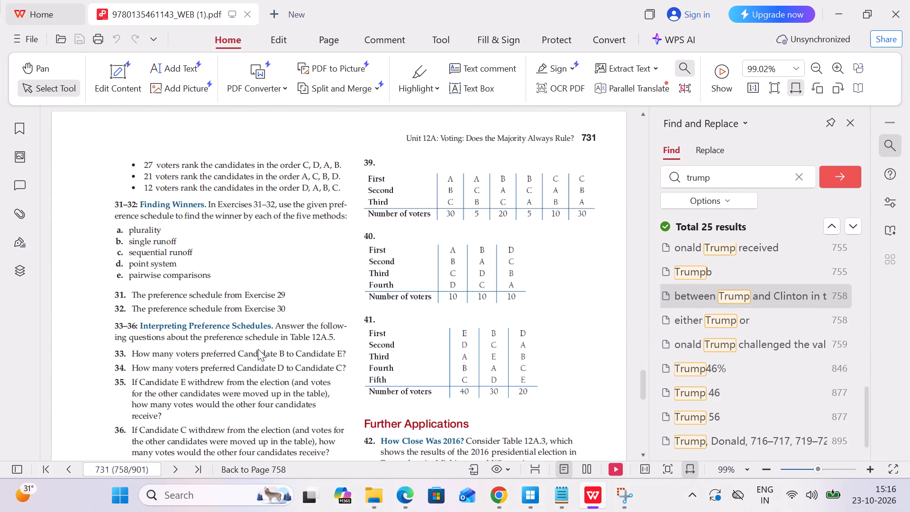
key("alt+Tab")
key("alt+Tab")
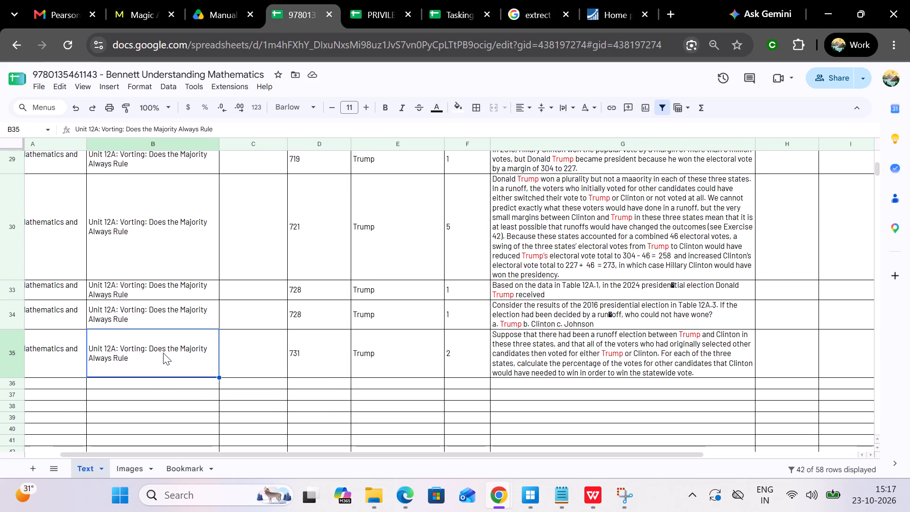
Add a question mark at the end of row 35's Unit 12A title, checking it against the PDF.
key("alt+Tab")
key("alt+Tab")
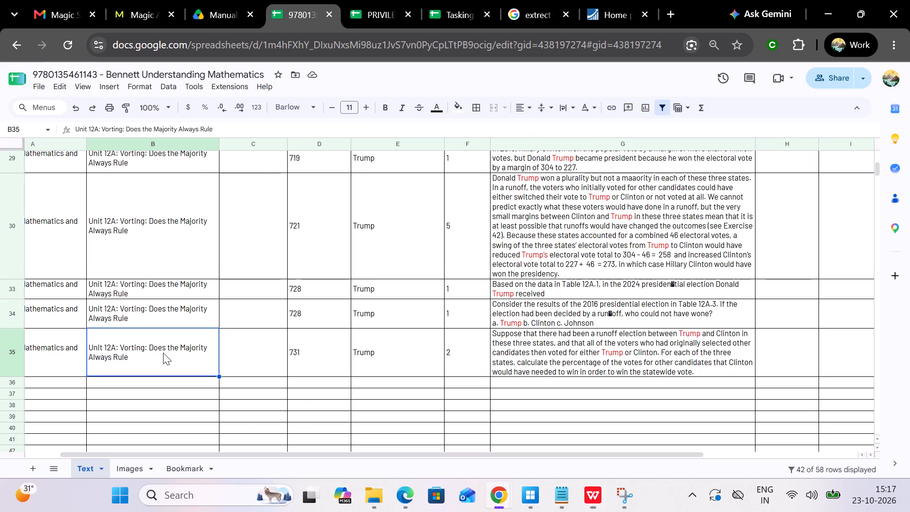
double_click(155, 370)
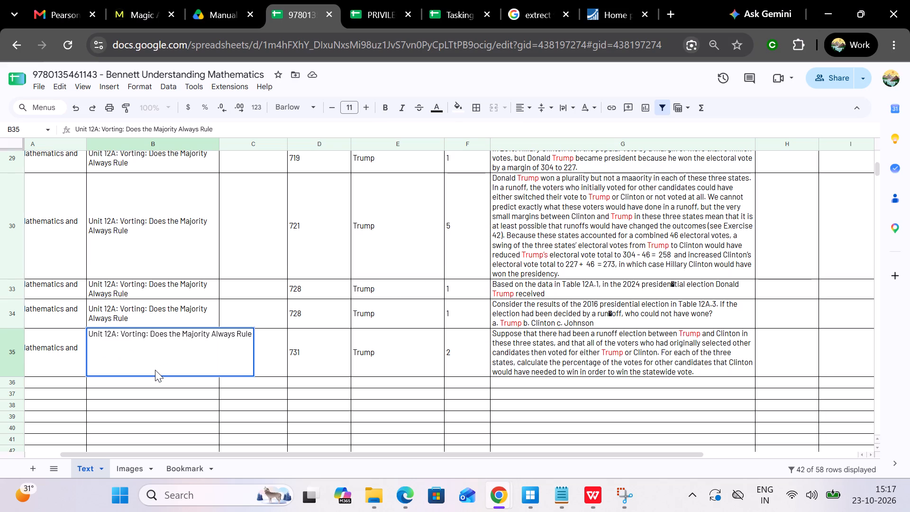
key("shift+question")
left_click(305, 360)
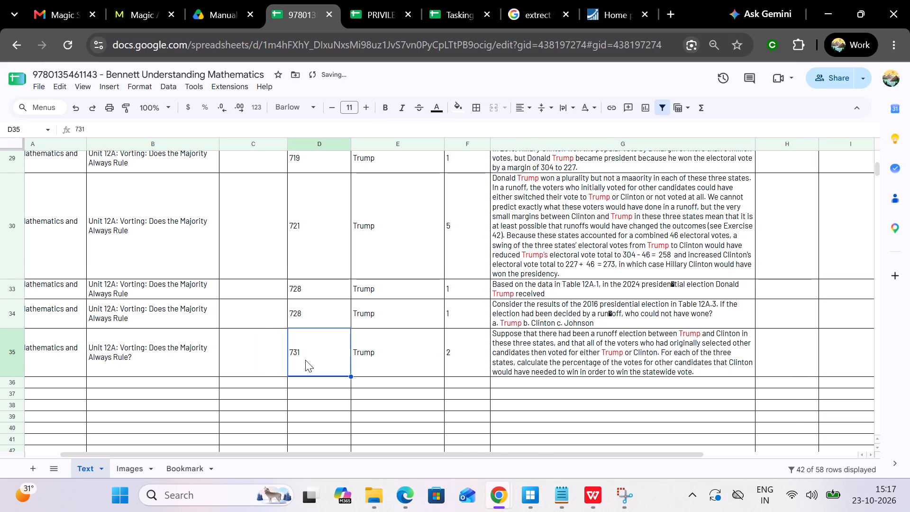
key("alt+Tab")
key("alt+Tab")
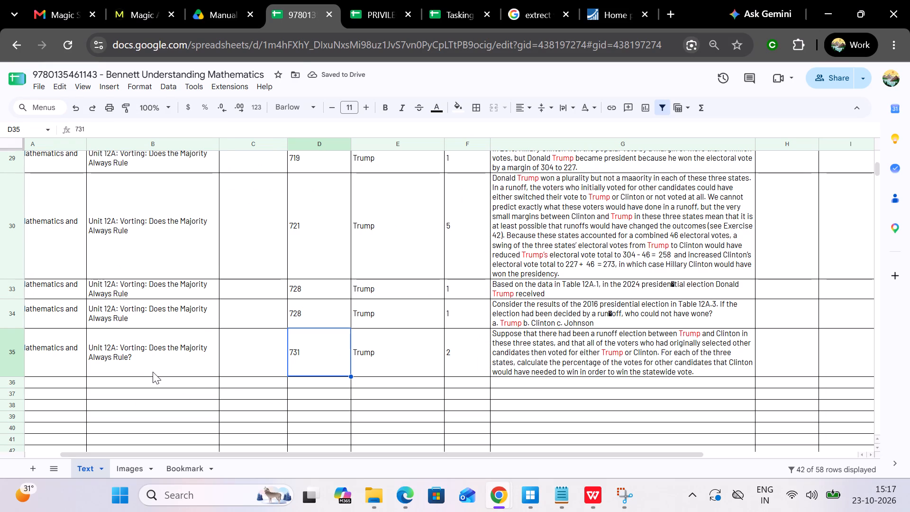
Replace the Unit 12A title in rows 14 to 34 with a copy of row 35's title ending in a question mark.
left_click(153, 372)
key("ctrl+c")
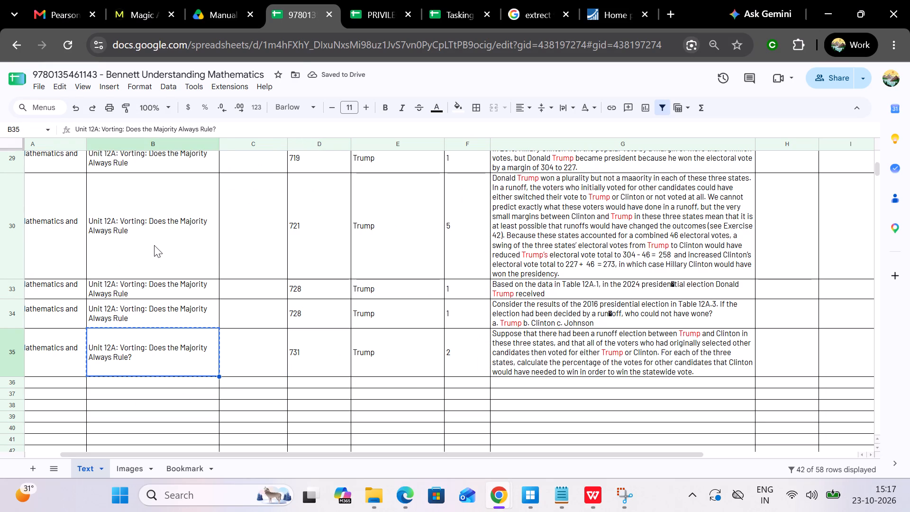
scroll(154, 241, "up", 1)
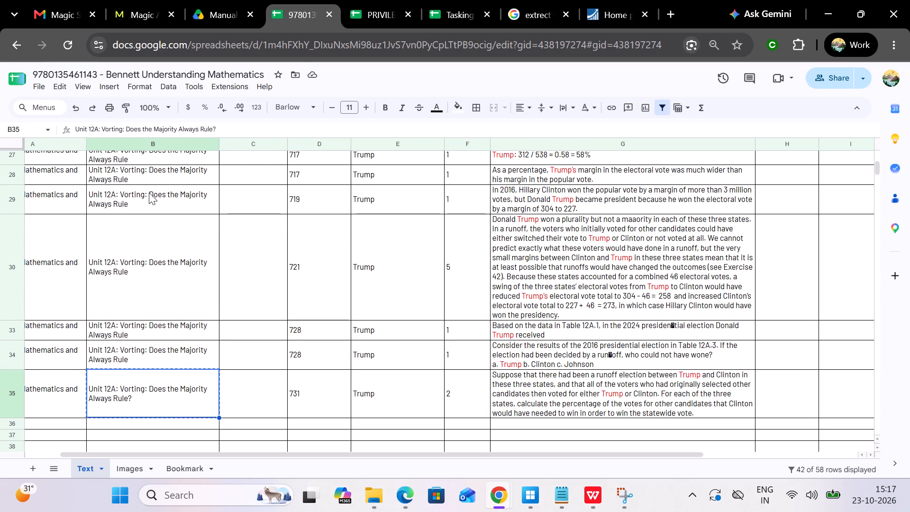
scroll(147, 192, "up", 2)
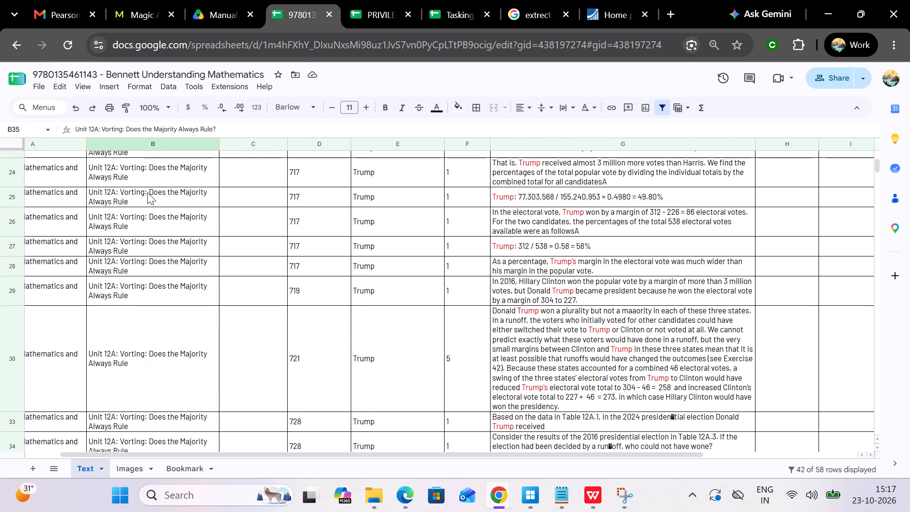
scroll(147, 192, "up", 3)
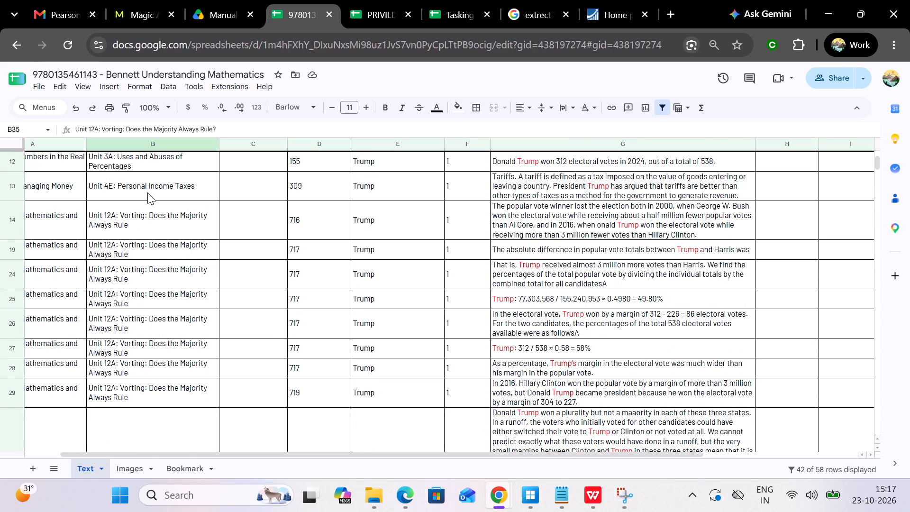
left_click_drag(147, 219, 147, 257)
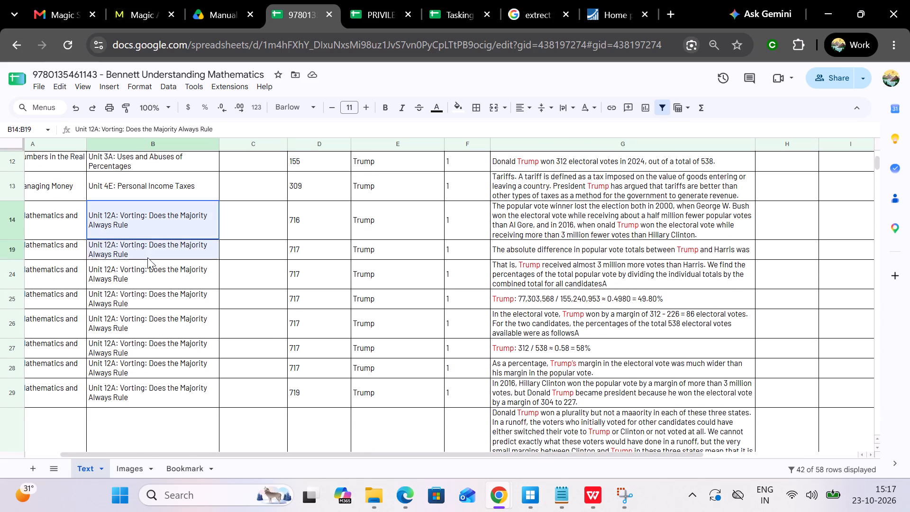
left_click_drag(147, 257, 181, 135)
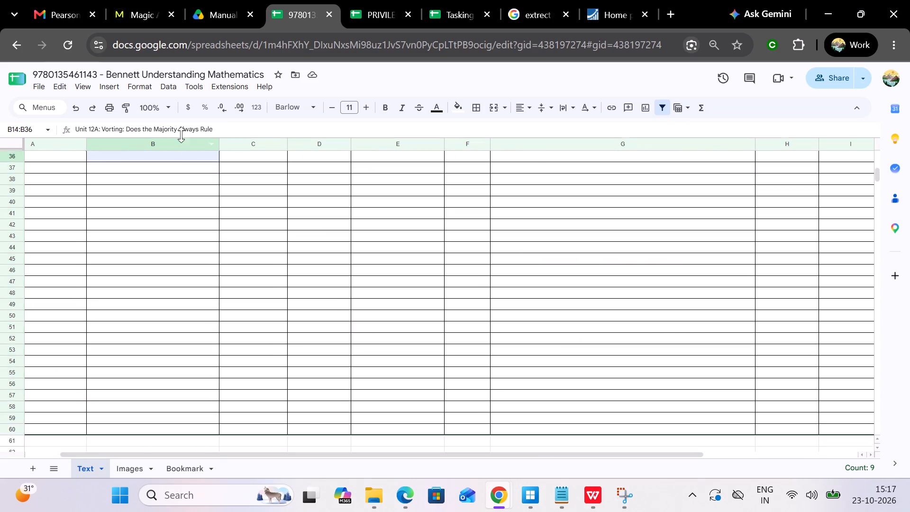
left_click_drag(181, 135, 173, 166)
key("BackSpace")
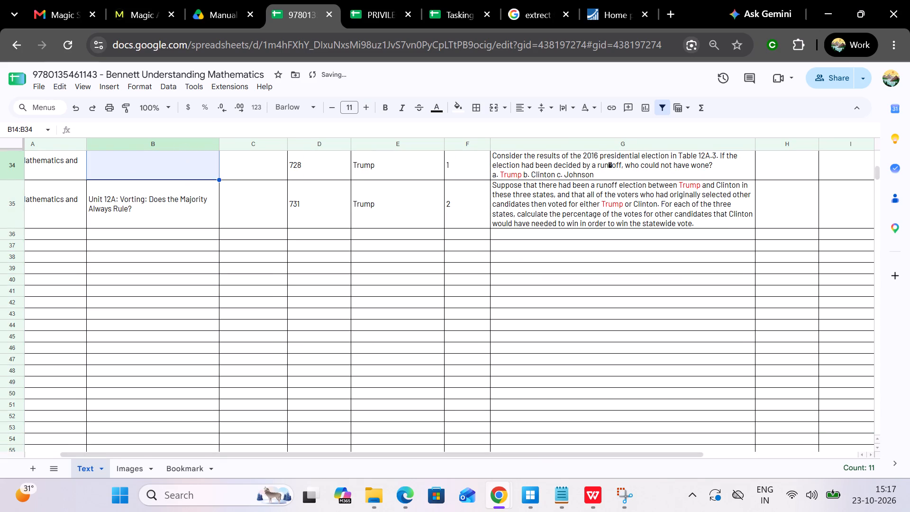
key("ctrl+v")
scroll(173, 166, "up", 3)
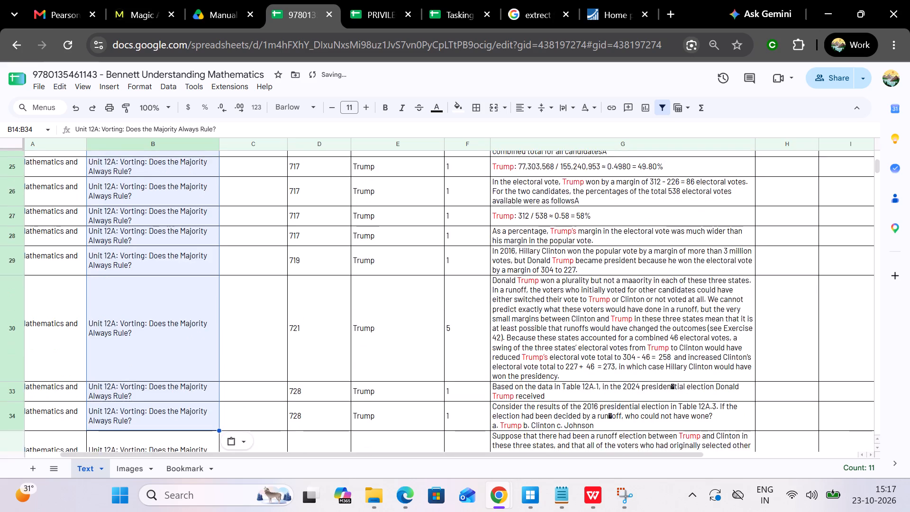
scroll(173, 166, "up", 3)
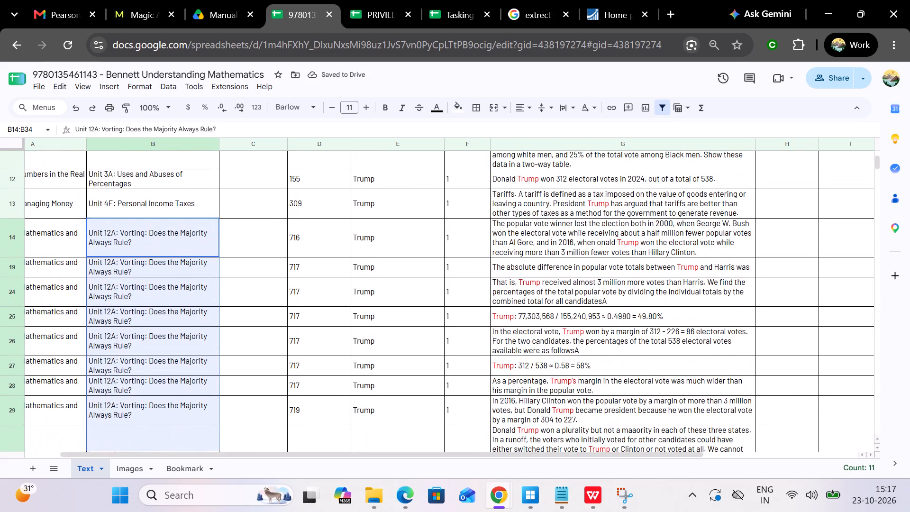
left_click(191, 264)
scroll(191, 264, "right", 1)
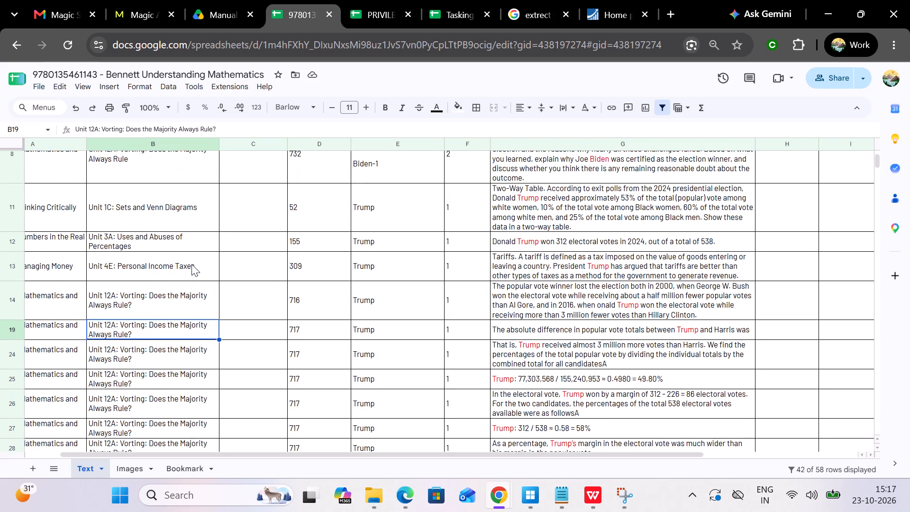
scroll(191, 264, "right", 1)
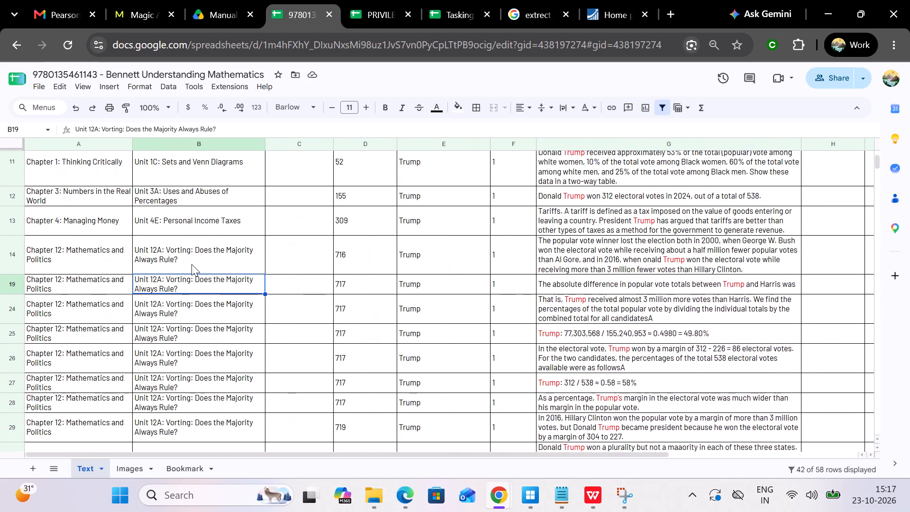
scroll(191, 264, "left", 1)
scroll(191, 264, "down", 3)
scroll(191, 264, "right", 2)
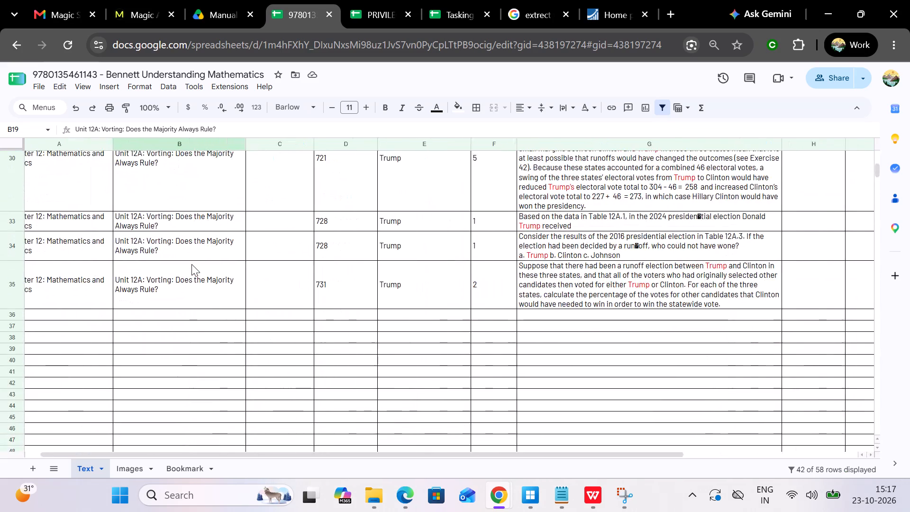
scroll(191, 264, "right", 2)
Review PDF pages 730 to 732 around the exercise 42 passage before moving on to the remaining "Trump" matches.
left_click(90, 311)
key("alt+Tab")
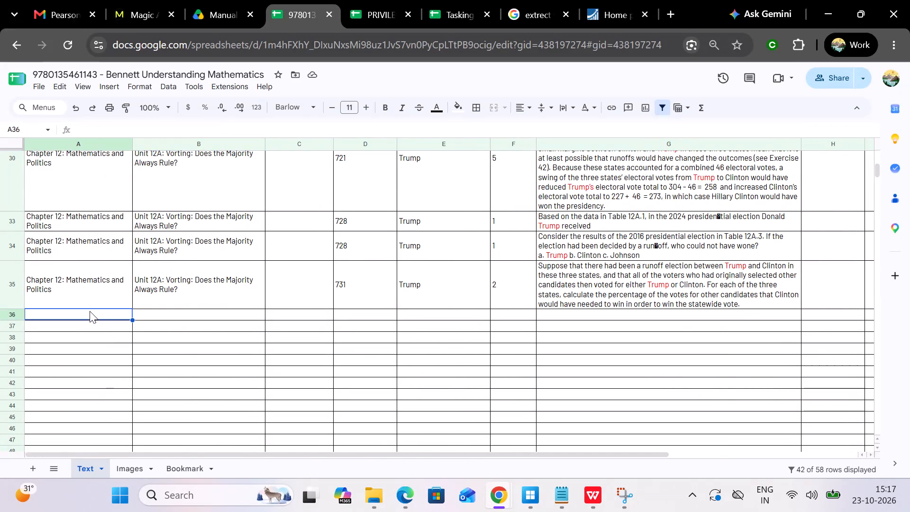
scroll(315, 327, "down", 2)
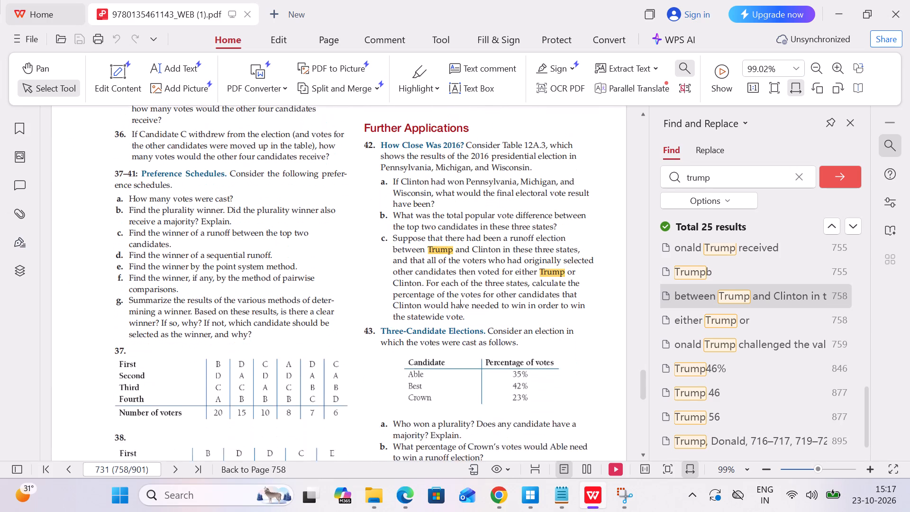
scroll(315, 327, "down", 1)
scroll(315, 327, "up", 4)
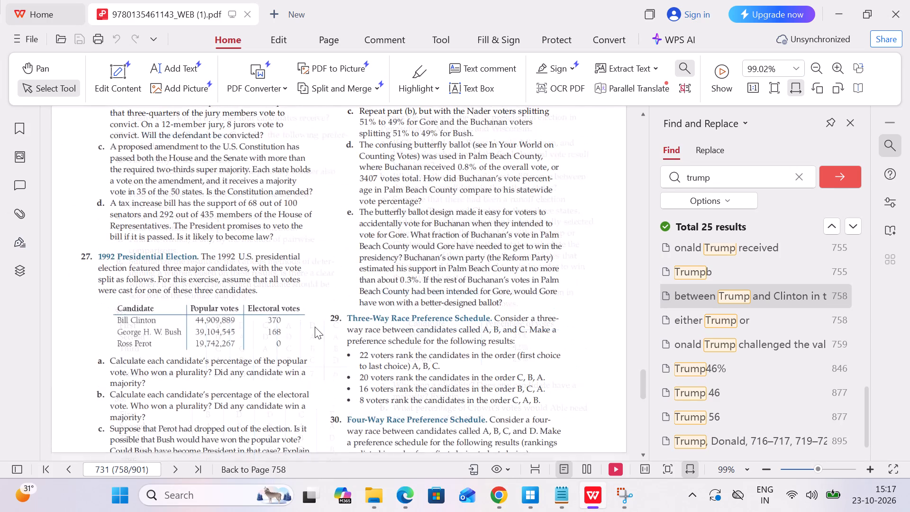
scroll(315, 327, "up", 2)
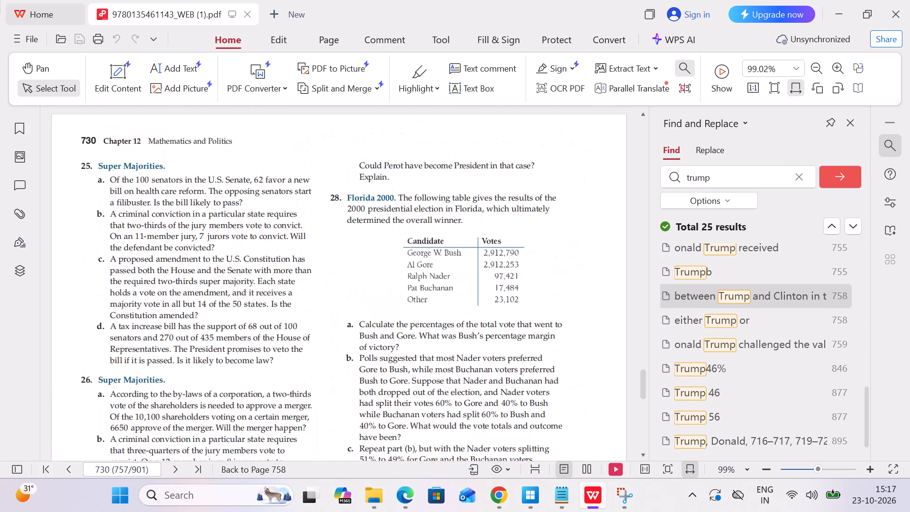
scroll(315, 327, "down", 4)
scroll(315, 327, "up", 1)
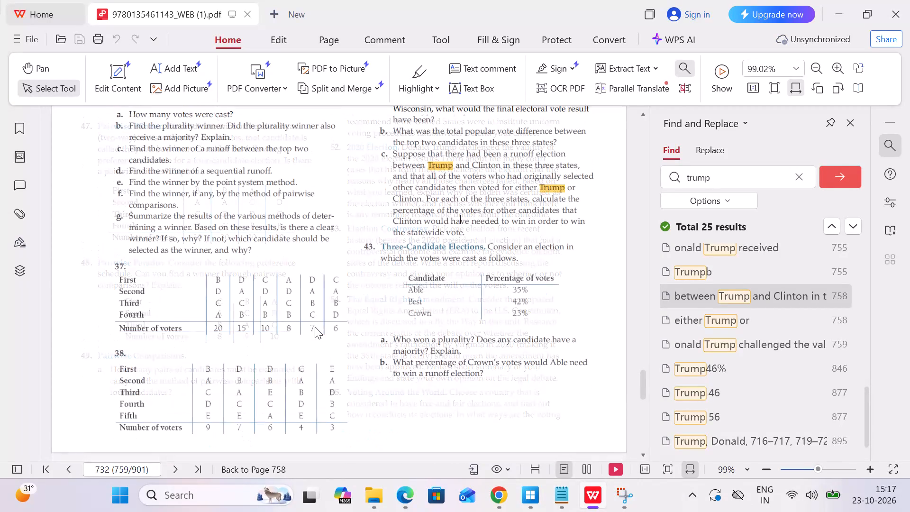
scroll(445, 306, "down", 1)
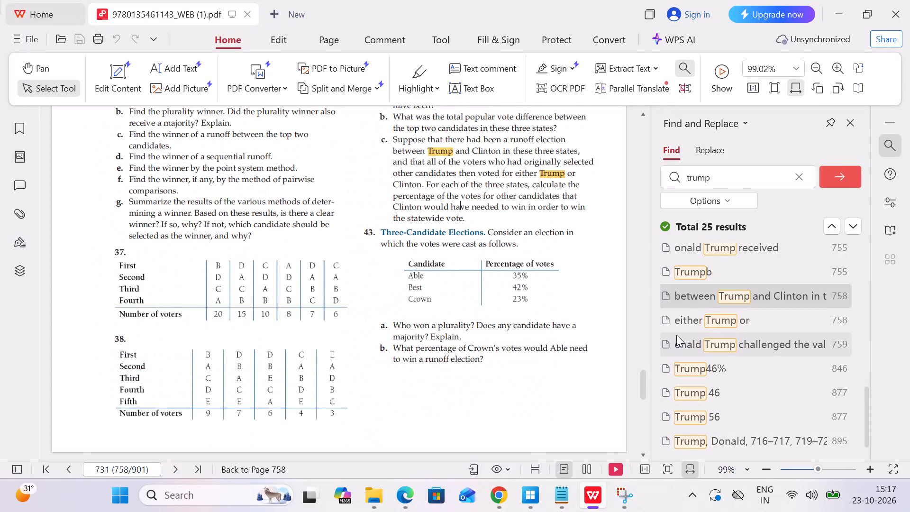
Copy the first sentence of exercise 52, "2020 Election", from the page 732 "Trump" match into row 36's passage cell.
left_click(715, 316)
left_click(713, 343)
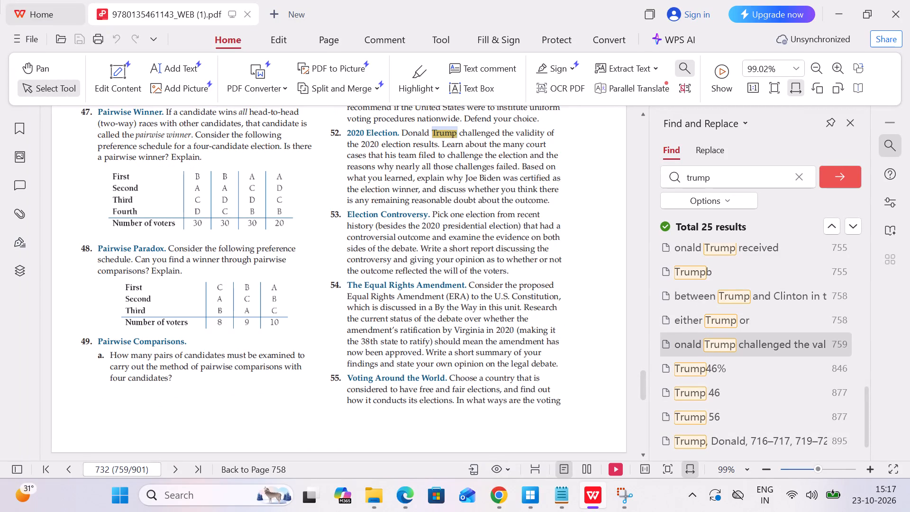
left_click_drag(346, 136, 568, 199)
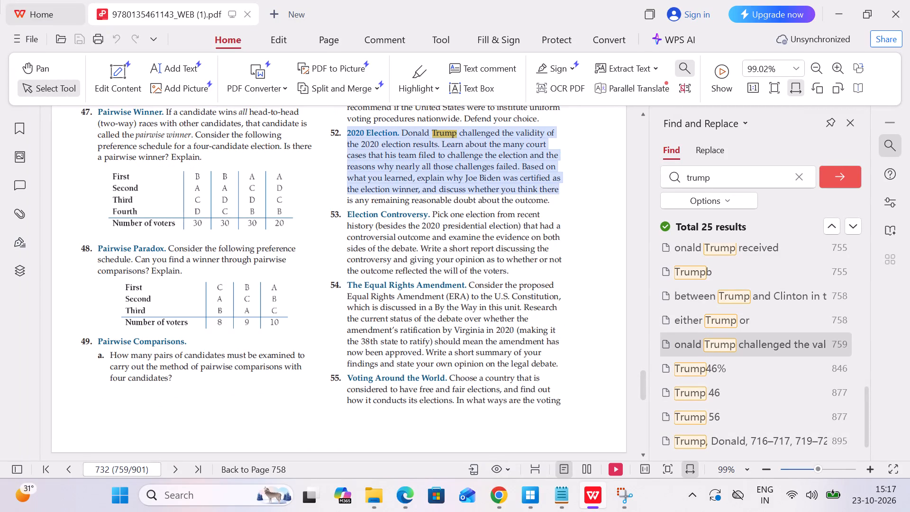
left_click_drag(568, 199, 439, 147)
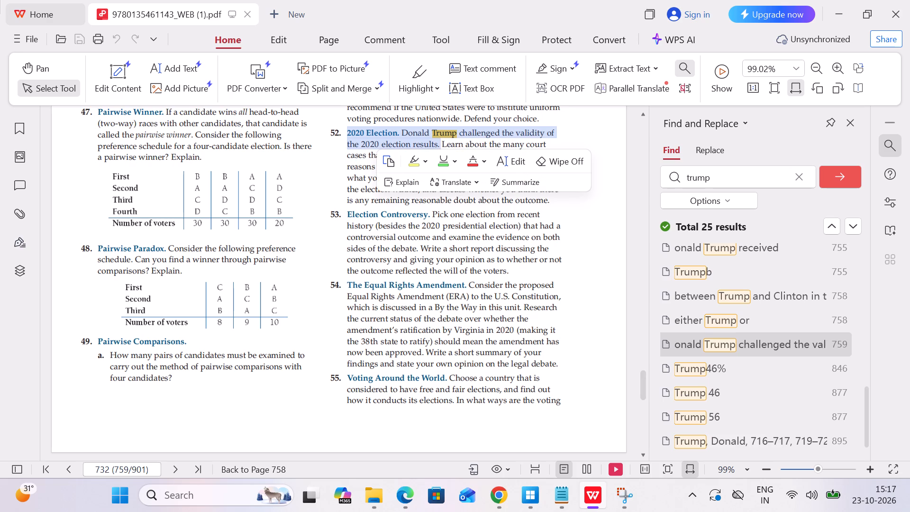
left_click(393, 160)
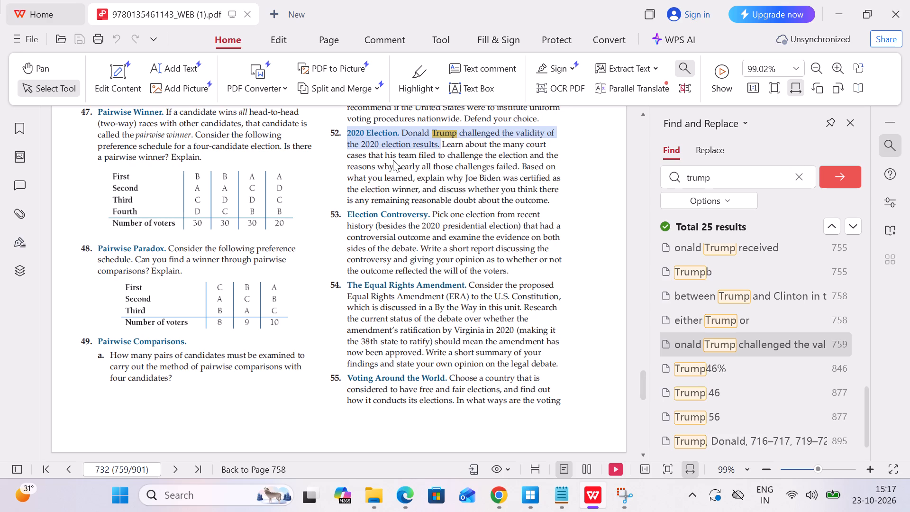
key("alt+Tab")
double_click(551, 320)
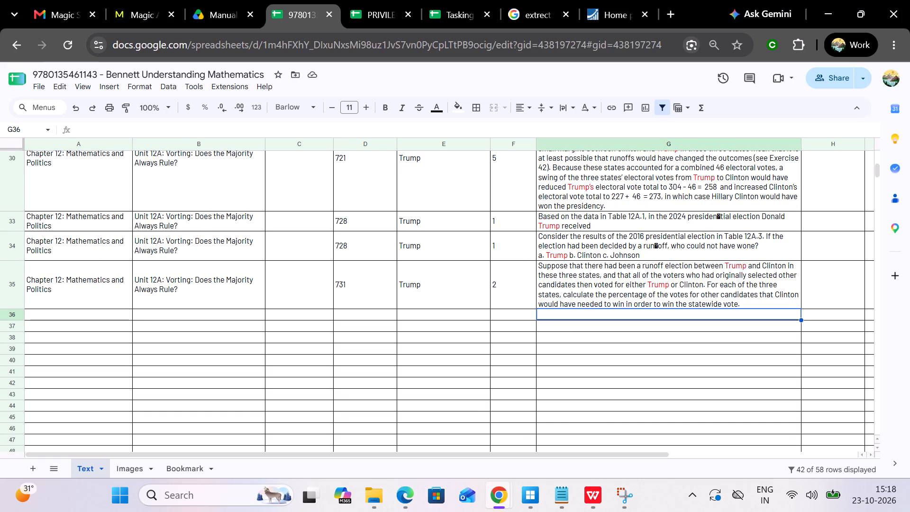
double_click(551, 315)
key("ctrl+v")
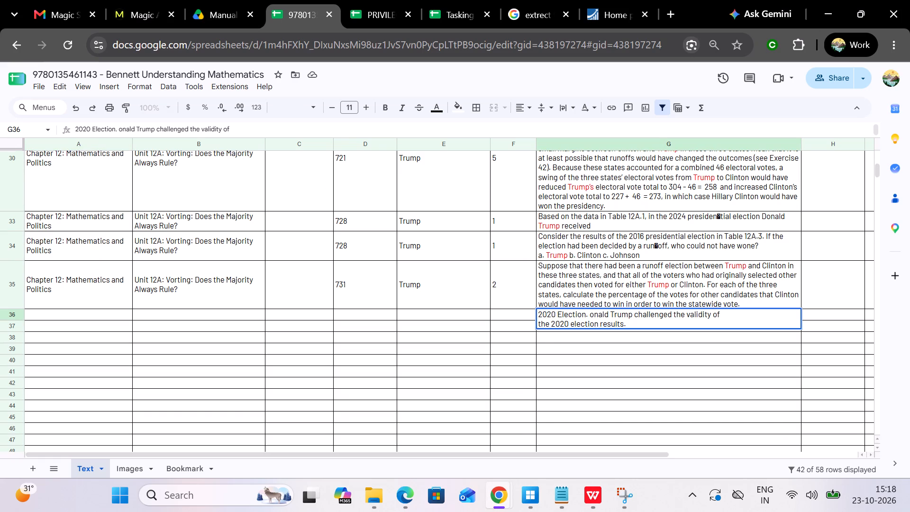
Remove the line break in row 36's passage, joining "validity of" and "the 2020 election results." with a space.
left_click(540, 324)
key("Left")
key("BackSpace")
key("space")
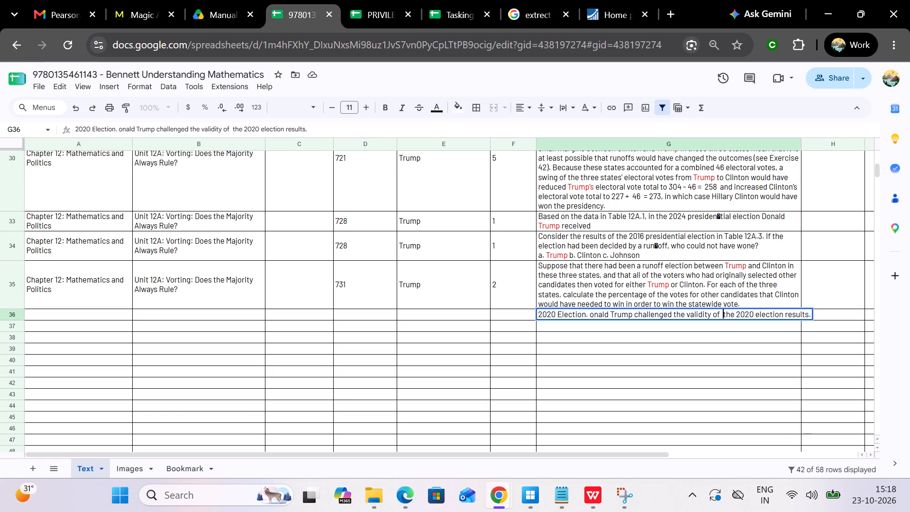
key("BackSpace")
key("space")
Colour the word "Trump" in row 36's passage red.
double_click(619, 312)
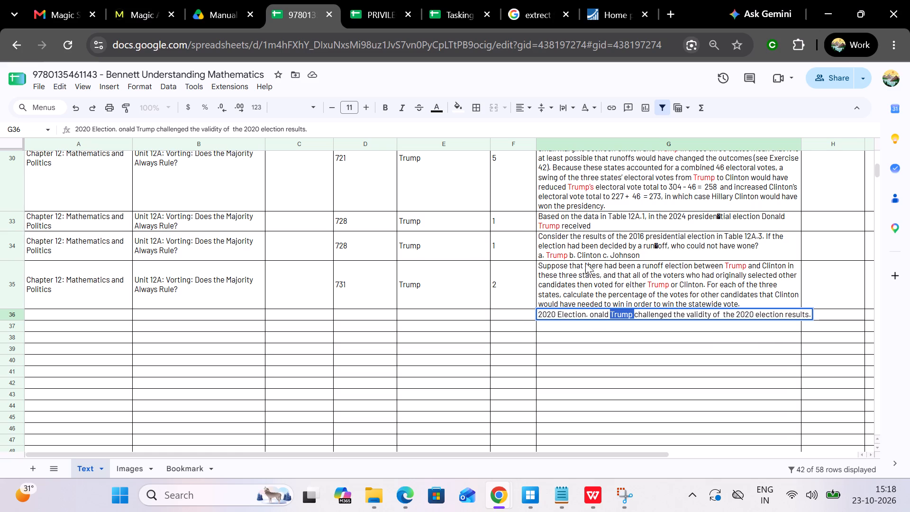
left_click_drag(431, 108, 449, 155)
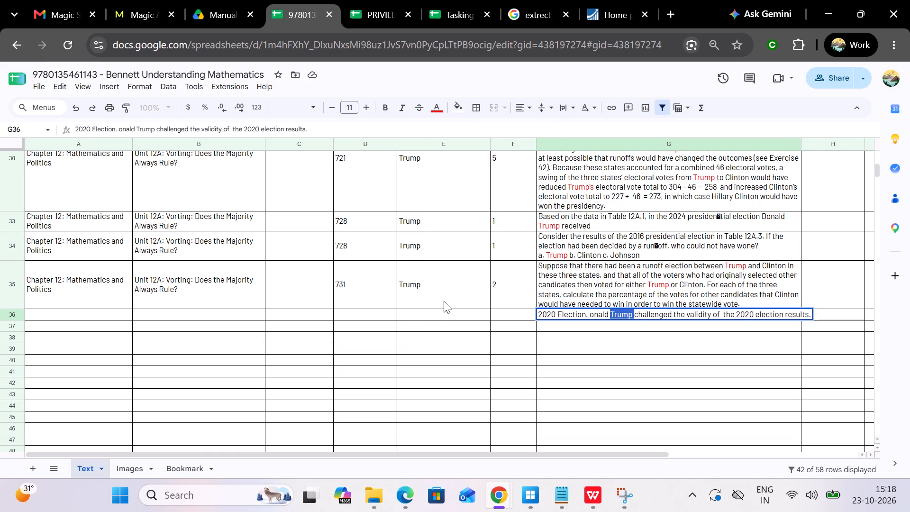
left_click(437, 309)
Check where exercise 52 sits on page 732 of the PDF and return to the spreadsheet.
key("alt+Tab")
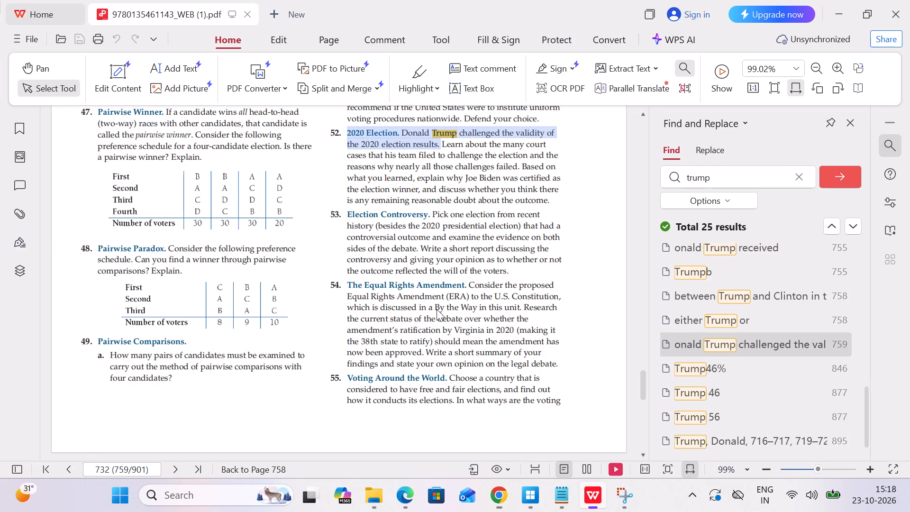
scroll(437, 309, "up", 1)
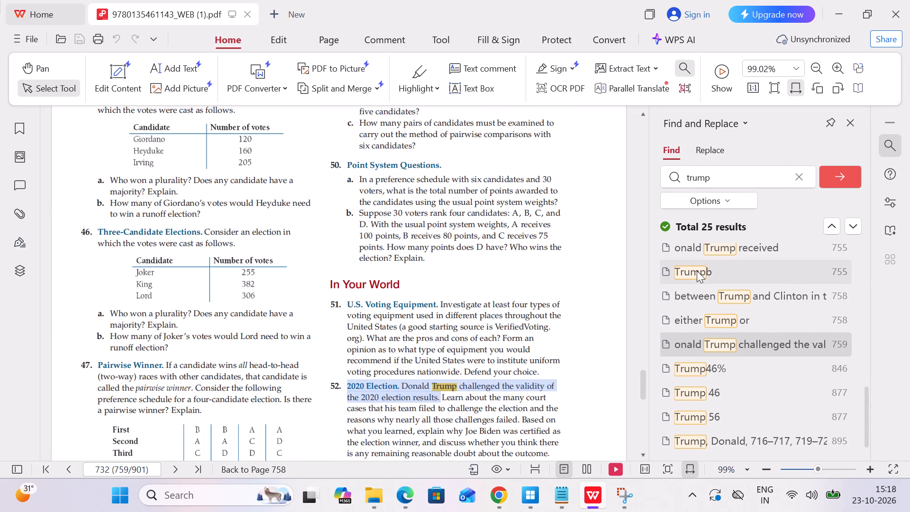
key("alt+Tab")
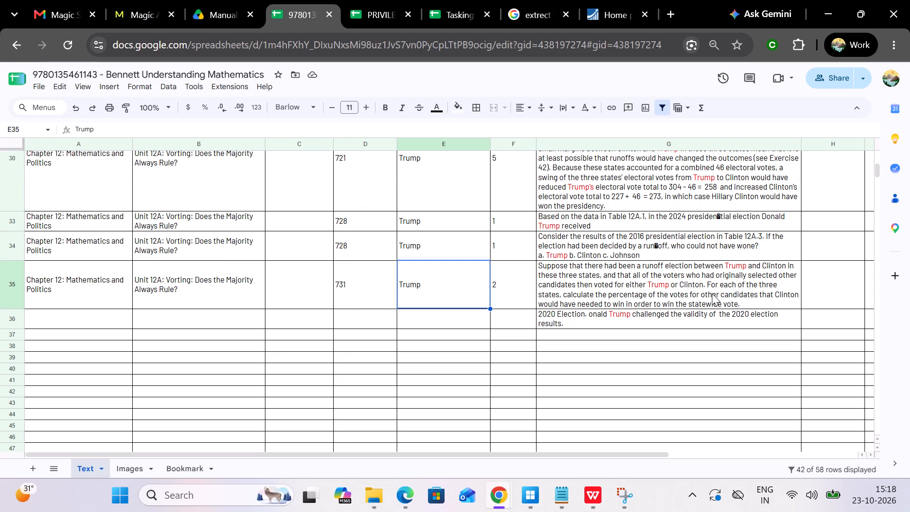
Review the logged "Trump" rows in the spreadsheet, comparing rows 8 and 36 against the page 732 match in the PDF.
scroll(536, 290, "up", 7)
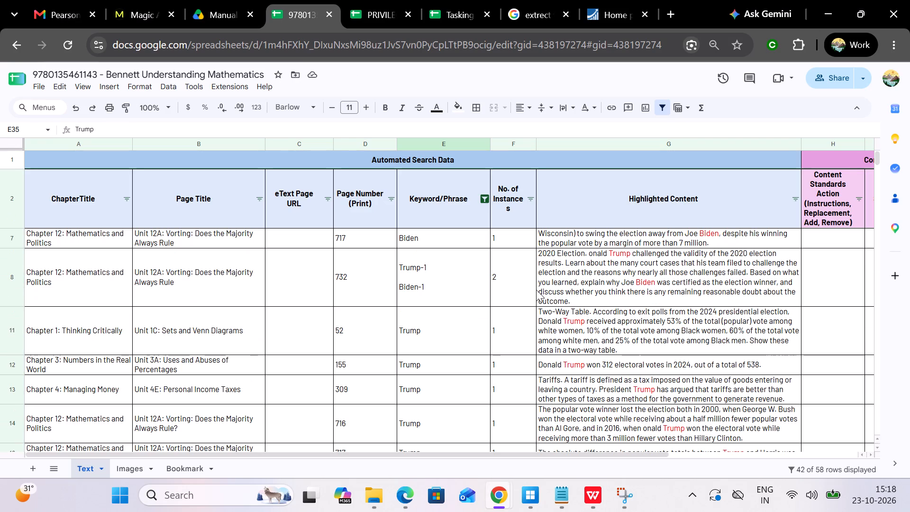
scroll(536, 290, "down", 4)
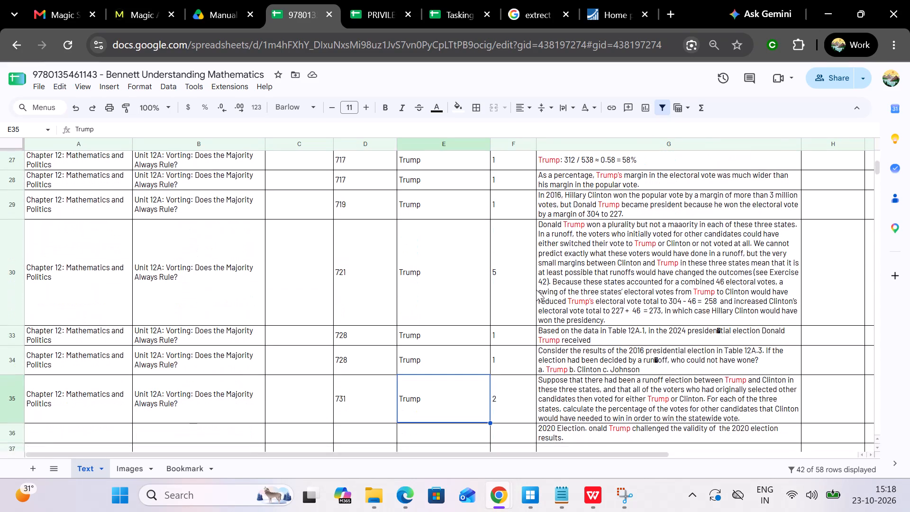
scroll(536, 290, "down", 1)
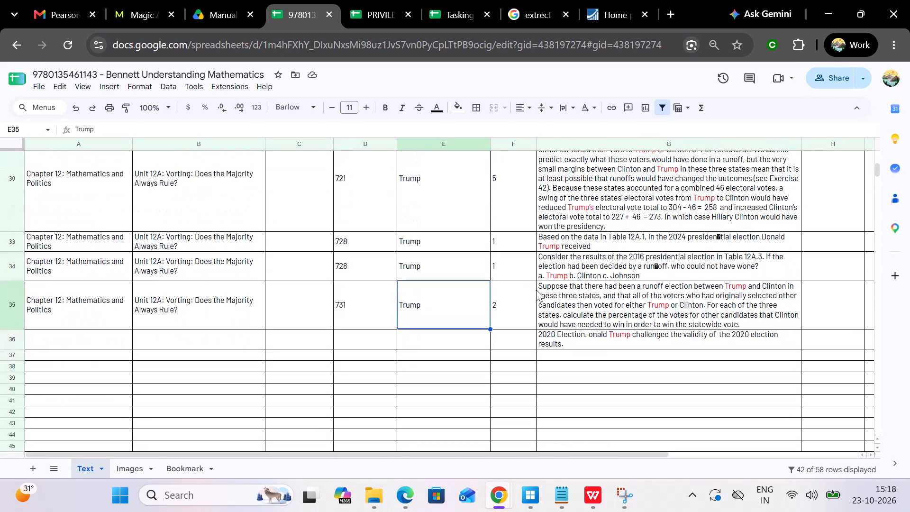
key("alt+Tab")
scroll(536, 290, "up", 1)
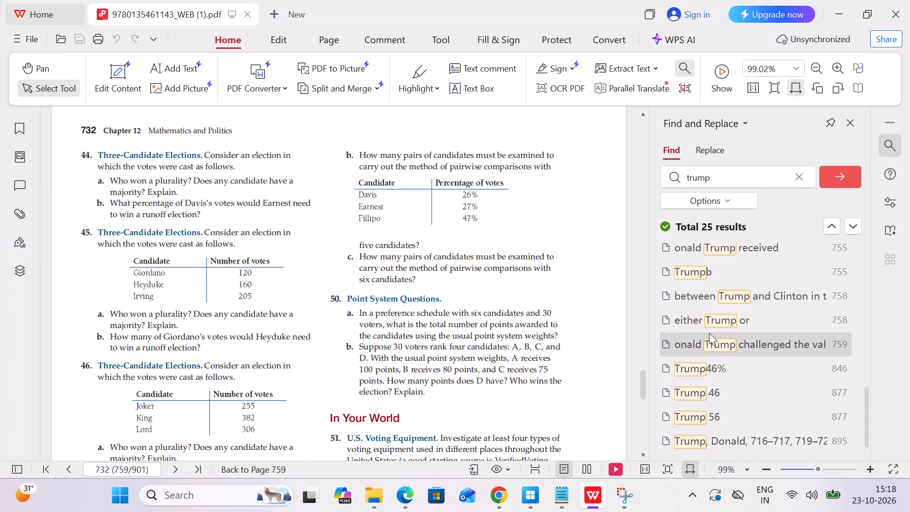
key("alt+Tab")
scroll(709, 333, "up", 8)
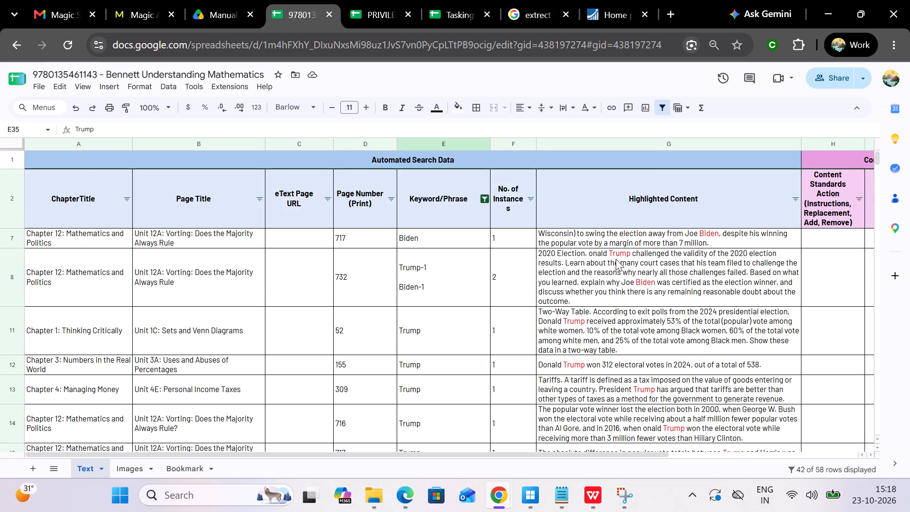
Go through the PDF's "Trump" match list and exercise 52 on page 732, checking them against the rows already logged in the spreadsheet.
key("alt+Tab")
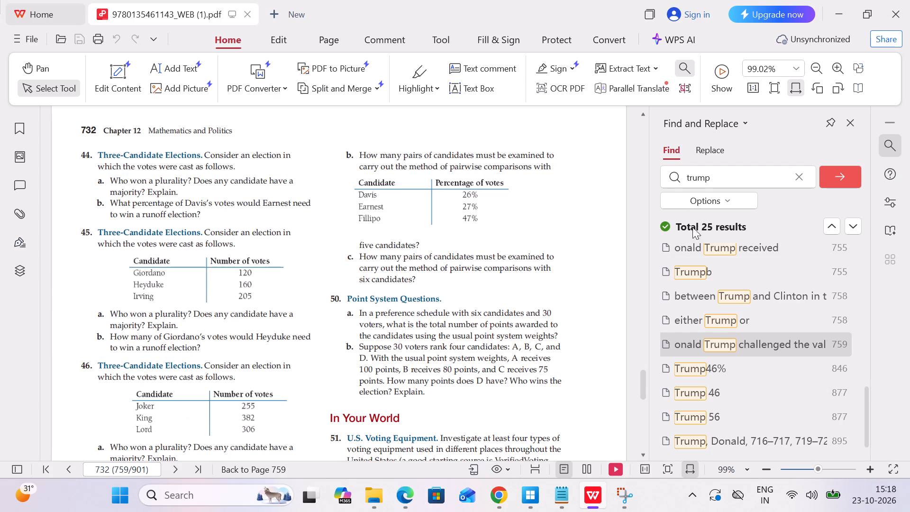
scroll(702, 306, "up", 1)
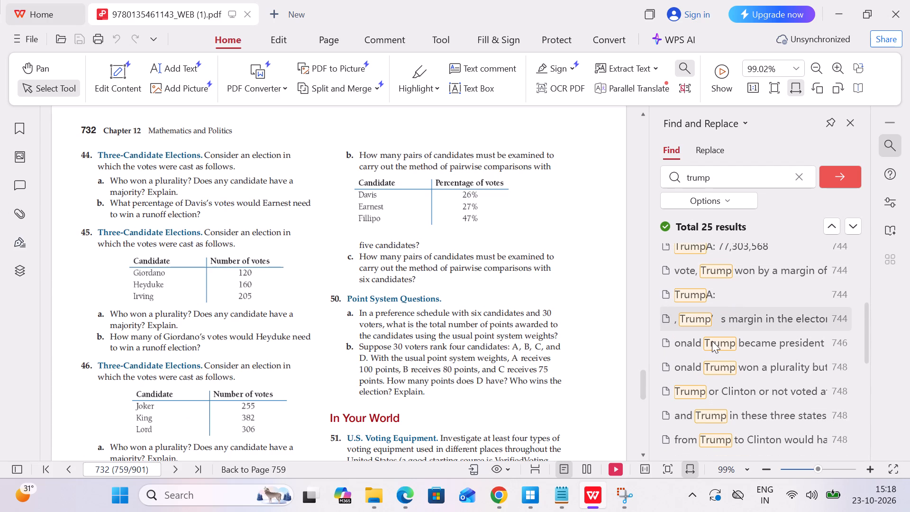
scroll(712, 341, "up", 1)
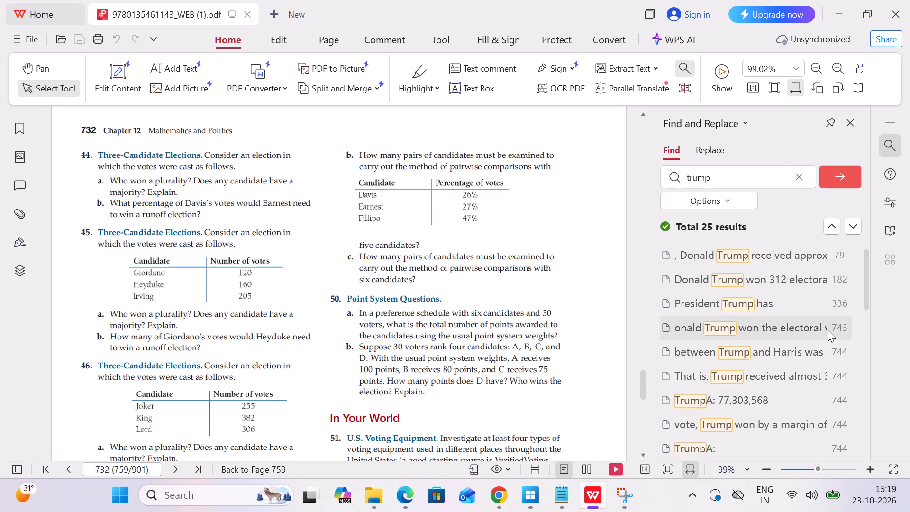
scroll(828, 330, "down", 1)
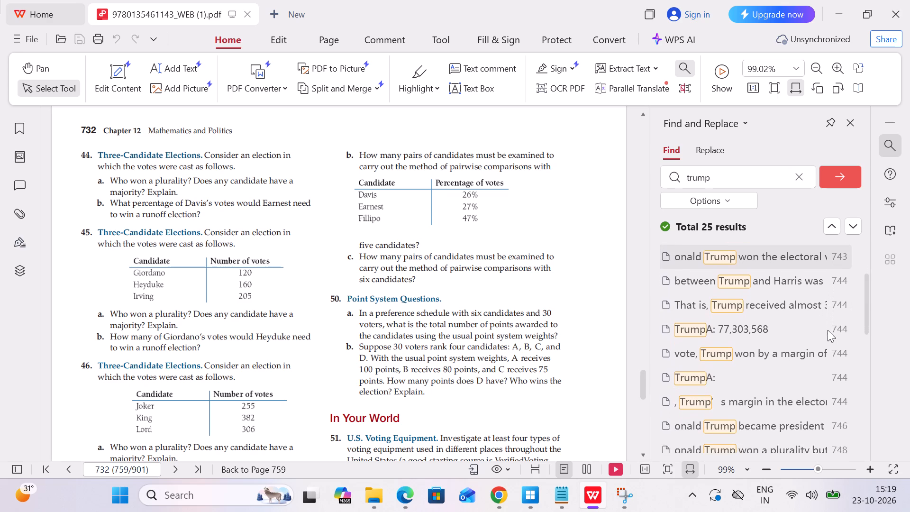
scroll(828, 330, "down", 1)
scroll(475, 293, "up", 1)
scroll(228, 226, "down", 1)
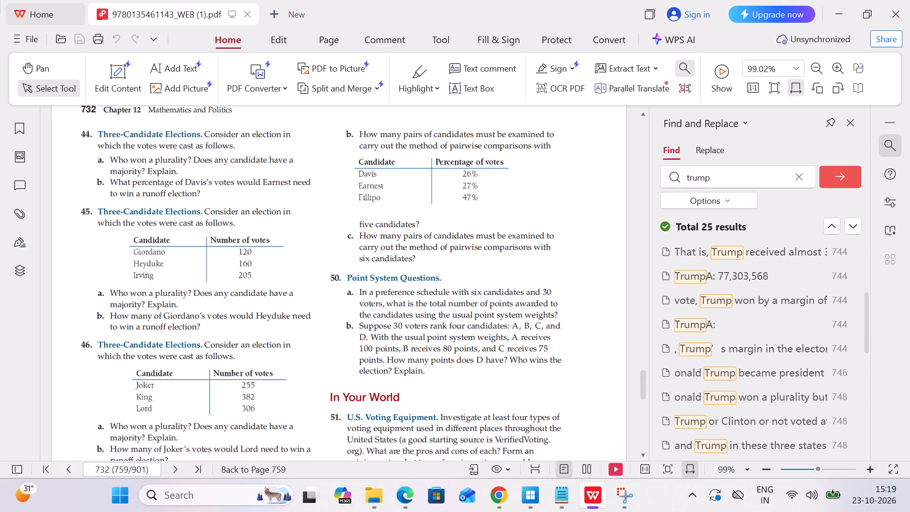
scroll(228, 226, "down", 1)
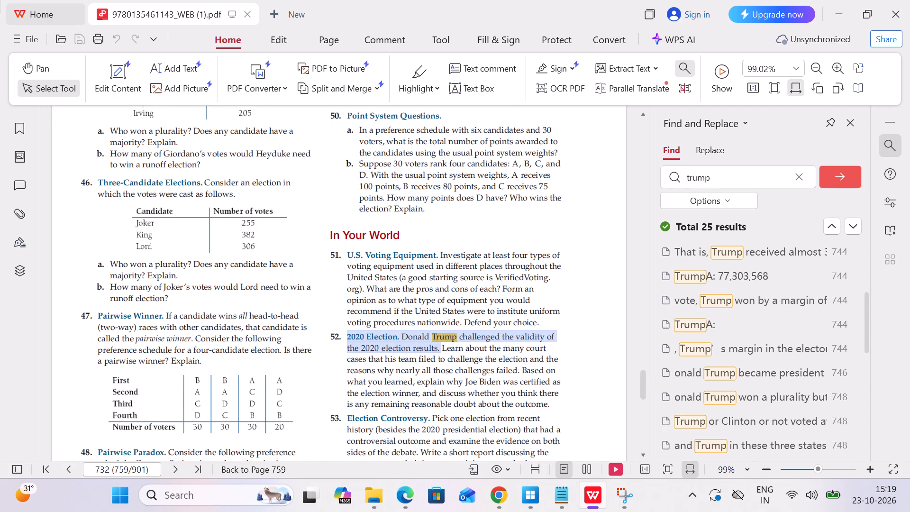
left_click(405, 347)
key("alt+Tab")
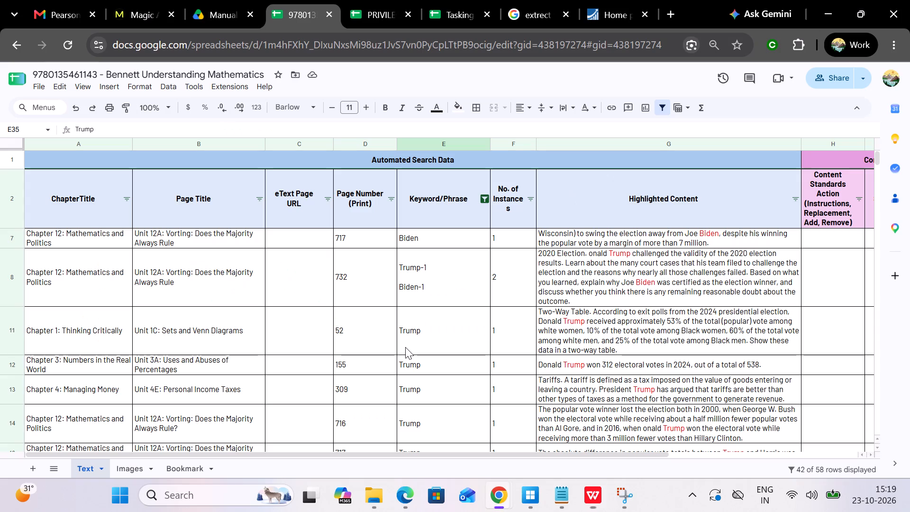
scroll(596, 399, "down", 4)
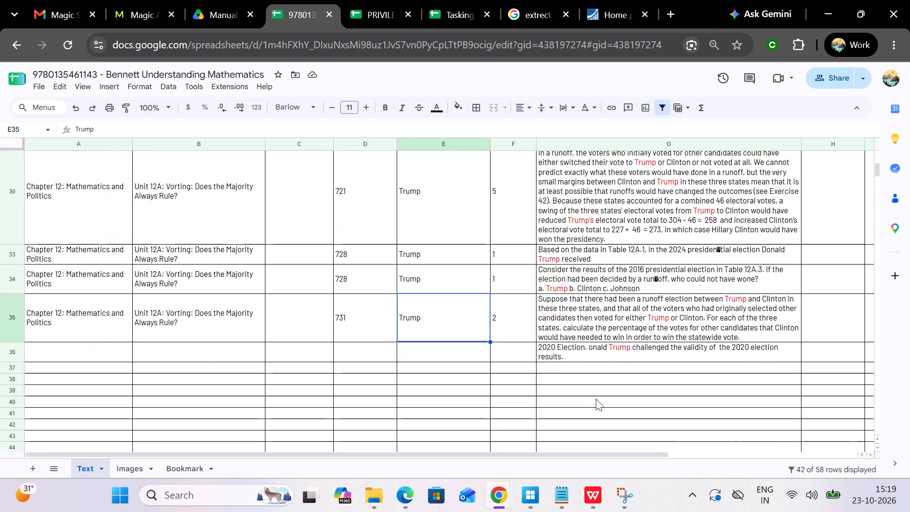
scroll(585, 356, "up", 7)
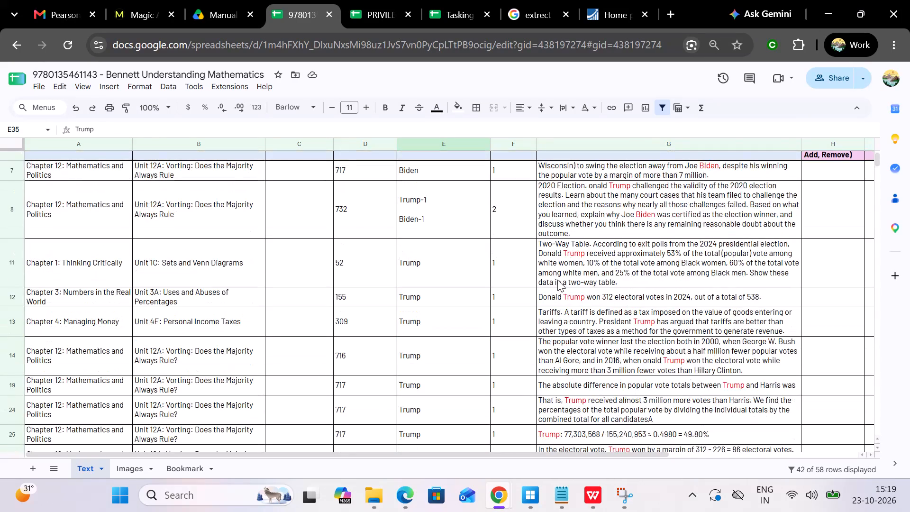
Clear the "2020 Election" passage from row 36's Highlighted Content cell.
scroll(556, 272, "down", 5)
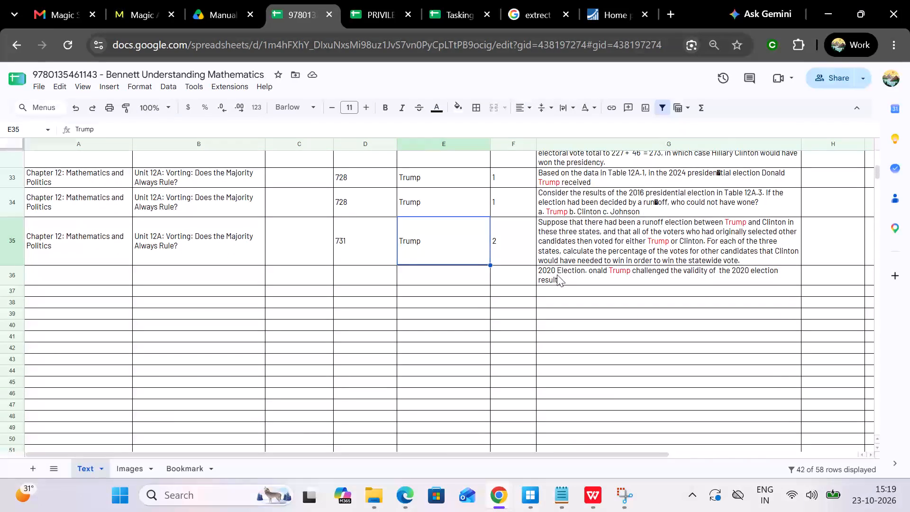
left_click(557, 274)
key("BackSpace")
In the PDF, examine pages 731 to 733 around exercise 52 and recheck the "Trump" match list.
key("alt+Tab")
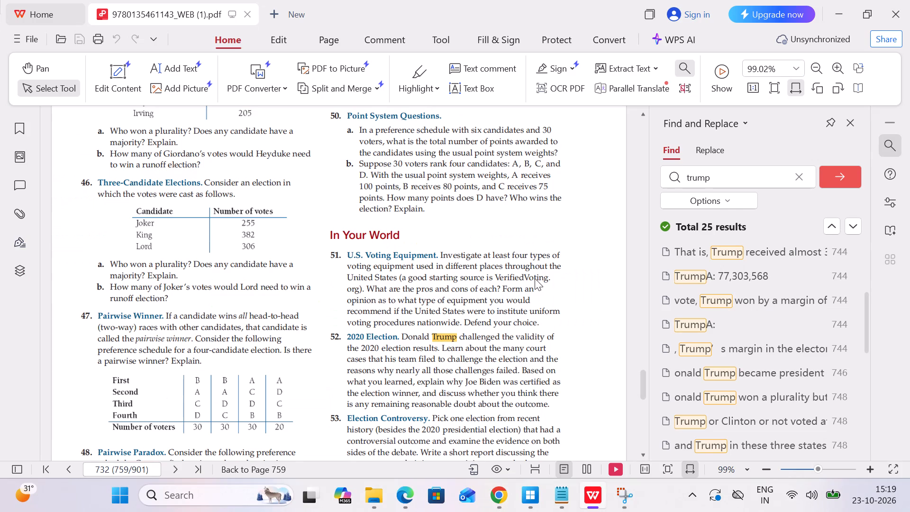
scroll(533, 322, "down", 1)
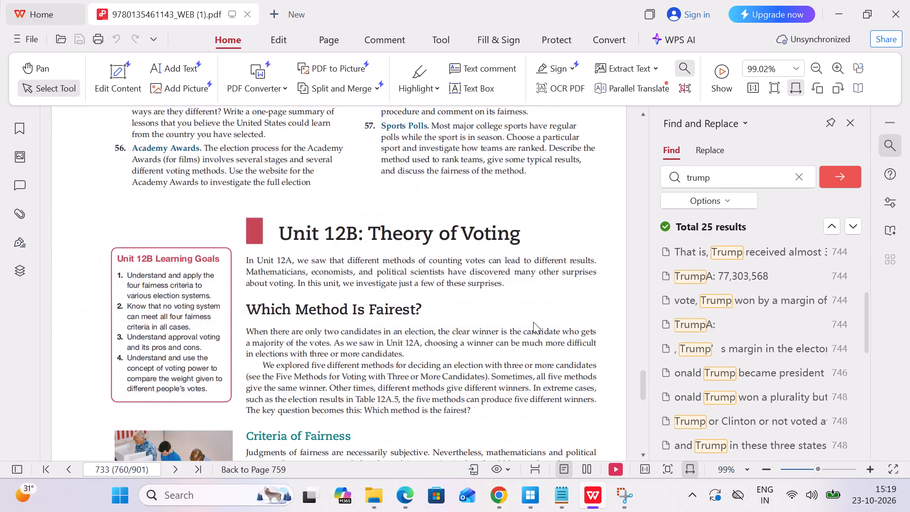
scroll(533, 322, "up", 1)
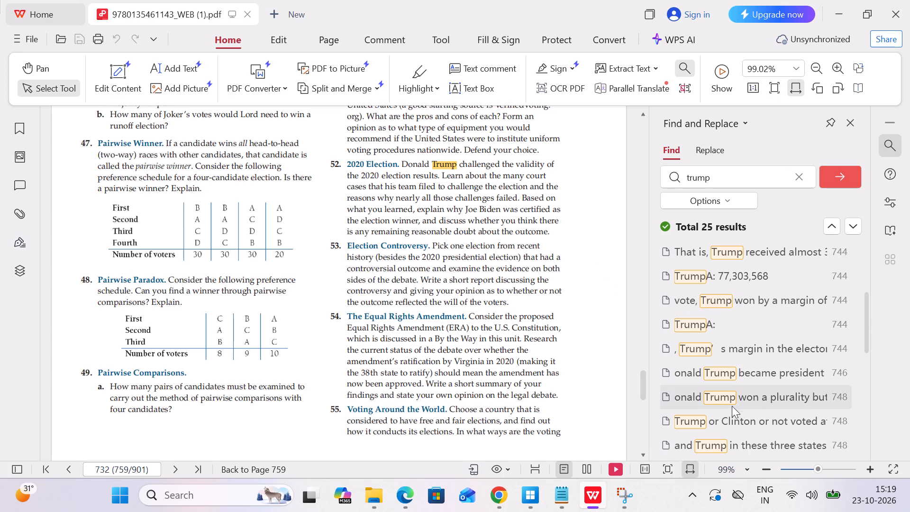
scroll(534, 333, "up", 3)
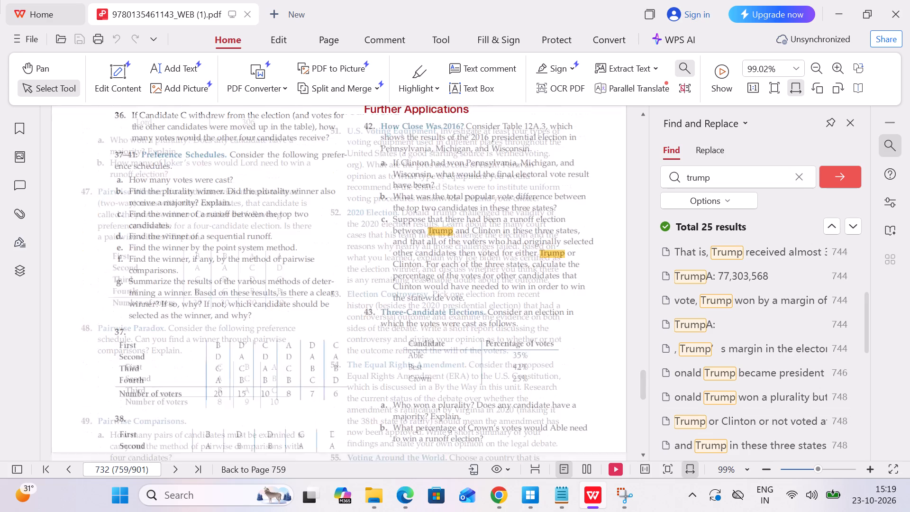
scroll(534, 333, "down", 3)
scroll(534, 333, "up", 1)
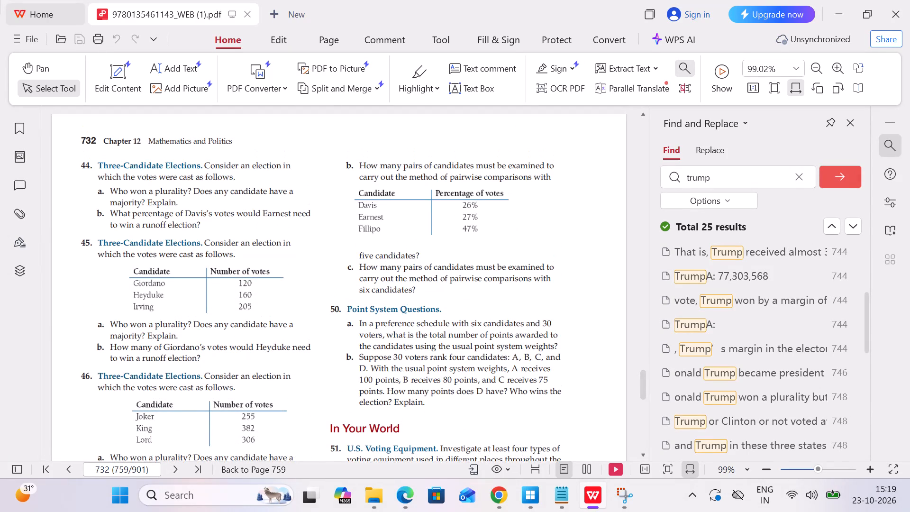
scroll(534, 333, "up", 1)
scroll(534, 333, "down", 3)
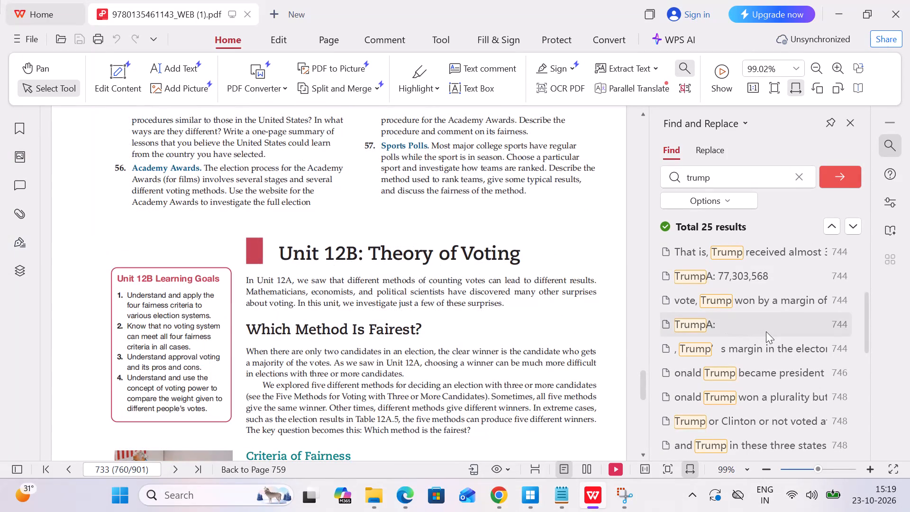
scroll(516, 268, "up", 1)
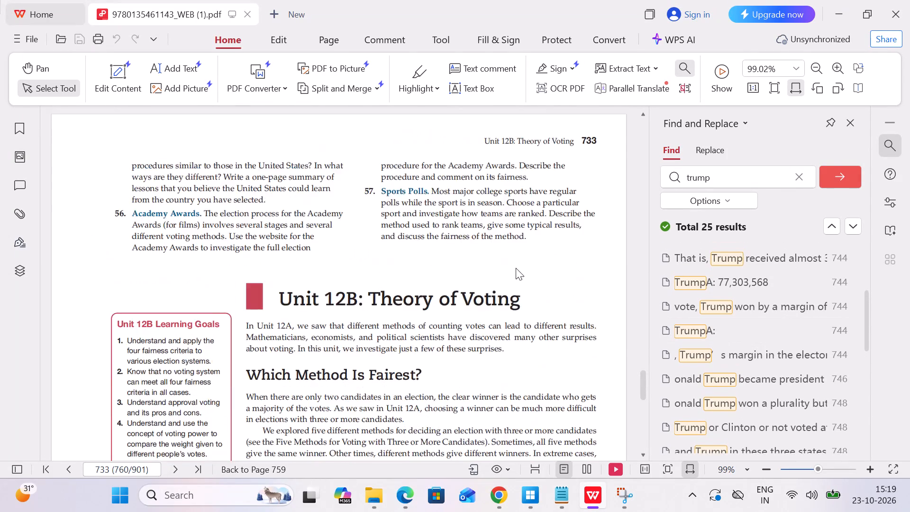
scroll(516, 268, "up", 1)
scroll(694, 316, "up", 4)
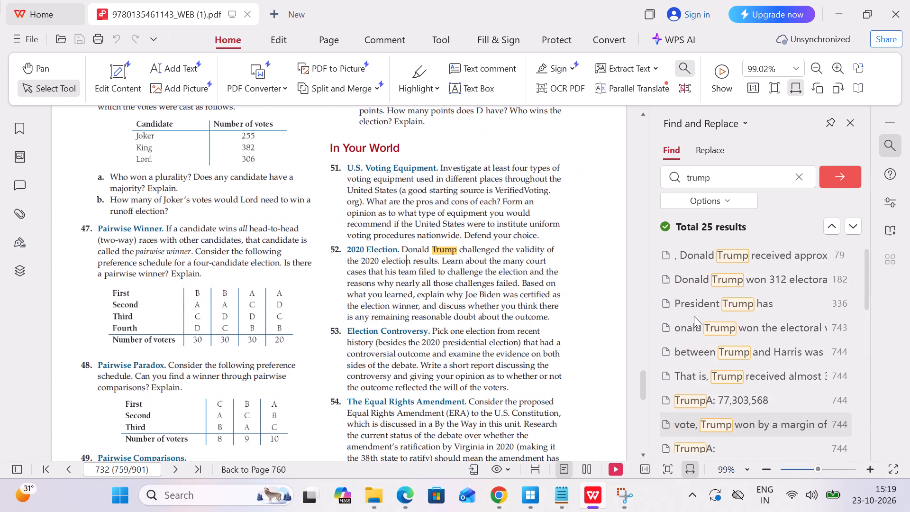
scroll(694, 316, "up", 1)
scroll(694, 316, "down", 2)
Inspect the "Trump" matches from exercise 52 onward, including answer 71 on page A-3 and answers 23a and 23b on page A-34.
left_click(715, 338)
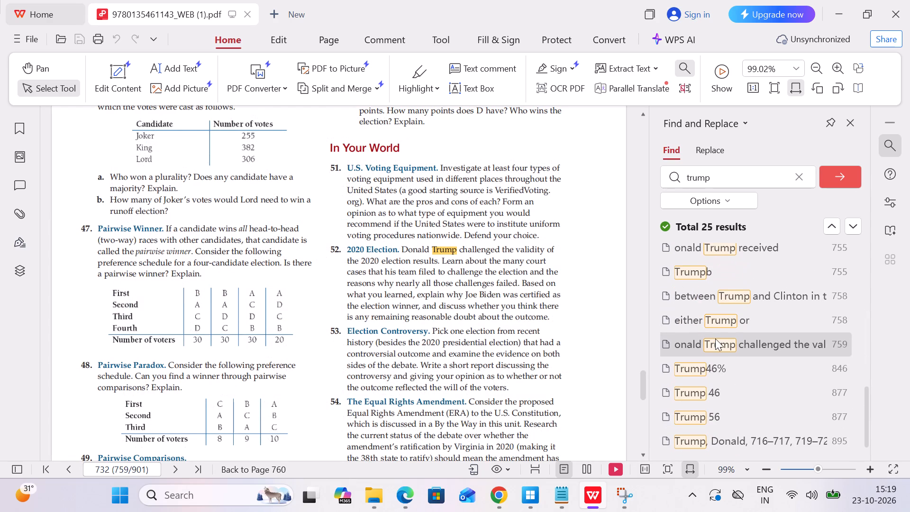
left_click(707, 367)
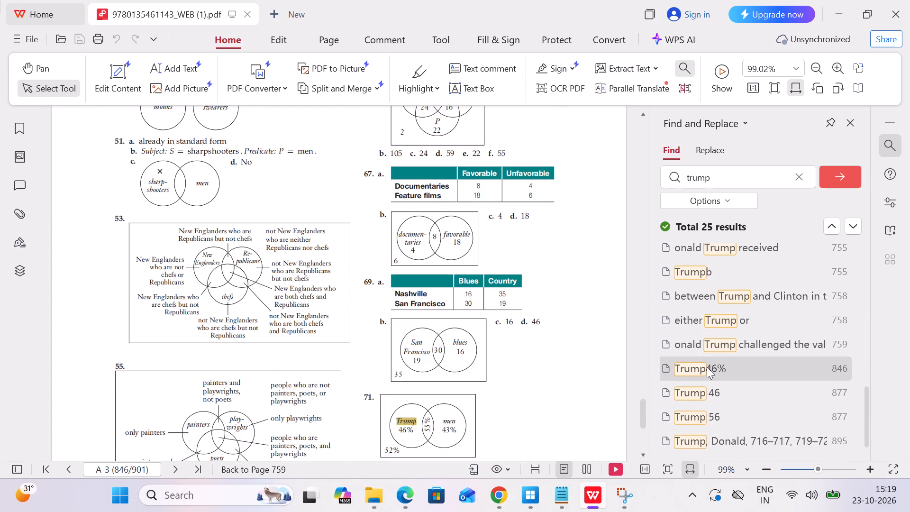
left_click(700, 396)
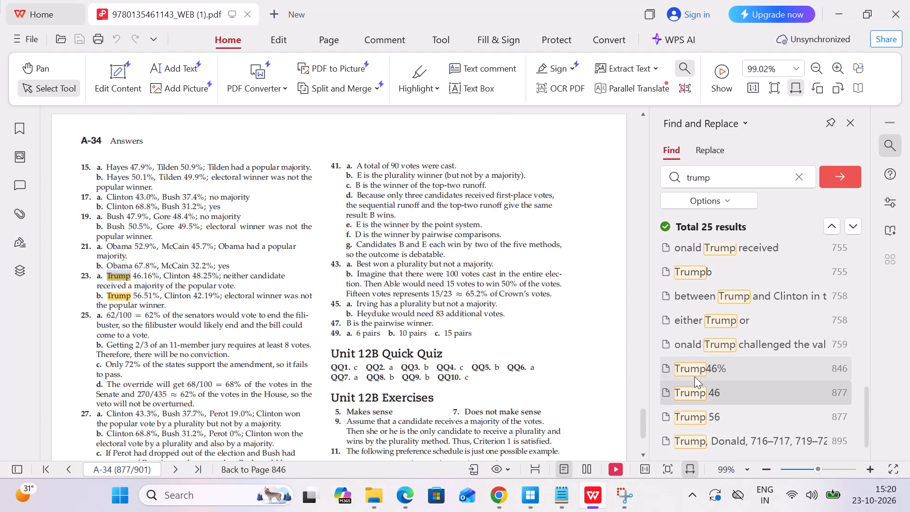
left_click(694, 376)
left_click(694, 388)
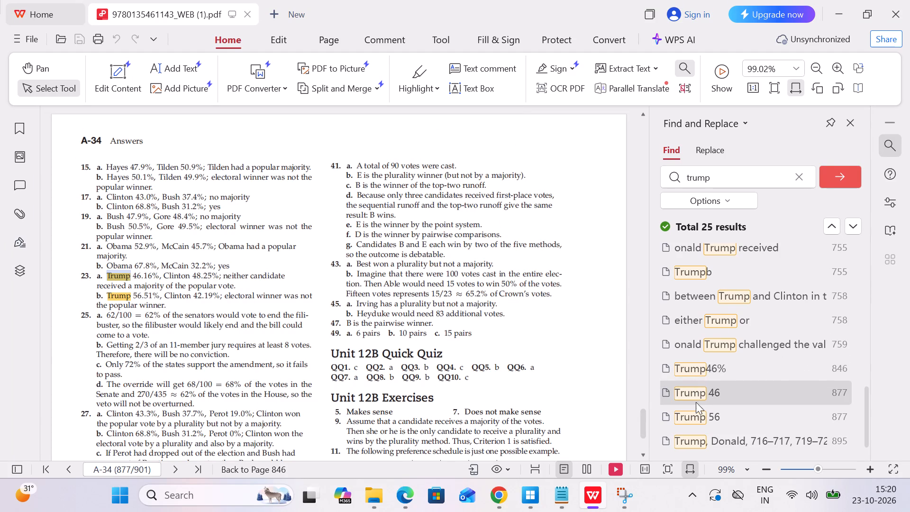
left_click(695, 408)
scroll(695, 408, "down", 1)
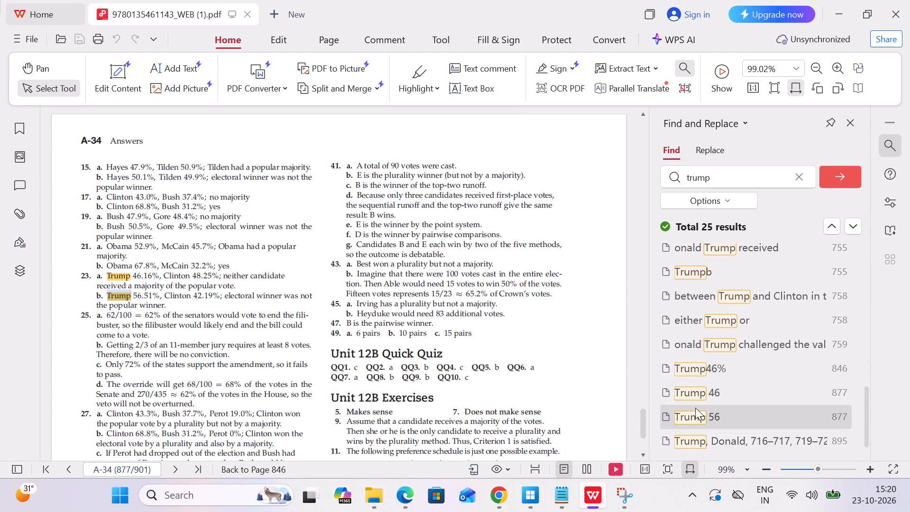
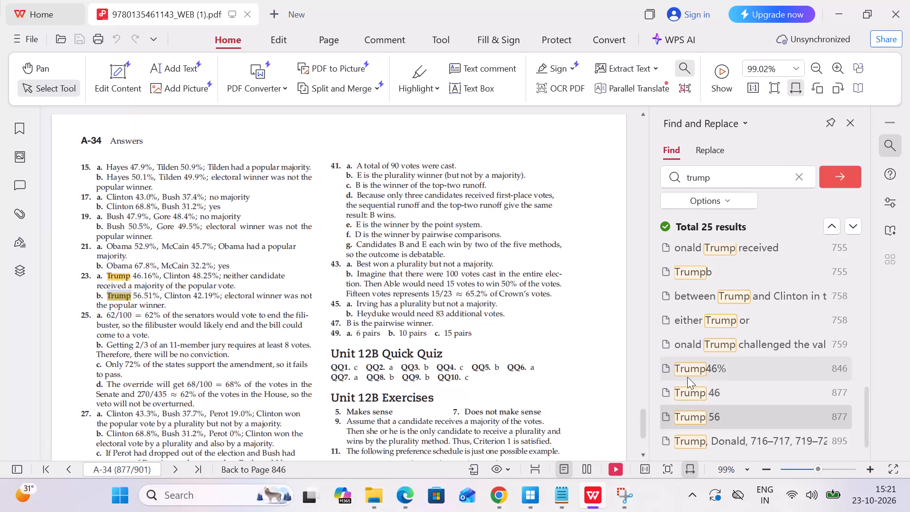
Review the final "Trump" matches in the PDF: answer 71 on page A-3, answers 23a and 23b on A-34, and the index entry.
left_click(687, 377)
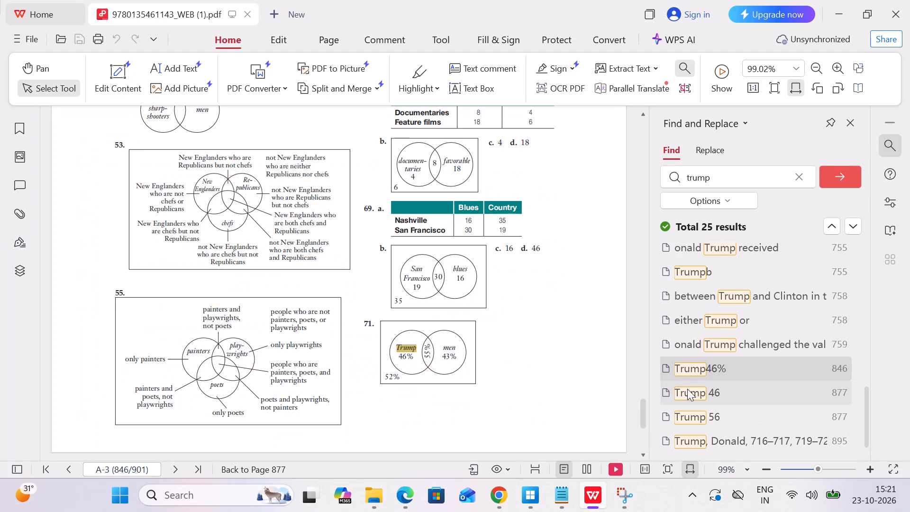
left_click(711, 393)
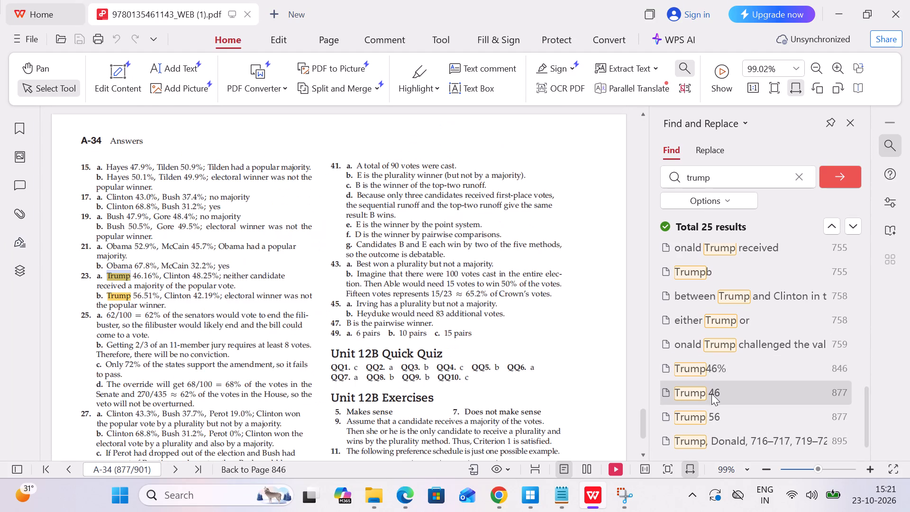
left_click(700, 411)
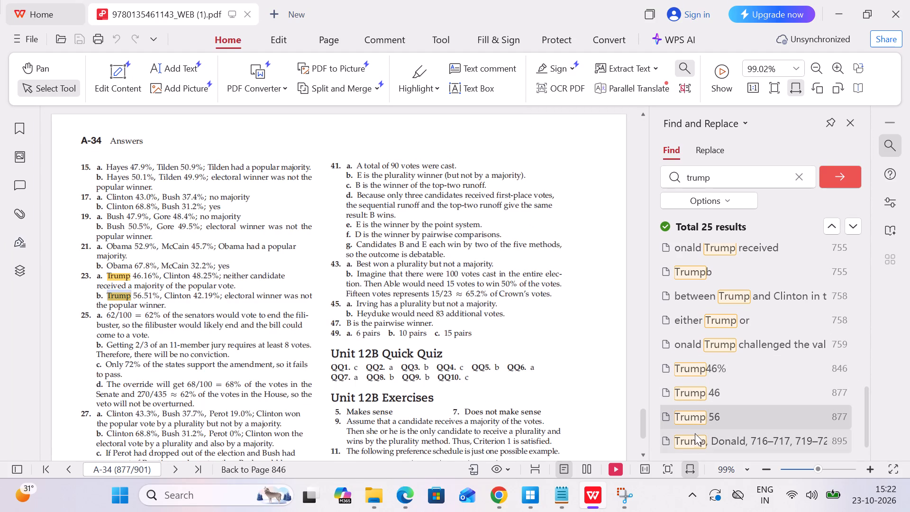
left_click(693, 435)
scroll(693, 435, "down", 1)
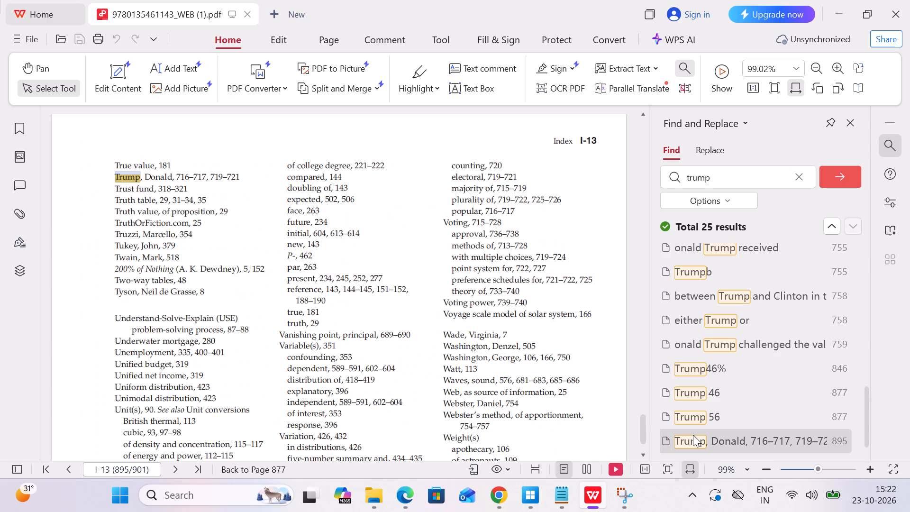
scroll(693, 435, "down", 2)
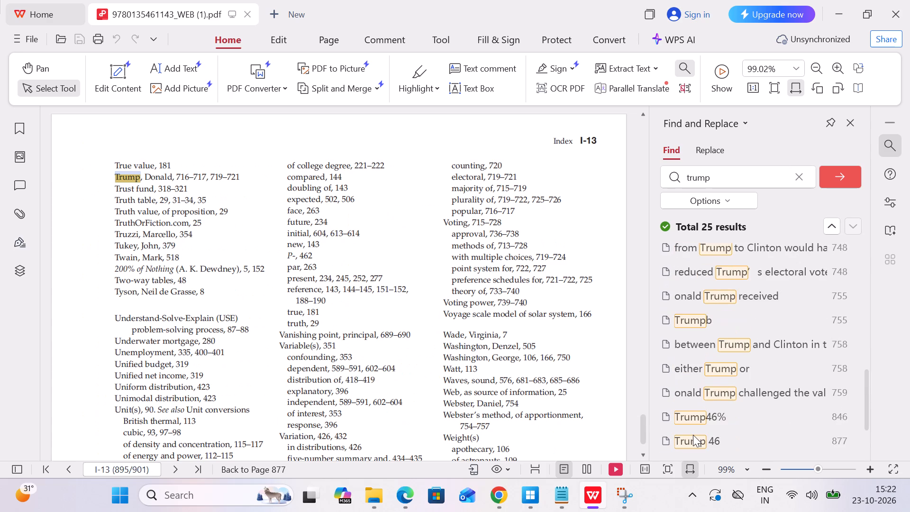
Recheck the "Trump" matches in the page 731 runoff question and exercise 52 on page 732, through the answer pages to the index.
left_click(698, 304)
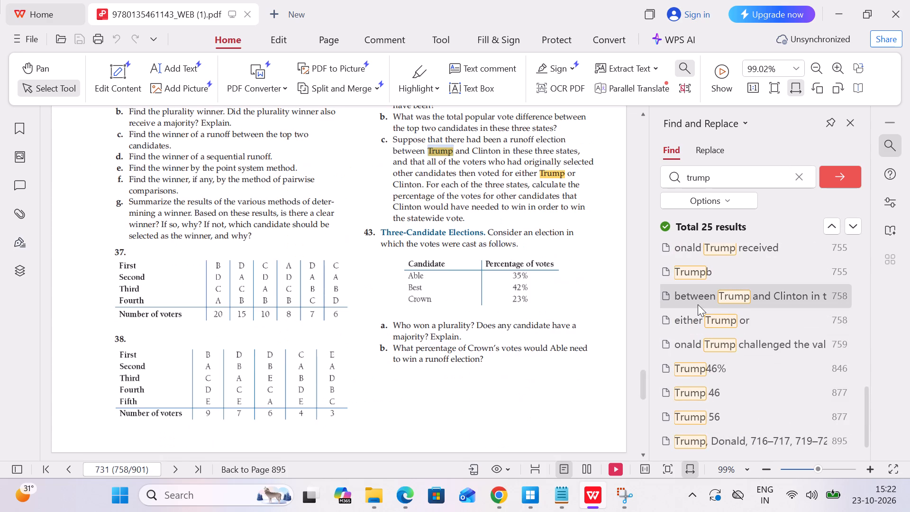
left_click(702, 317)
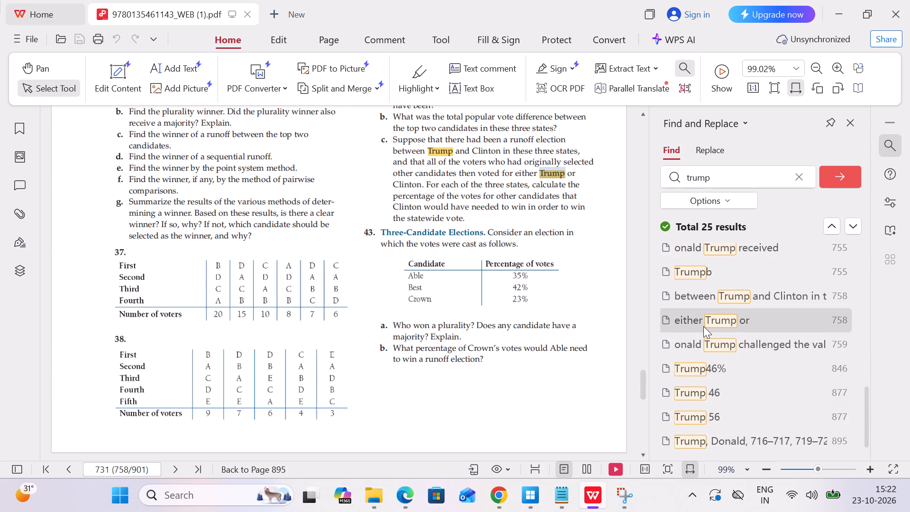
left_click(703, 332)
left_click(700, 344)
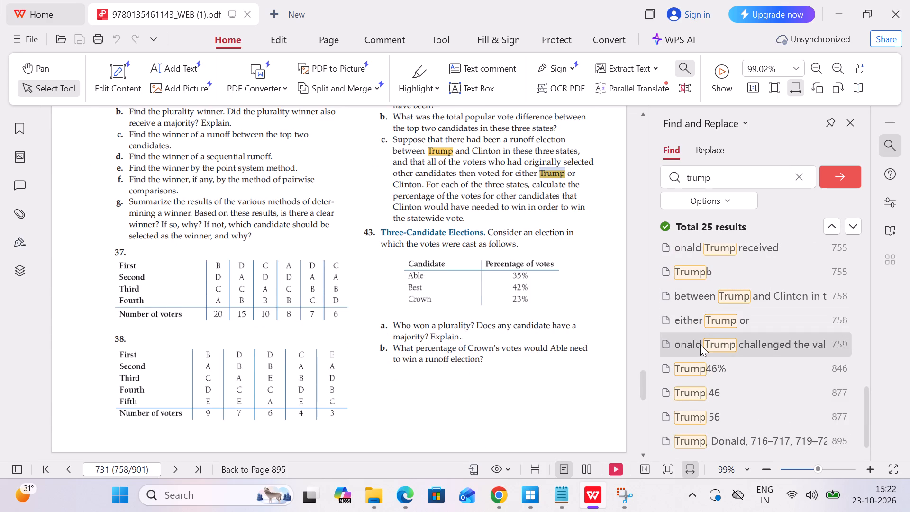
scroll(464, 295, "up", 1)
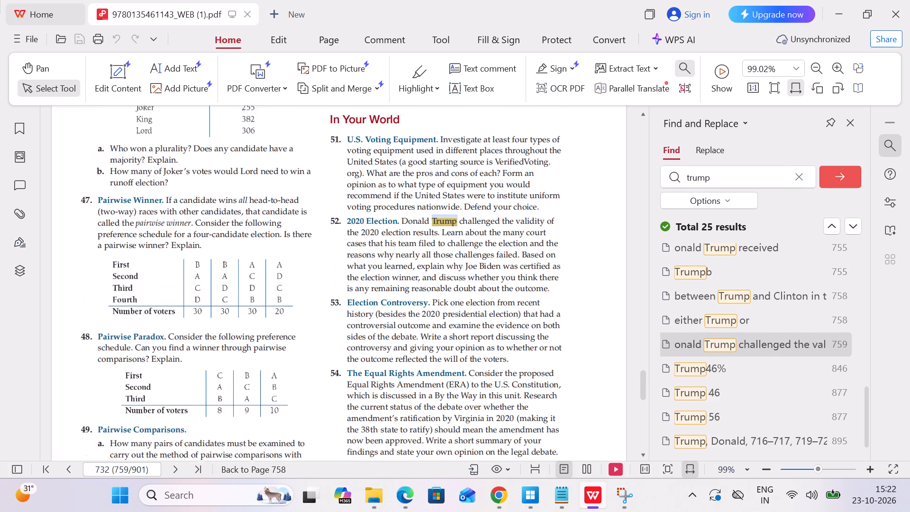
scroll(464, 295, "up", 3)
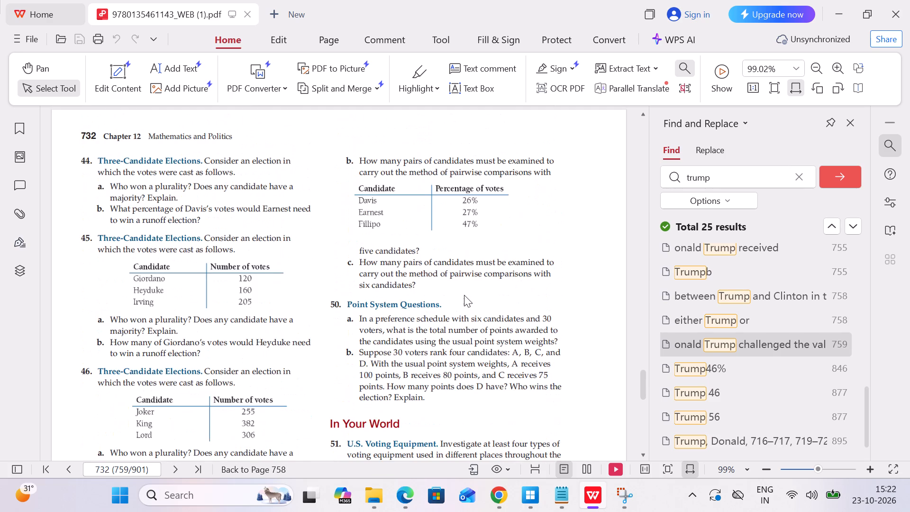
scroll(464, 295, "down", 2)
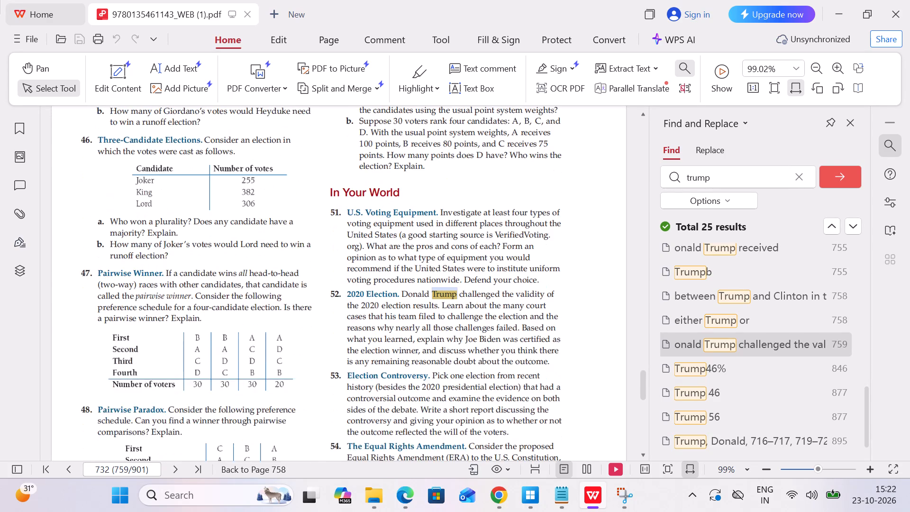
scroll(464, 295, "down", 1)
left_click(688, 362)
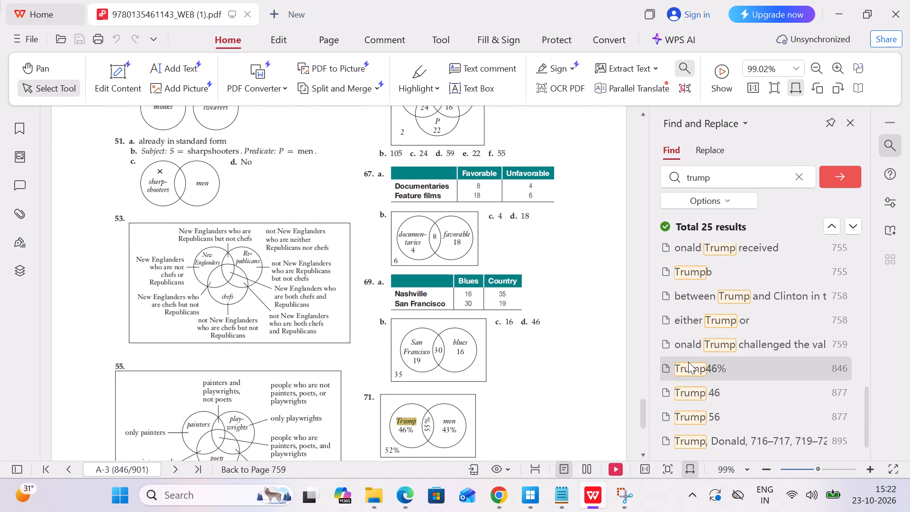
scroll(688, 362, "down", 1)
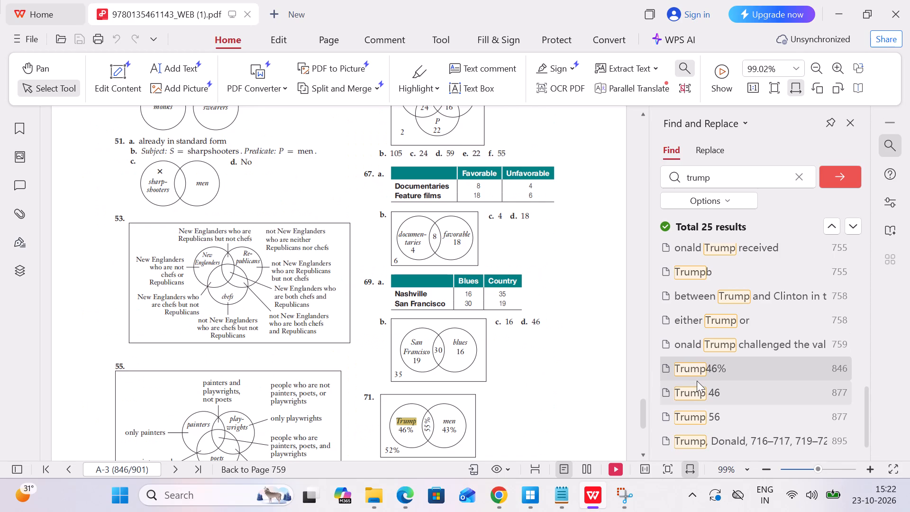
left_click(696, 388)
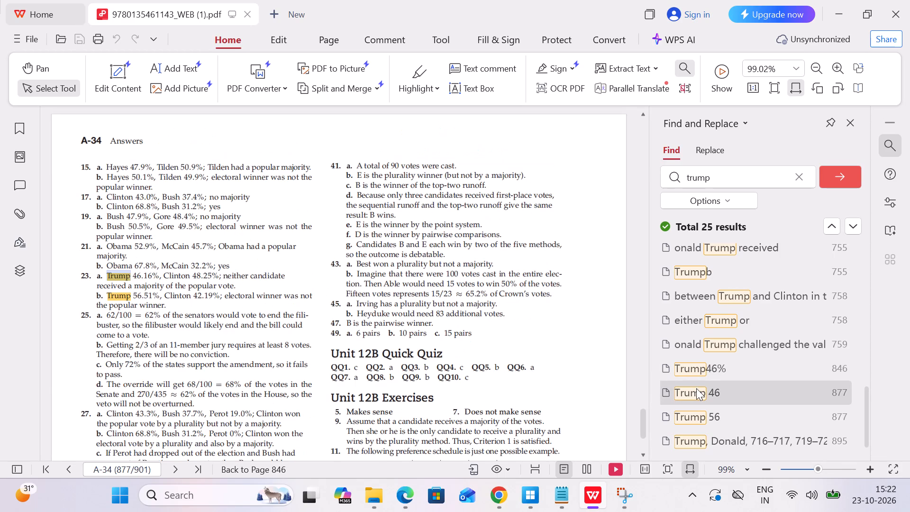
left_click(691, 414)
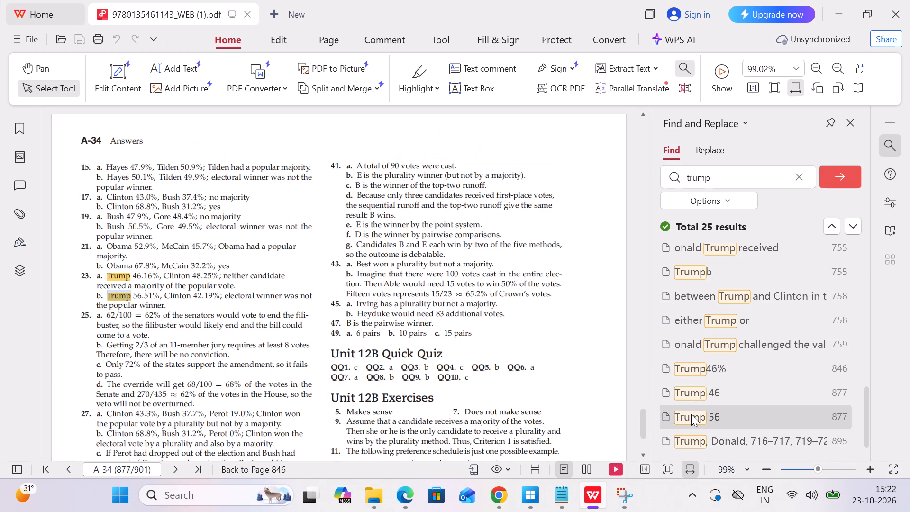
left_click(691, 440)
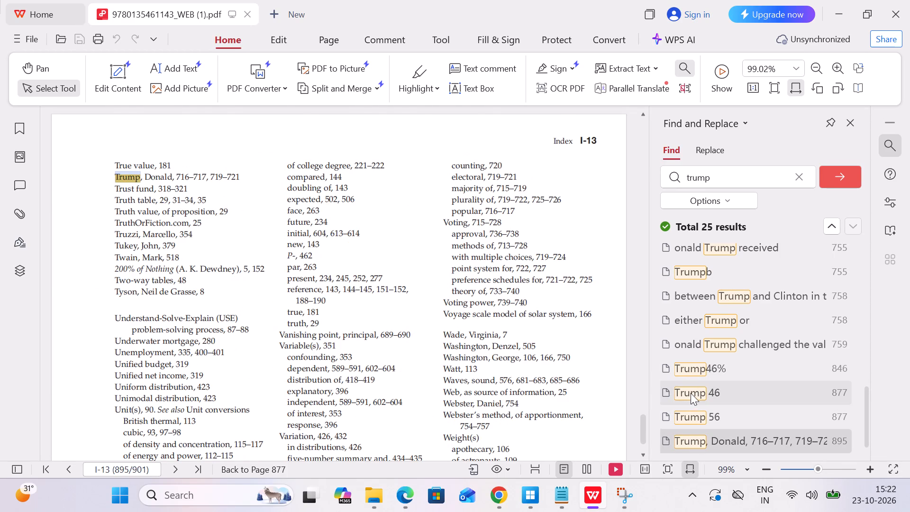
Copy answer 23a, "a. Trump 46.16%, Clinton 48.25%; neither candidate received a majority of the popular vote", from page A-34 into cell G36.
left_click(691, 393)
scroll(271, 305, "up", 1)
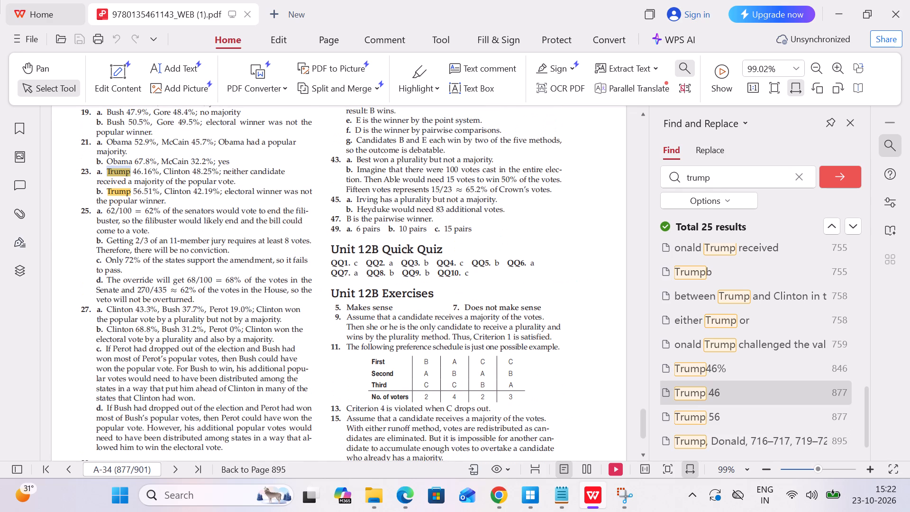
left_click_drag(93, 179, 114, 179)
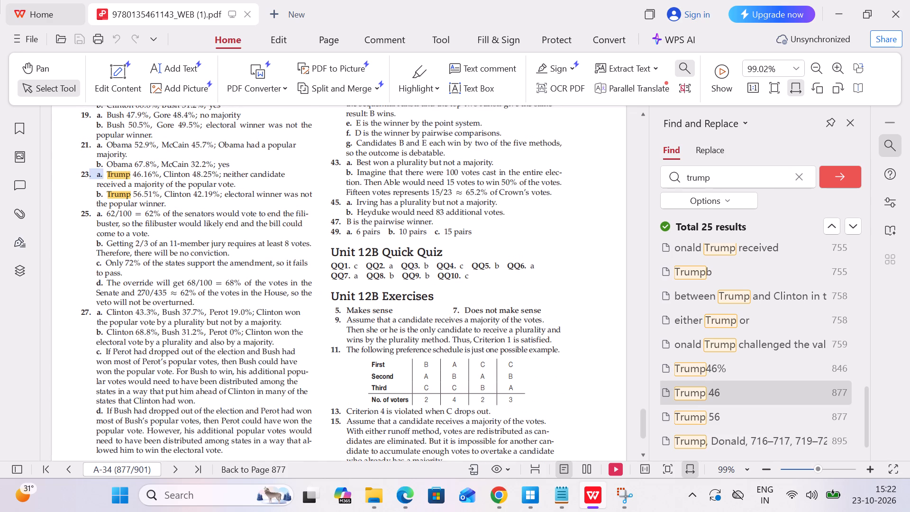
left_click_drag(114, 179, 234, 189)
left_click(234, 189)
left_click_drag(234, 189, 99, 178)
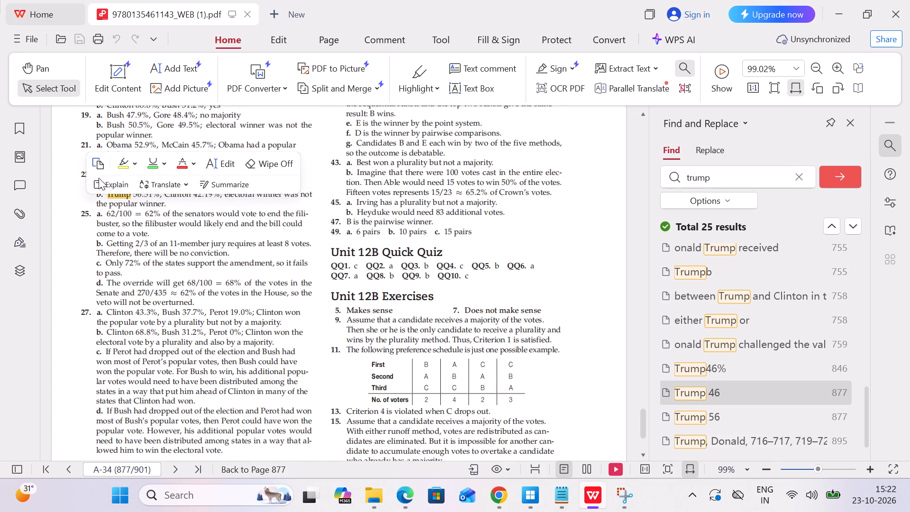
left_click(96, 166)
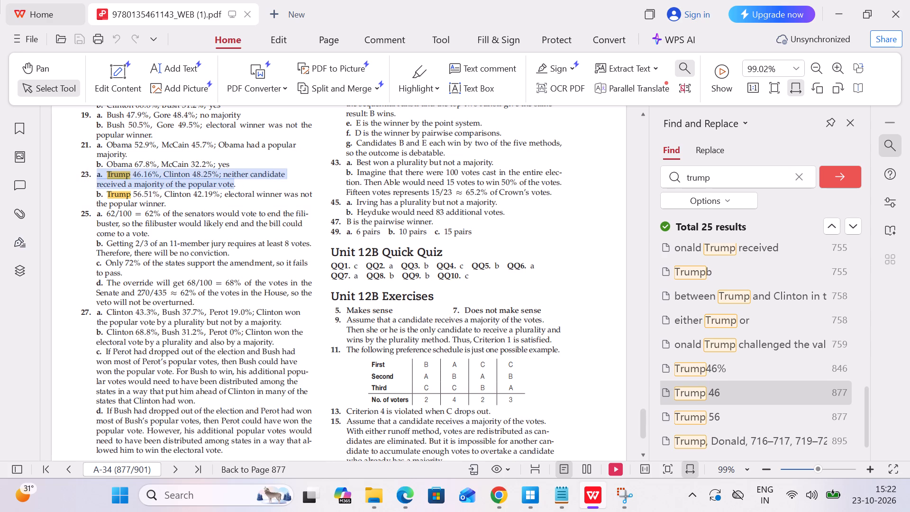
key("alt+Tab")
double_click(559, 276)
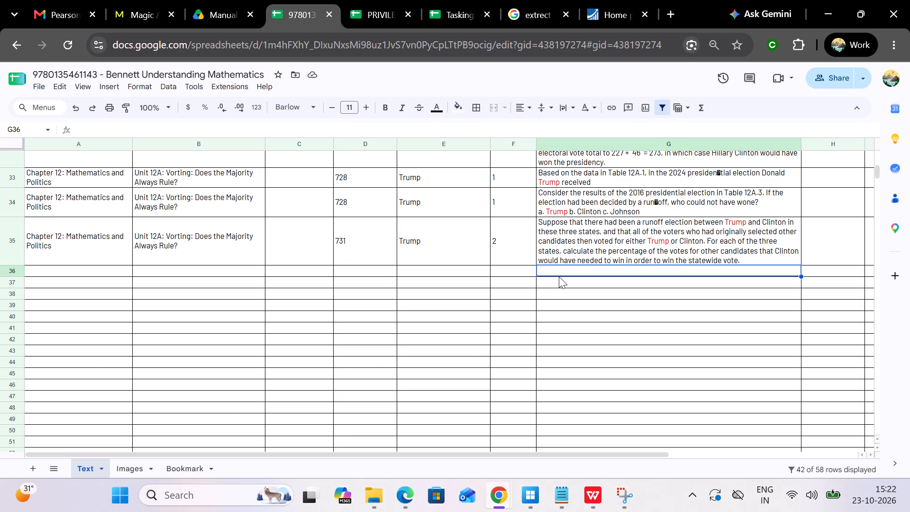
key("ctrl+v")
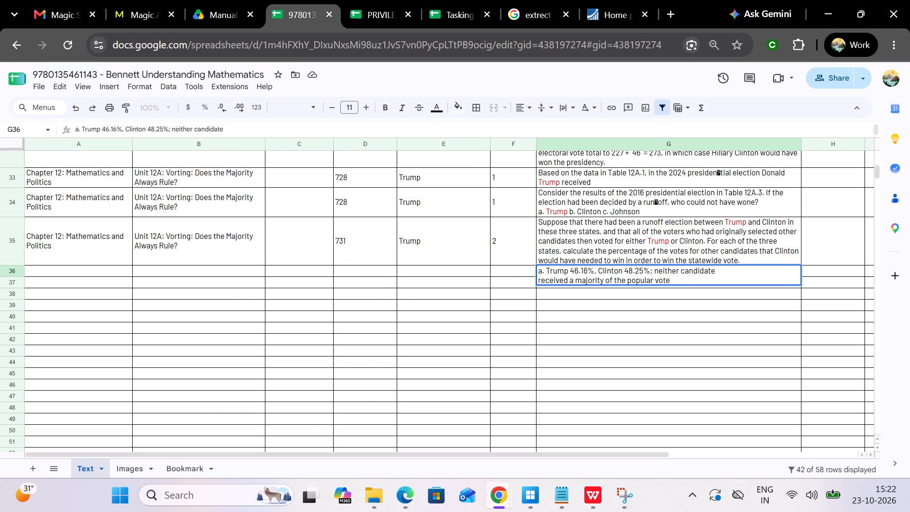
Colour "Trump" red in cell G36 and remove the line break before "received" so the passage runs continuously.
double_click(558, 272)
left_click(432, 113)
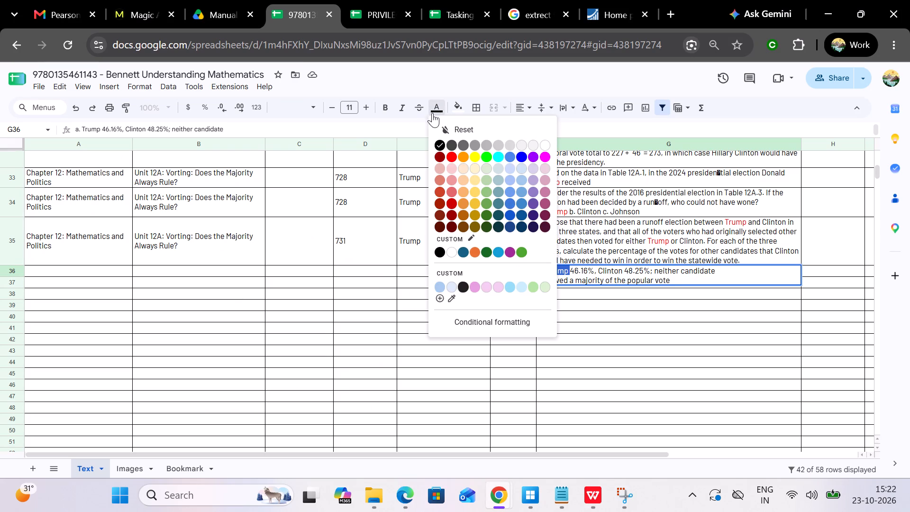
left_click(453, 156)
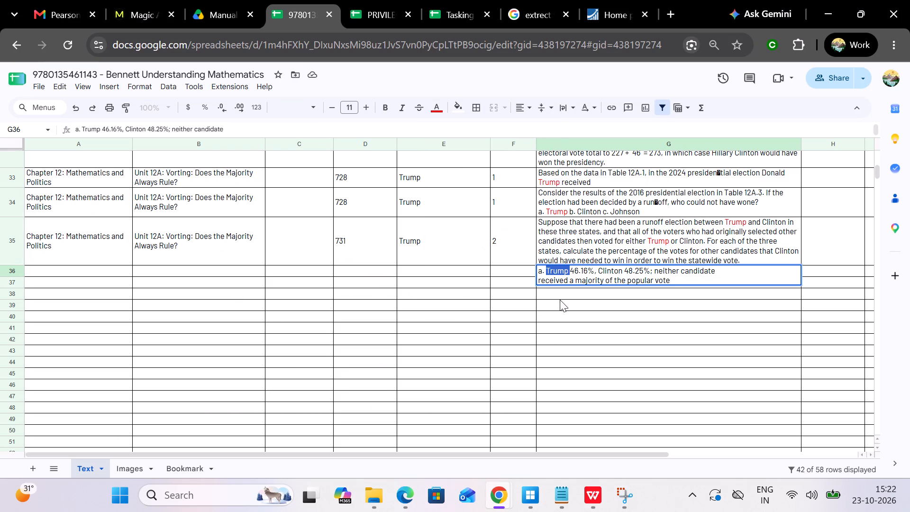
left_click(563, 299)
double_click(549, 276)
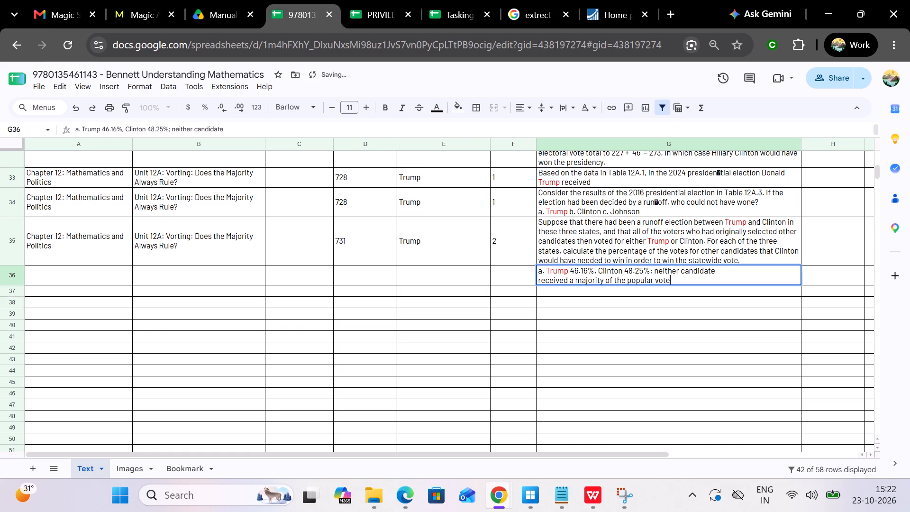
left_click(539, 278)
key("BackSpace")
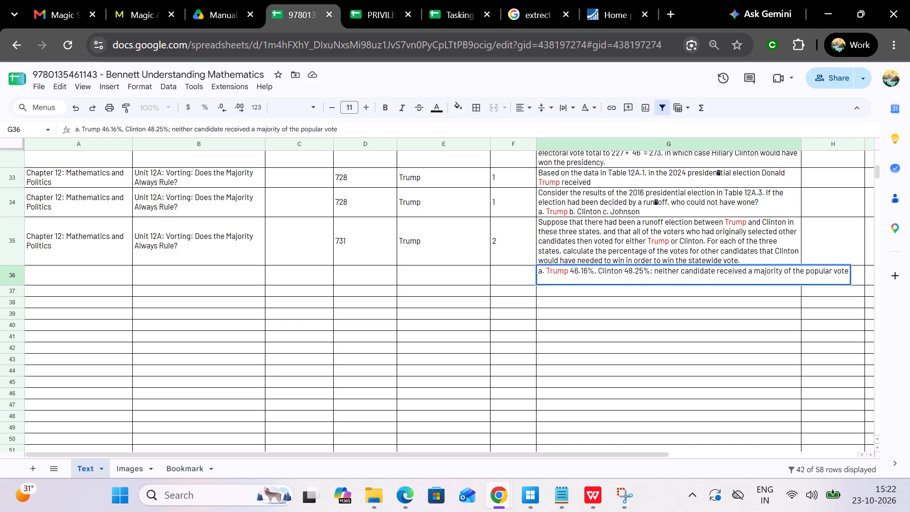
left_click(556, 292)
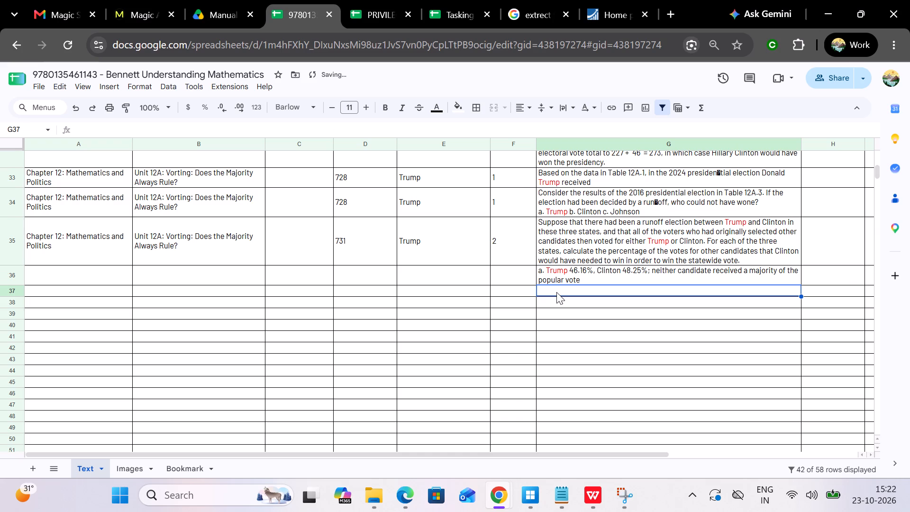
Copy answer 23b, "b. Trump 56.51%, Clinton 42.19%; electoral winner was not the popular winner.", from page A-34 into cell G37.
key("alt+Tab")
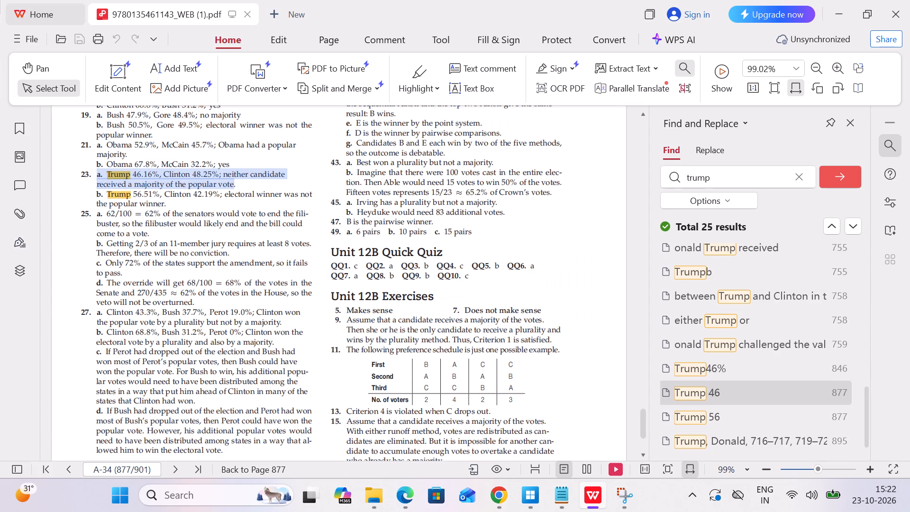
left_click_drag(96, 197, 155, 203)
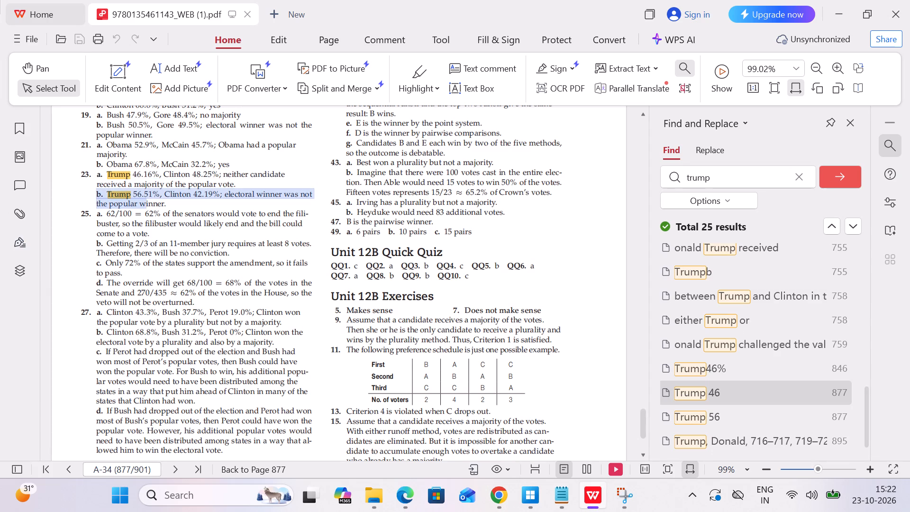
left_click_drag(155, 203, 166, 210)
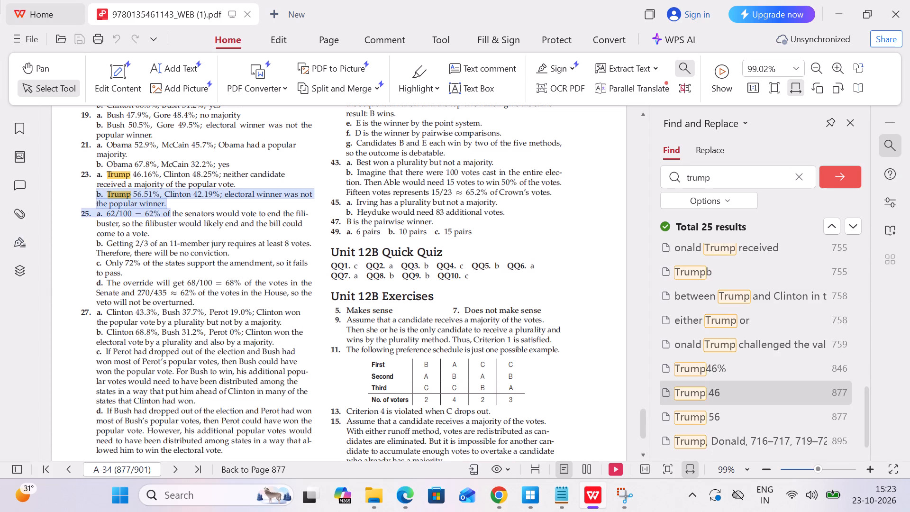
left_click_drag(166, 210, 167, 206)
left_click(173, 223)
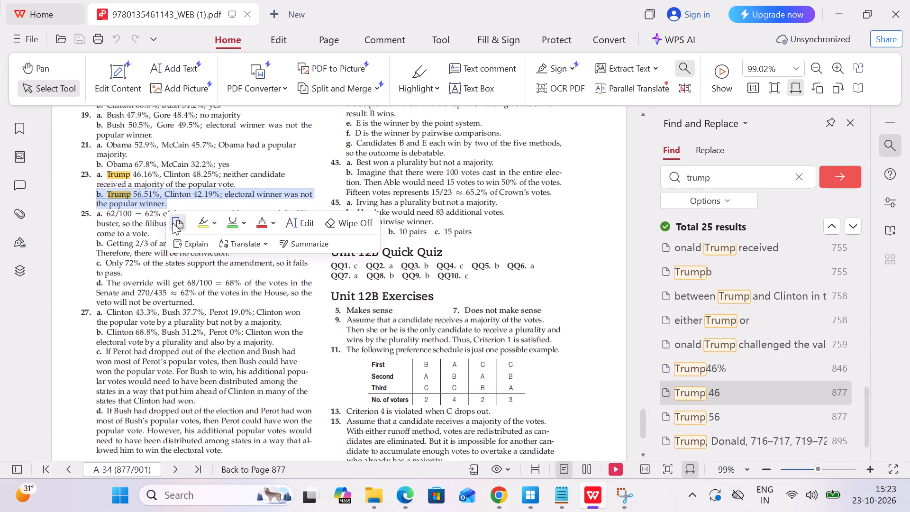
key("alt+Tab")
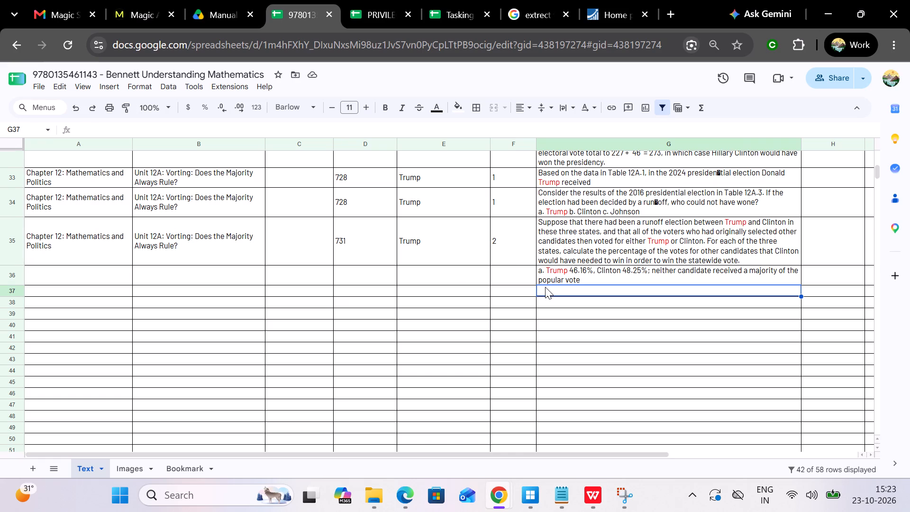
double_click(545, 287)
key("ctrl+v")
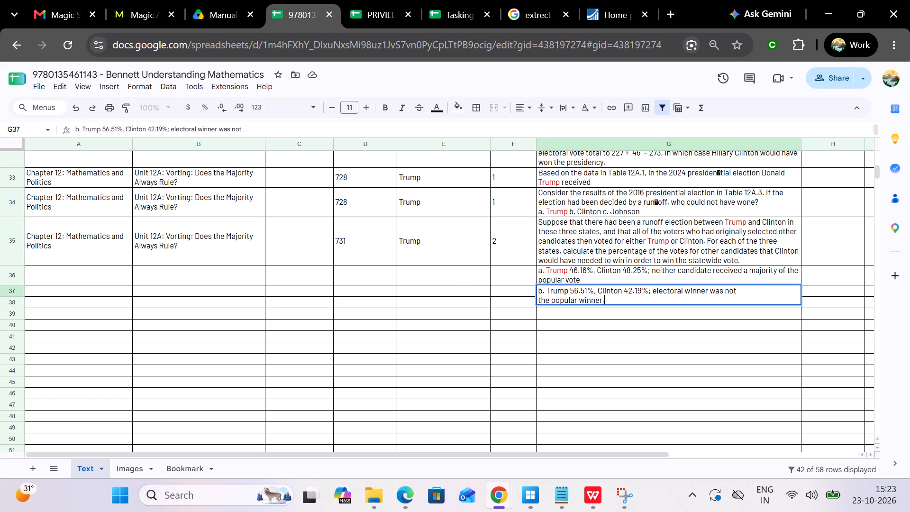
Colour "Trump" red in cell G37 and remove the line break before "the popular winner" so the passage runs continuously.
double_click(564, 294)
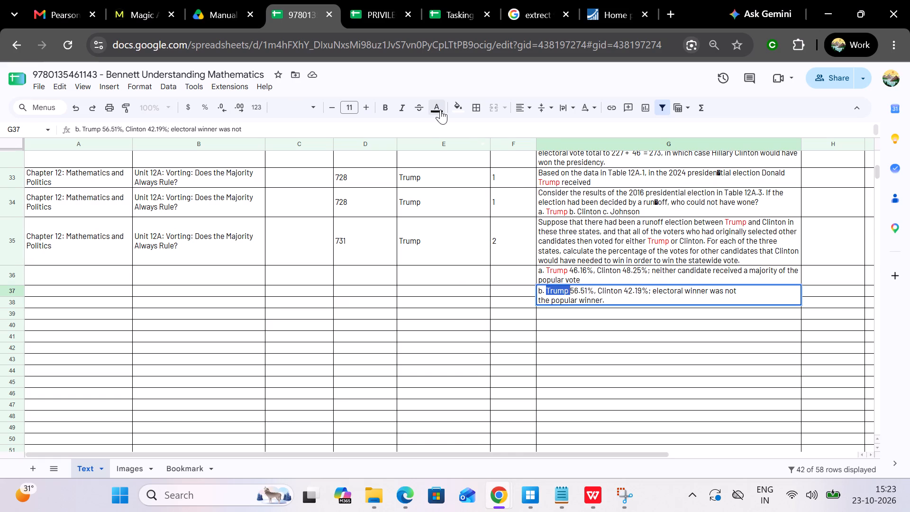
left_click_drag(439, 110, 451, 154)
left_click(451, 154)
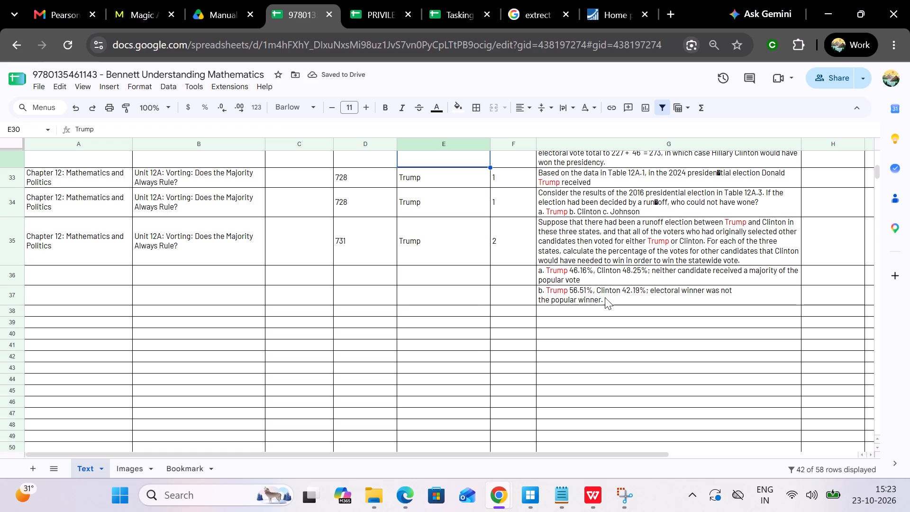
key("alt+Tab")
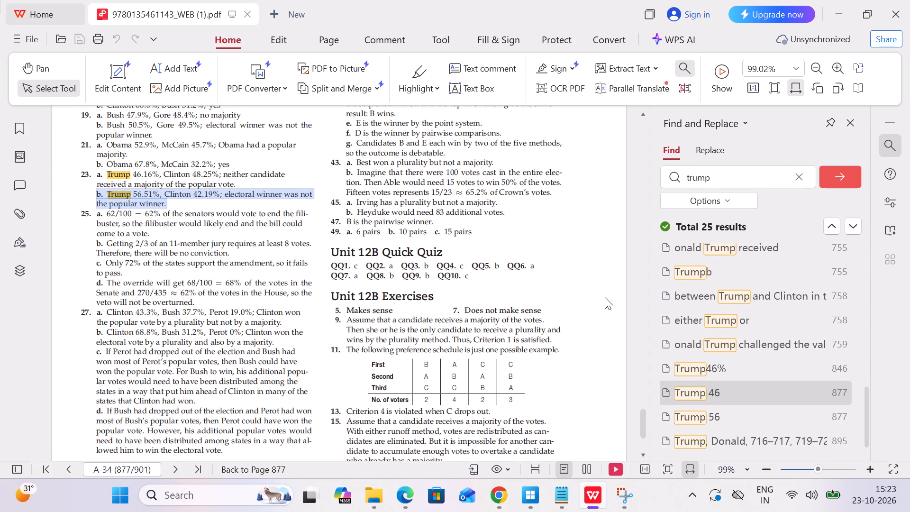
key("alt+Tab")
key("alt+Tab")
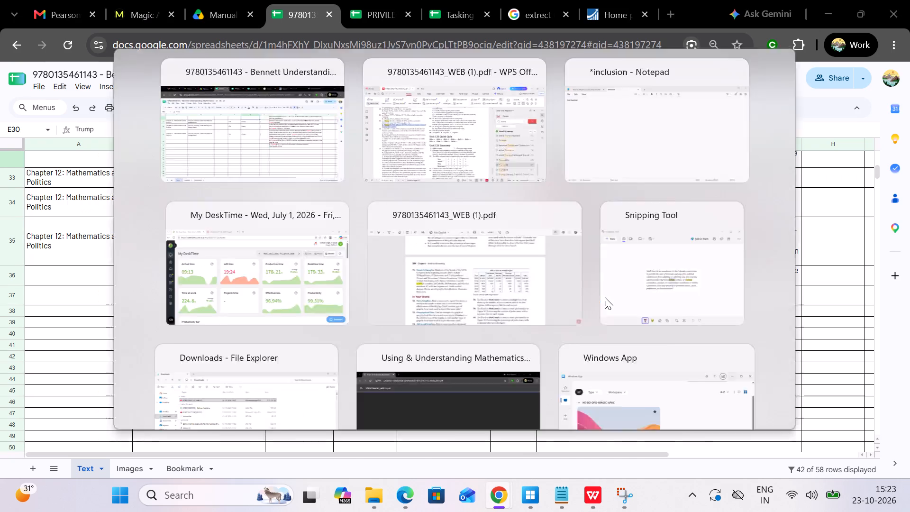
key("alt+Tab")
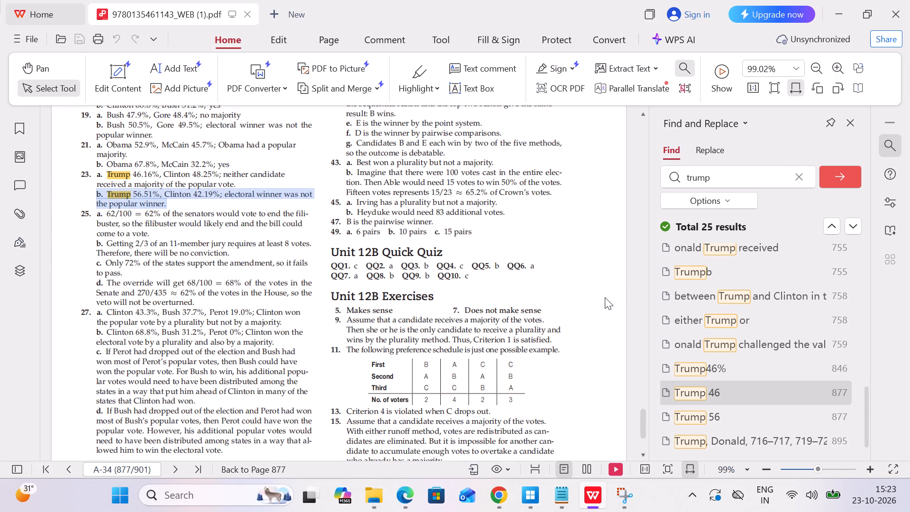
left_click(605, 297)
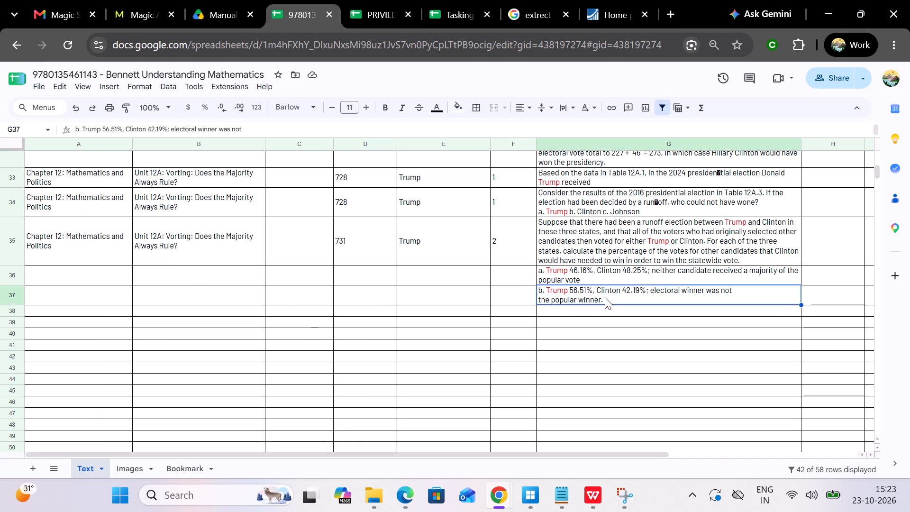
double_click(605, 297)
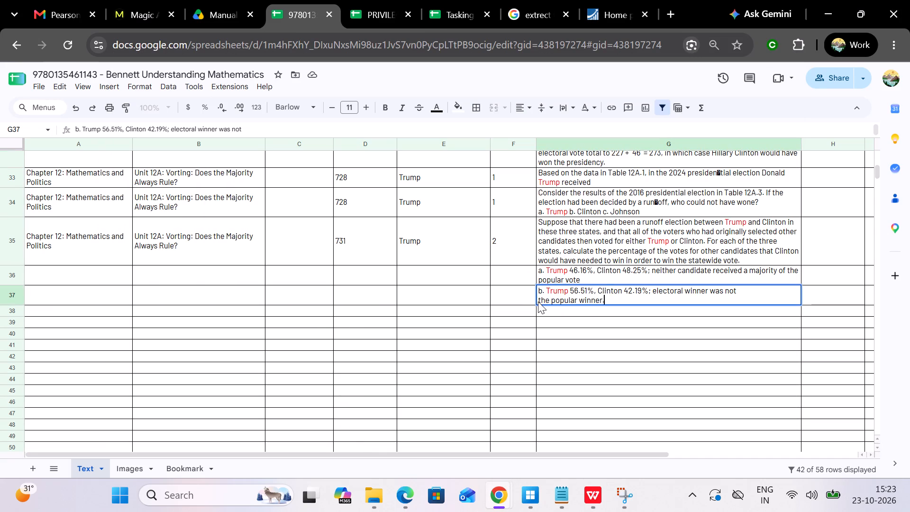
left_click(539, 299)
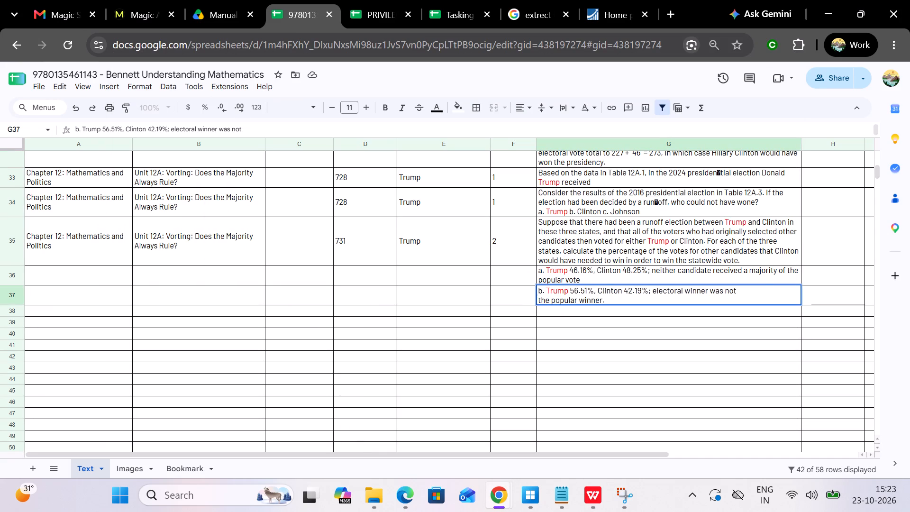
key("BackSpace")
left_click(476, 303)
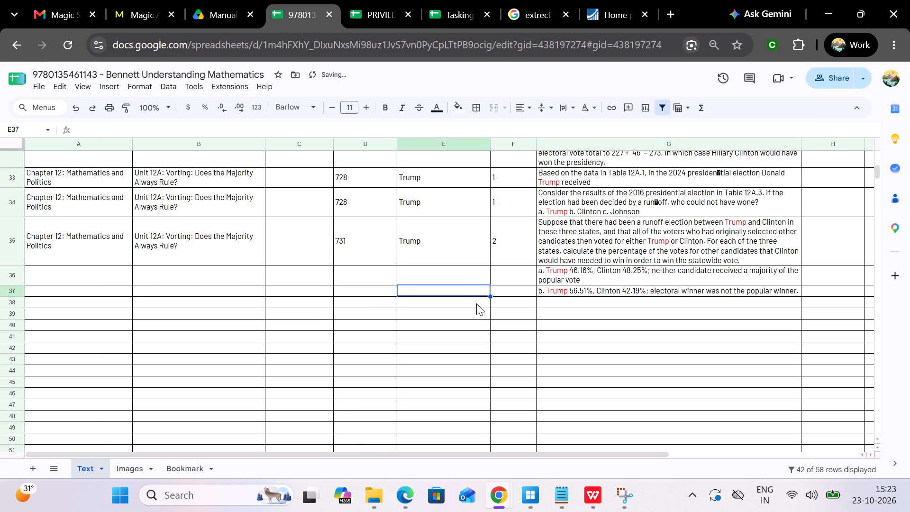
Copy the keyword "Trump" from cell E35 into cells E36 and E37.
left_click(425, 240)
key("ctrl+c")
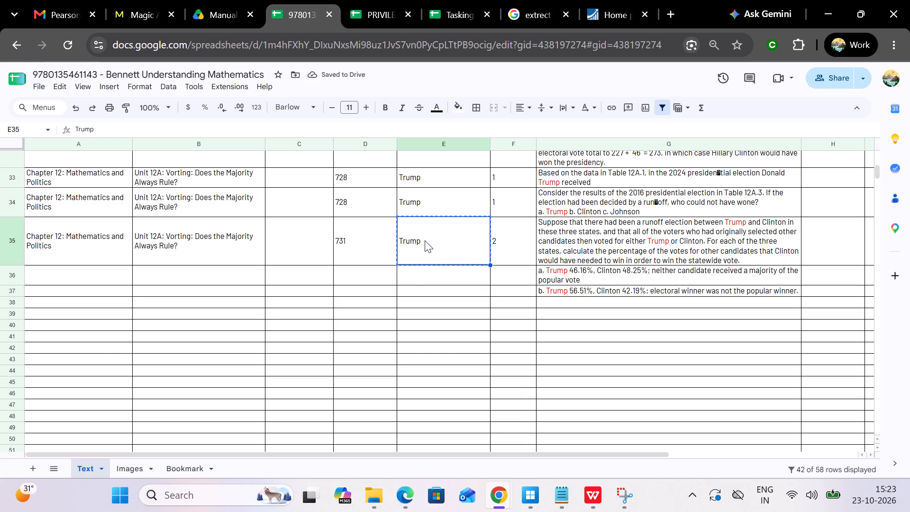
left_click_drag(421, 271, 422, 284)
left_click_drag(422, 284, 423, 293)
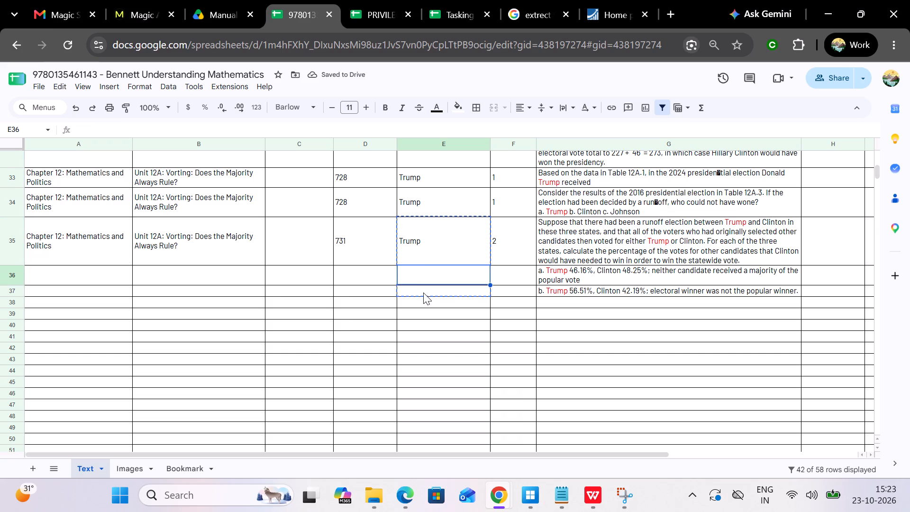
left_click_drag(423, 293, 424, 293)
left_click_drag(422, 276, 424, 286)
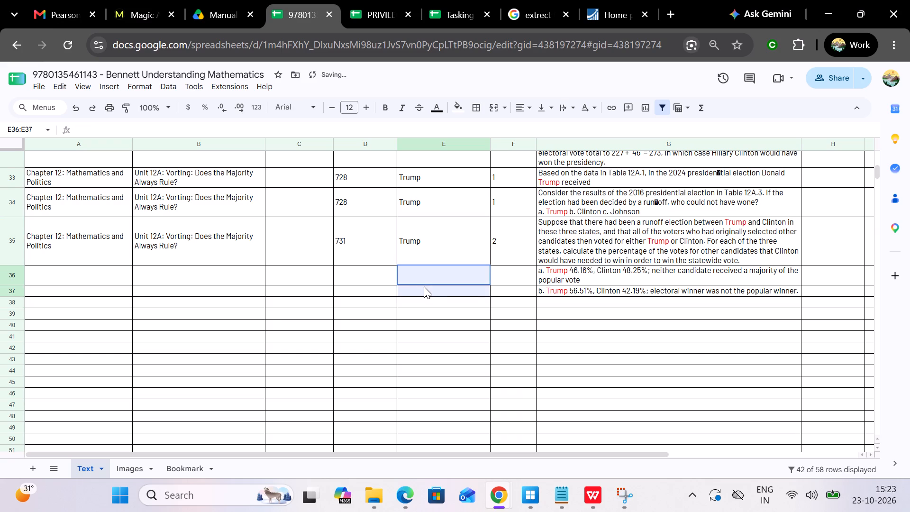
left_click_drag(424, 286, 426, 290)
key("ctrl+v")
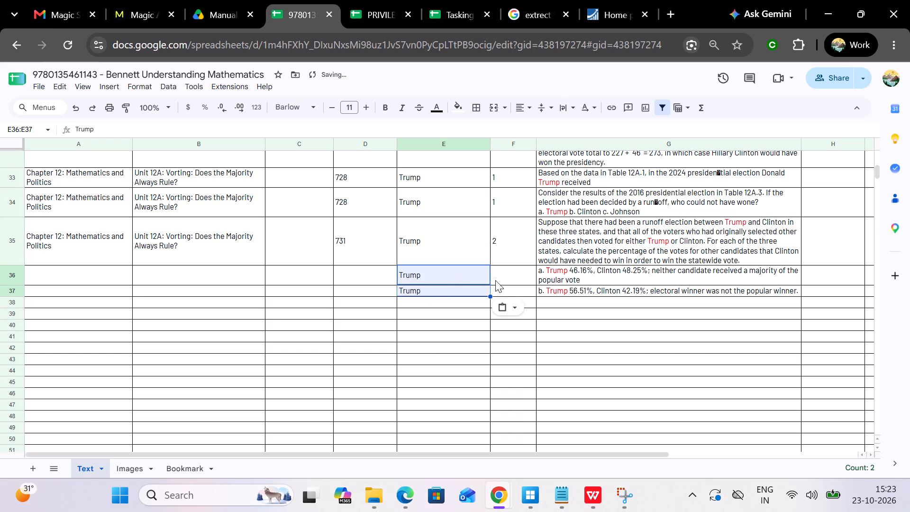
Enter a keyword count of 1 in cells F36 and F37 for the two answer passages.
left_click(510, 277)
key("1")
key("Return")
key("1")
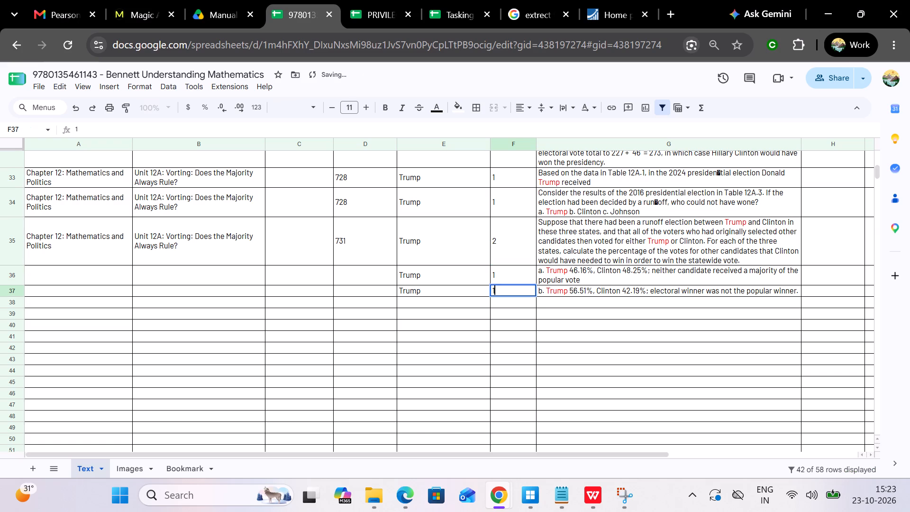
key("Return")
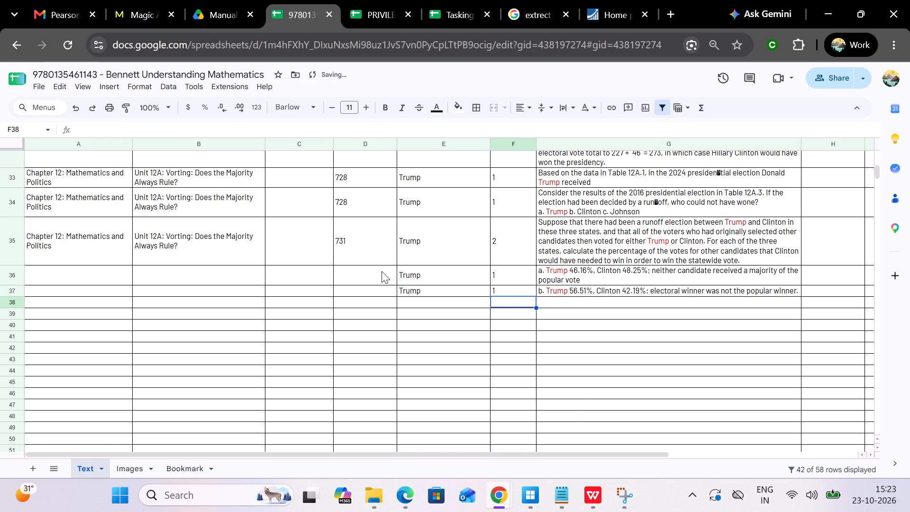
Check the answers' page number in the PDF and enter A-34 in cells D36 and D37.
key("alt+Tab")
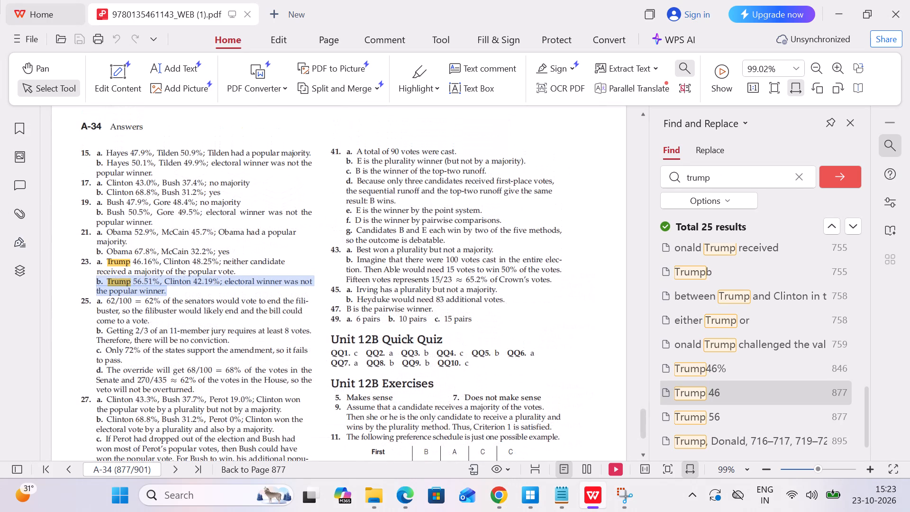
key("alt+Tab")
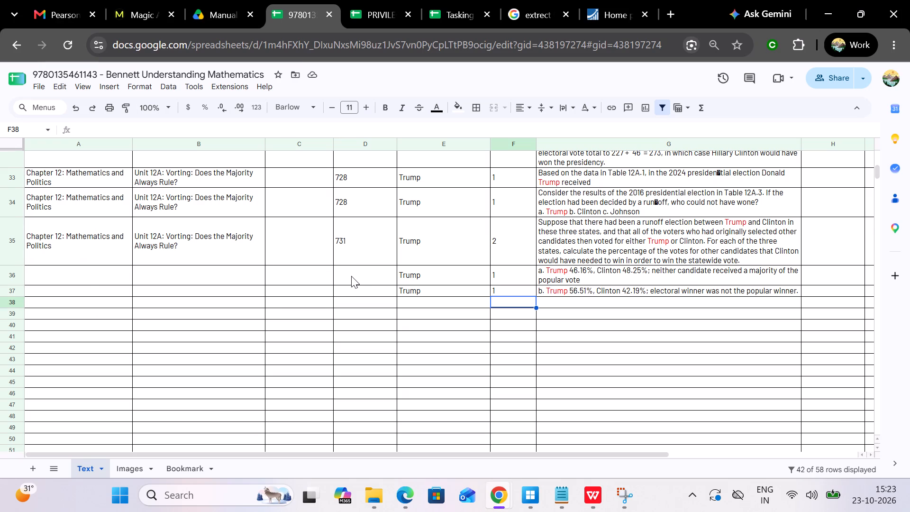
left_click(351, 276)
key("shift+a")
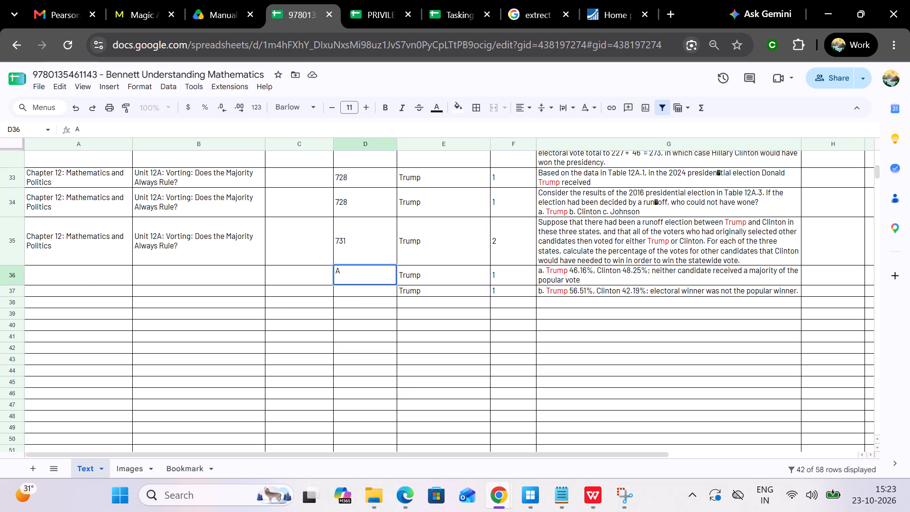
key("minus")
type("34")
key("Down")
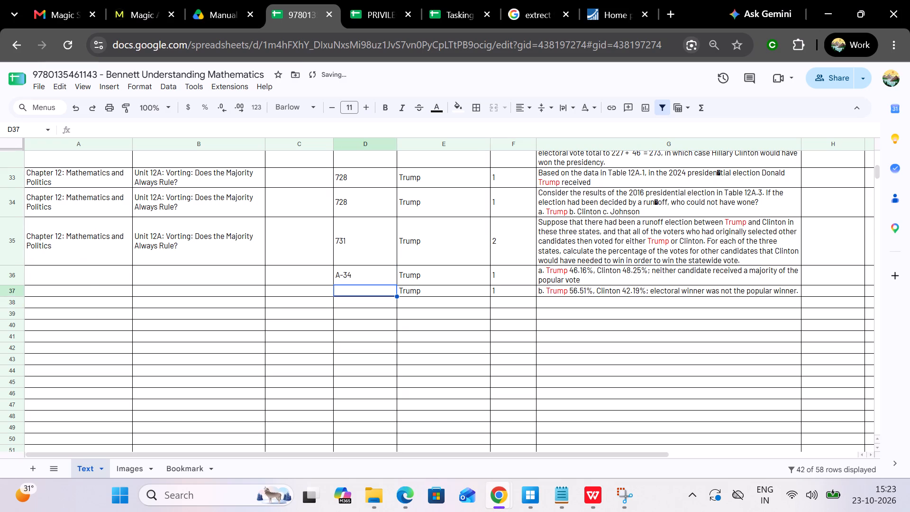
type("A-")
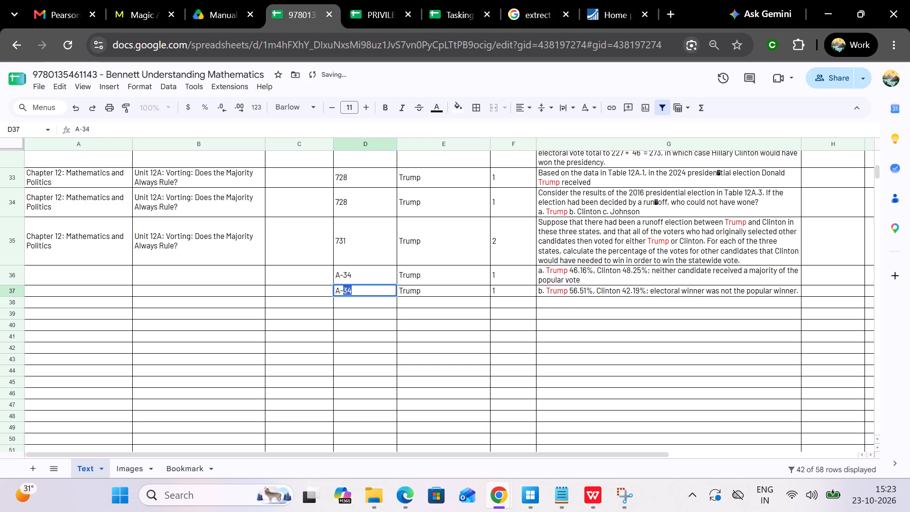
type("34")
key("Return")
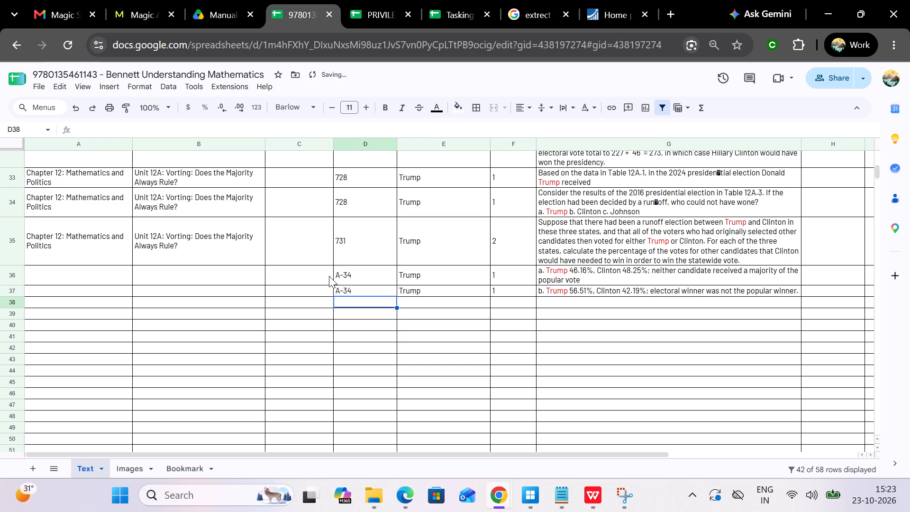
Check the section heading on the PDF answer page and enter "Answers" as the chapter in cells A36 and A37.
scroll(194, 275, "right", 2)
key("alt+Tab")
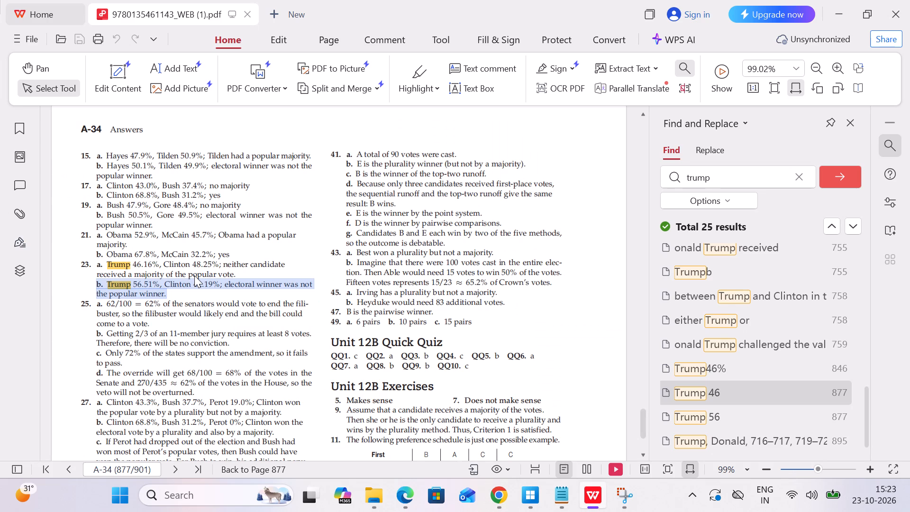
left_click(194, 275)
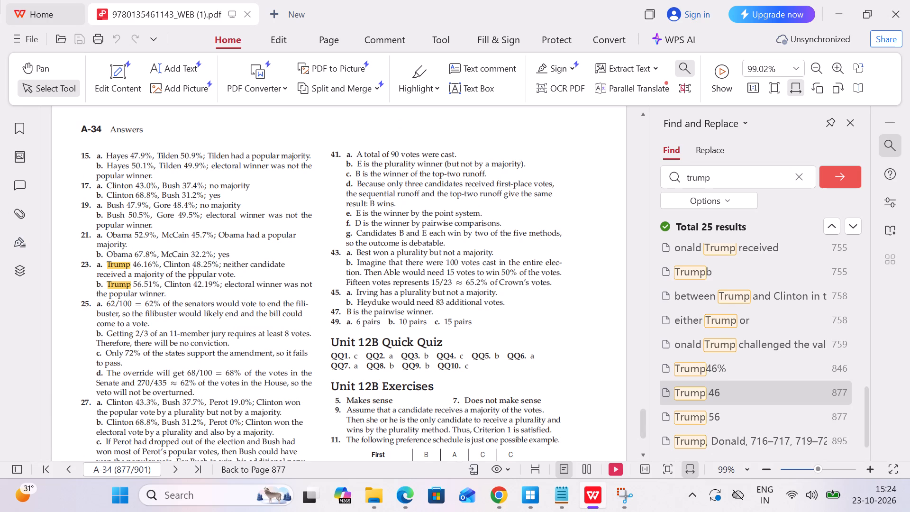
key("alt+Tab")
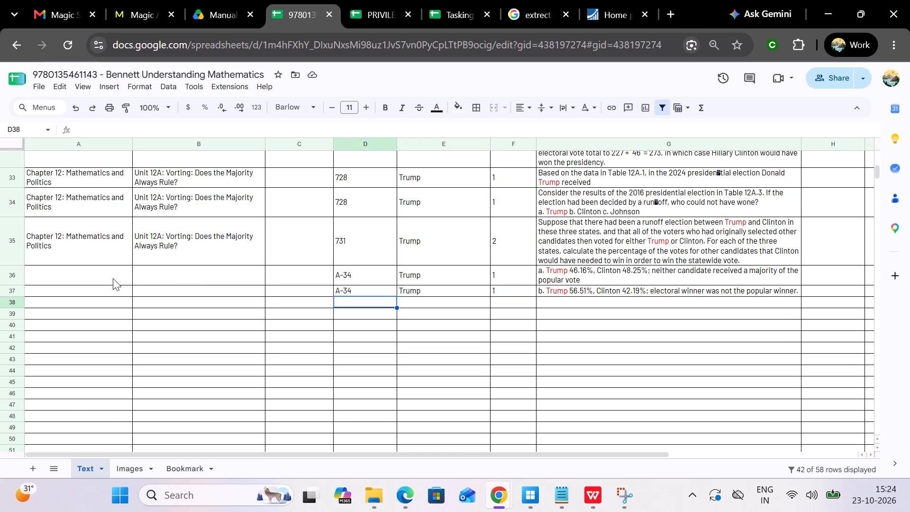
left_click(112, 278)
type("Ans")
key("Tab")
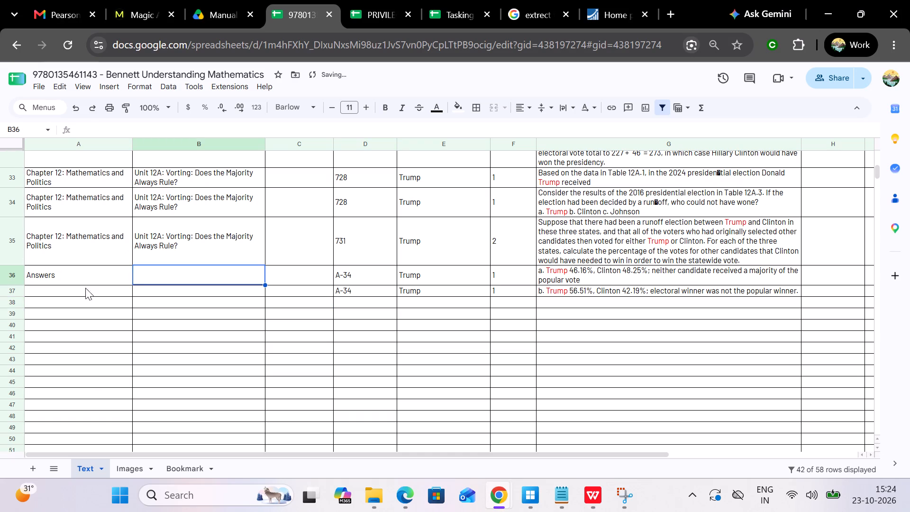
left_click(59, 299)
left_click(61, 293)
key("shift+a")
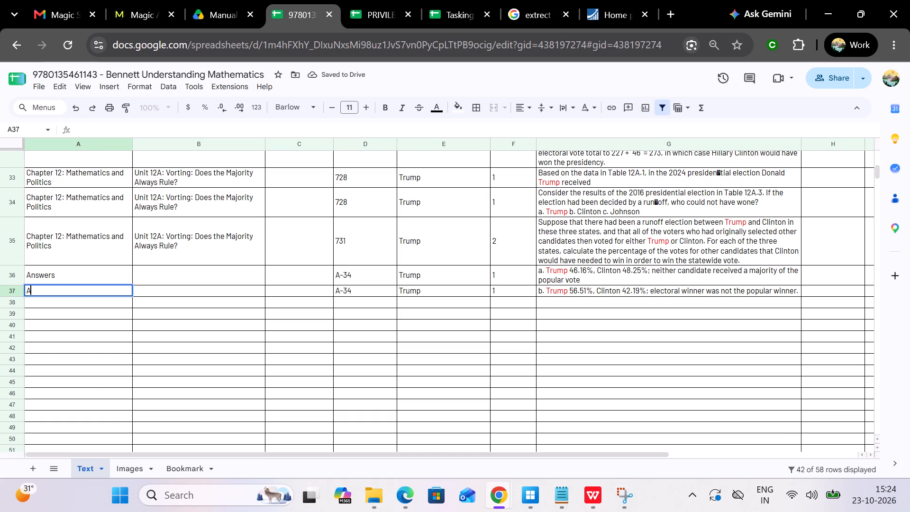
type("ns")
key("Tab")
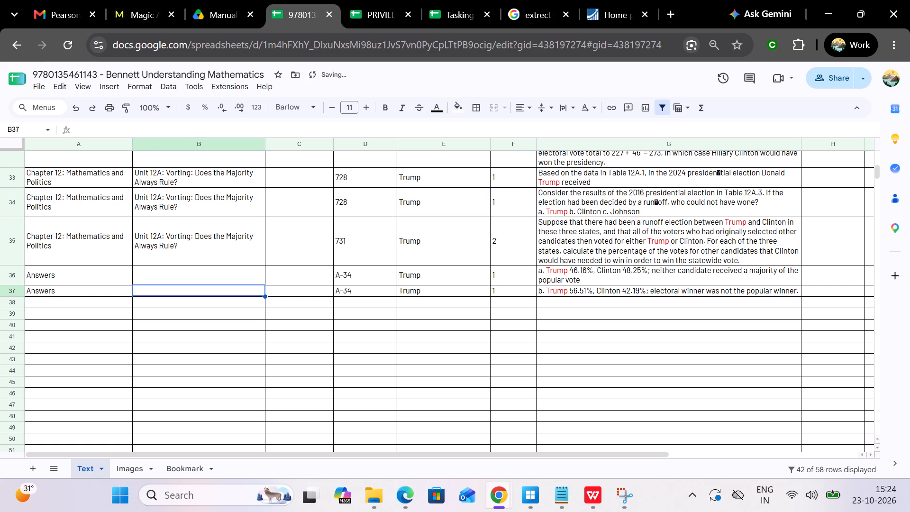
Copy the "Answers" entries from A36:A37 into the unit cells B36:B37.
left_click_drag(49, 279, 49, 293)
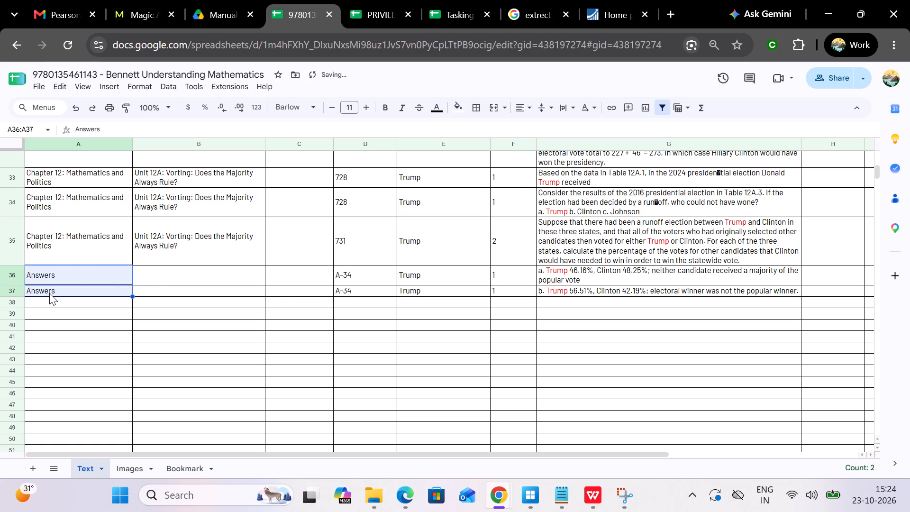
key("ctrl+c")
left_click(151, 273)
key("ctrl+v")
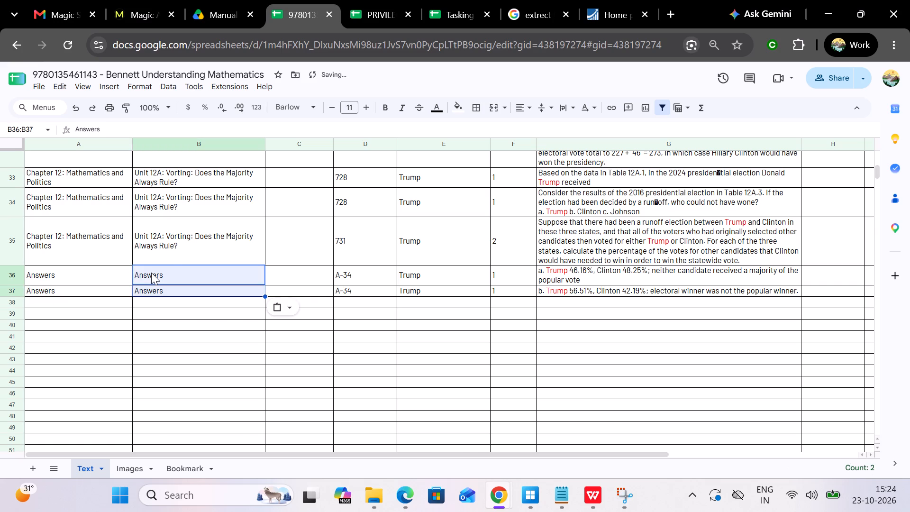
Review the PDF answer pages A-33 and A-34 and the last "Trump" matches, including the index entry on page I-13.
key("alt+Tab")
scroll(276, 265, "up", 1)
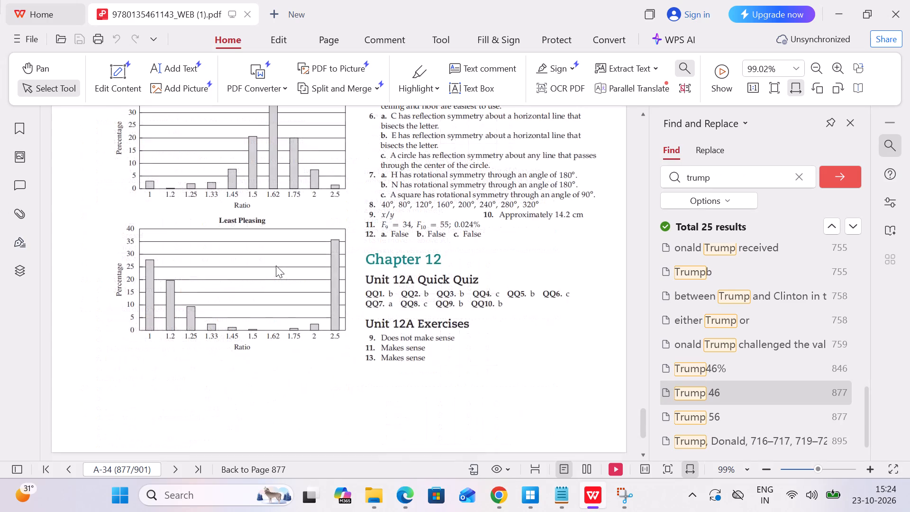
scroll(276, 265, "up", 2)
scroll(276, 265, "down", 5)
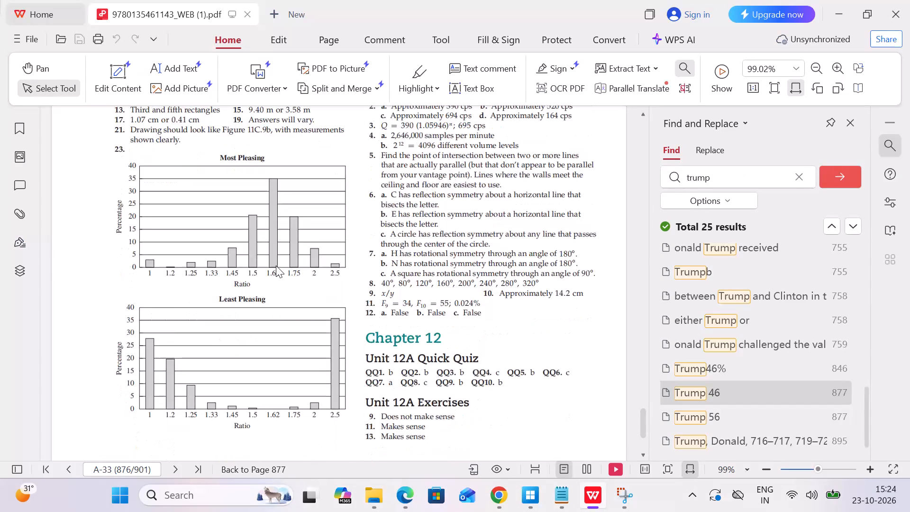
scroll(276, 265, "down", 2)
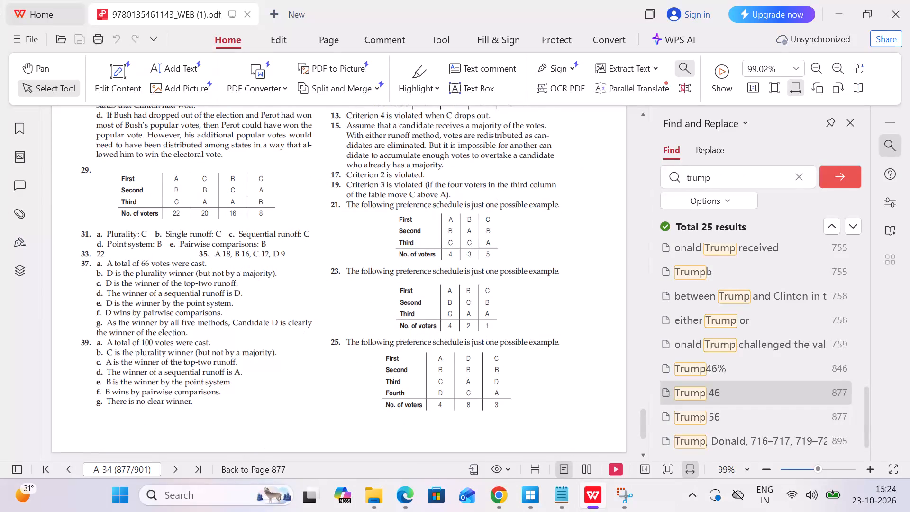
left_click(689, 420)
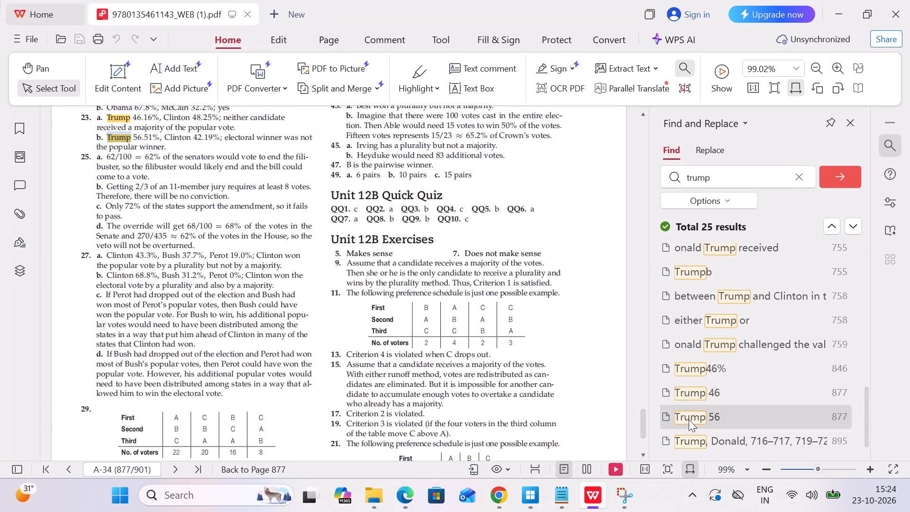
left_click(683, 433)
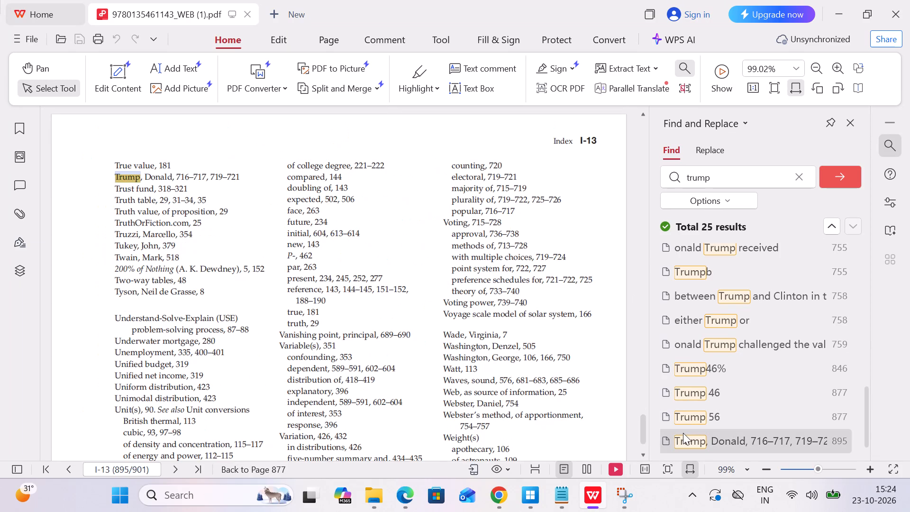
left_click(682, 425)
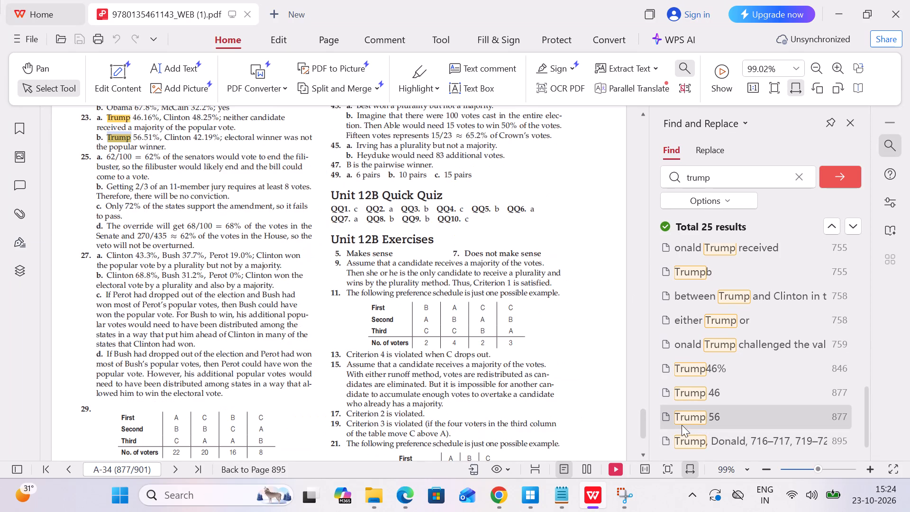
Review the PDF answer pages around A-33 and A-34 and recheck the two "Trump" matches on page A-34.
scroll(475, 357, "up", 1)
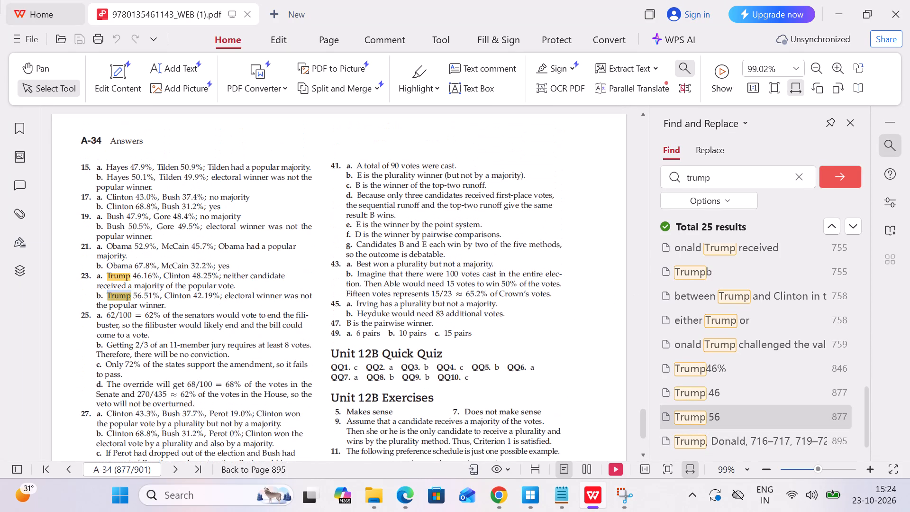
scroll(475, 357, "up", 2)
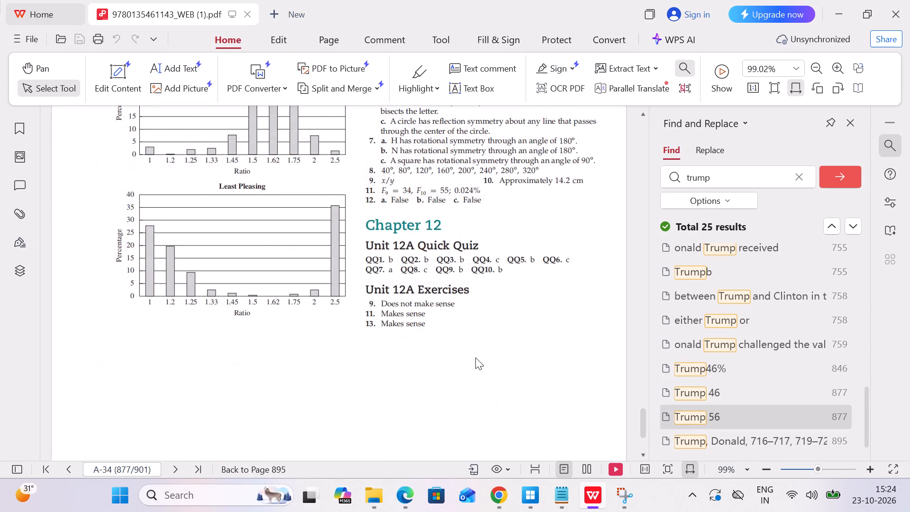
scroll(475, 357, "up", 2)
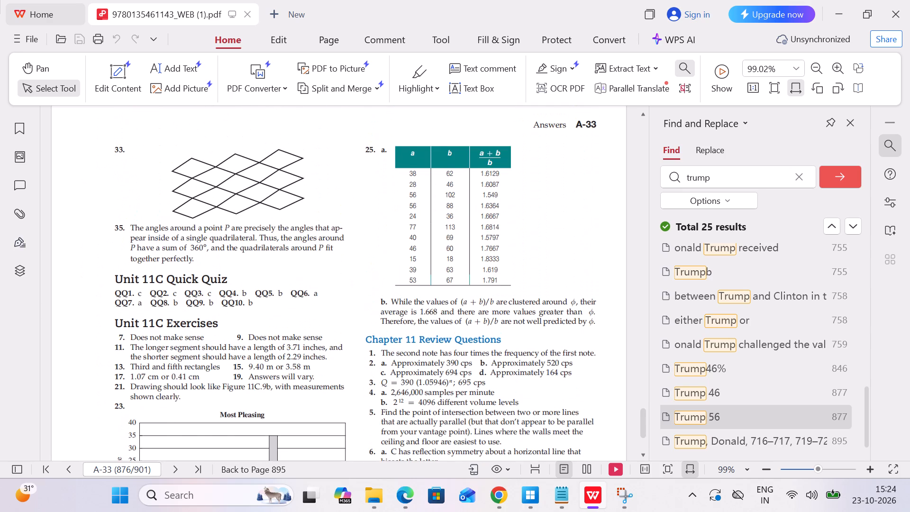
scroll(475, 357, "down", 3)
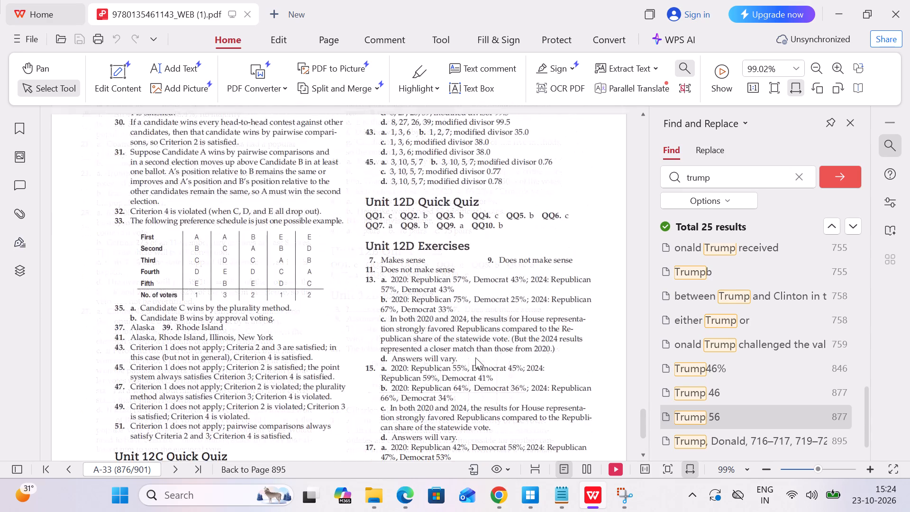
scroll(475, 357, "up", 1)
left_click(718, 403)
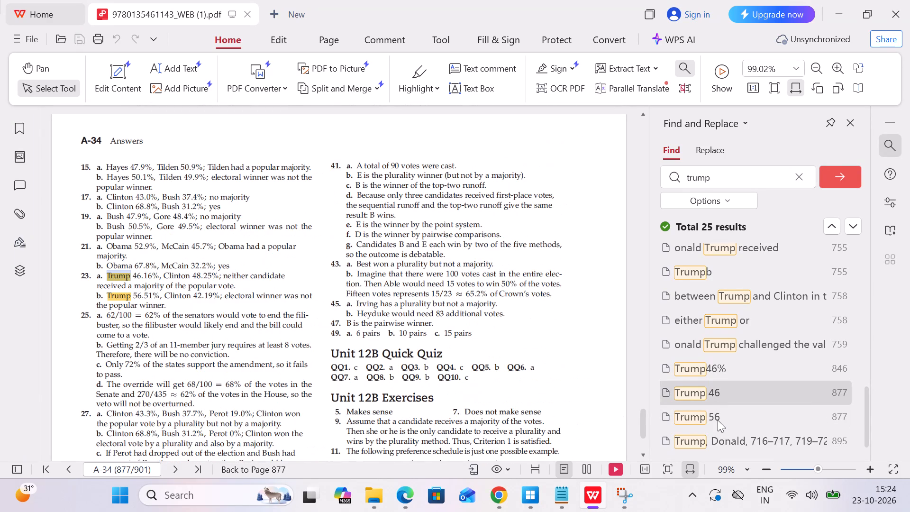
left_click(718, 420)
In the tracking spreadsheet, copy the "Yes" entry from K34 into cells K35:K37.
key("alt+Tab")
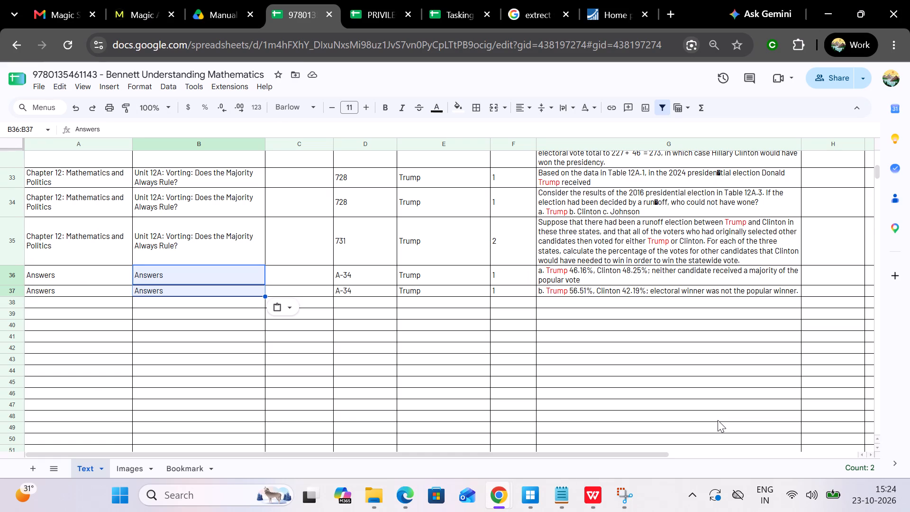
left_click(797, 410)
scroll(797, 410, "left", 3)
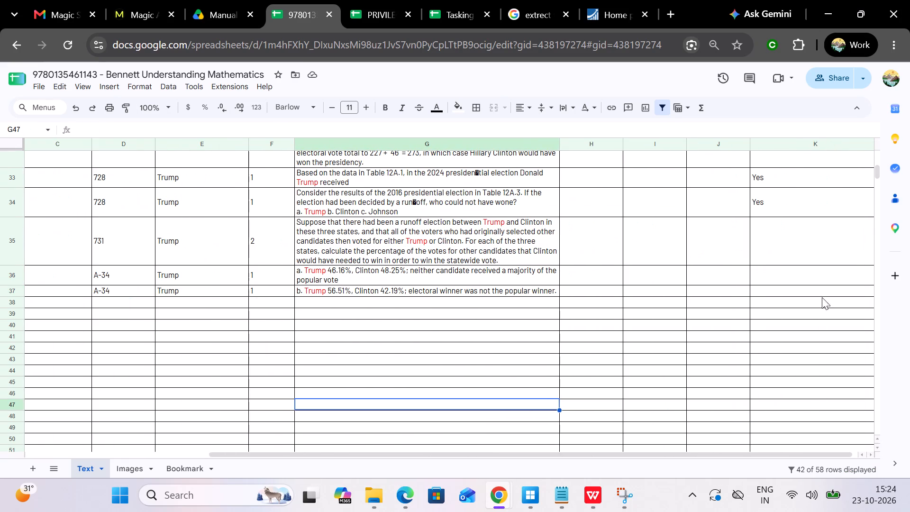
left_click(798, 211)
key("ctrl+c")
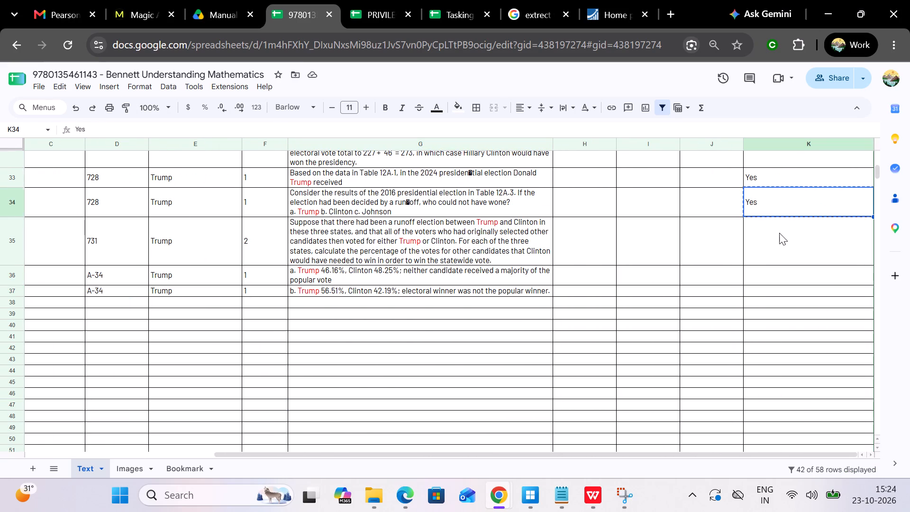
left_click_drag(779, 233, 775, 288)
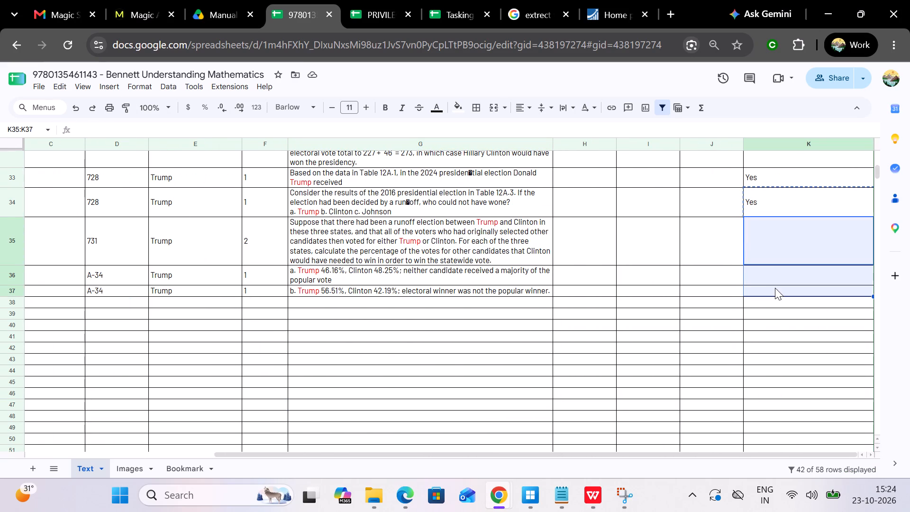
key("ctrl+v")
left_click(663, 298)
scroll(663, 298, "right", 3)
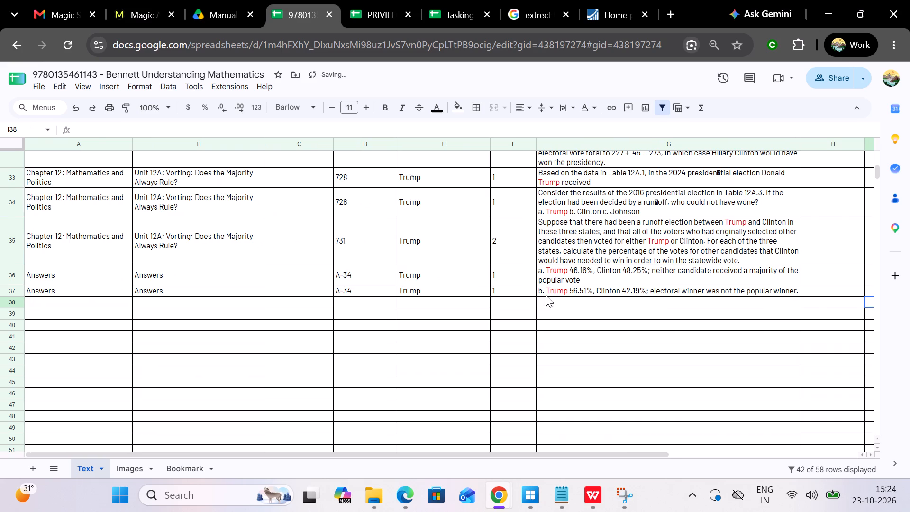
Copy the index lines from "True value, 181" to "Trust fund, 318–321" on PDF page I-13 into spreadsheet cell G38.
key("alt+Tab")
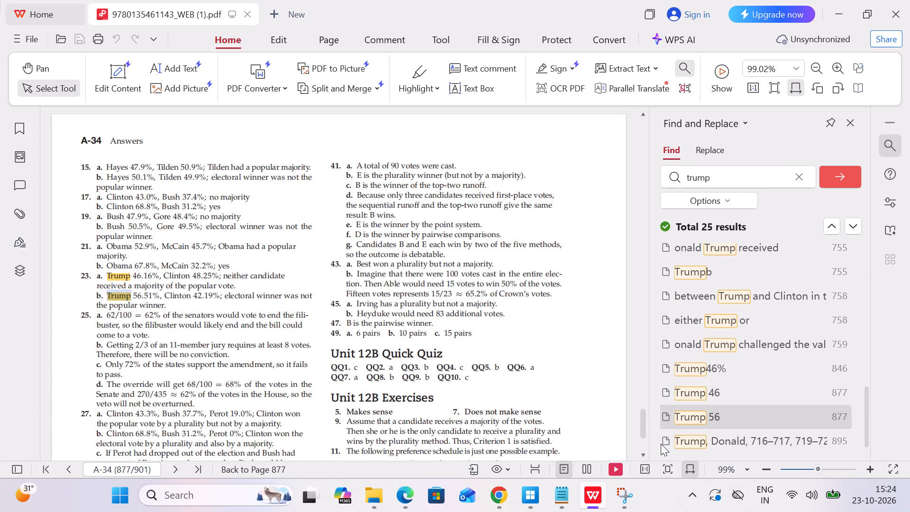
left_click(680, 443)
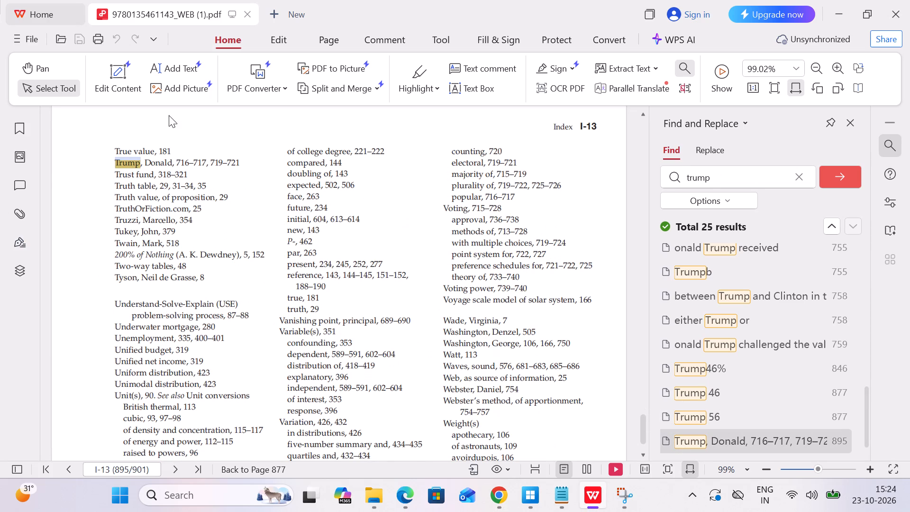
left_click_drag(114, 152, 192, 178)
left_click(192, 178)
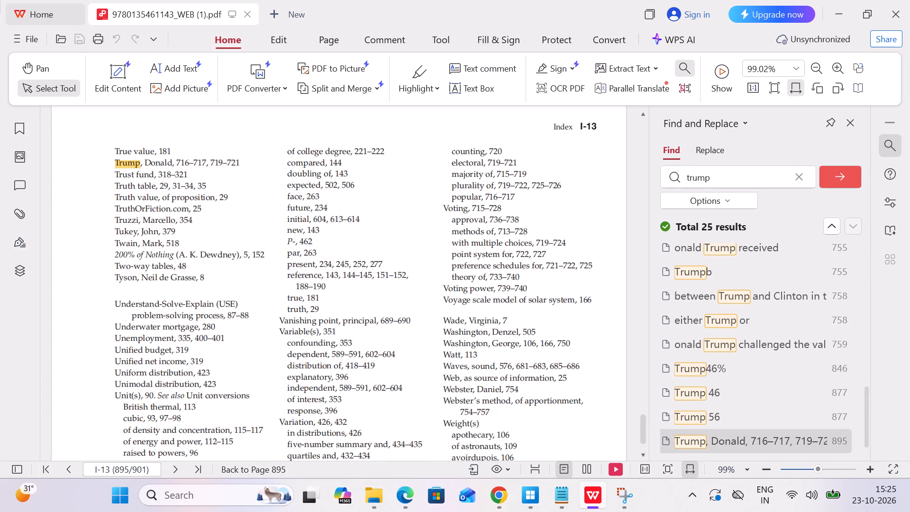
left_click_drag(191, 175, 116, 151)
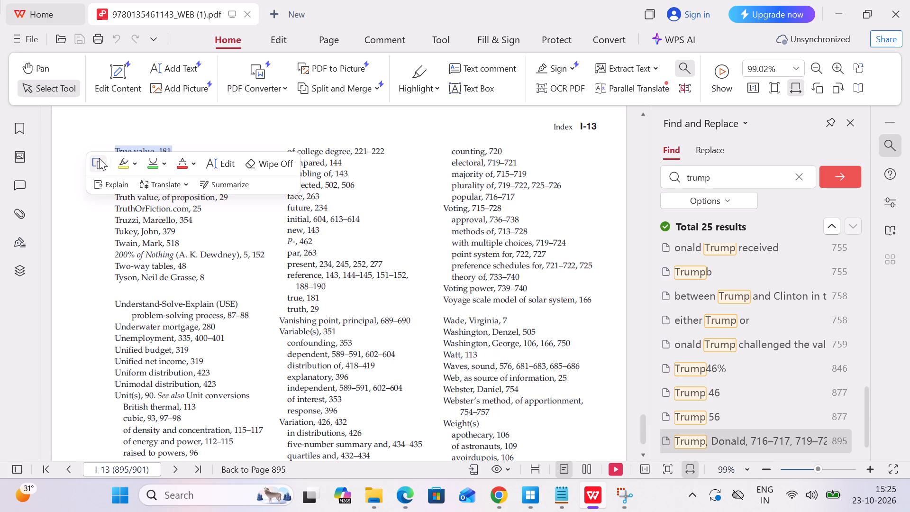
left_click(99, 158)
key("alt+Tab")
double_click(555, 304)
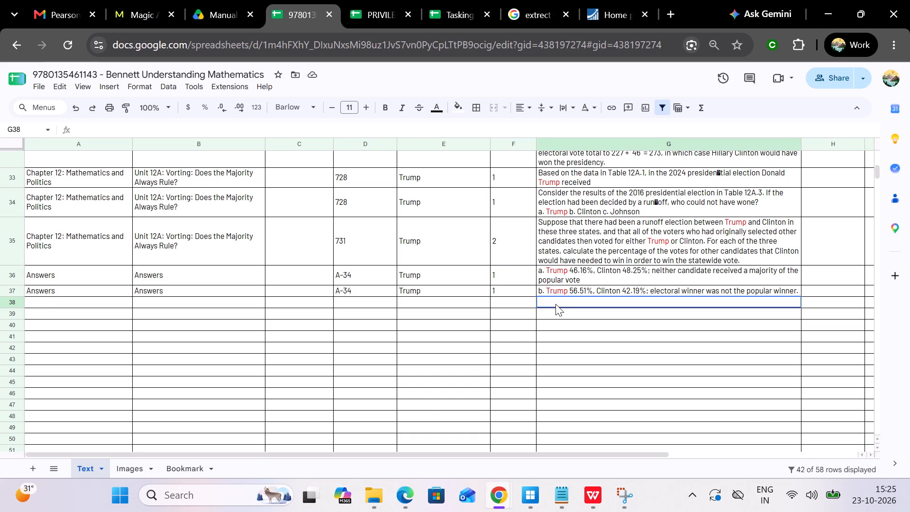
key("ctrl+v")
Colour the word "Trump" red in the index passage in G38.
double_click(549, 309)
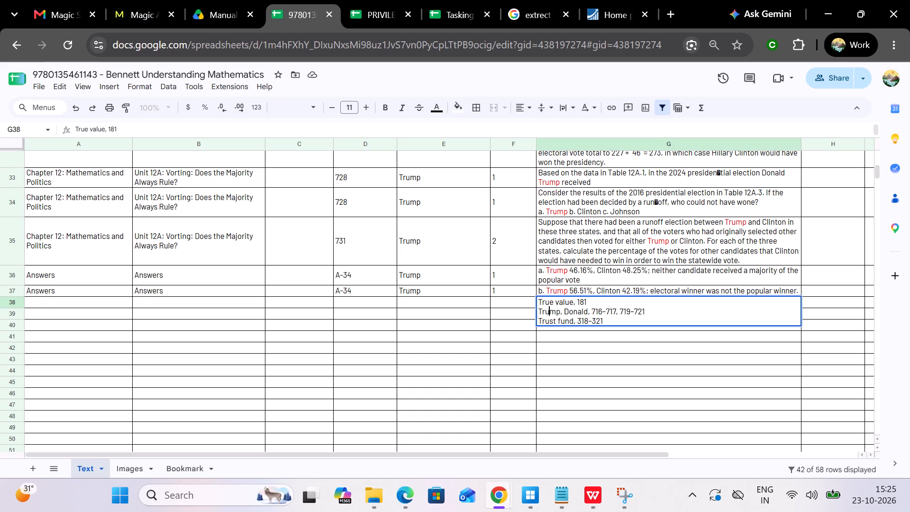
left_click_drag(437, 113, 438, 149)
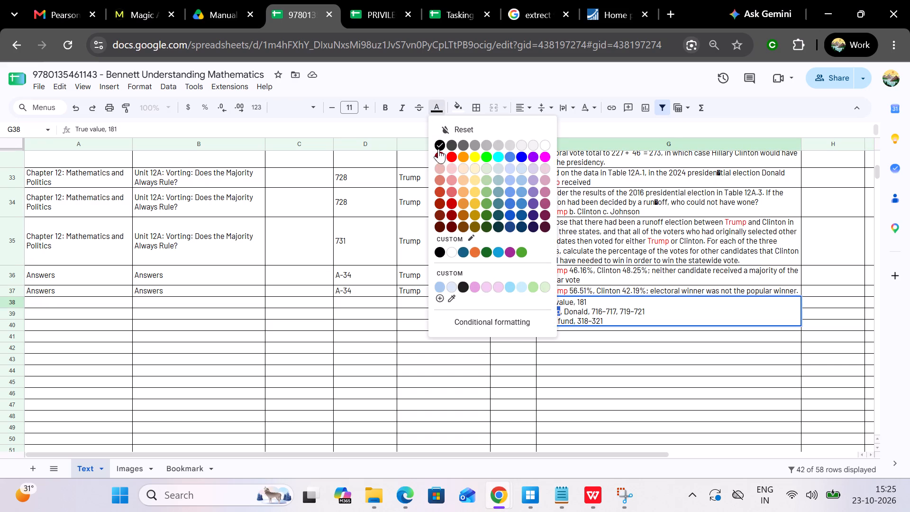
left_click_drag(438, 149, 451, 156)
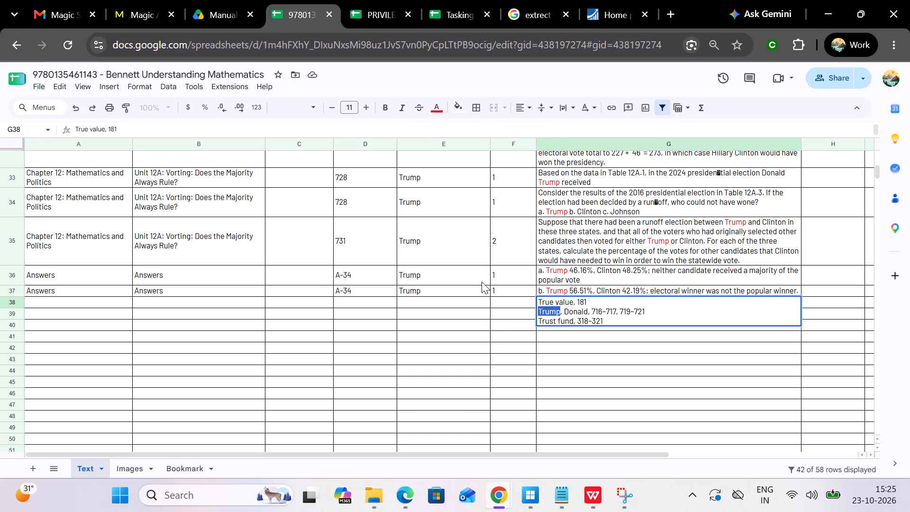
Enter 1 as the count in F38 and copy the keyword "Trump" from E37 into E38.
left_click(492, 308)
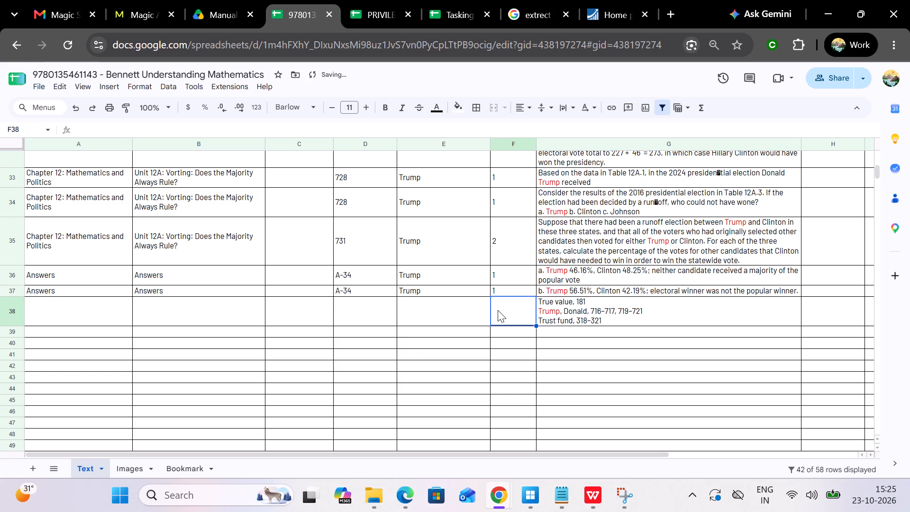
key("1")
left_click(311, 302)
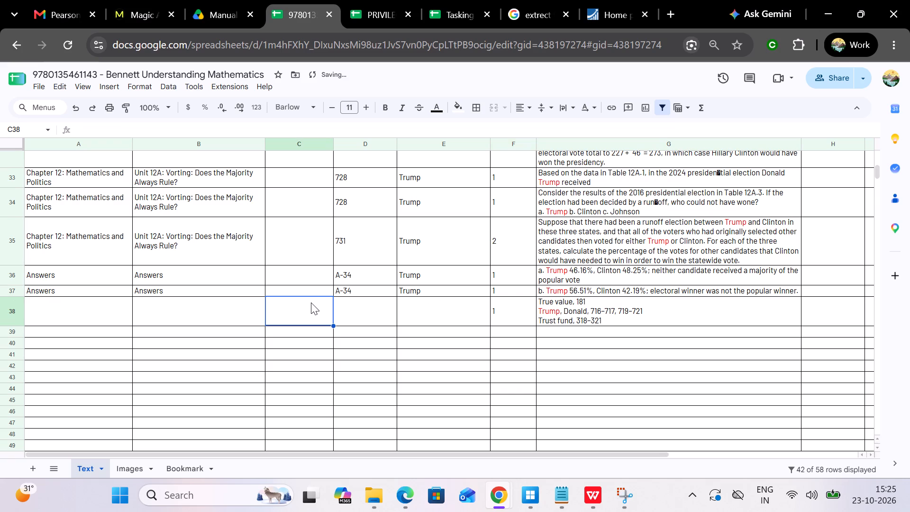
left_click(422, 292)
key("ctrl+c")
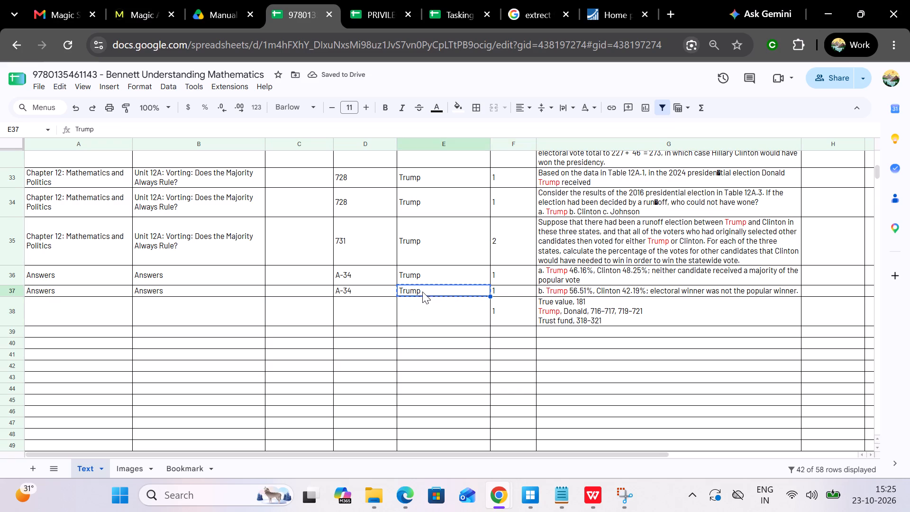
left_click(415, 305)
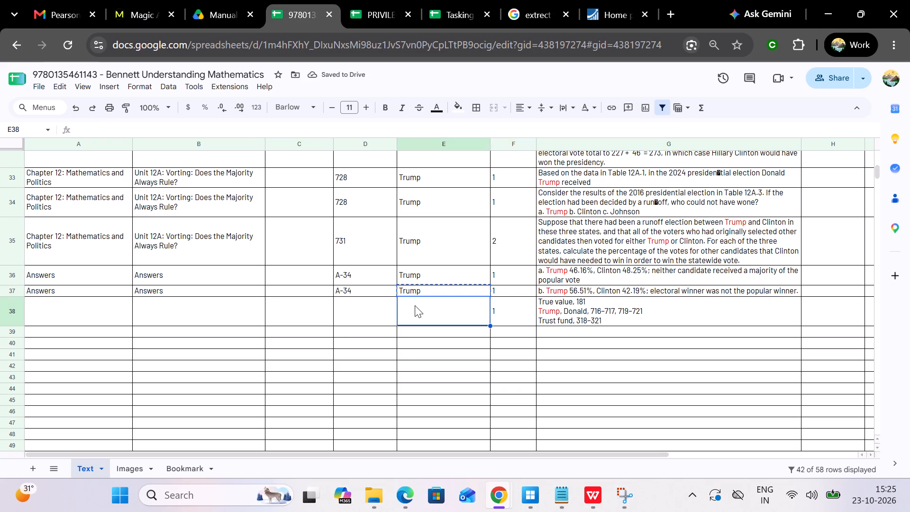
key("ctrl+v")
Check the index page number in the PDF and enter I-13 in cell D38.
left_click(355, 304)
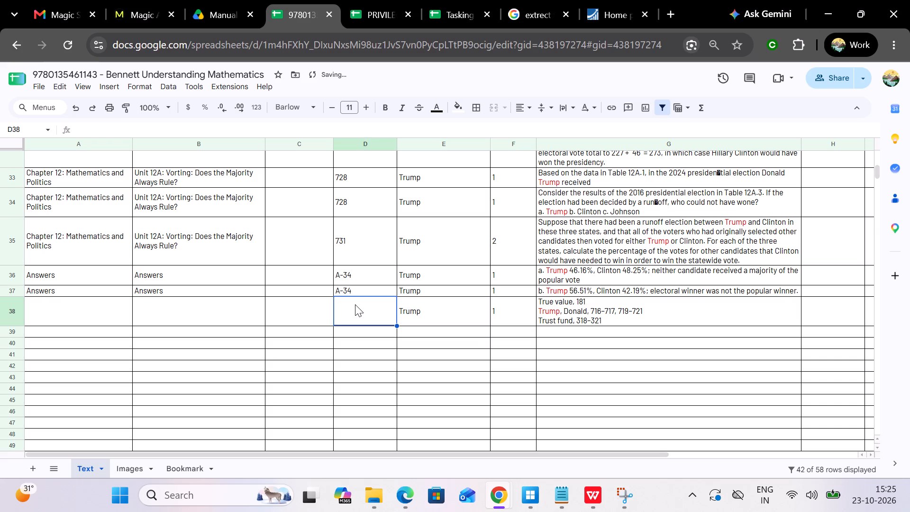
key("alt+Tab")
key("alt+Tab")
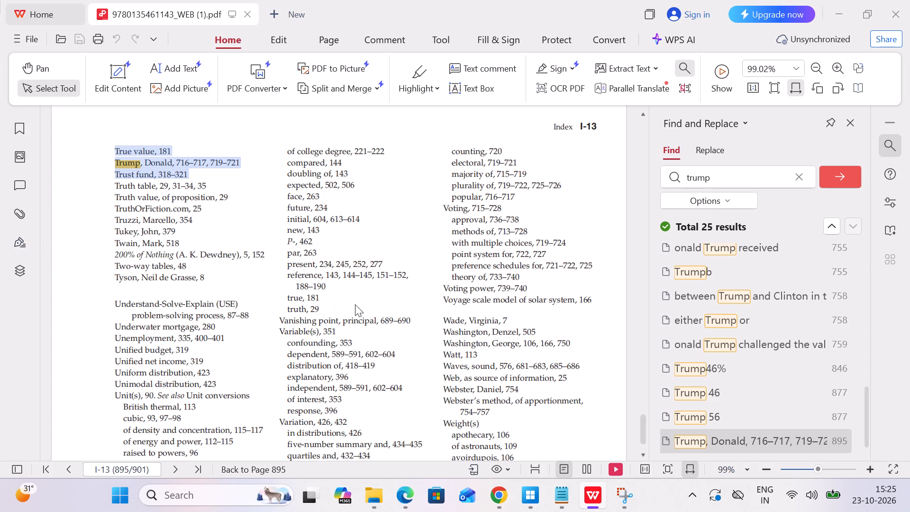
key("shift+i")
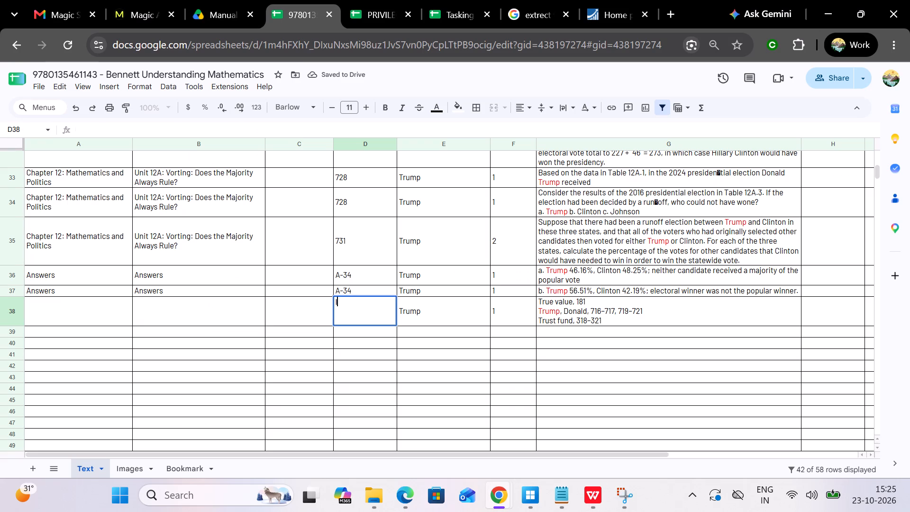
key("minus")
key("alt+Tab")
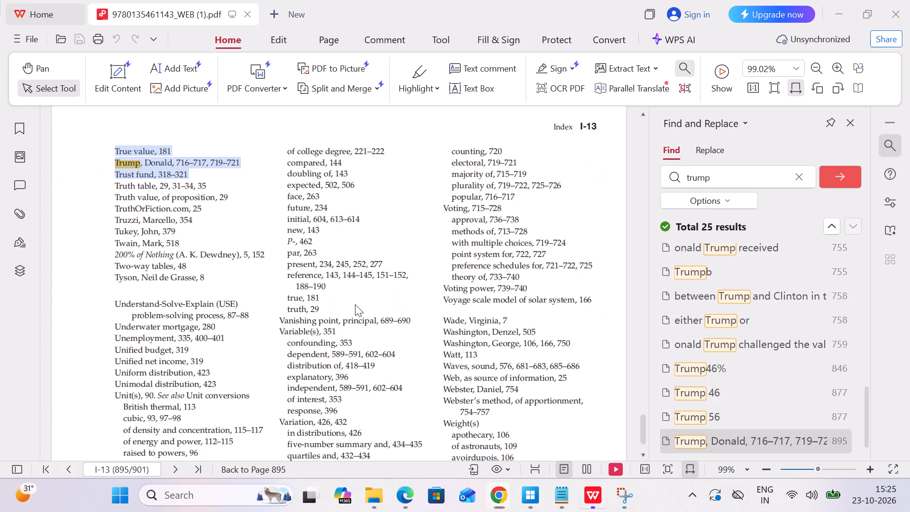
key("alt+Tab")
type("13")
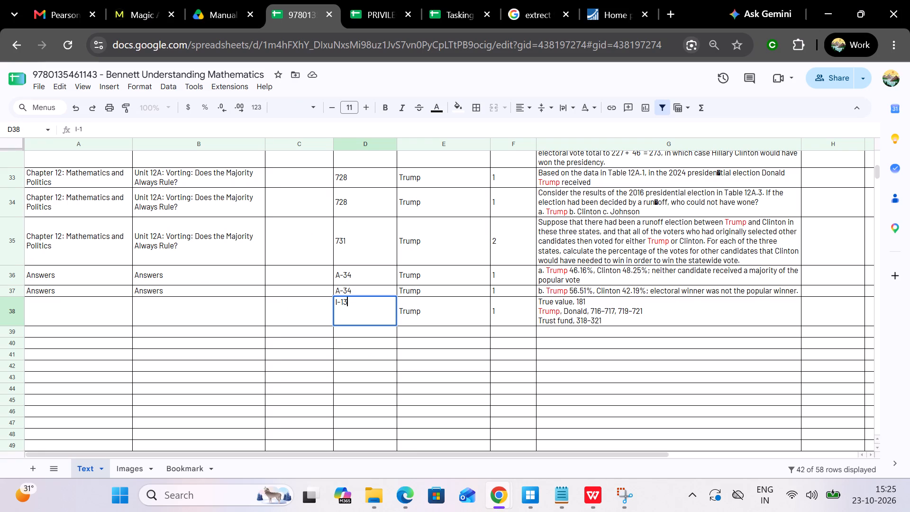
Check the section heading in the PDF, enter "Index" as the unit in B38 and copy it to the chapter cell A38.
left_click(220, 302)
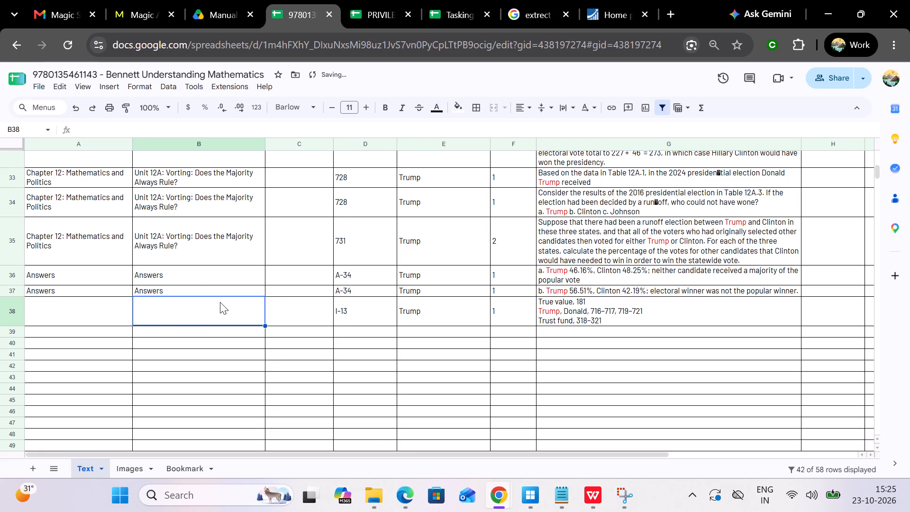
key("alt+Tab")
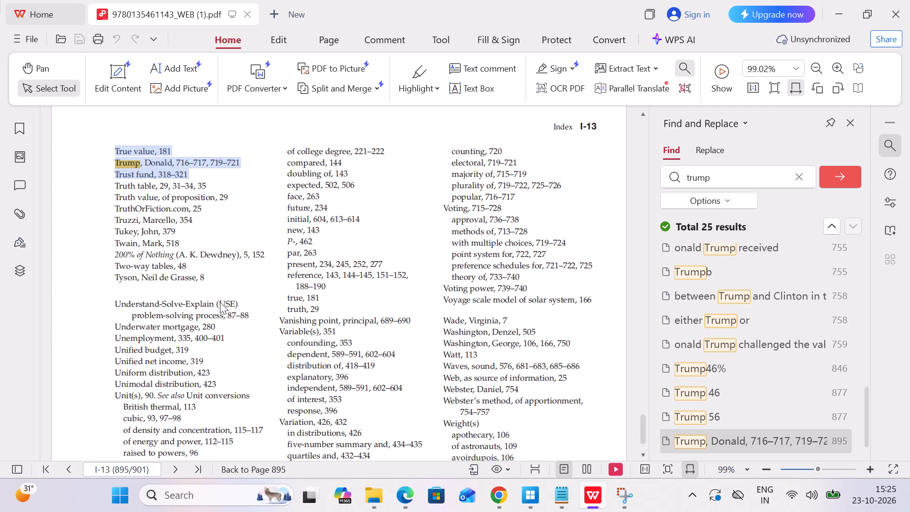
key("alt+Tab")
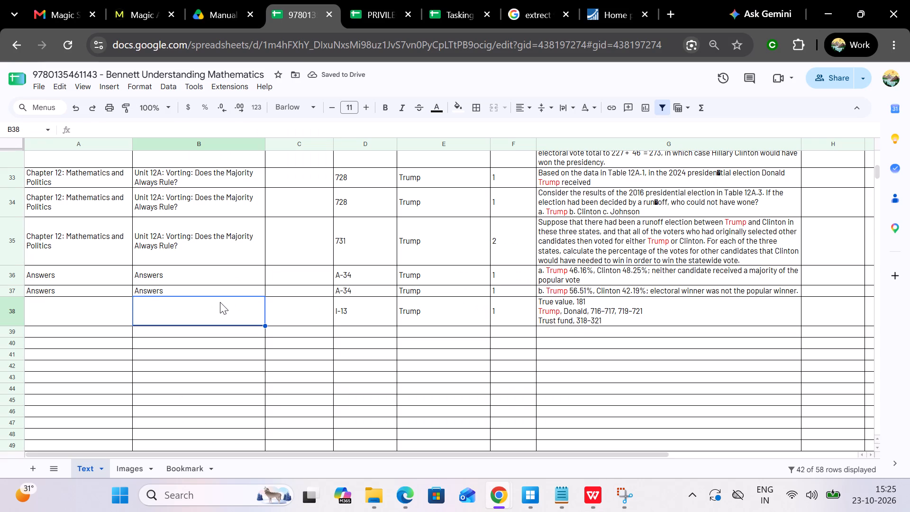
type("Indez")
key("BackSpace")
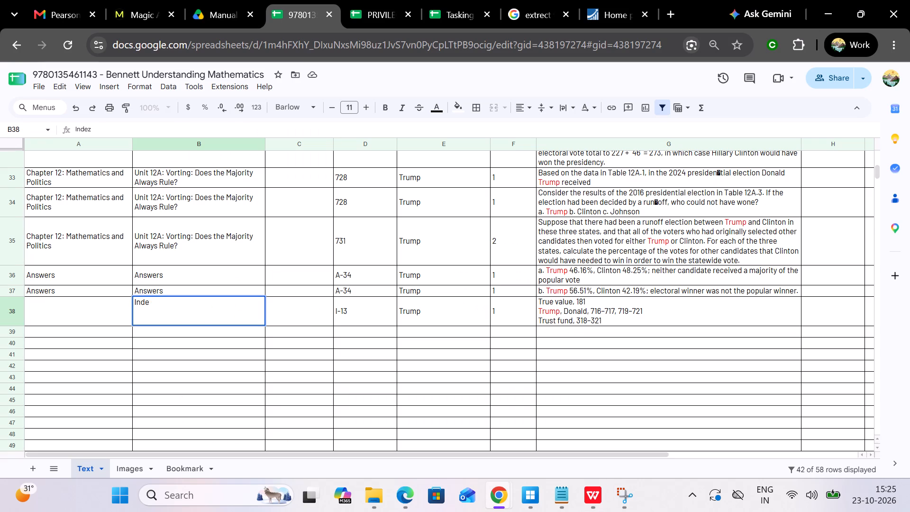
key("x")
left_click(109, 305)
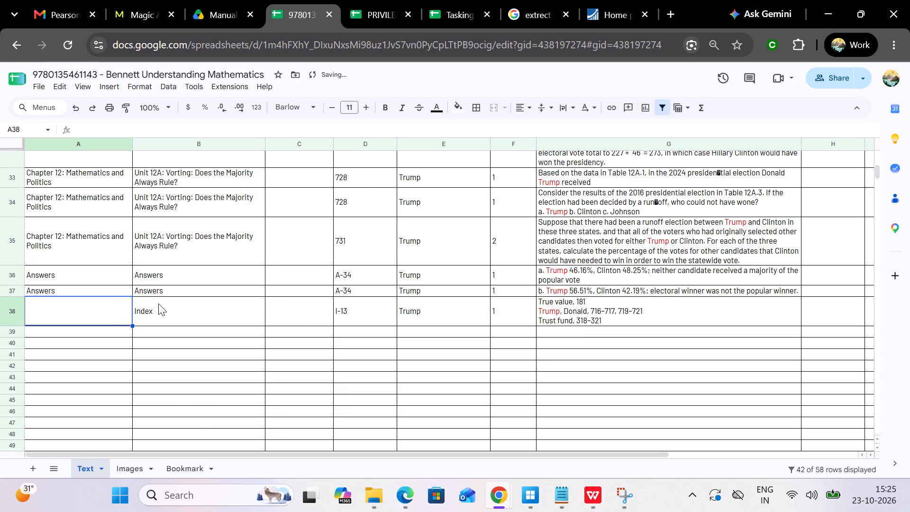
left_click(161, 303)
key("ctrl+c")
left_click(97, 312)
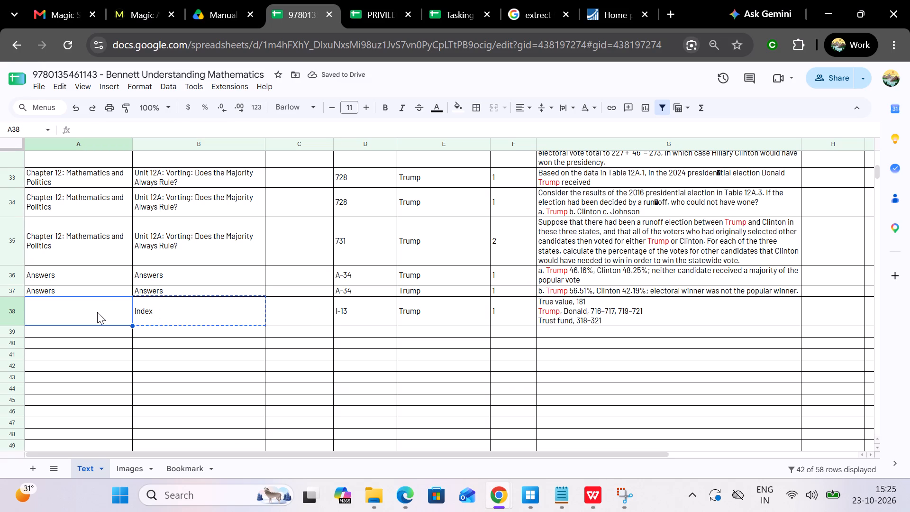
key("ctrl+v")
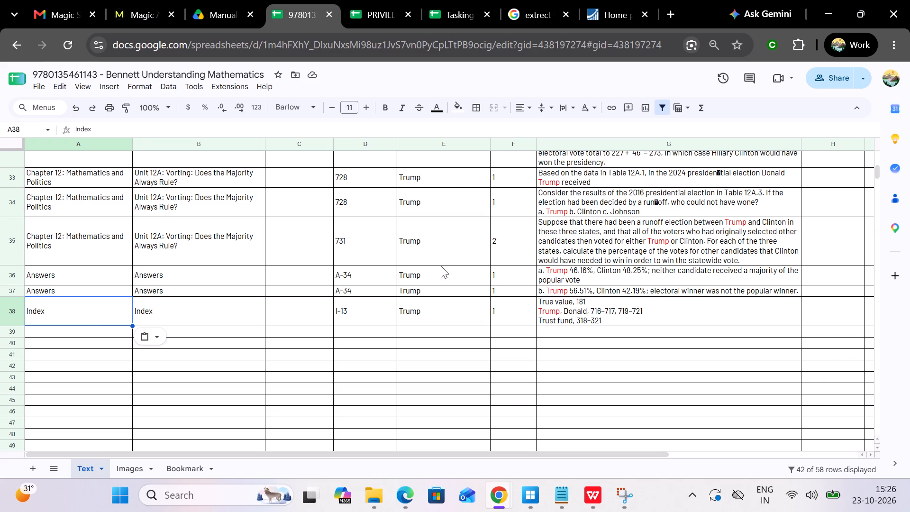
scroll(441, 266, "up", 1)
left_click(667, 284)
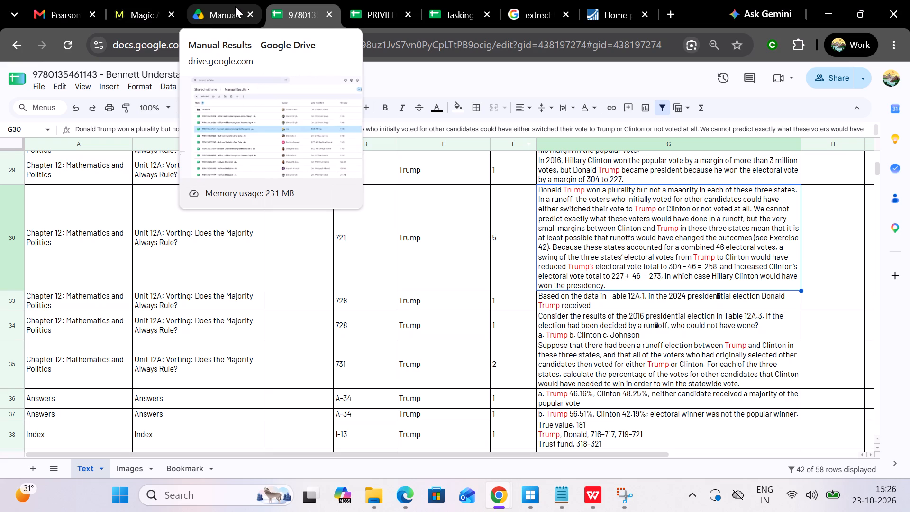
left_click(207, 10)
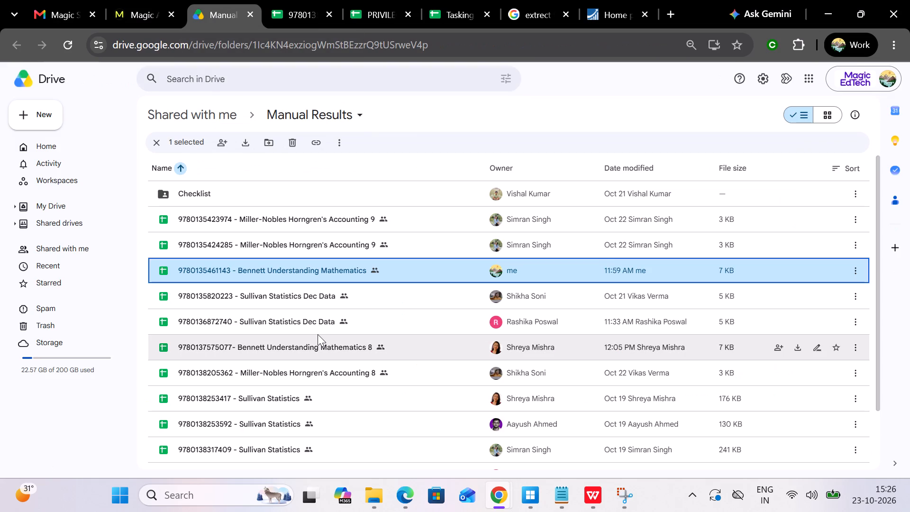
scroll(318, 334, "up", 1)
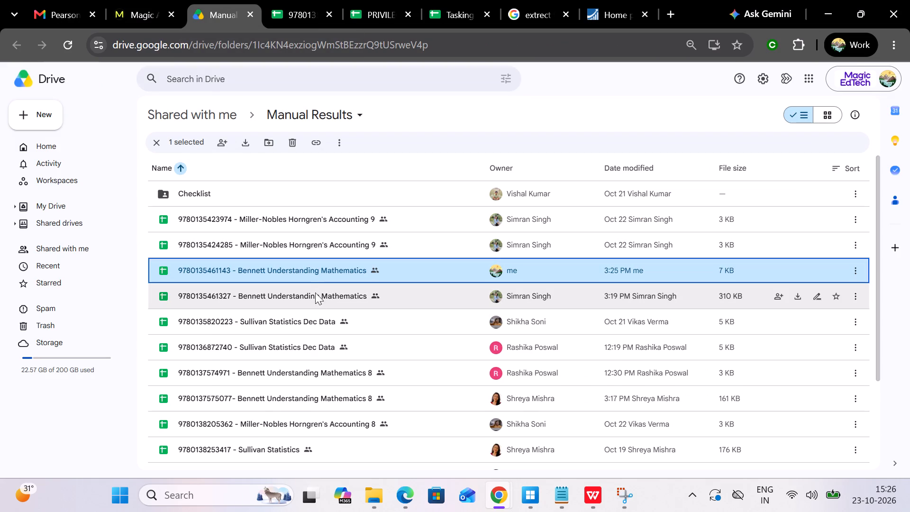
double_click(328, 398)
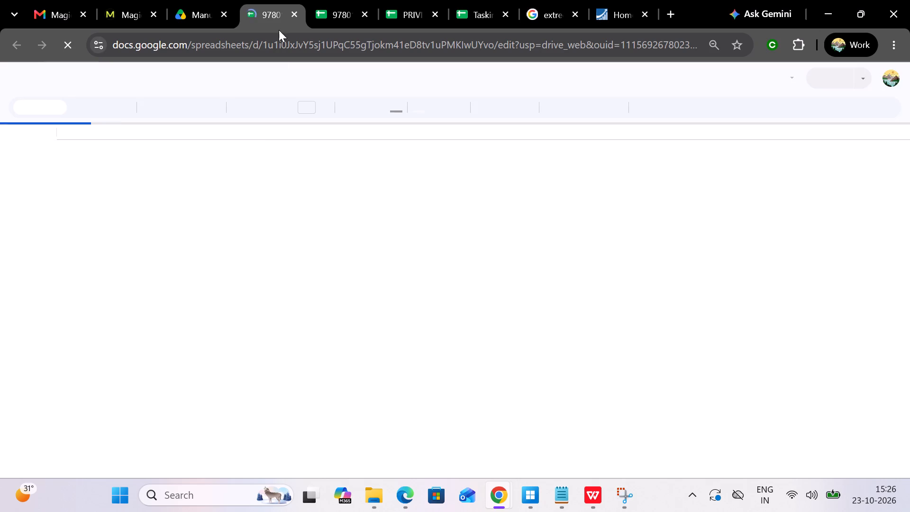
left_click(329, 5)
left_click(583, 238)
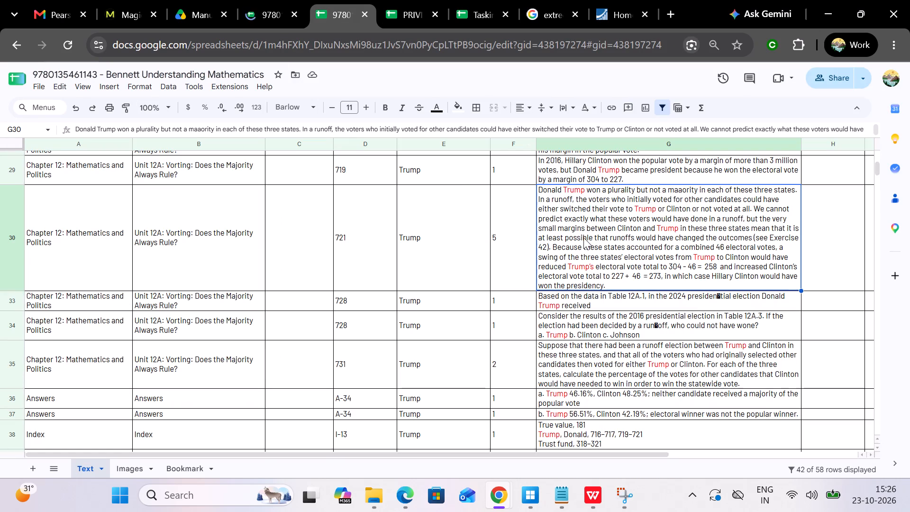
key("ctrl+c")
left_click(282, 0)
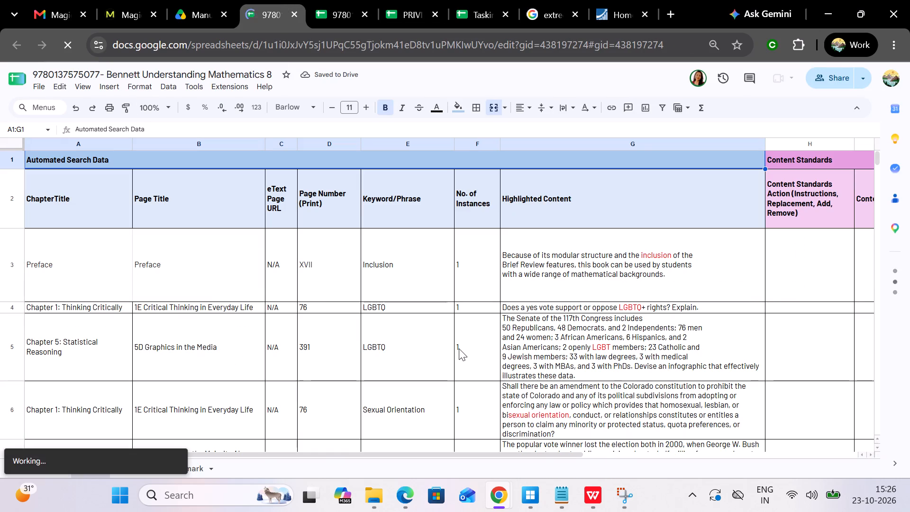
scroll(459, 348, "down", 1)
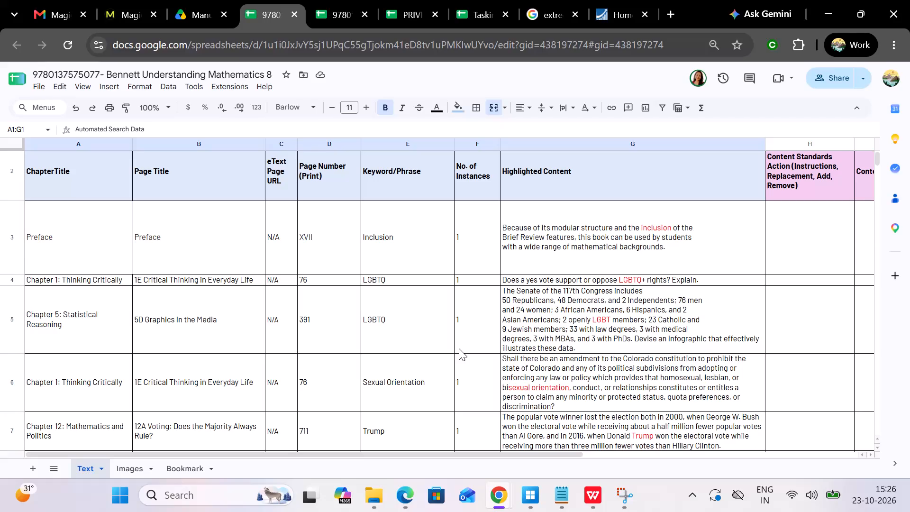
scroll(459, 348, "down", 1)
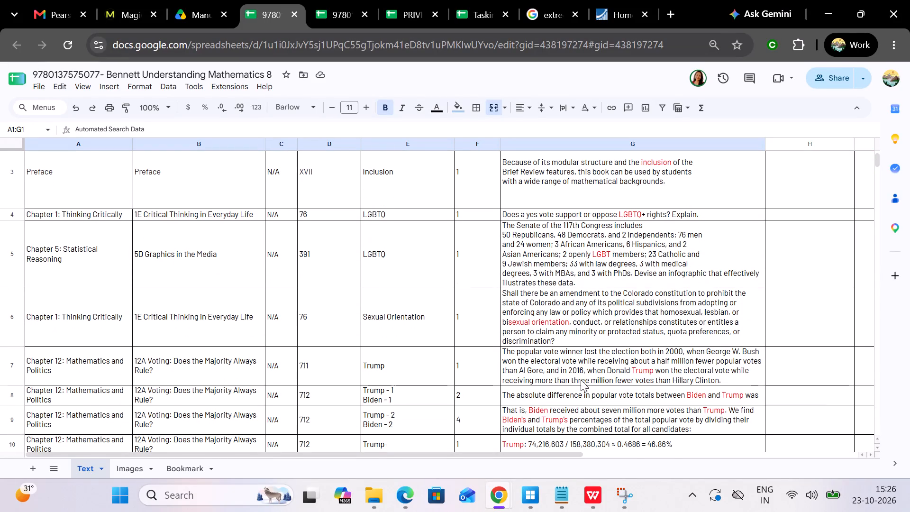
double_click(599, 259)
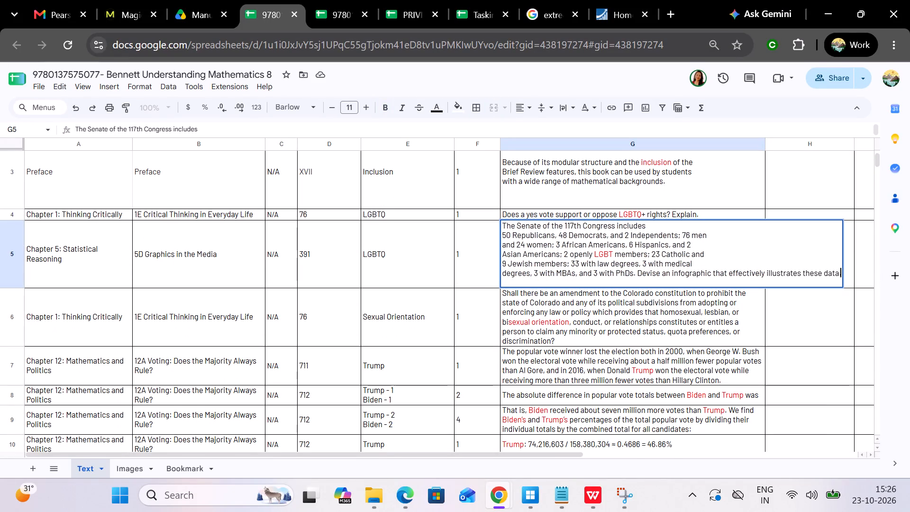
left_click(506, 236)
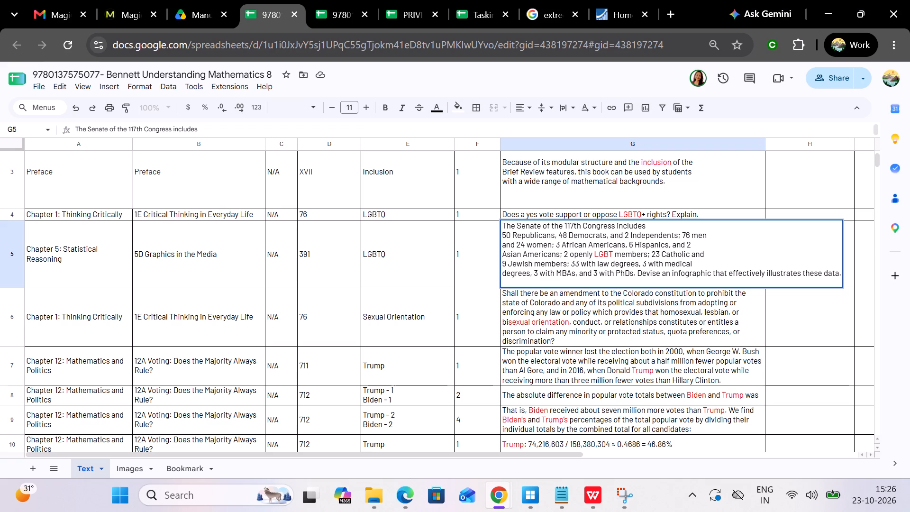
left_click(506, 236)
key("Left")
key("BackSpace")
key("space")
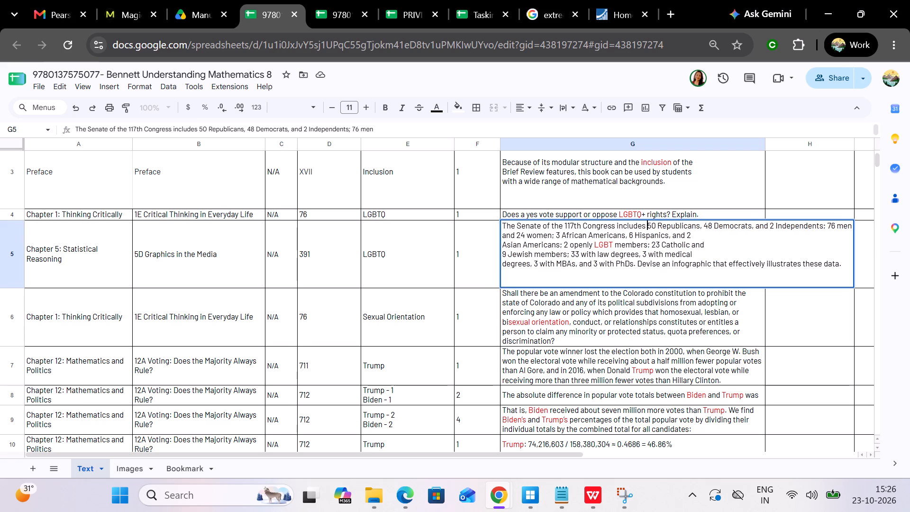
left_click(544, 318)
Overwrite the page 715 "Trump" passage in G17 with the copied passage and look over the pasted text.
scroll(544, 318, "down", 1)
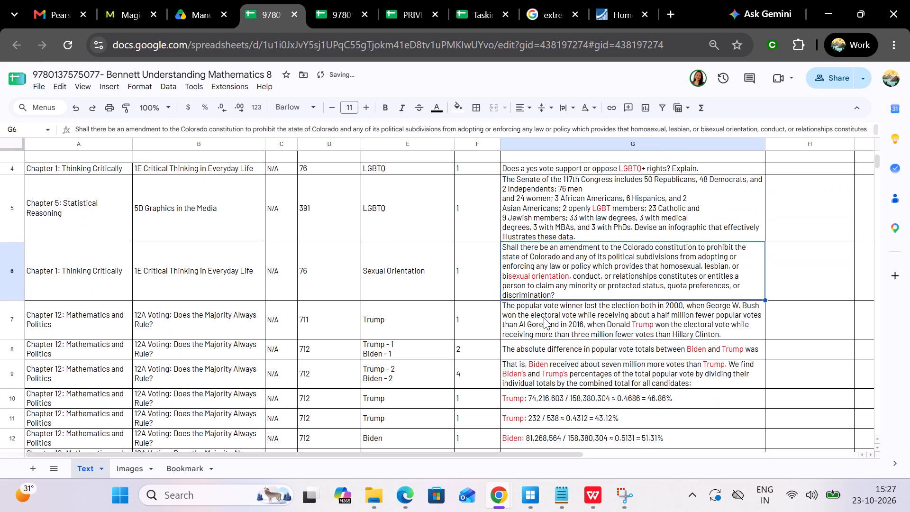
scroll(544, 318, "down", 1)
scroll(544, 318, "up", 2)
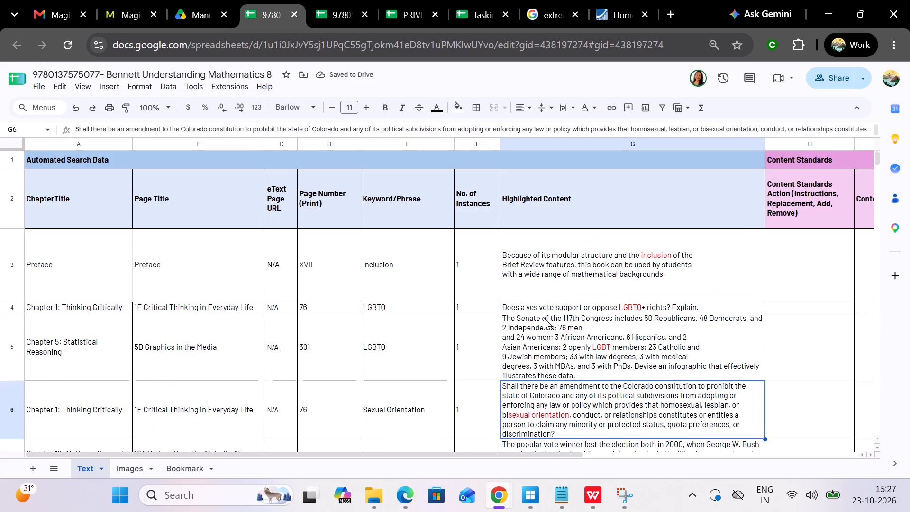
scroll(544, 318, "down", 3)
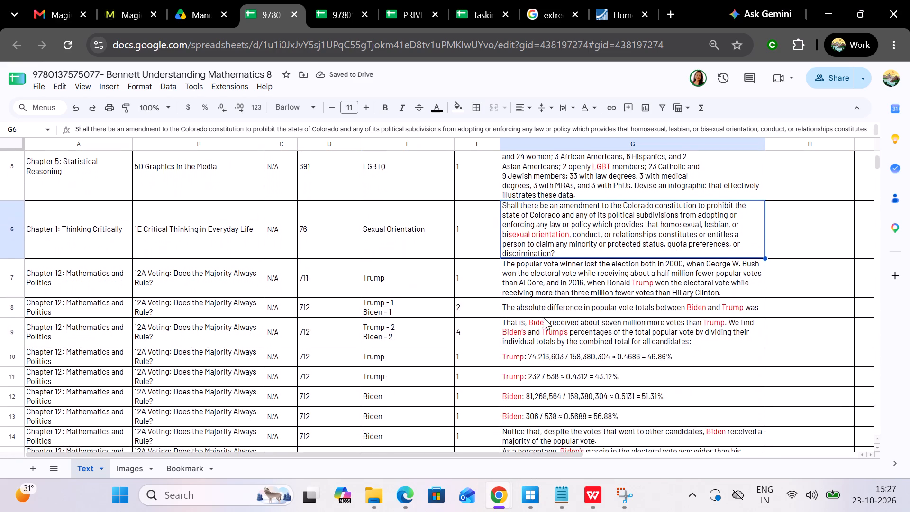
scroll(544, 318, "down", 1)
scroll(549, 381, "down", 1)
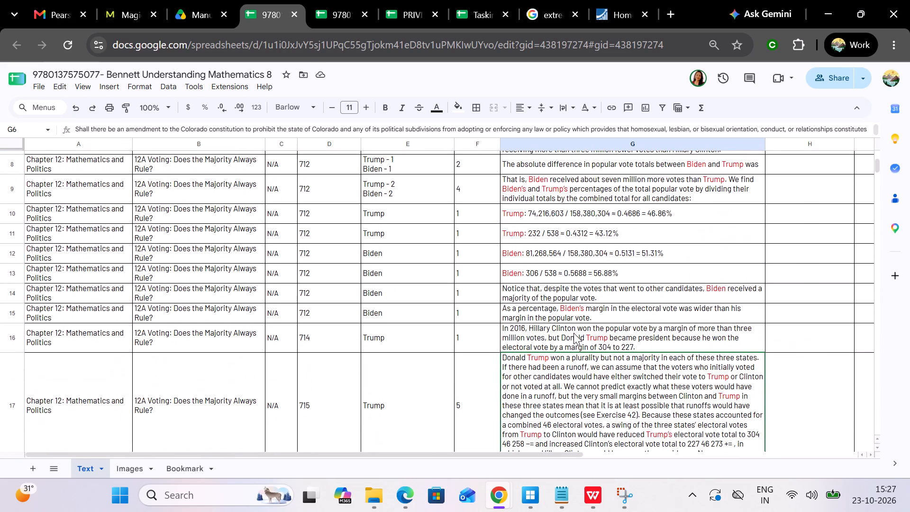
left_click(572, 364)
scroll(572, 364, "down", 1)
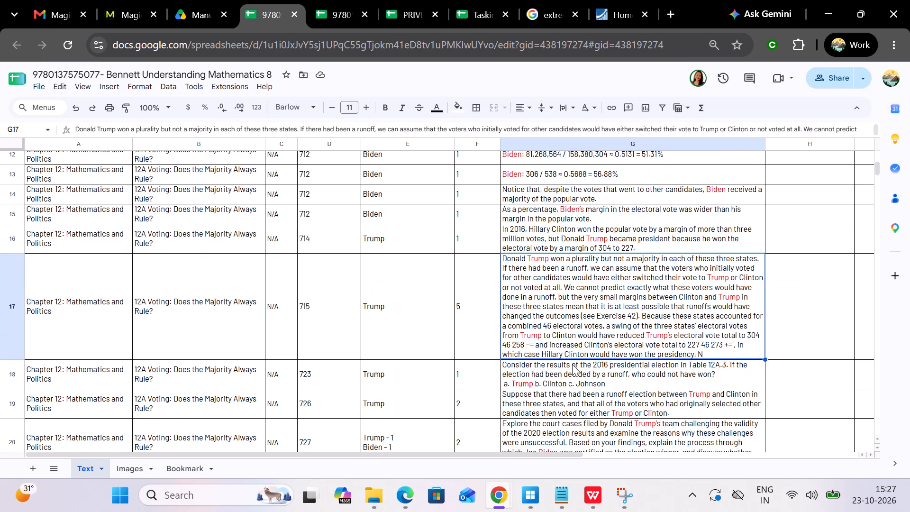
key("ctrl+v")
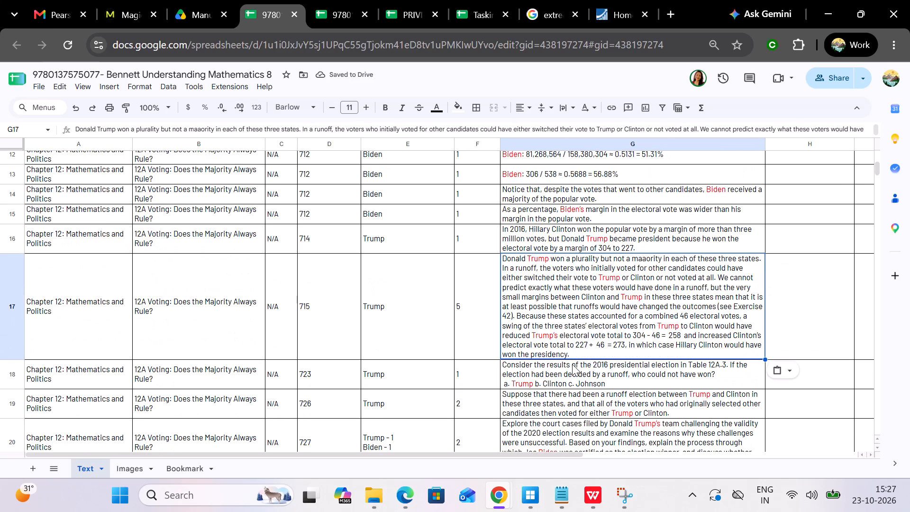
double_click(613, 327)
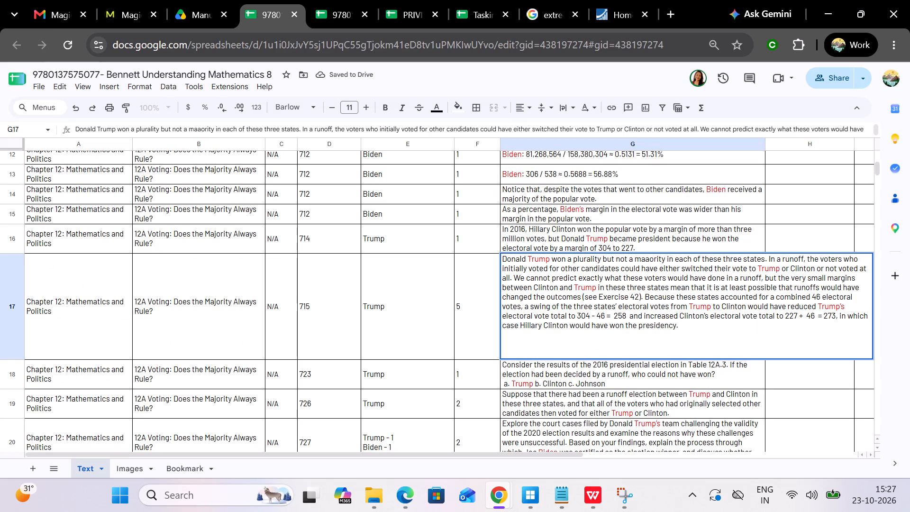
left_click(478, 282)
scroll(478, 282, "left", 1)
double_click(478, 282)
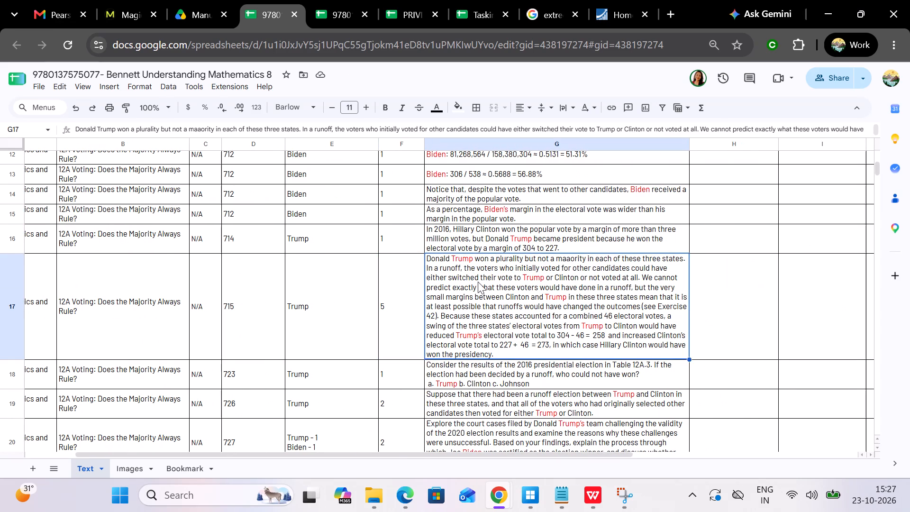
left_click(286, 293)
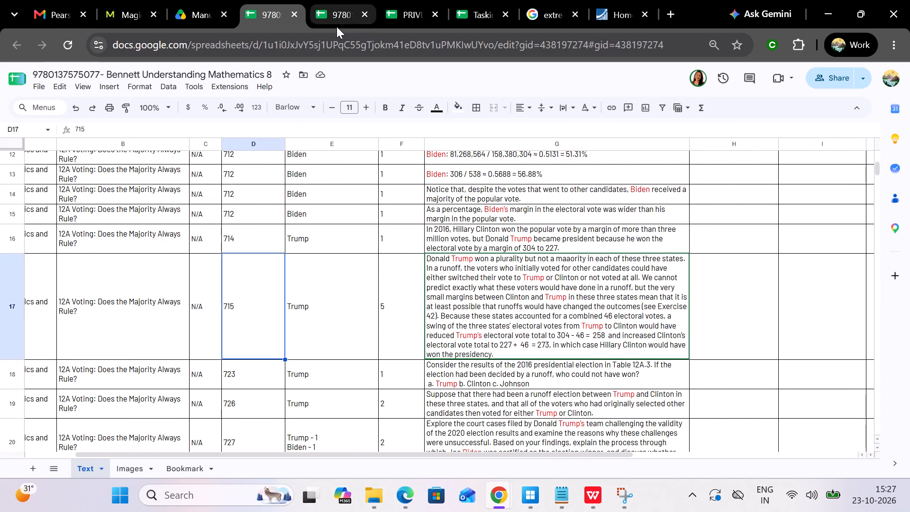
left_click(290, 10)
left_click(273, 10)
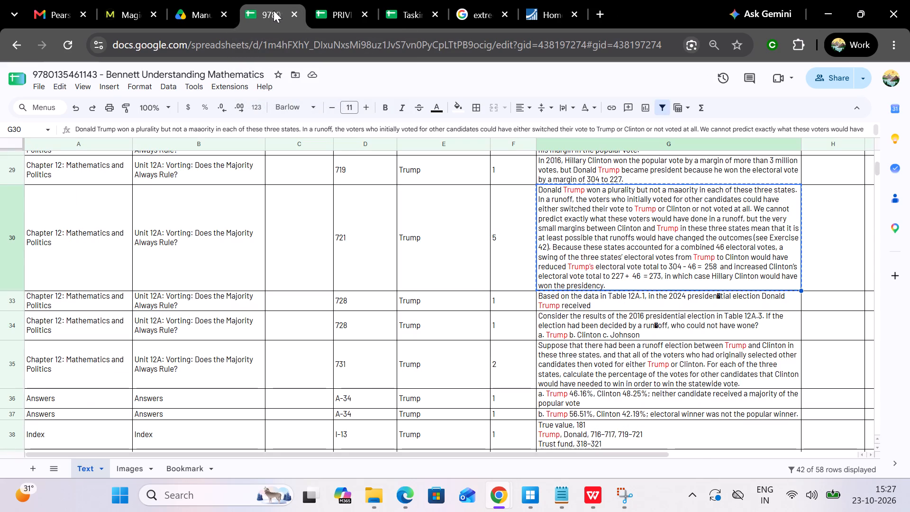
Examine the last logged rows of the tracking sheet and the end of the "trump" search results in the PDF for completeness.
left_click(434, 324)
scroll(434, 324, "left", 1)
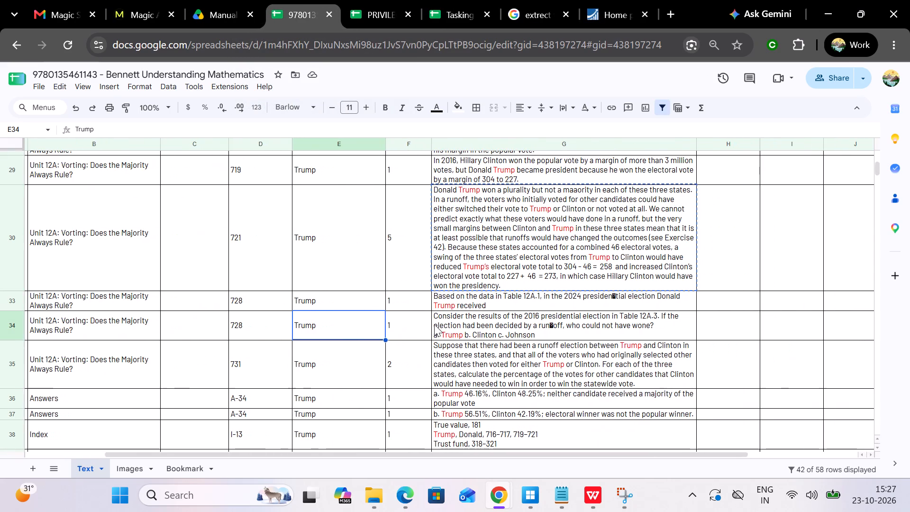
scroll(434, 324, "down", 1)
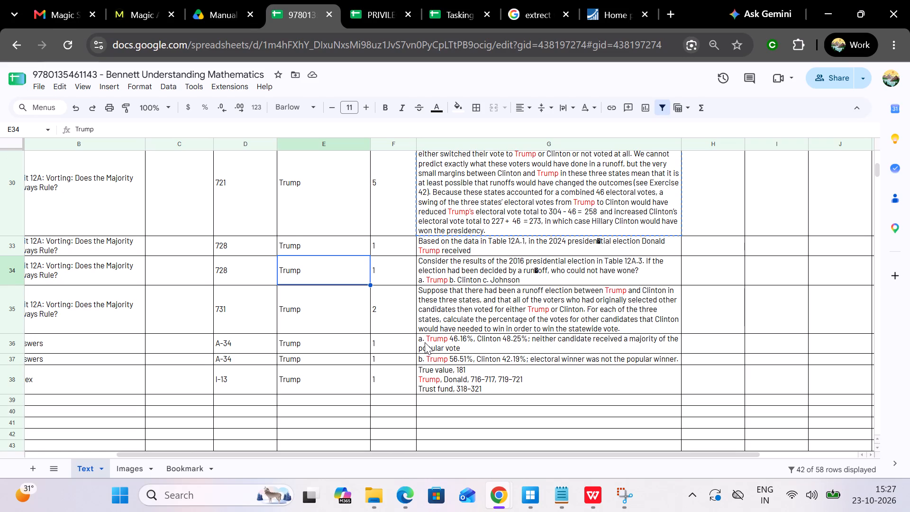
key("alt+Tab")
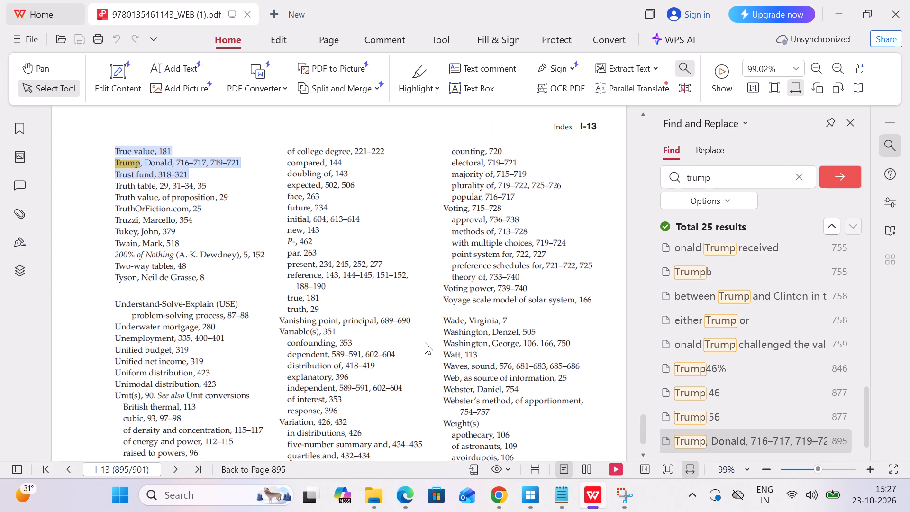
left_click(433, 338)
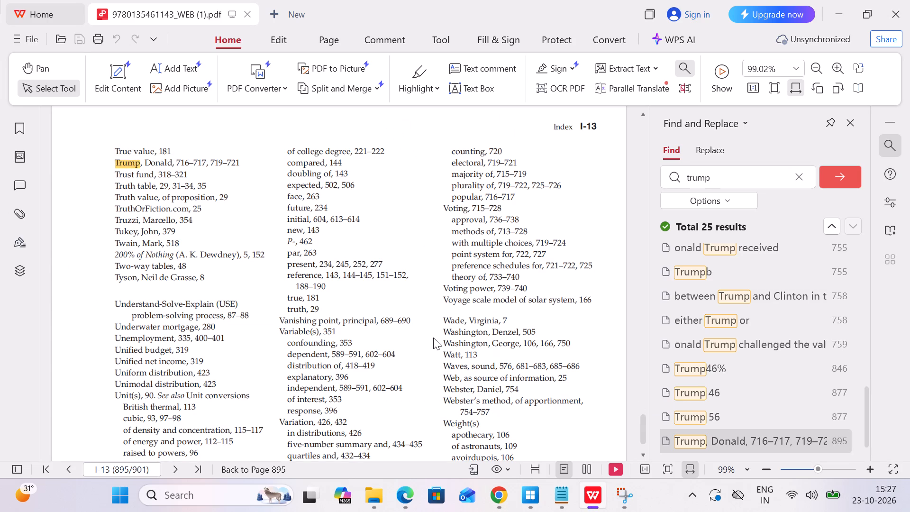
scroll(668, 347, "down", 3)
scroll(615, 341, "down", 1)
scroll(615, 341, "up", 2)
scroll(616, 342, "down", 1)
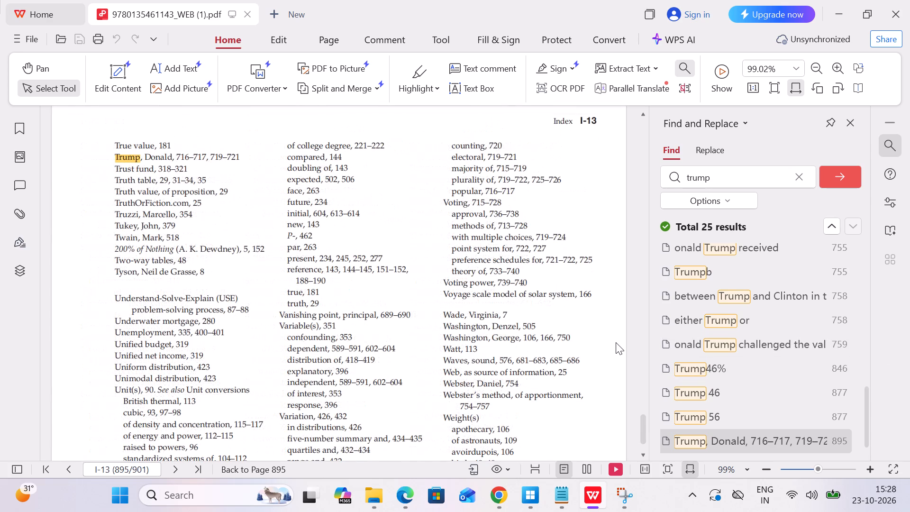
scroll(747, 380, "down", 1)
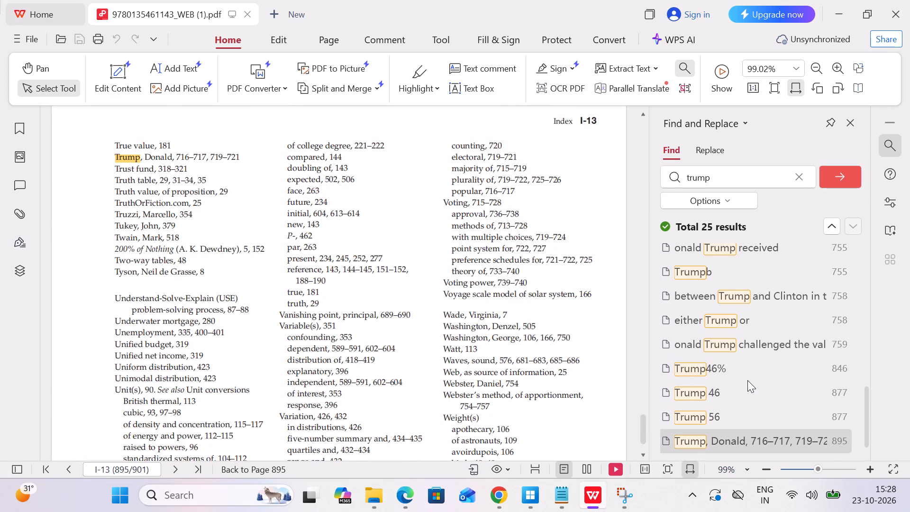
scroll(747, 380, "up", 1)
scroll(747, 380, "down", 3)
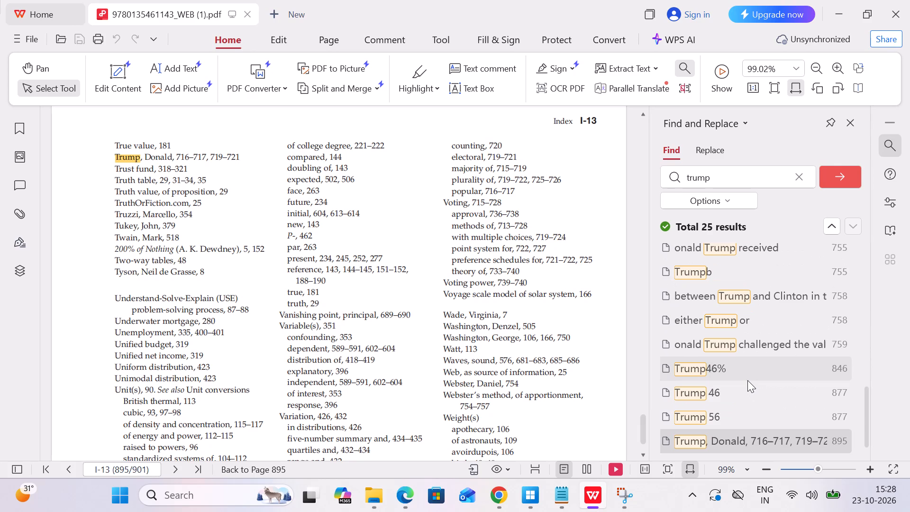
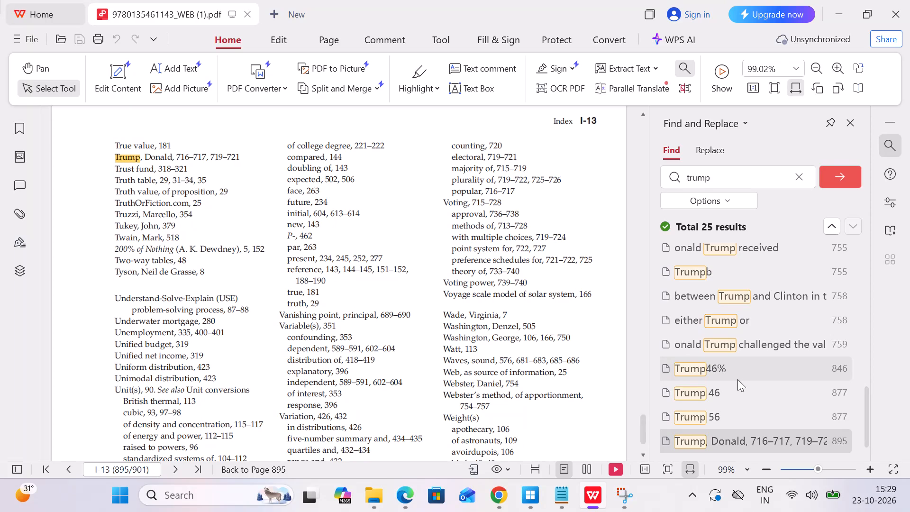
Copy the "Yes" value from column K into K38 for the Index page I-13 row of the tracking sheet.
key("alt+Tab")
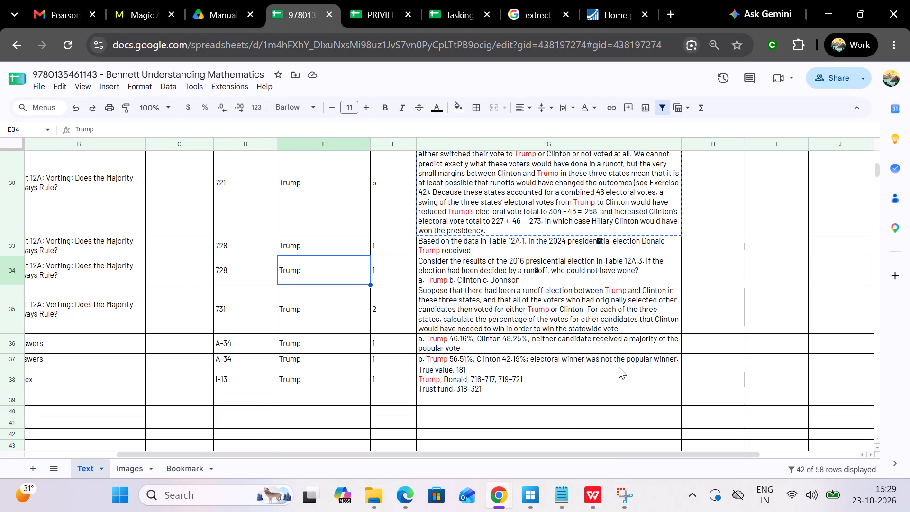
scroll(619, 367, "down", 1)
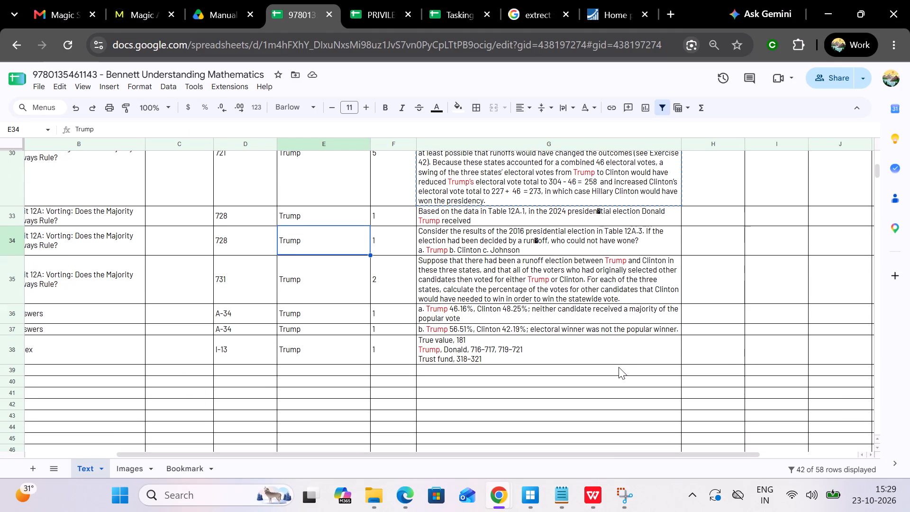
scroll(619, 367, "left", 4)
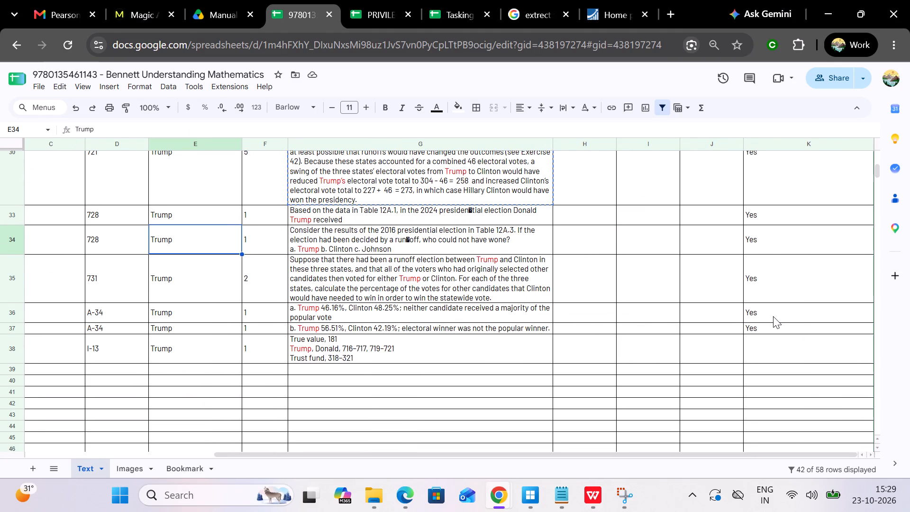
left_click(773, 316)
key("ctrl+c")
left_click(759, 341)
key("ctrl+v")
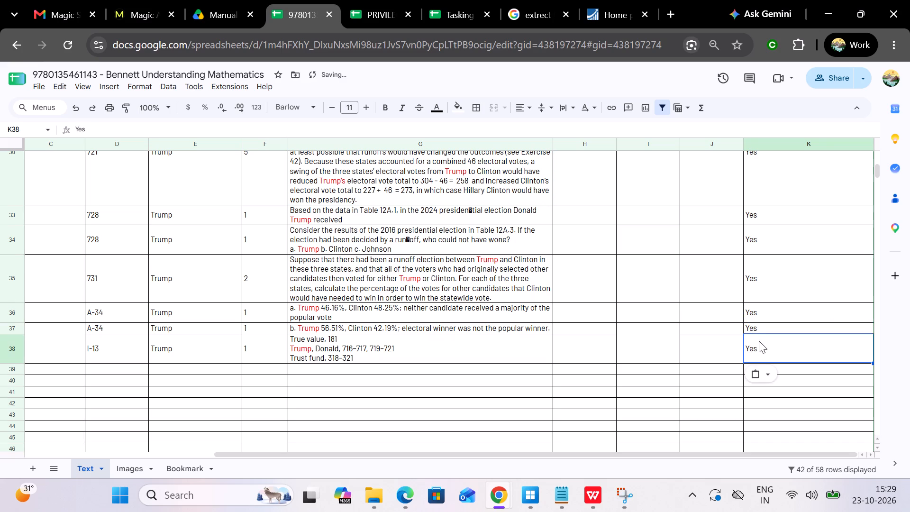
left_click(641, 346)
scroll(641, 346, "right", 7)
Go to the "Trump46%" search result on PDF page A-3 and capture answer 71's Venn diagram at about 314 × 199 px.
key("alt+Tab")
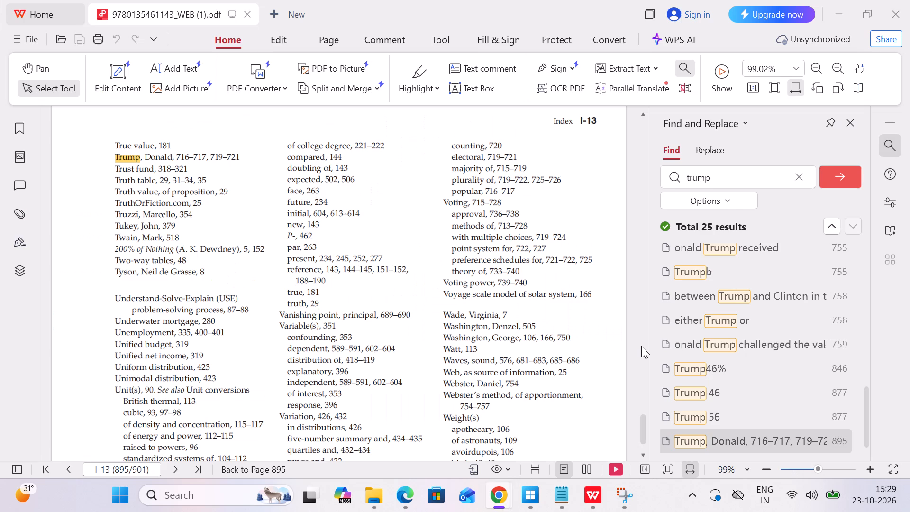
scroll(641, 346, "down", 1)
scroll(641, 346, "up", 1)
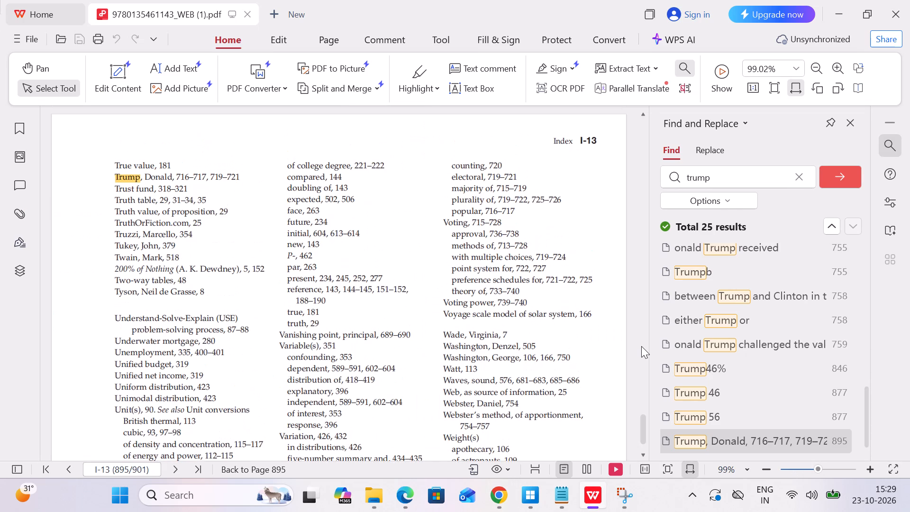
scroll(733, 323, "down", 1)
left_click(712, 362)
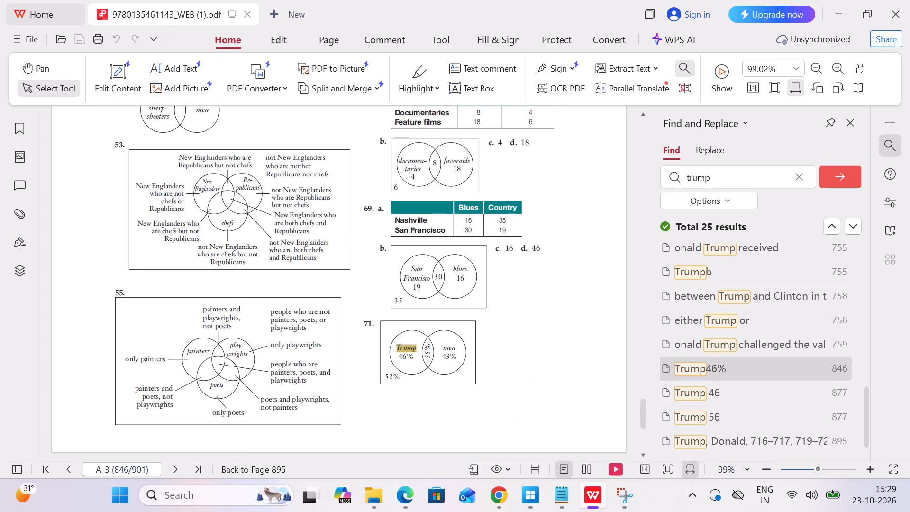
key("ctrl+Print")
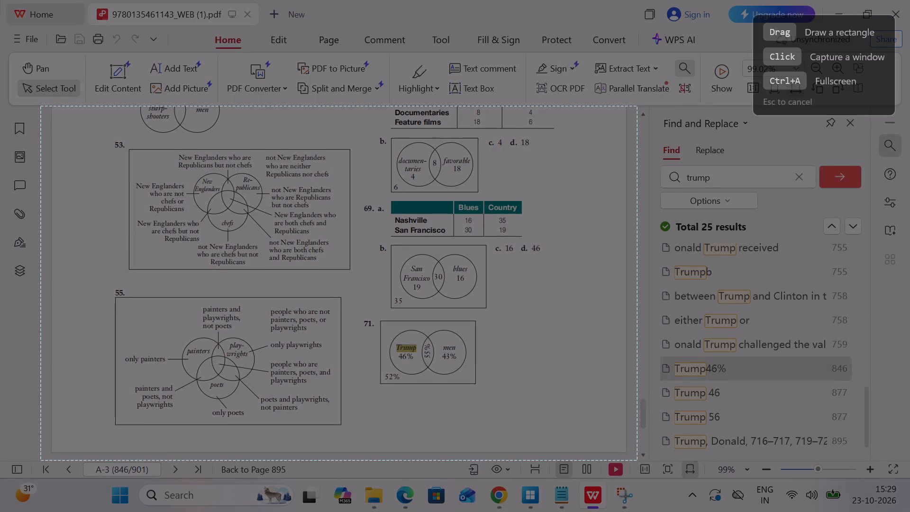
left_click_drag(355, 312, 511, 390)
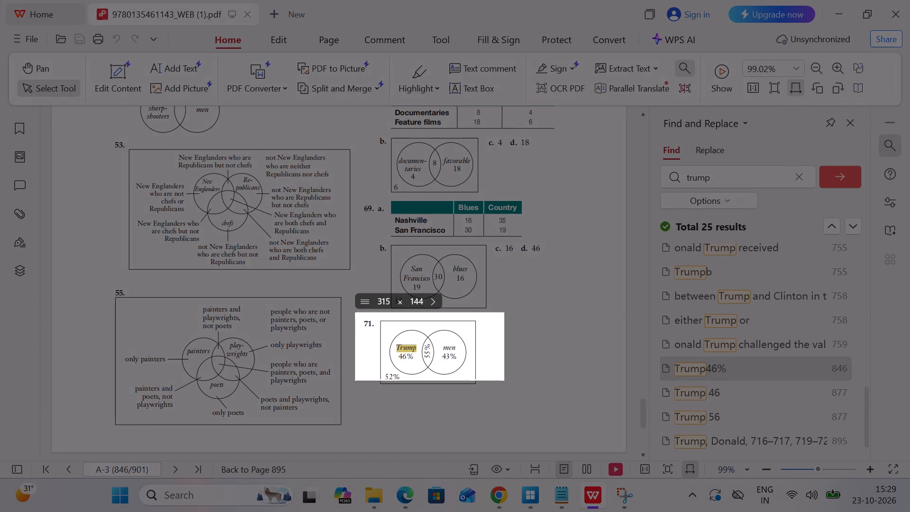
left_click_drag(511, 390, 504, 407)
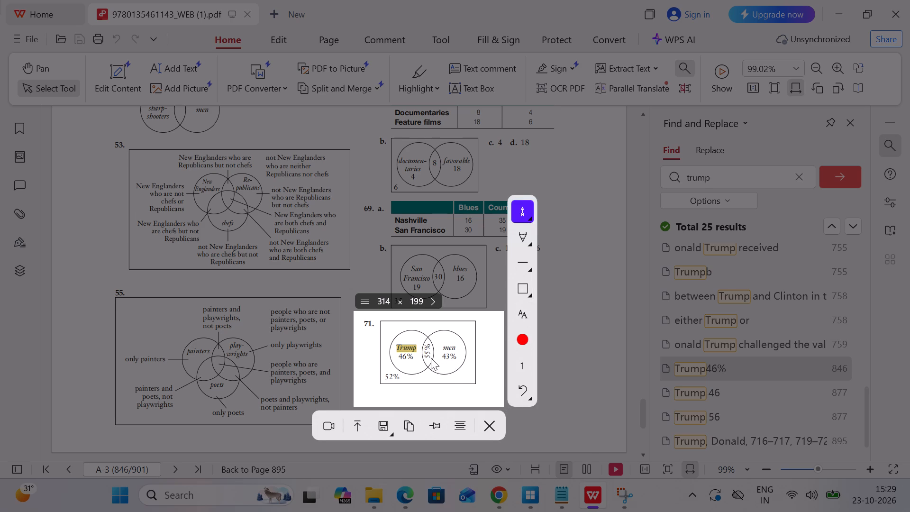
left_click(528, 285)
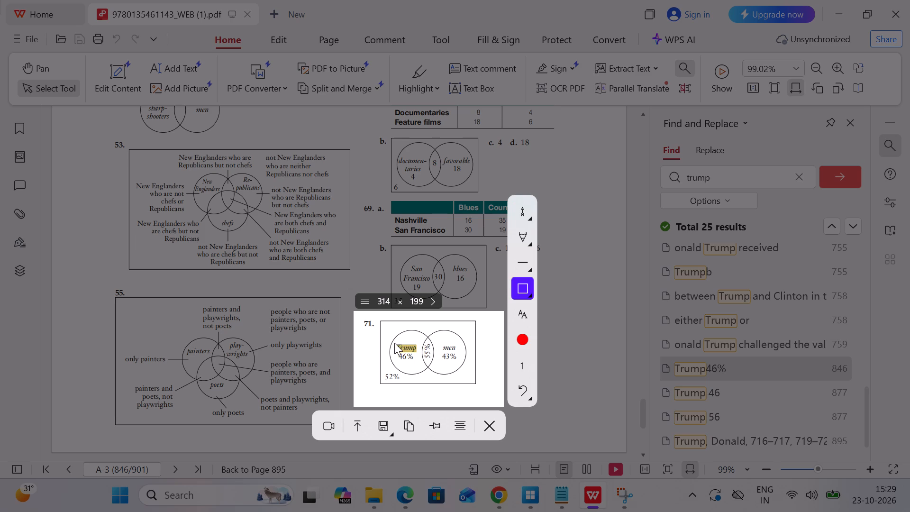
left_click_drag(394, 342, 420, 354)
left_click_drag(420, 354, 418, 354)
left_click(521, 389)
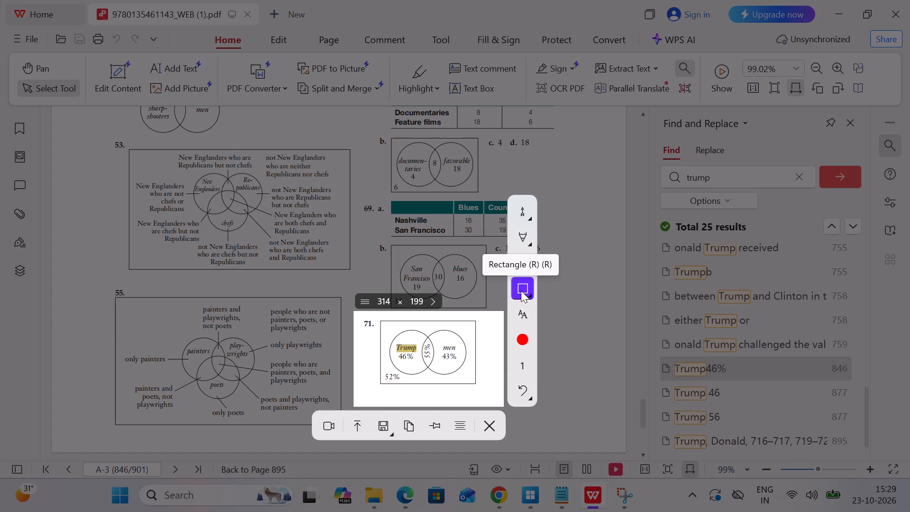
Outline the word "Trump" in the captured Venn diagram with a red rectangle.
left_click(529, 294)
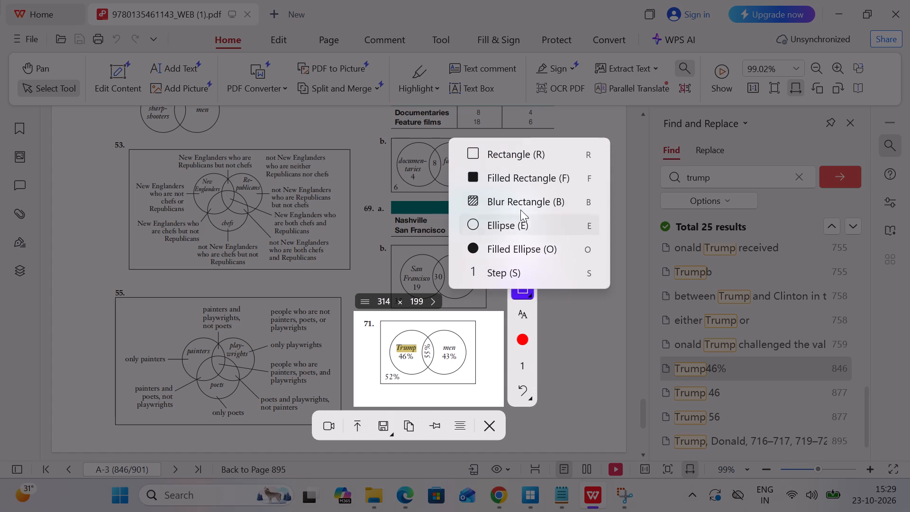
left_click(510, 164)
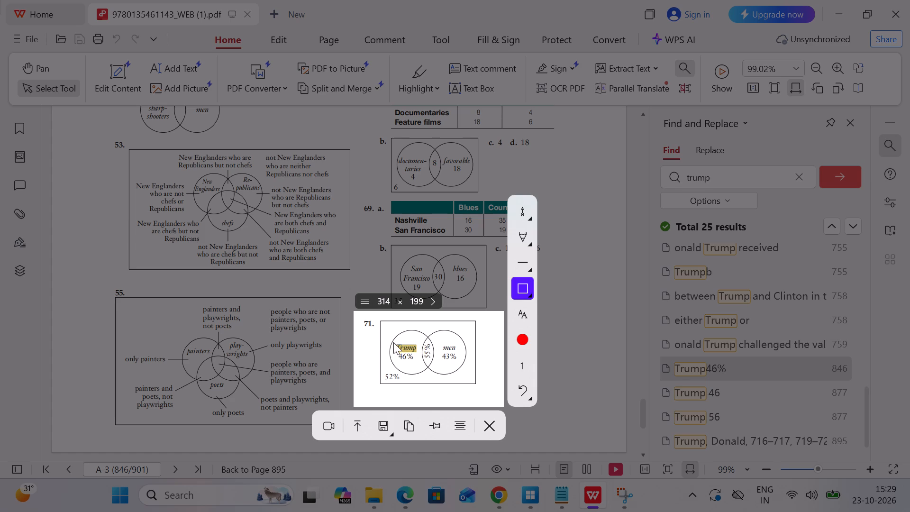
left_click_drag(393, 342, 420, 354)
left_click_drag(420, 354, 420, 354)
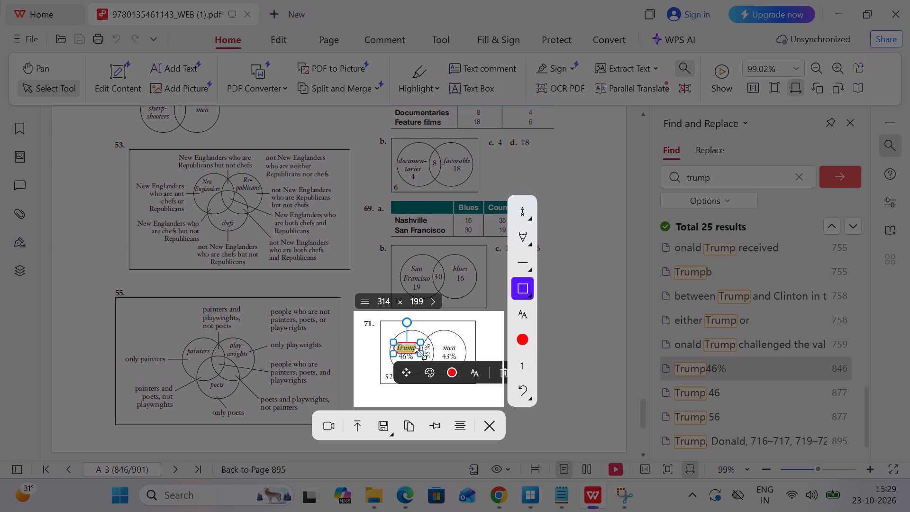
left_click(383, 366)
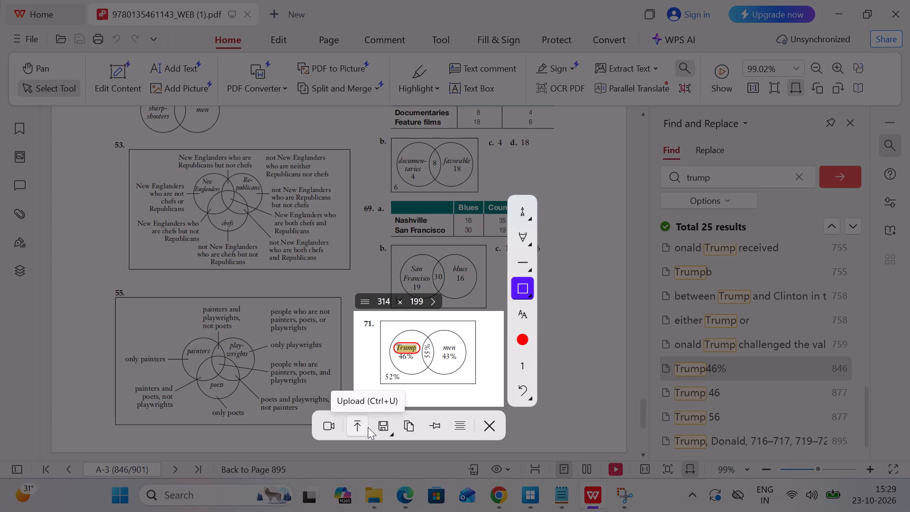
Save the annotated capture as a JPEG image in the Pictures folder under the suggested file name.
left_click(380, 428)
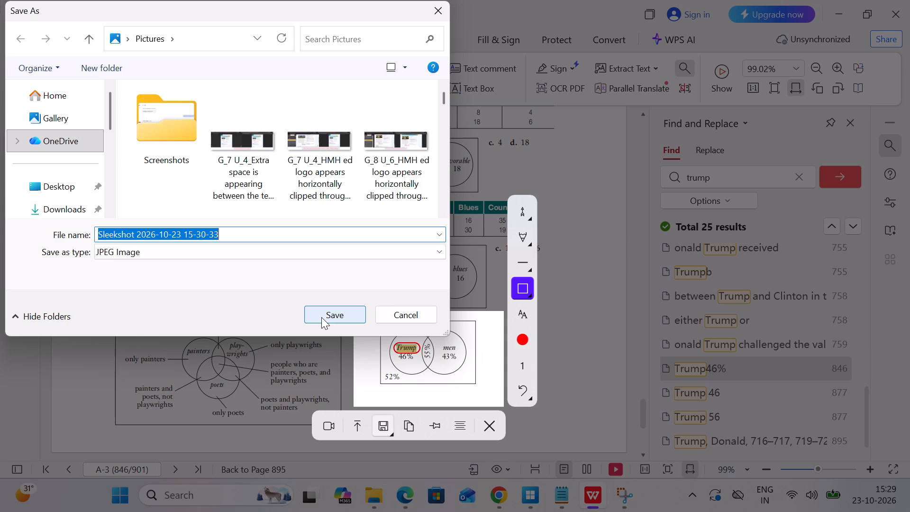
left_click(321, 317)
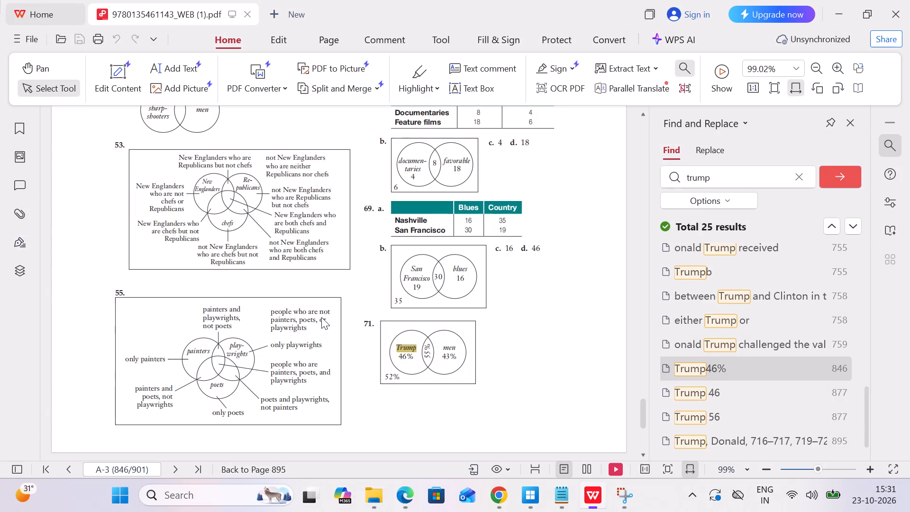
In the tracking spreadsheet's Images sheet, insert the saved Venn diagram capture into the Image Screenshot cell G3.
key("alt+Tab")
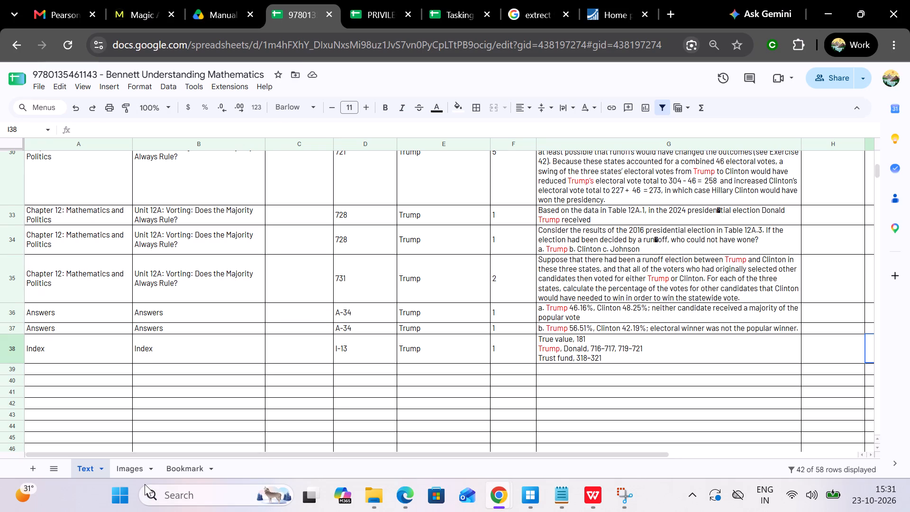
left_click(132, 466)
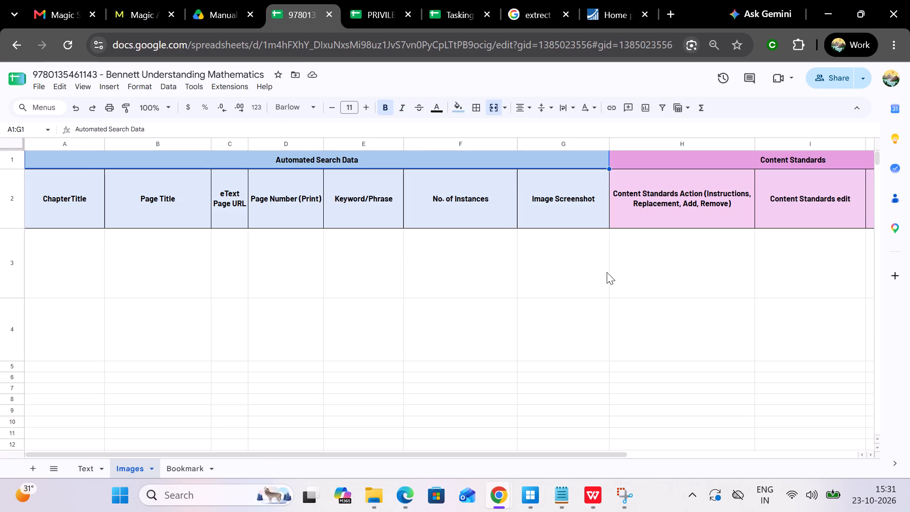
left_click(573, 268)
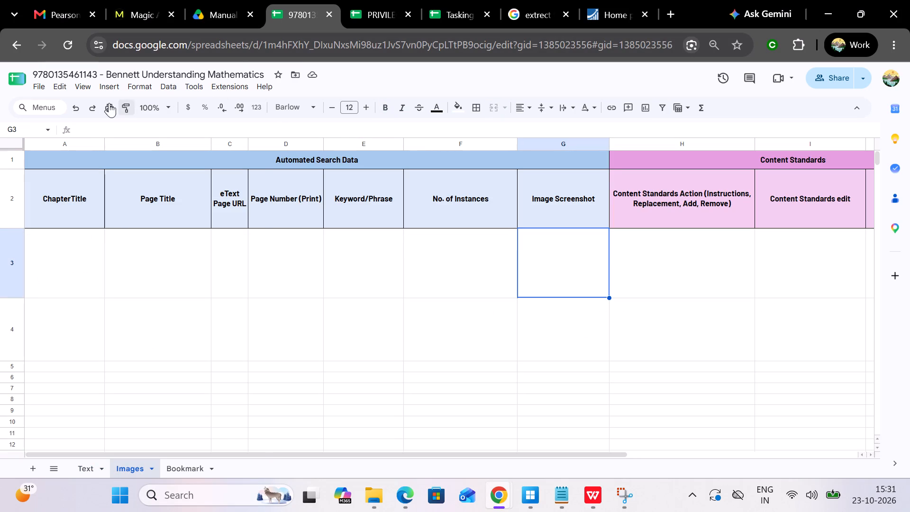
left_click(111, 82)
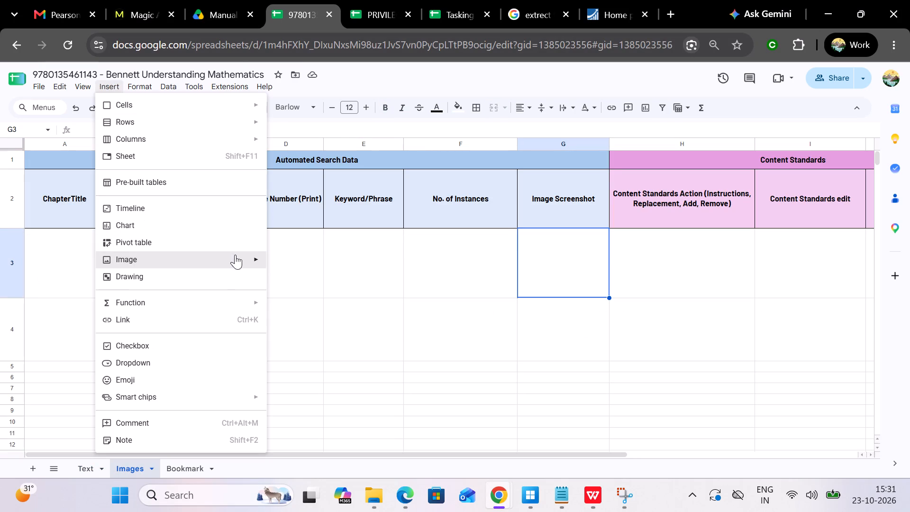
left_click(300, 264)
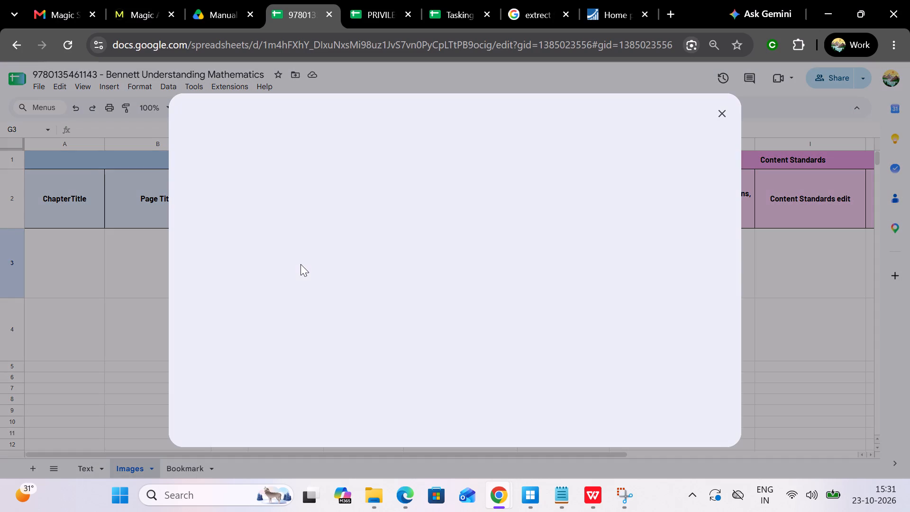
left_click(242, 232)
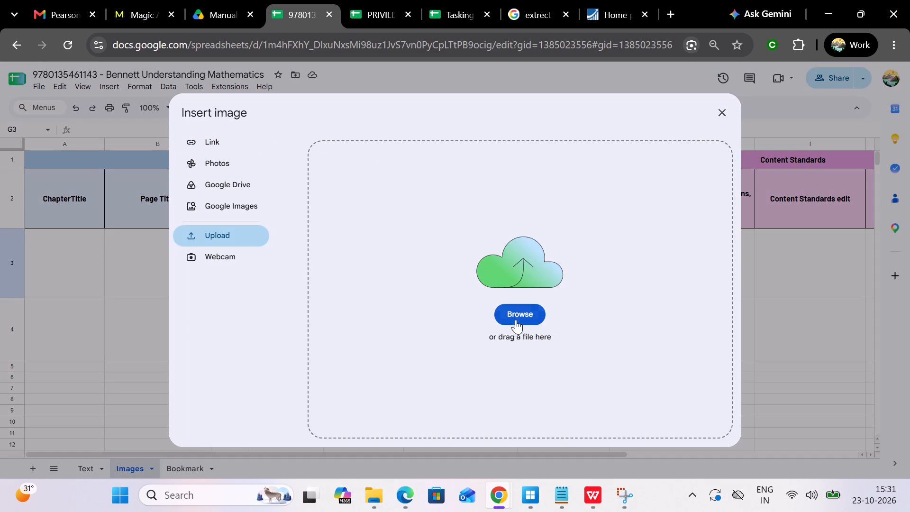
left_click(532, 319)
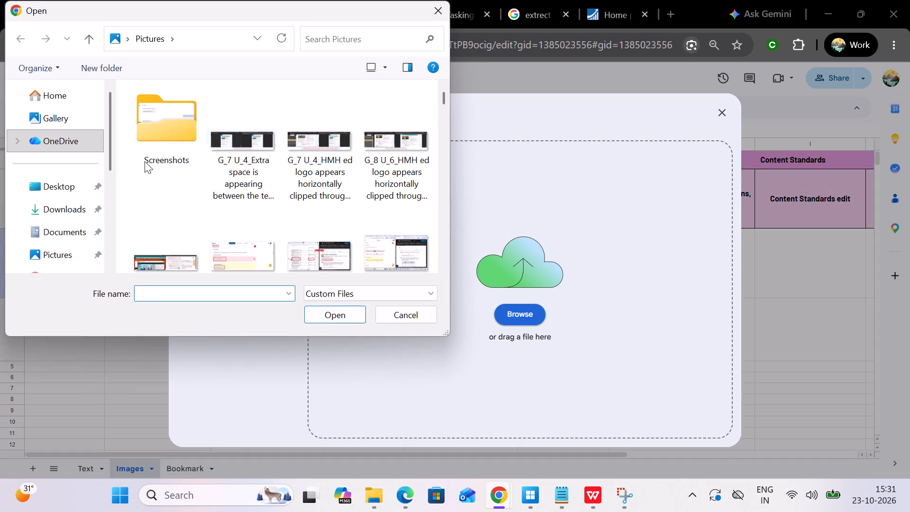
left_click(67, 121)
left_click(150, 146)
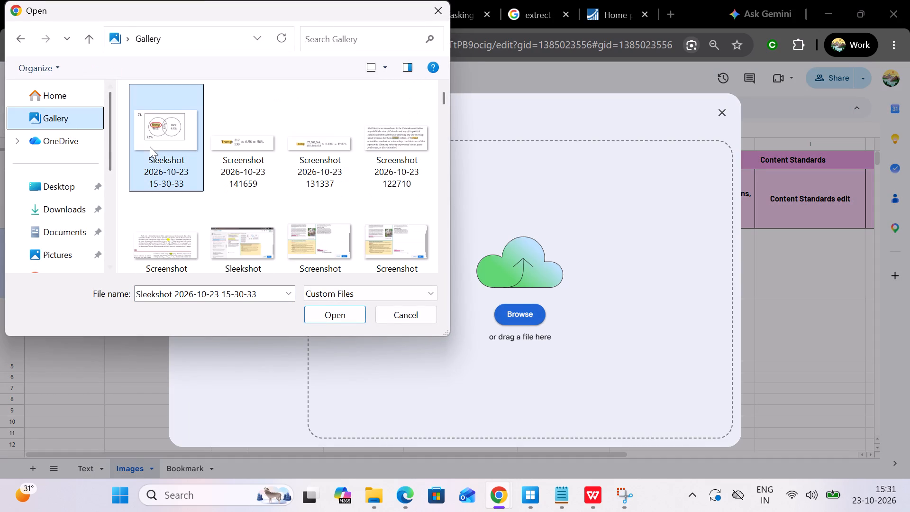
left_click(340, 312)
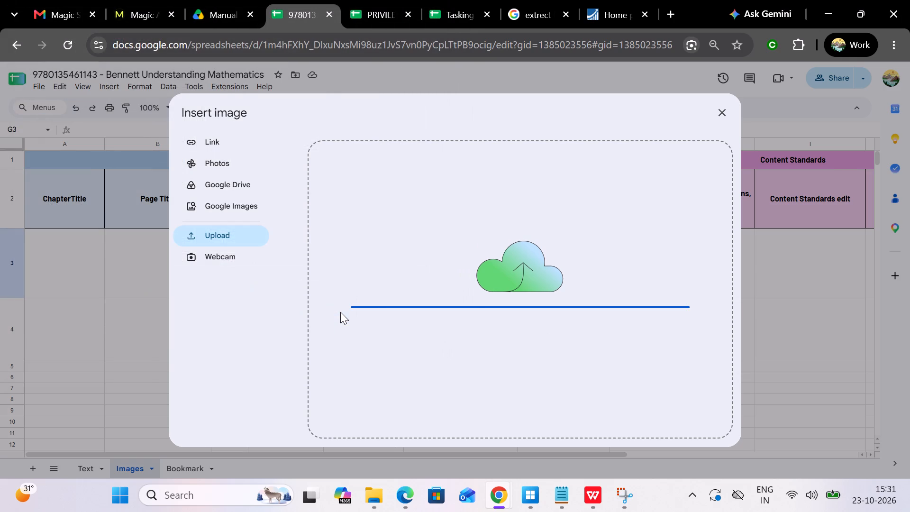
In row 3 of the Images sheet, enter 1 as the number of instances and "Trump" as the keyword.
left_click(432, 277)
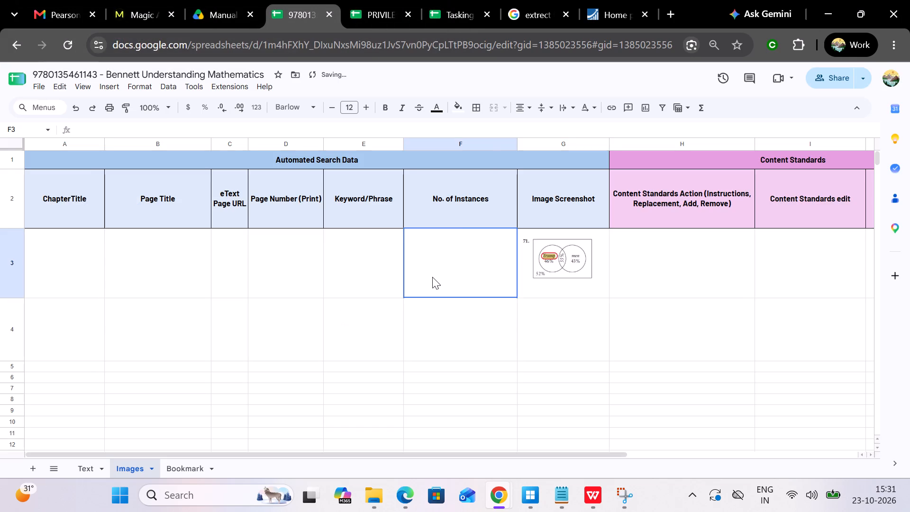
key("1")
left_click(353, 274)
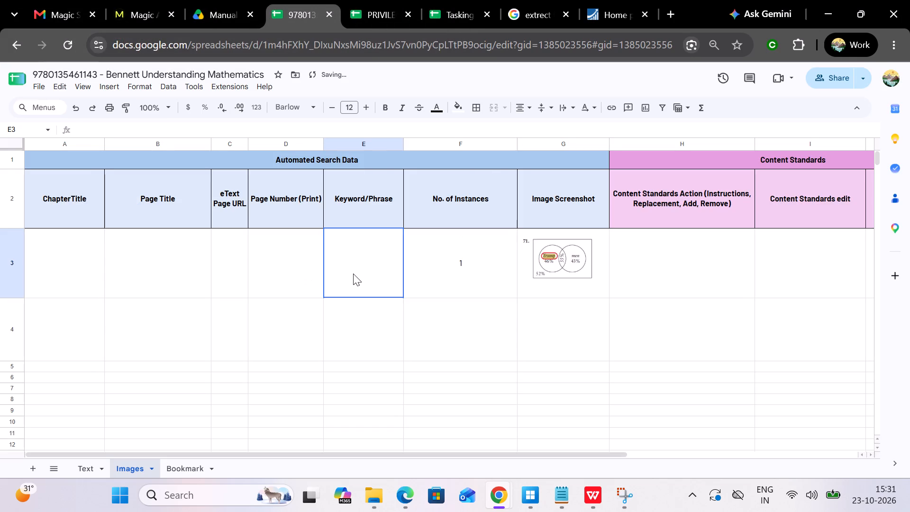
type("Tump")
key("BackSpace")
key("BackSpace")
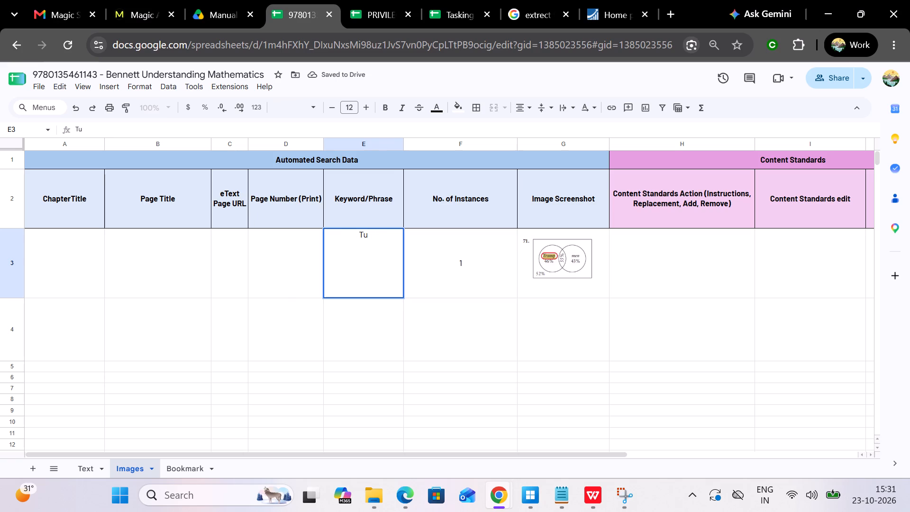
key("BackSpace")
type("rump")
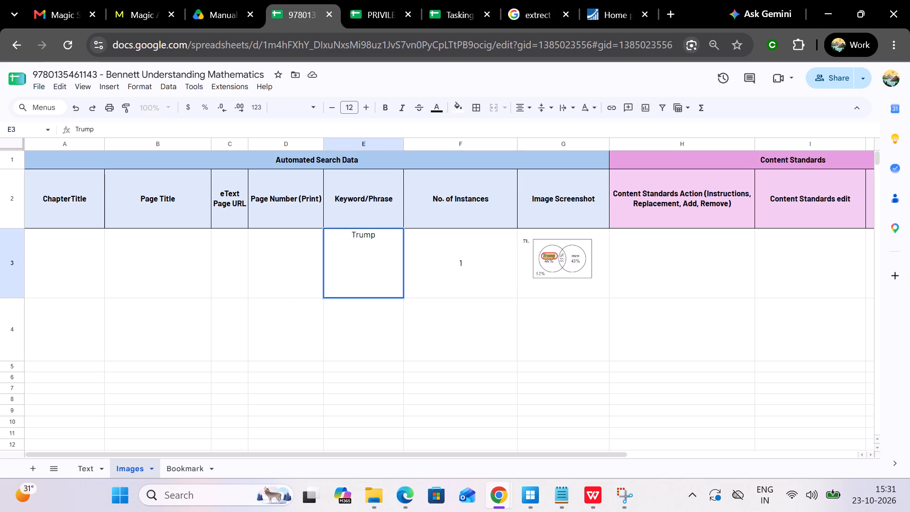
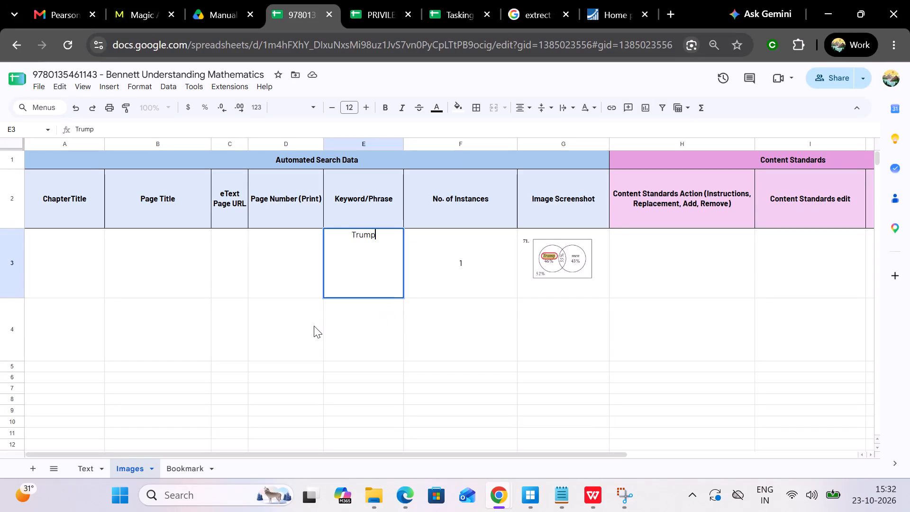
Look up the Venn diagram's printed page number in the PDF and enter A-3 as its page number in row 3 of the Images sheet.
left_click(276, 266)
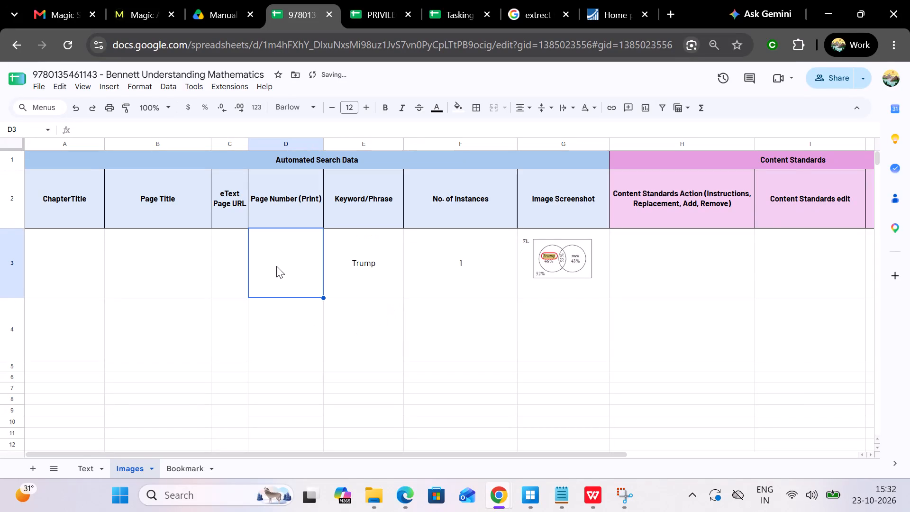
key("alt+Tab")
scroll(276, 266, "up", 2)
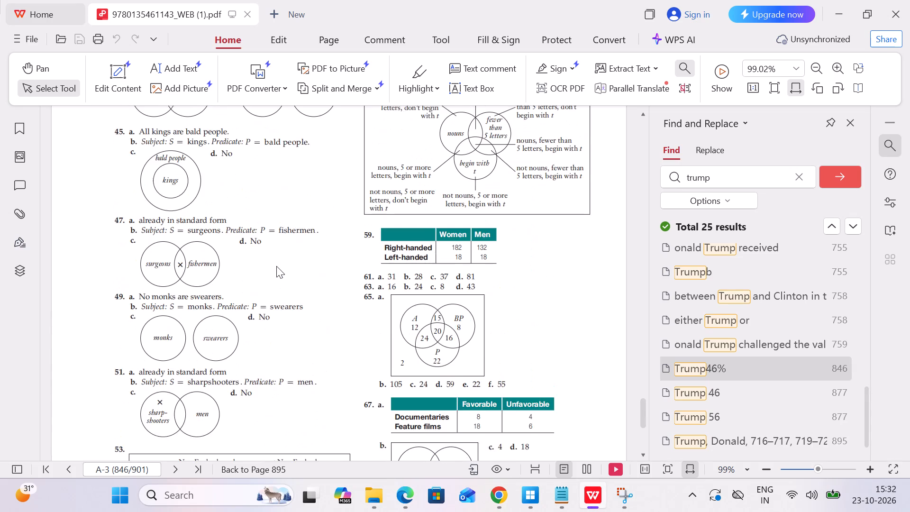
scroll(276, 266, "up", 1)
key("alt+Tab")
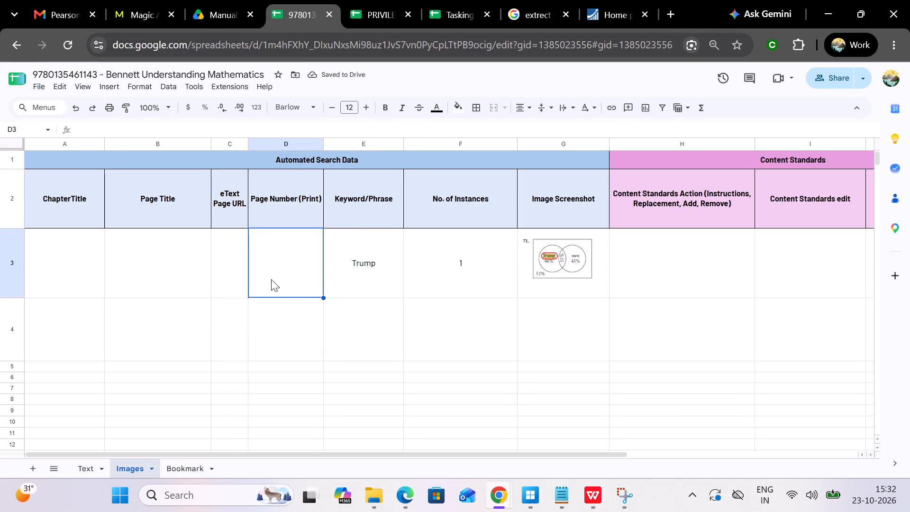
type("A-3")
Copy the "Answers" chapter and page titles from row 36 of the Text sheet into cells A3 and B3 of the Images sheet.
left_click(153, 273)
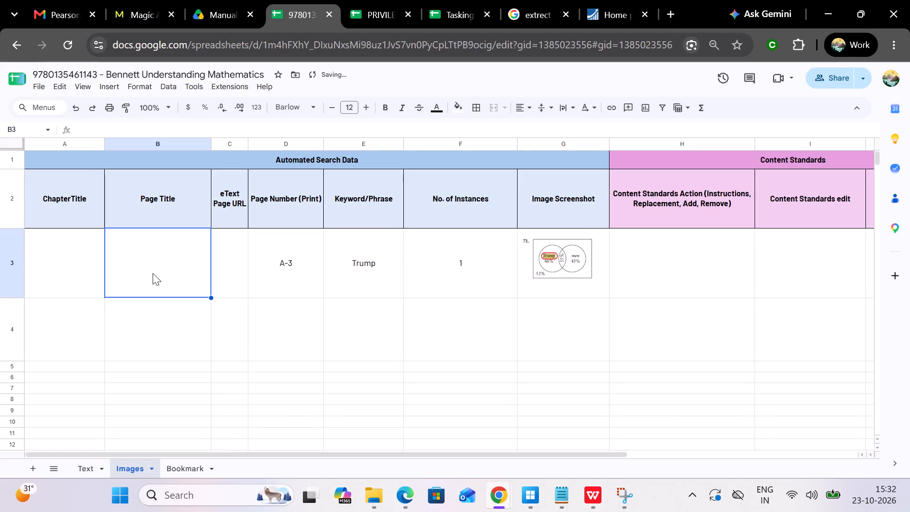
scroll(153, 273, "right", 4)
key("alt+Tab")
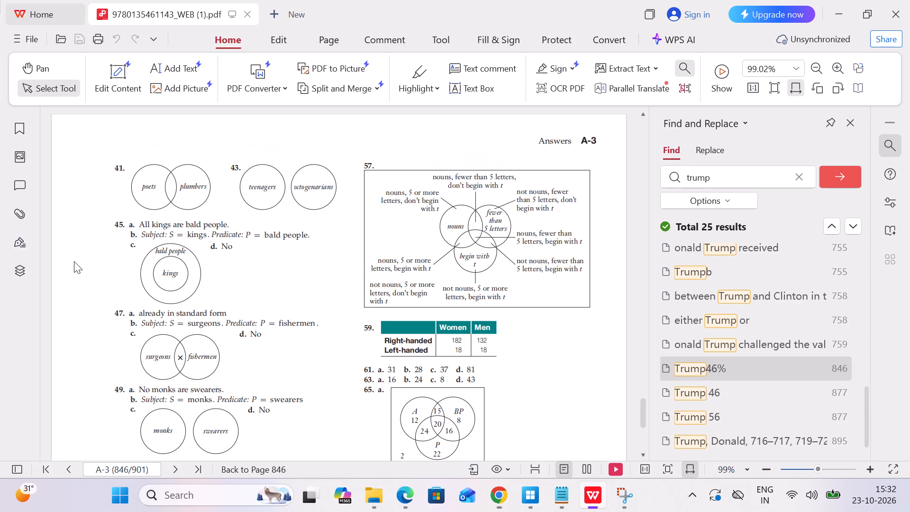
key("alt+Tab")
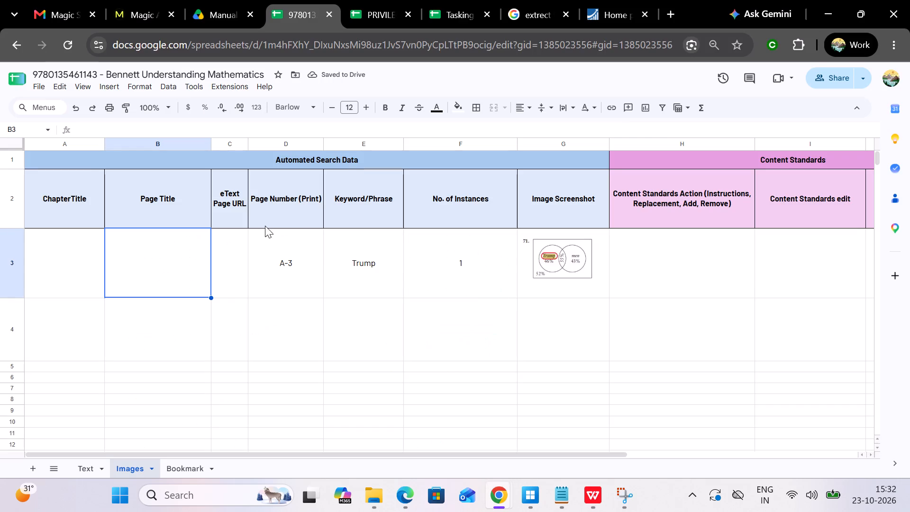
left_click(90, 467)
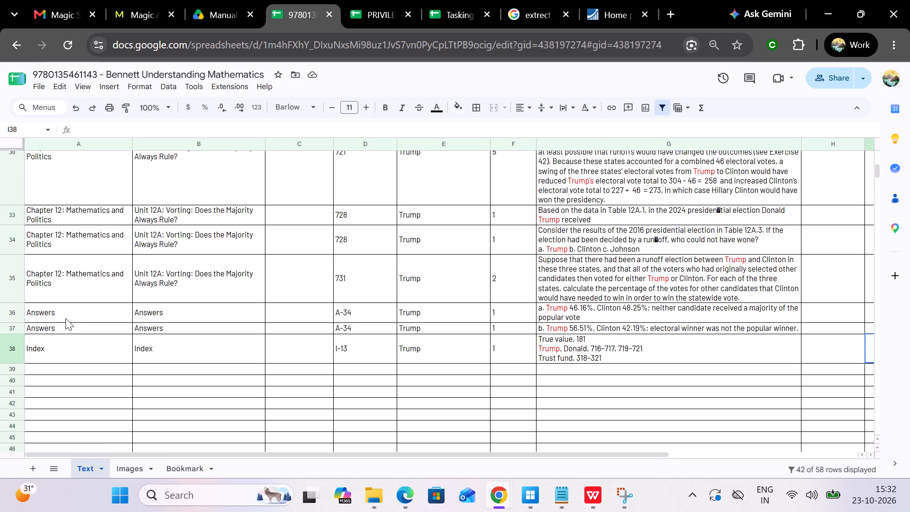
left_click_drag(79, 315, 133, 315)
left_click_drag(168, 313, 97, 319)
key("ctrl+c")
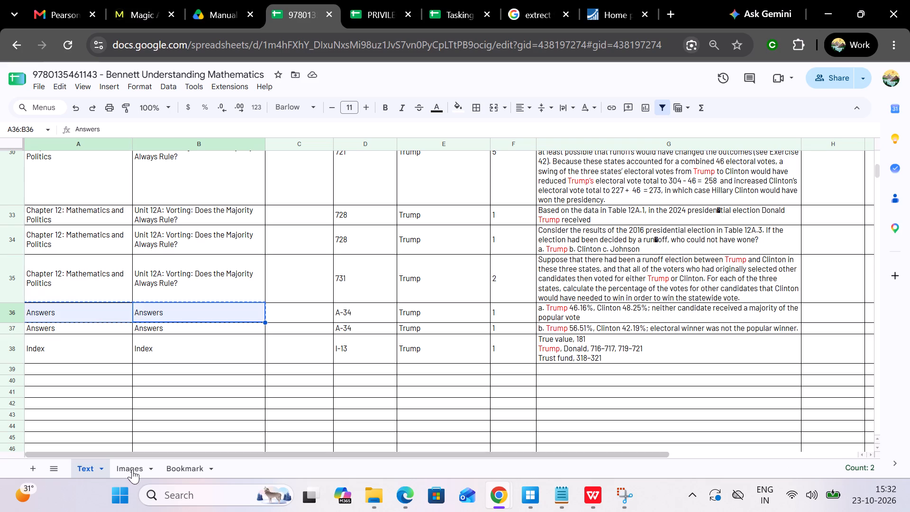
left_click(132, 469)
left_click(79, 281)
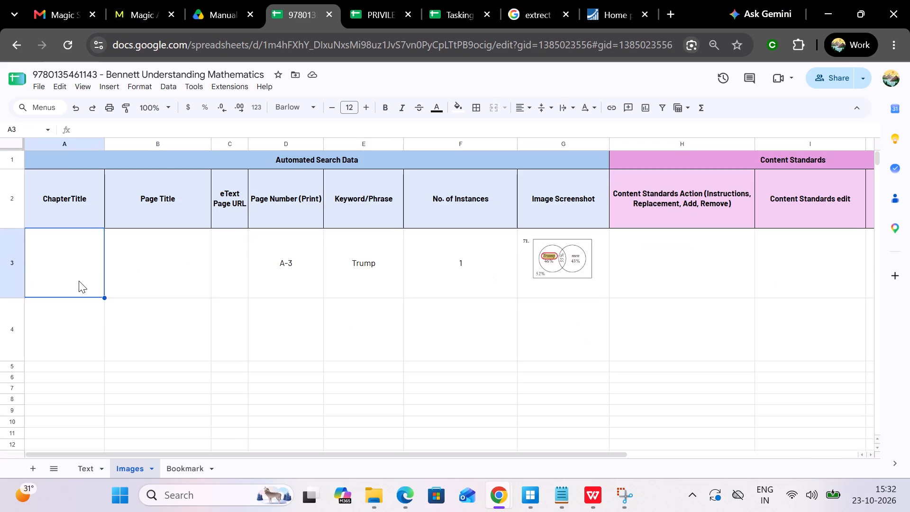
key("ctrl+v")
left_click(265, 282)
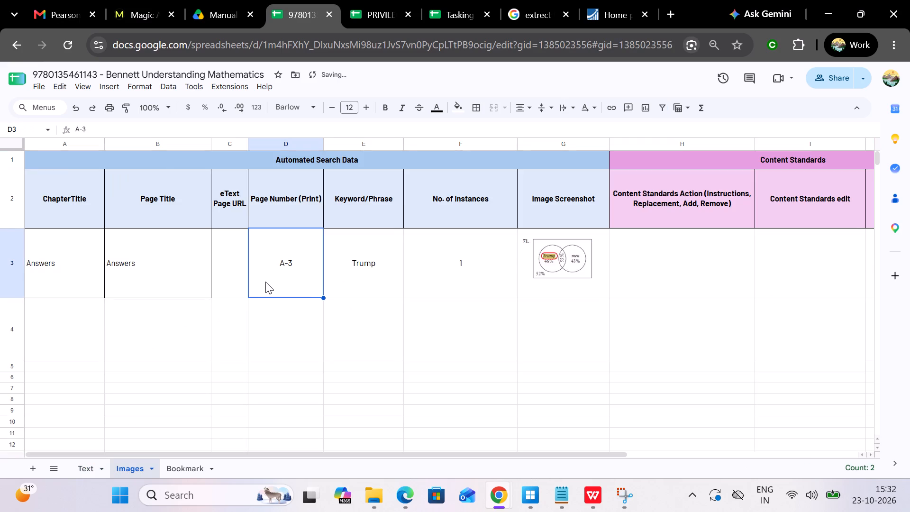
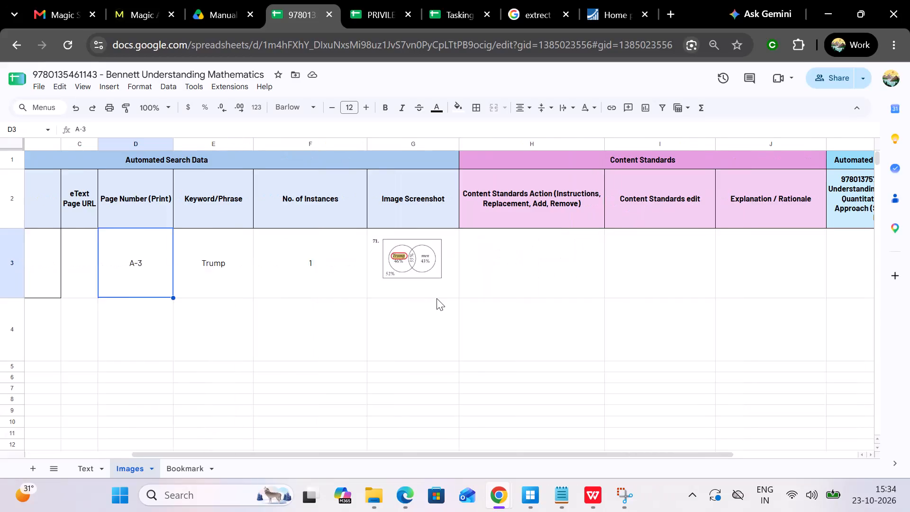
Delete the "Script QA" column L from the Images sheet.
scroll(437, 298, "left", 2)
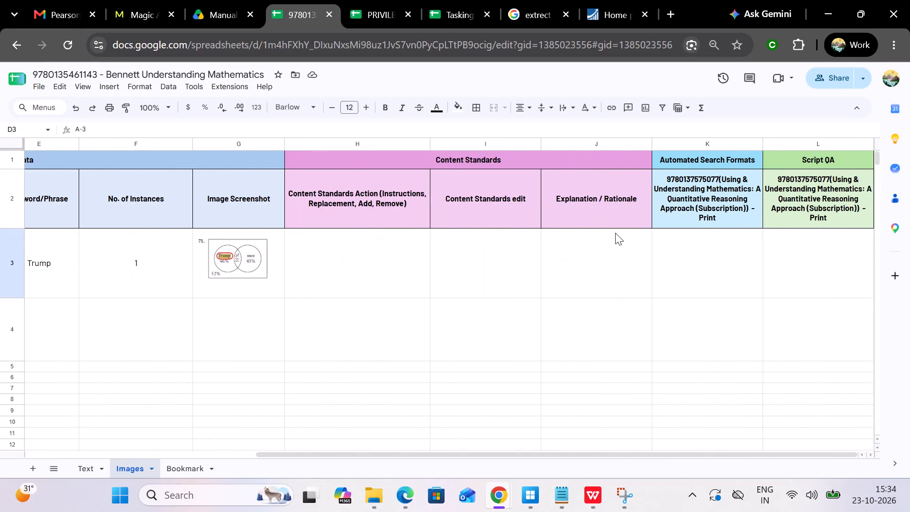
scroll(615, 233, "left", 1)
left_click(798, 143)
right_click(798, 143)
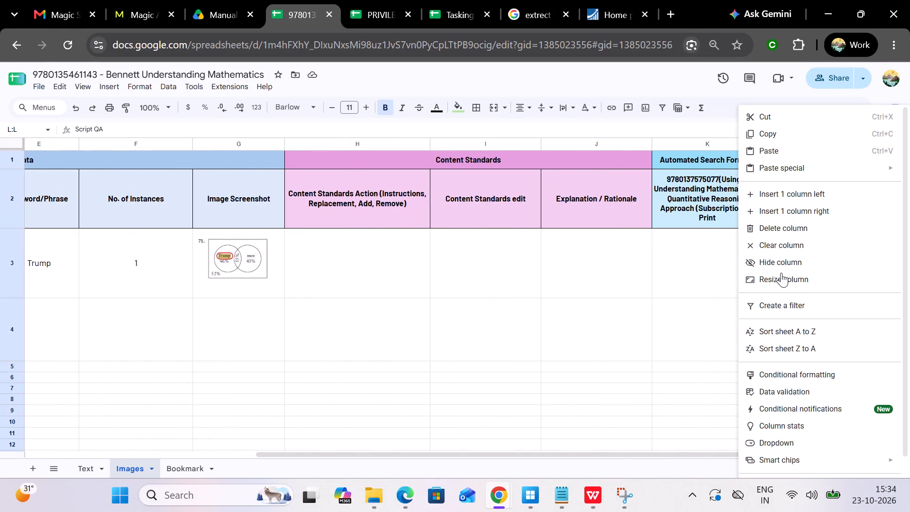
left_click(774, 233)
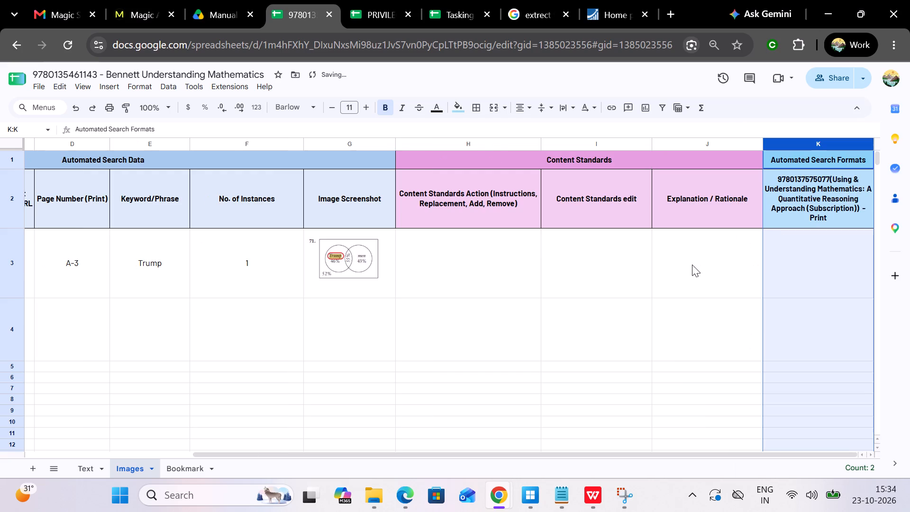
left_click(692, 265)
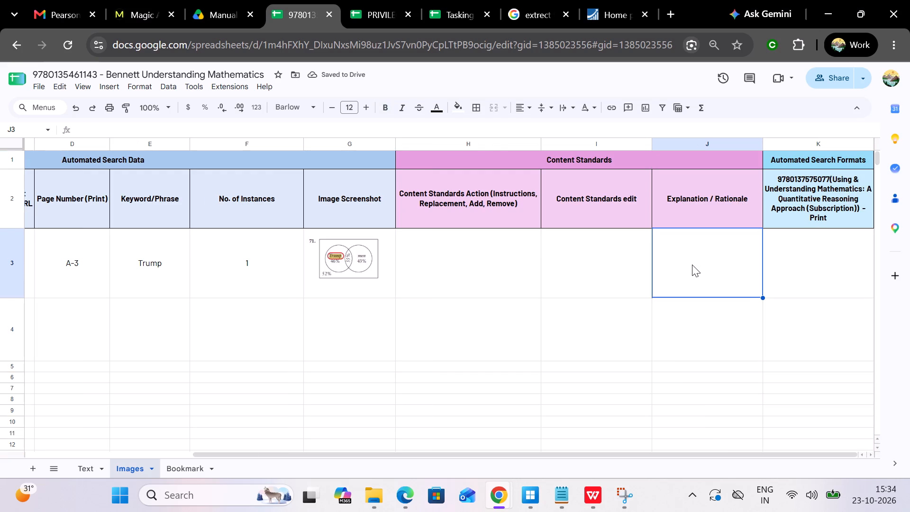
scroll(692, 265, "right", 5)
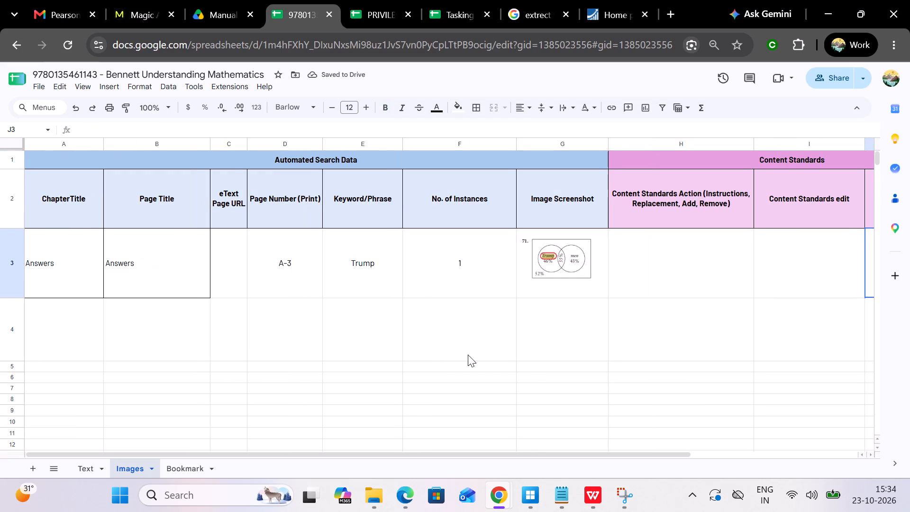
Clear the book title header under "Automated Search Formats" in cell K2 of the Text sheet.
left_click(89, 458)
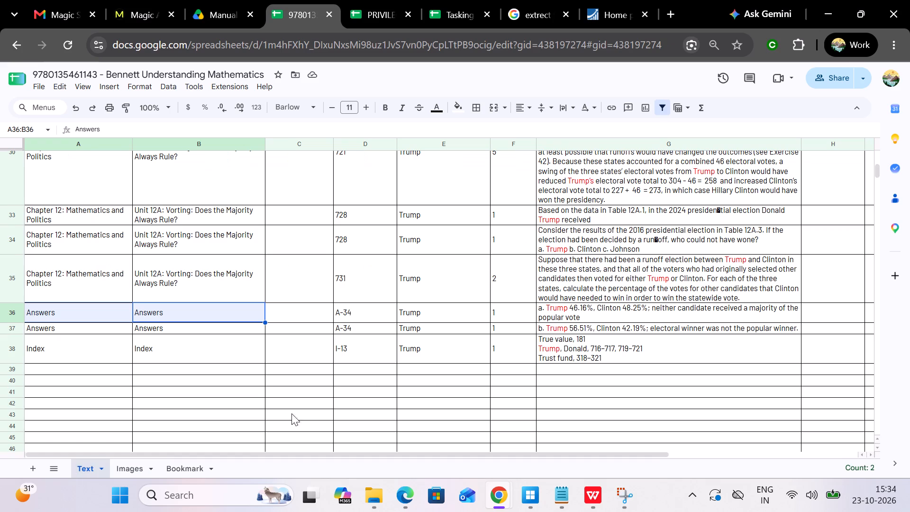
scroll(314, 412, "up", 10)
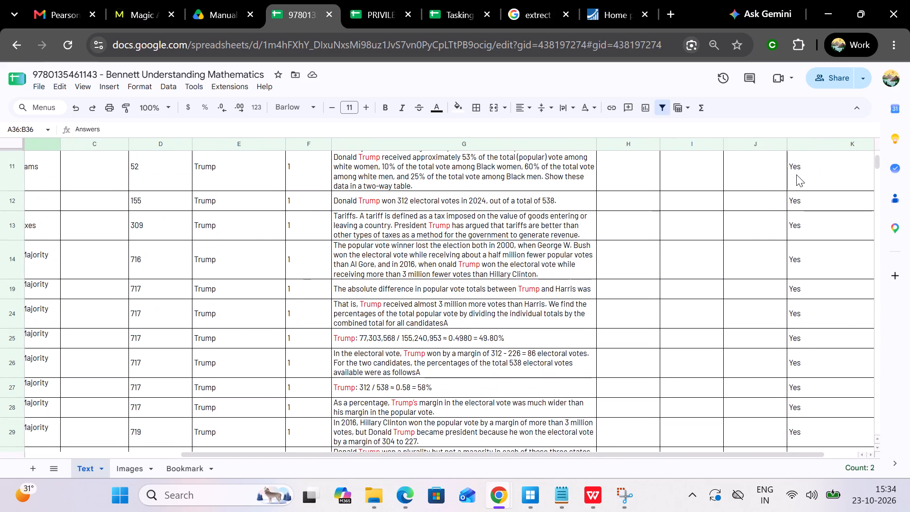
left_click(796, 174)
key("ctrl+c")
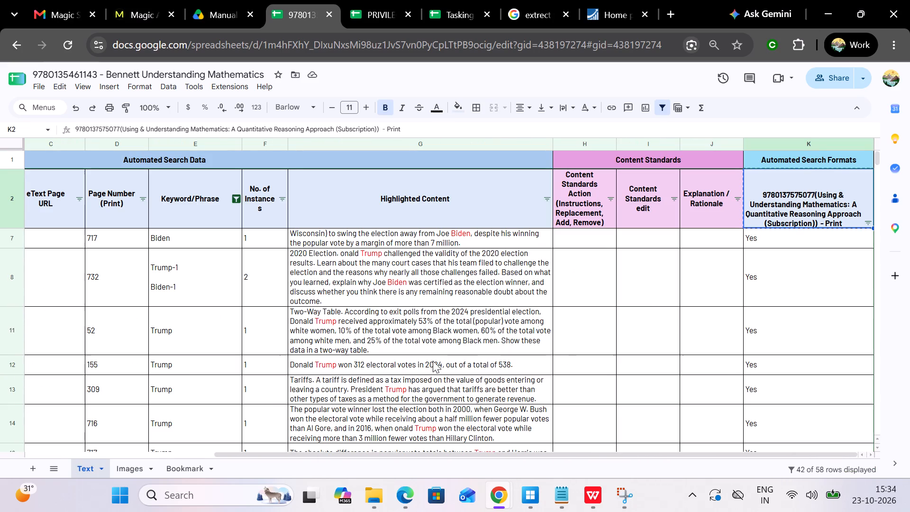
scroll(215, 412, "right", 1)
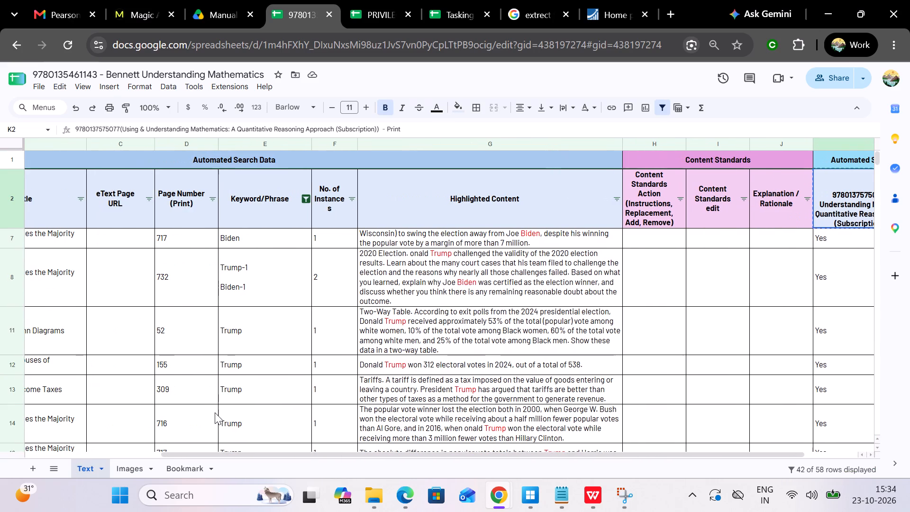
scroll(215, 412, "left", 3)
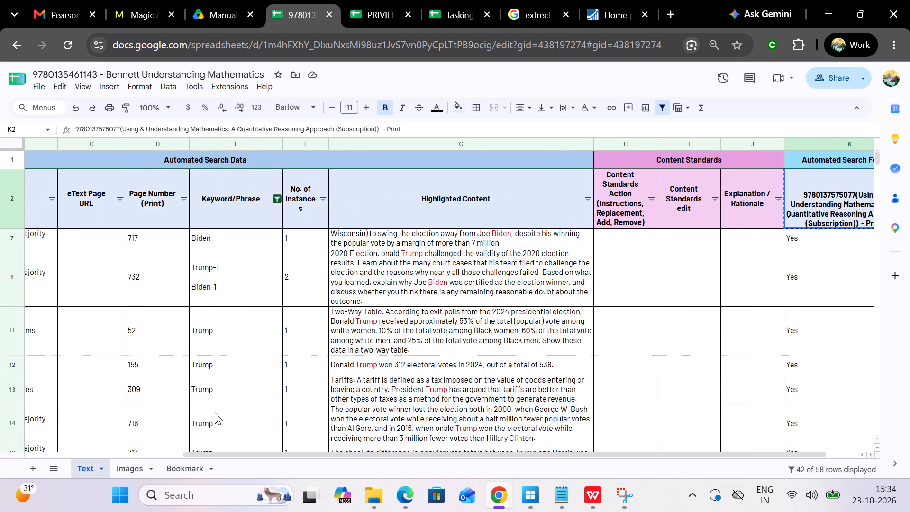
left_click(792, 211)
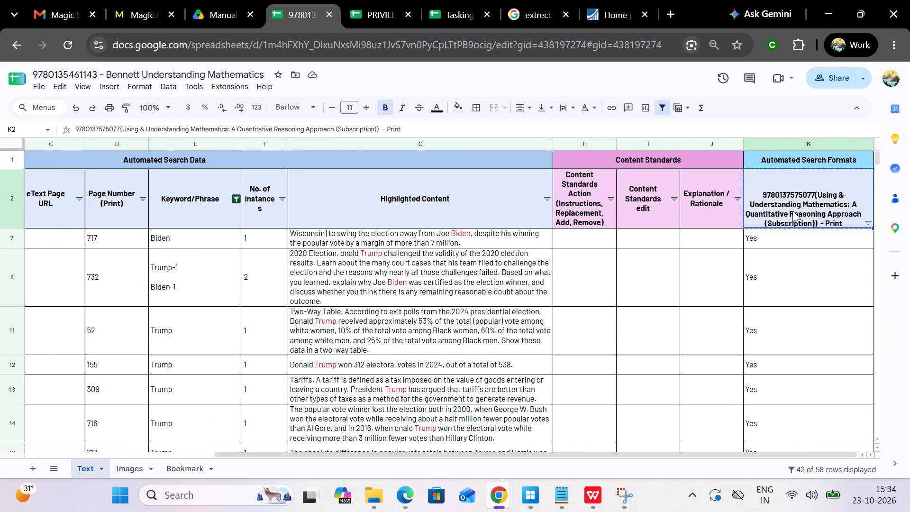
left_click(733, 204)
left_click(781, 206)
key("BackSpace")
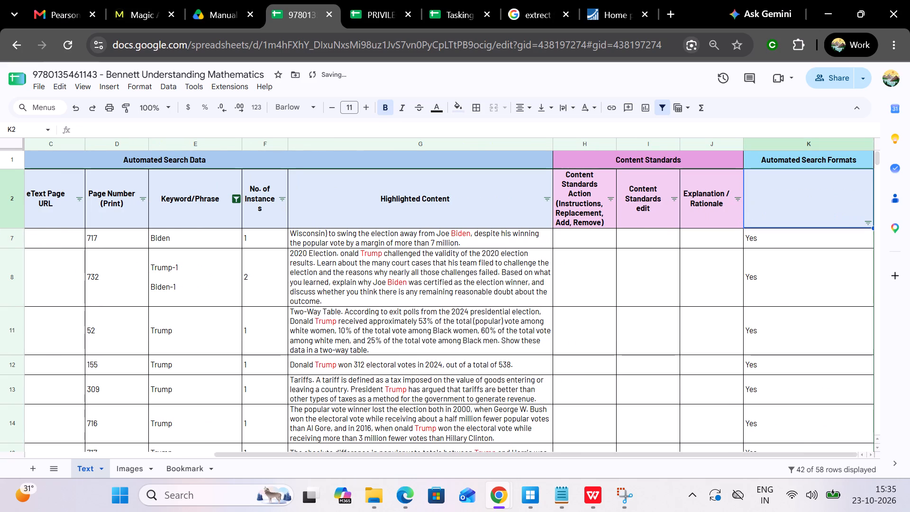
double_click(84, 73)
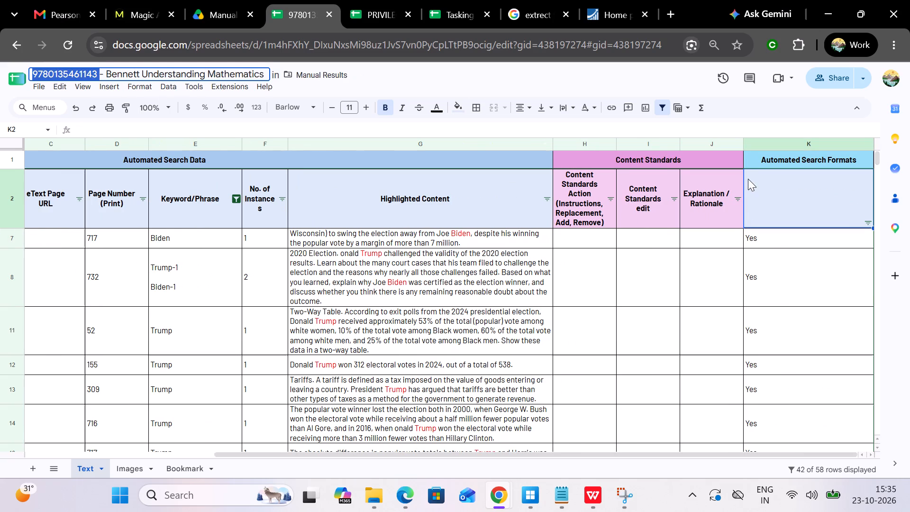
left_click(777, 195)
double_click(777, 195)
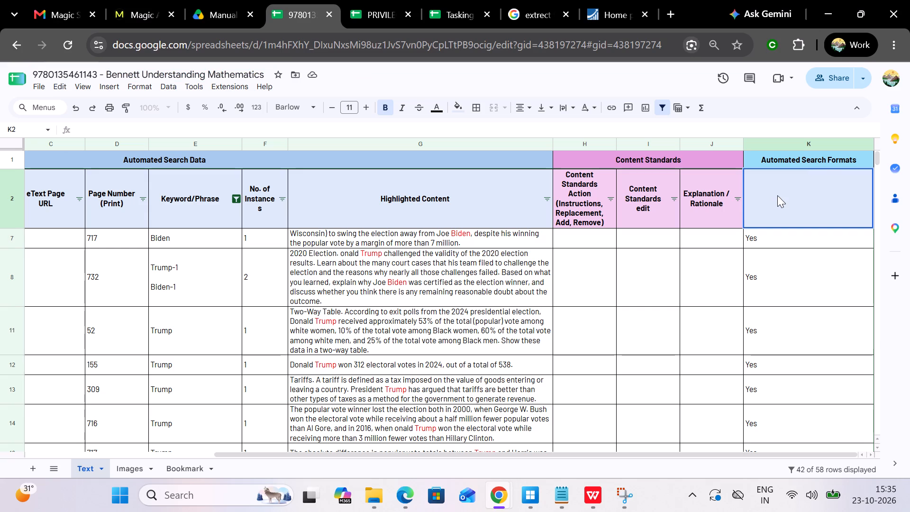
key("ctrl+v")
key("BackSpace")
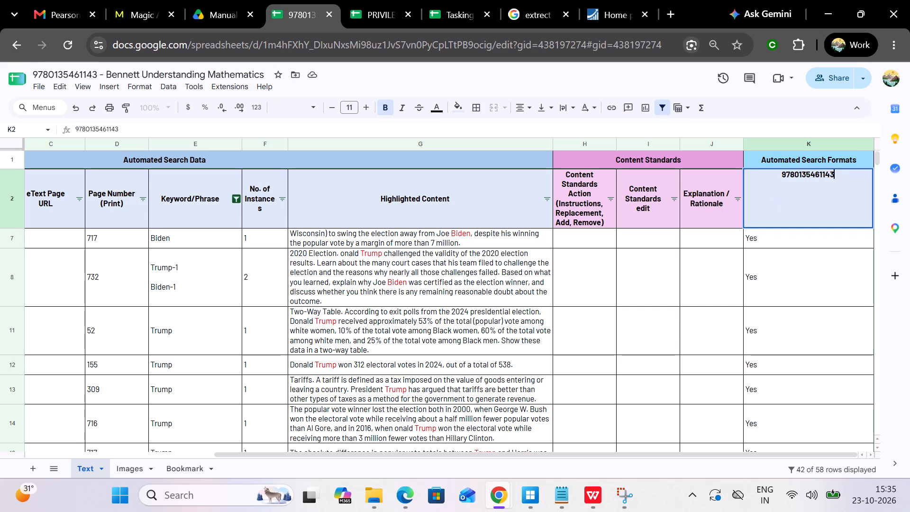
key("space")
type("-")
key("space")
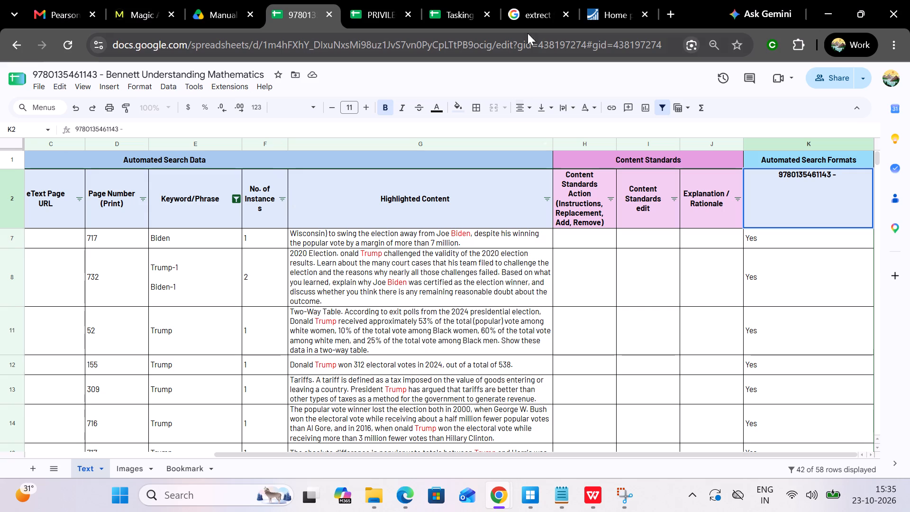
left_click(428, 2)
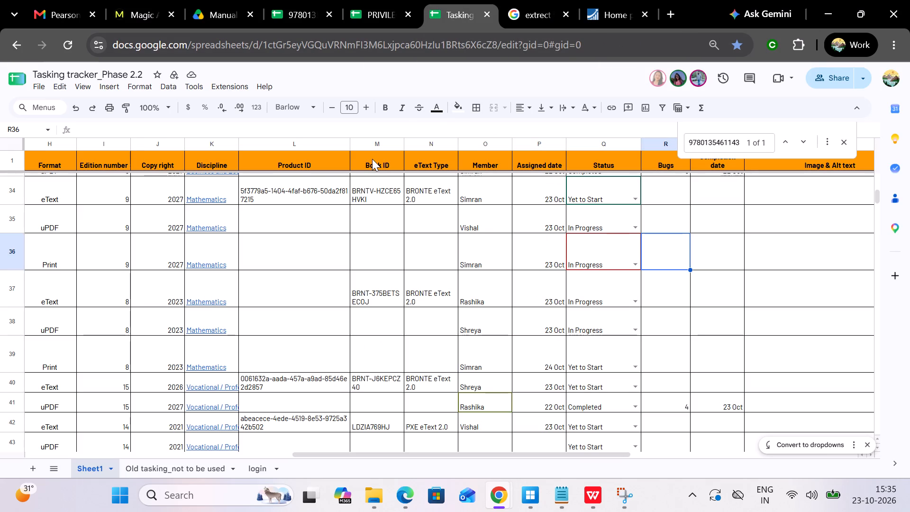
scroll(372, 159, "up", 3)
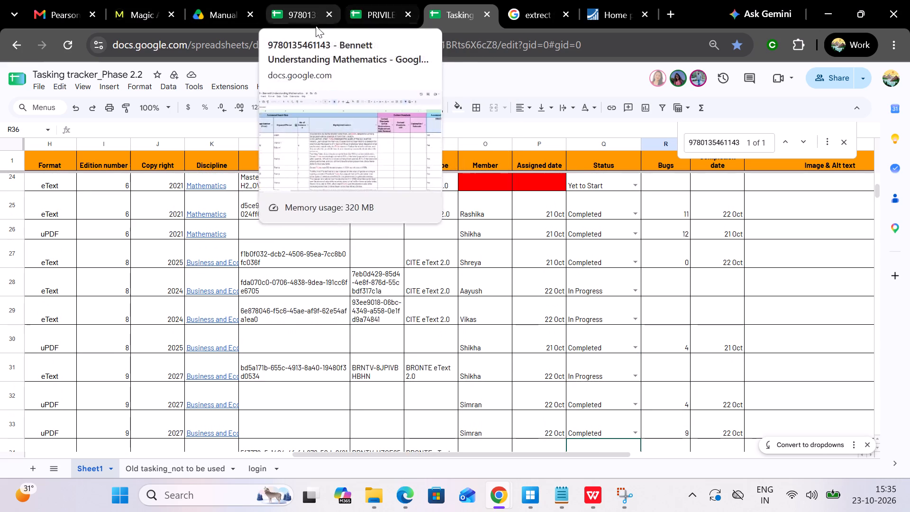
scroll(288, 285, "up", 1)
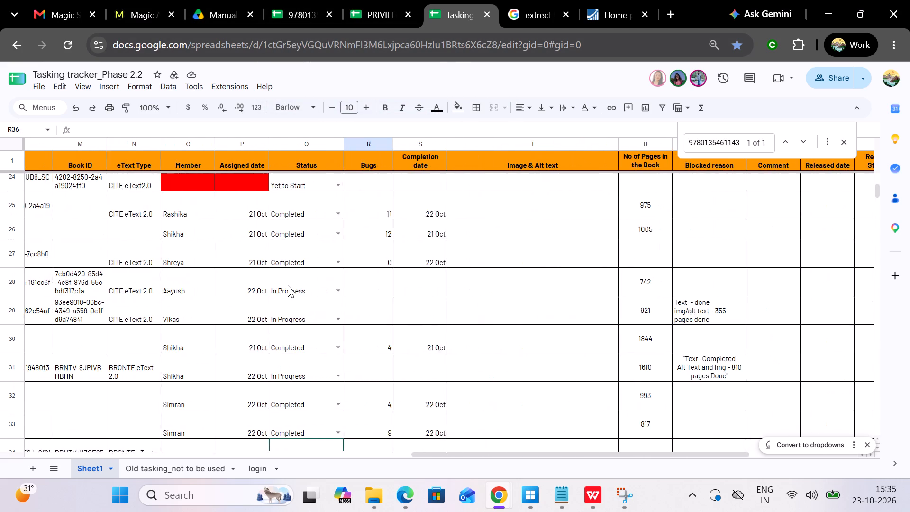
scroll(288, 285, "up", 3)
scroll(288, 285, "down", 1)
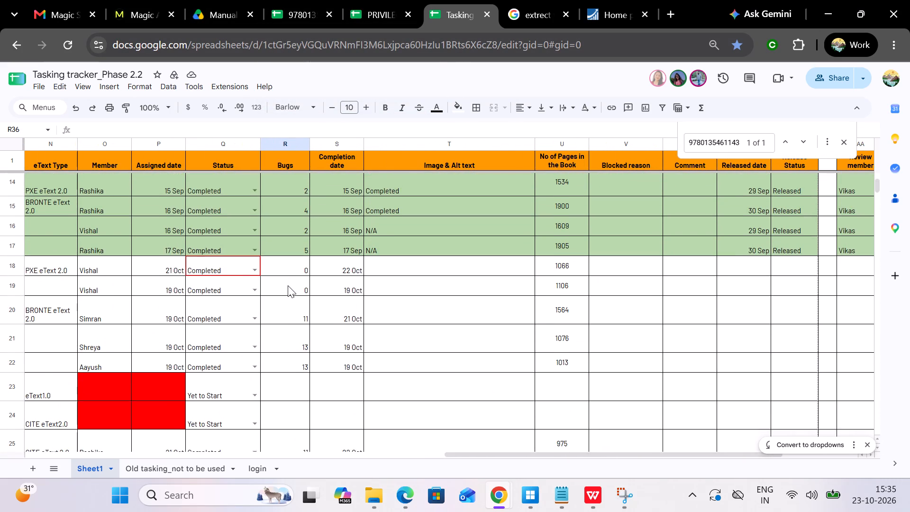
scroll(288, 285, "down", 2)
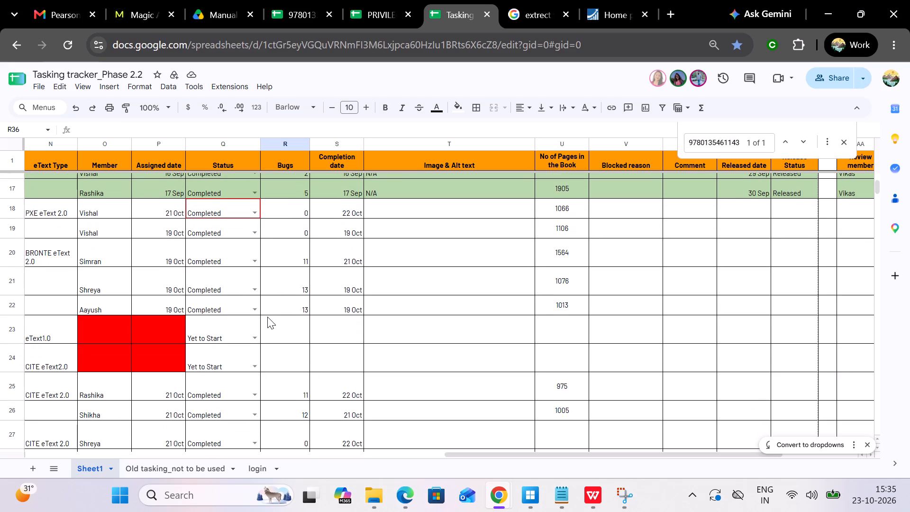
scroll(267, 317, "down", 1)
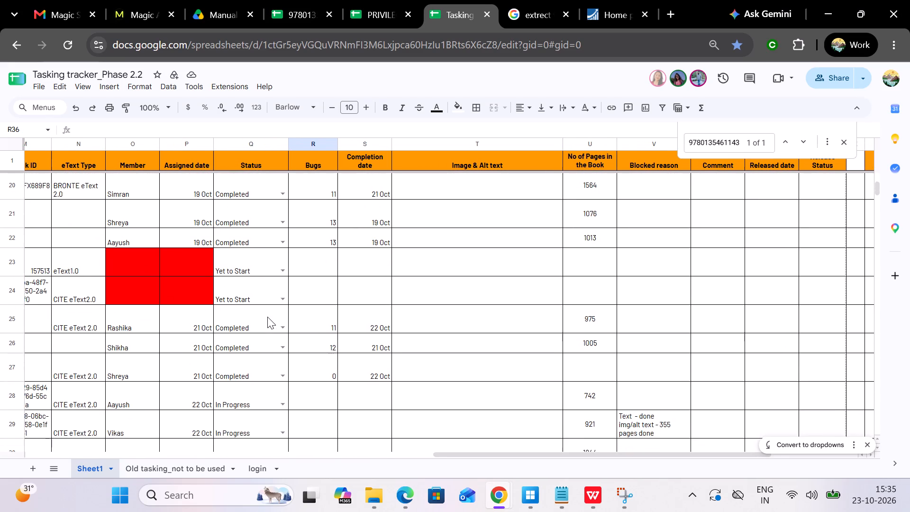
scroll(267, 317, "down", 2)
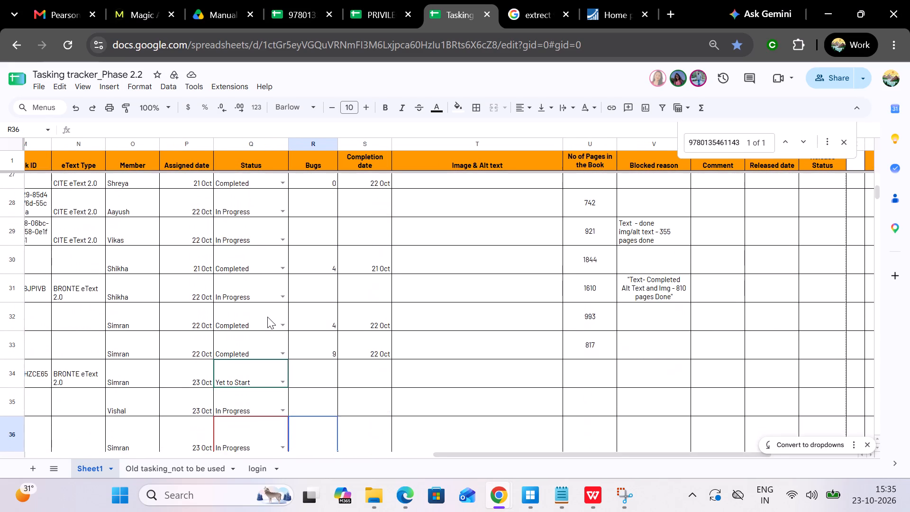
scroll(267, 317, "down", 1)
left_click(240, 328)
scroll(240, 328, "right", 2)
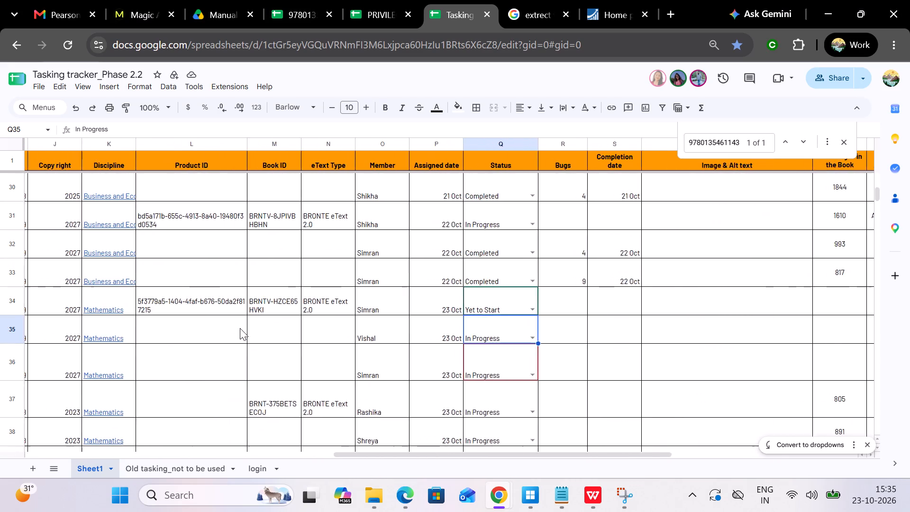
scroll(240, 328, "right", 2)
left_click(521, 332)
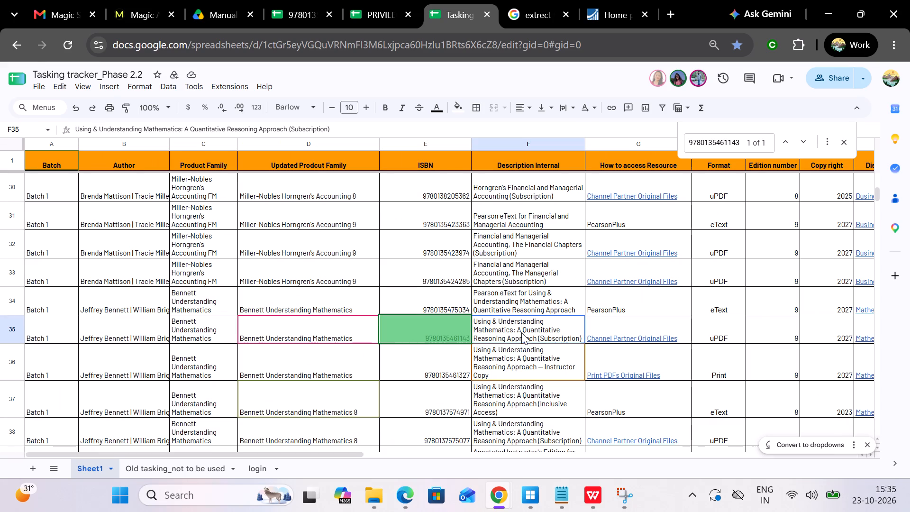
key("ctrl+c")
Return to the Bennett spreadsheet and append "Using & Understanding Mathematics: A Quantitative Reasoning Approach (Subscription)" after the ISBN in cell K2.
key("alt+Tab")
key("alt+Tab")
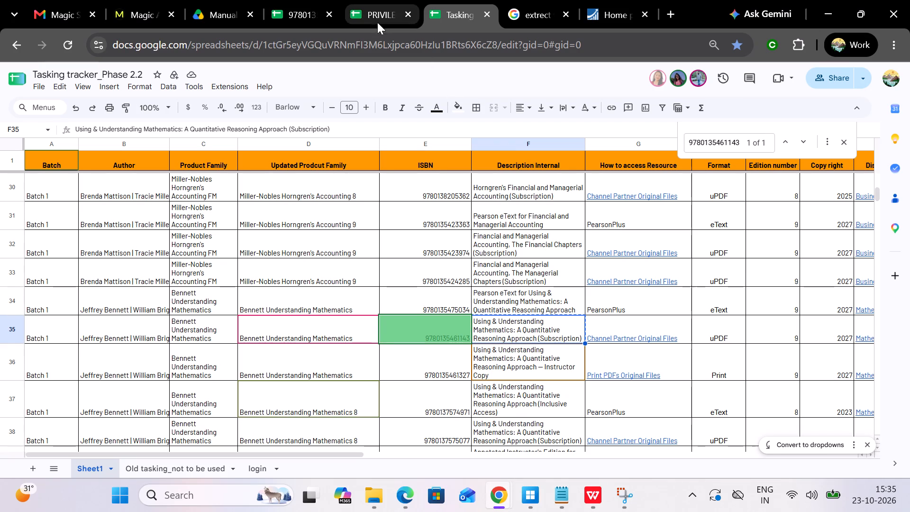
left_click(287, 9)
scroll(498, 242, "left", 2)
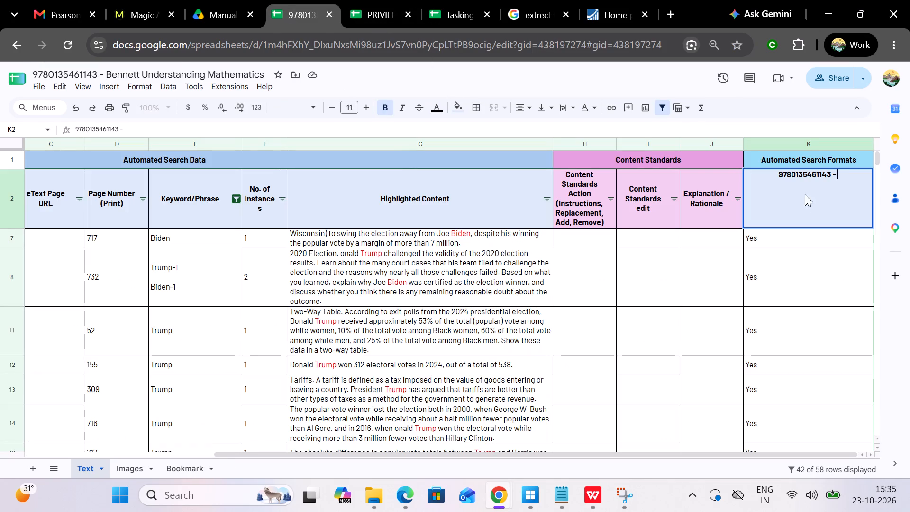
key("ctrl+v")
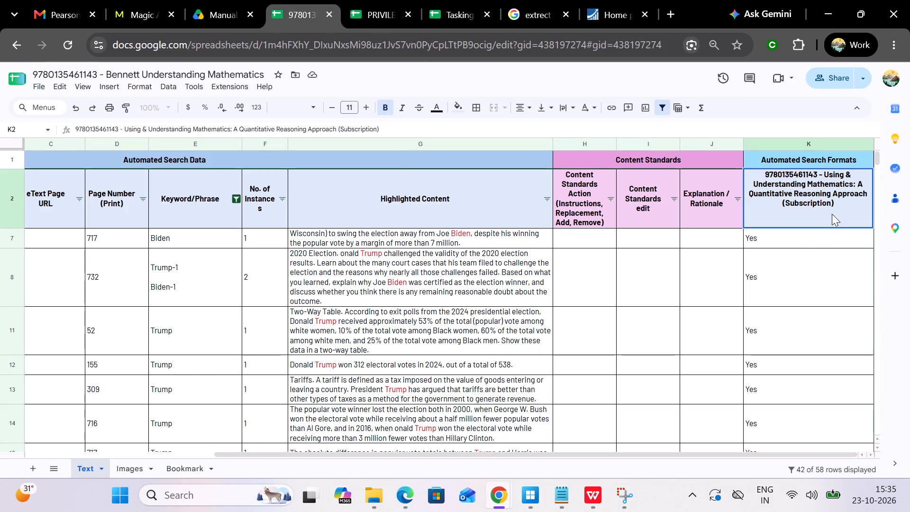
left_click(805, 255)
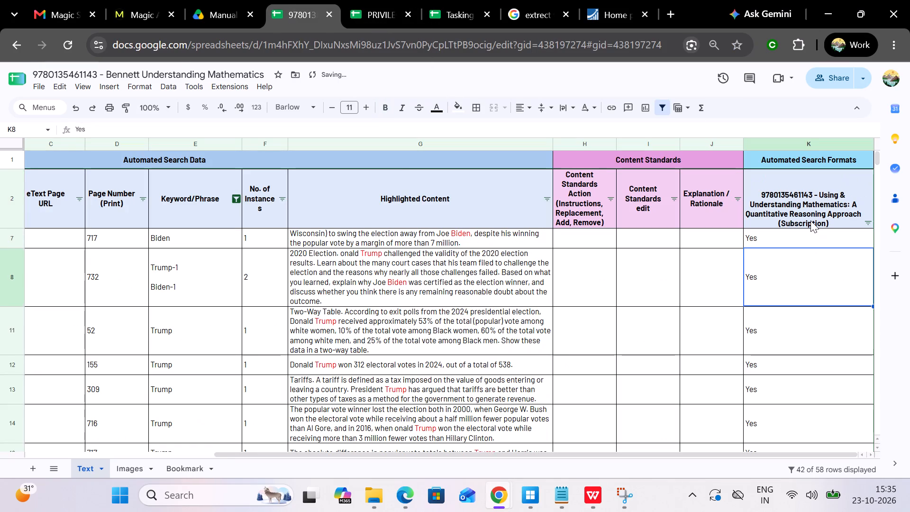
Append " - Print" to the end of the header in cell K2 of the Text sheet.
double_click(810, 220)
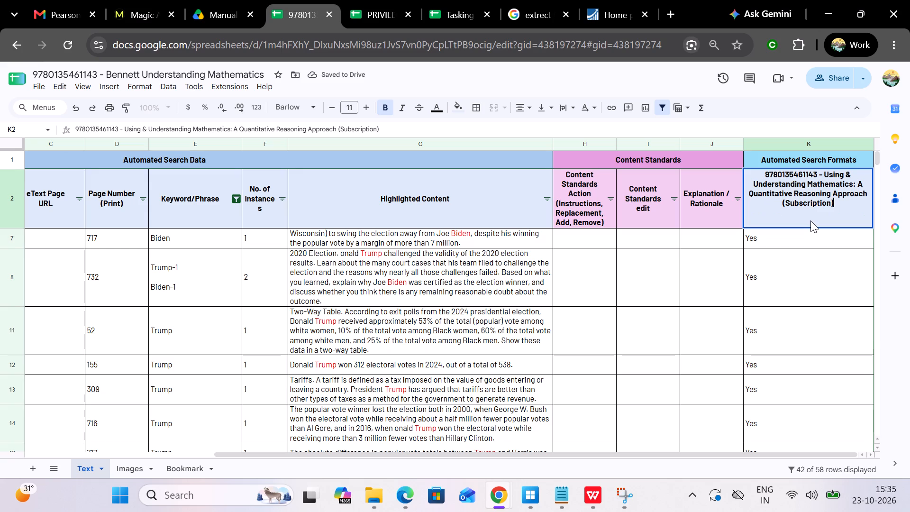
key("space")
type("-")
key("space")
key("shift+p")
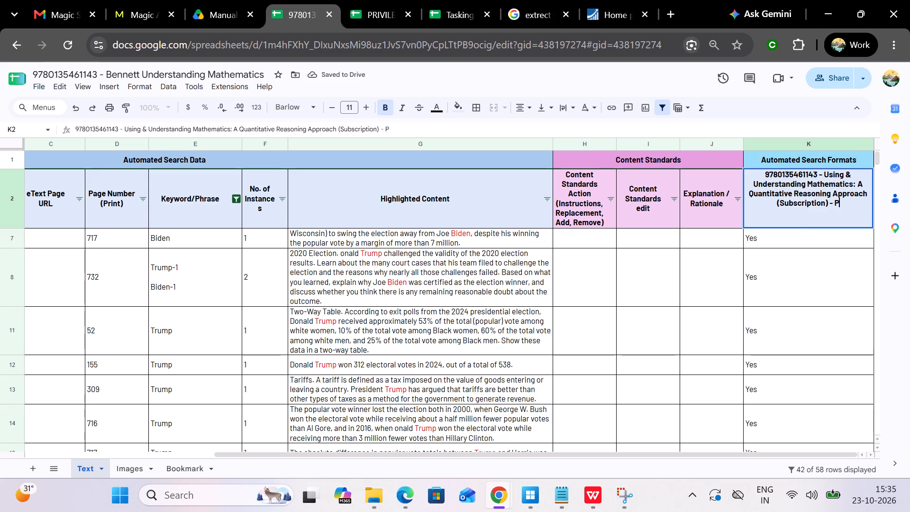
type("rint")
key("Return")
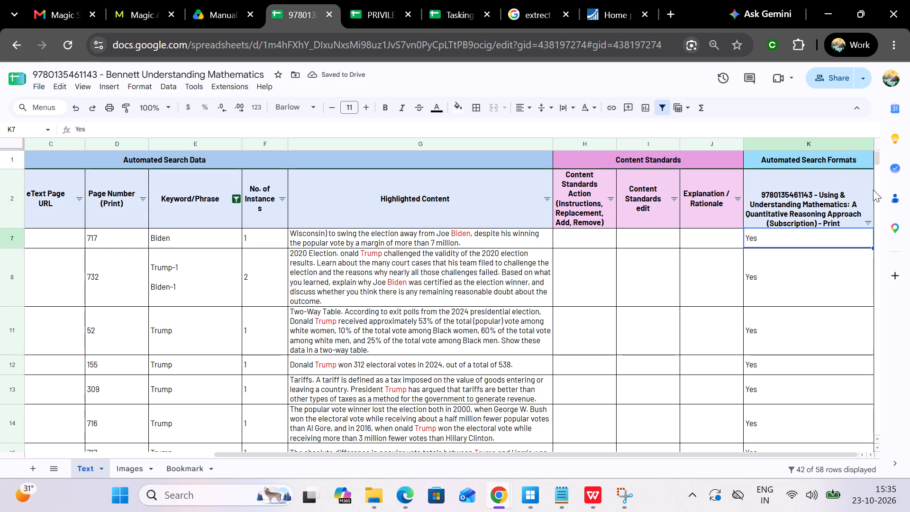
Check the edit history of the format header in cell K2 of the Text sheet, including the earlier edit.
left_click(822, 201)
scroll(822, 201, "left", 2)
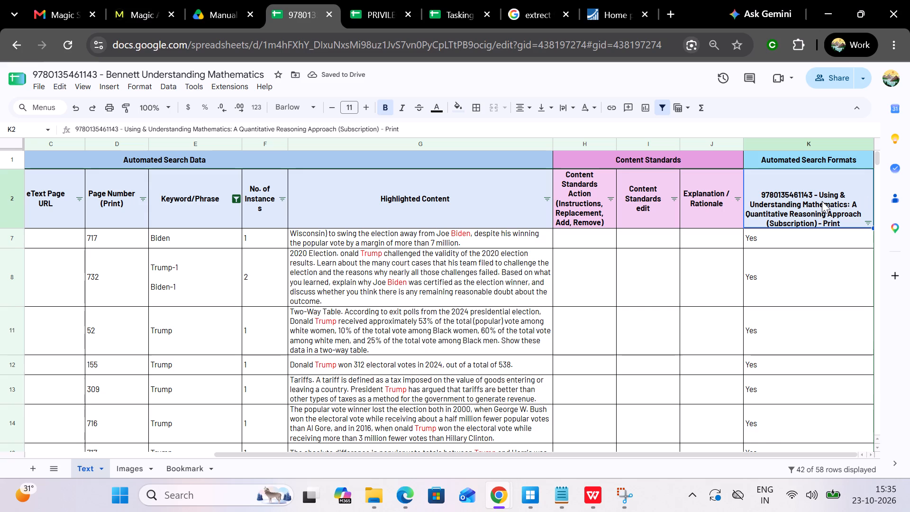
right_click(822, 201)
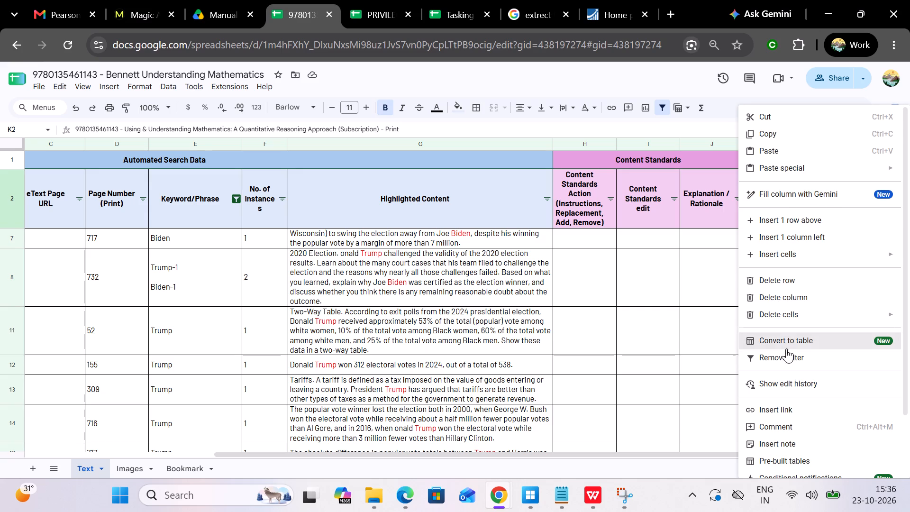
left_click(781, 382)
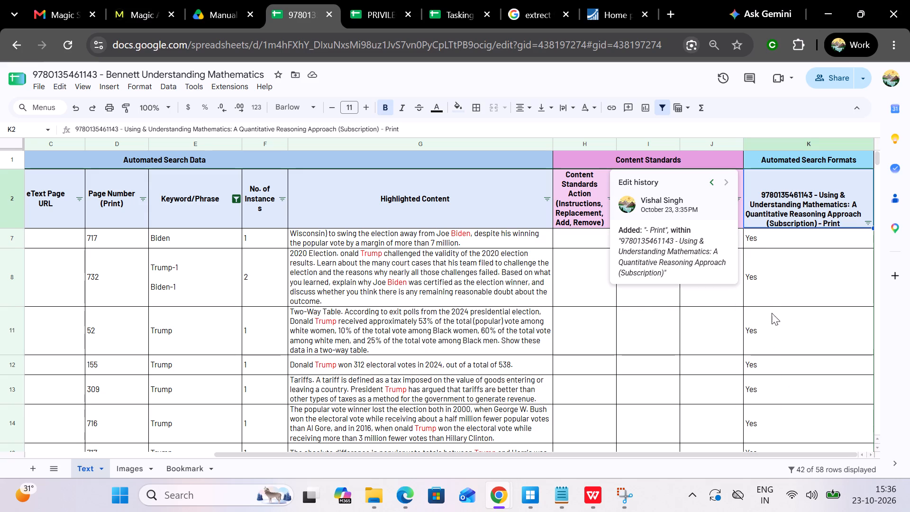
left_click(711, 185)
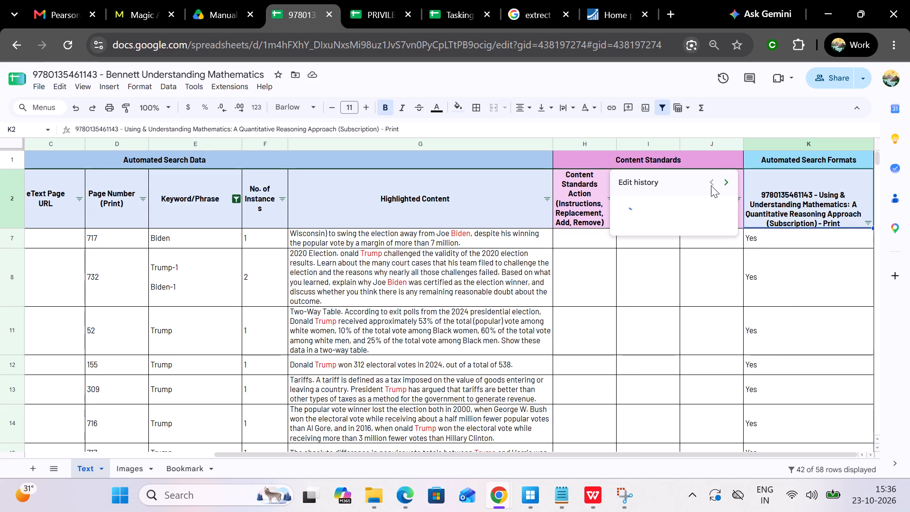
left_click(711, 185)
left_click(777, 267)
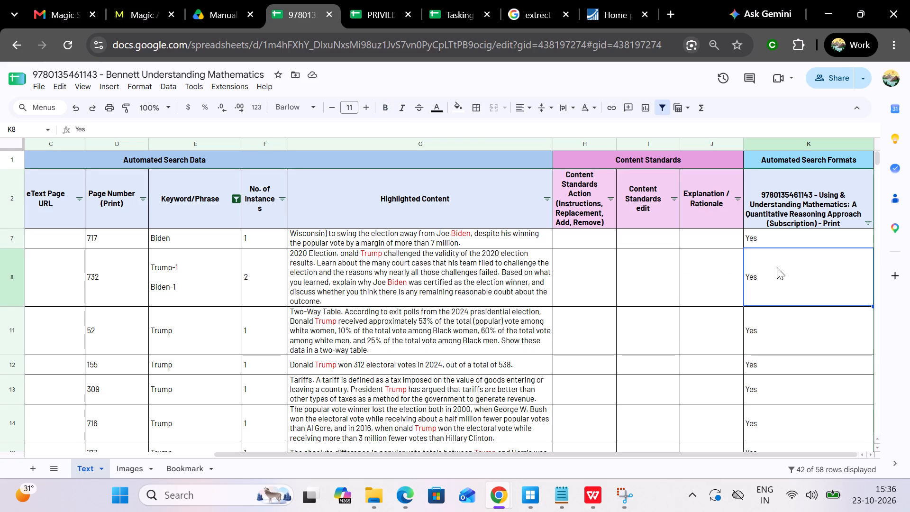
Review the logged keyword rows on the Text sheet down to the last entry, checking page numbers, instances, highlighted content and format values.
left_click(719, 276)
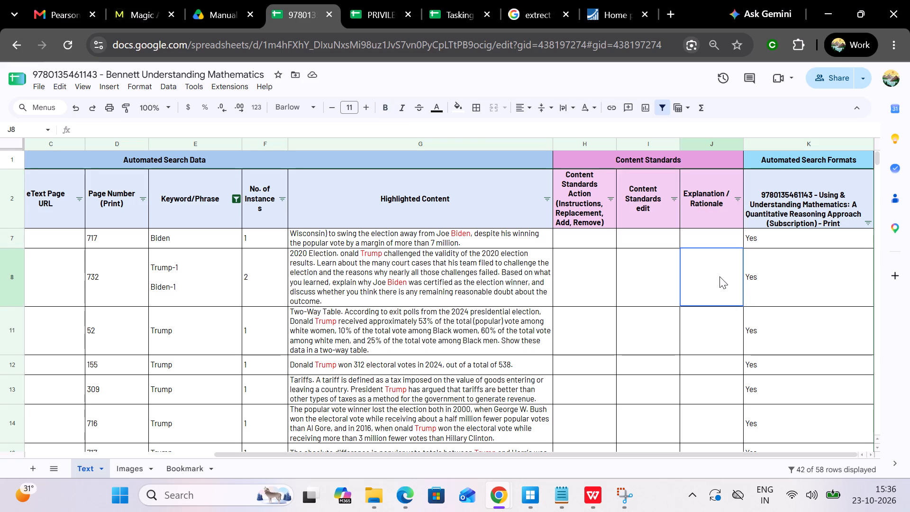
scroll(719, 276, "left", 1)
scroll(589, 320, "left", 1)
scroll(589, 320, "down", 3)
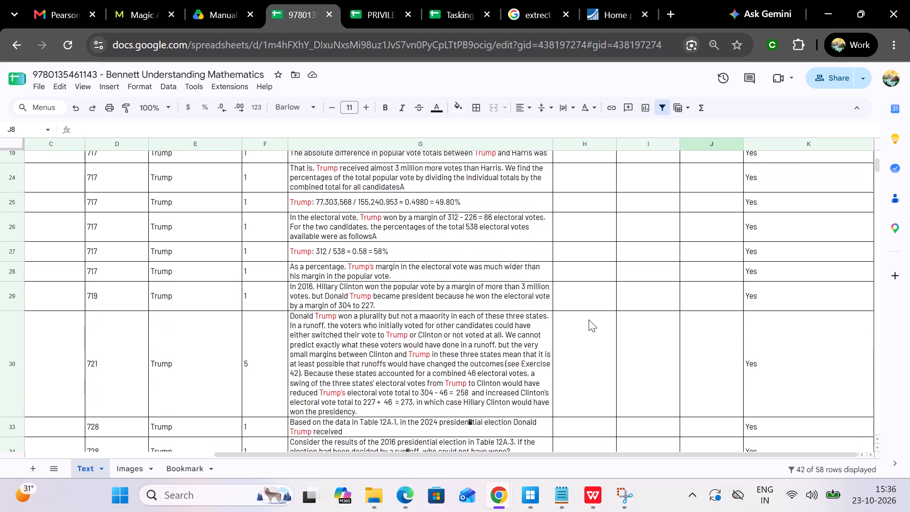
scroll(589, 320, "down", 1)
scroll(589, 320, "up", 2)
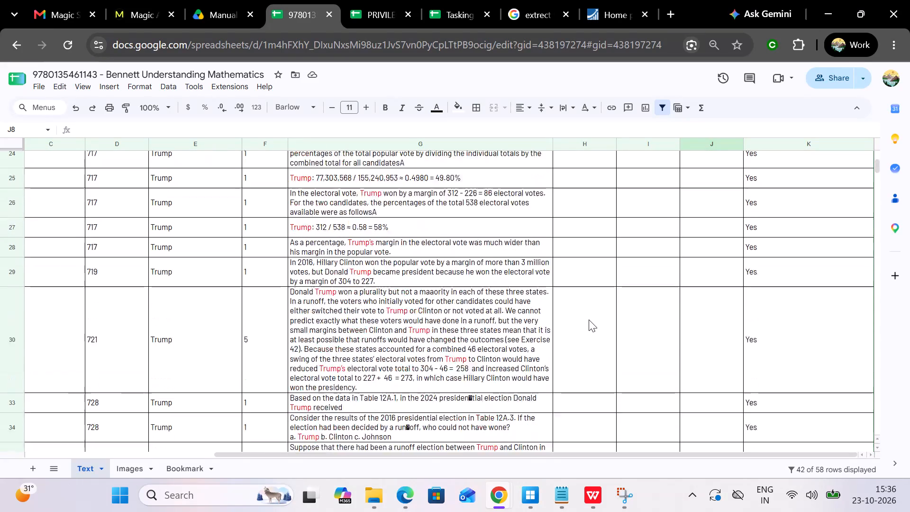
scroll(589, 320, "up", 4)
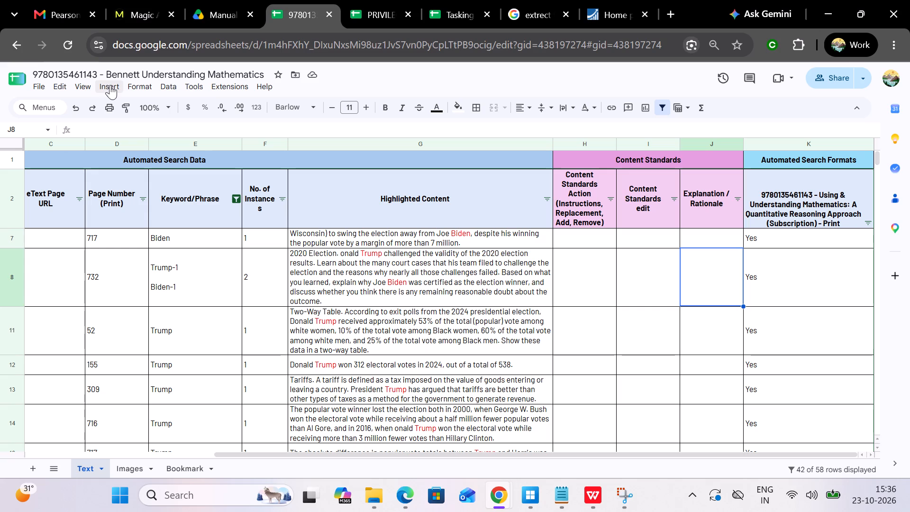
left_click(130, 460)
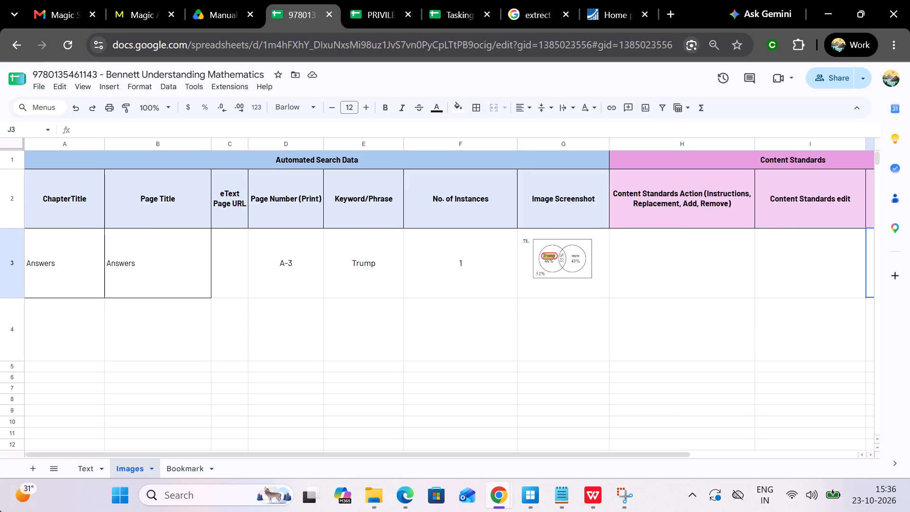
left_click(83, 470)
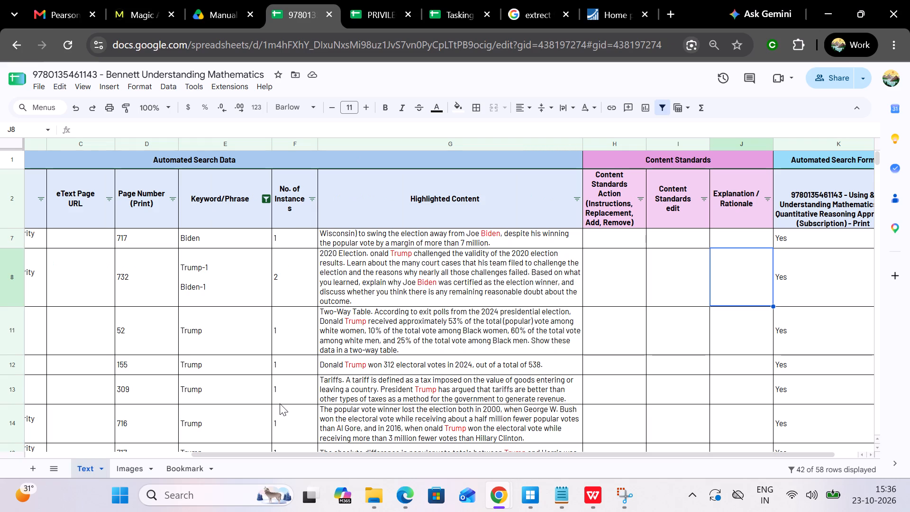
scroll(280, 403, "down", 1)
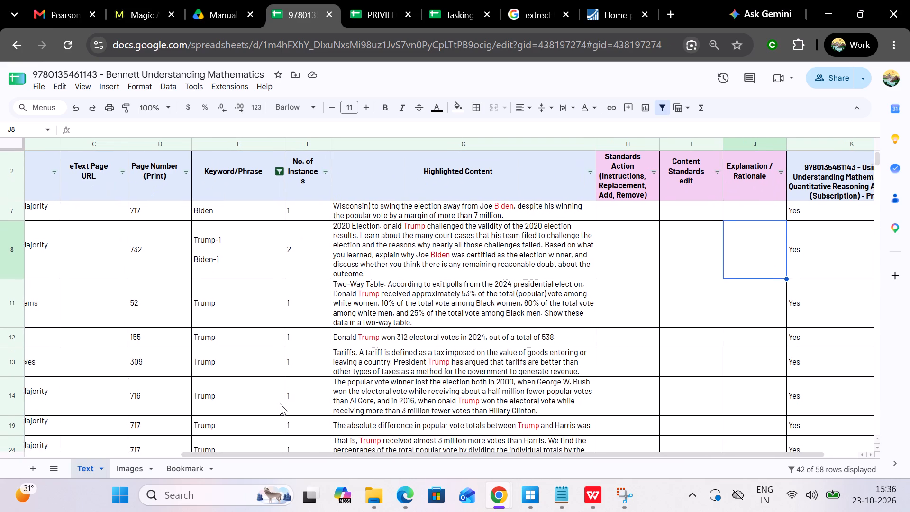
scroll(280, 403, "down", 1)
scroll(280, 403, "left", 3)
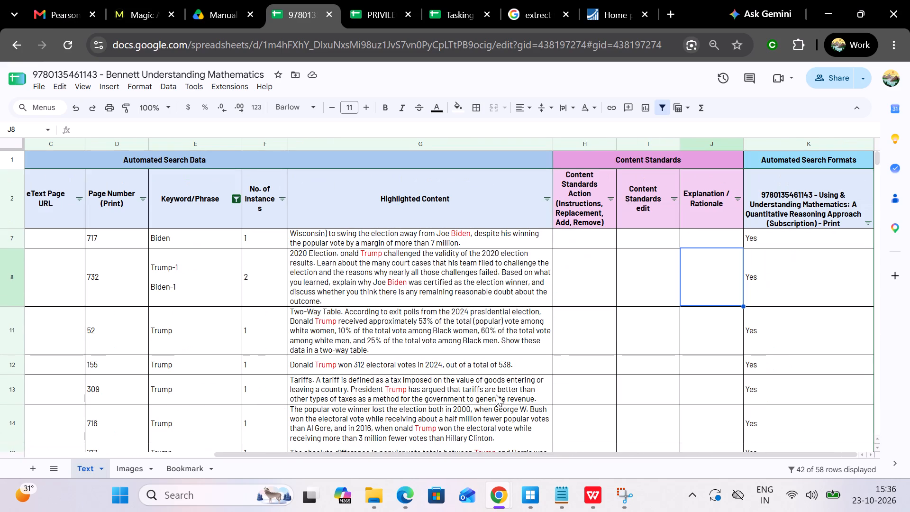
scroll(496, 394, "down", 3)
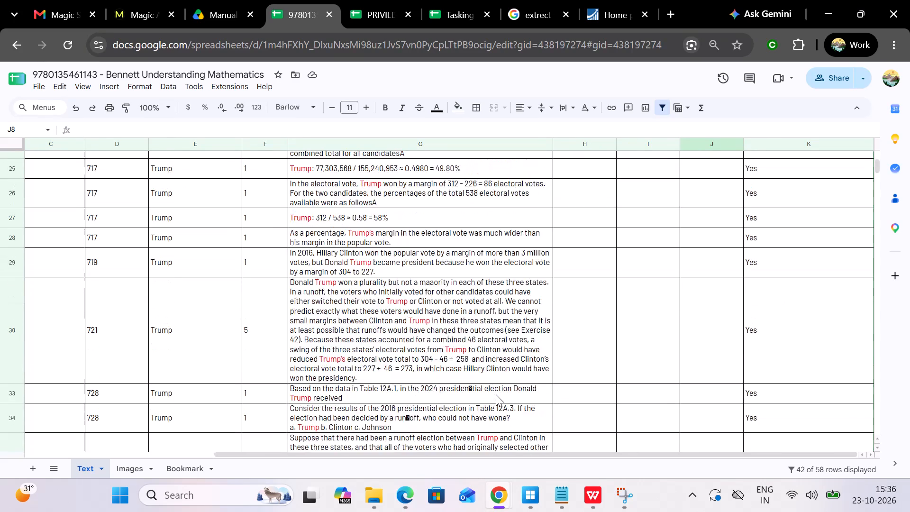
scroll(496, 394, "down", 1)
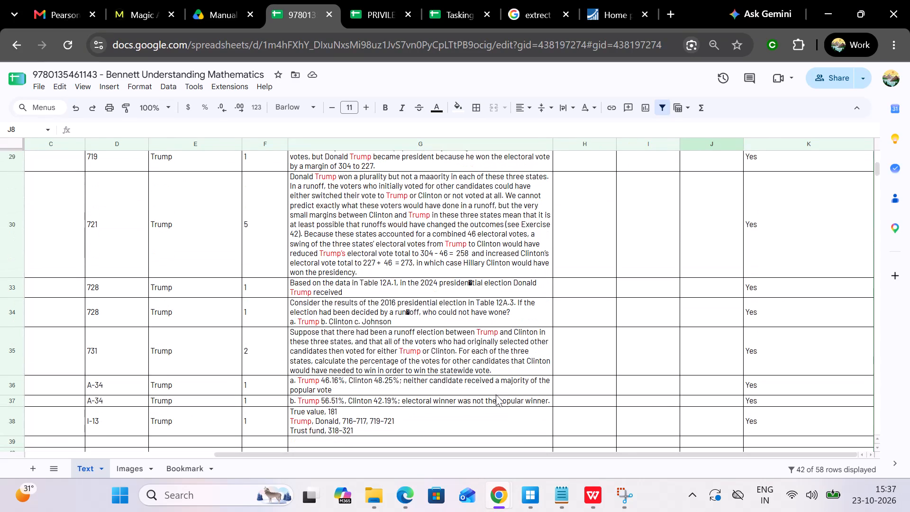
scroll(496, 394, "up", 5)
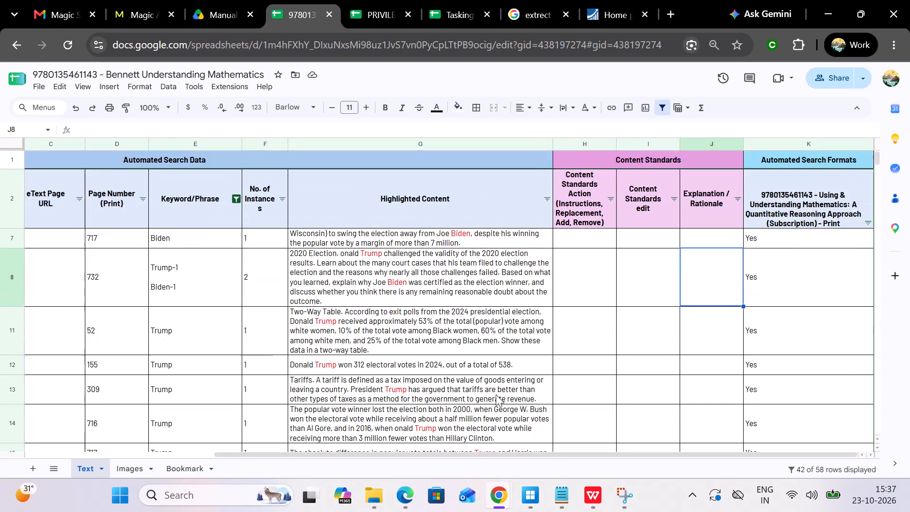
scroll(496, 394, "left", 2)
scroll(496, 394, "down", 2)
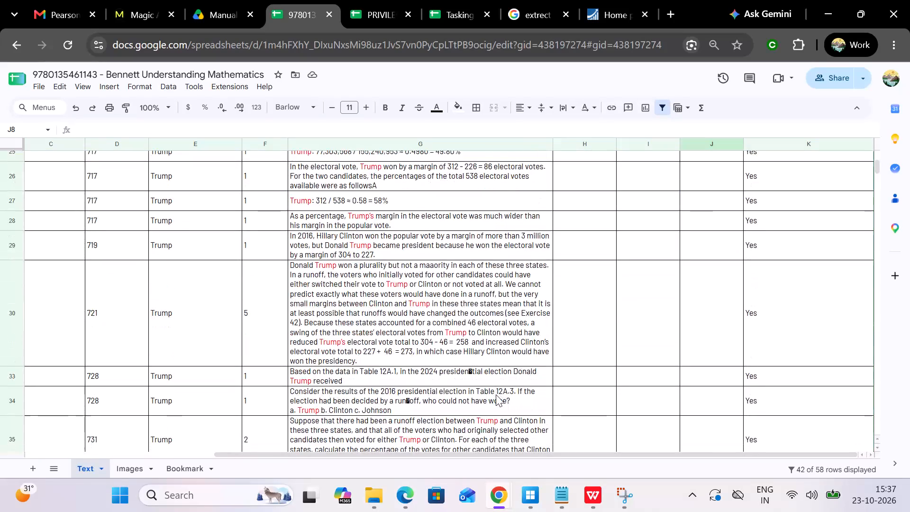
scroll(496, 394, "down", 2)
scroll(496, 394, "up", 2)
scroll(496, 394, "right", 3)
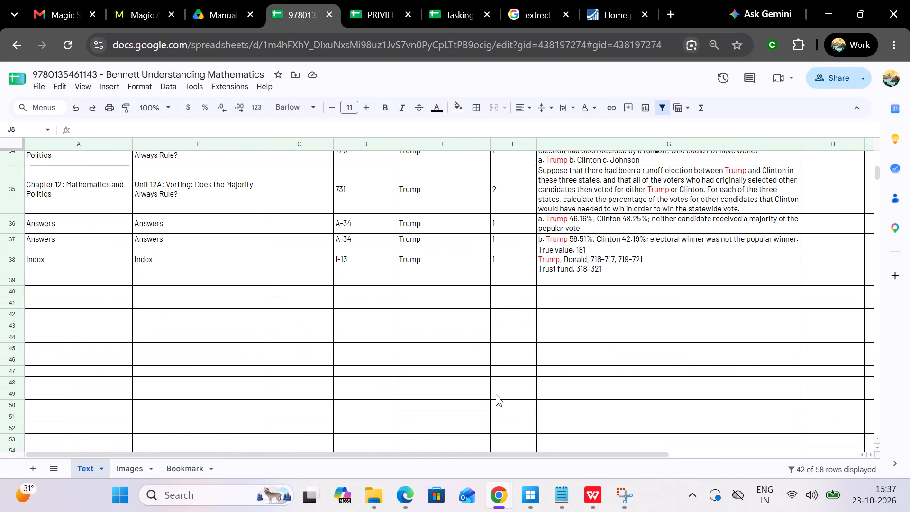
left_click(429, 372)
scroll(429, 372, "left", 1)
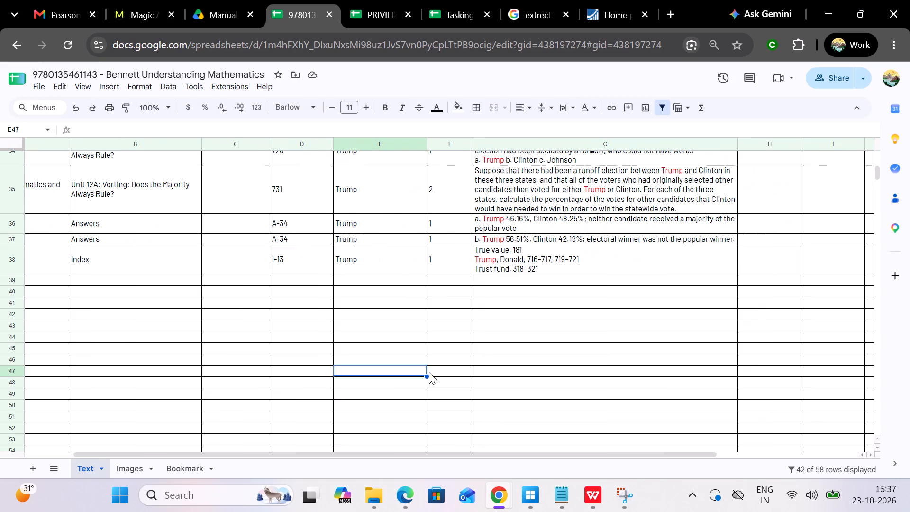
scroll(429, 372, "left", 3)
scroll(429, 372, "right", 5)
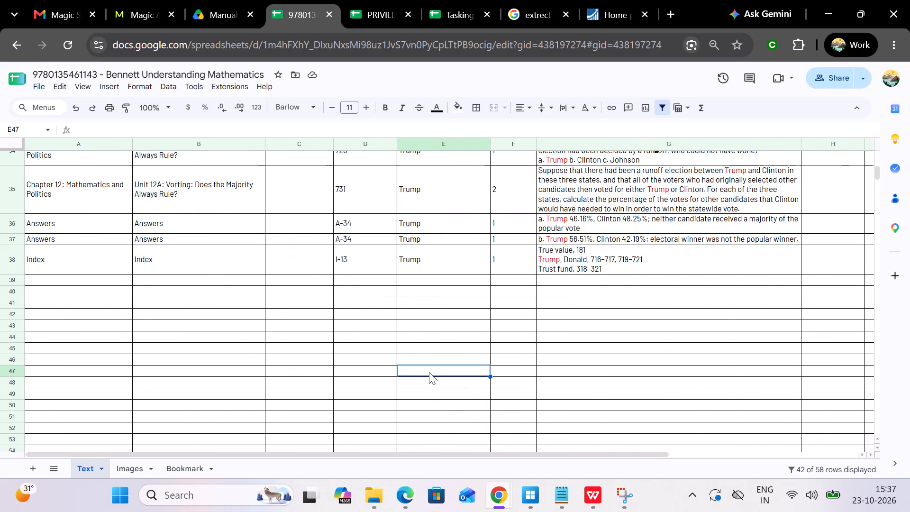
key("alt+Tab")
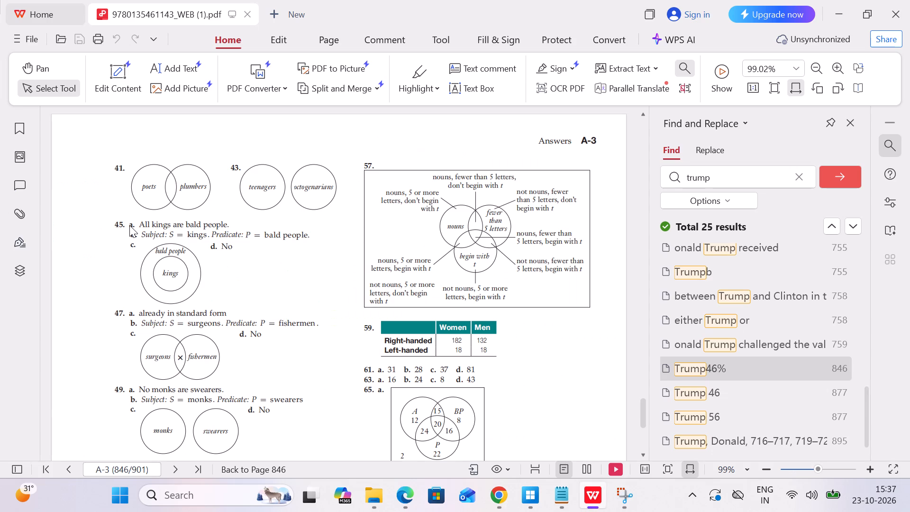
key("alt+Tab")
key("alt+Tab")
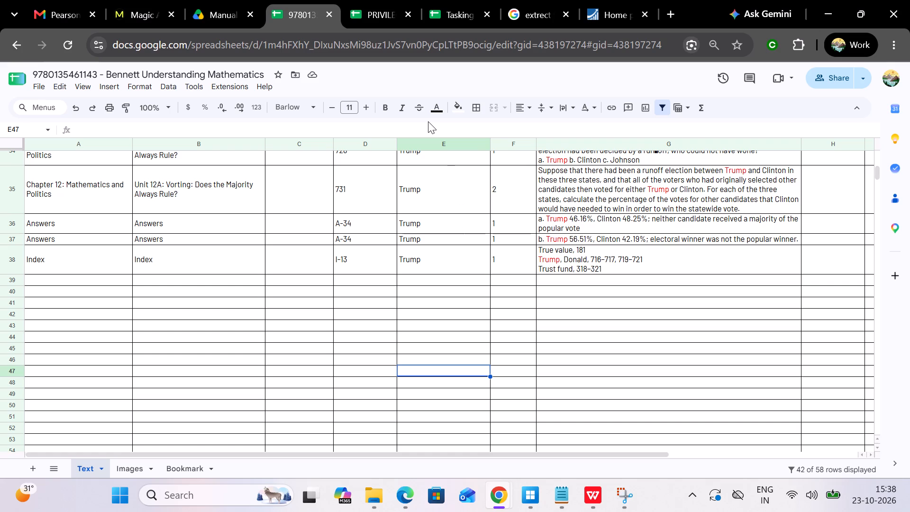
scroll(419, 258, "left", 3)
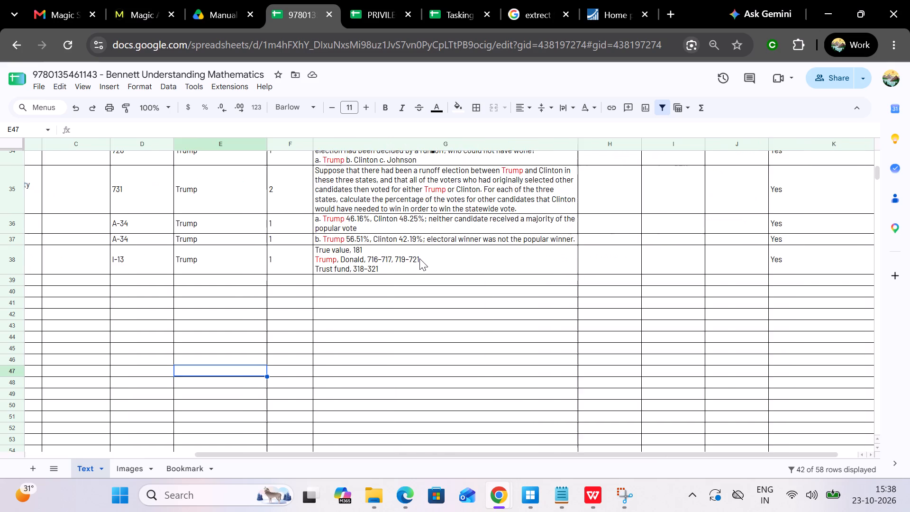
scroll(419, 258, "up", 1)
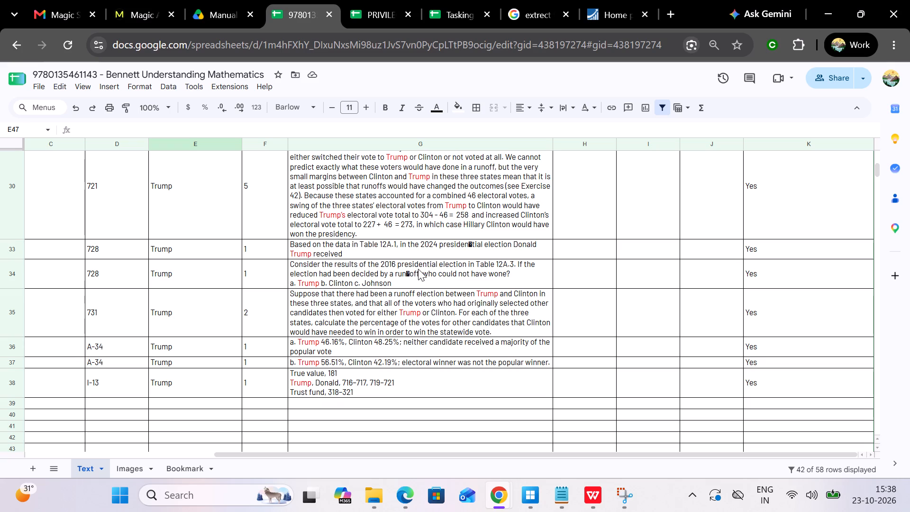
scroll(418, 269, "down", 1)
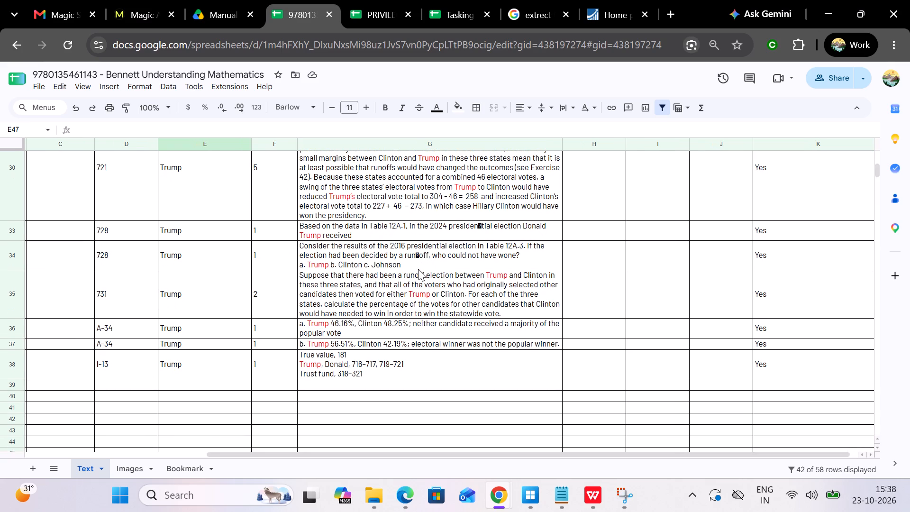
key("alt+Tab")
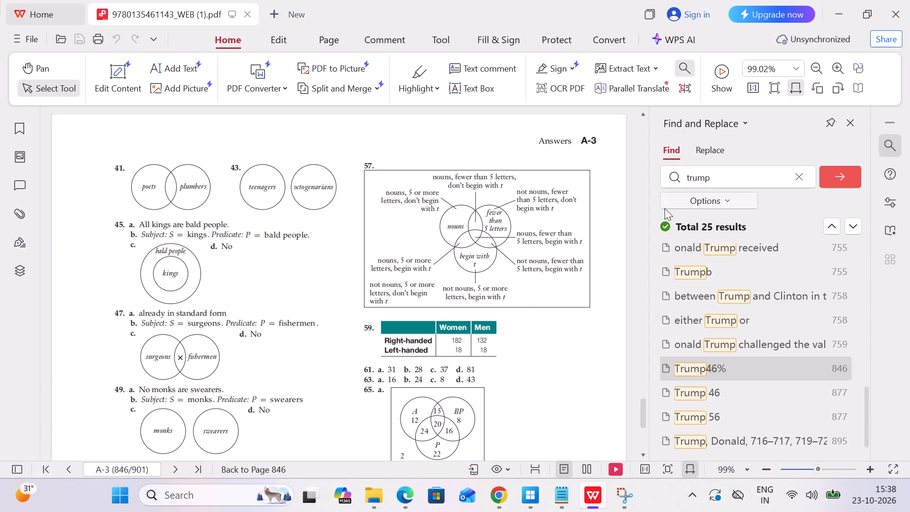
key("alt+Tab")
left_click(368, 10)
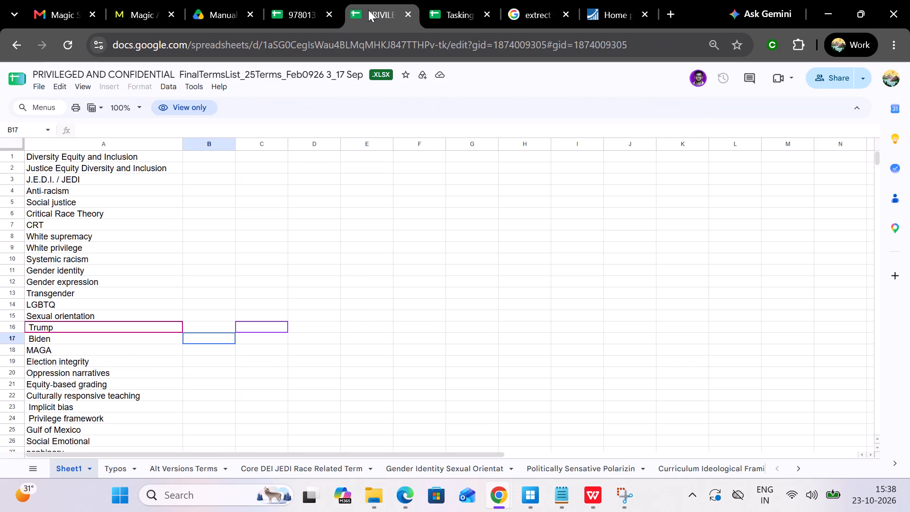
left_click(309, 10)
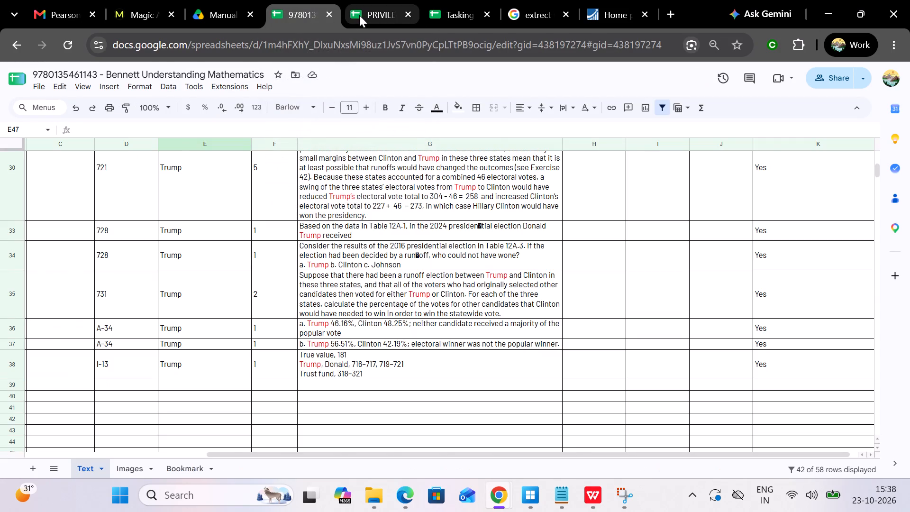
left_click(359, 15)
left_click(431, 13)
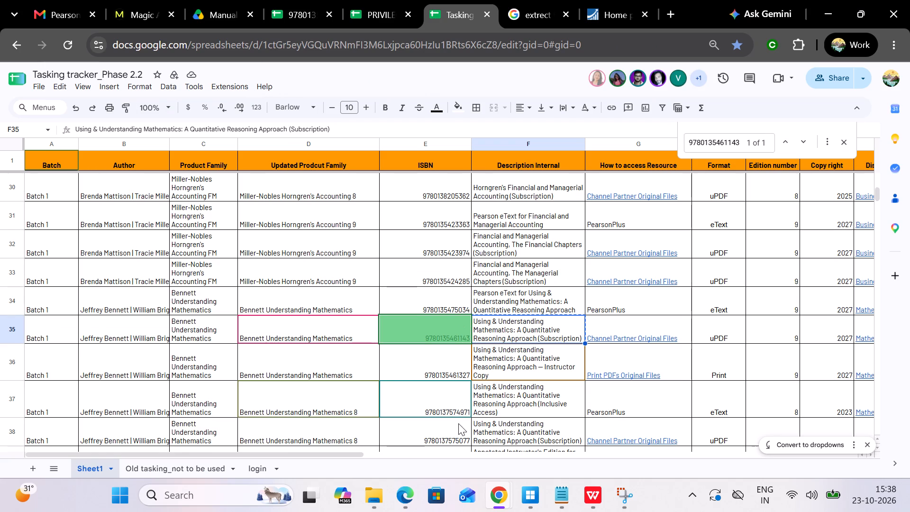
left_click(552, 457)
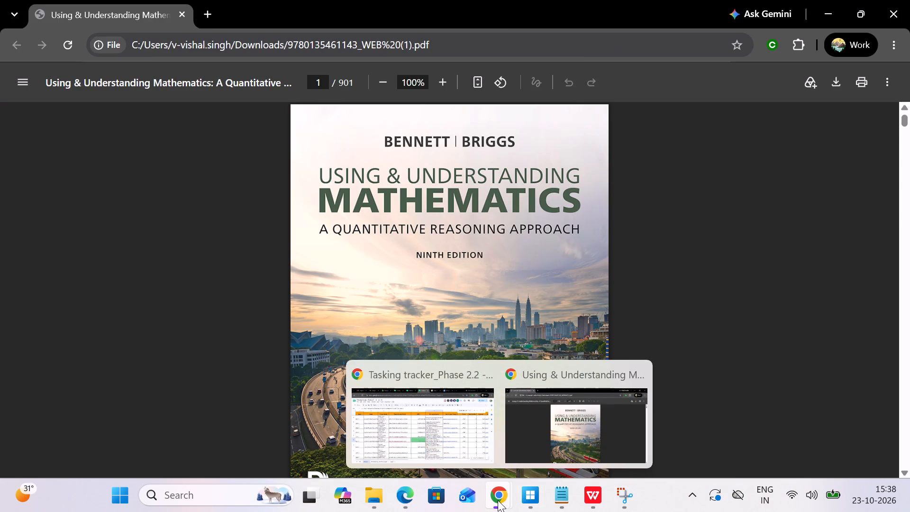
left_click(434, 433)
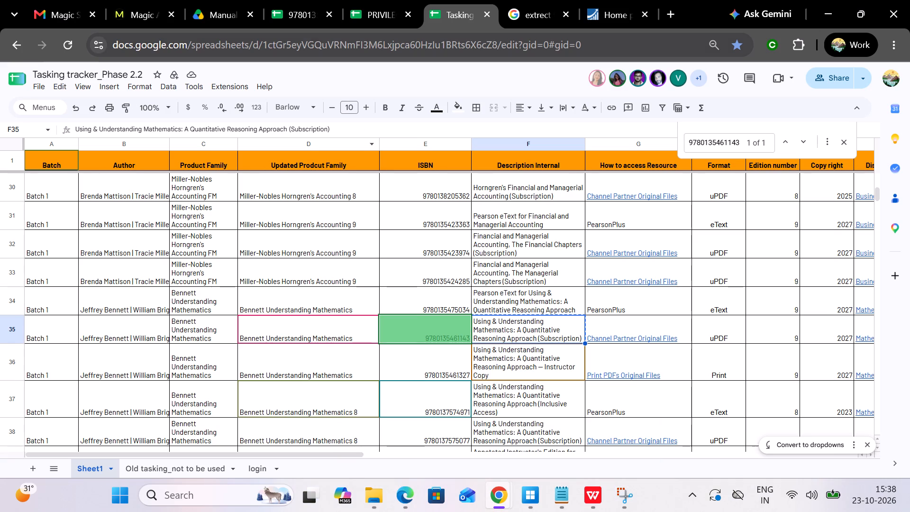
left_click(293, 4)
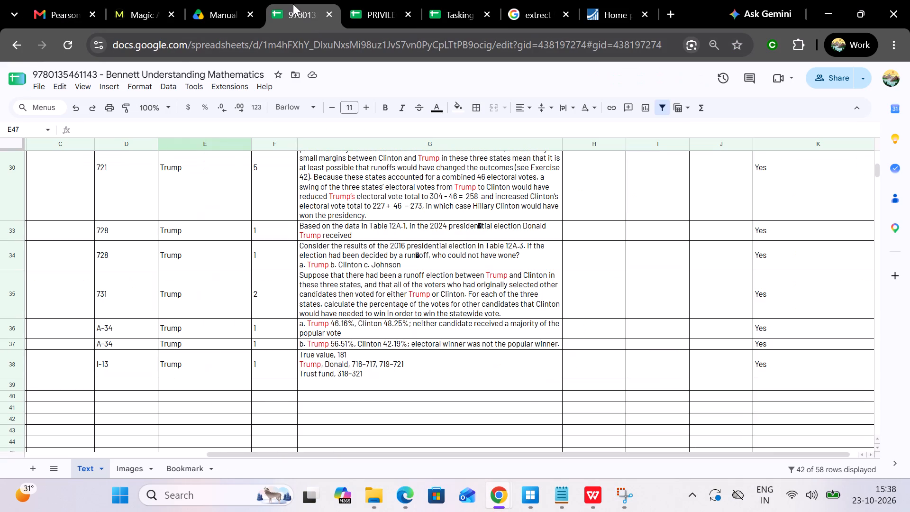
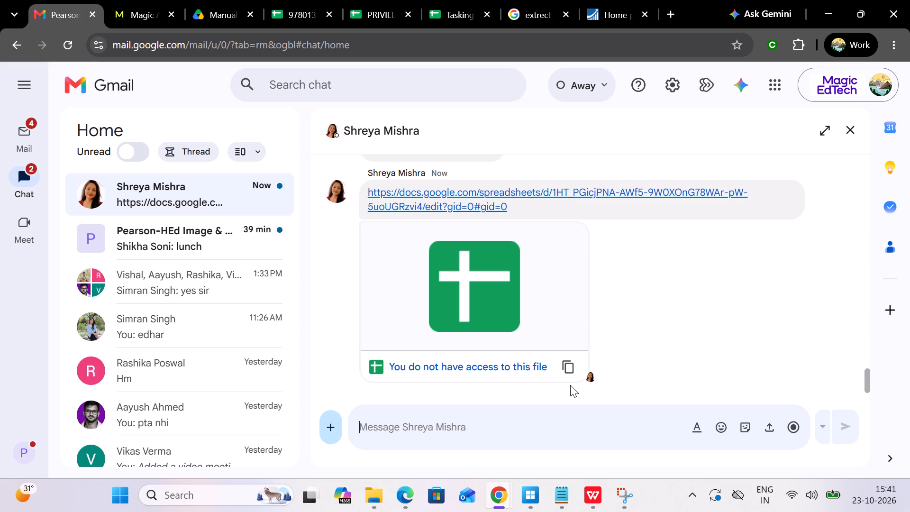
Try to open the Google Sheets file shared in the colleague's latest chat message, and return to the conversation.
scroll(723, 341, "down", 6)
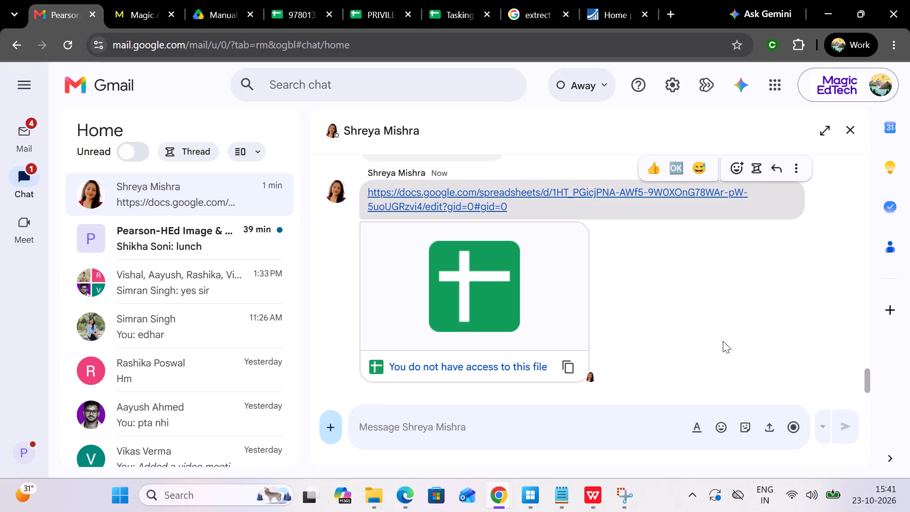
scroll(635, 347, "down", 3)
left_click(490, 293)
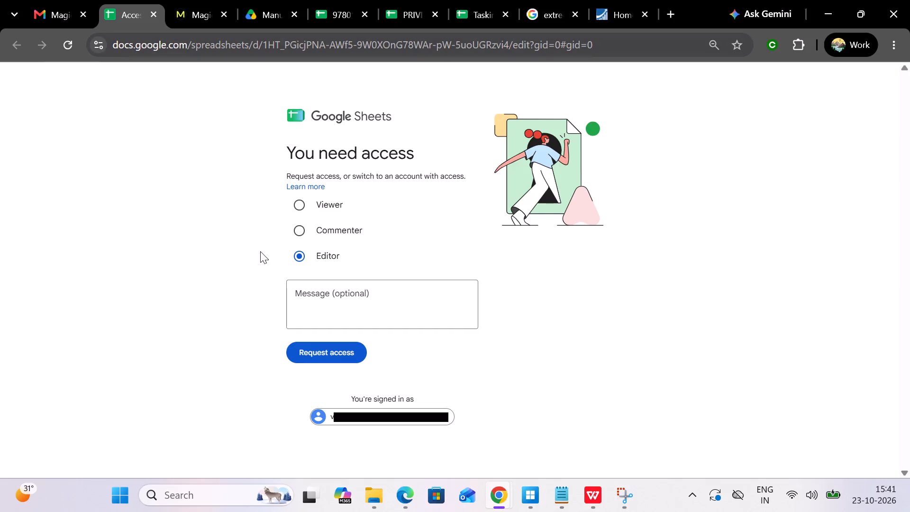
left_click(148, 16)
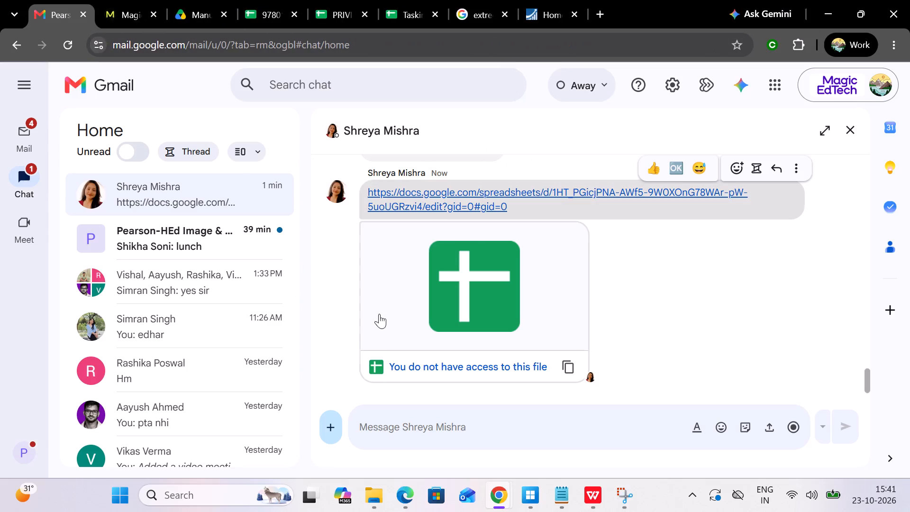
scroll(379, 314, "down", 2)
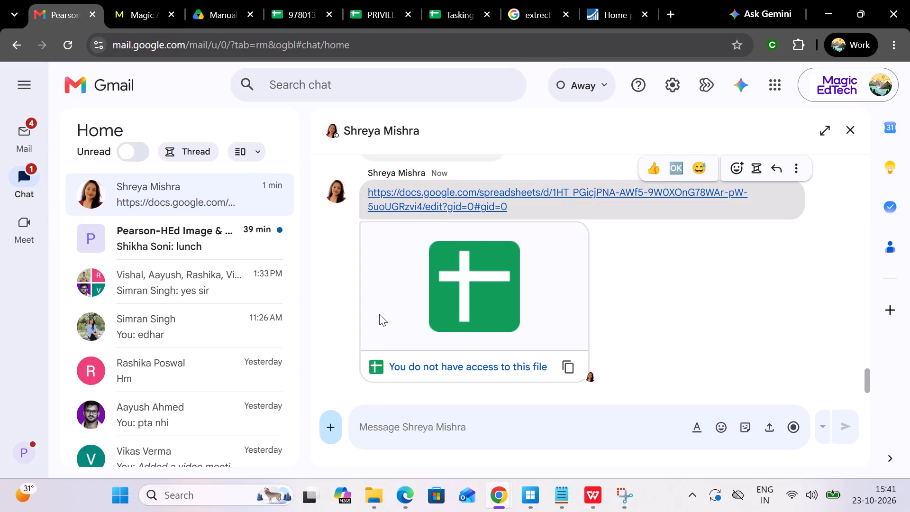
Switch from the chat conversation to the Gmail mailbox.
left_click(42, 128)
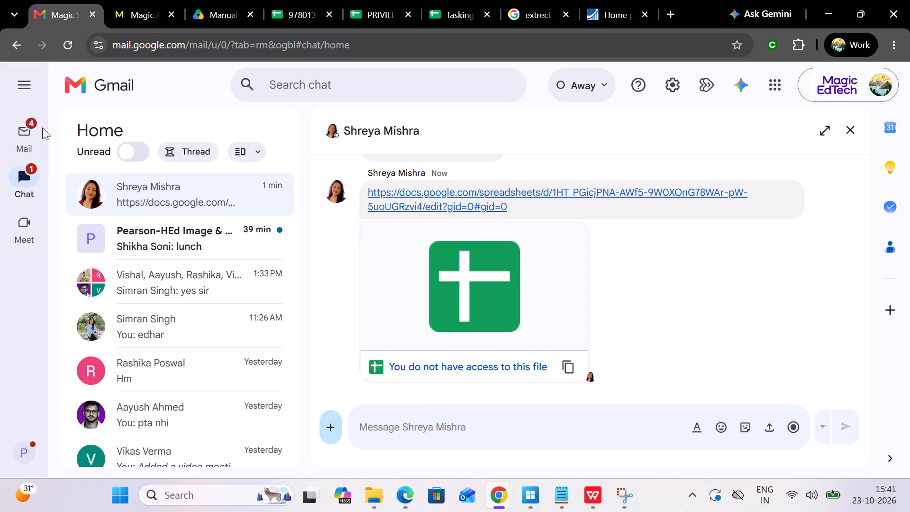
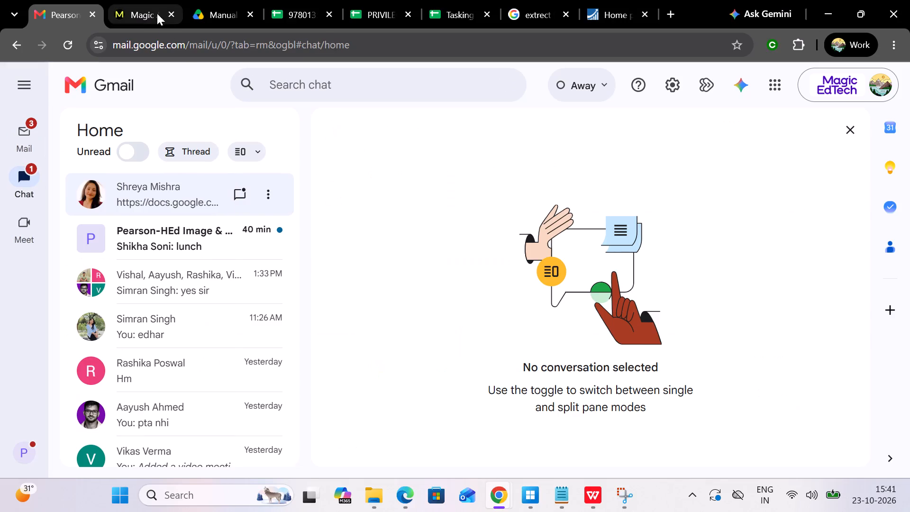
left_click(313, 5)
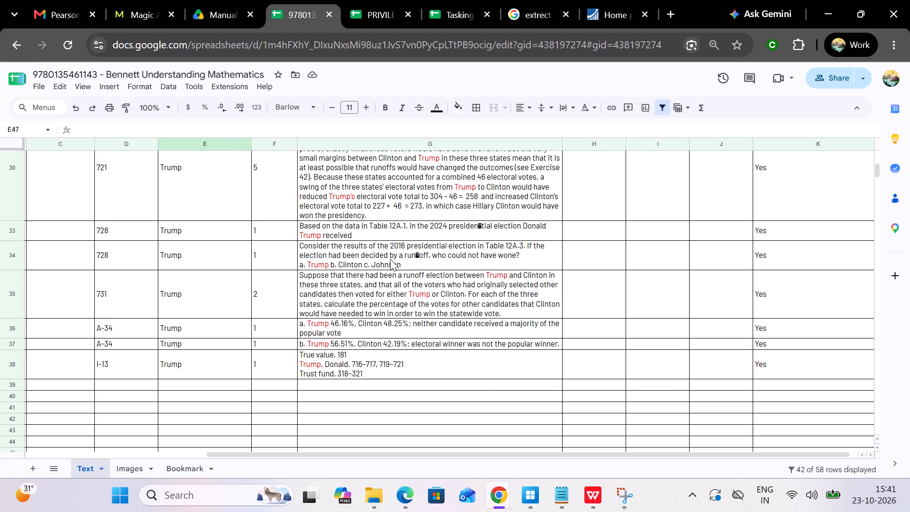
left_click(220, 7)
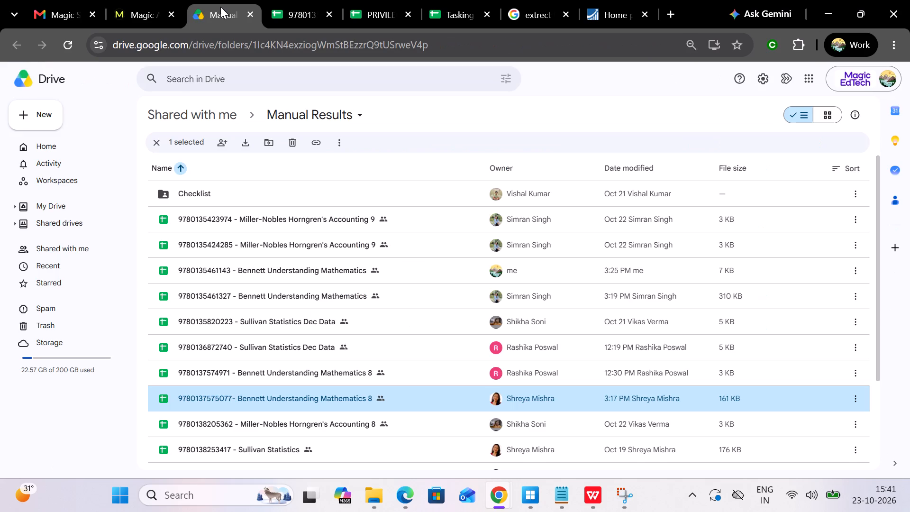
scroll(324, 355, "down", 1)
double_click(328, 382)
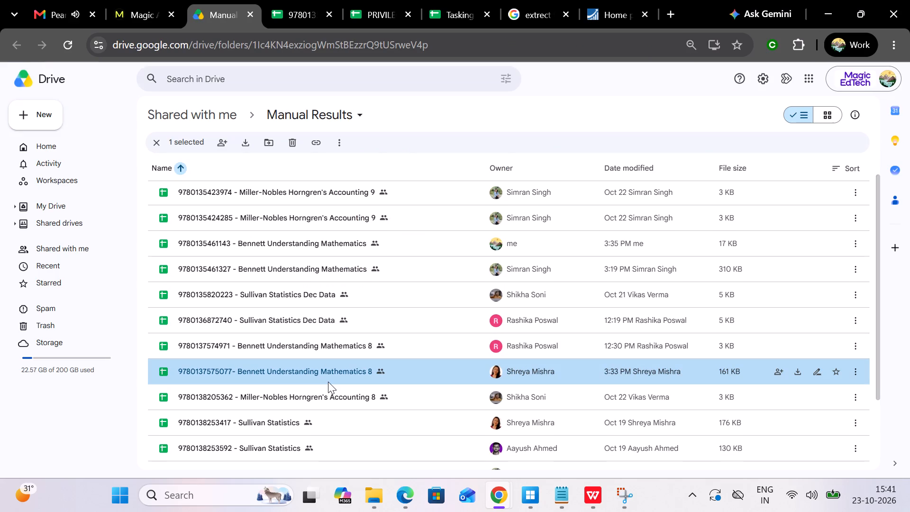
Return to Gmail chat and view the colleague's newest message with the shared spreadsheet link.
left_click(59, 7)
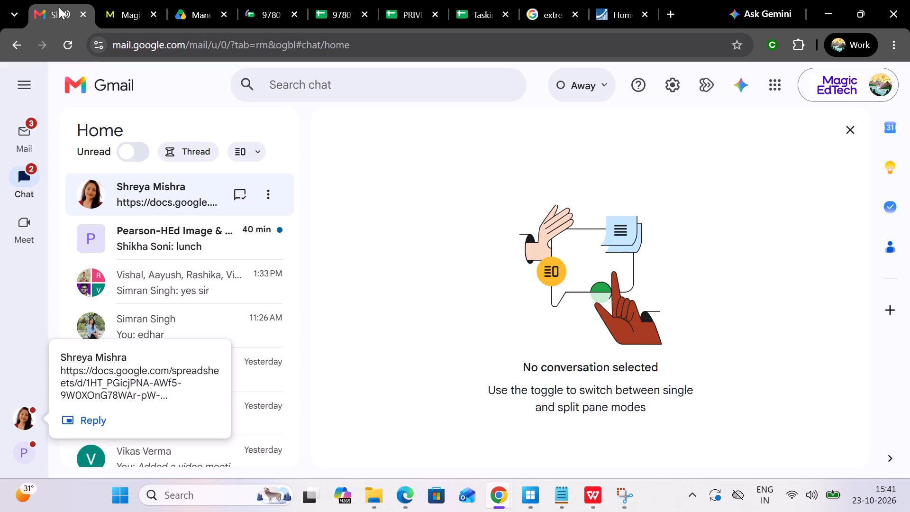
left_click(136, 204)
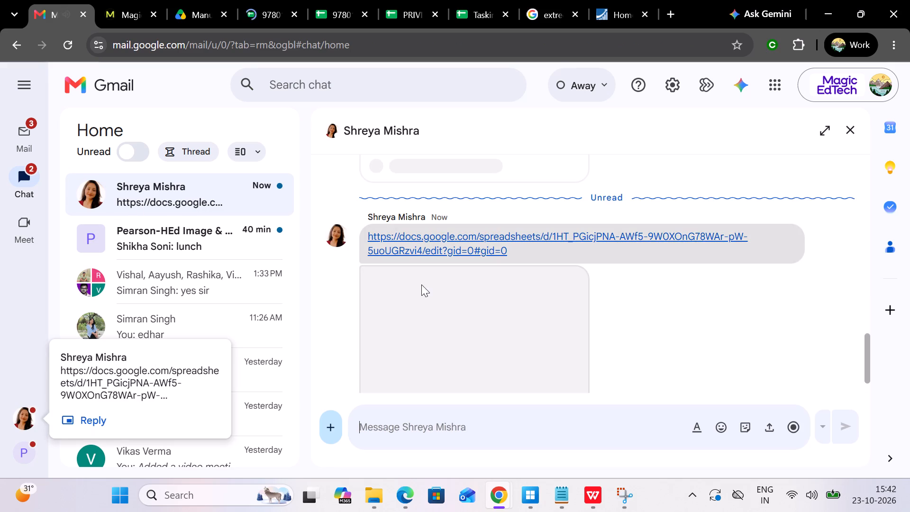
scroll(421, 284, "down", 3)
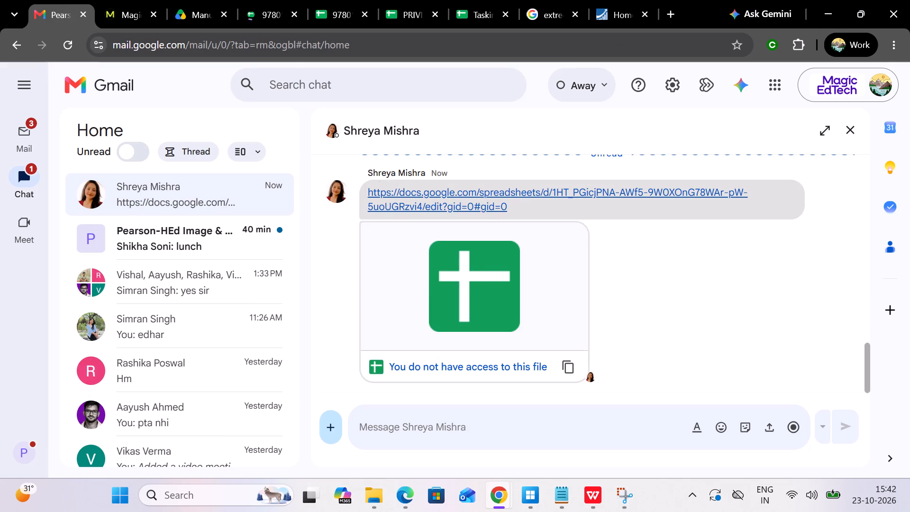
left_click(268, 18)
scroll(456, 295, "down", 1)
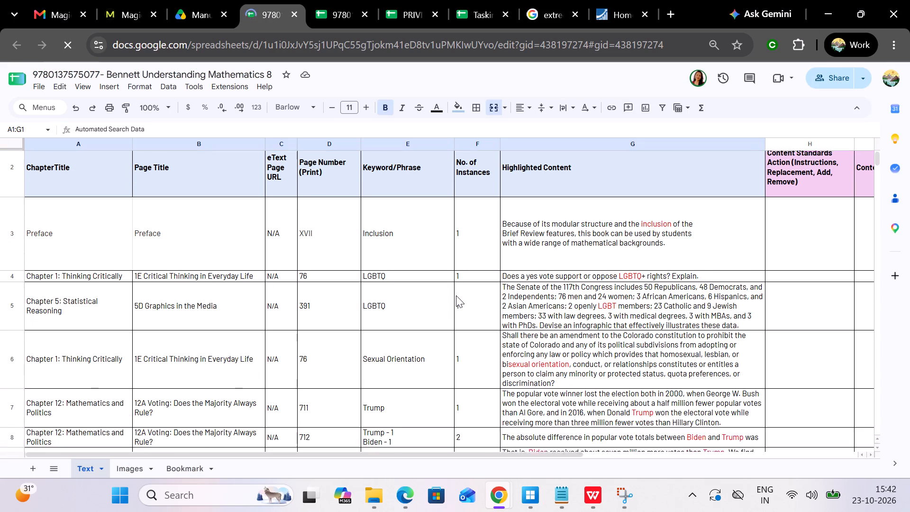
scroll(456, 295, "down", 3)
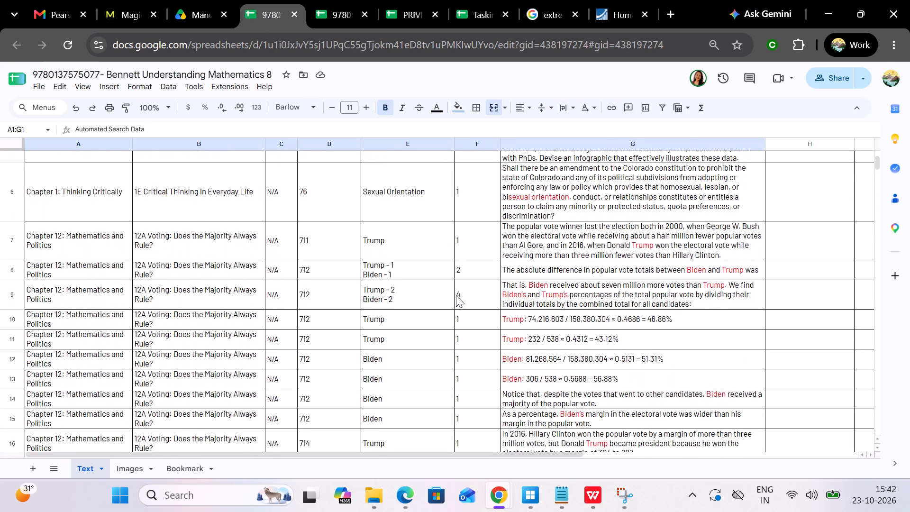
scroll(456, 295, "down", 3)
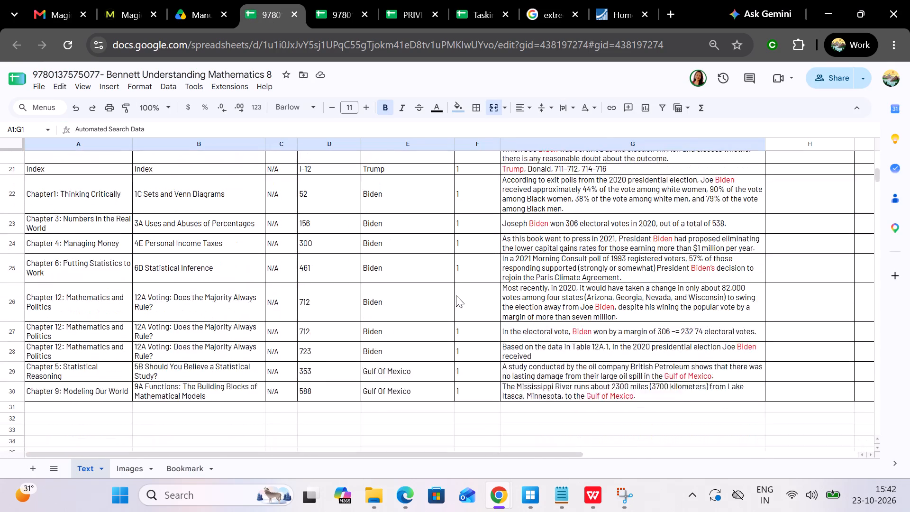
scroll(456, 295, "down", 2)
scroll(456, 295, "up", 9)
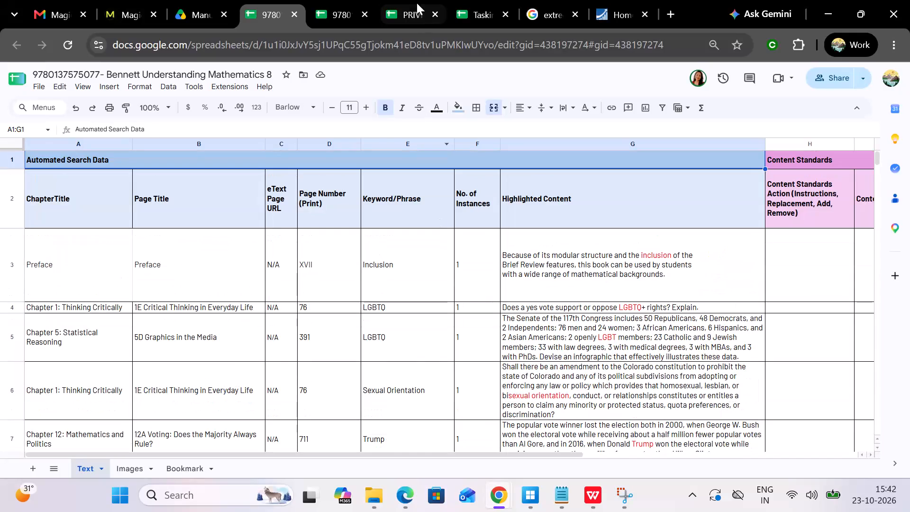
left_click(326, 10)
scroll(431, 215, "right", 1)
scroll(431, 215, "up", 1)
scroll(391, 210, "up", 5)
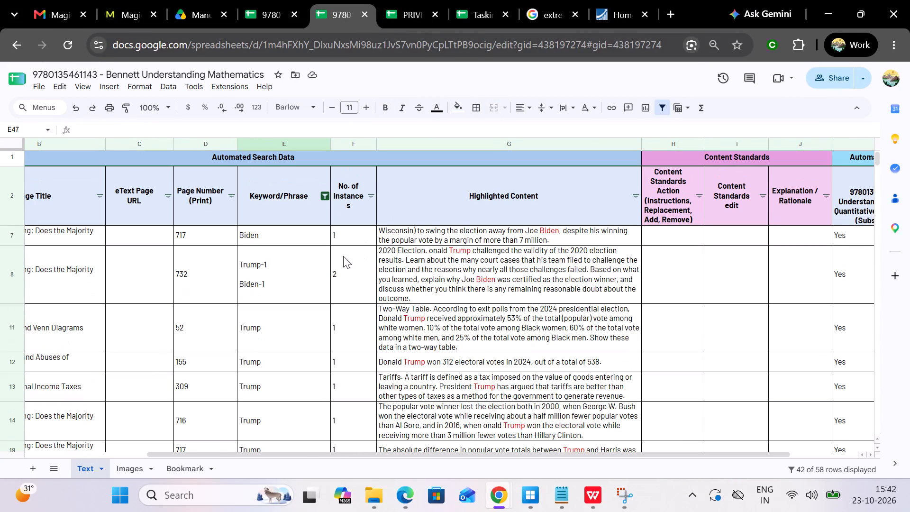
left_click(343, 239)
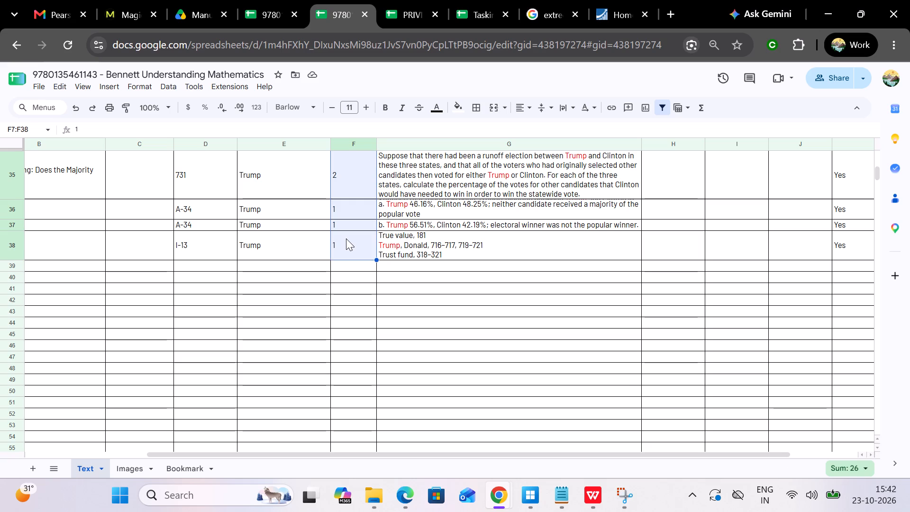
Clear the formatting from the blank rows 39 to 66 below the Index entry on the Text sheet.
scroll(346, 238, "right", 6)
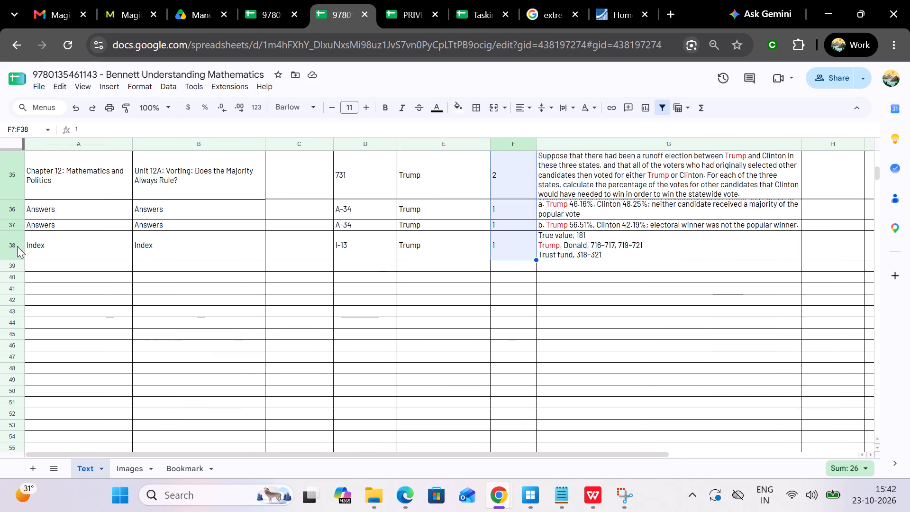
left_click_drag(10, 265, 29, 372)
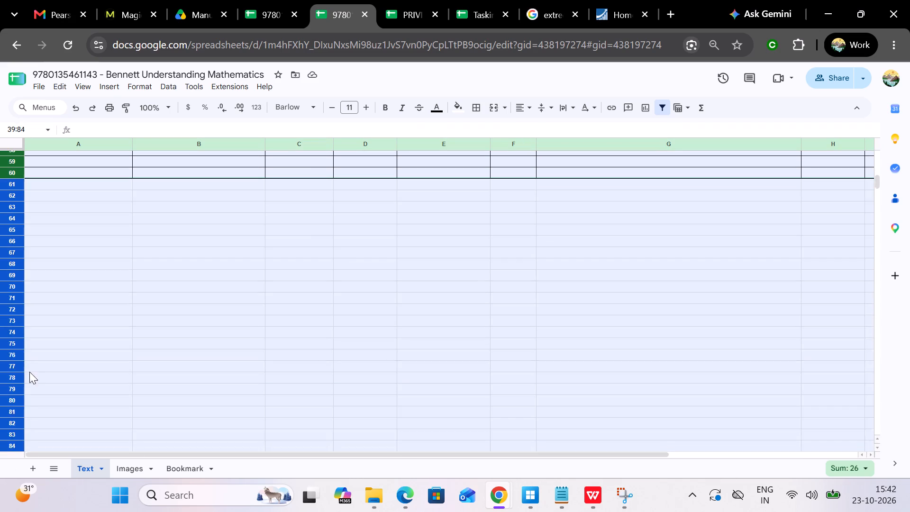
left_click_drag(29, 372, 5, 246)
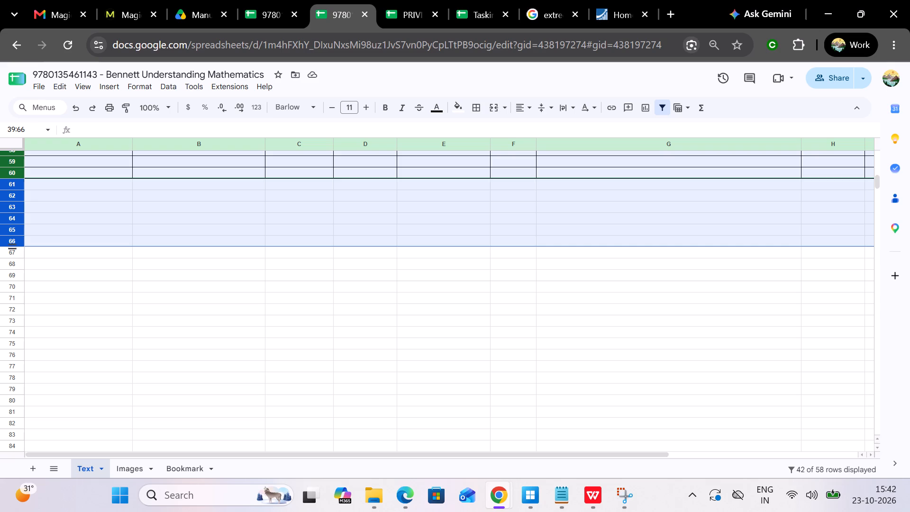
key("ctrl+backslash")
left_click(151, 244)
scroll(151, 244, "up", 4)
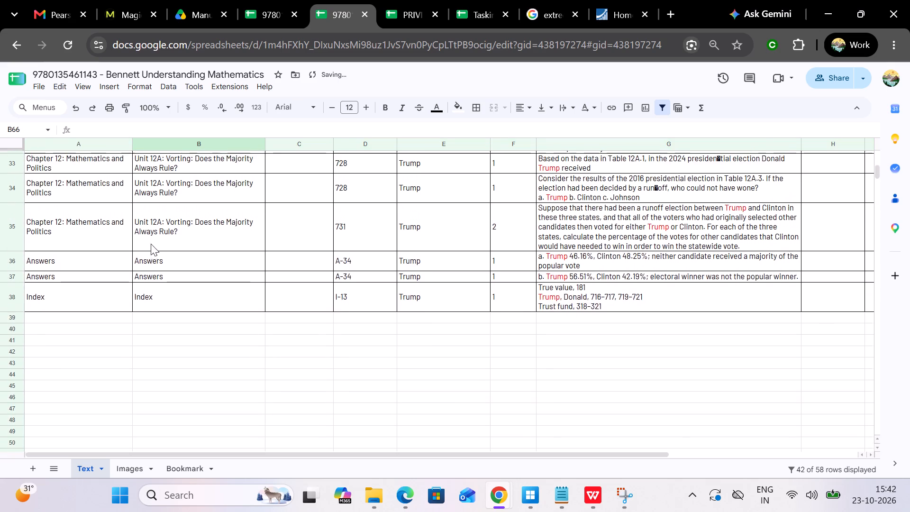
scroll(151, 244, "left", 4)
scroll(151, 244, "right", 4)
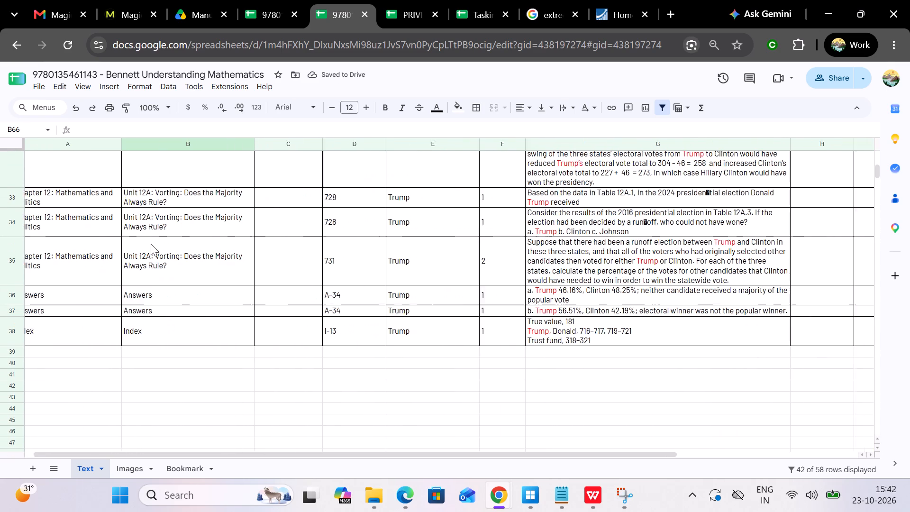
scroll(151, 244, "right", 2)
left_click(280, 19)
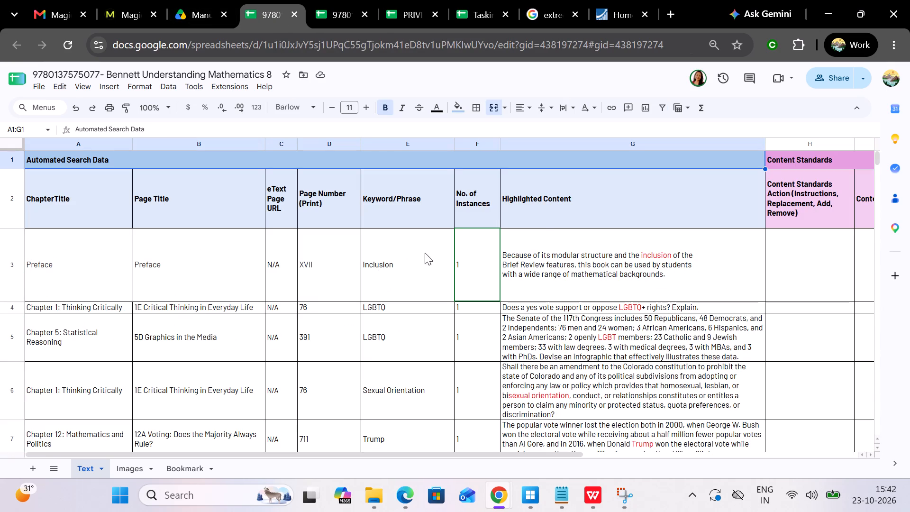
left_click_drag(468, 257, 463, 402)
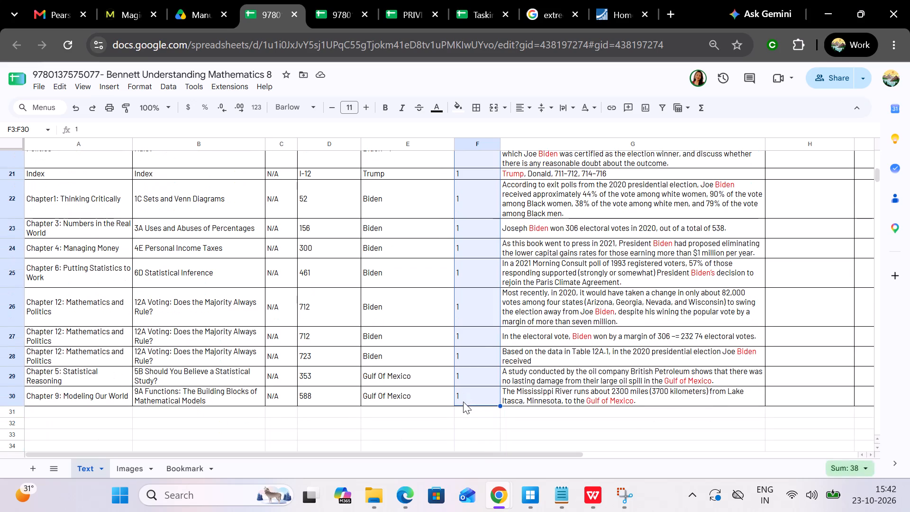
left_click(445, 413)
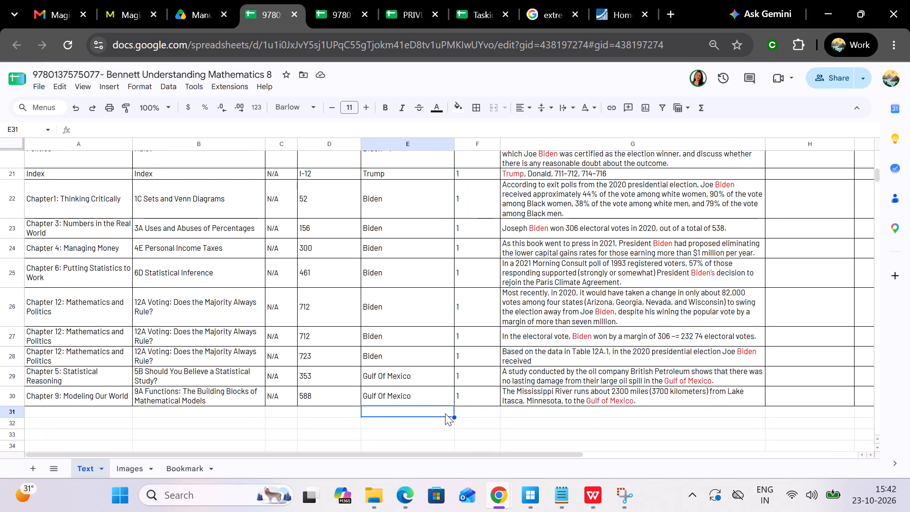
Create a filter visible only to yourself on rows 2 to 30 of the Text sheet.
scroll(445, 413, "up", 8)
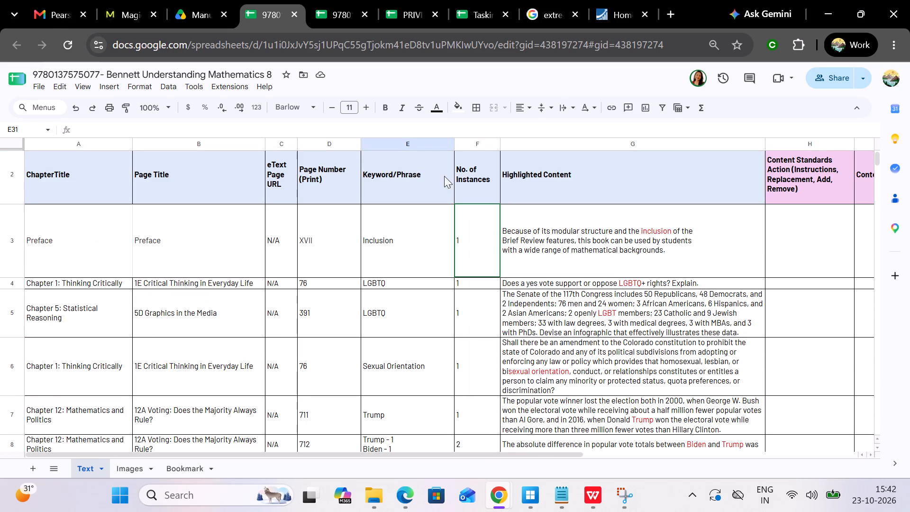
left_click_drag(1, 196, 11, 511)
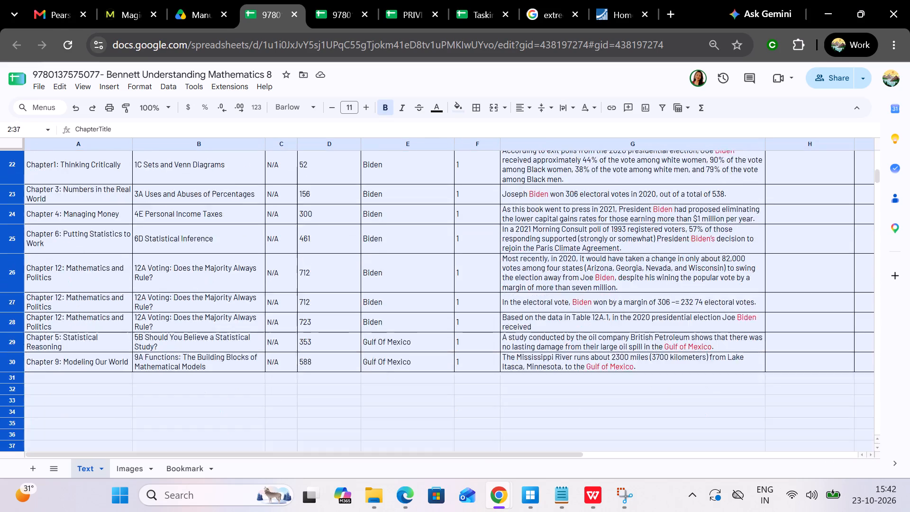
left_click_drag(11, 511, 16, 259)
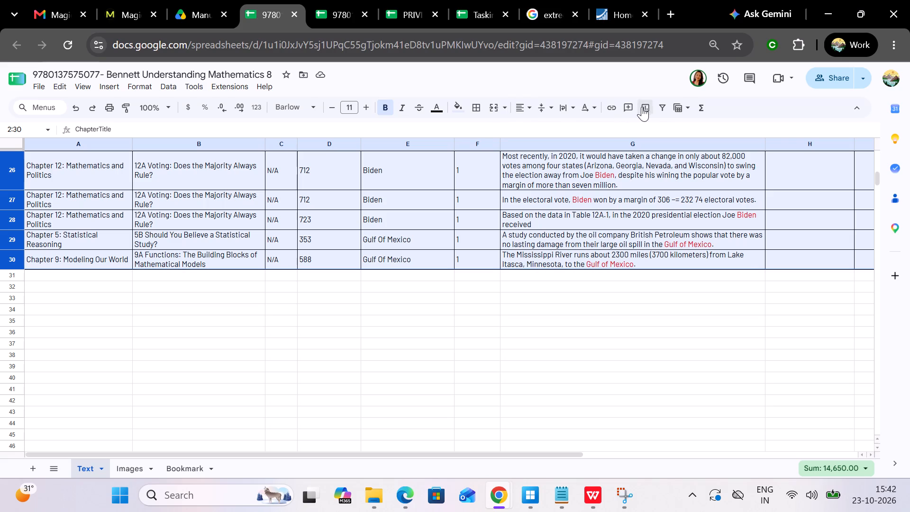
left_click(655, 108)
left_click(539, 327)
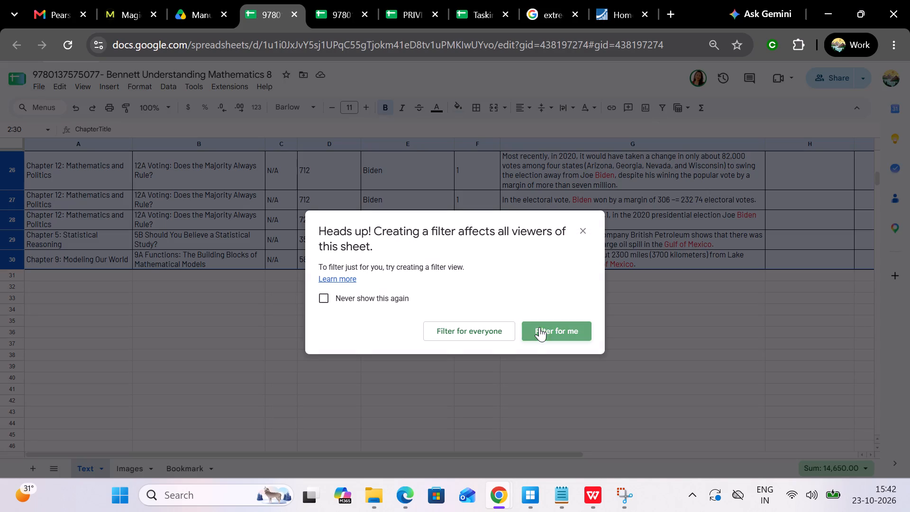
scroll(507, 256, "up", 18)
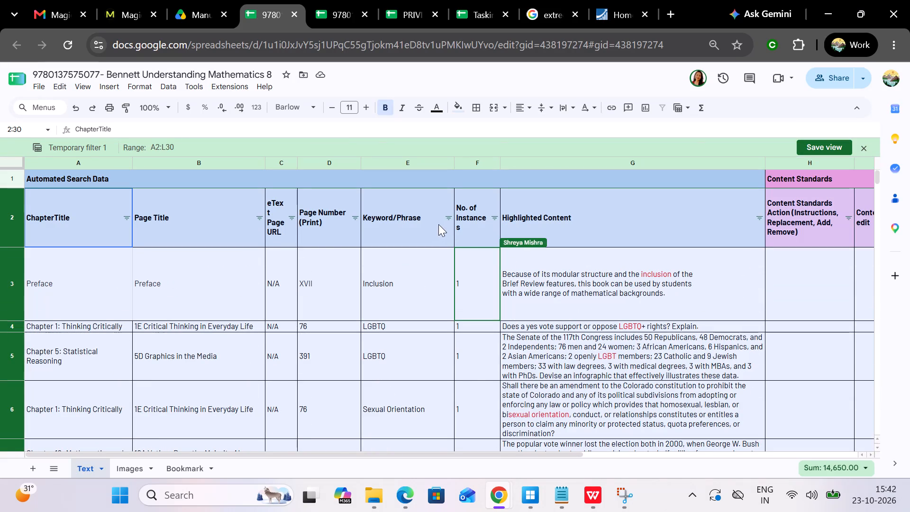
Filter the Keyword/Phrase column to exclude Biden, keeping Gulf Of Mexico and all the other keyword values selected.
left_click(447, 215)
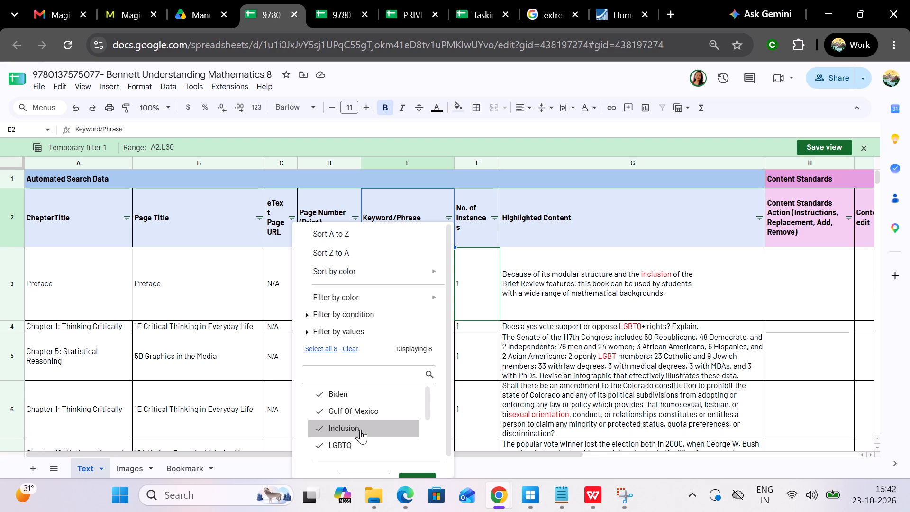
left_click(345, 394)
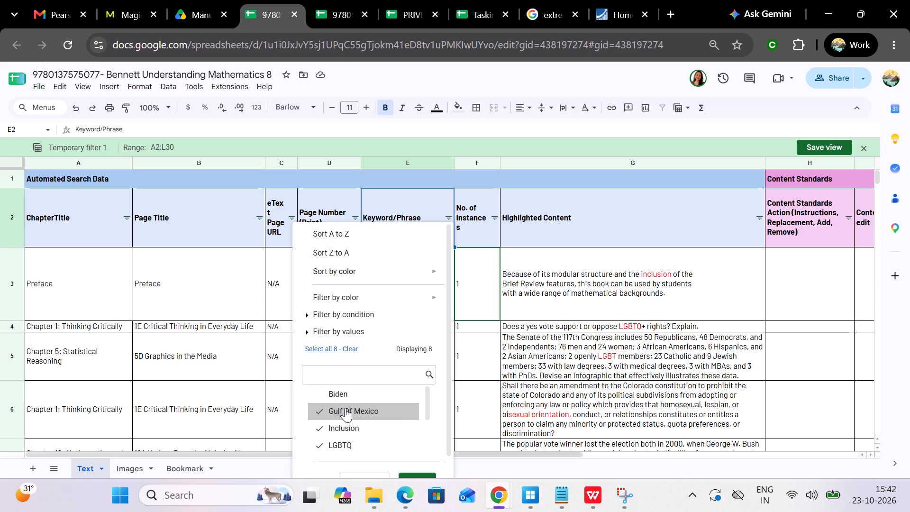
left_click(346, 409)
scroll(346, 409, "down", 1)
scroll(346, 409, "up", 3)
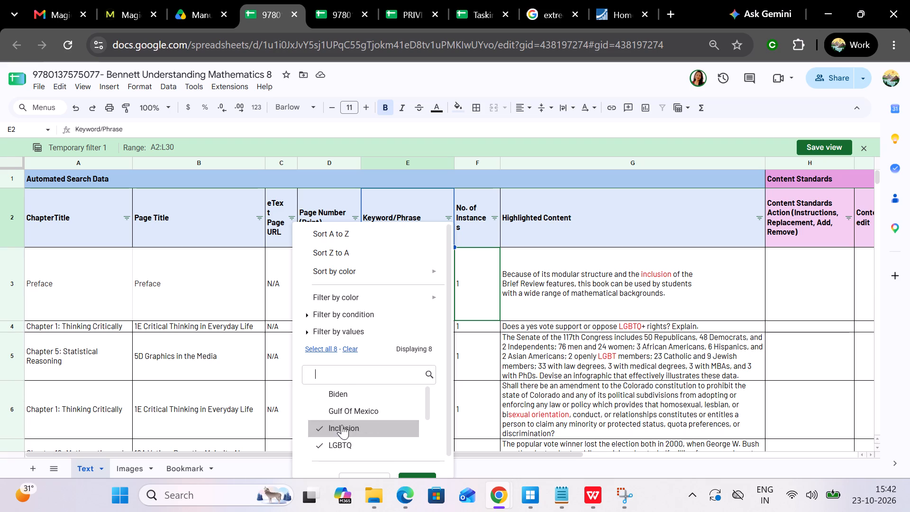
scroll(342, 425, "down", 2)
scroll(342, 425, "up", 2)
scroll(342, 425, "down", 5)
scroll(342, 425, "up", 1)
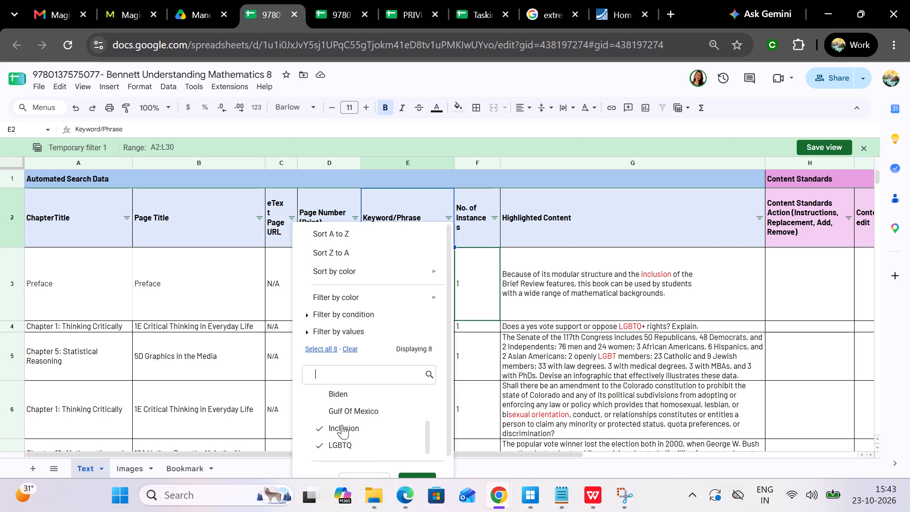
left_click(337, 411)
scroll(337, 411, "down", 1)
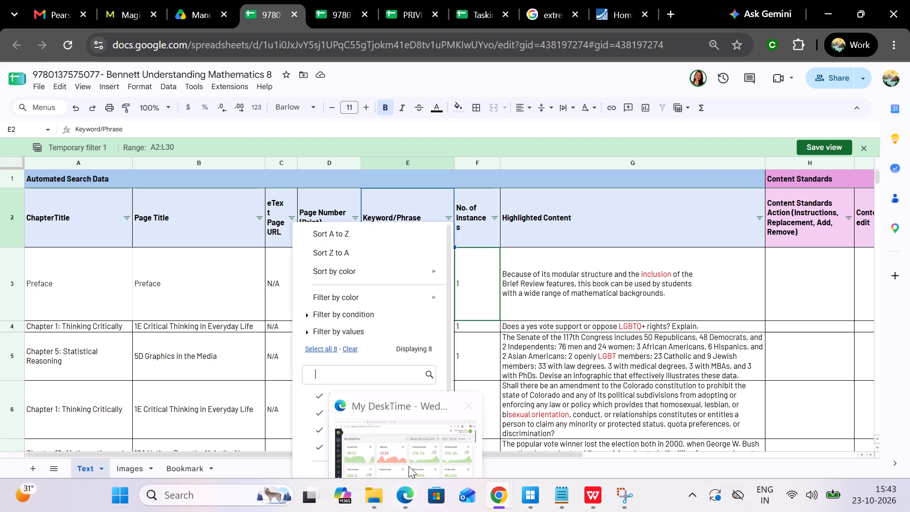
scroll(409, 466, "down", 1)
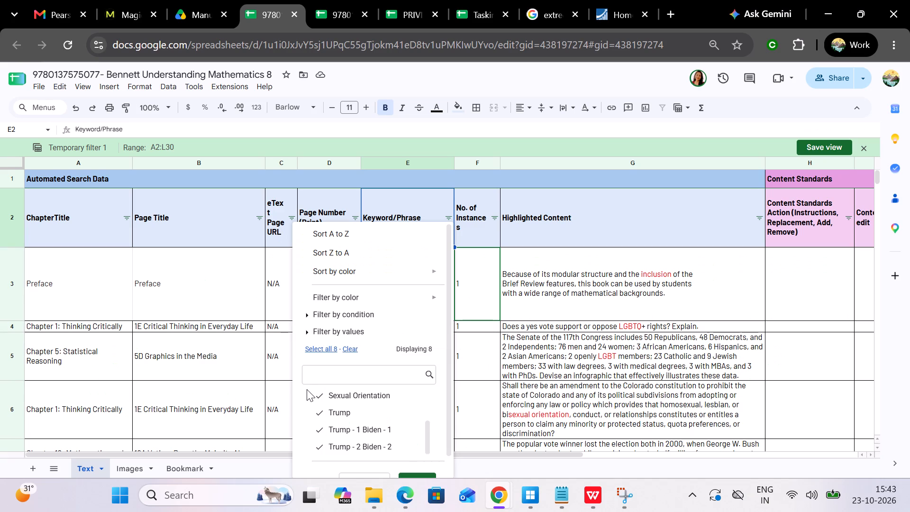
scroll(307, 390, "down", 3)
left_click(354, 428)
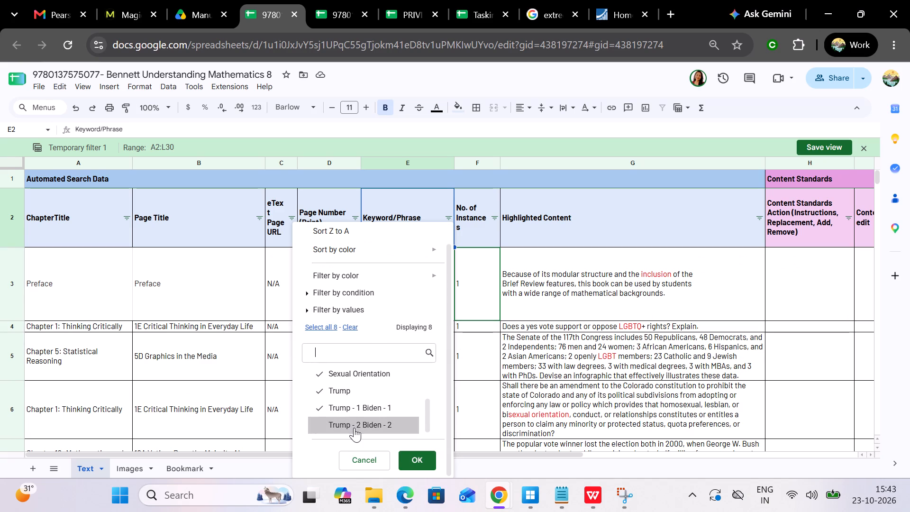
left_click(354, 428)
left_click(410, 460)
Check the total of the No. of Instances values for the filtered rows in cells F3 to F30.
scroll(519, 374, "down", 1)
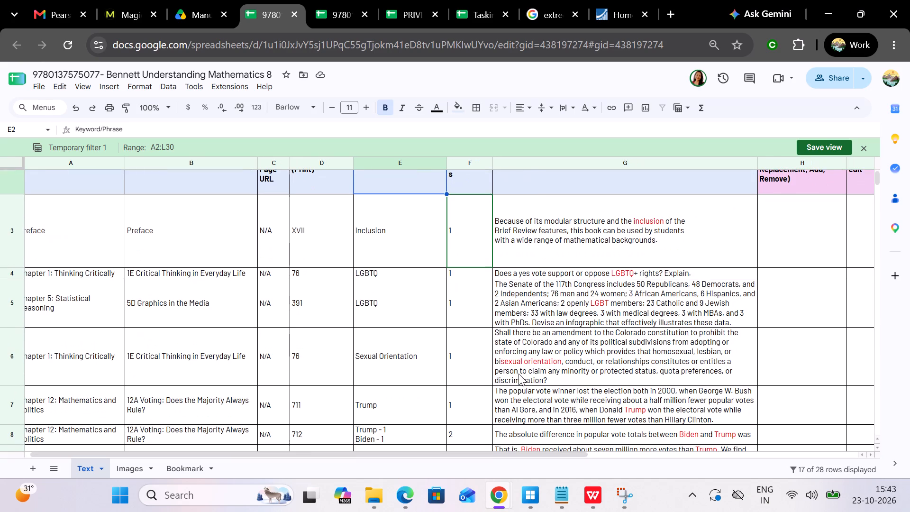
left_click_drag(446, 225, 445, 459)
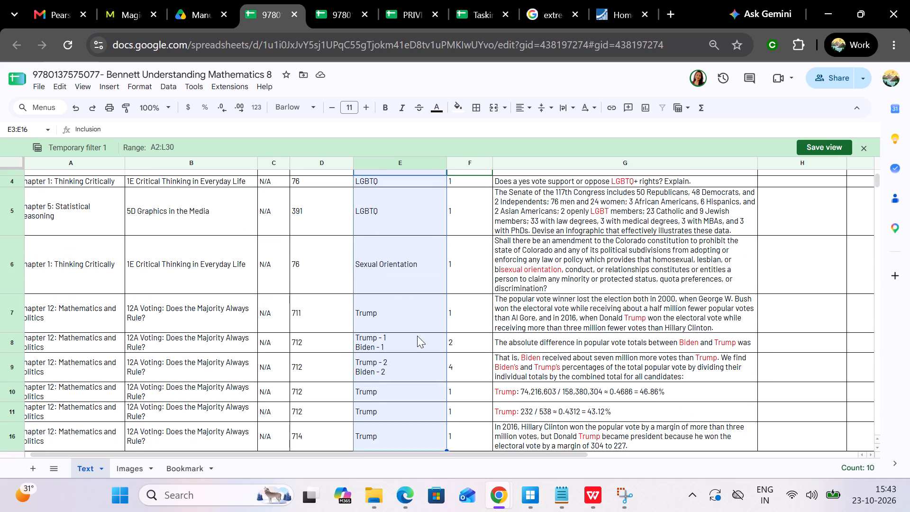
left_click(417, 336)
scroll(417, 336, "up", 10)
left_click_drag(486, 300, 500, 254)
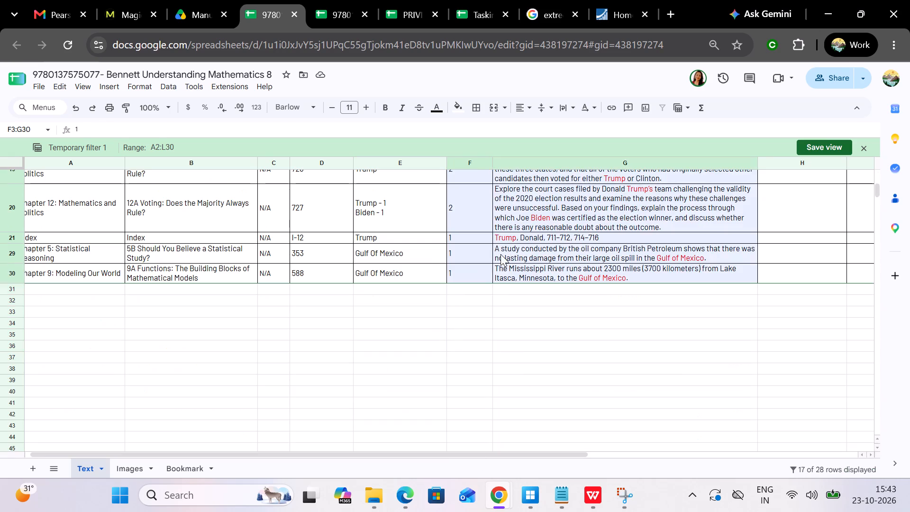
left_click_drag(500, 254, 471, 264)
Change the Keyword/Phrase filter to show only Biden, Trump - 1 Biden - 1, and Trump - 2 Biden - 2.
scroll(471, 264, "up", 1)
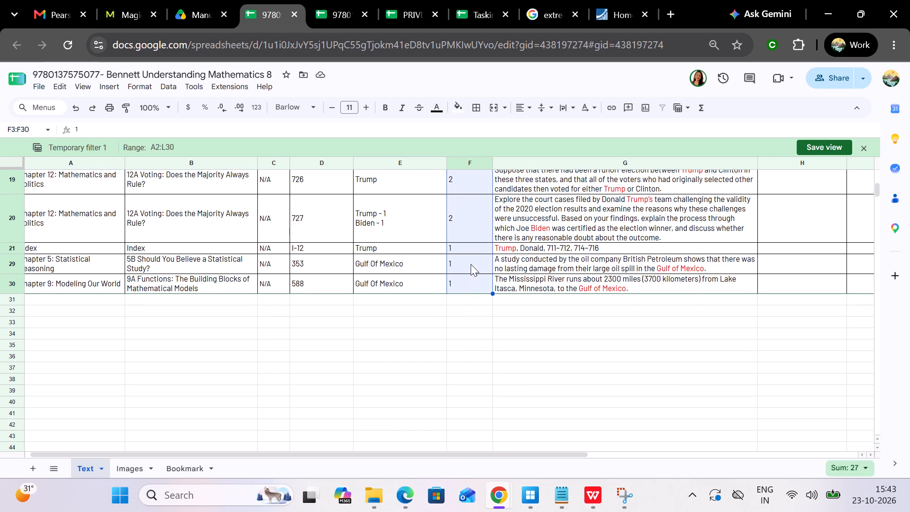
scroll(471, 264, "up", 2)
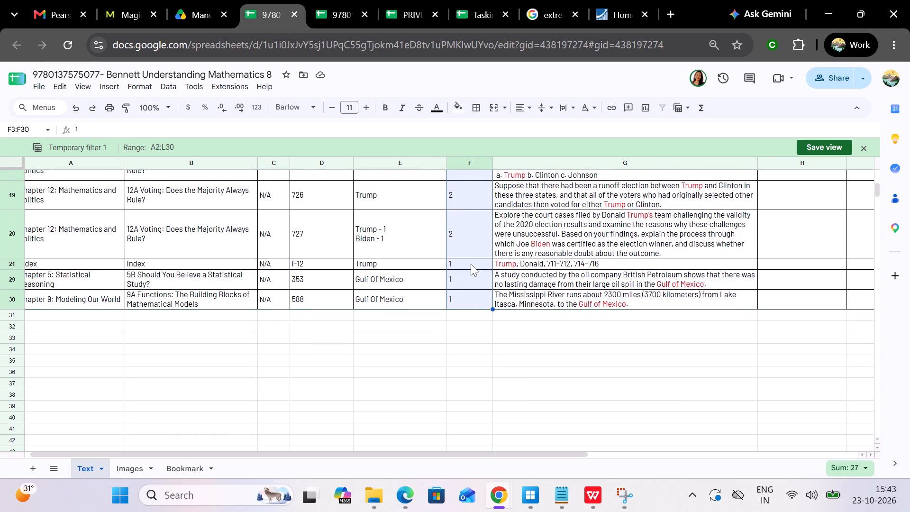
scroll(471, 264, "up", 10)
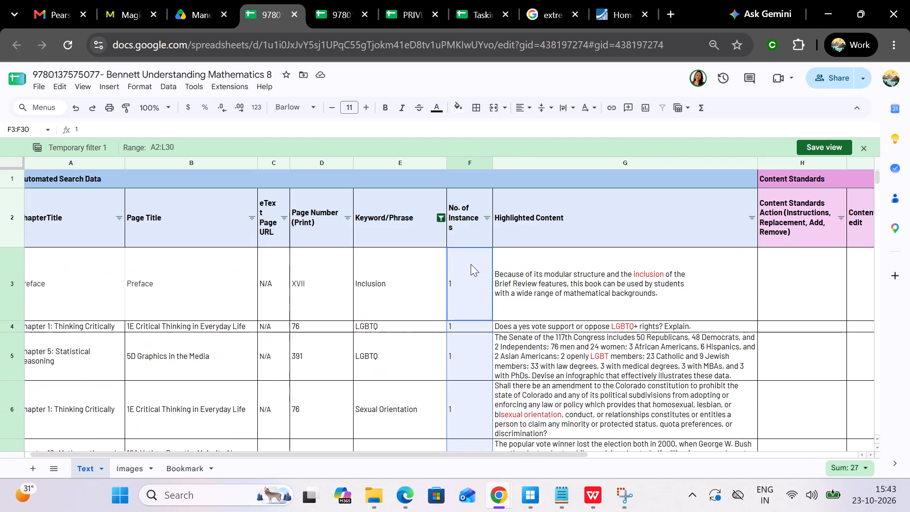
left_click(438, 217)
scroll(339, 410, "down", 3)
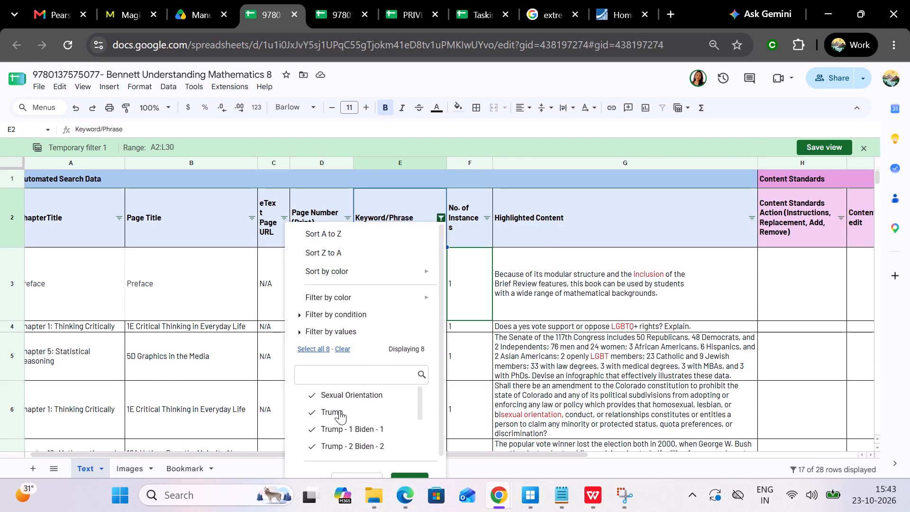
left_click(345, 354)
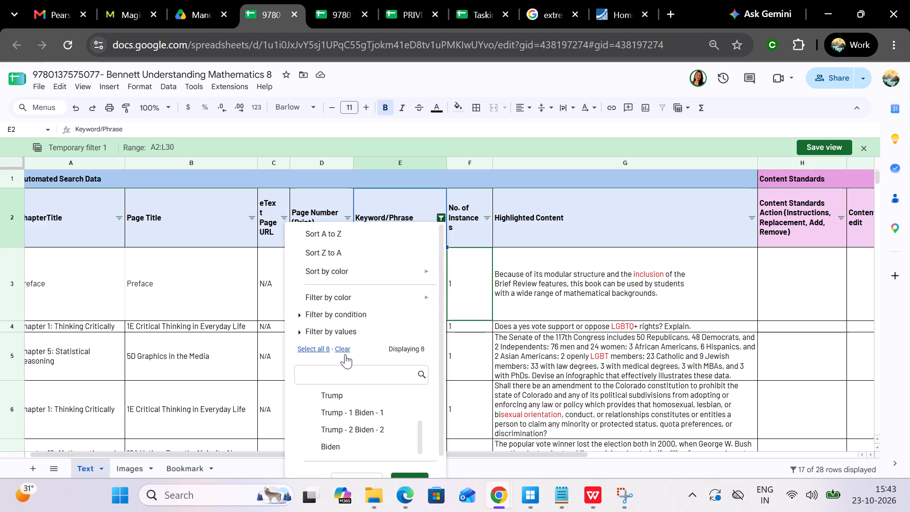
left_click(330, 446)
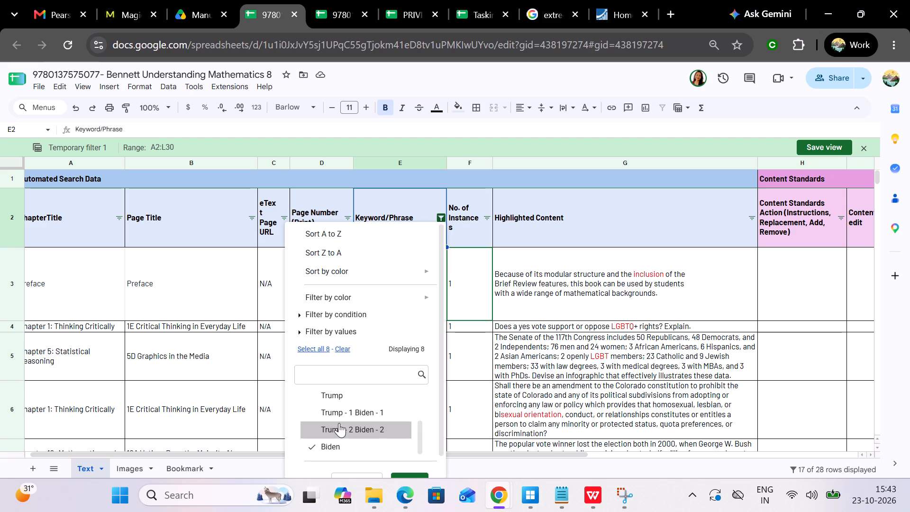
left_click(339, 423)
left_click(339, 409)
scroll(351, 438, "down", 1)
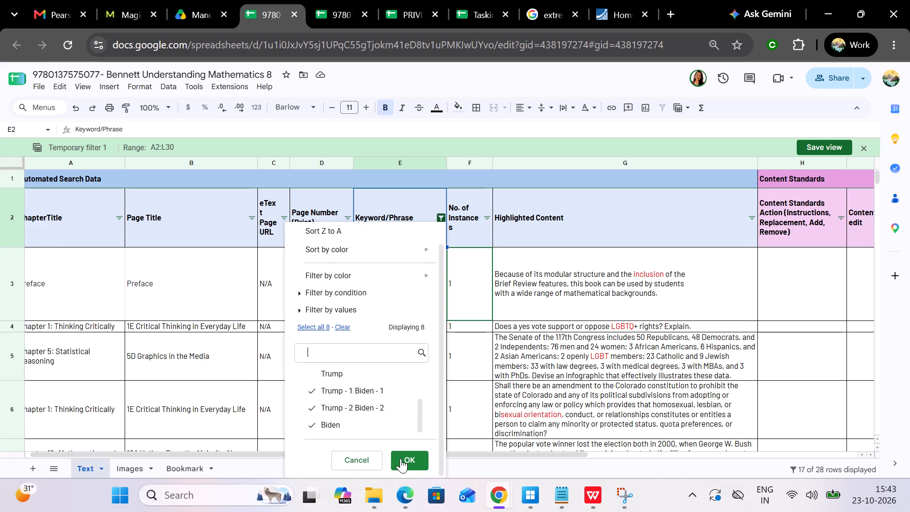
left_click(400, 458)
Check the total of the No. of Instances values for the filtered rows in cells F8 to F28.
left_click_drag(458, 259, 432, 442)
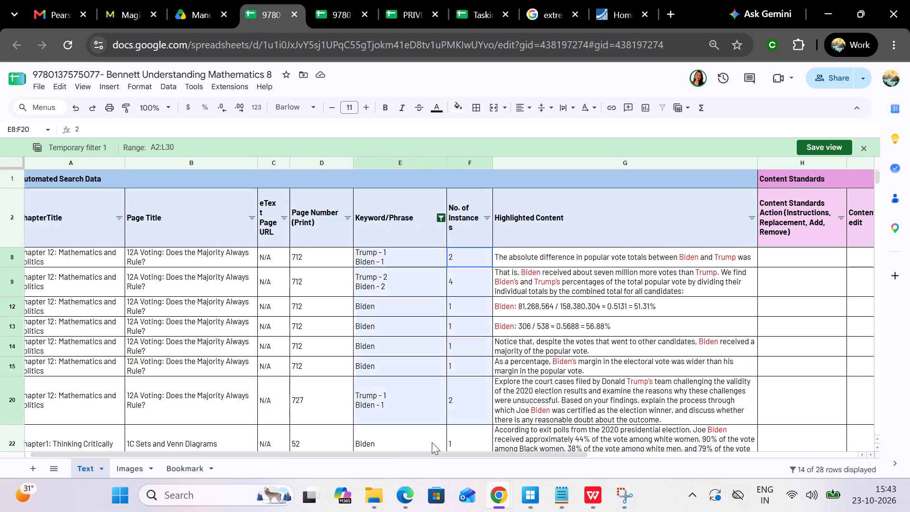
left_click_drag(432, 442, 467, 378)
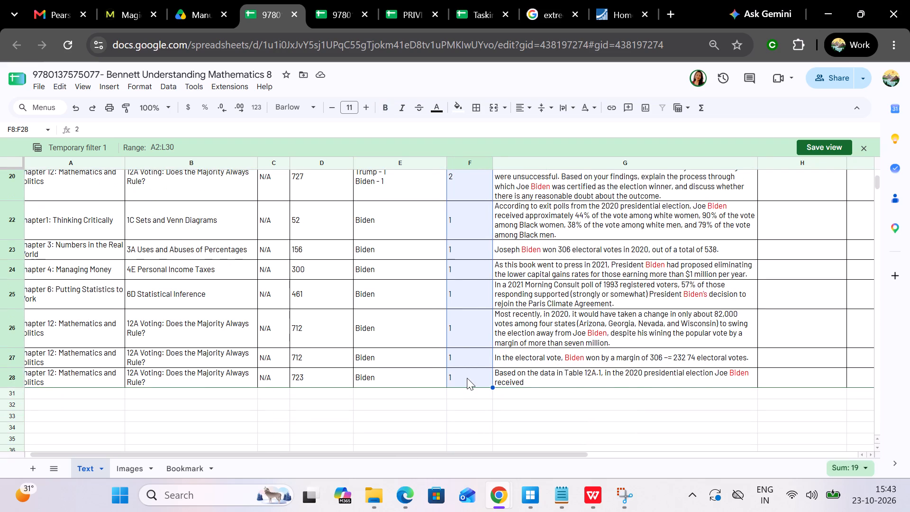
scroll(467, 378, "up", 4)
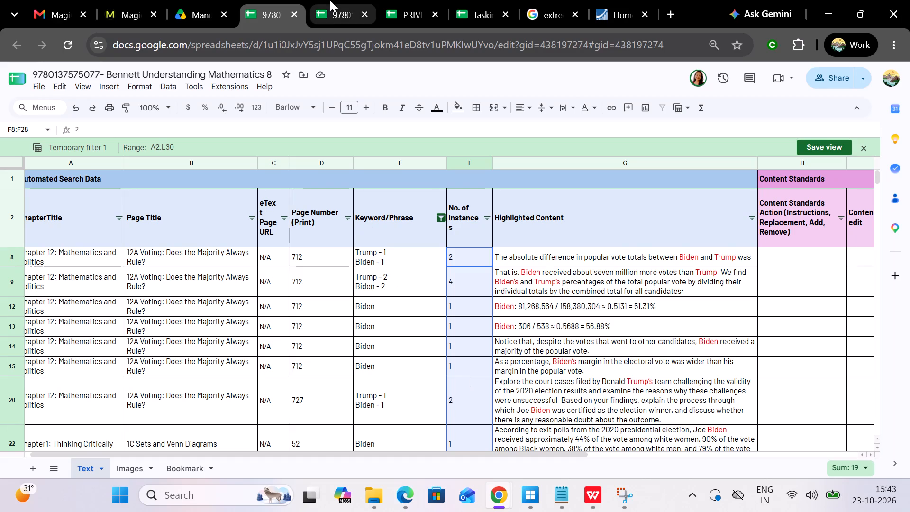
left_click(346, 20)
scroll(444, 325, "up", 7)
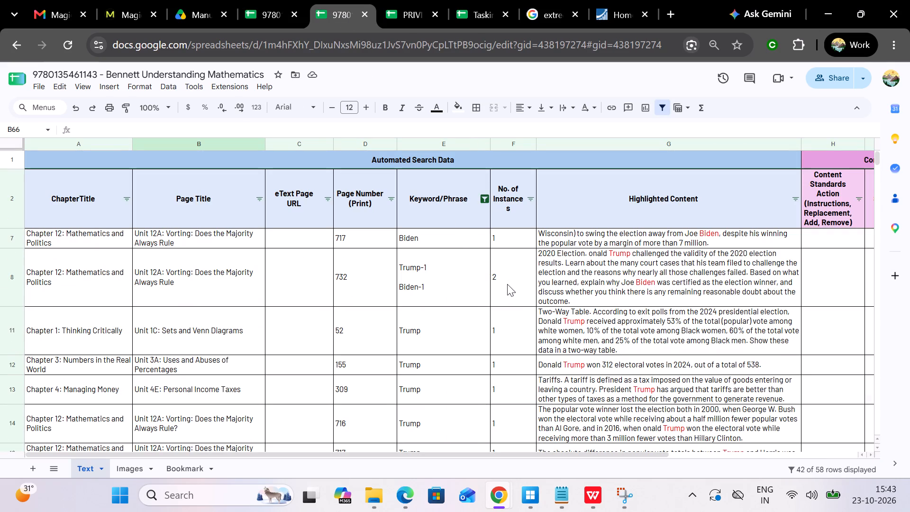
scroll(507, 285, "down", 1)
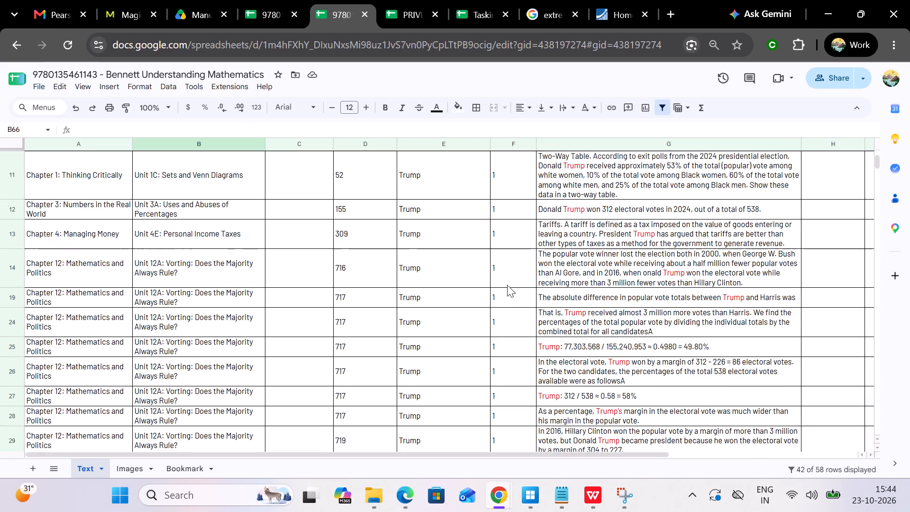
scroll(507, 285, "down", 4)
scroll(507, 285, "up", 4)
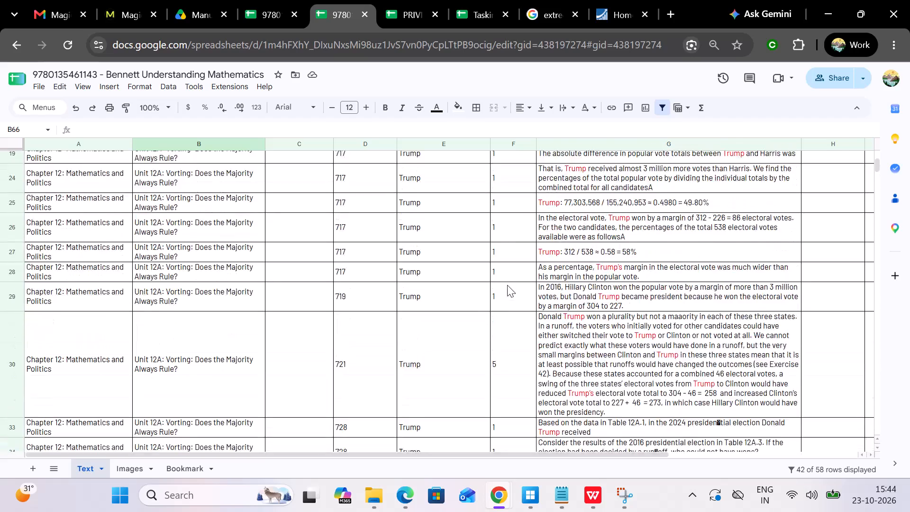
scroll(507, 285, "up", 1)
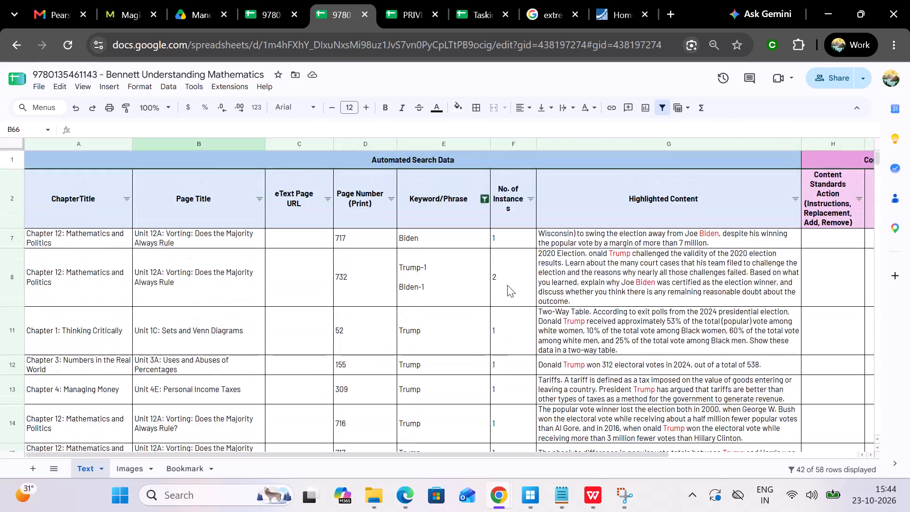
left_click(667, 106)
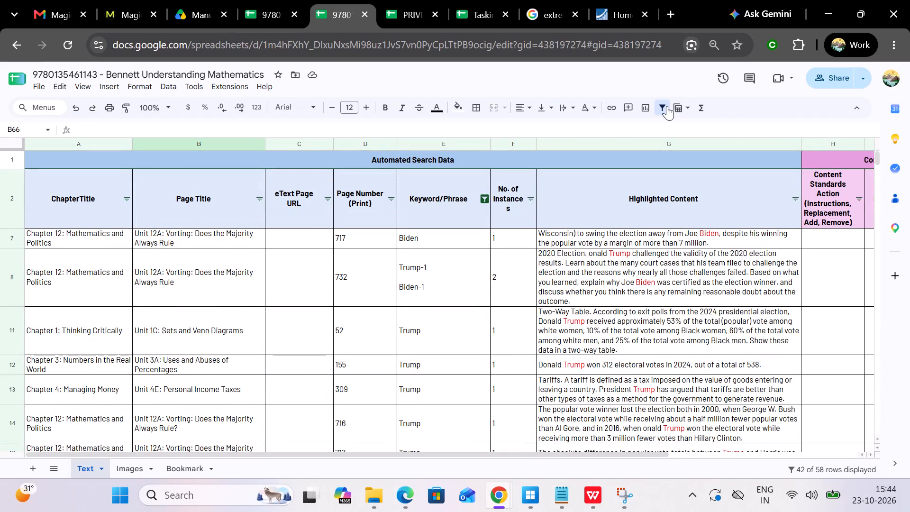
Check the total of the No. of Instances values in cells F3 to F38 and review the keyword rows near the top.
scroll(469, 303, "up", 7)
left_click_drag(506, 278, 520, 421)
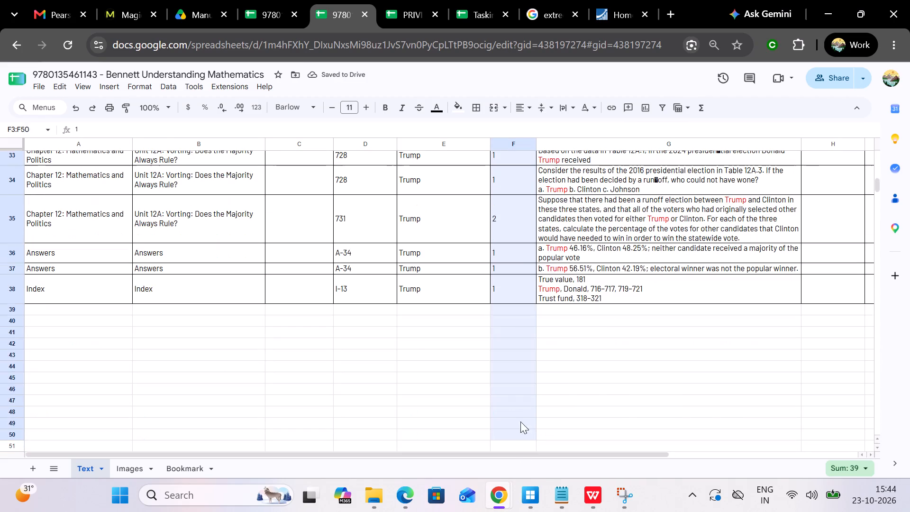
left_click_drag(520, 421, 511, 286)
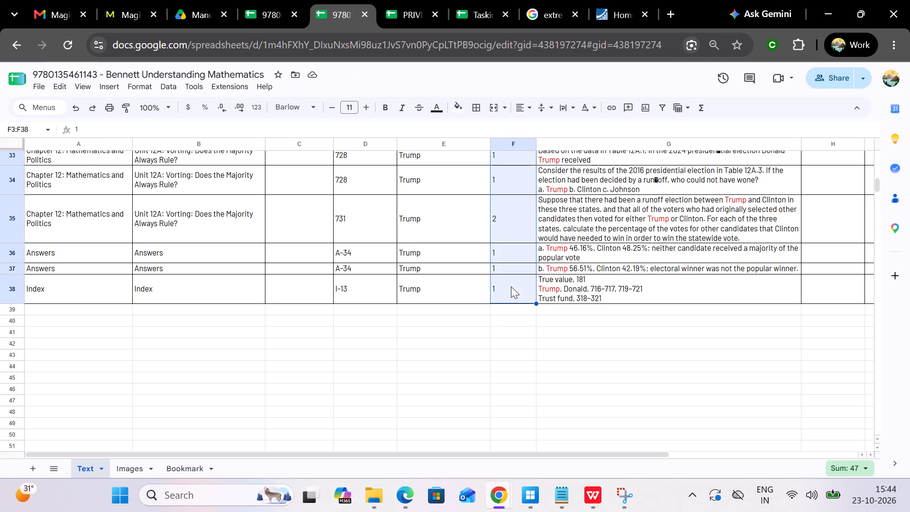
scroll(511, 286, "up", 8)
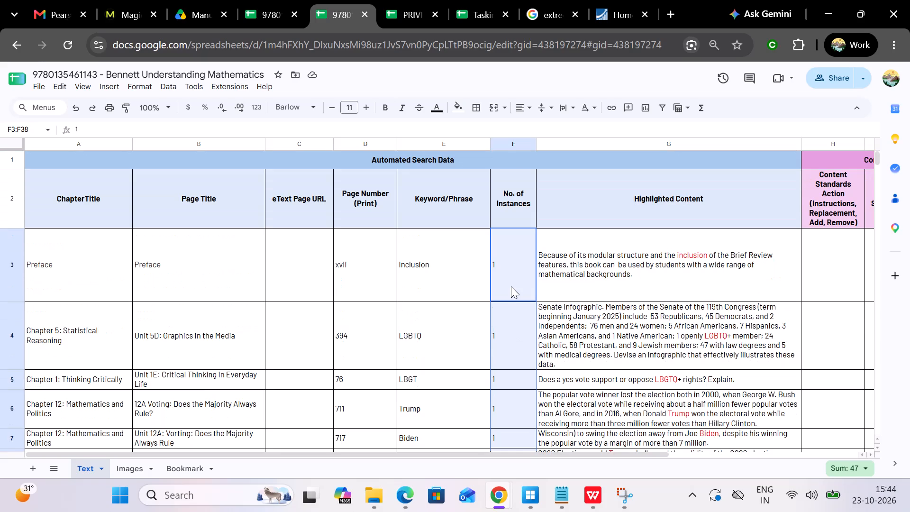
scroll(511, 286, "down", 1)
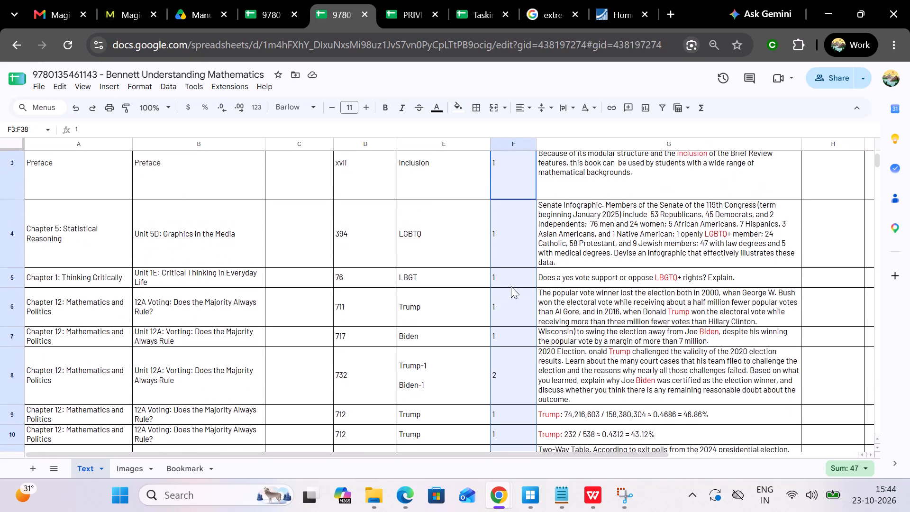
scroll(511, 286, "down", 1)
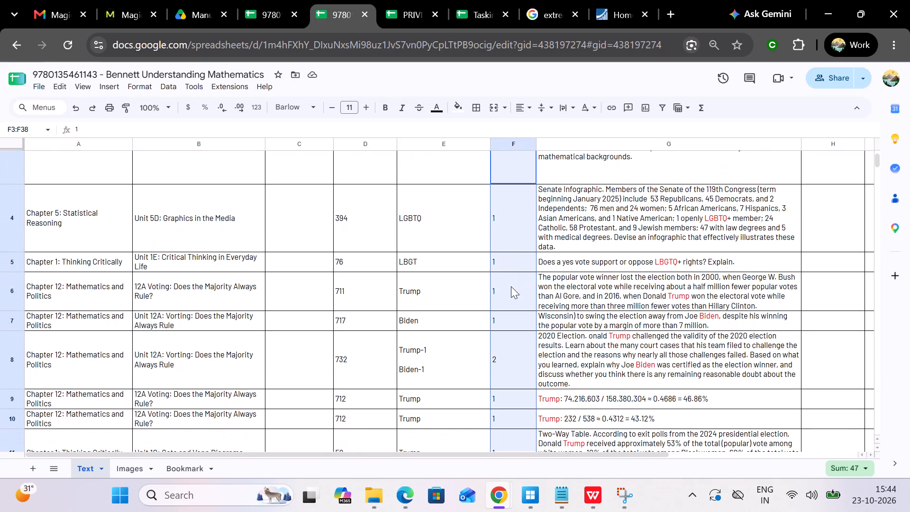
scroll(511, 286, "up", 6)
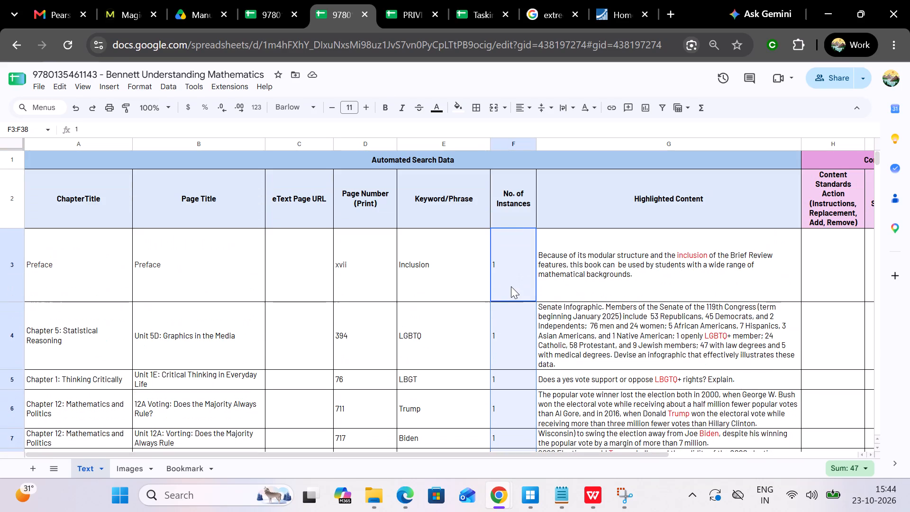
left_click(133, 466)
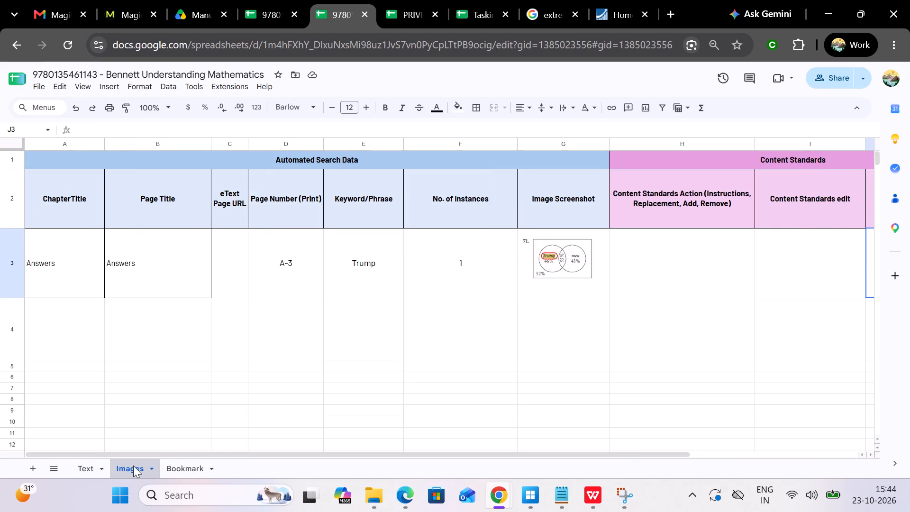
left_click(265, 16)
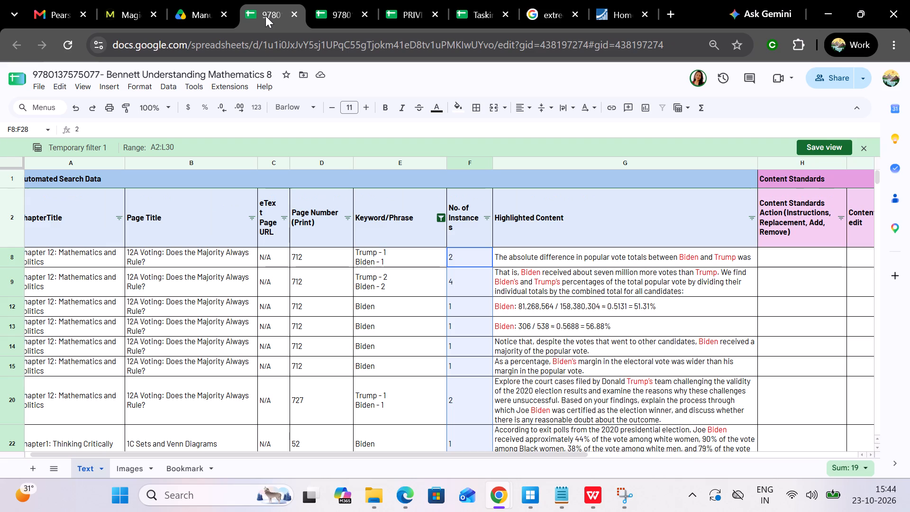
left_click(182, 481)
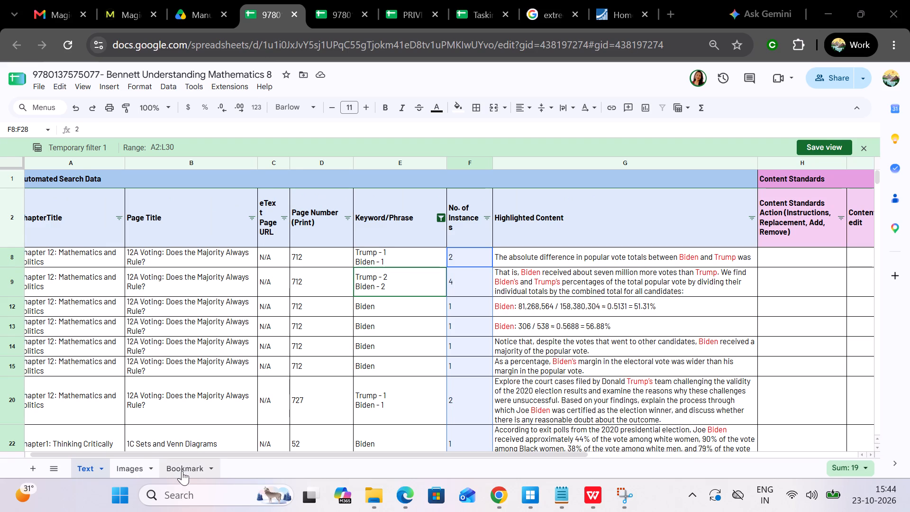
left_click(182, 471)
left_click(129, 471)
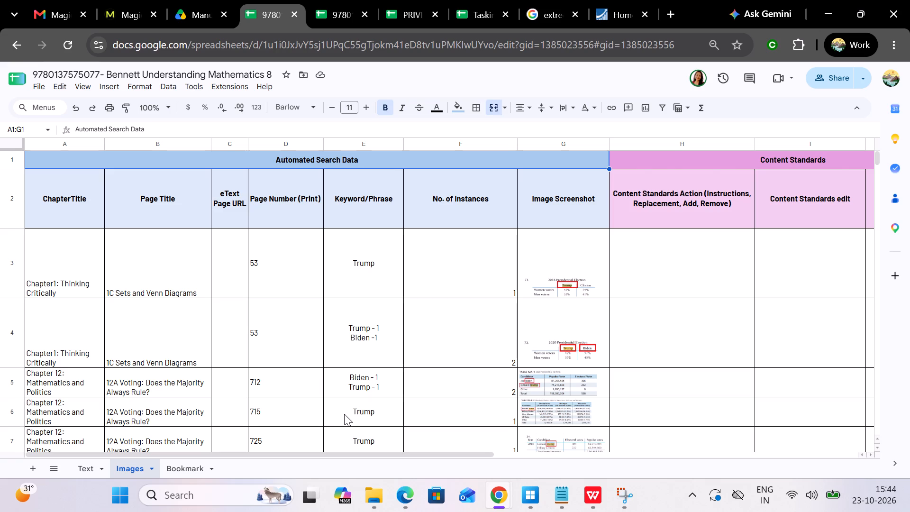
scroll(344, 414, "down", 1)
scroll(344, 414, "right", 1)
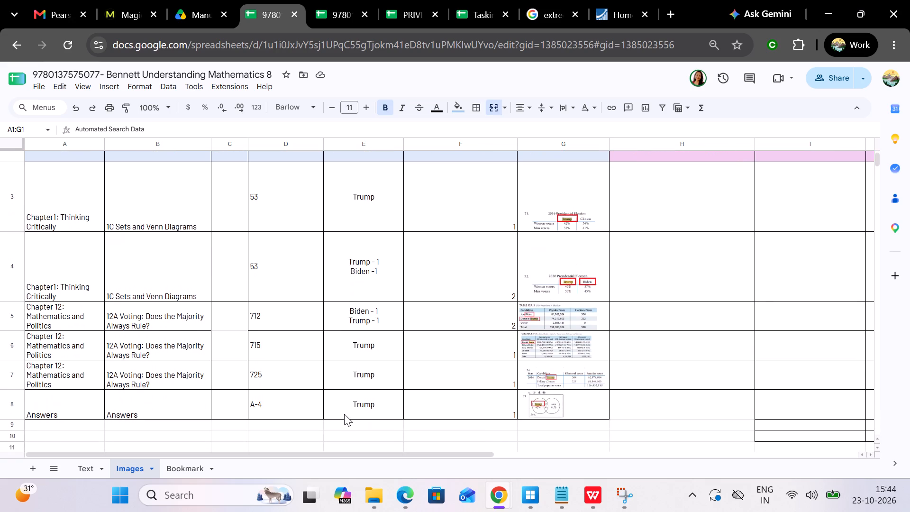
Review the keyword rows on the Images sheet through the last entry, the Answers row's instance count in cell F8.
scroll(344, 414, "down", 2)
left_click(462, 386)
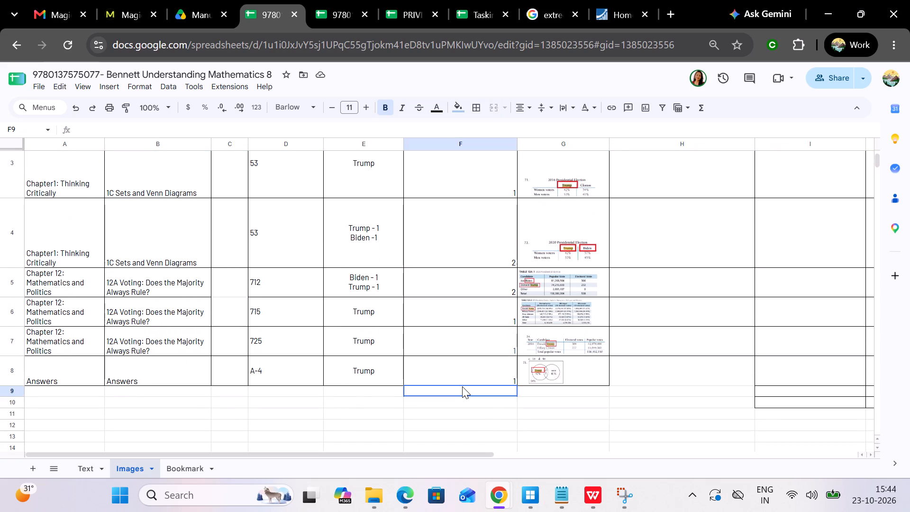
left_click(457, 363)
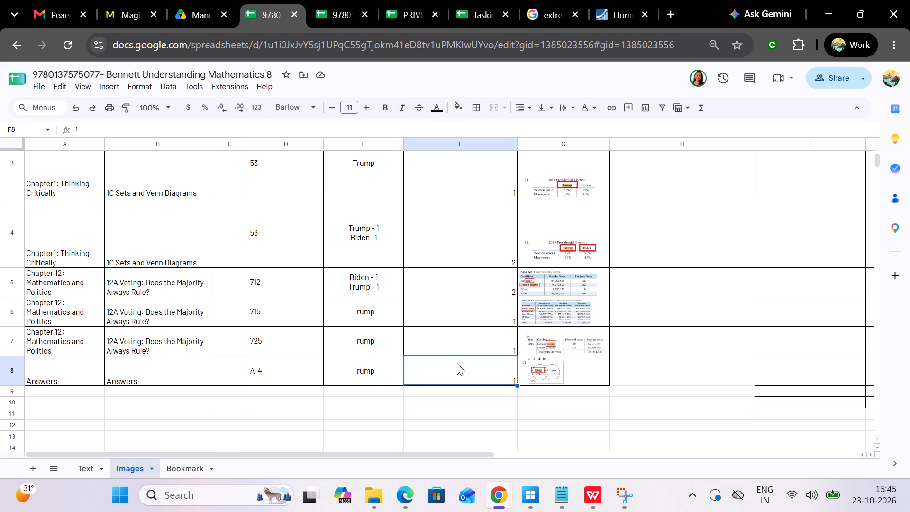
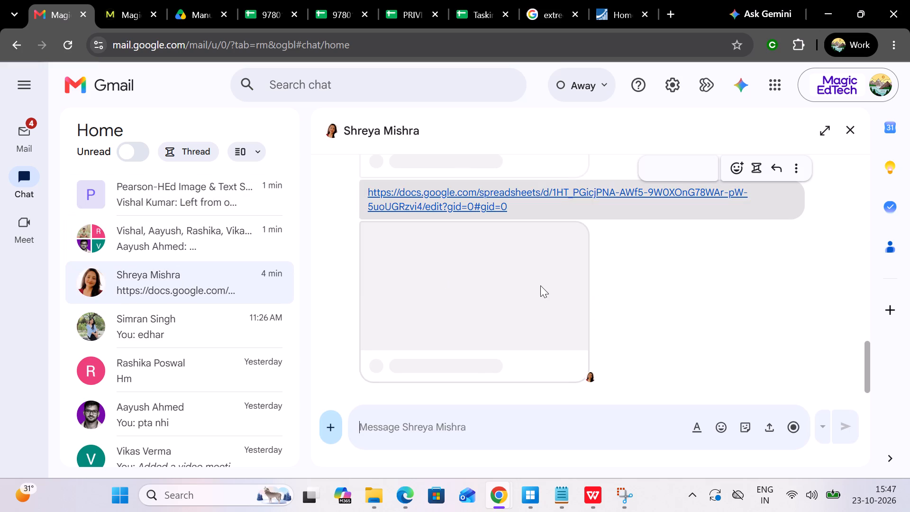
scroll(540, 296, "down", 1)
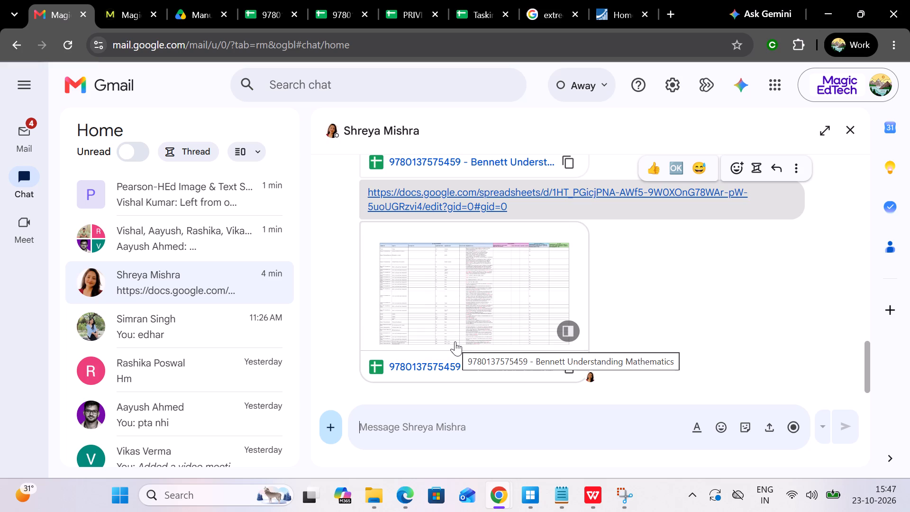
scroll(708, 295, "right", 1)
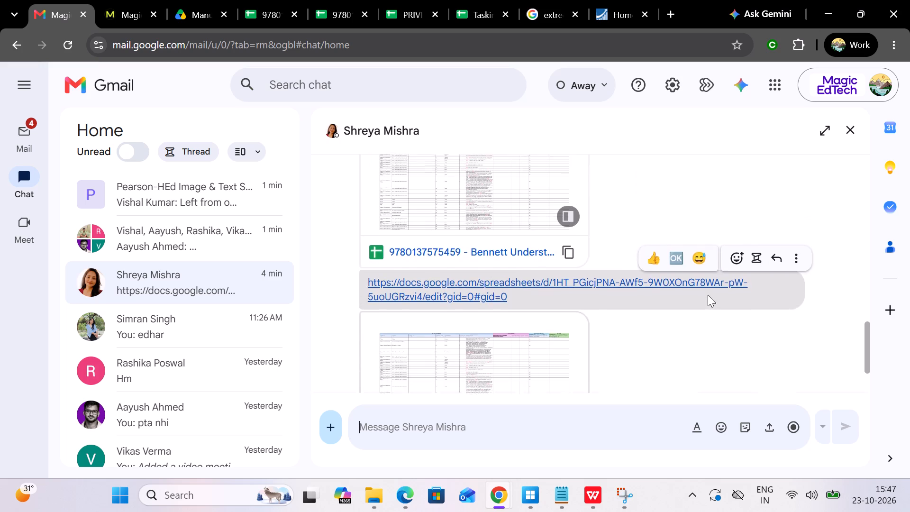
scroll(708, 295, "right", 1)
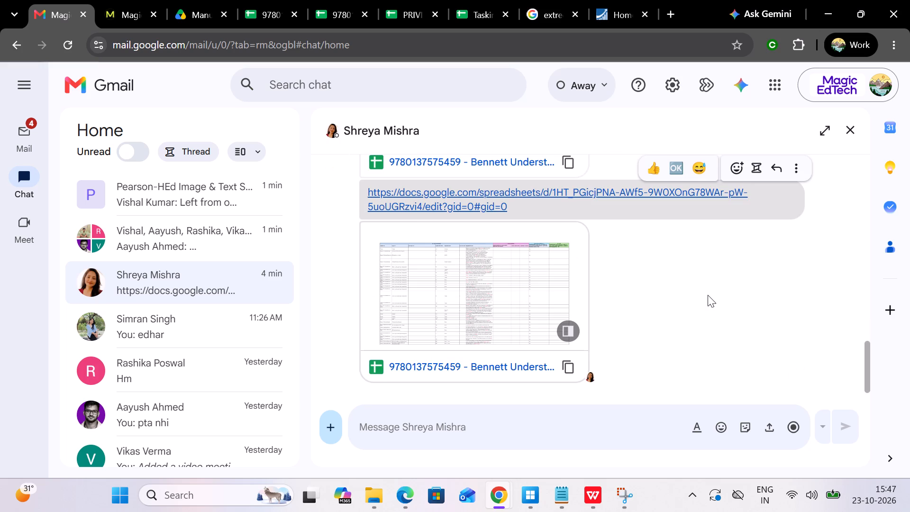
left_click(523, 290)
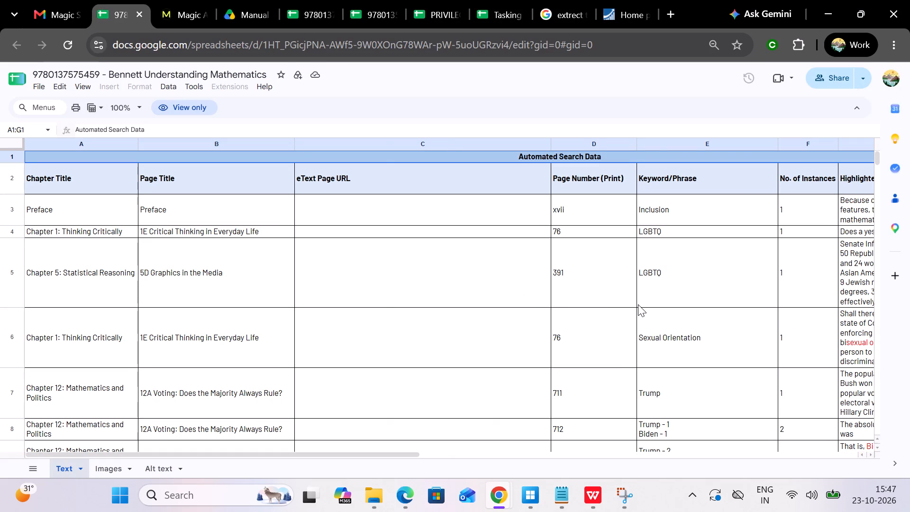
Review the keyword rows on the Text sheet and the Images sheet of the shared Bennett spreadsheet.
scroll(638, 304, "up", 2)
scroll(638, 304, "down", 1)
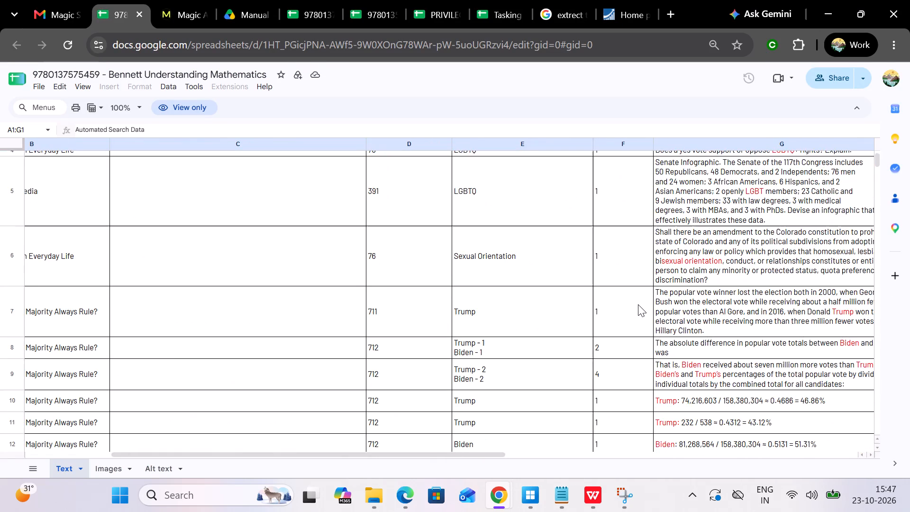
scroll(638, 304, "down", 1)
left_click(108, 465)
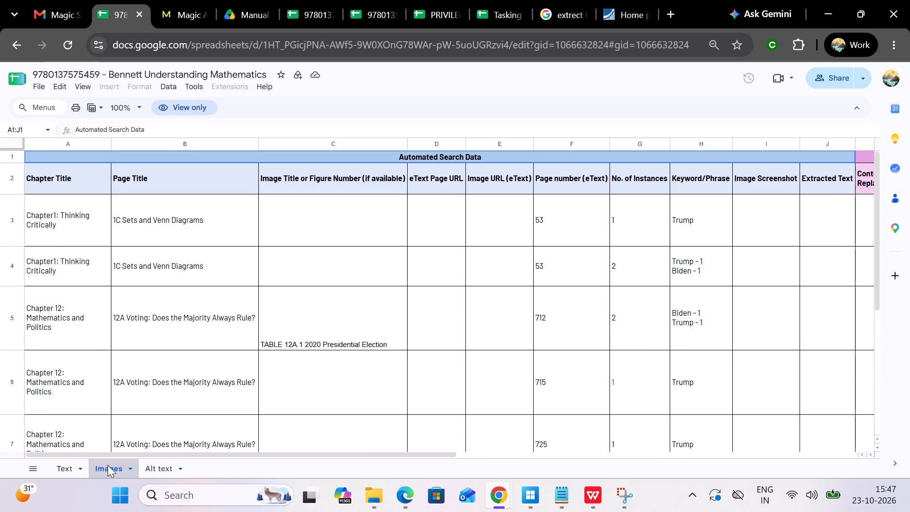
scroll(465, 370, "left", 2)
scroll(465, 370, "right", 1)
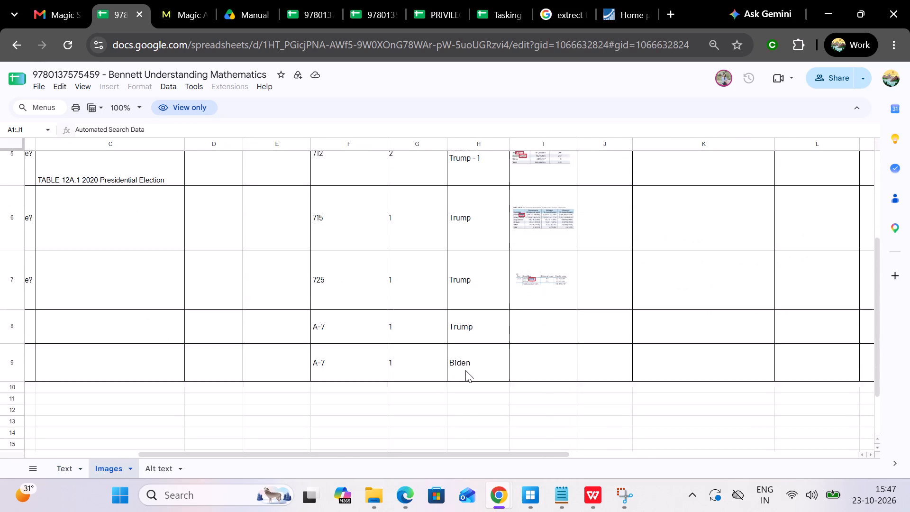
scroll(465, 370, "right", 1)
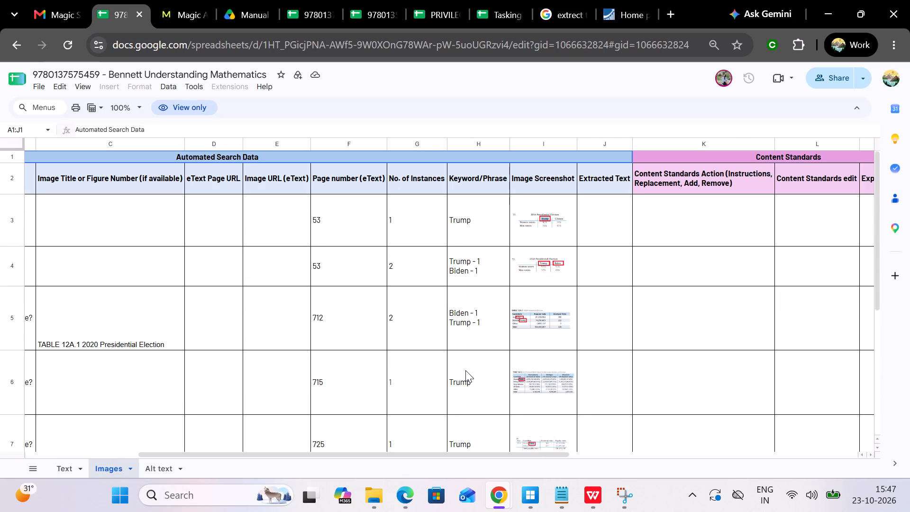
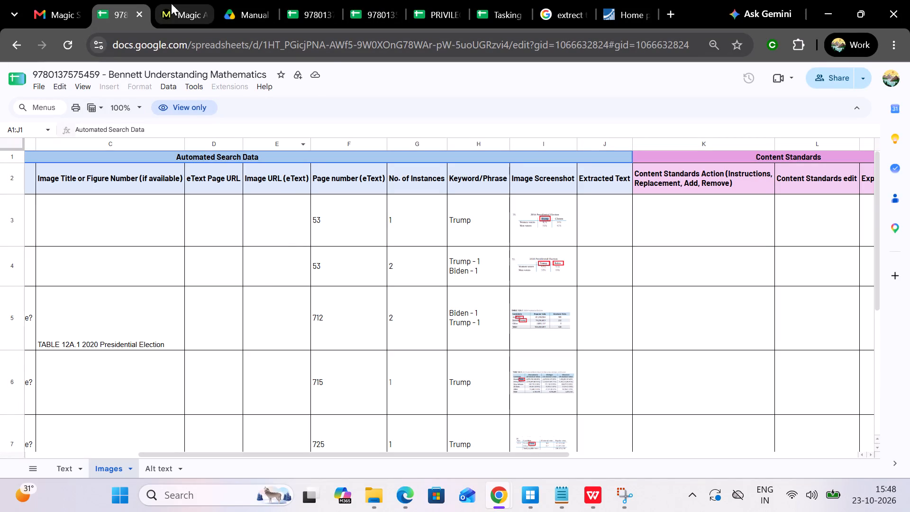
left_click(289, 6)
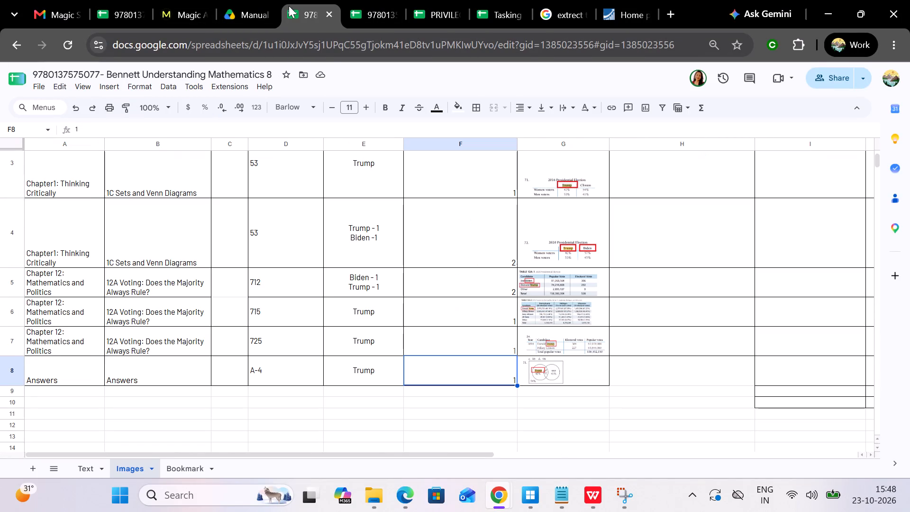
left_click(363, 1)
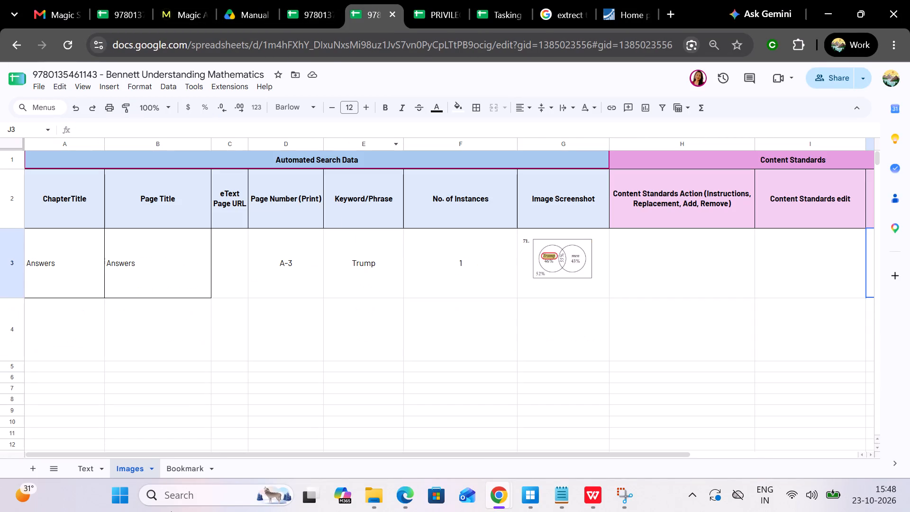
left_click(83, 465)
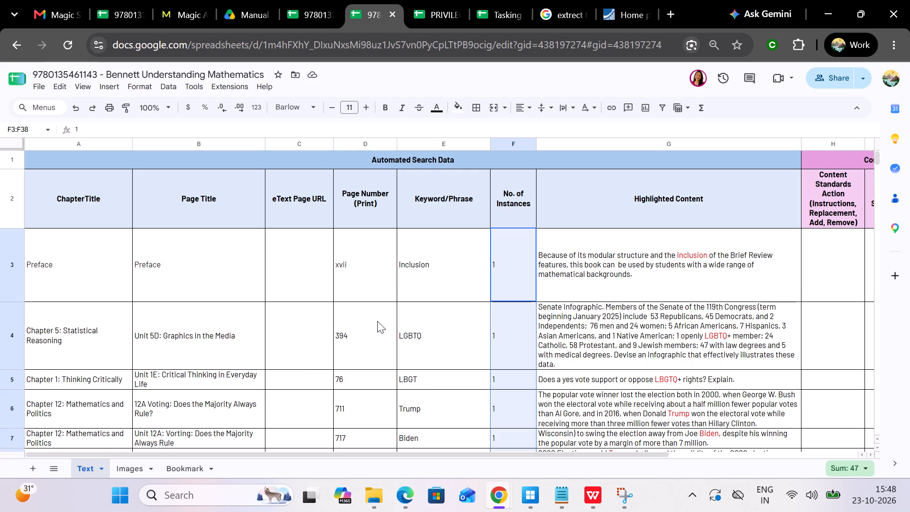
scroll(377, 321, "down", 4)
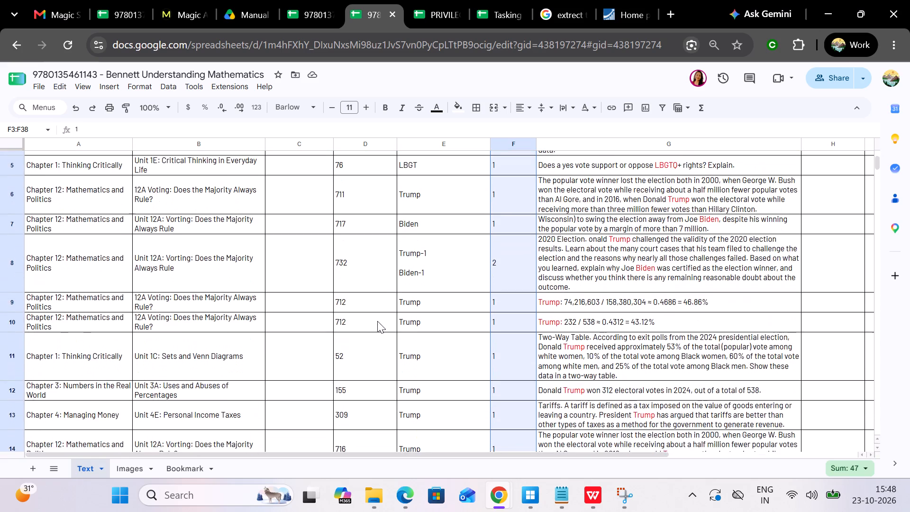
scroll(377, 321, "down", 5)
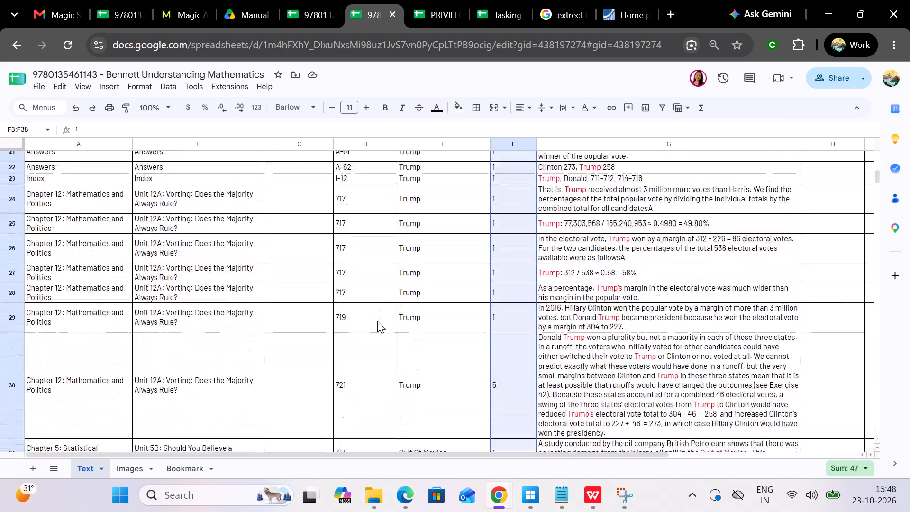
scroll(377, 321, "down", 3)
scroll(377, 321, "up", 1)
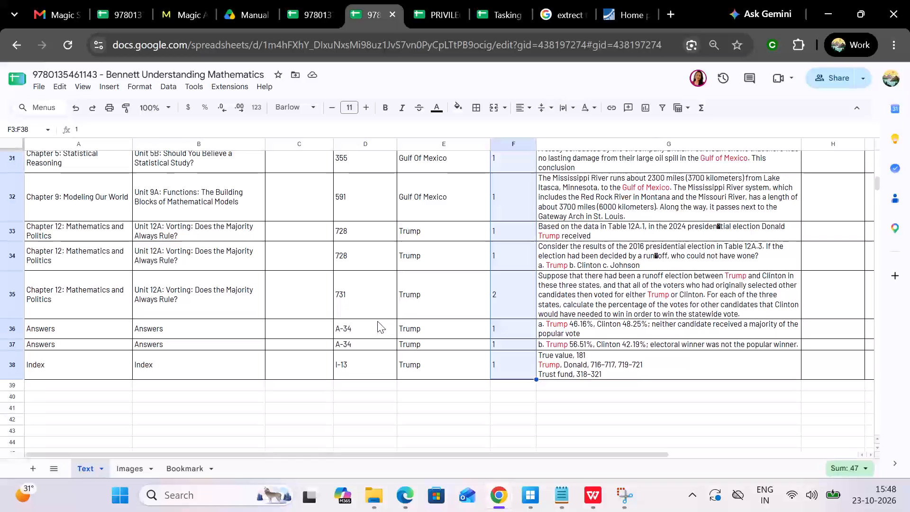
scroll(377, 321, "up", 2)
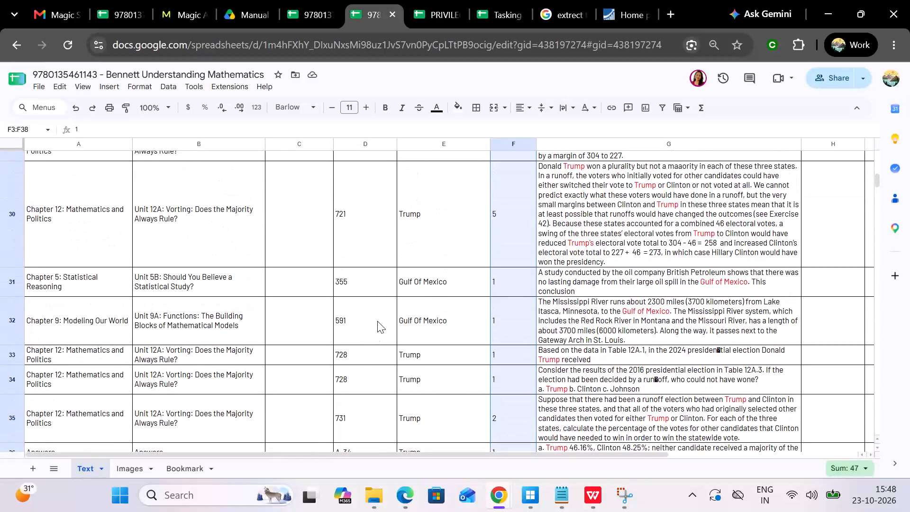
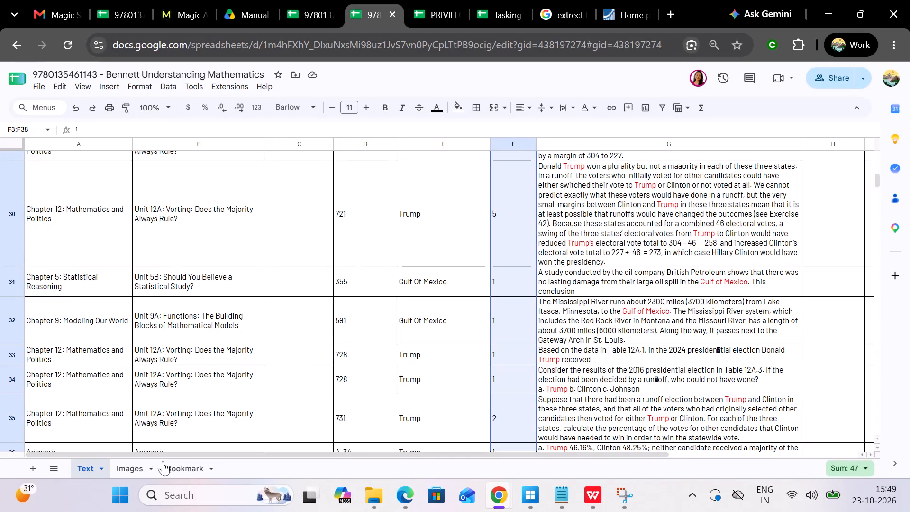
left_click(129, 472)
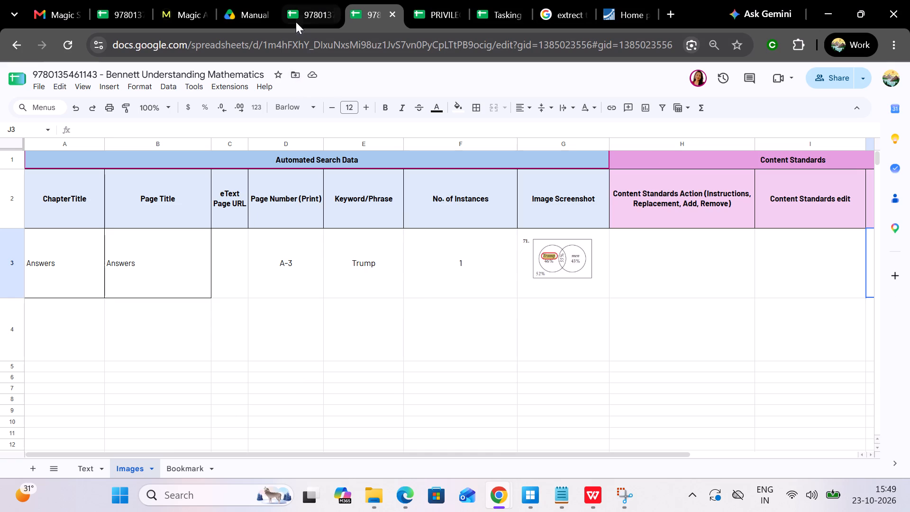
left_click(152, 4)
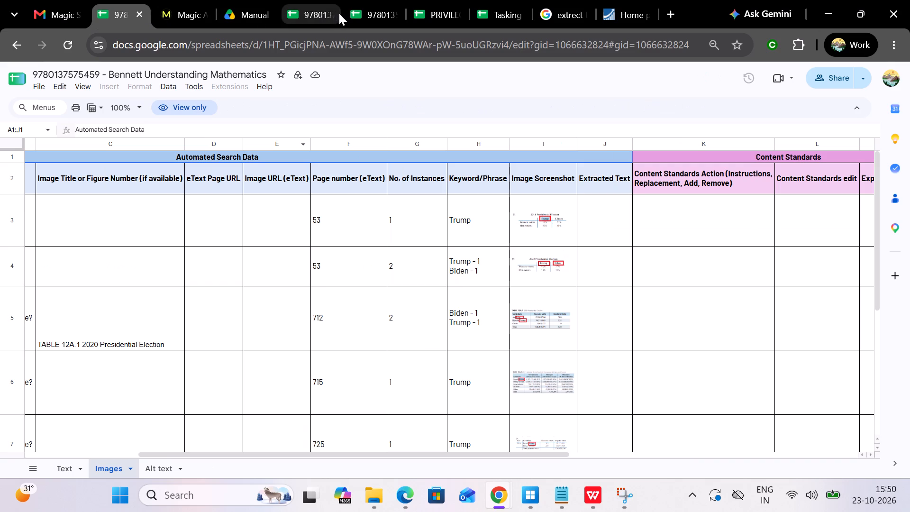
left_click(317, 10)
left_click(327, 14)
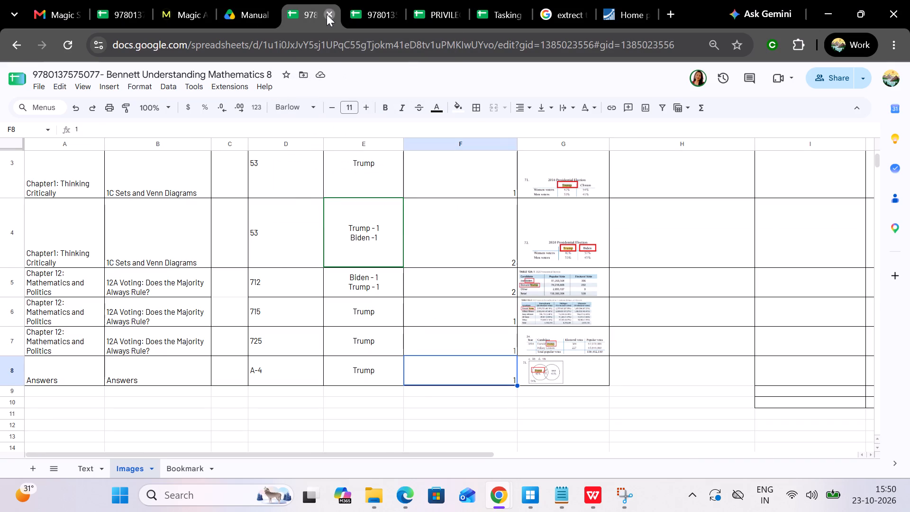
left_click(47, 308)
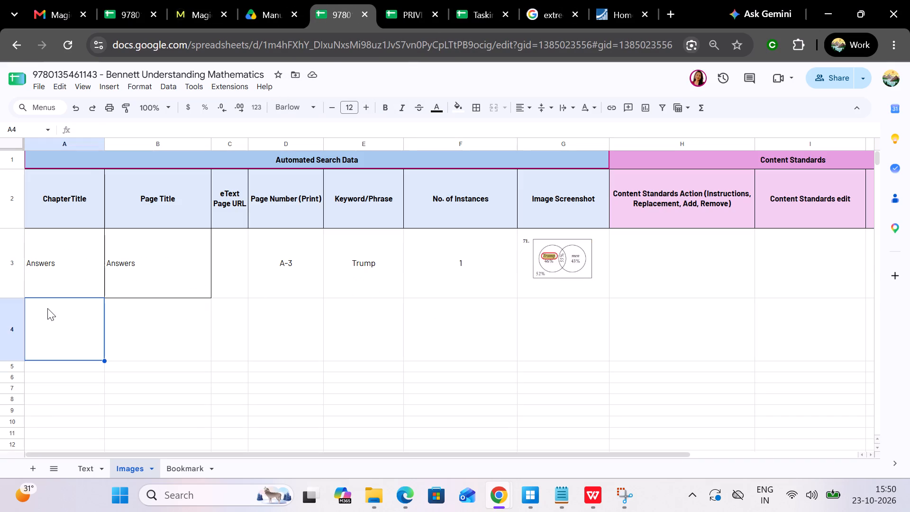
key("alt+Tab")
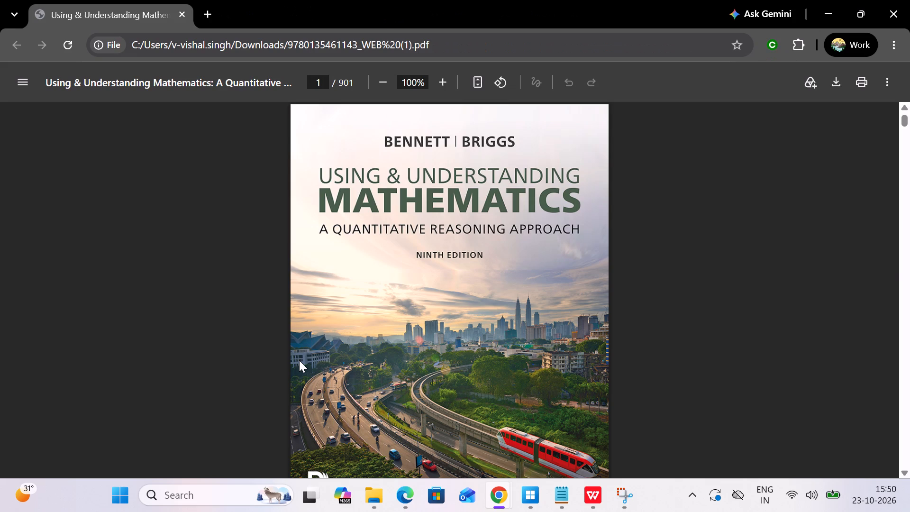
key("alt+Tab")
left_click(606, 490)
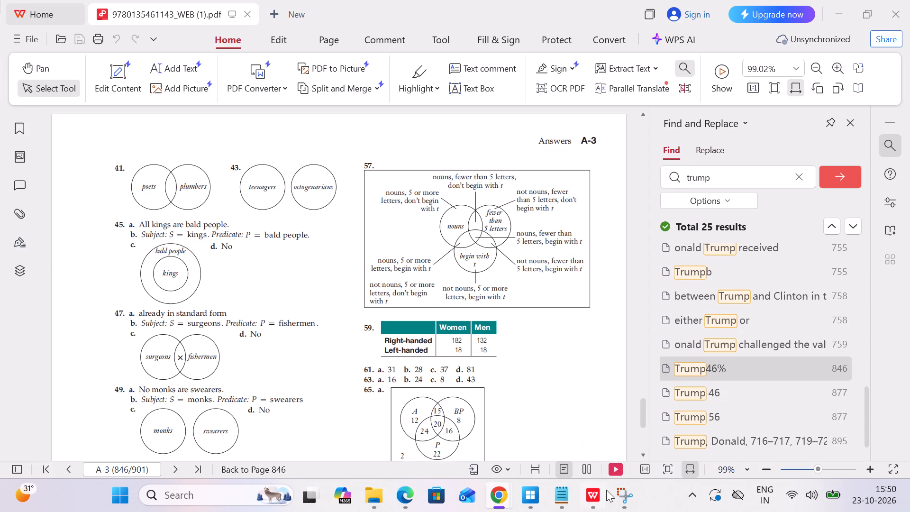
scroll(743, 301, "up", 5)
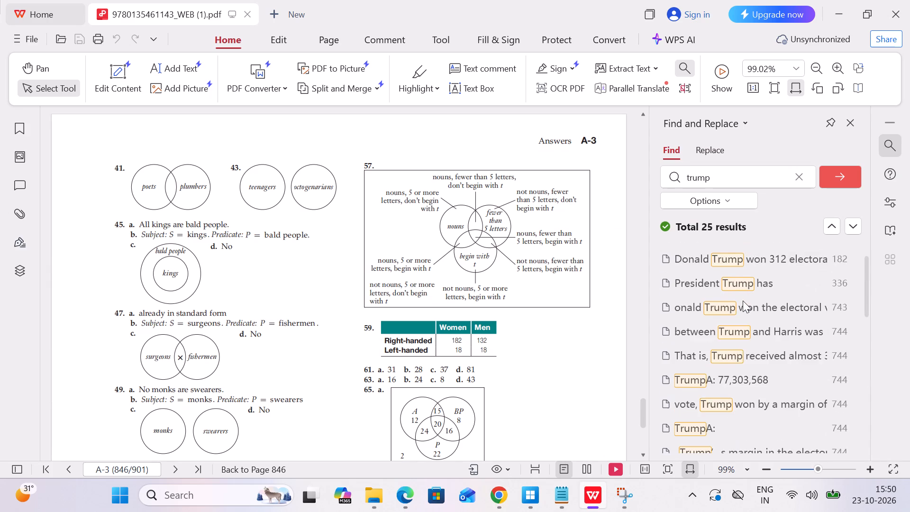
left_click(712, 252)
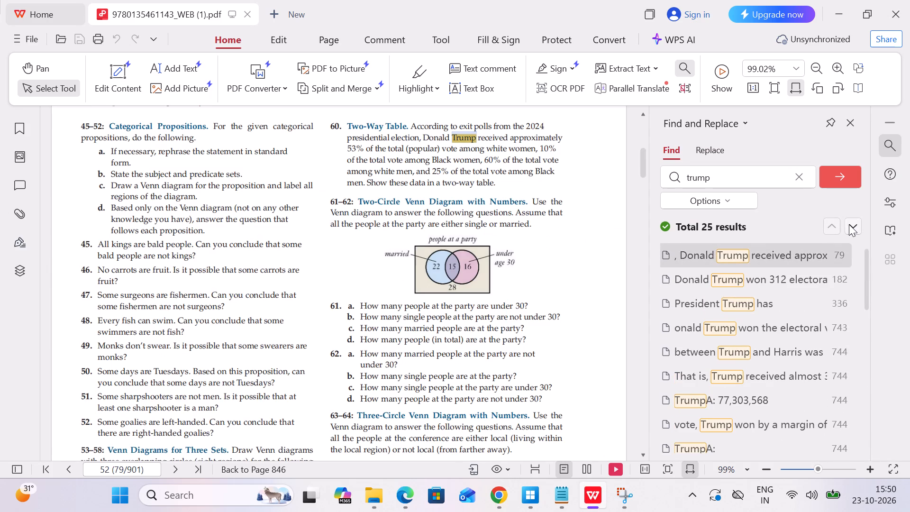
left_click(851, 225)
left_click(851, 225)
left_click(851, 225)
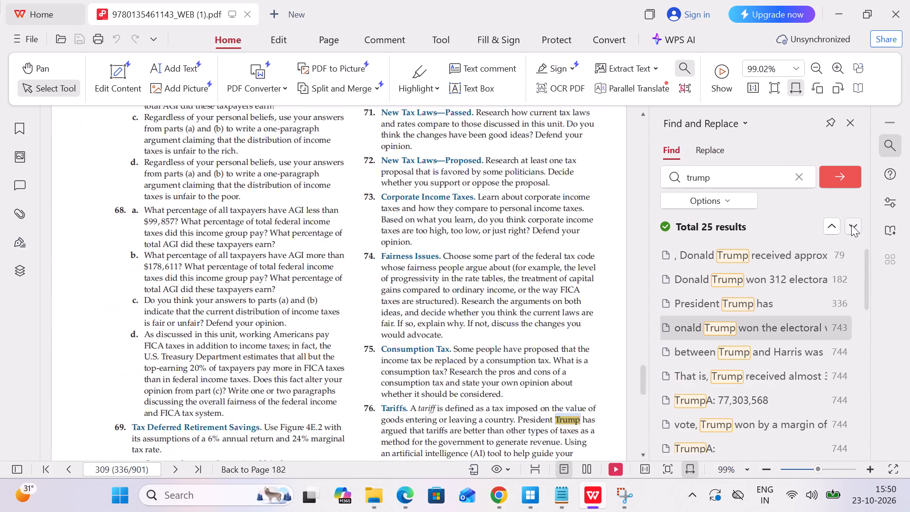
left_click(851, 225)
left_click(851, 225)
triple_click(851, 225)
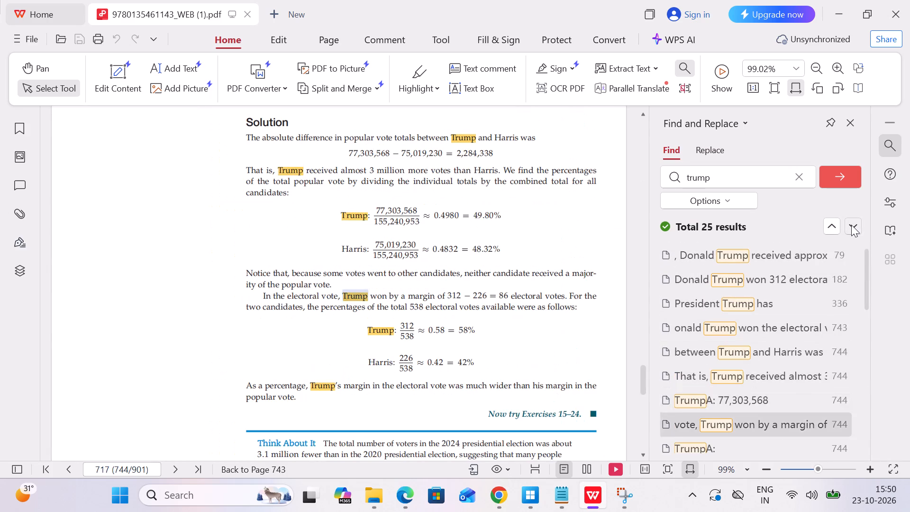
double_click(851, 225)
left_click(851, 225)
triple_click(851, 225)
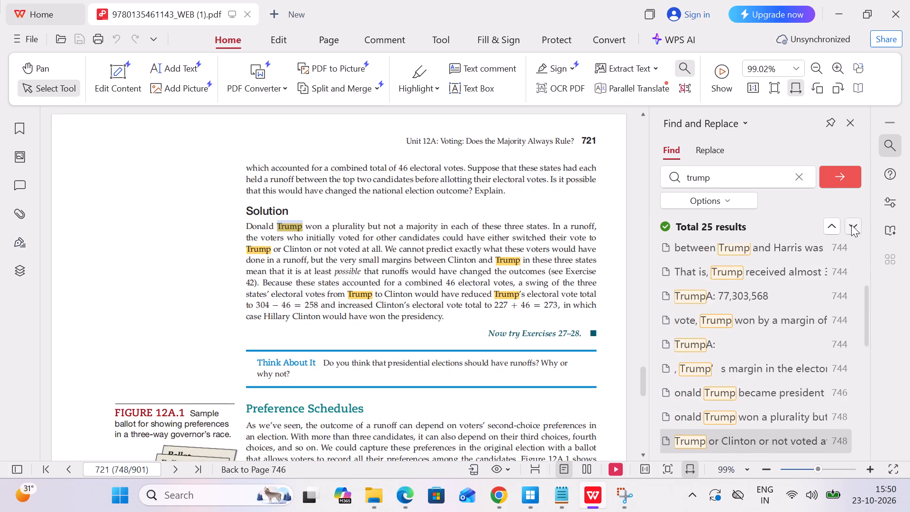
double_click(851, 225)
left_click(851, 225)
left_click(851, 225)
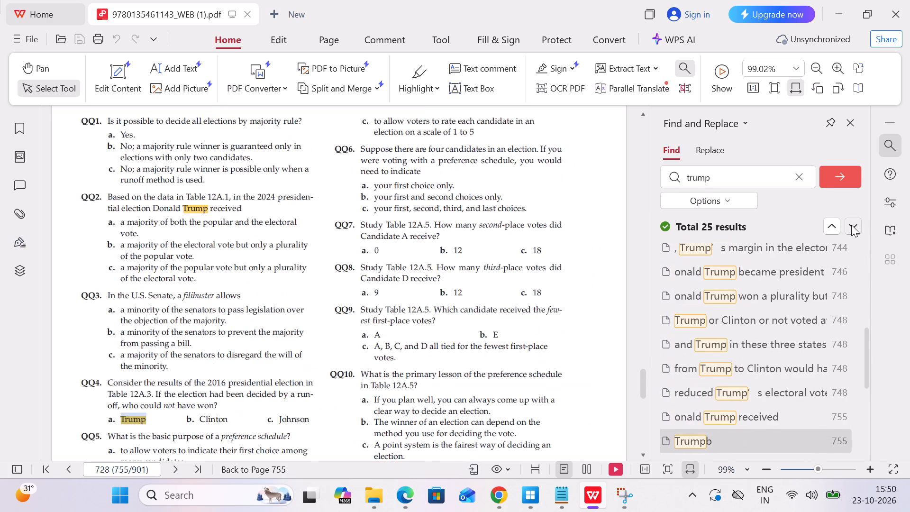
left_click(851, 225)
left_click(851, 225)
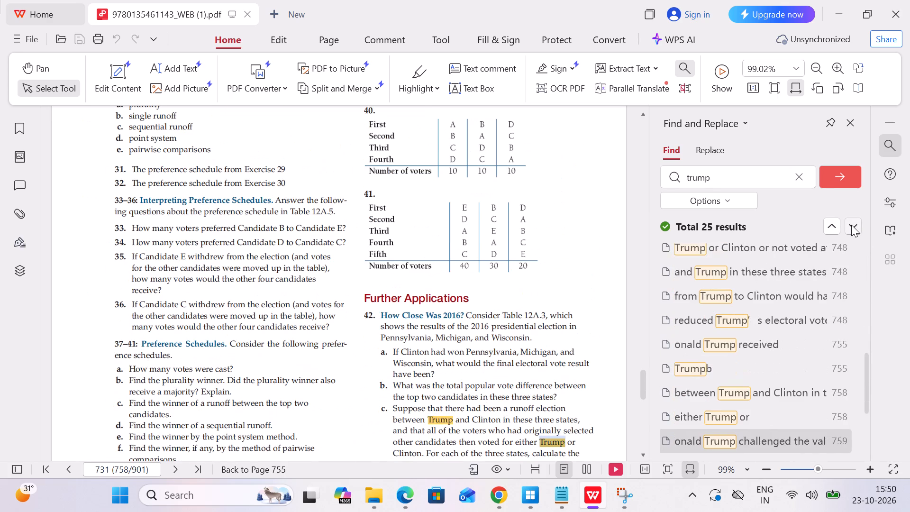
left_click(851, 225)
left_click(851, 225)
double_click(851, 225)
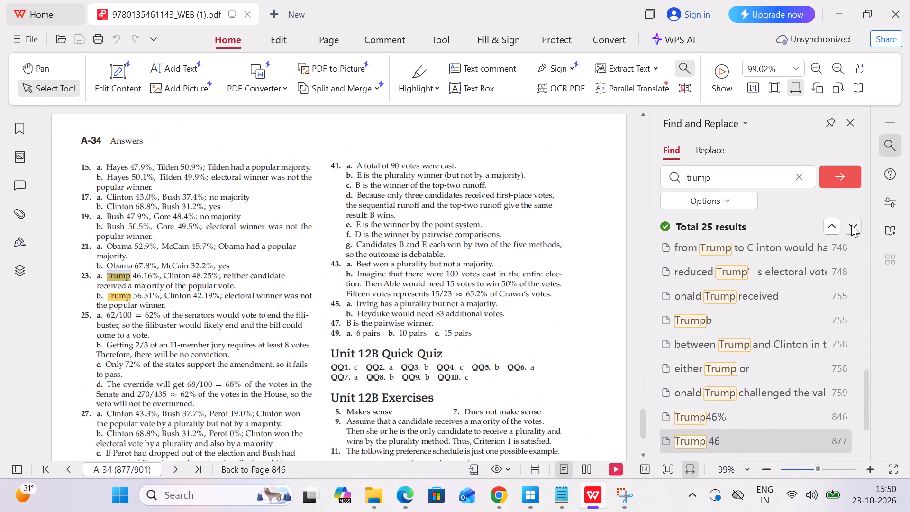
left_click(851, 225)
left_click(851, 225)
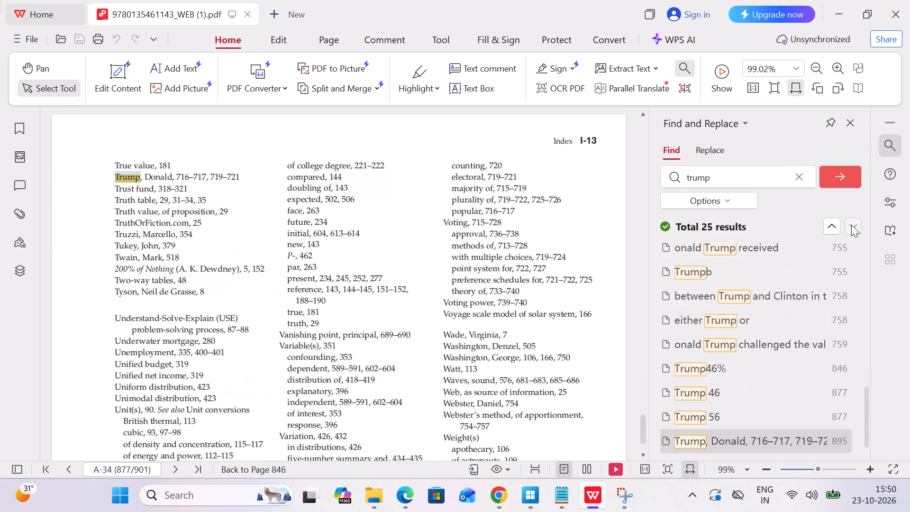
Clear the keyword "trump" from the PDF search.
left_click(735, 175)
key("backslash")
key("BackSpace")
key("BackSpace")
key("BackSpace")
key("BackSpace")
key("BackSpace")
key("BackSpace")
key("BackSpace")
key("BackSpace")
key("BackSpace")
key("BackSpace")
key("BackSpace")
key("BackSpace")
key("BackSpace")
key("BackSpace")
key("BackSpace")
key("BackSpace")
key("BackSpace")
key("BackSpace")
key("BackSpace")
key("BackSpace")
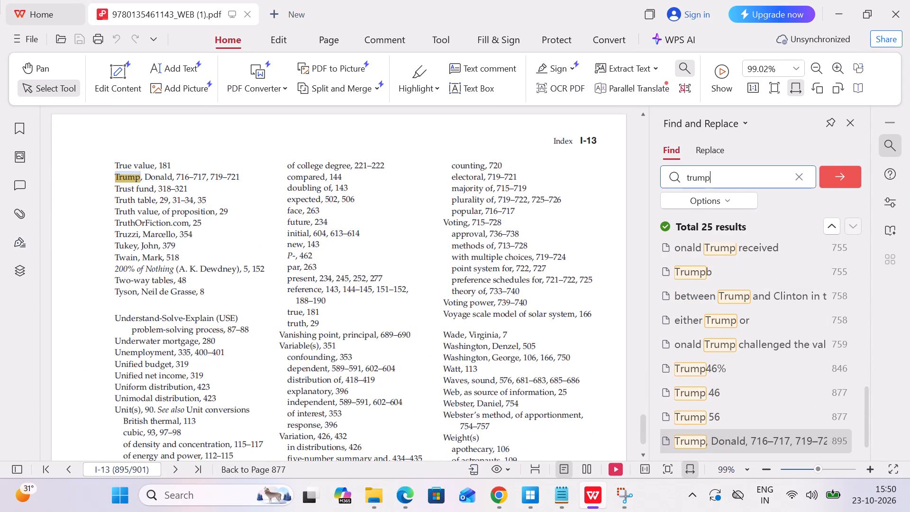
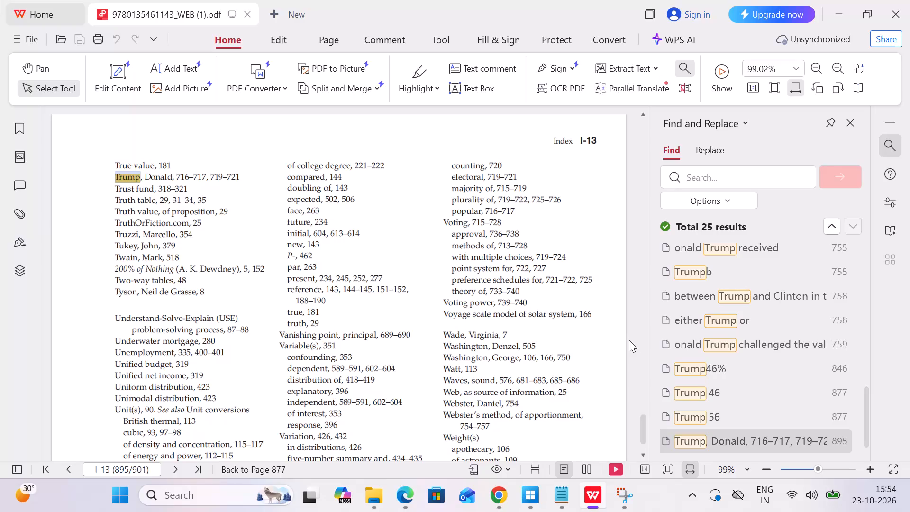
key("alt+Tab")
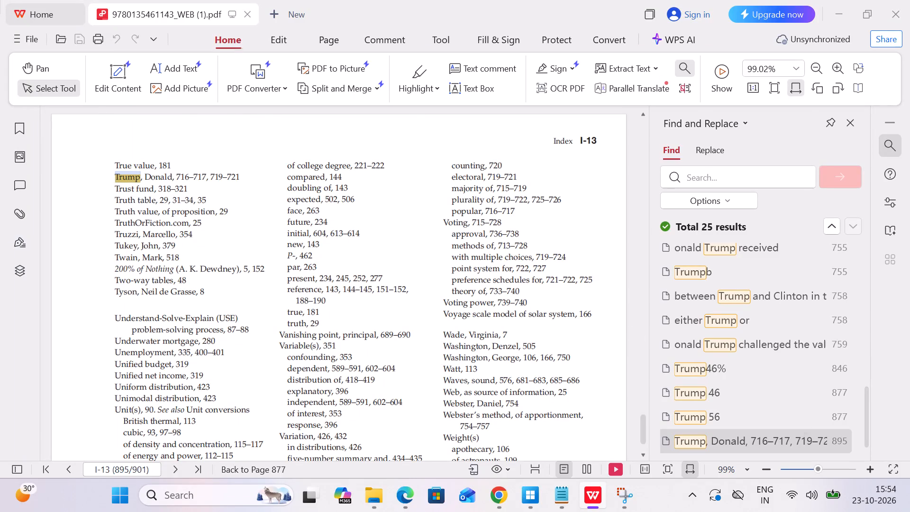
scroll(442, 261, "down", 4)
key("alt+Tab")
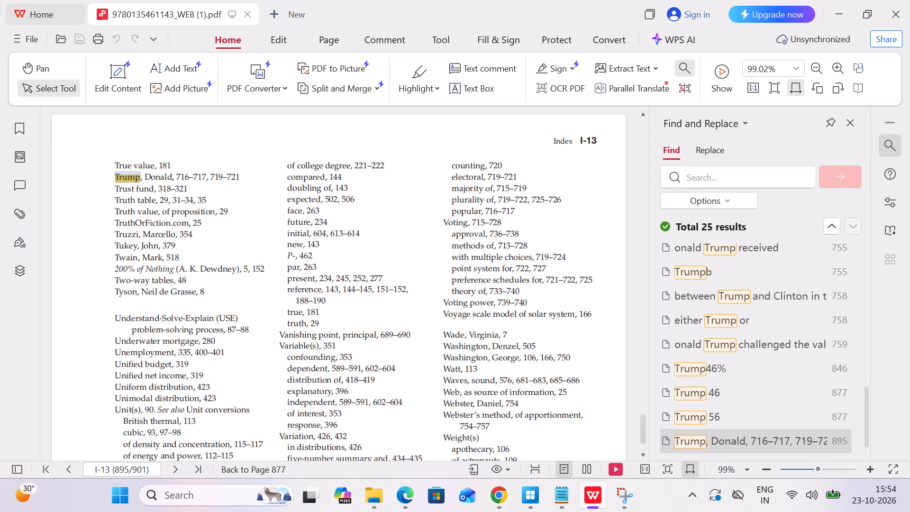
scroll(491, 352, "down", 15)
key("alt+Tab")
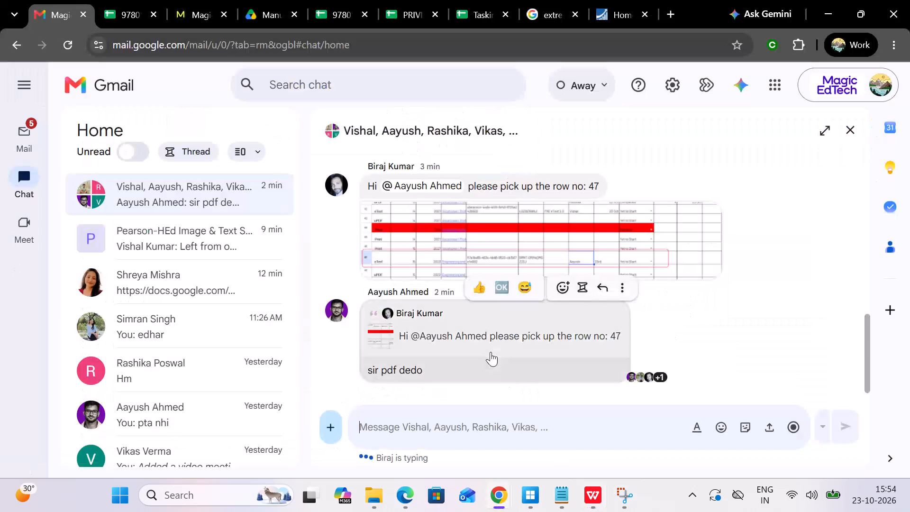
left_click(333, 11)
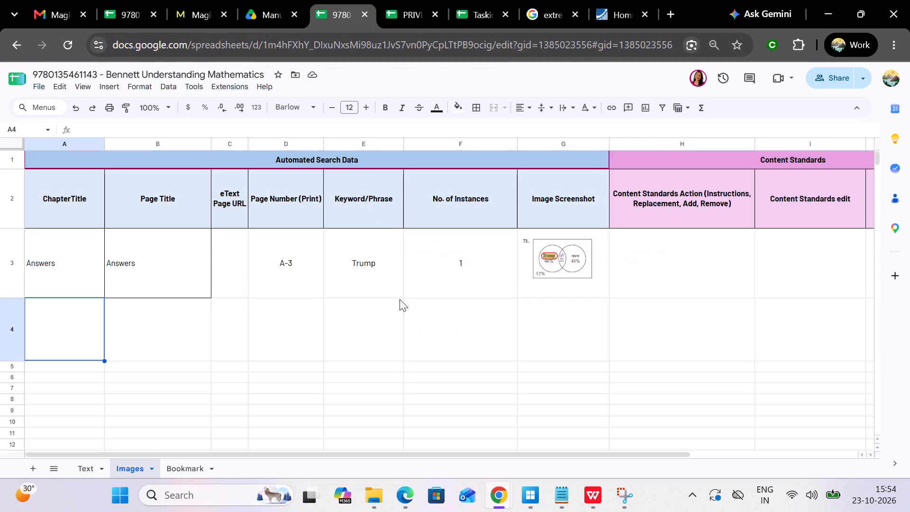
left_click(129, 3)
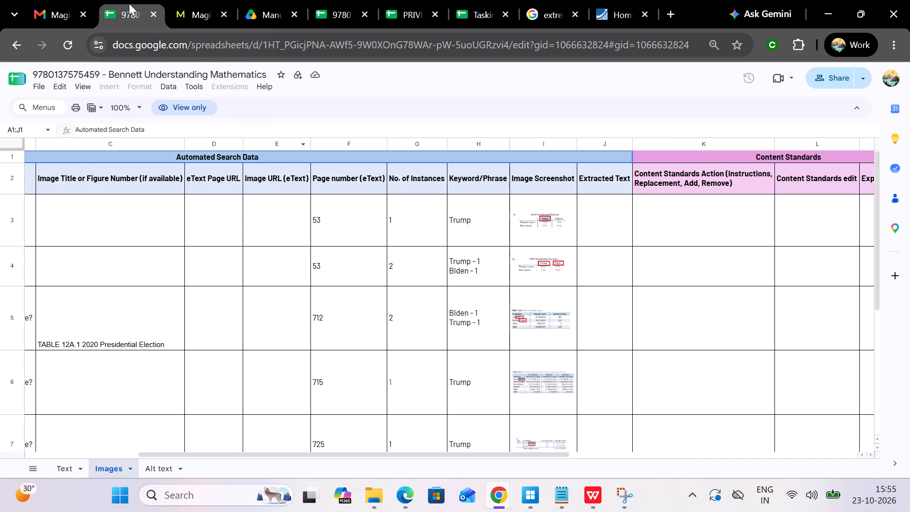
scroll(326, 255, "right", 1)
scroll(326, 255, "up", 1)
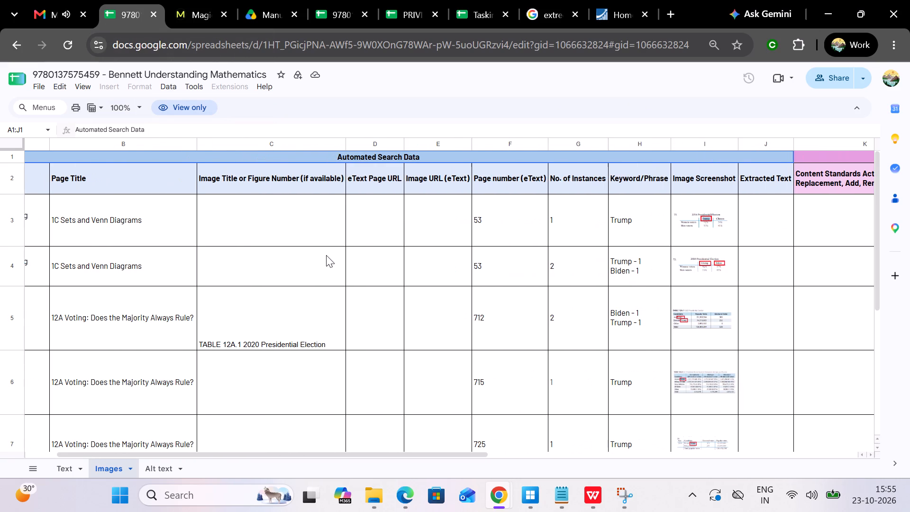
scroll(326, 255, "right", 3)
scroll(326, 255, "left", 1)
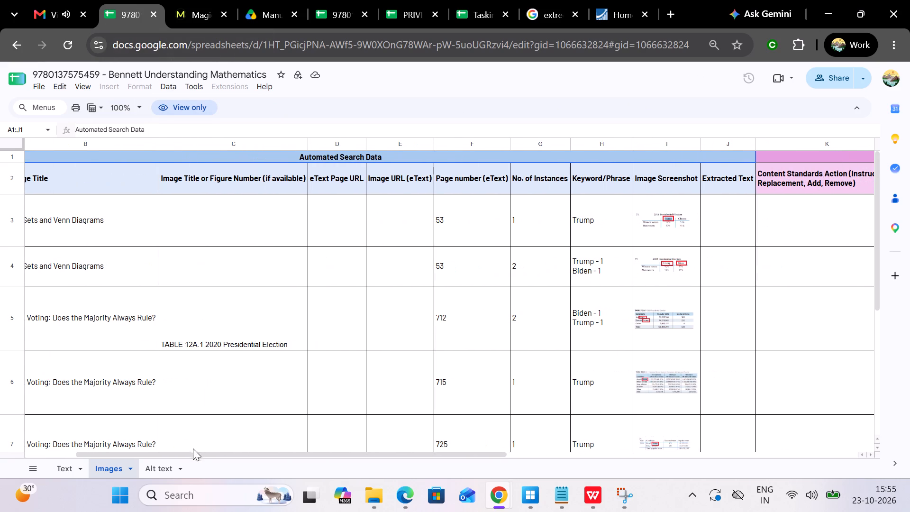
scroll(253, 396, "left", 1)
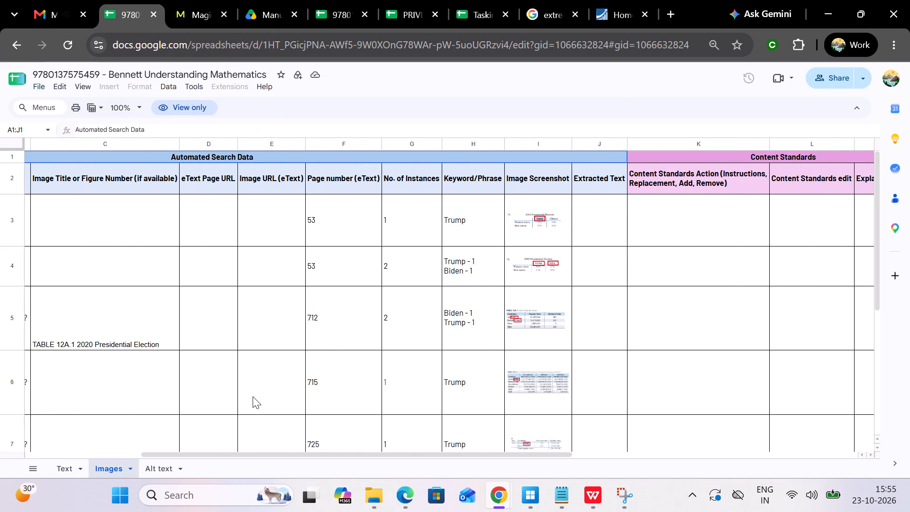
scroll(253, 396, "right", 3)
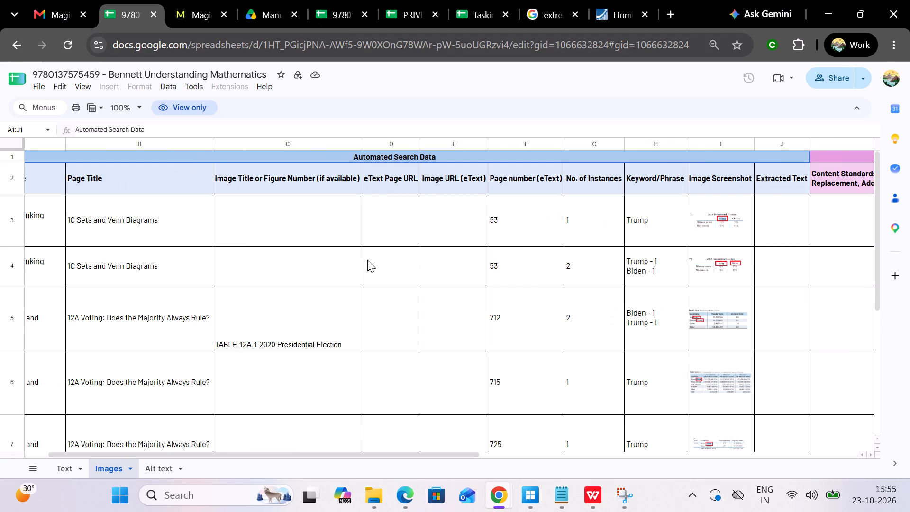
scroll(367, 260, "right", 2)
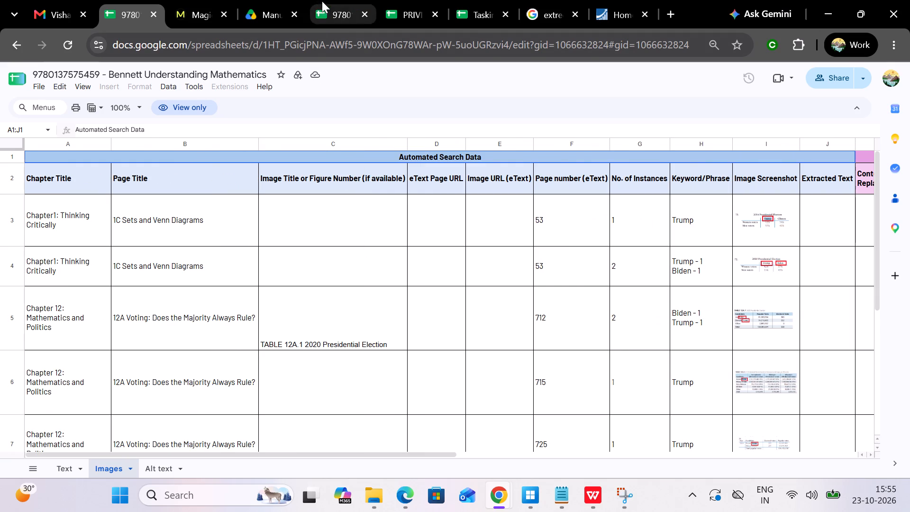
left_click(324, 1)
scroll(270, 286, "right", 1)
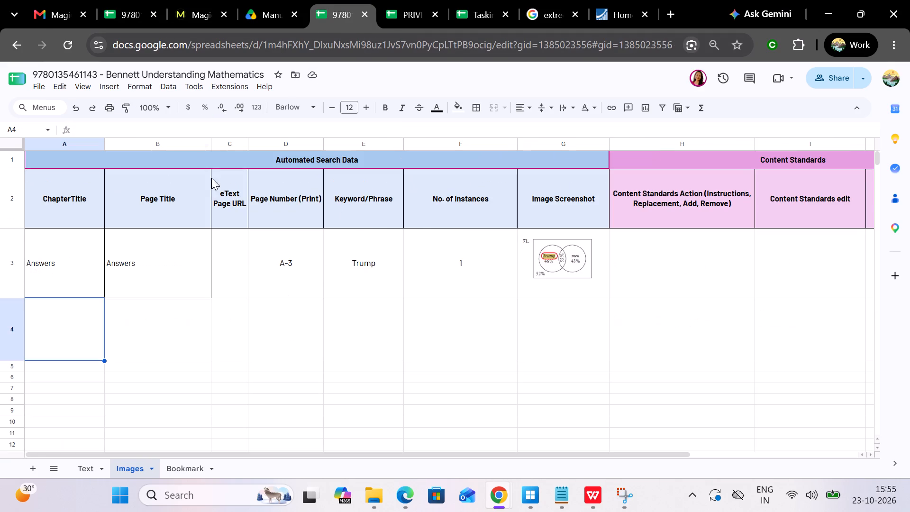
key("alt+Tab")
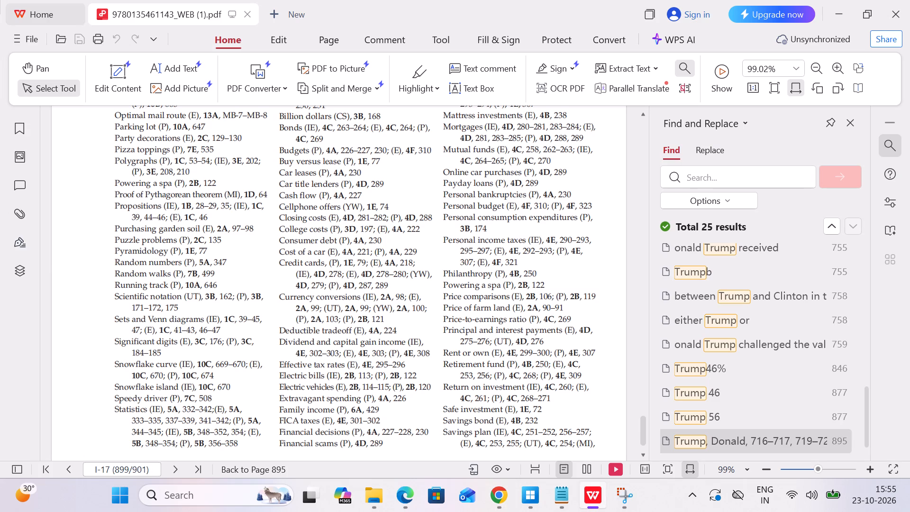
scroll(315, 229, "up", 6)
scroll(315, 229, "up", 20)
scroll(315, 229, "up", 20)
scroll(315, 229, "up", 20)
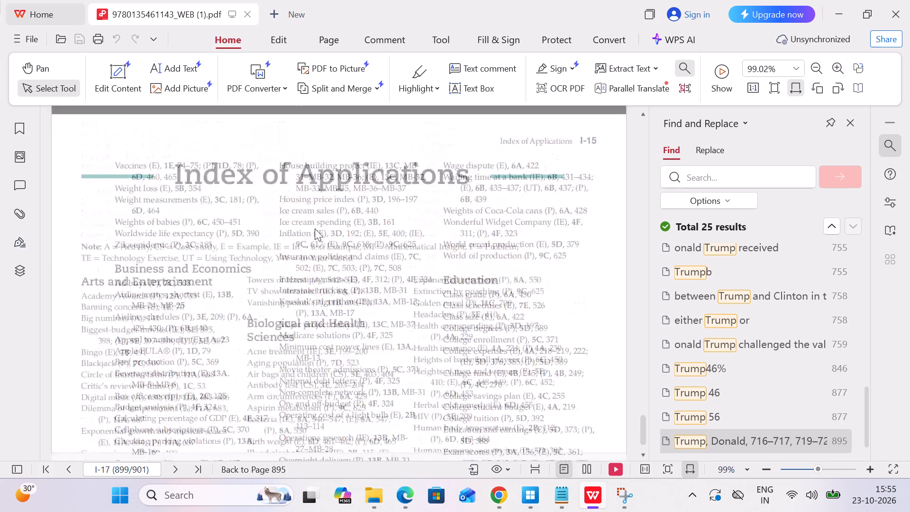
scroll(315, 229, "up", 20)
scroll(315, 229, "up", 20)
scroll(315, 229, "up", 20)
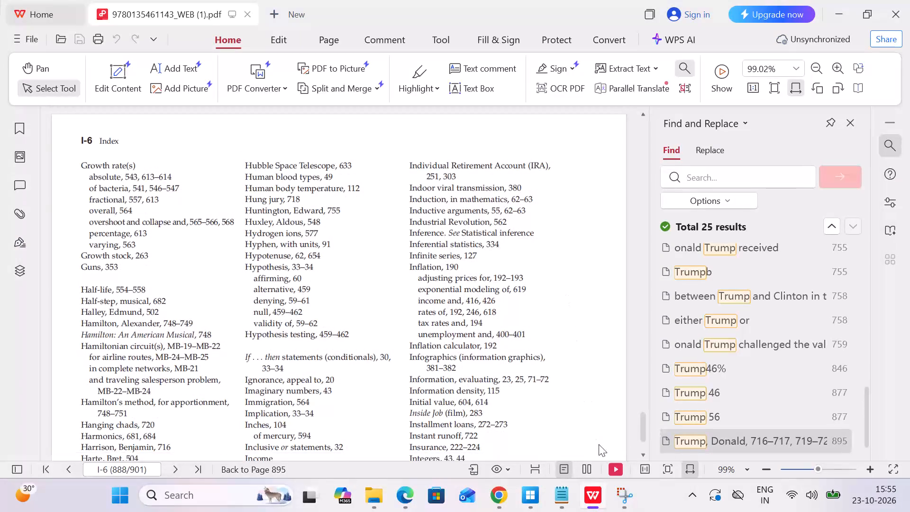
left_click_drag(645, 429, 640, 185)
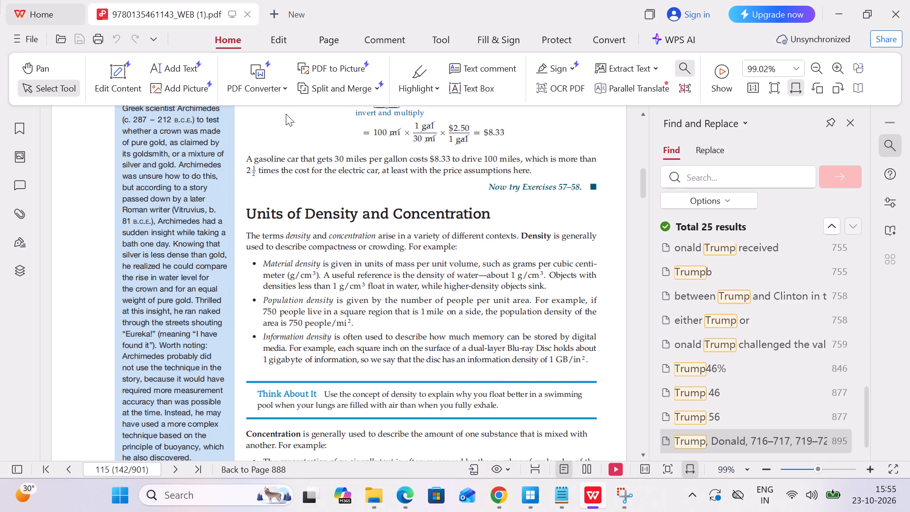
scroll(327, 223, "up", 2)
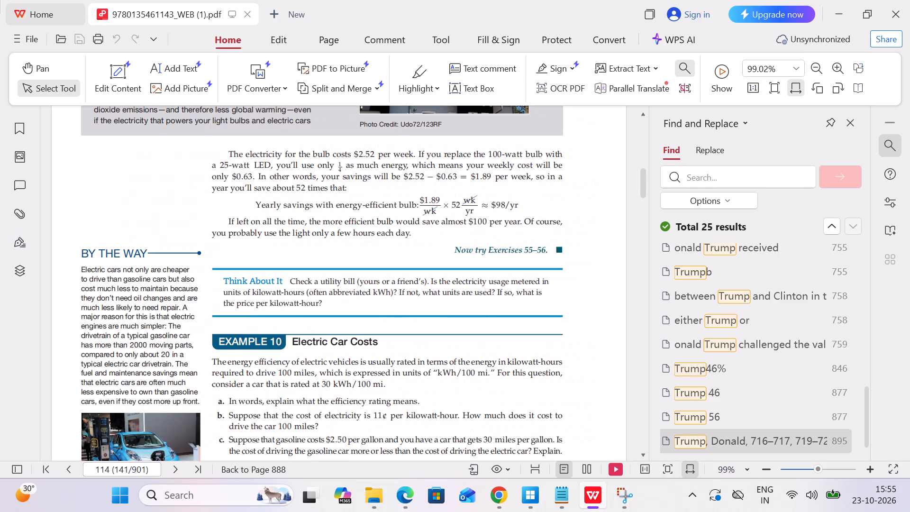
scroll(447, 257, "up", 6)
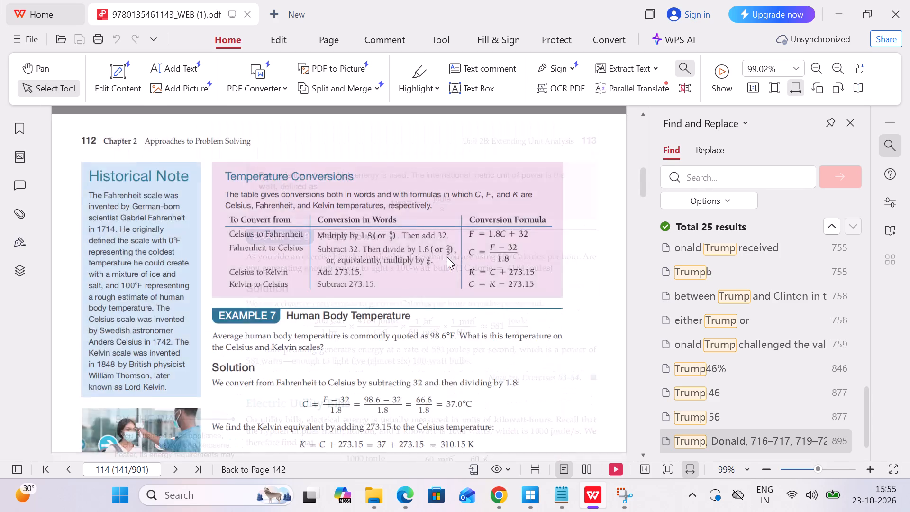
scroll(447, 257, "up", 4)
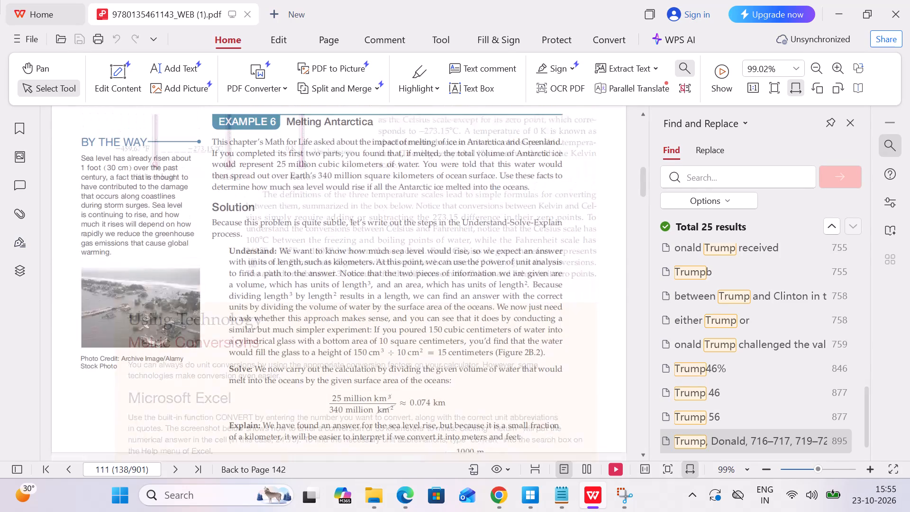
scroll(447, 257, "up", 3)
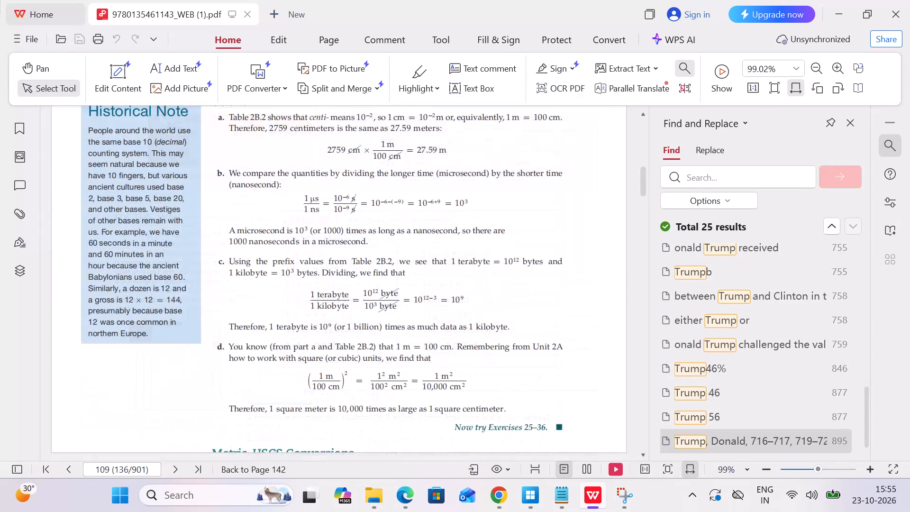
scroll(447, 257, "up", 1)
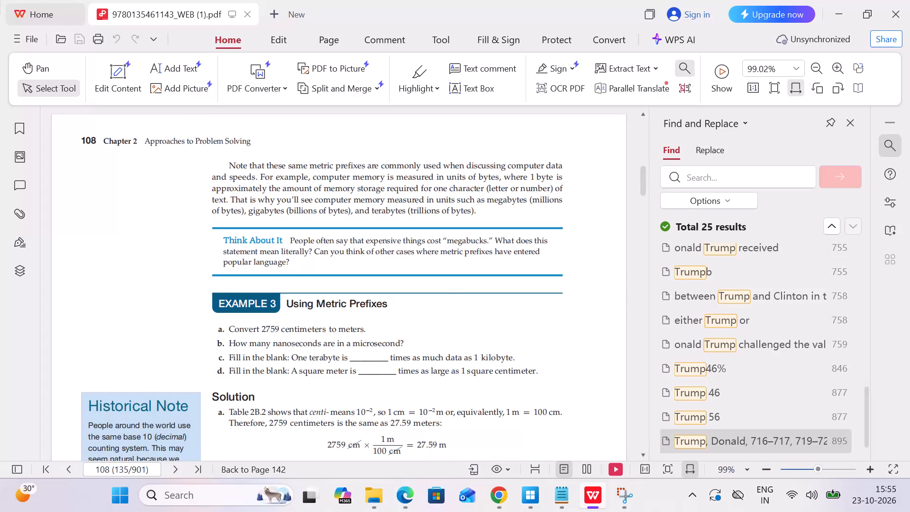
key("alt+Tab")
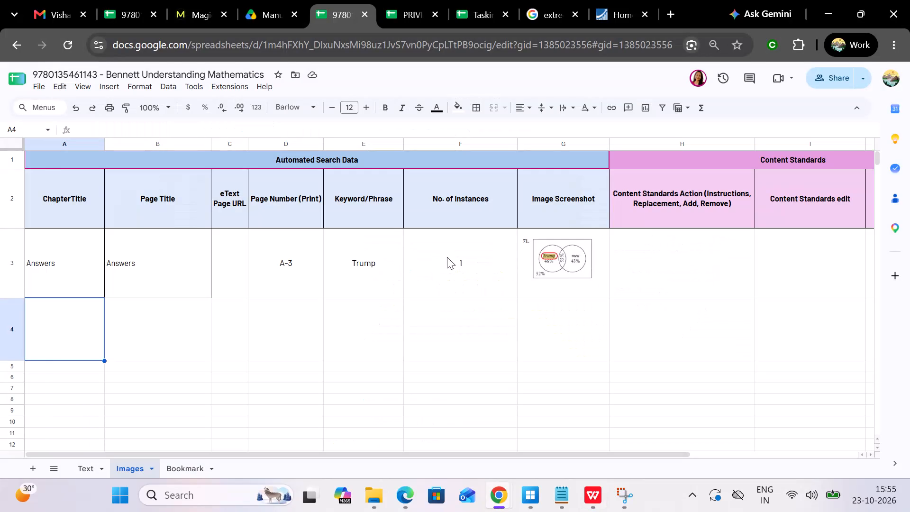
scroll(447, 257, "left", 5)
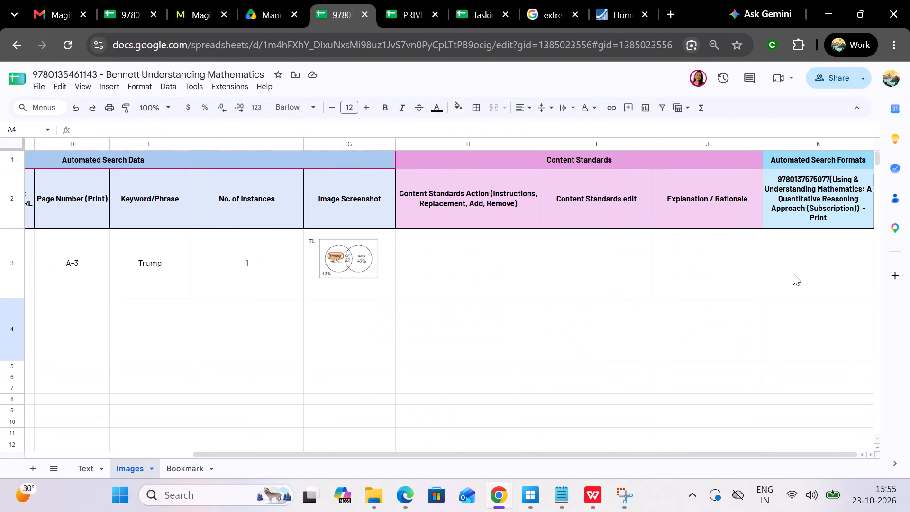
left_click(793, 274)
left_click(89, 463)
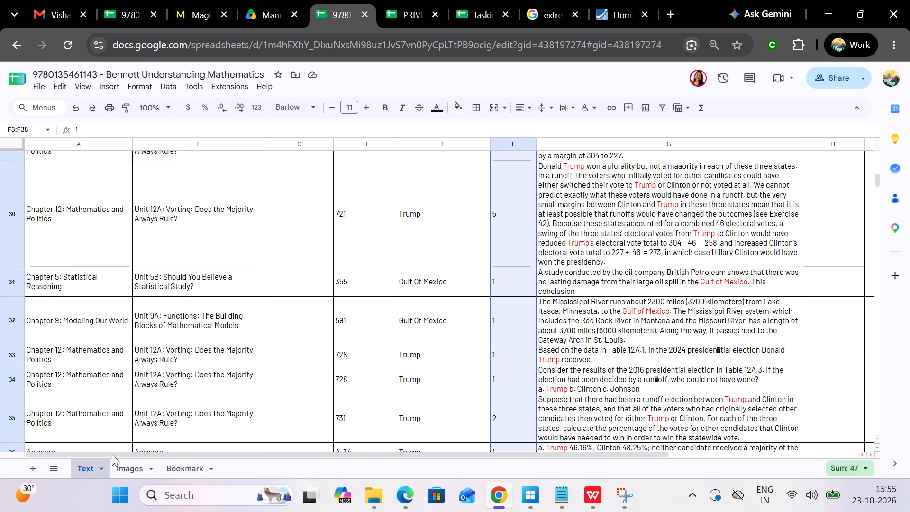
scroll(427, 368, "left", 6)
scroll(427, 368, "up", 3)
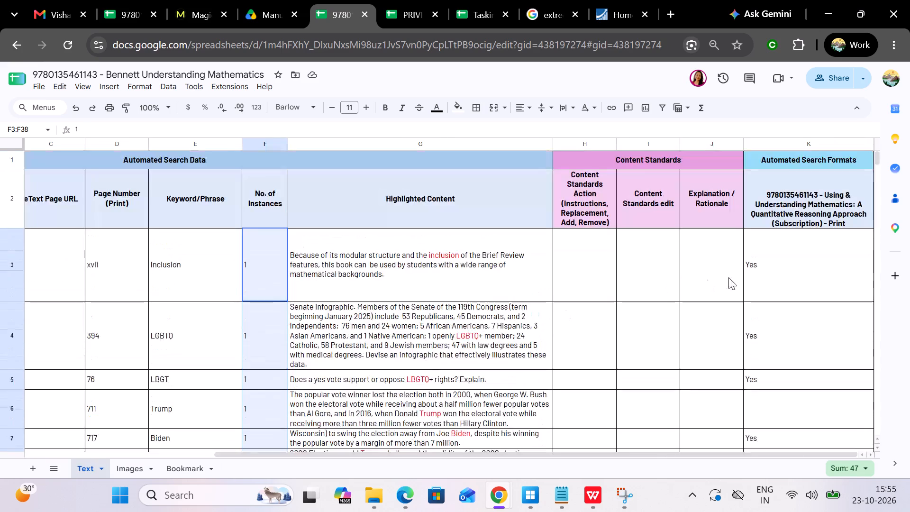
left_click(728, 277)
left_click(807, 219)
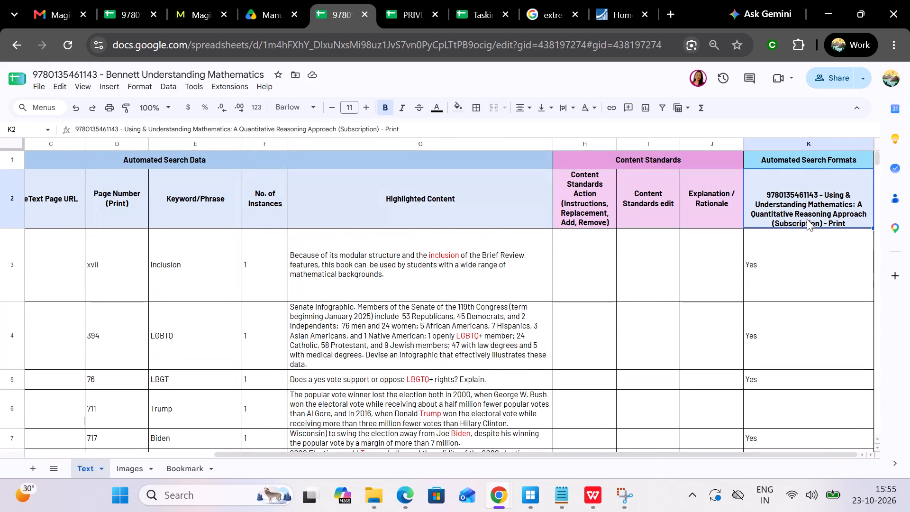
key("ctrl+c")
left_click(132, 472)
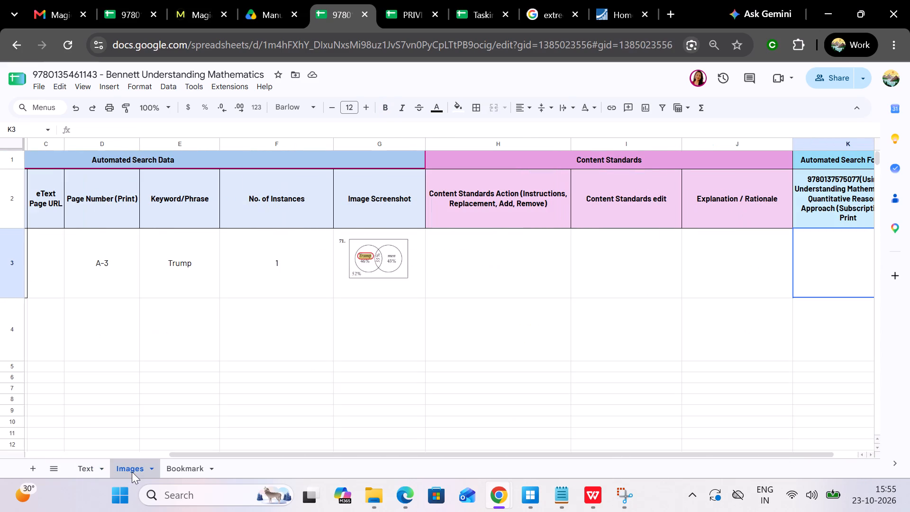
scroll(401, 385, "left", 7)
left_click(863, 191)
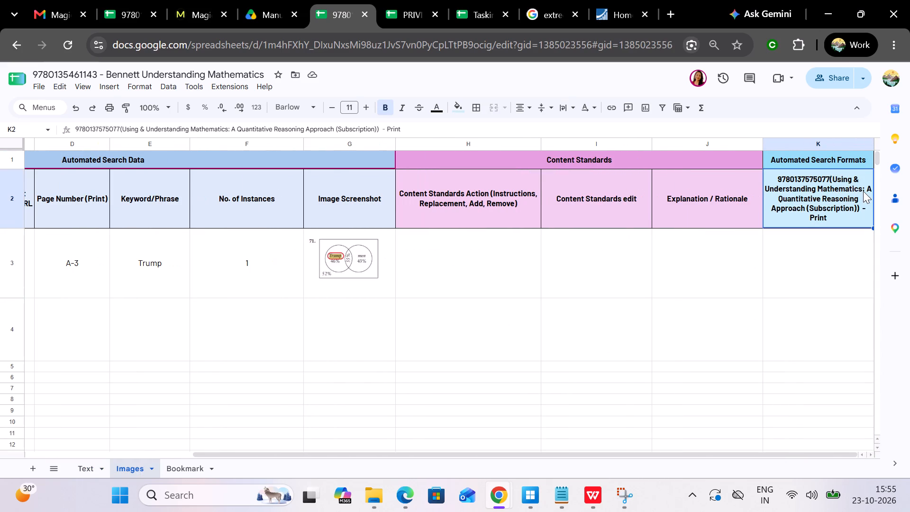
key("ctrl+v")
Enter "Yes" in the Automated Search Formats column for the Answers page A-3 "Trump" image entry.
left_click(650, 266)
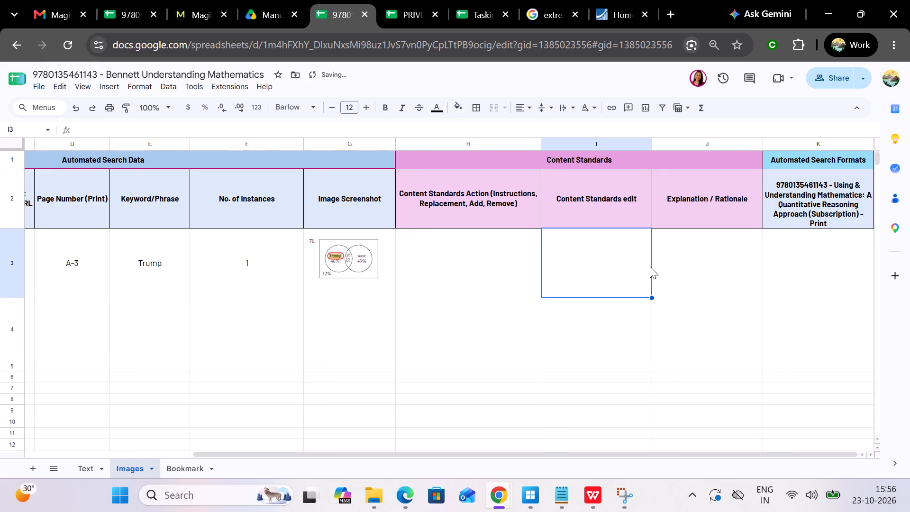
scroll(372, 302, "right", 2)
scroll(372, 302, "left", 7)
left_click(812, 275)
type("Yes")
left_click(700, 287)
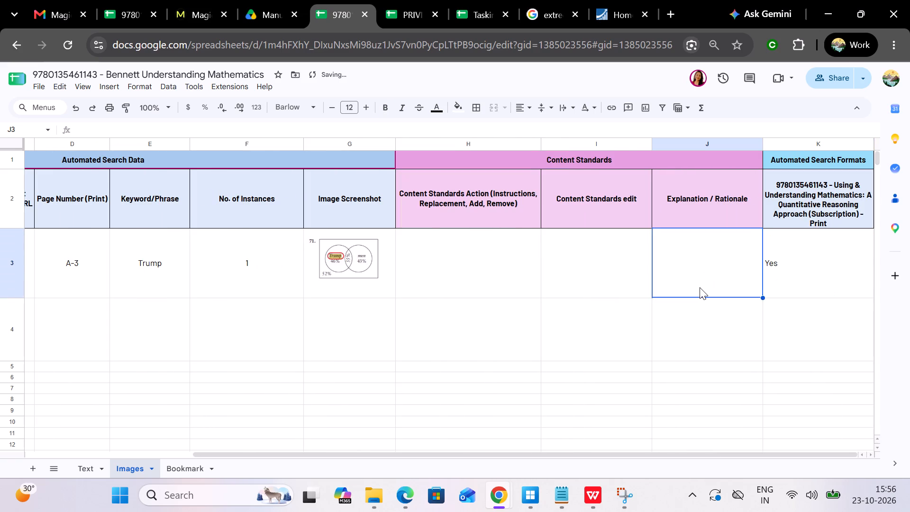
scroll(700, 287, "right", 3)
left_click(71, 304)
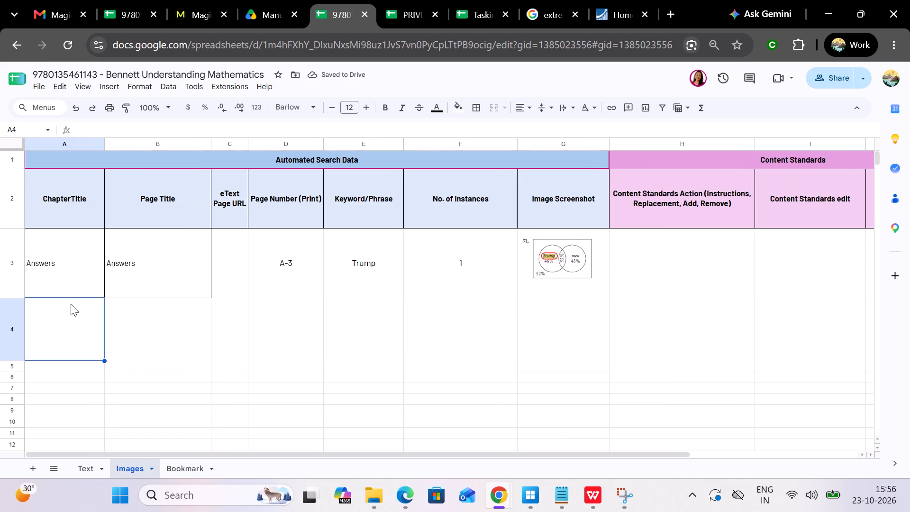
key("alt+Tab")
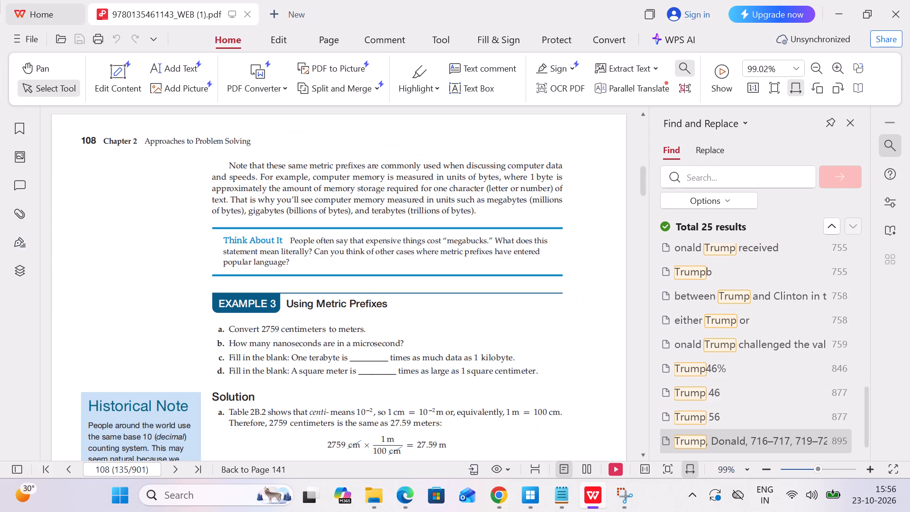
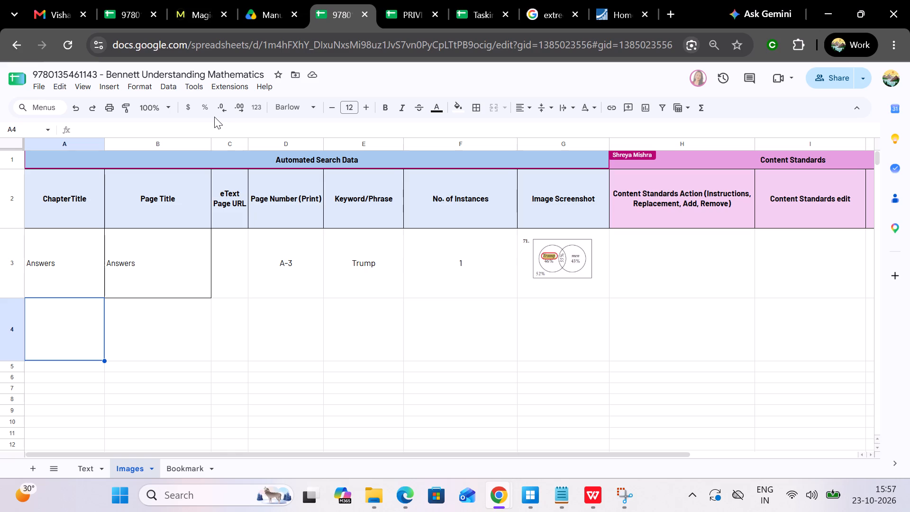
key("alt+Tab")
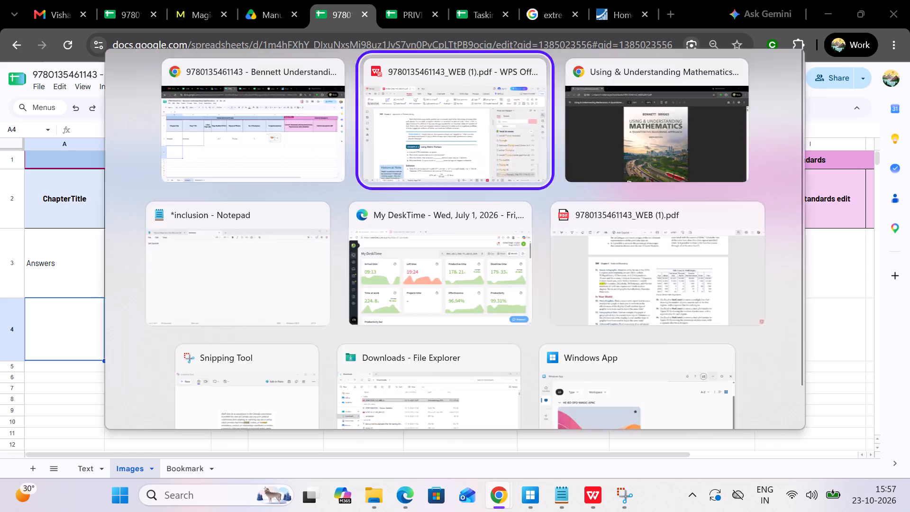
key("alt+Tab")
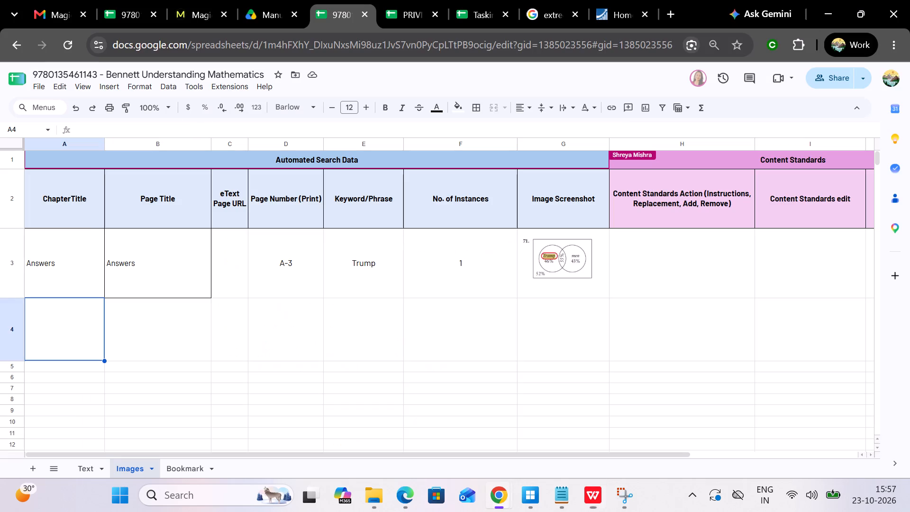
left_click(247, 8)
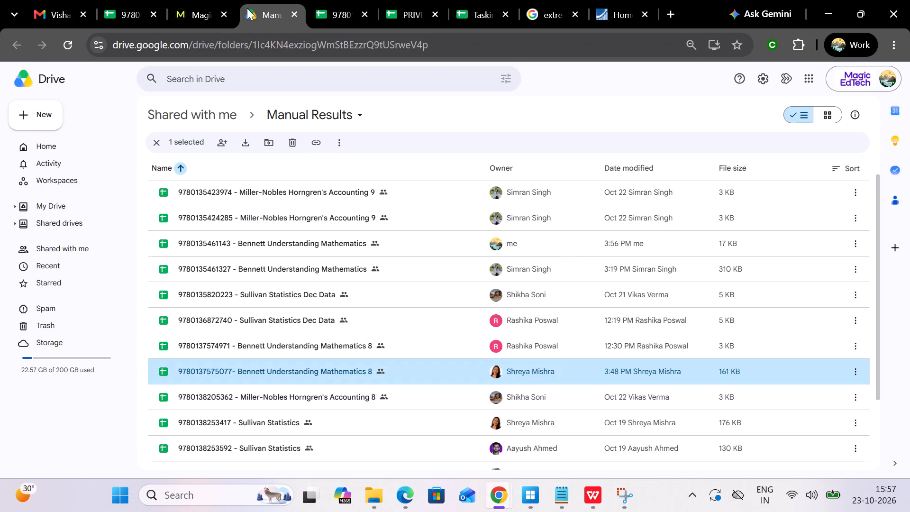
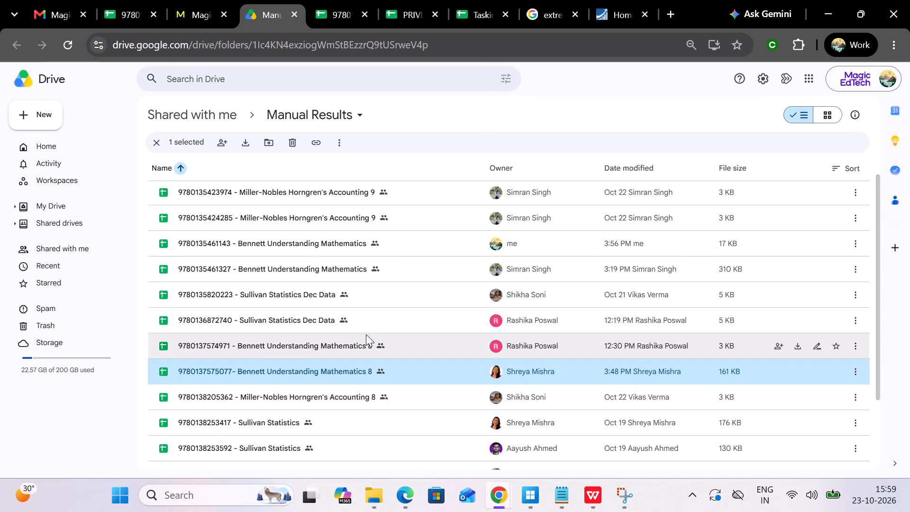
double_click(406, 379)
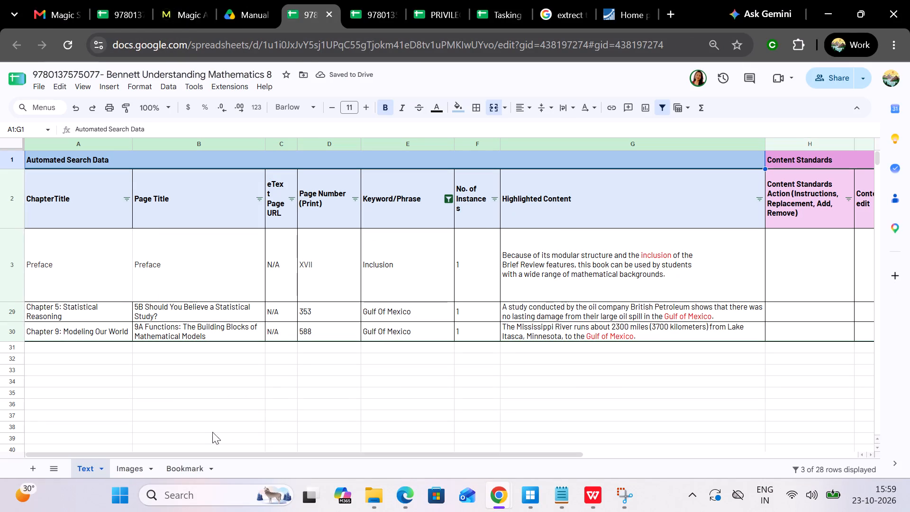
scroll(243, 383, "up", 1)
left_click(128, 468)
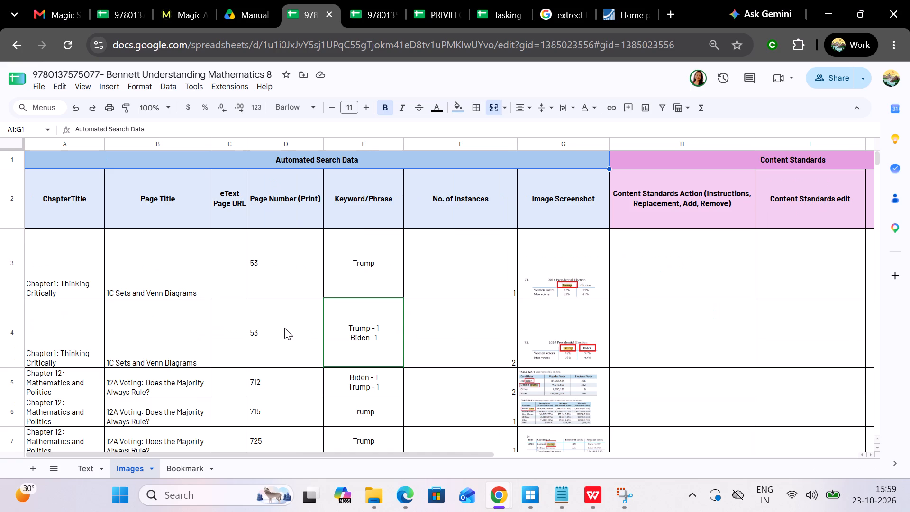
left_click(296, 329)
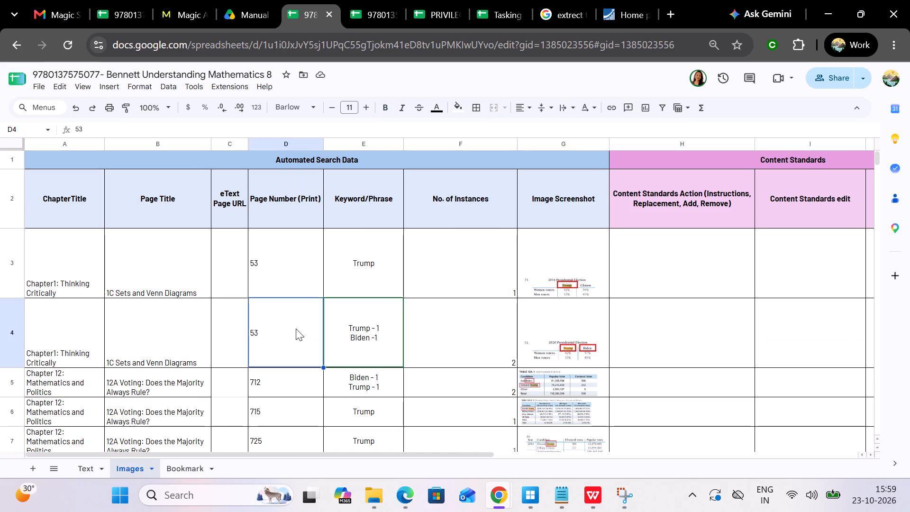
left_click(359, 343)
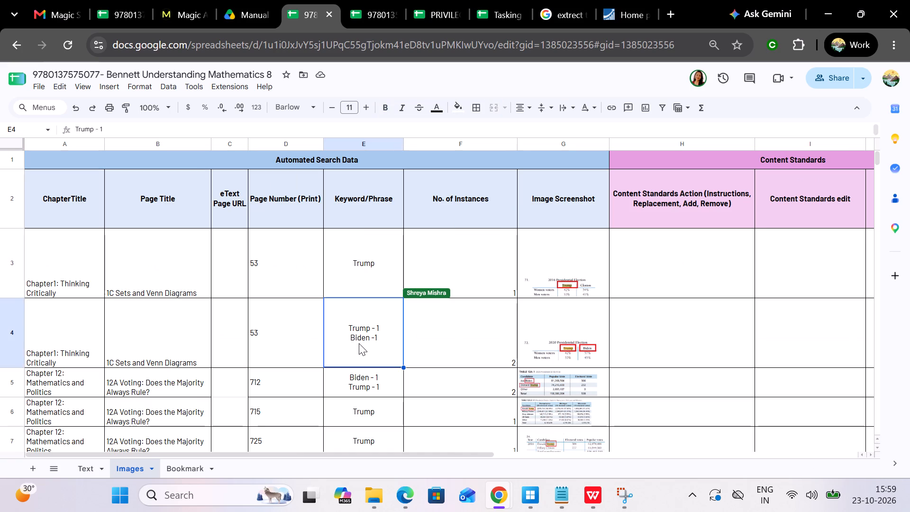
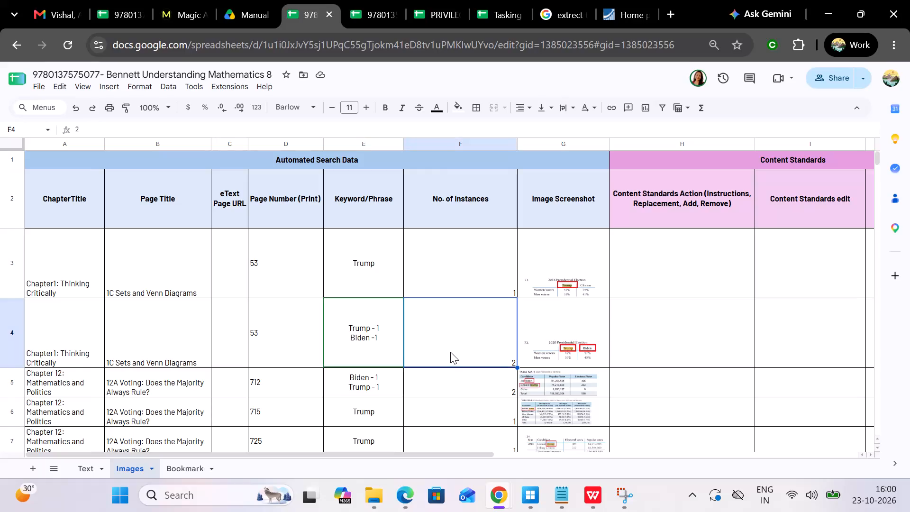
left_click(539, 345)
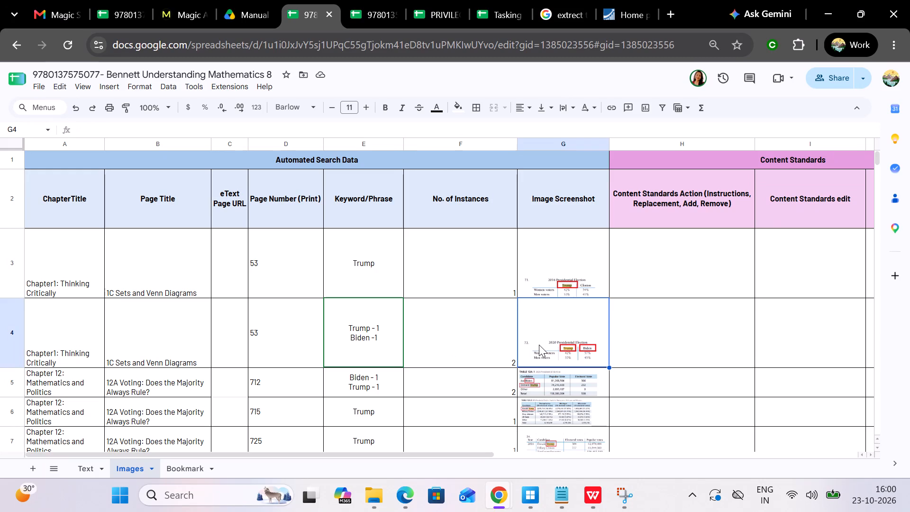
key("alt+Tab")
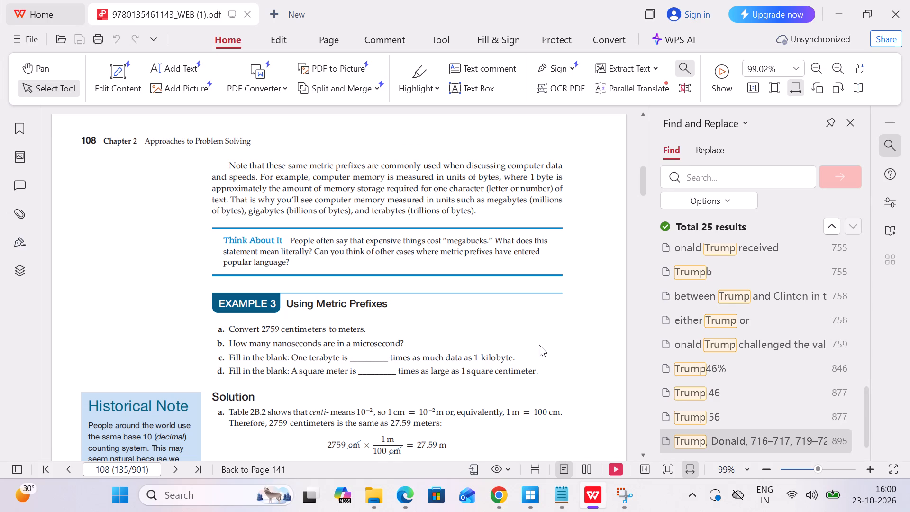
key("alt+Tab")
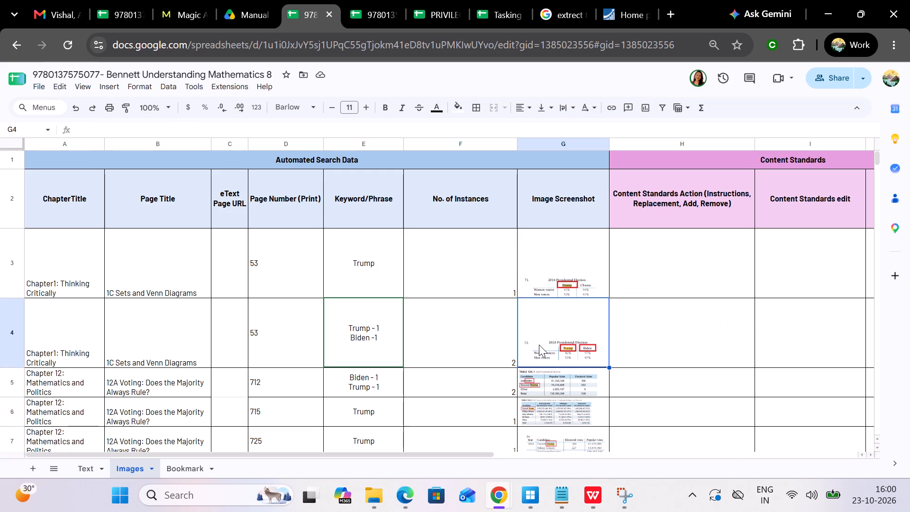
scroll(539, 345, "down", 1)
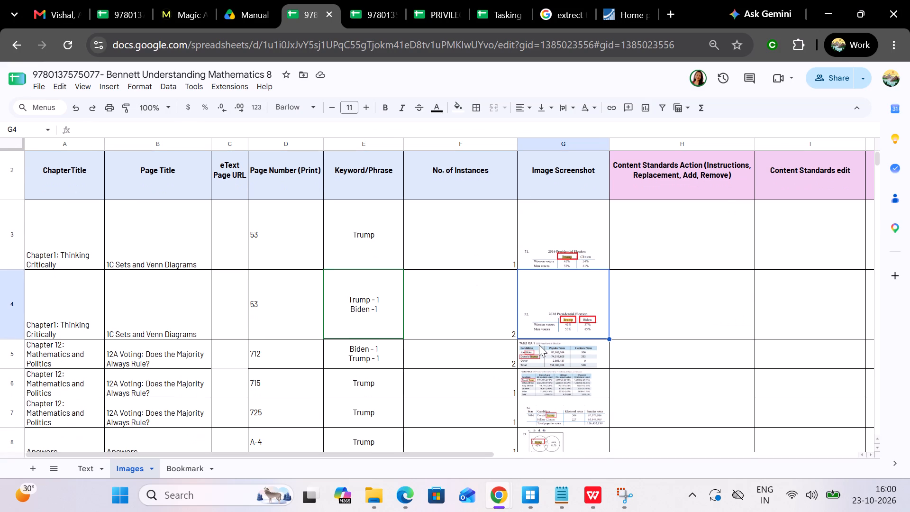
key("alt+Tab")
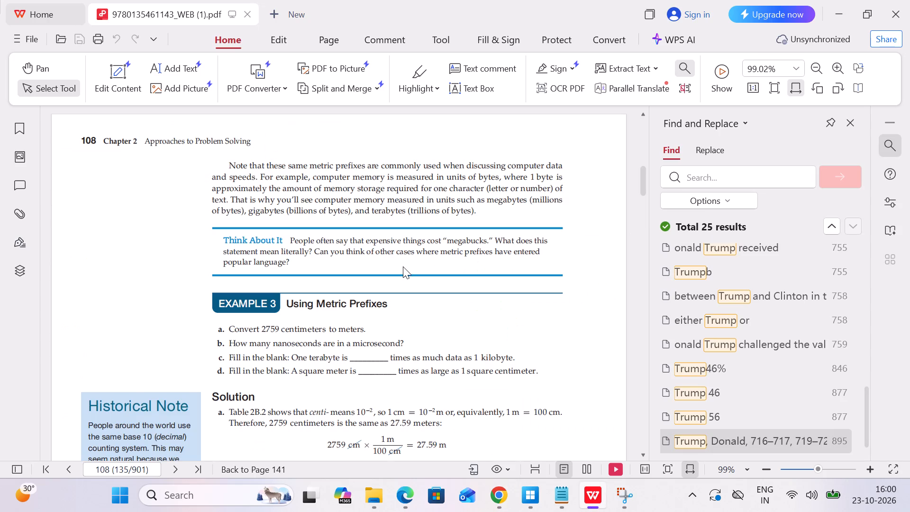
scroll(403, 266, "up", 13)
scroll(403, 266, "up", 11)
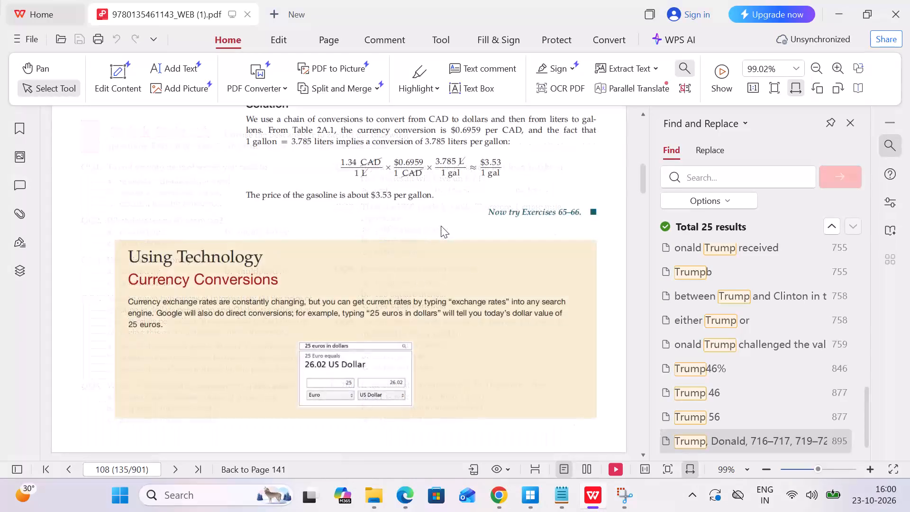
scroll(441, 226, "up", 20)
scroll(441, 226, "up", 20)
scroll(441, 226, "up", 20)
scroll(441, 226, "up", 20)
scroll(441, 226, "up", 6)
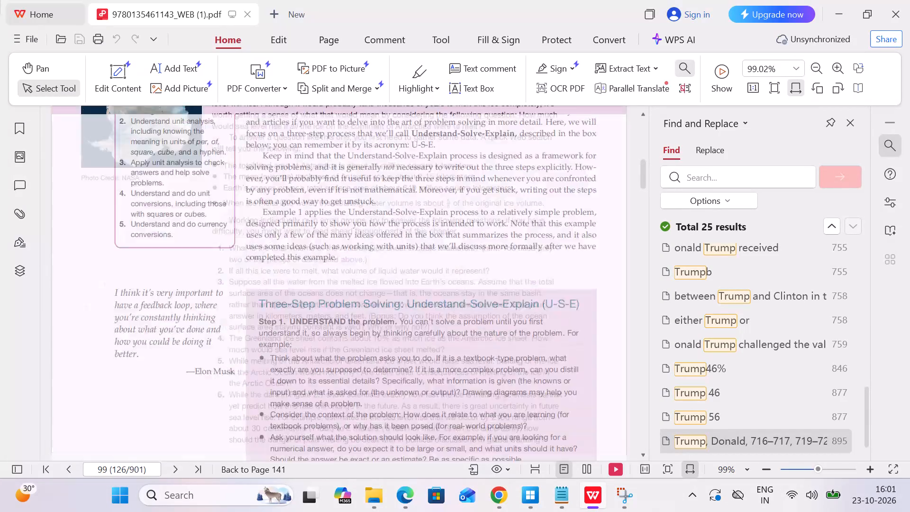
scroll(441, 226, "up", 15)
scroll(441, 226, "up", 20)
scroll(441, 226, "up", 2)
scroll(441, 226, "up", 20)
scroll(441, 226, "up", 20)
scroll(441, 226, "up", 20)
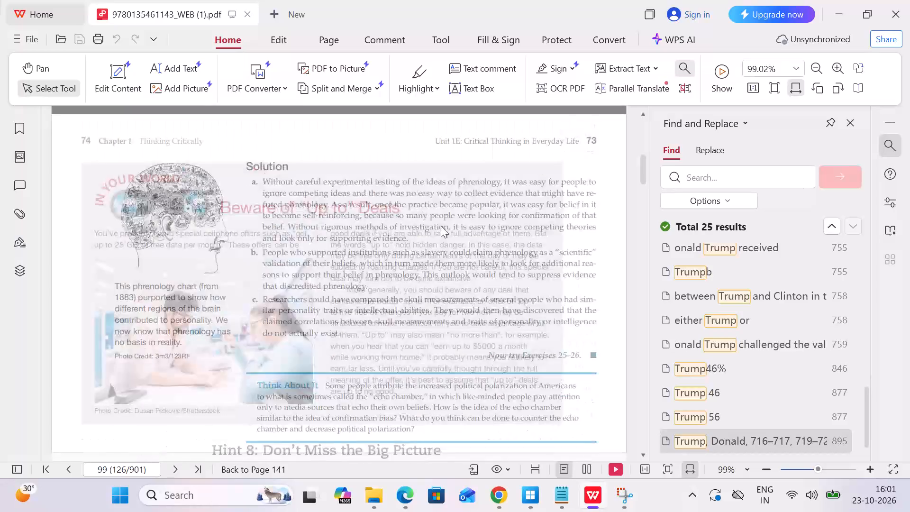
scroll(441, 226, "up", 20)
scroll(441, 226, "up", 20)
scroll(441, 226, "up", 20)
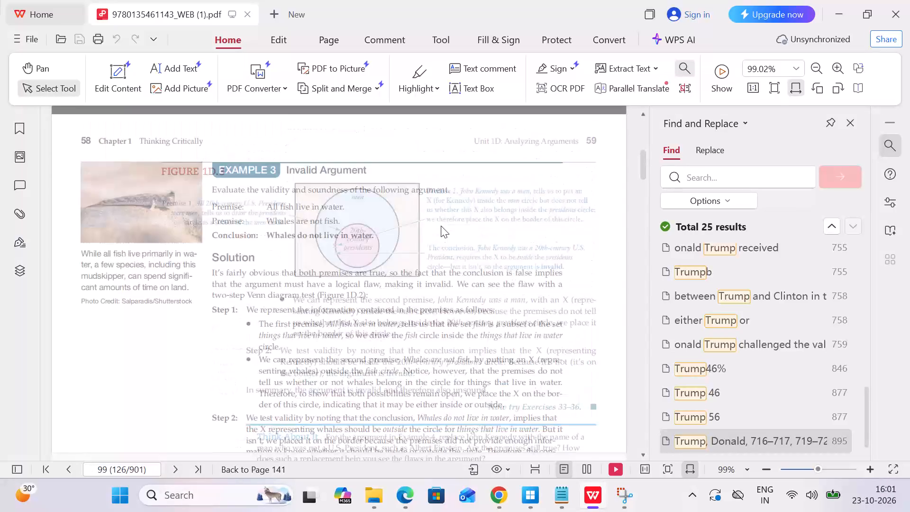
scroll(441, 226, "up", 20)
scroll(441, 226, "up", 20)
scroll(441, 226, "up", 20)
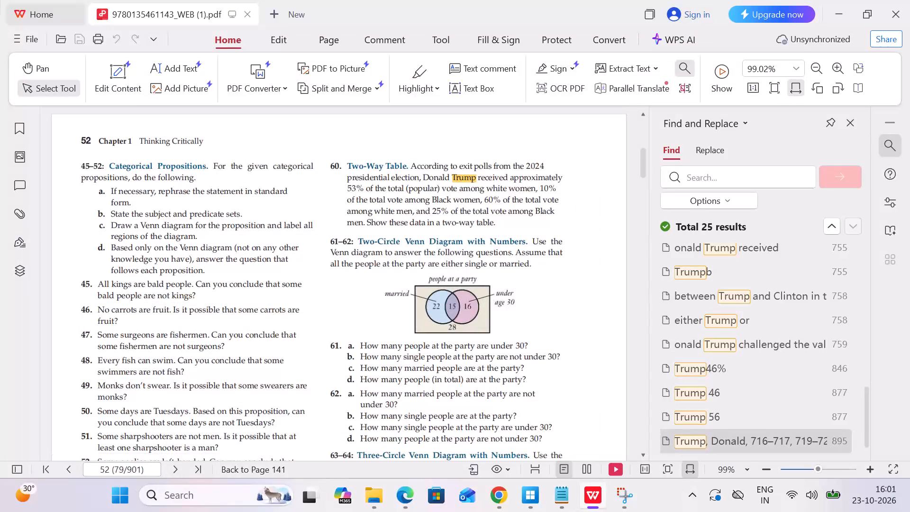
scroll(441, 226, "up", 2)
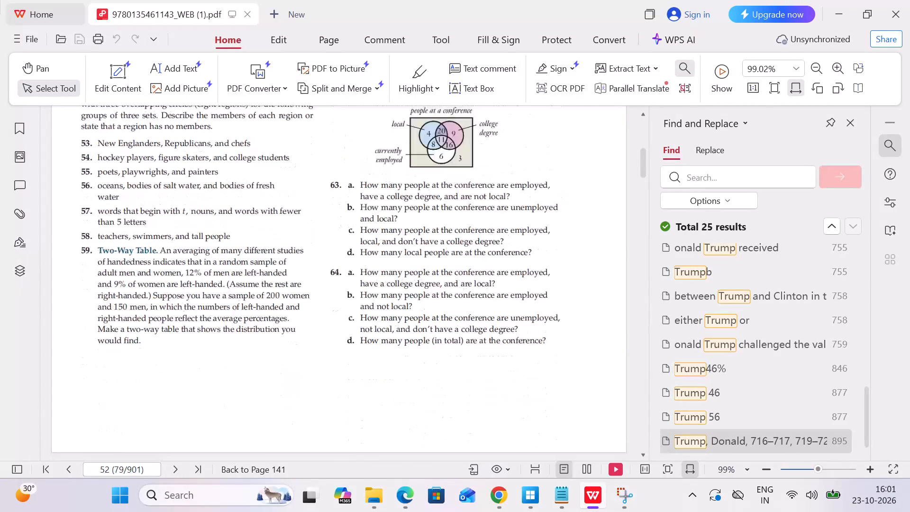
scroll(441, 226, "down", 1)
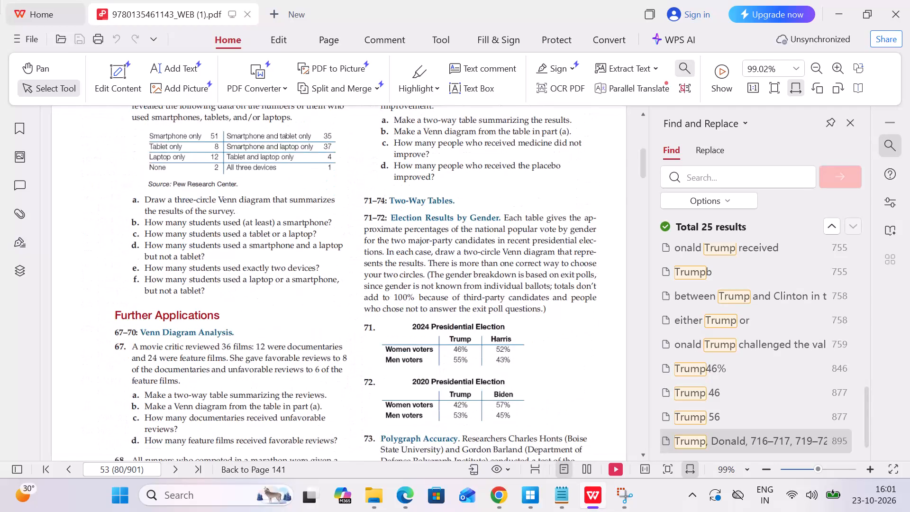
scroll(441, 226, "down", 1)
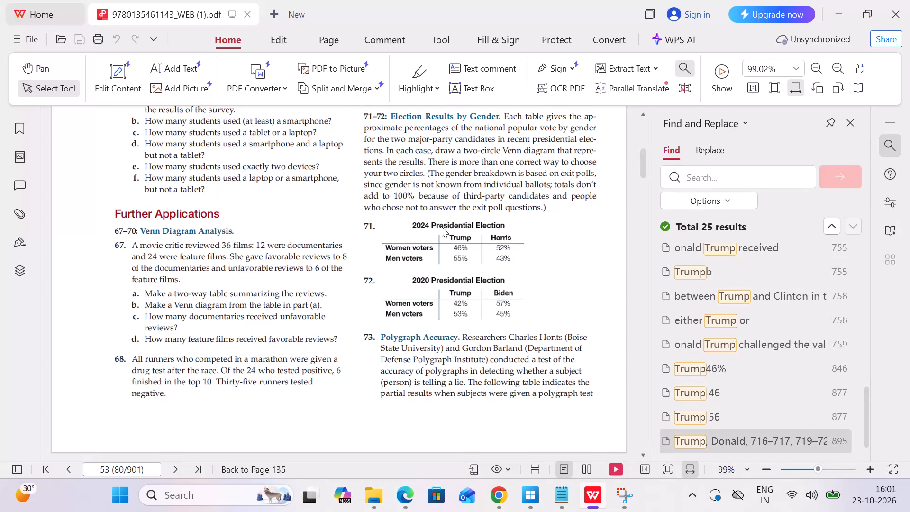
scroll(441, 226, "up", 2)
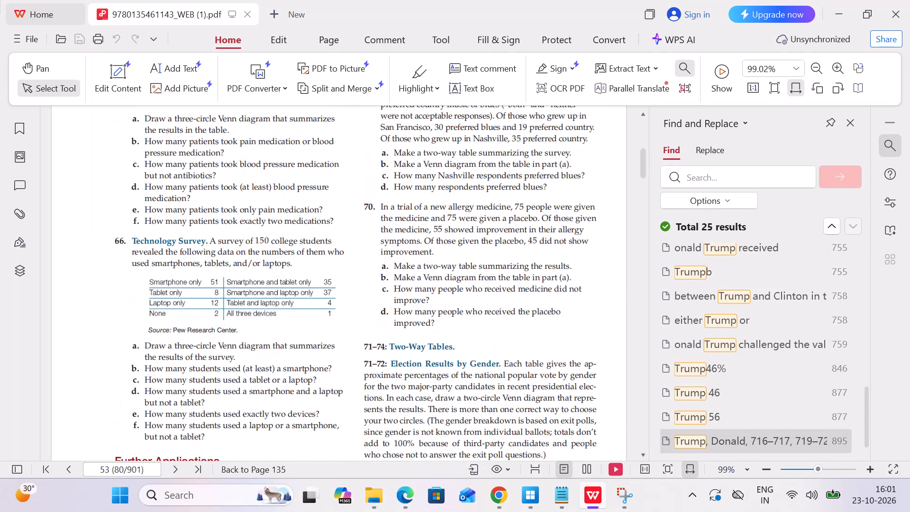
scroll(441, 226, "up", 1)
scroll(441, 226, "down", 1)
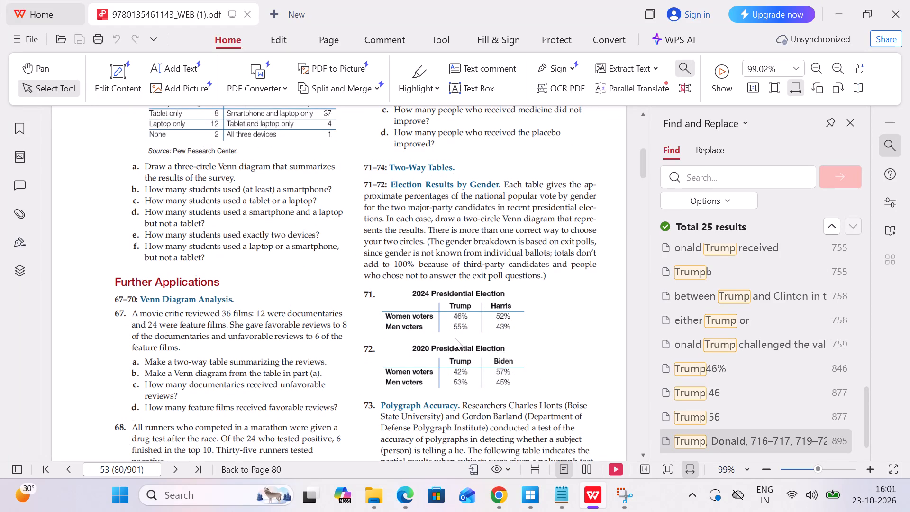
Capture exercise 71's 2024 Presidential Election table, about 481 × 126 pixels, box the word Trump in red, and save it as a JPEG in Pictures.
key("ctrl+Print")
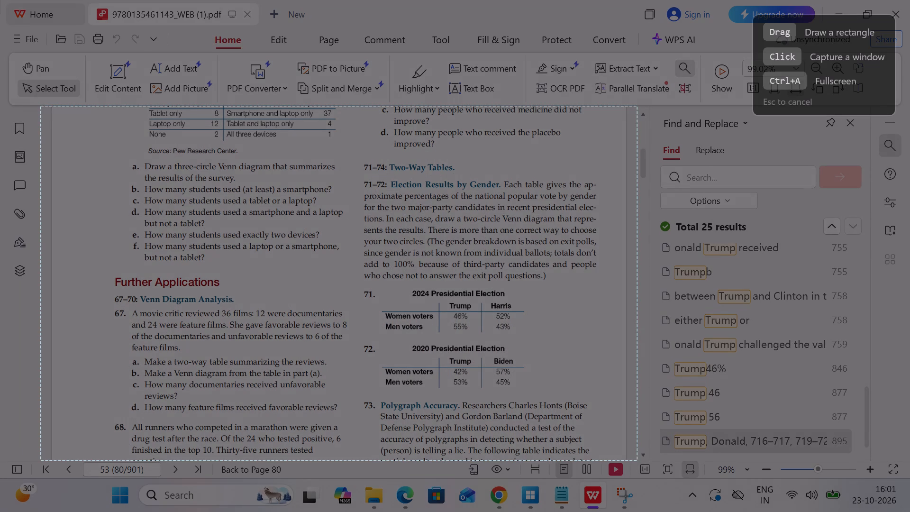
left_click_drag(355, 282, 555, 341)
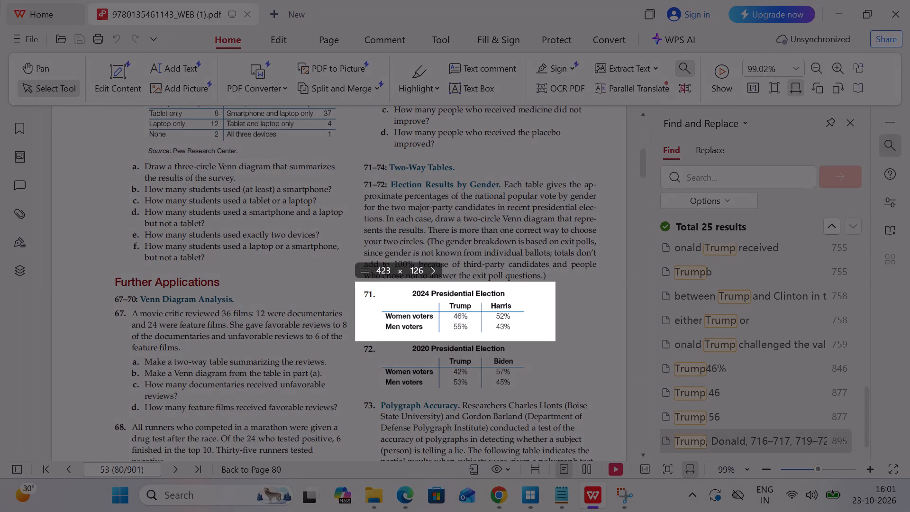
left_click_drag(555, 341, 583, 341)
left_click(601, 219)
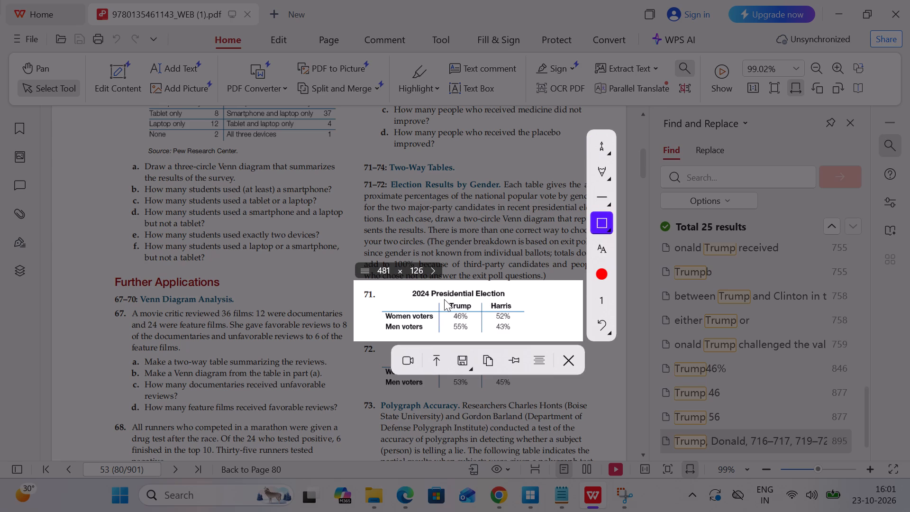
left_click_drag(444, 299, 477, 313)
left_click_drag(477, 313, 477, 314)
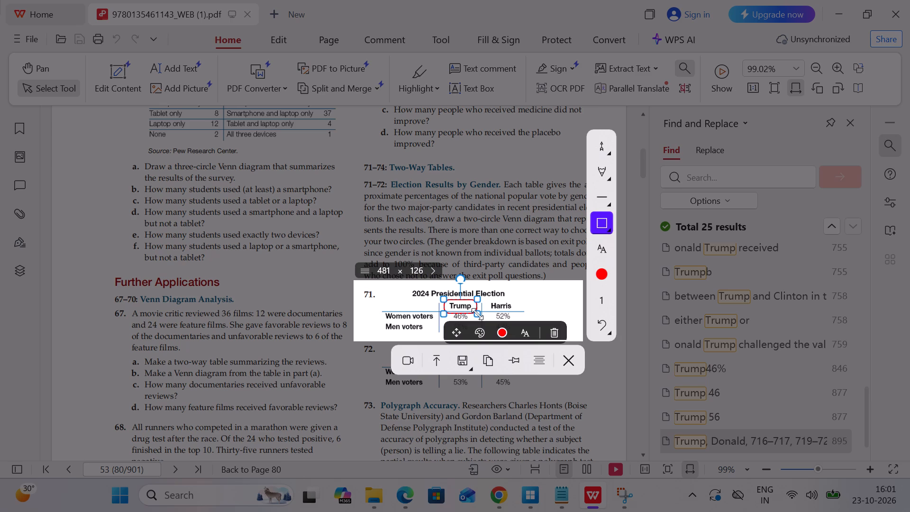
left_click(460, 364)
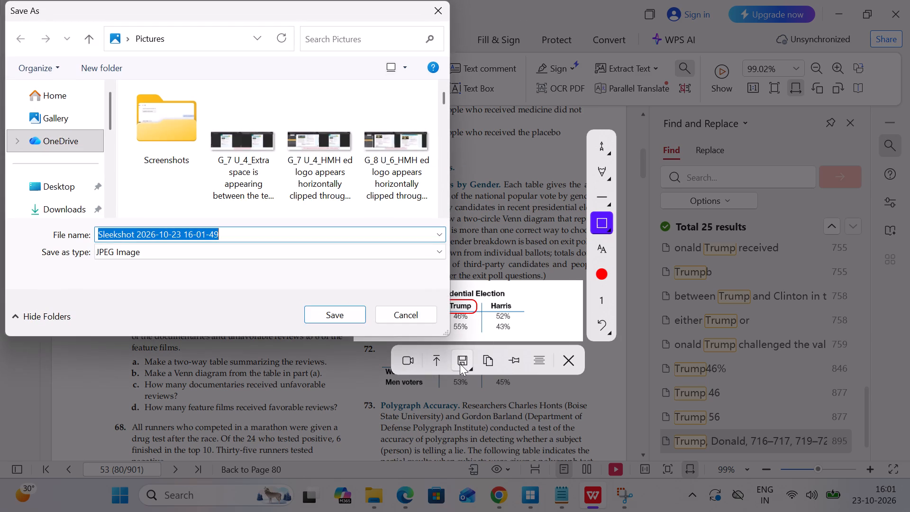
left_click(341, 321)
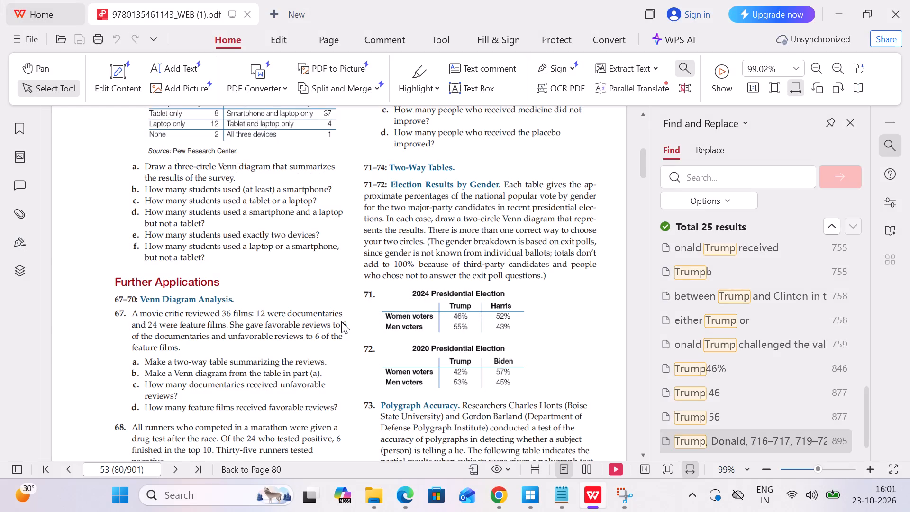
key("alt+Tab")
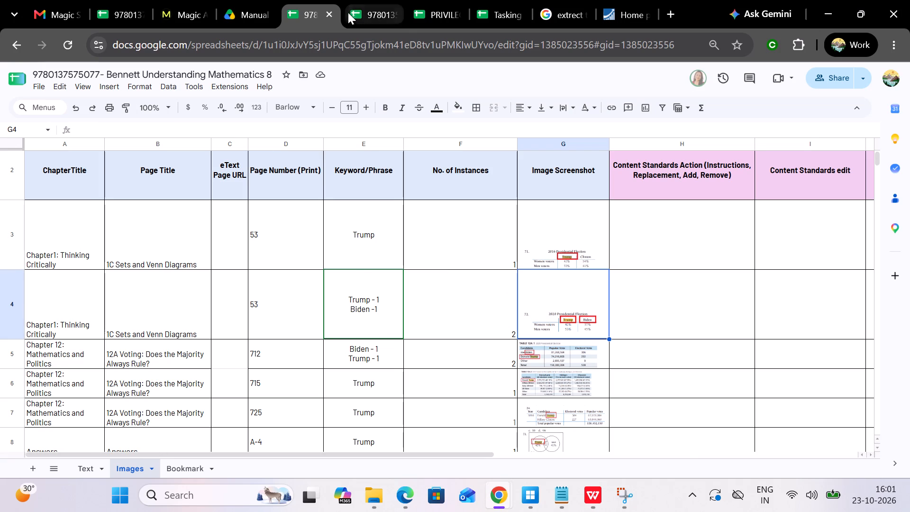
left_click(357, 9)
left_click(528, 307)
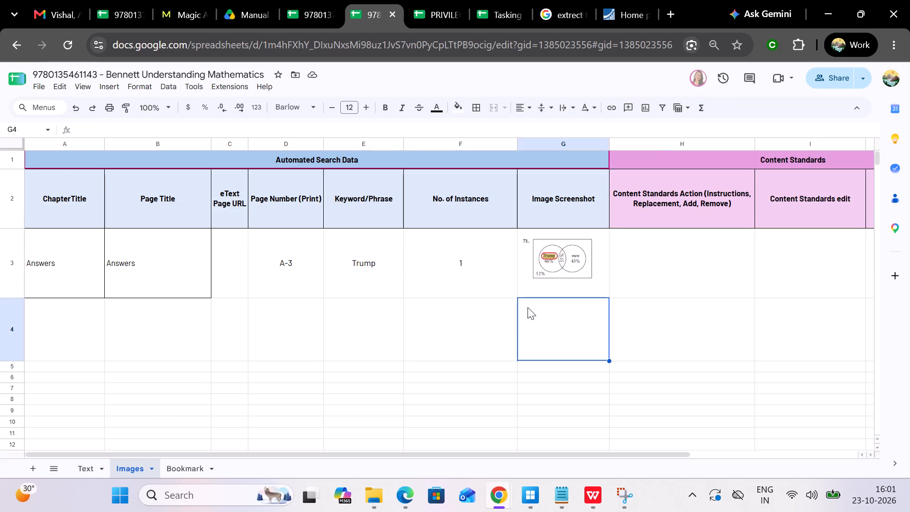
left_click(117, 84)
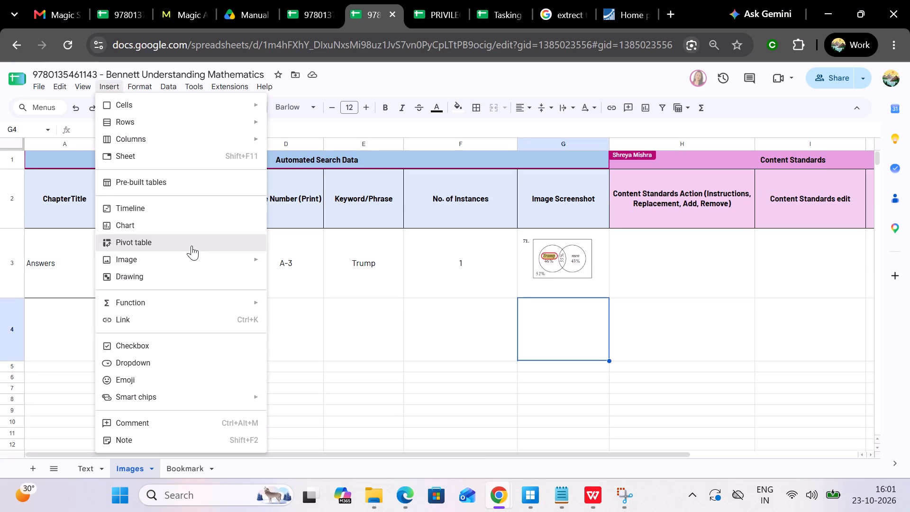
left_click(306, 265)
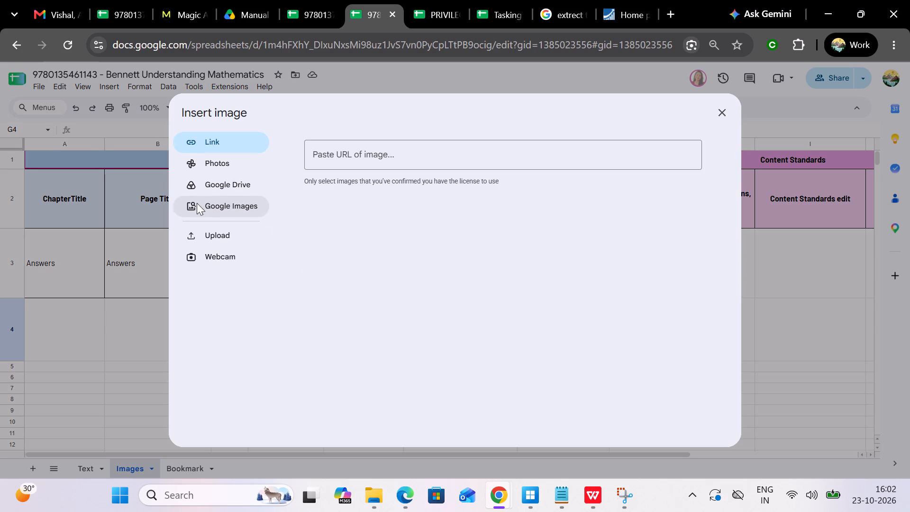
left_click(194, 231)
left_click(521, 321)
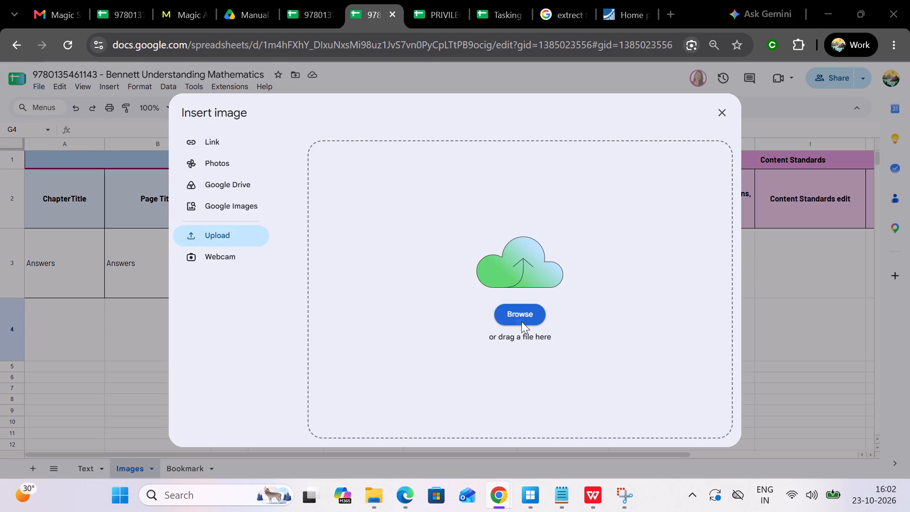
left_click(64, 119)
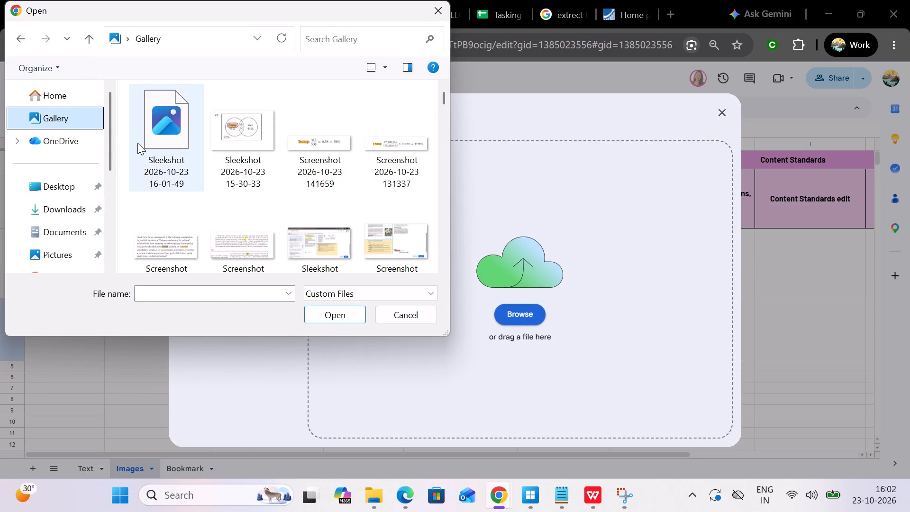
left_click(137, 143)
left_click(332, 319)
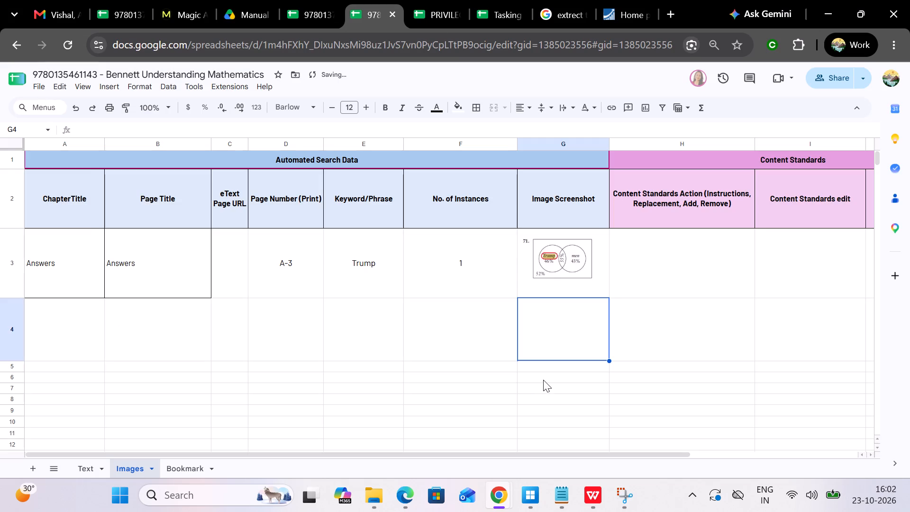
left_click(535, 366)
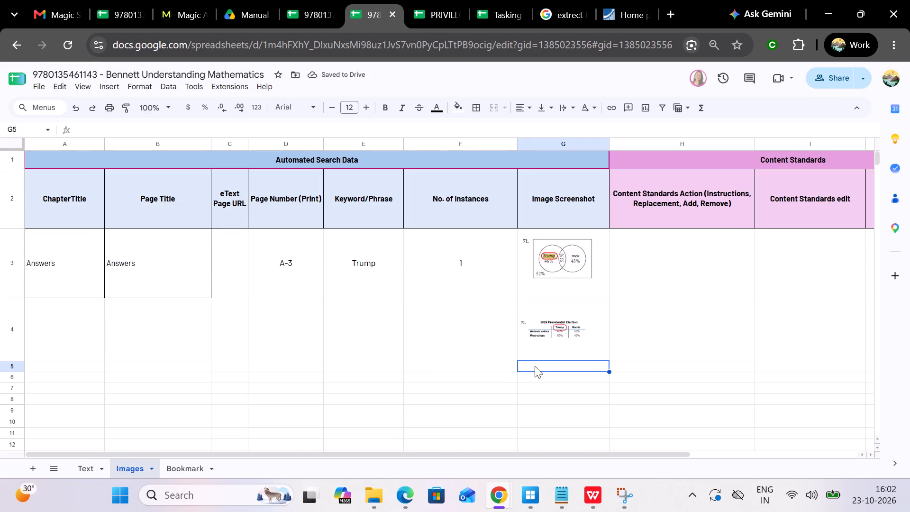
Capture exercise 72's 2020 Presidential Election table in the PDF, about 428 × 122 pixels, box the word Trump in red, and save the screenshot.
key("alt+Tab")
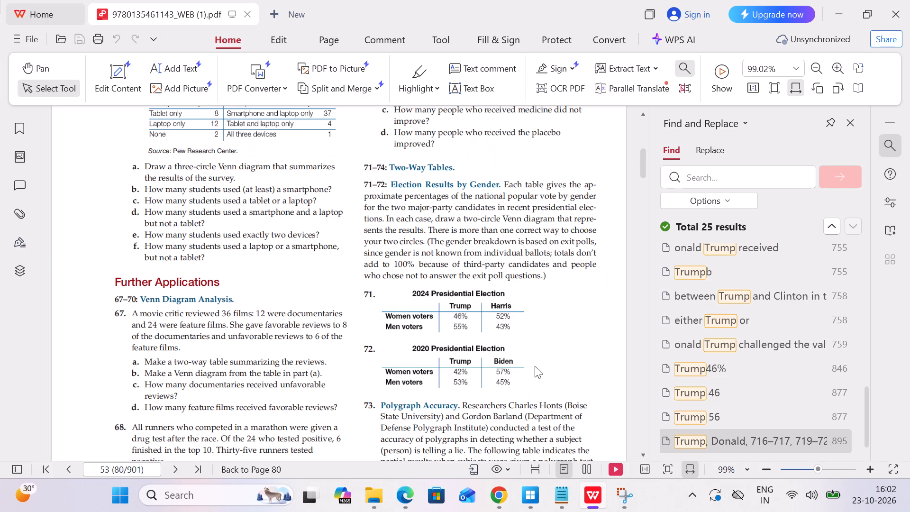
key("ctrl+Print")
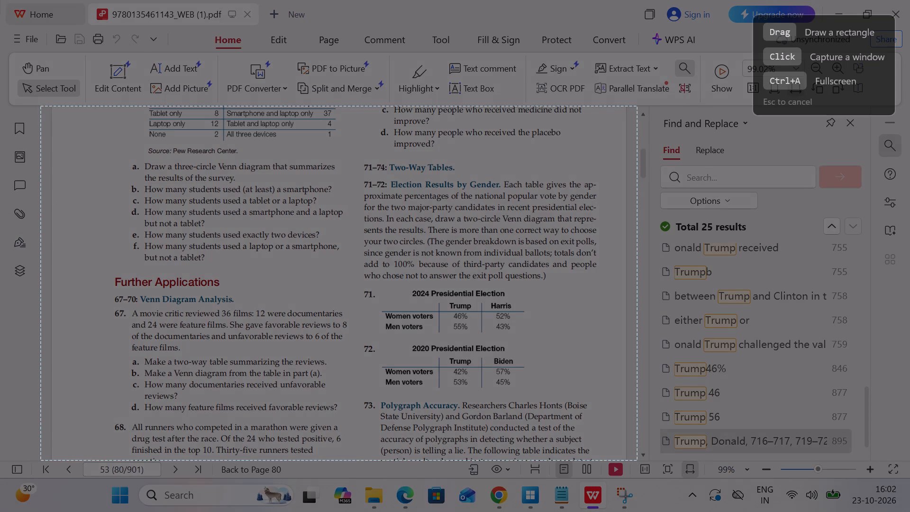
left_click_drag(355, 338, 582, 407)
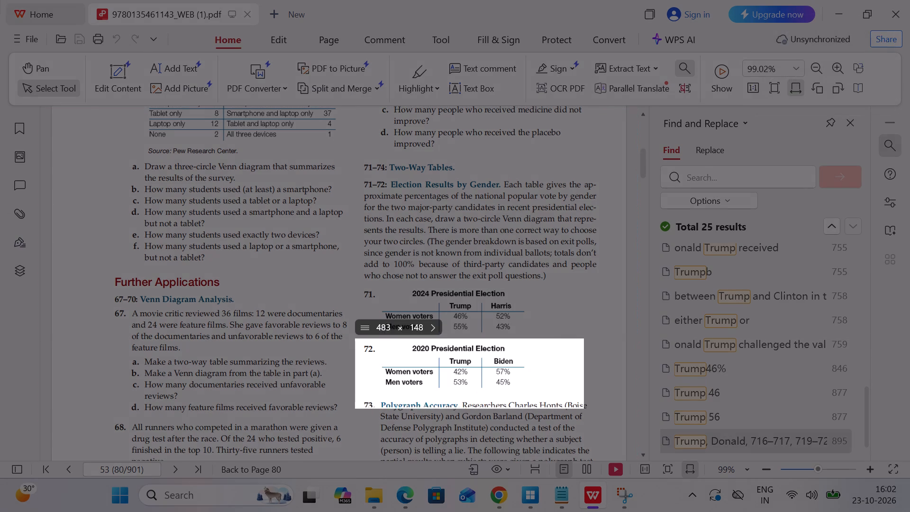
left_click_drag(582, 407, 558, 396)
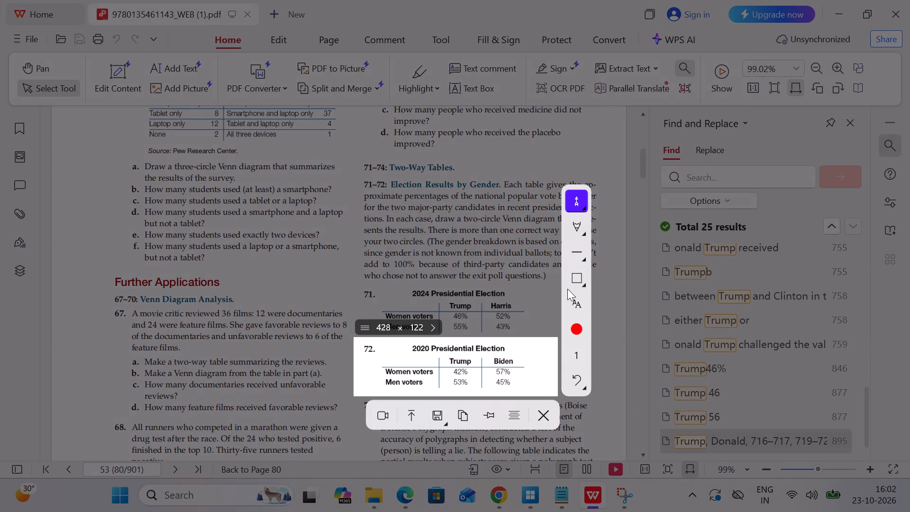
left_click(573, 280)
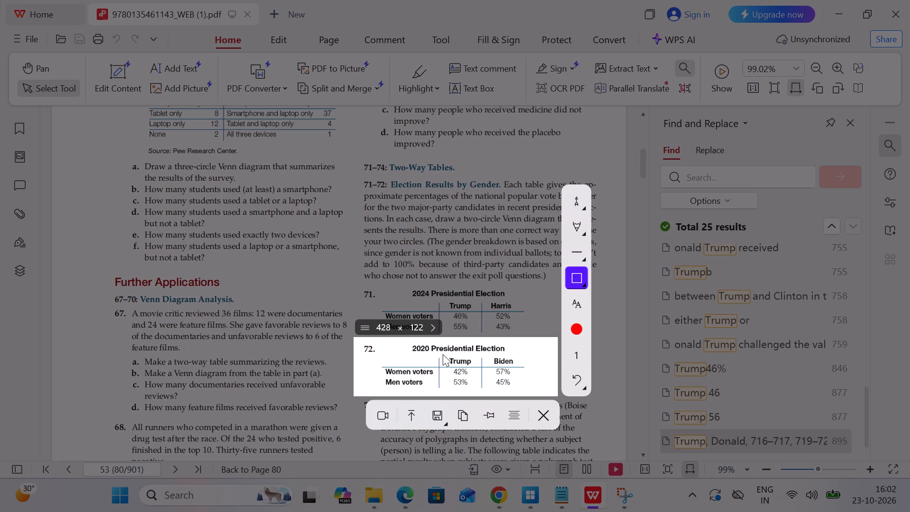
left_click_drag(441, 354, 479, 368)
key("ctrl+s")
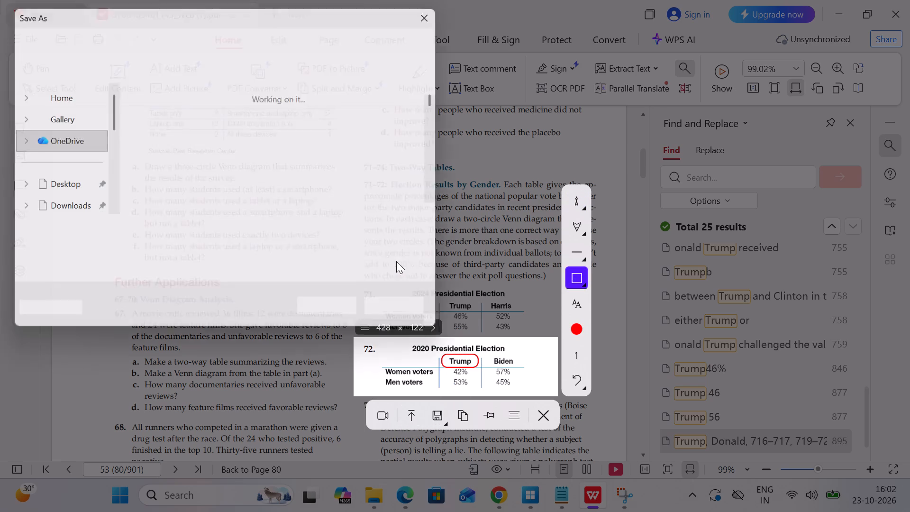
left_click(324, 315)
key("alt+Tab")
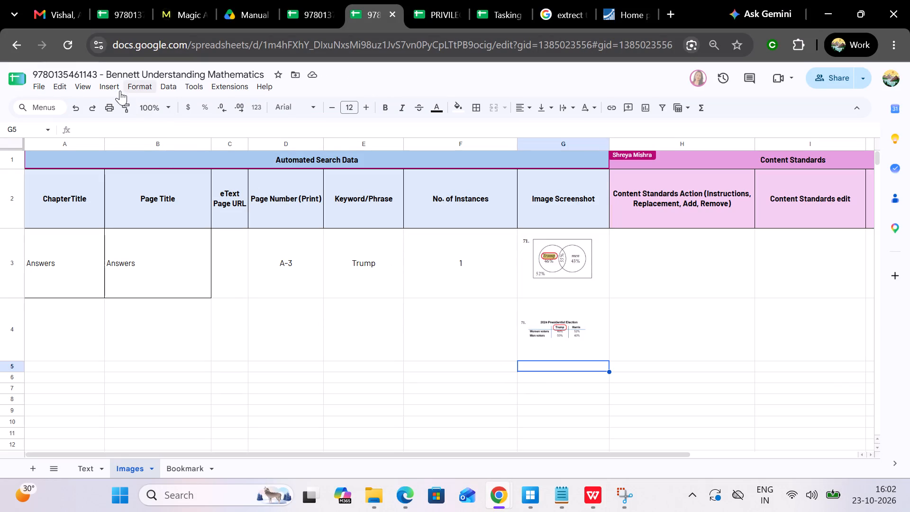
left_click(85, 85)
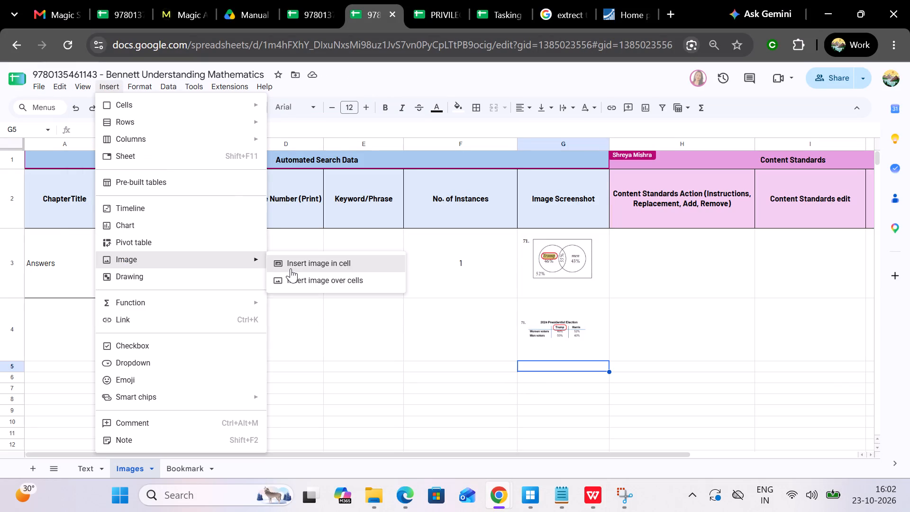
left_click(291, 268)
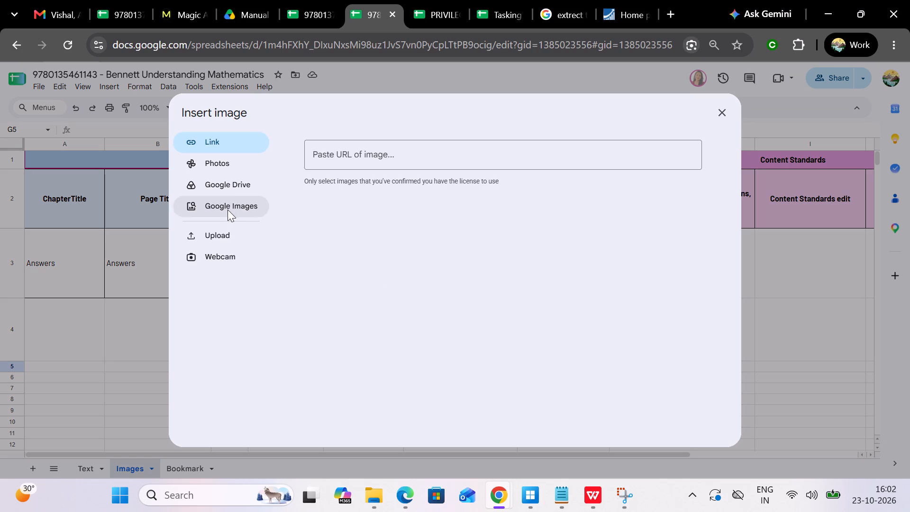
left_click(220, 230)
left_click(505, 310)
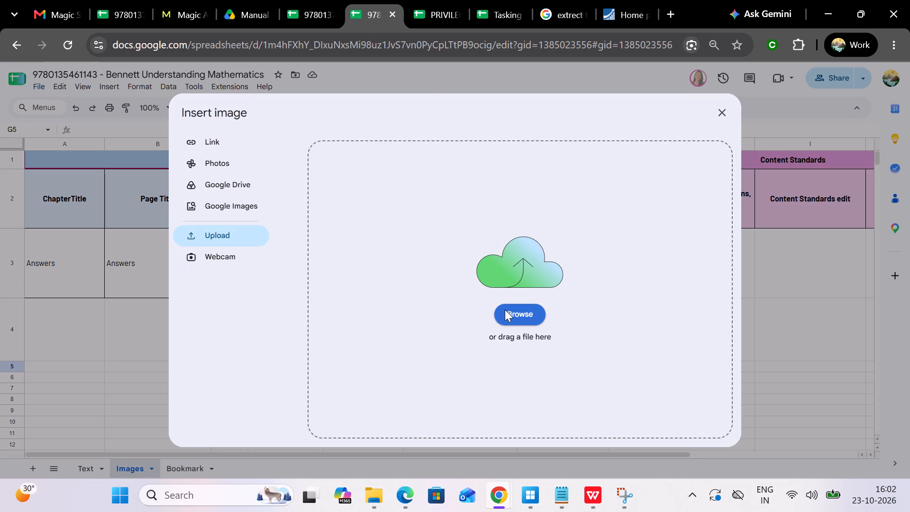
left_click(56, 117)
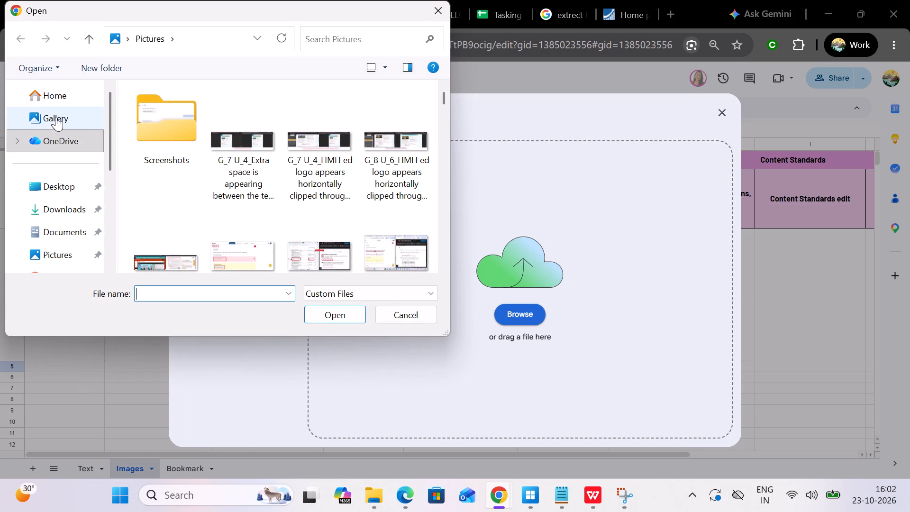
left_click(178, 150)
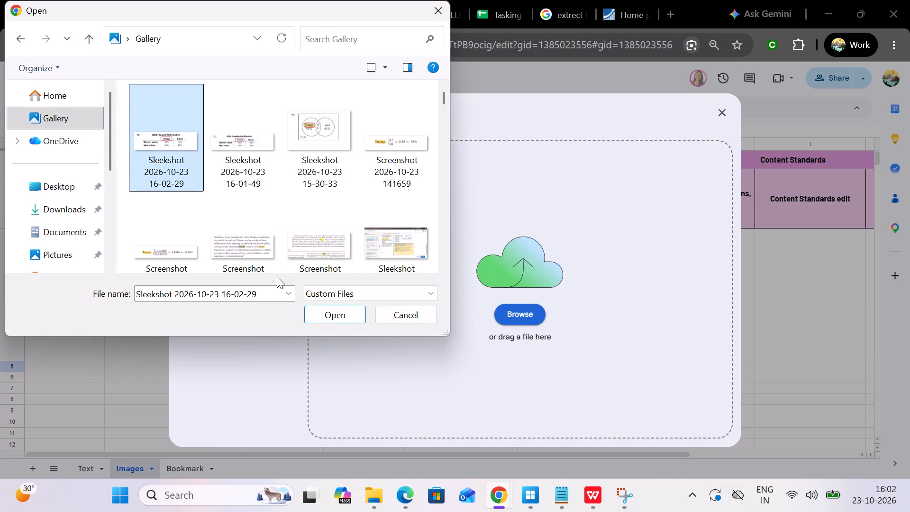
left_click(322, 314)
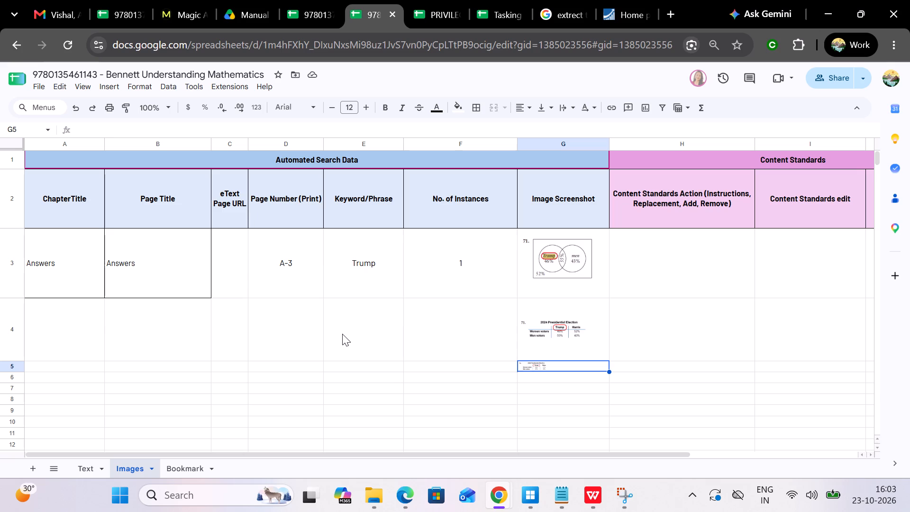
Copy the keyword Trump from E3 into cells E4 and E5 of the Keyword/Phrase column.
left_click(365, 296)
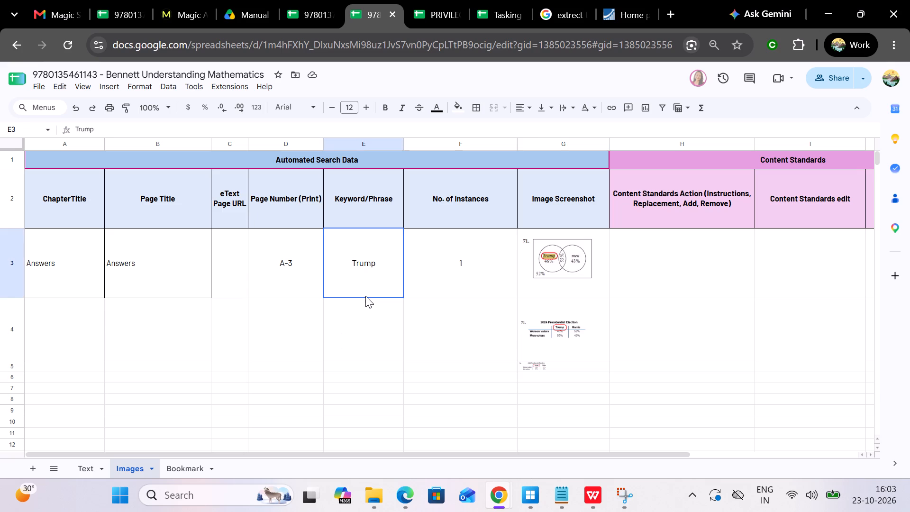
key("ctrl+c")
left_click_drag(345, 331, 348, 365)
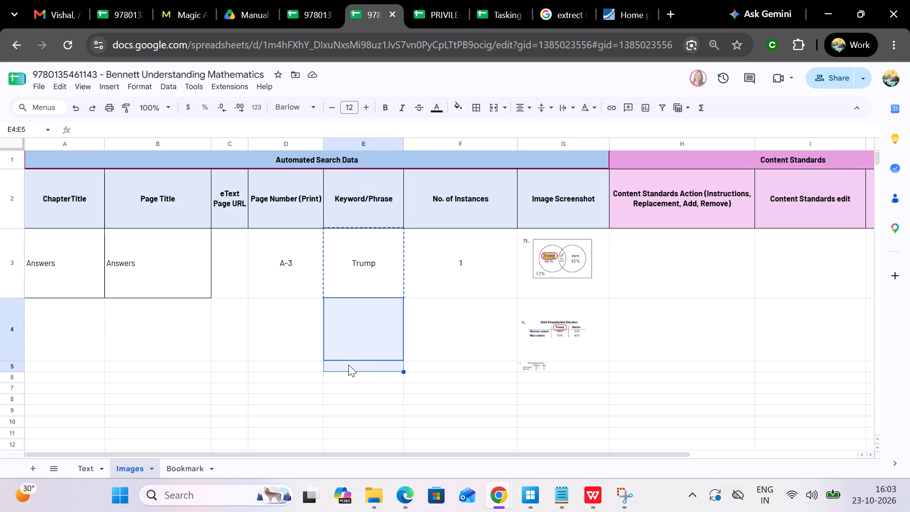
key("ctrl+v")
Enter 1 as the number of instances in F4 and F5.
left_click(444, 316)
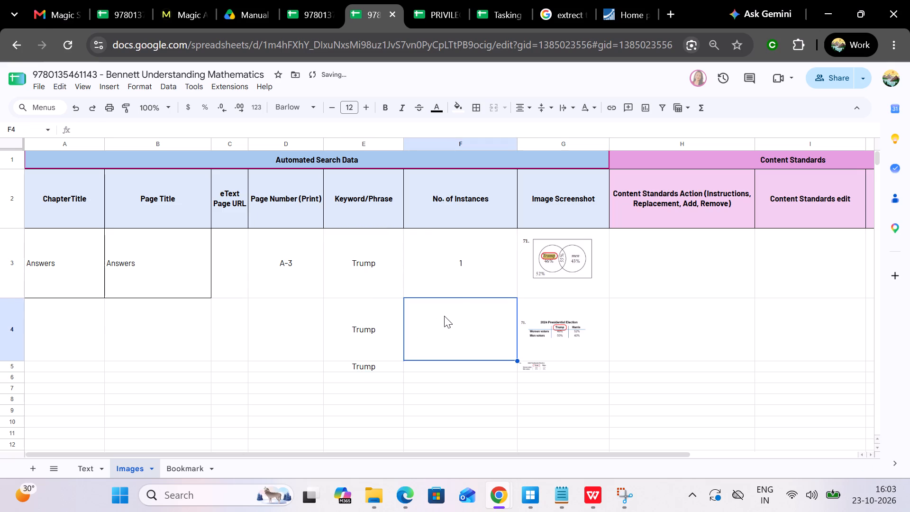
key("1")
key("Return")
key("1")
key("Return")
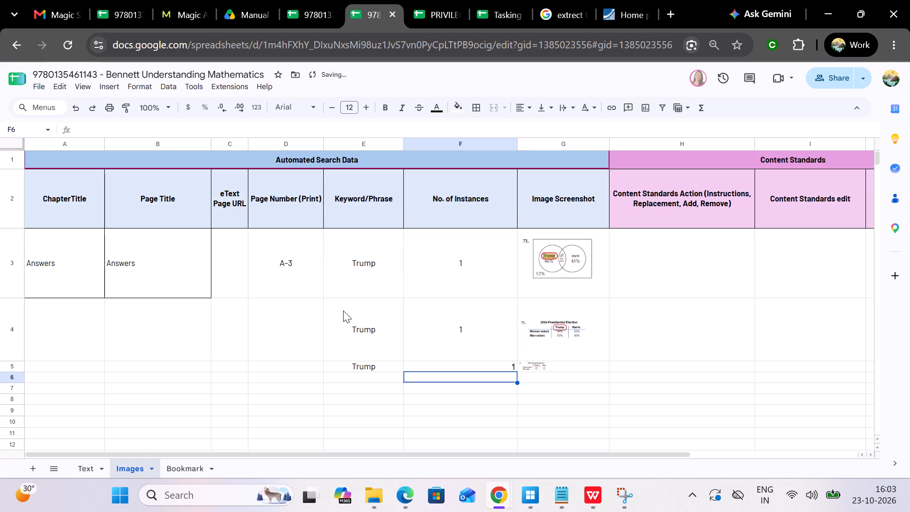
Check the election tables' printed page number in the PDF and enter 53 in D4 and D5 of the Page Number (Print) column.
left_click(265, 333)
key("alt+Tab")
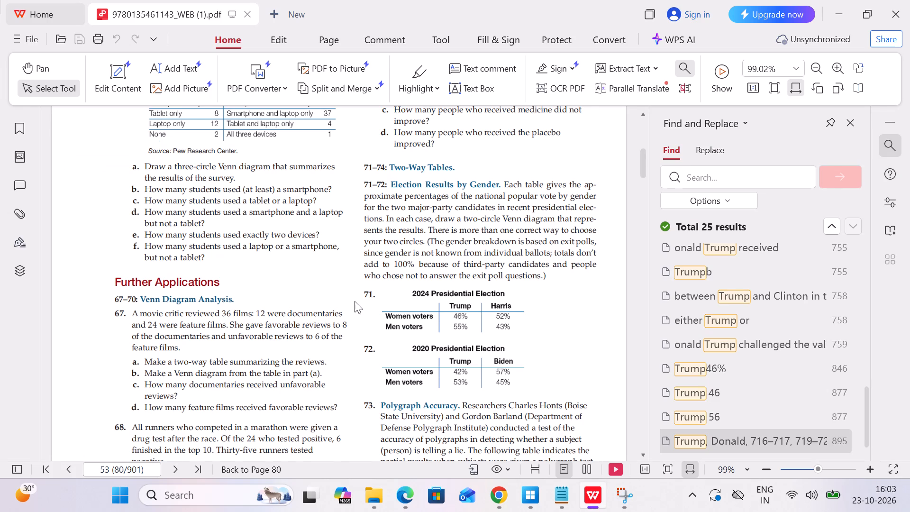
scroll(355, 301, "up", 3)
scroll(355, 301, "down", 1)
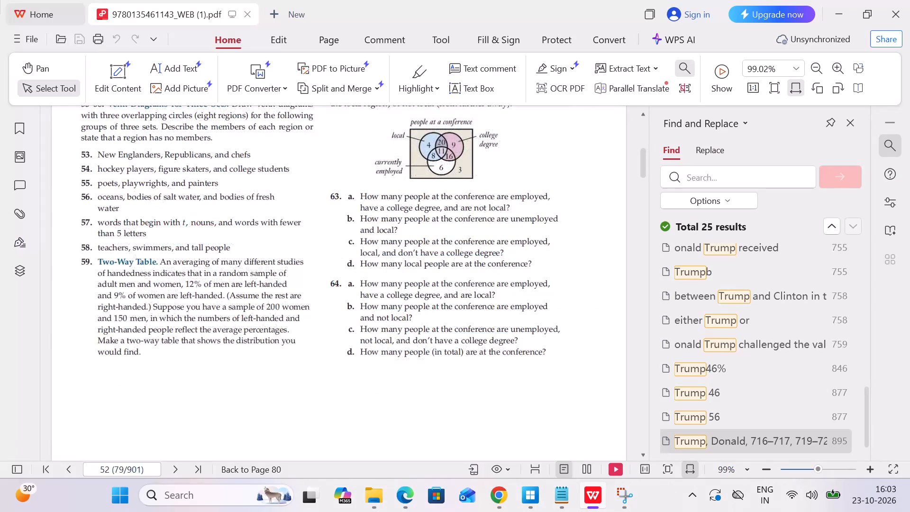
scroll(355, 301, "down", 1)
key("alt+Tab")
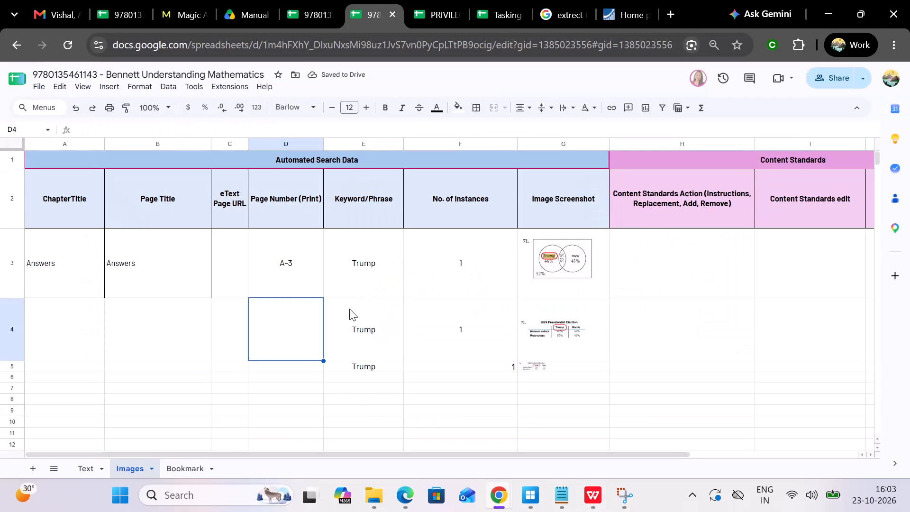
type("53")
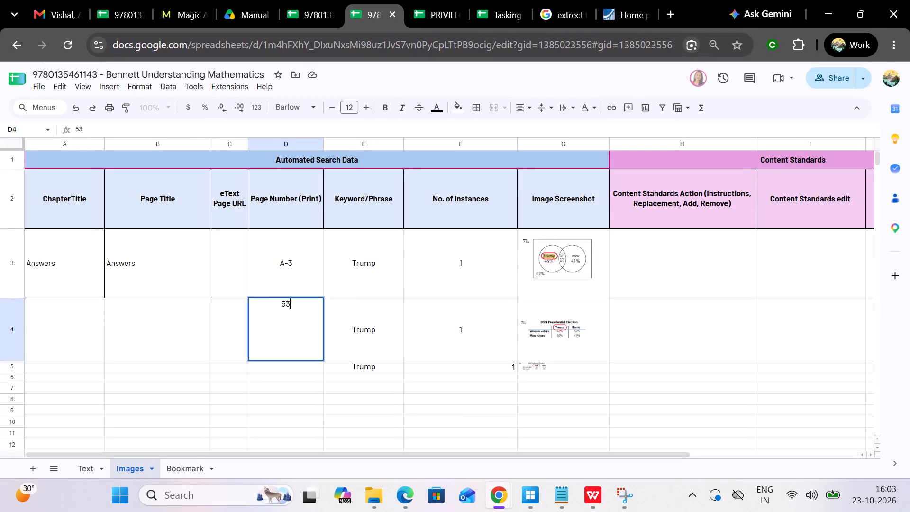
key("Return")
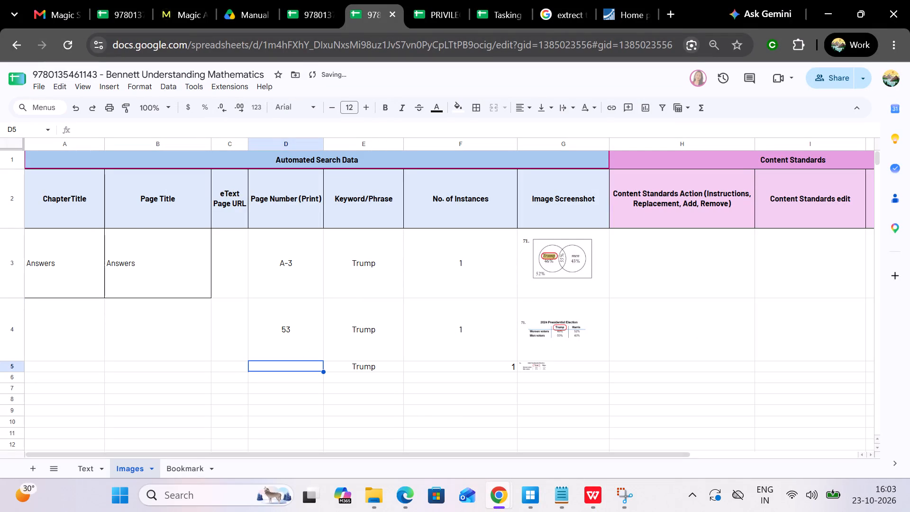
type("53")
key("Return")
Copy the page 53 header text "Unit 1C: Sets and Venn Diagrams" from the PDF into Page Title cell B4.
key("alt+Tab")
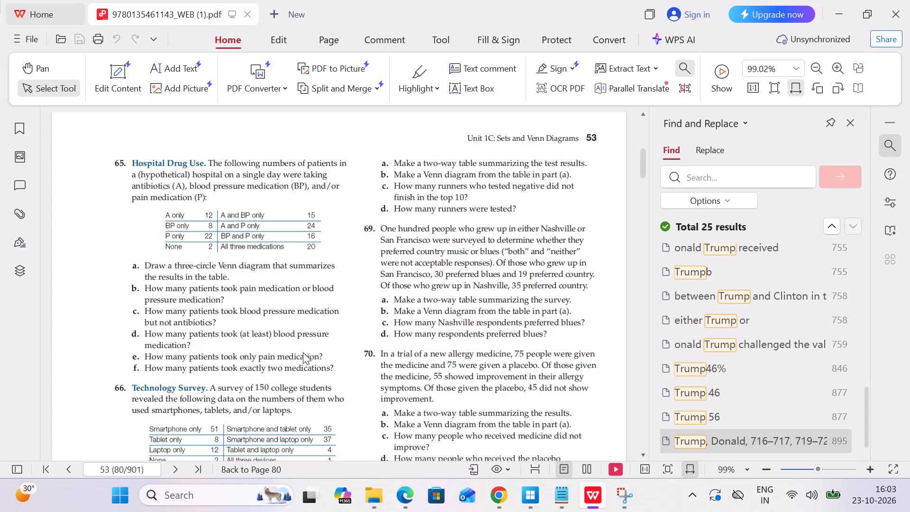
scroll(303, 352, "down", 1)
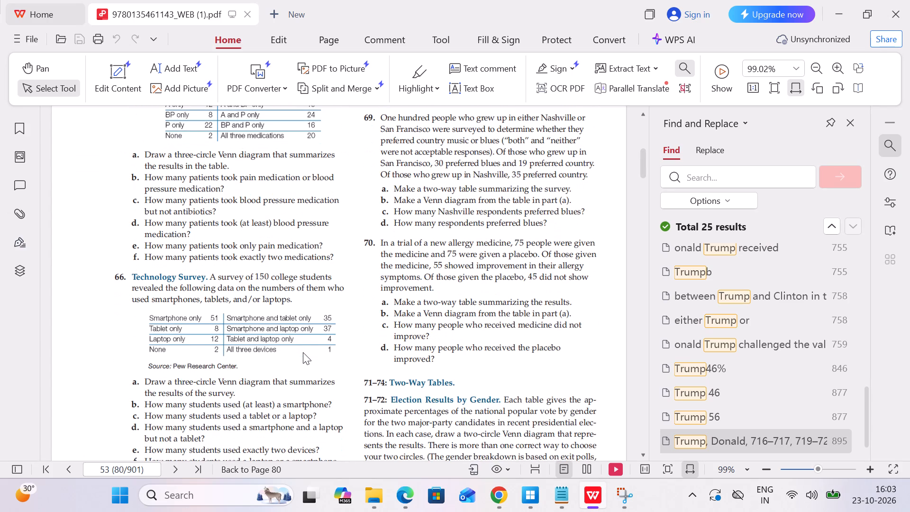
scroll(303, 352, "down", 2)
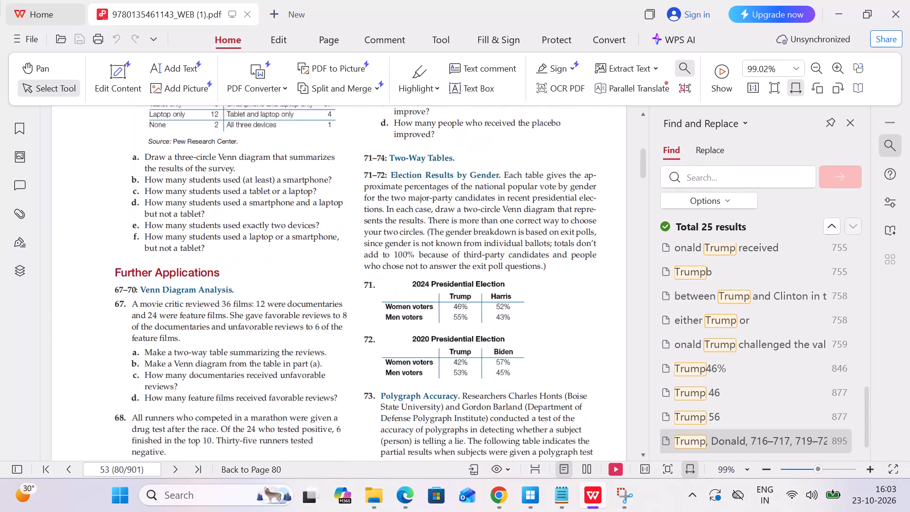
scroll(303, 352, "down", 1)
scroll(303, 352, "up", 3)
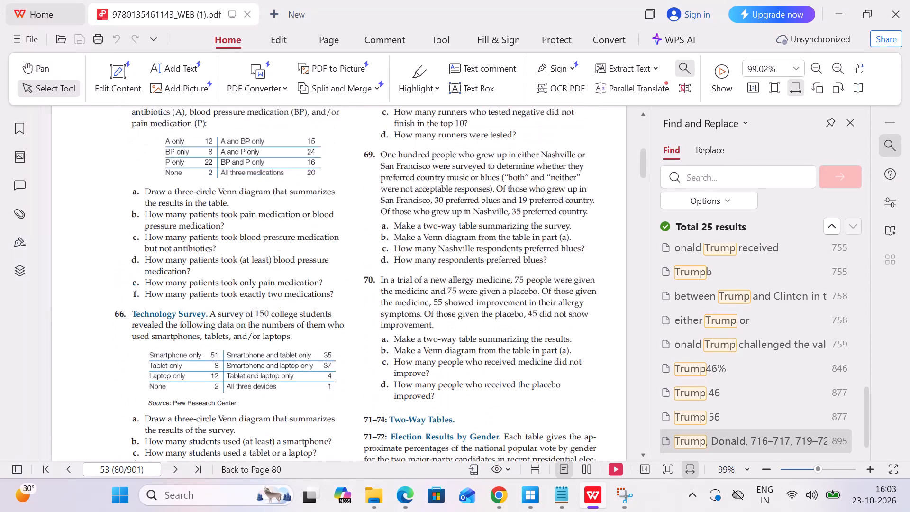
scroll(303, 352, "up", 1)
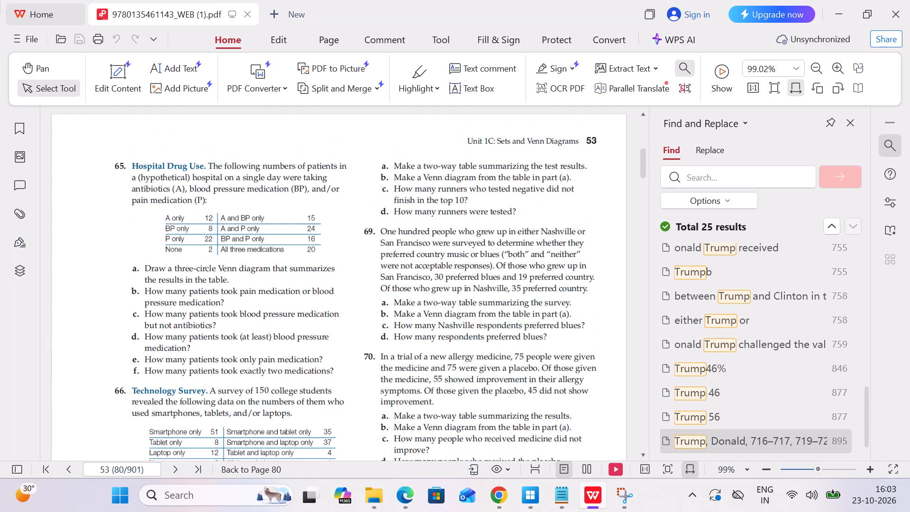
left_click_drag(464, 140, 579, 150)
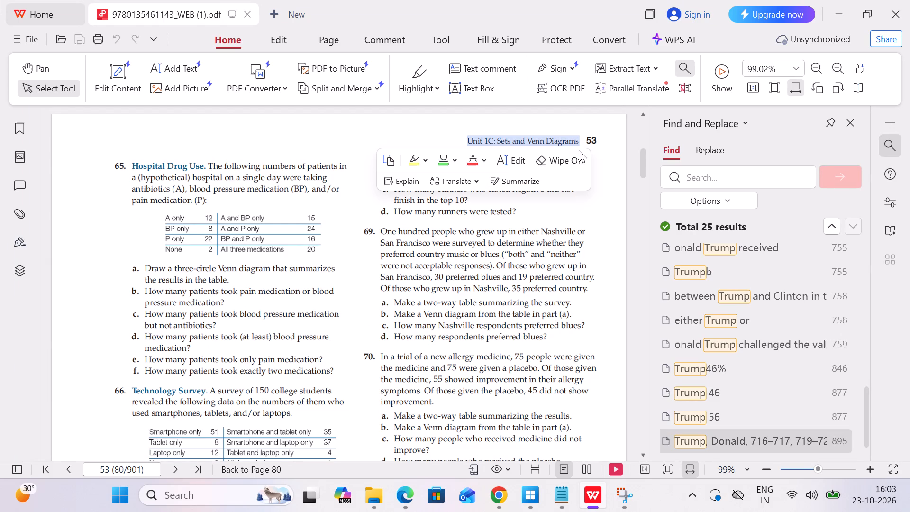
left_click(390, 164)
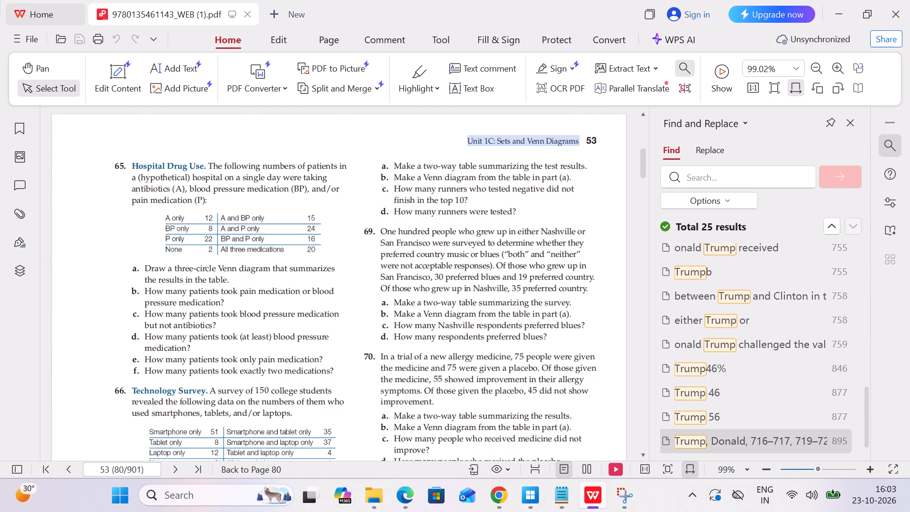
key("alt+Tab")
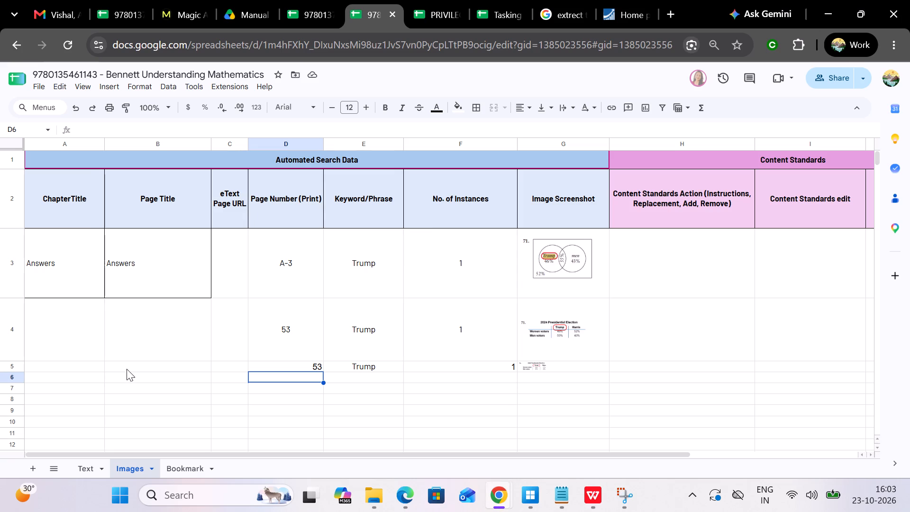
double_click(128, 345)
key("ctrl+v")
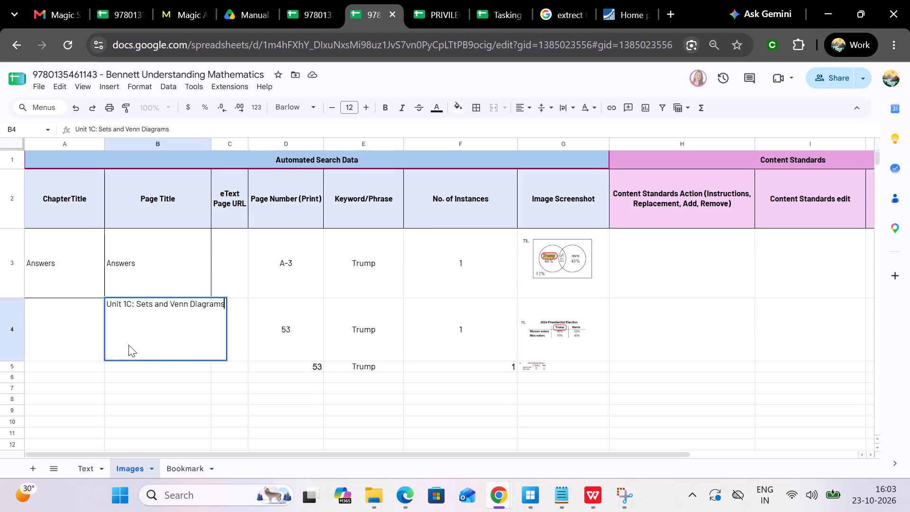
Begin the Chapter Title entry in cell A4 with "Chapter 1: ".
left_click(68, 336)
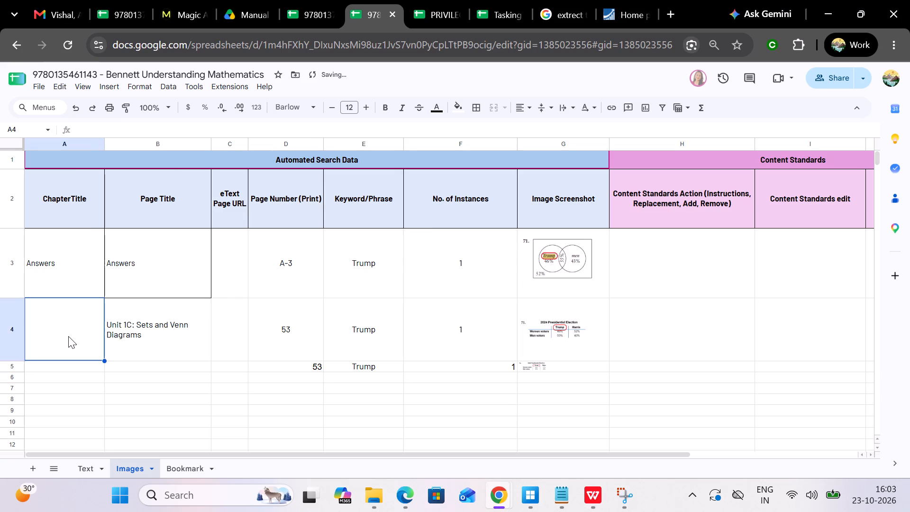
key("alt+Tab")
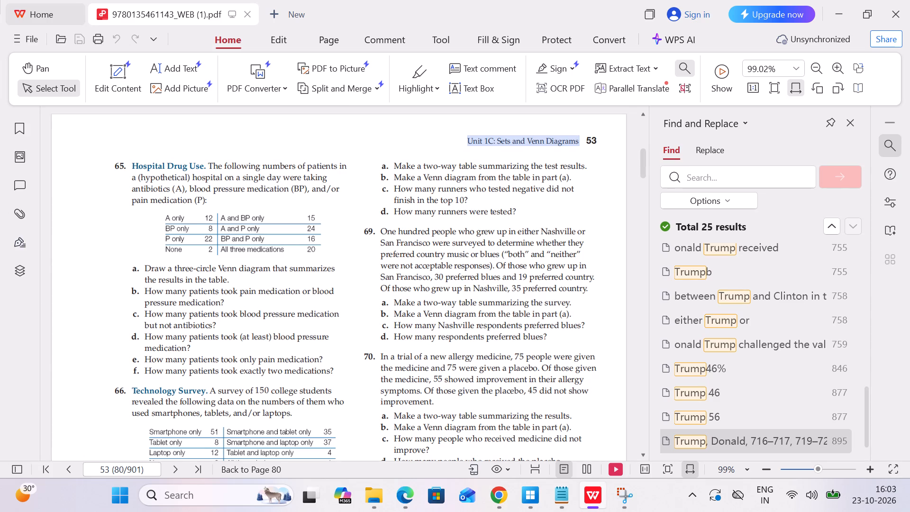
key("alt+Tab")
double_click(59, 330)
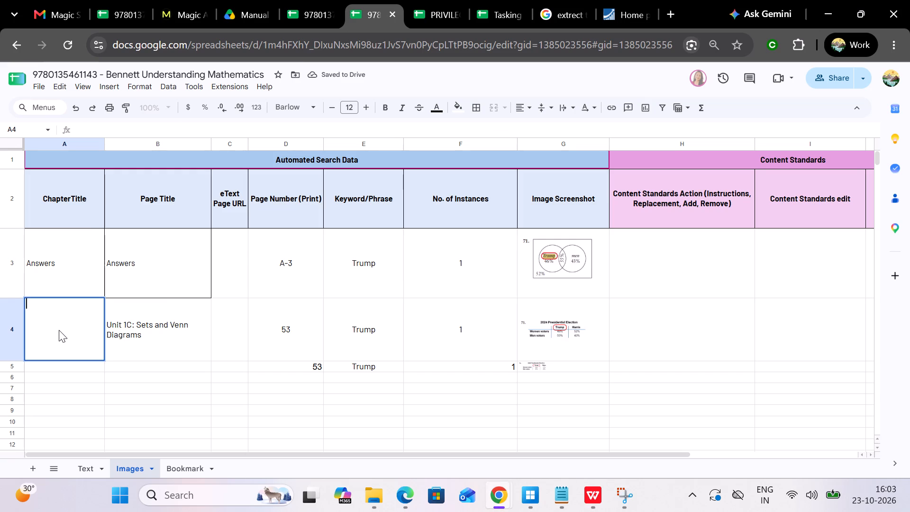
type("Chapter 1")
key("shift+colon")
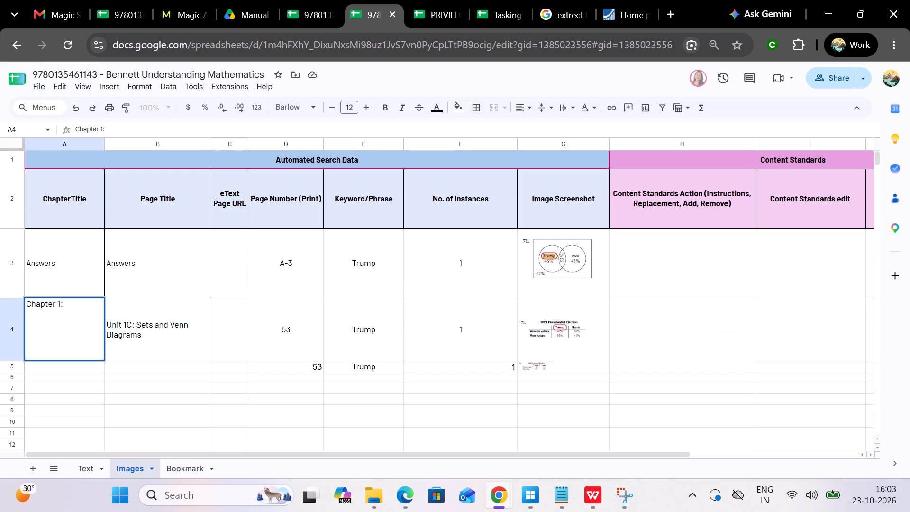
key("space")
Copy the chapter name "Thinking Critically" from the page 52 header in the PDF and append it to cell A4.
key("alt+Tab")
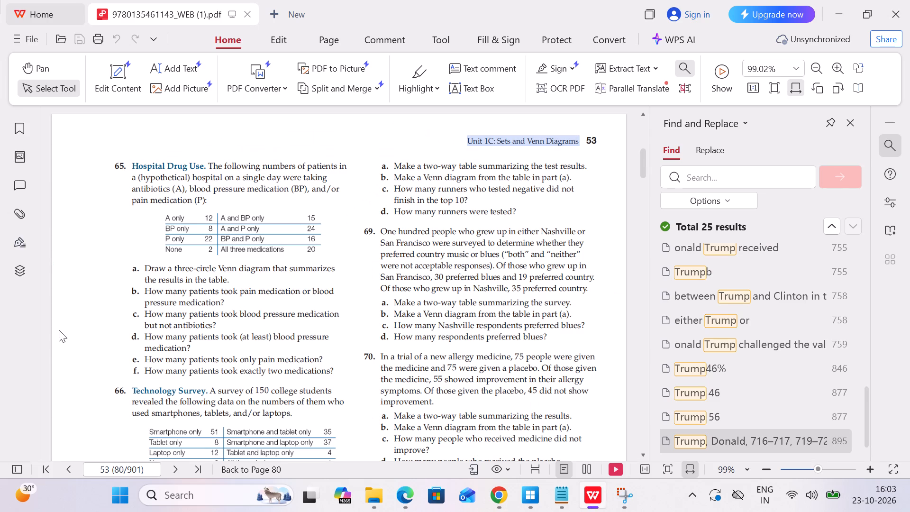
scroll(195, 269, "up", 3)
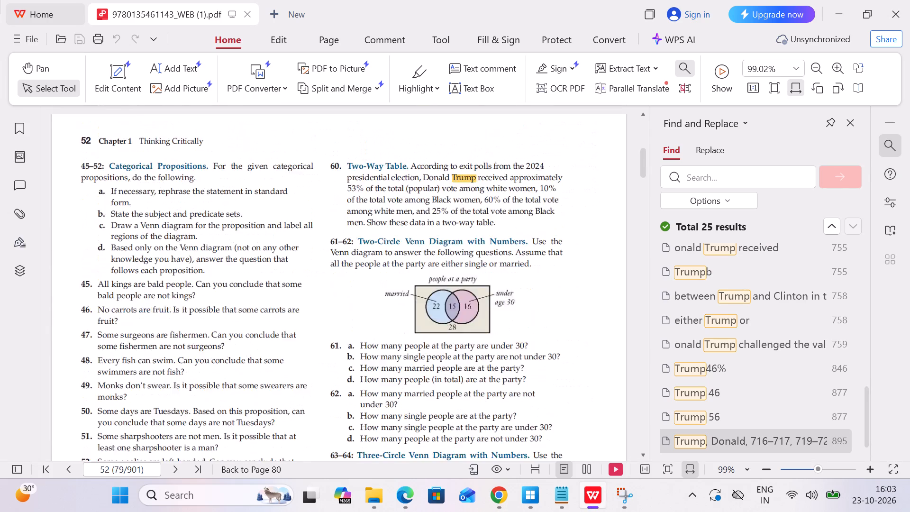
scroll(195, 269, "up", 1)
scroll(195, 269, "down", 2)
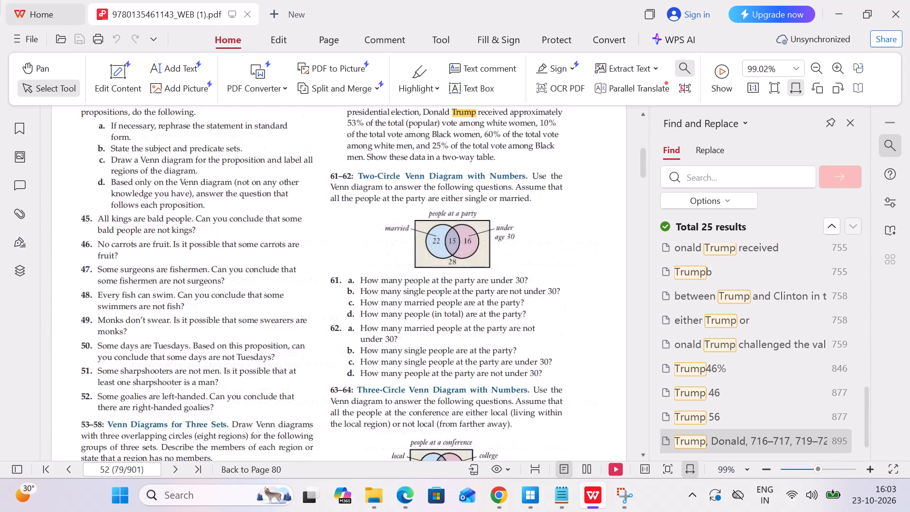
scroll(194, 240, "up", 1)
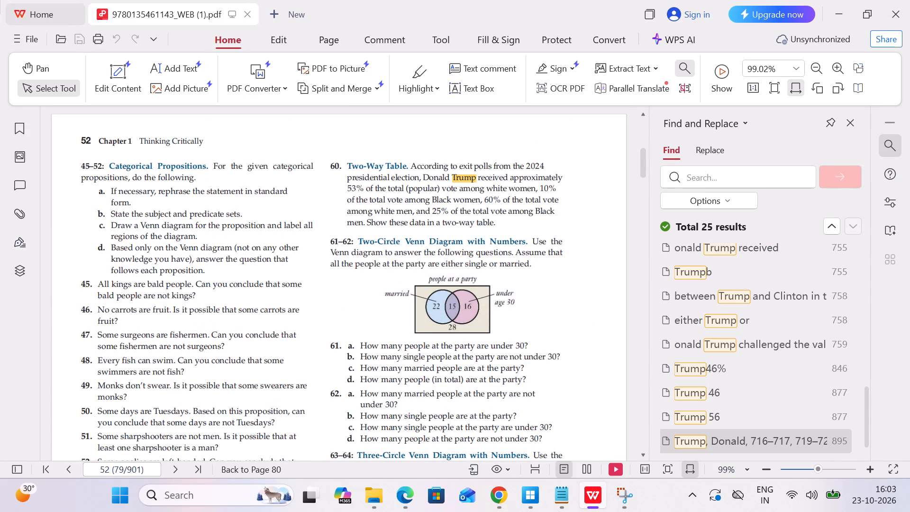
left_click_drag(140, 141, 227, 137)
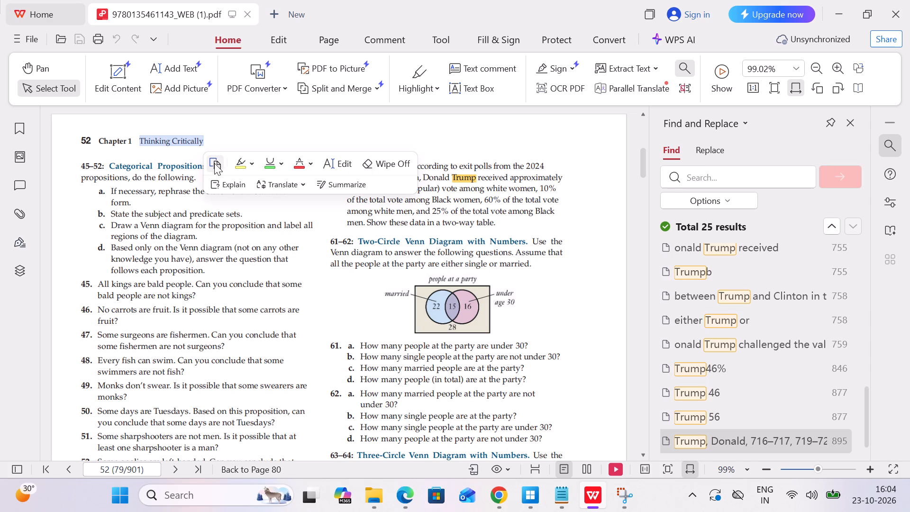
left_click(213, 163)
left_click(276, 292)
key("alt+Tab")
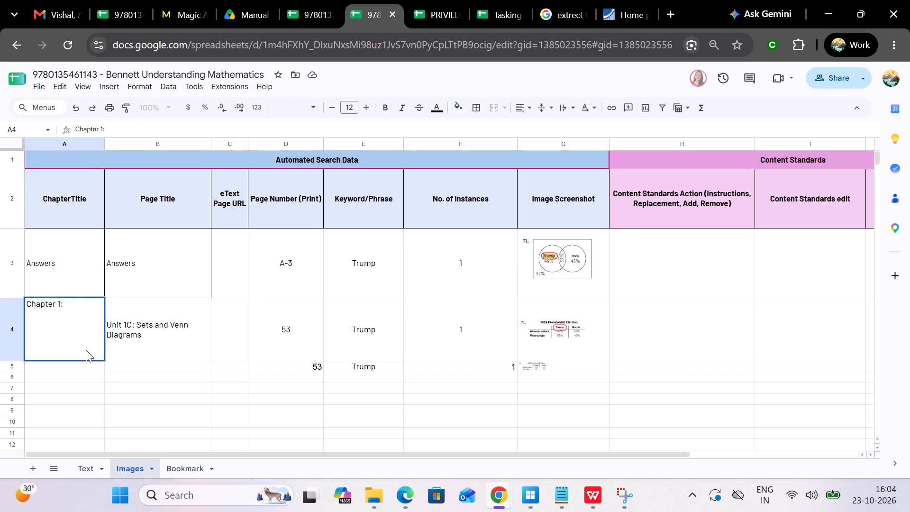
key("ctrl+v")
left_click(283, 350)
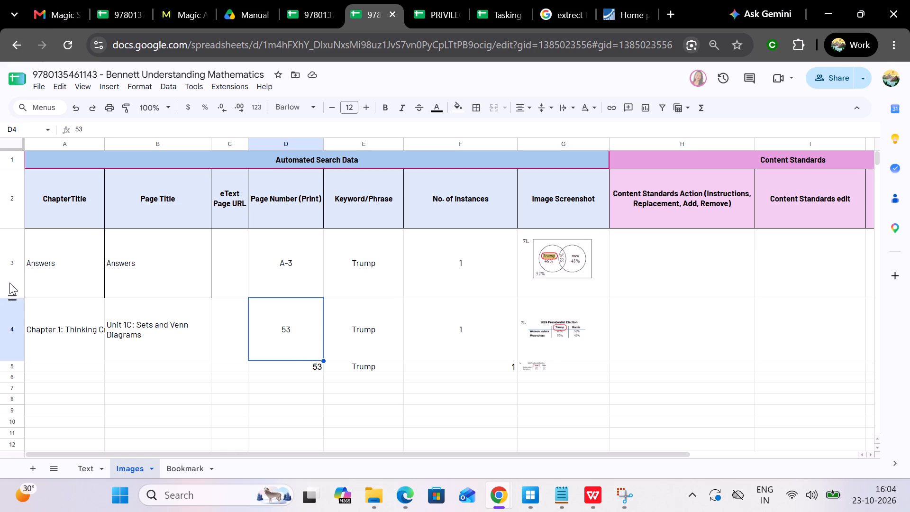
Set rows 3 to 19 of the Images sheet to Barlow font at size 11.
left_click_drag(9, 283, 8, 441)
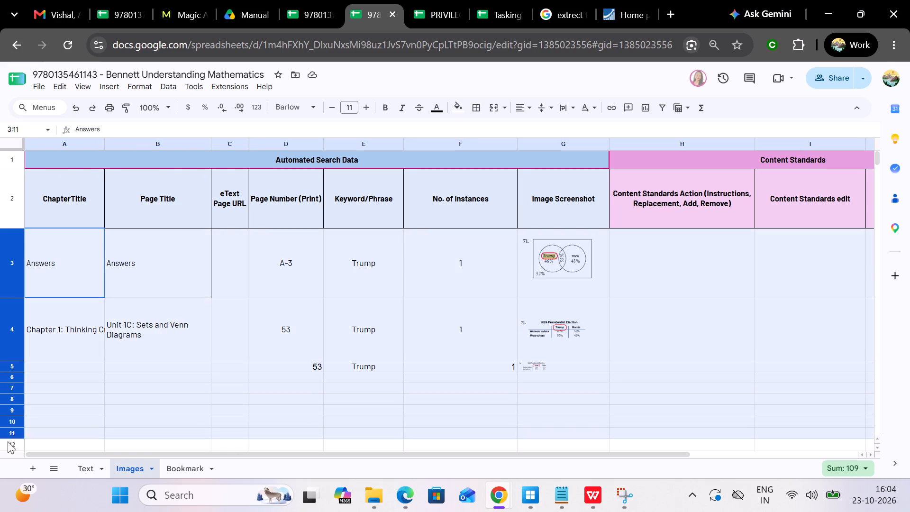
left_click_drag(8, 441, 6, 466)
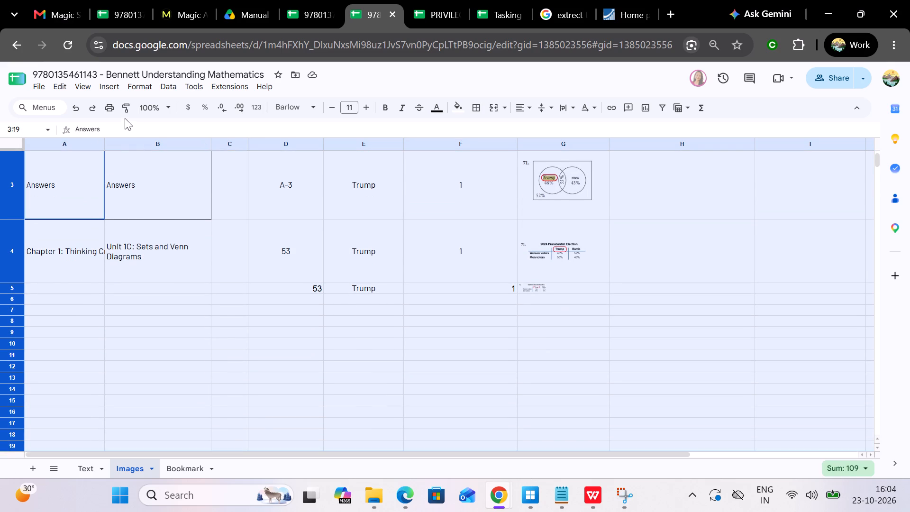
left_click(289, 103)
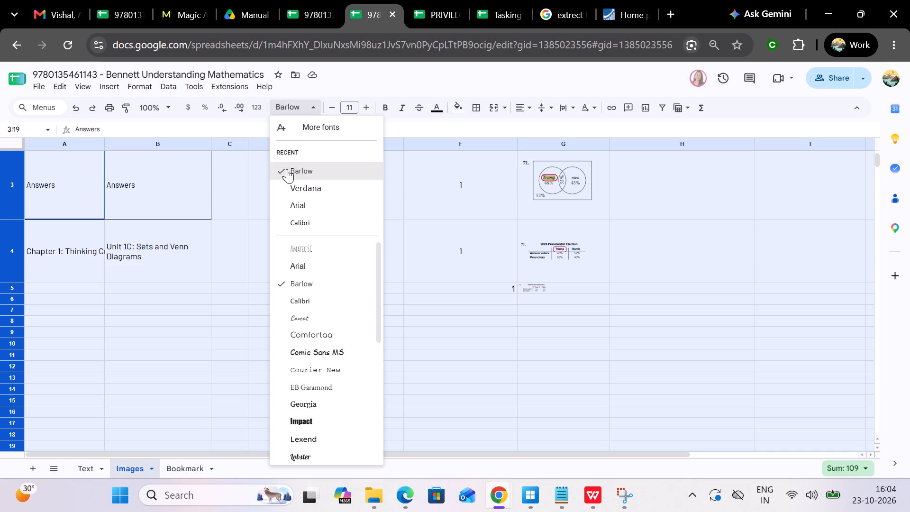
left_click(287, 169)
left_click(336, 103)
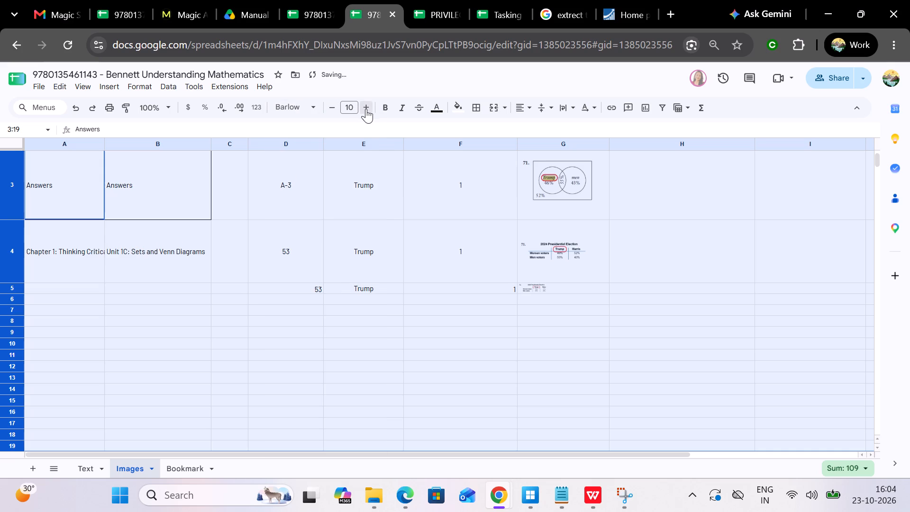
left_click(366, 109)
Align rows 3 to 19 horizontally left and vertically middle, and turn on text wrapping.
left_click_drag(521, 108, 526, 124)
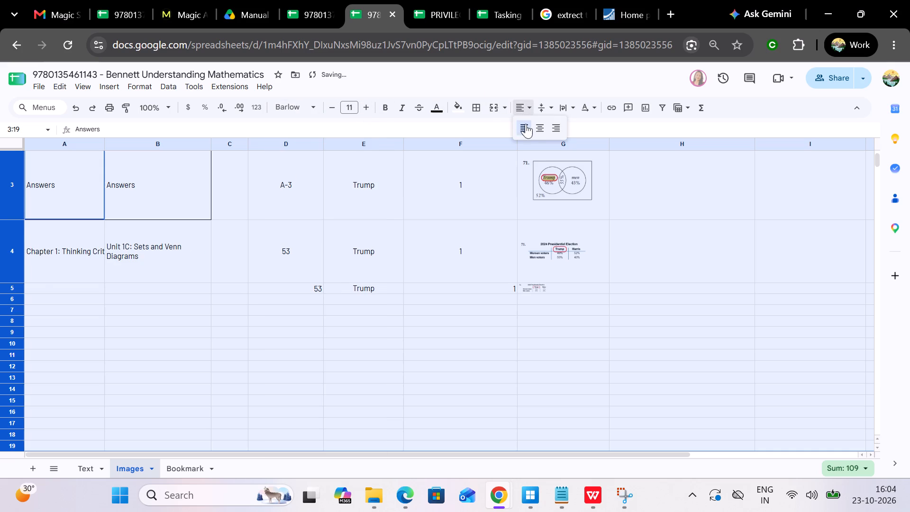
left_click_drag(526, 124, 526, 126)
left_click(526, 126)
left_click_drag(536, 114, 553, 123)
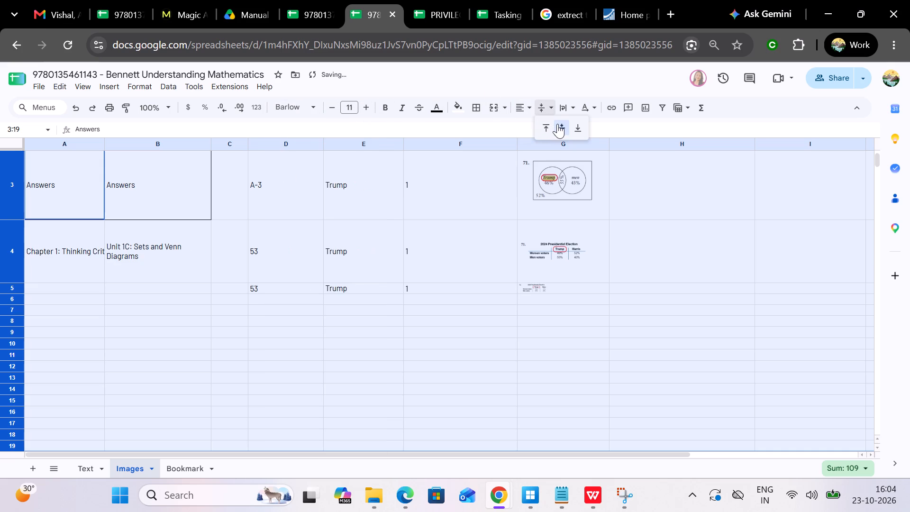
left_click(557, 124)
left_click(567, 110)
left_click(584, 122)
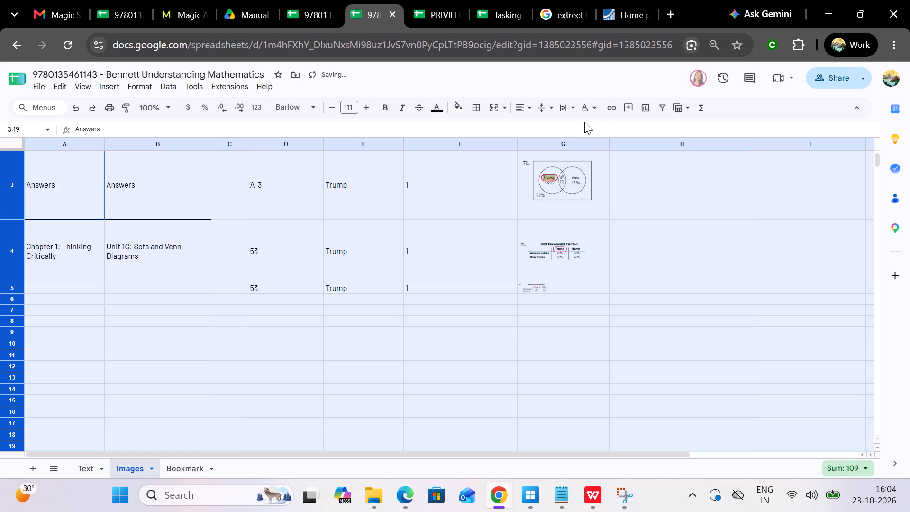
left_click(581, 274)
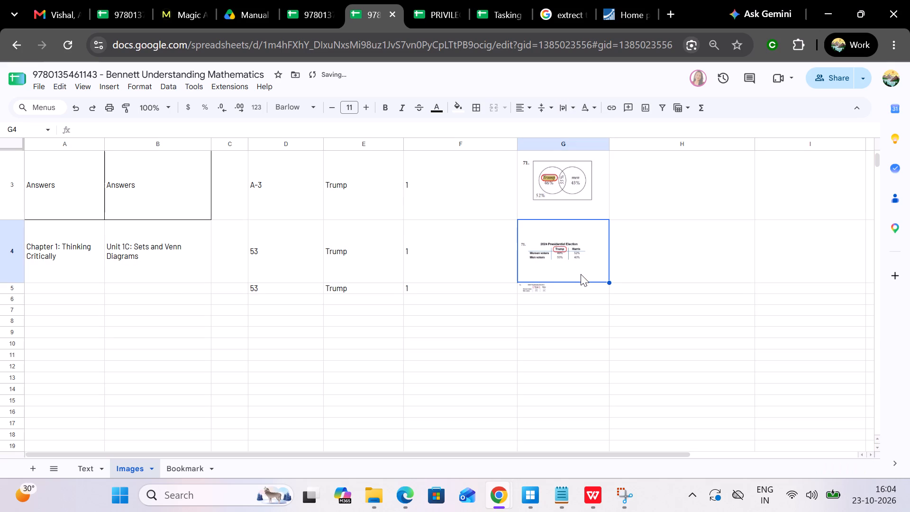
Copy the Yes value from K3 into cells K4 and K5.
scroll(508, 304, "left", 3)
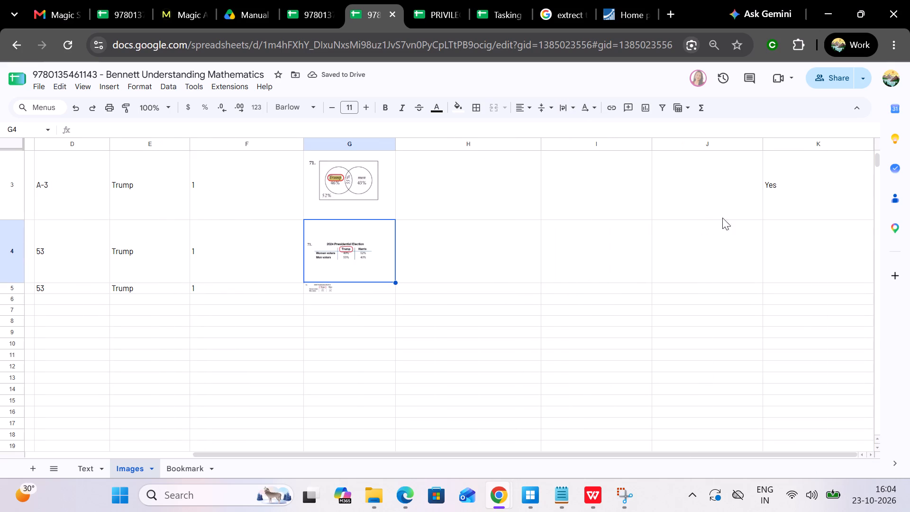
left_click(773, 180)
key("ctrl+c")
left_click_drag(776, 241, 783, 285)
key("ctrl+v")
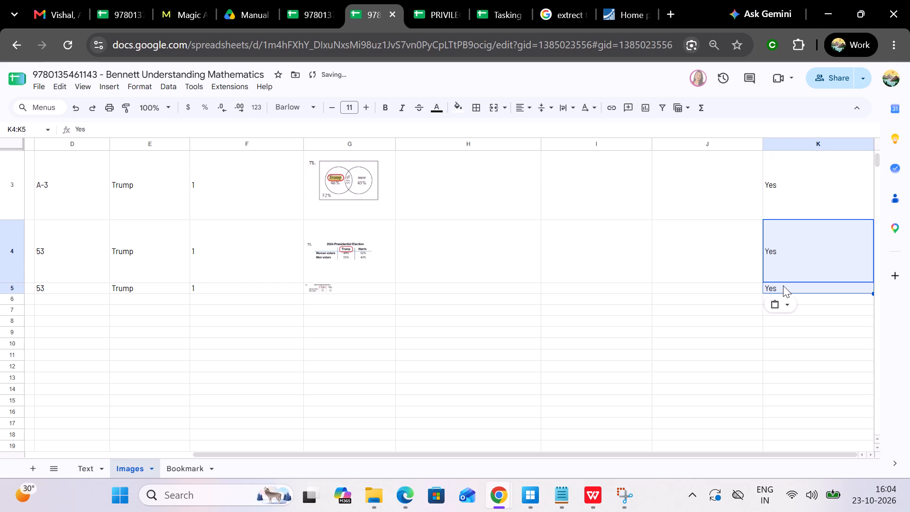
left_click(681, 289)
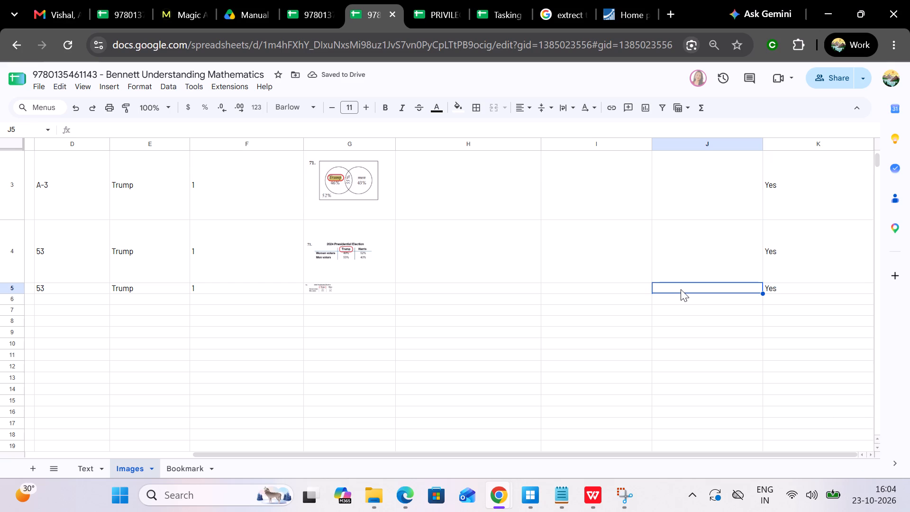
Review election tables 71 and 72 on page 53 of the PDF and delete the existing screenshot from cell G5.
key("alt+Tab")
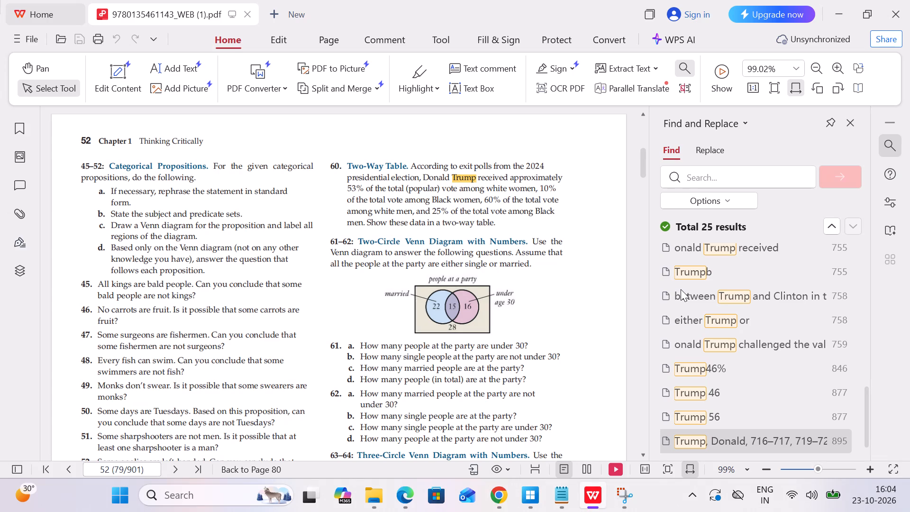
scroll(501, 294, "down", 1)
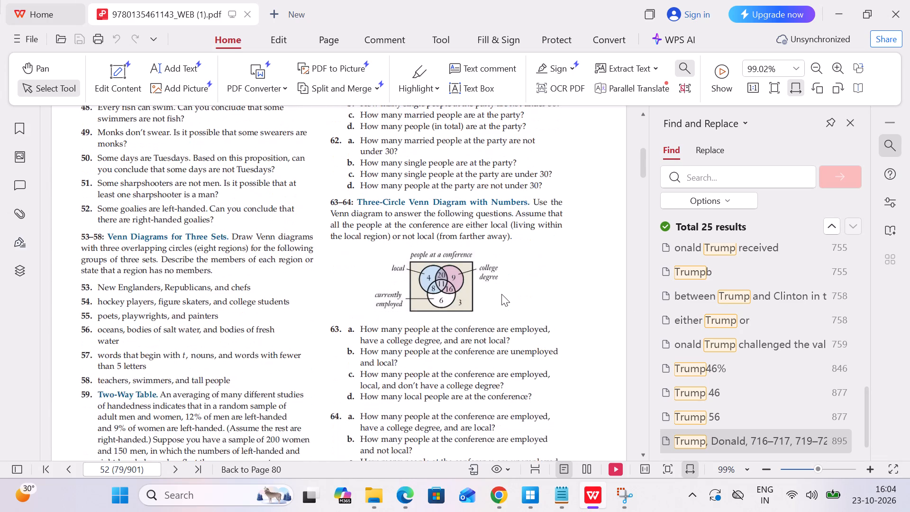
scroll(501, 294, "down", 3)
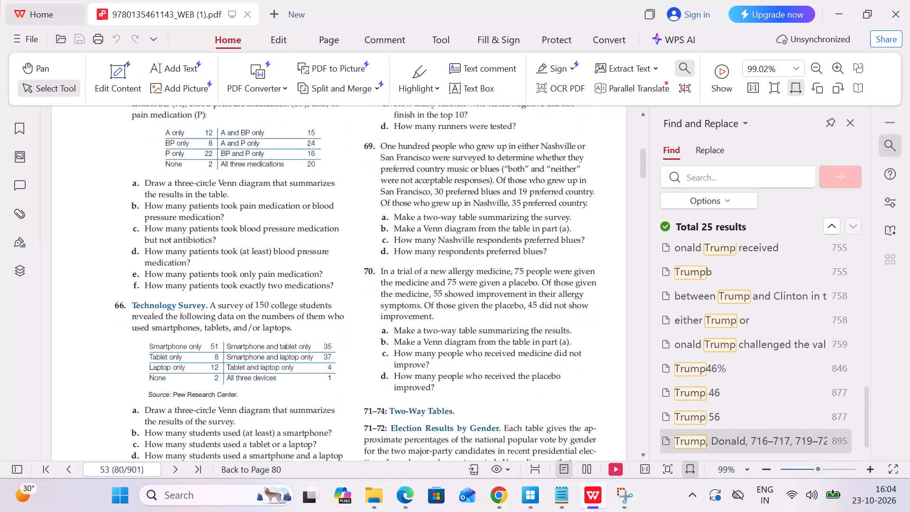
scroll(501, 294, "down", 3)
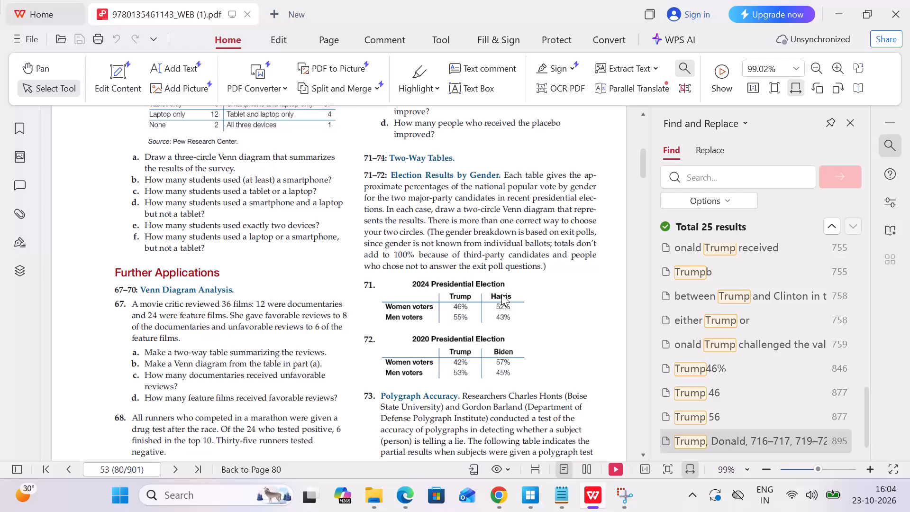
scroll(501, 294, "down", 1)
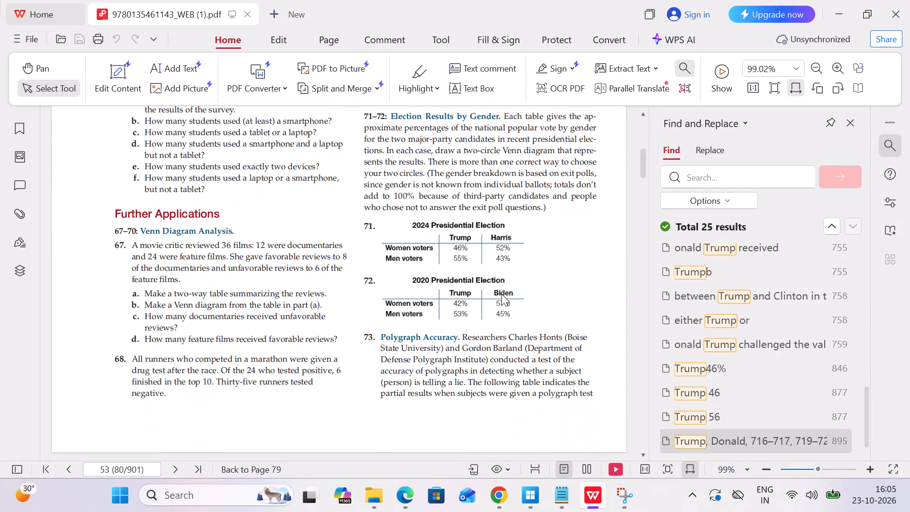
key("alt+Tab")
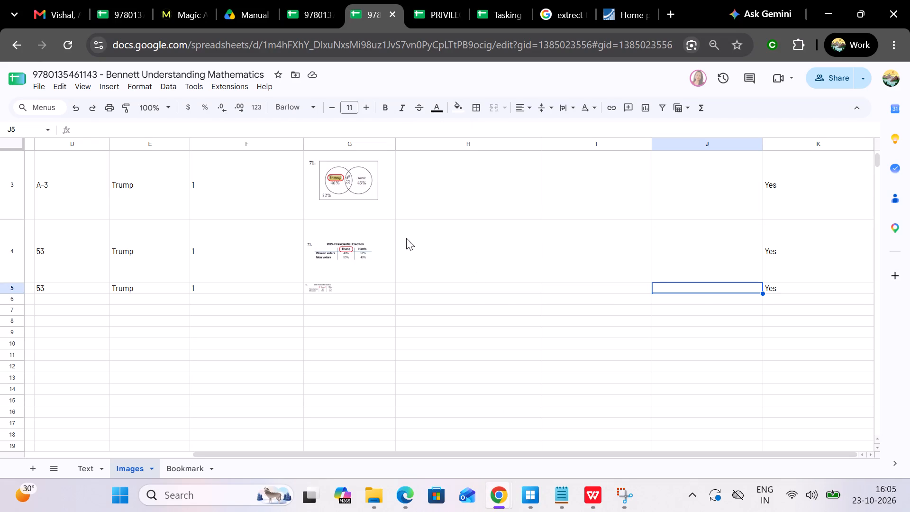
left_click(357, 286)
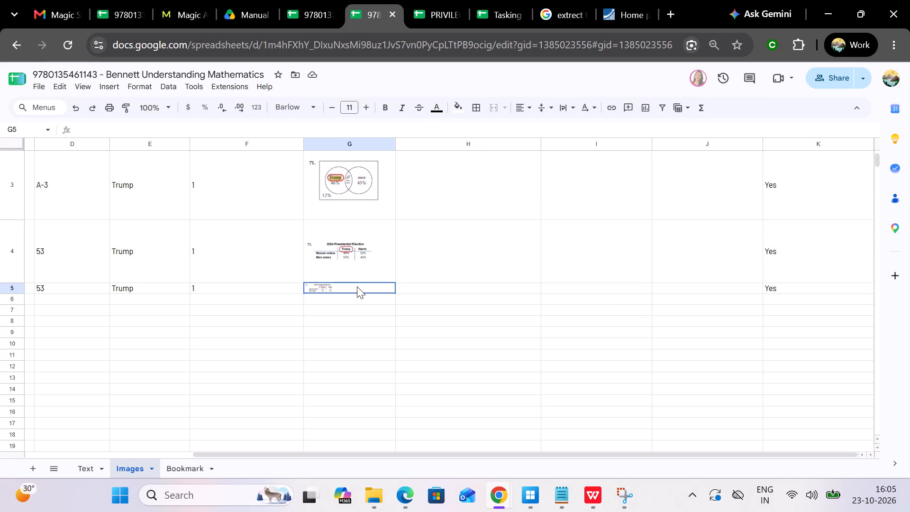
key("BackSpace")
Capture table 72, 2020 Presidential Election, from the PDF with red boxes around Trump and Biden, and save it as a JPEG in Pictures.
key("alt+Tab")
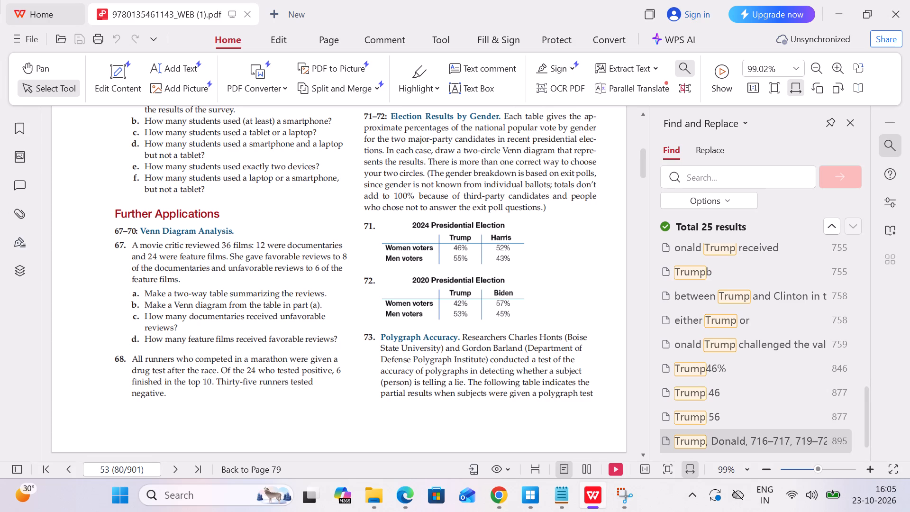
key("ctrl+Print")
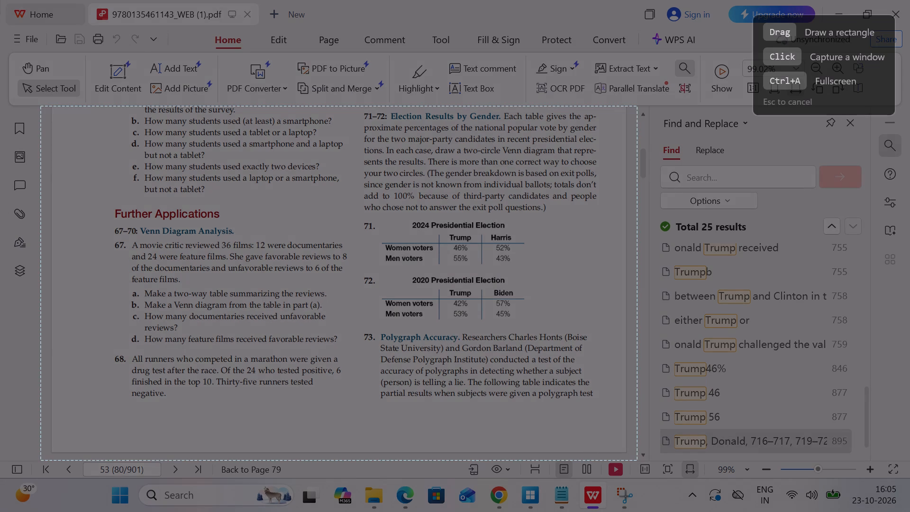
left_click_drag(356, 271, 547, 332)
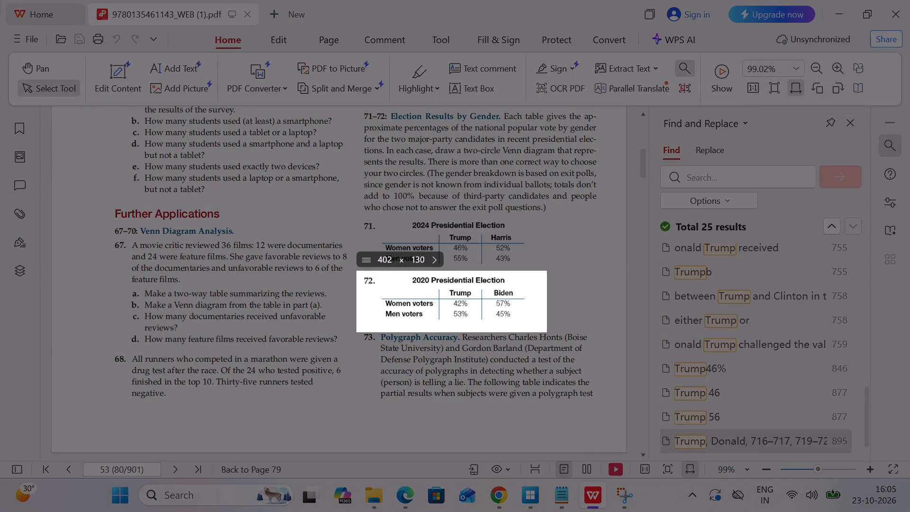
left_click_drag(547, 332, 560, 326)
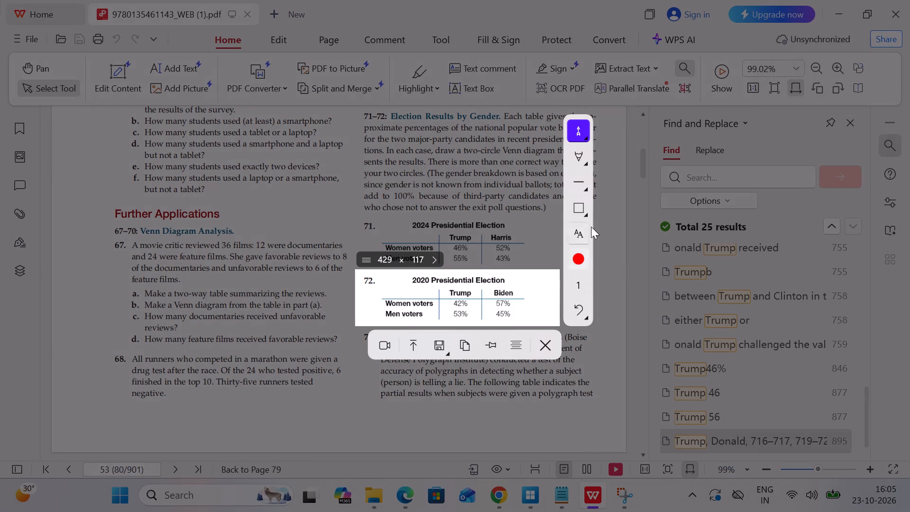
left_click(582, 204)
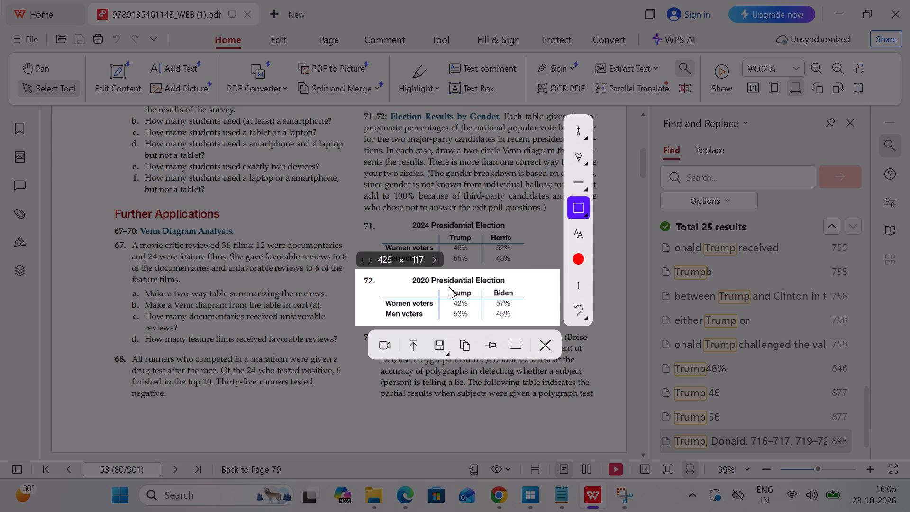
left_click_drag(443, 286, 475, 300)
left_click_drag(489, 286, 517, 300)
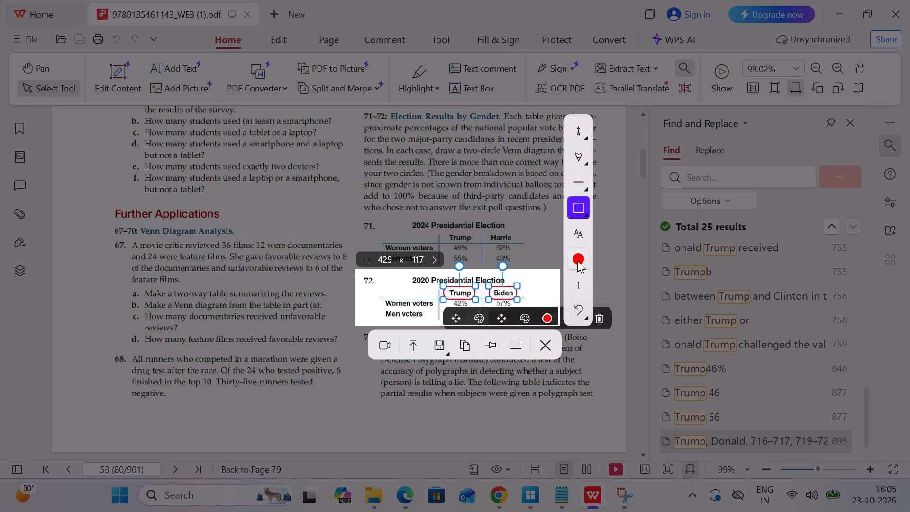
key("ctrl+s")
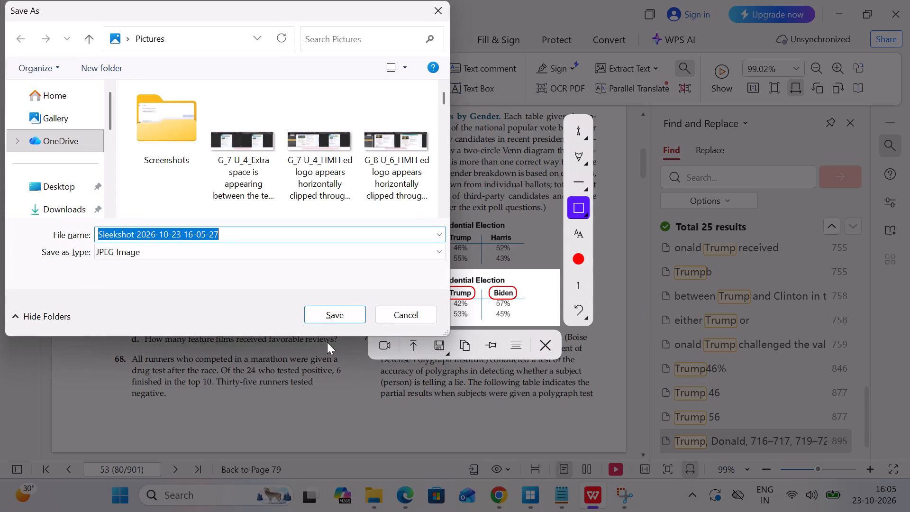
left_click(333, 317)
Insert the newly saved table 72 screenshot into cell G5 of the Images sheet by uploading it from the Gallery.
key("alt+Tab")
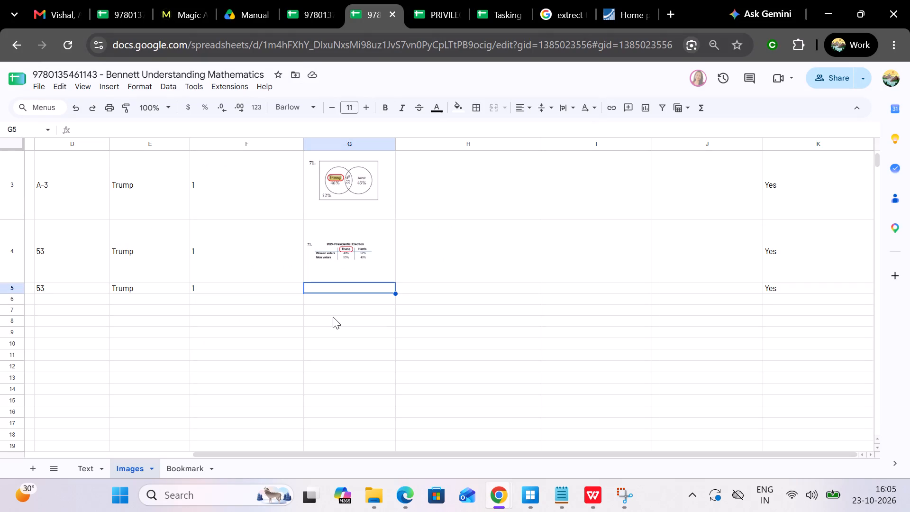
left_click_drag(104, 90, 190, 247)
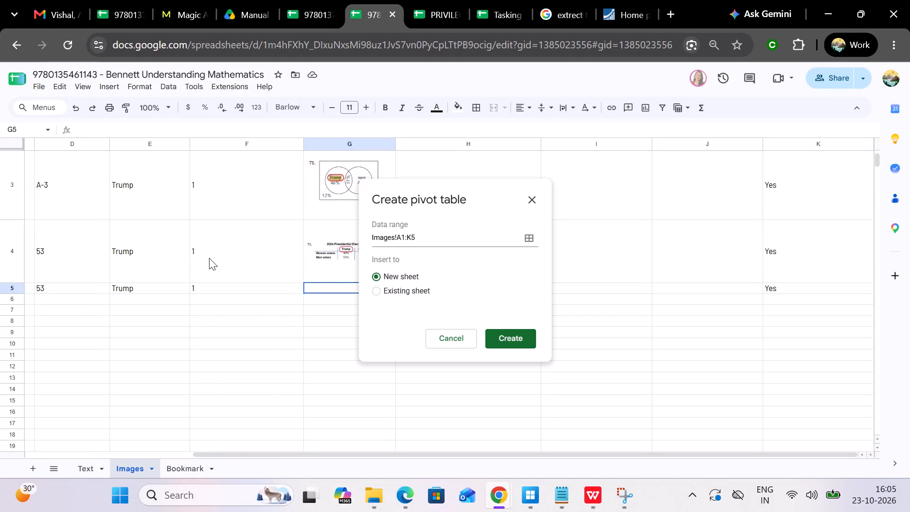
left_click(447, 341)
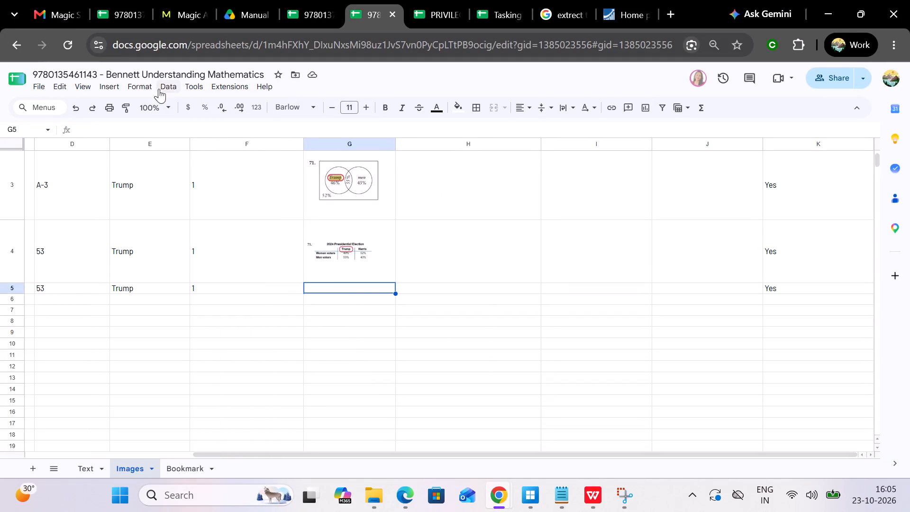
left_click(114, 88)
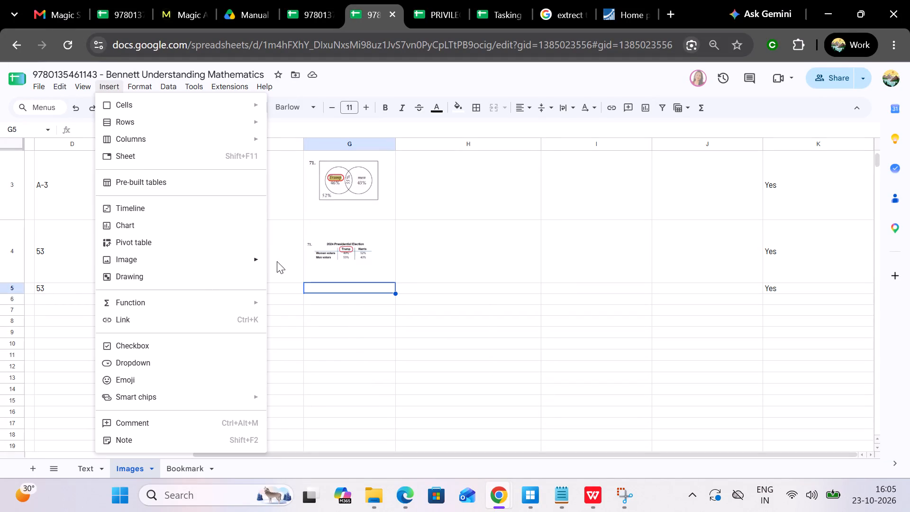
left_click(315, 265)
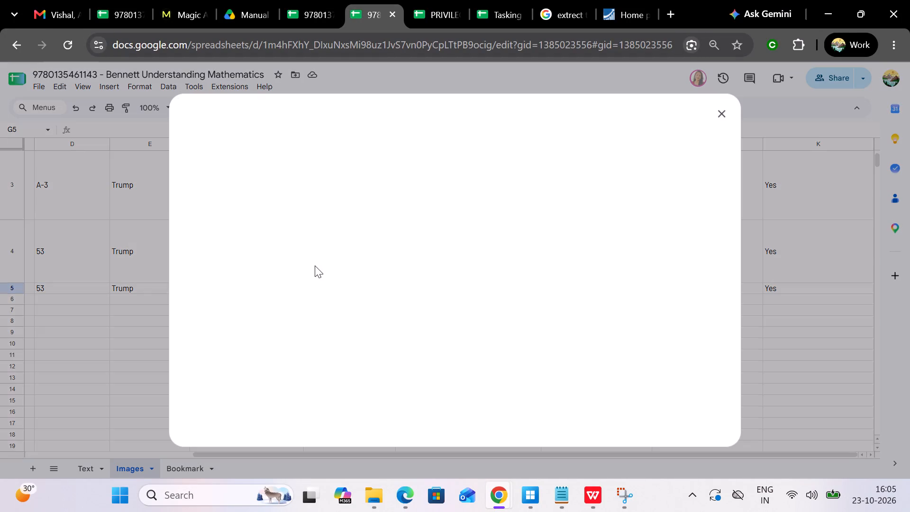
left_click(220, 229)
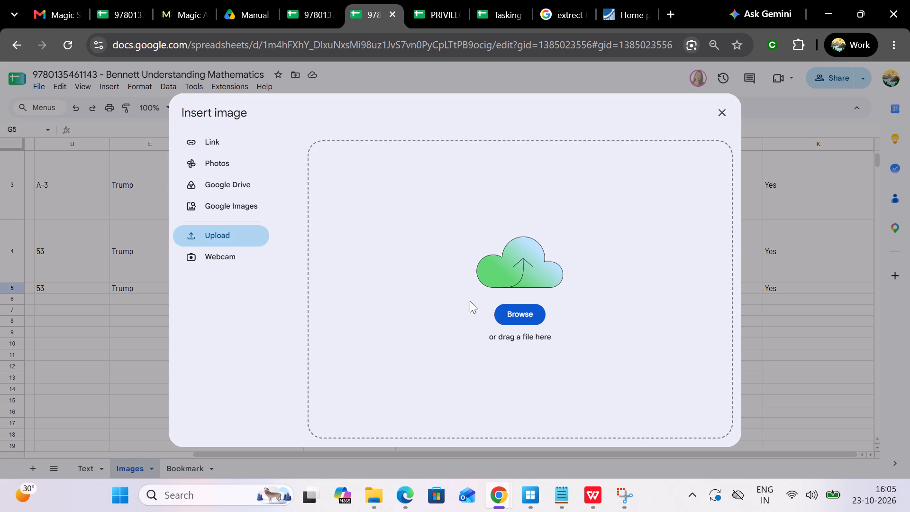
left_click(507, 312)
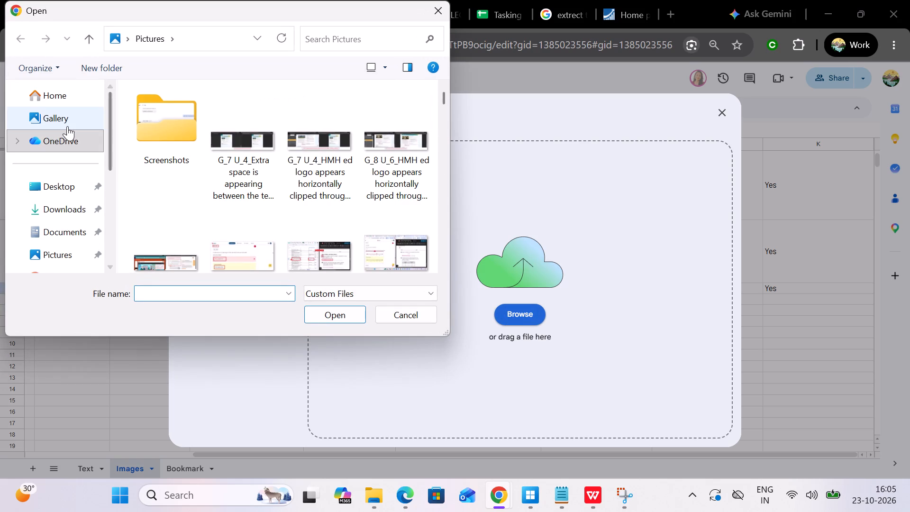
left_click(67, 126)
left_click(178, 137)
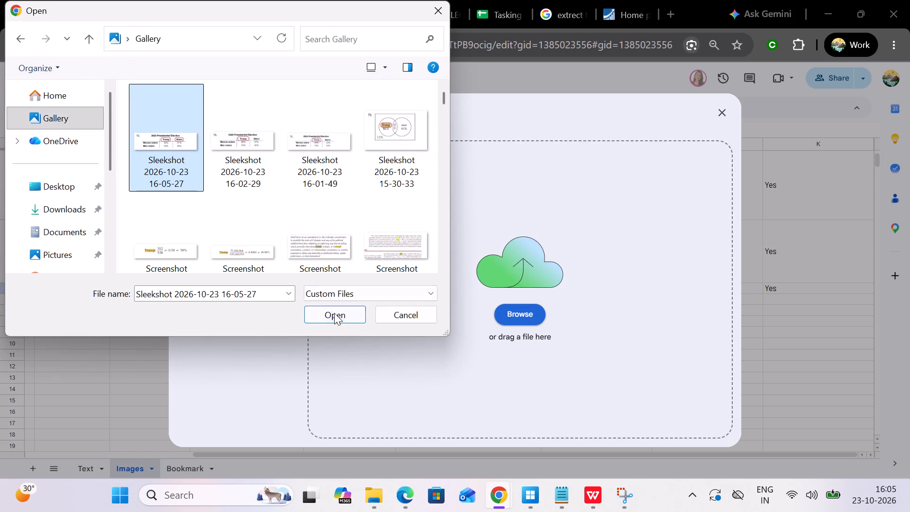
left_click(335, 316)
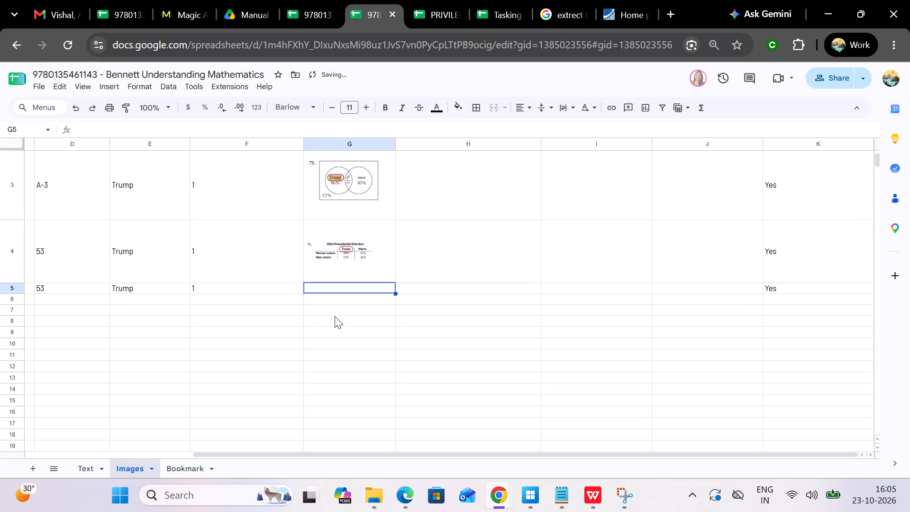
Set row 5's number of instances to 2 and its keyword entry to Trump-1 and Biden-1, separated by a blank line.
left_click(231, 290)
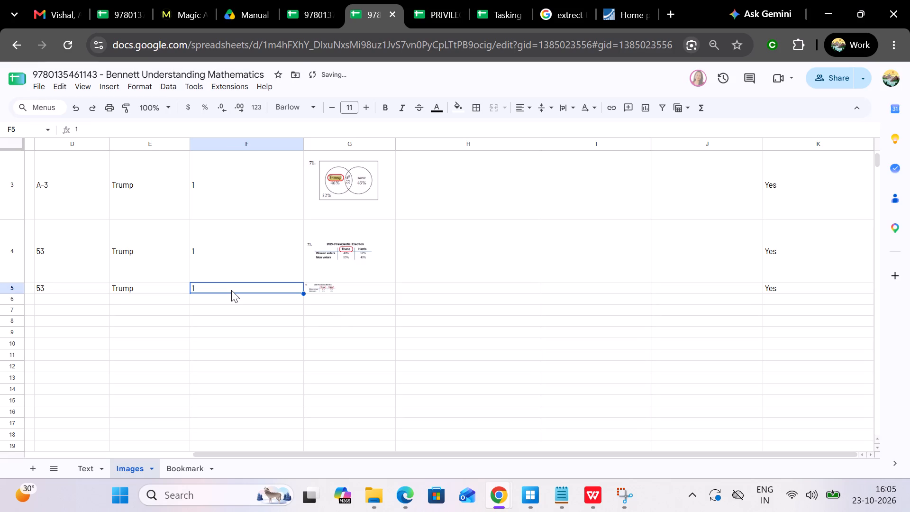
key("2")
double_click(160, 287)
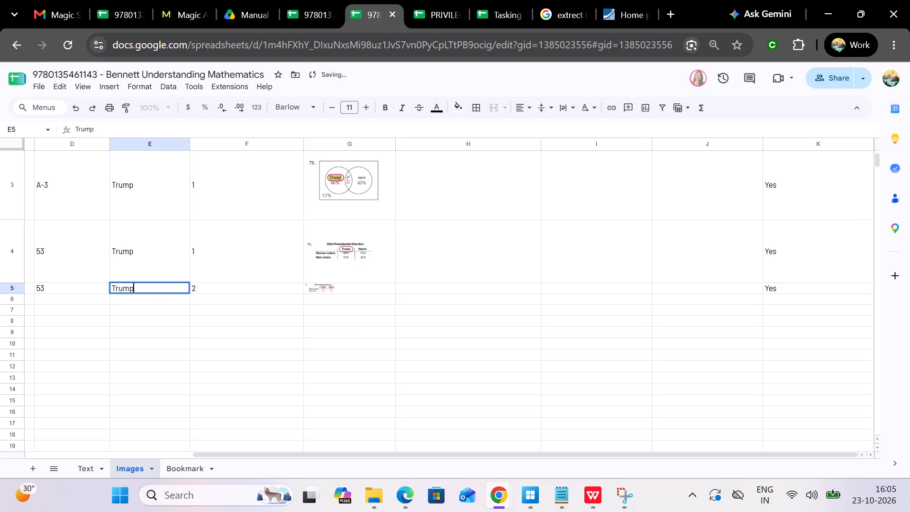
type("-1")
key("Return")
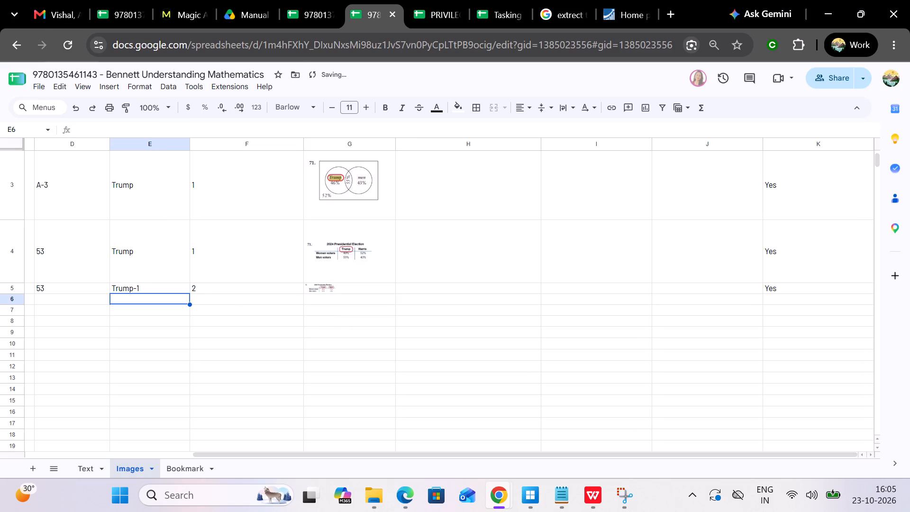
double_click(140, 288)
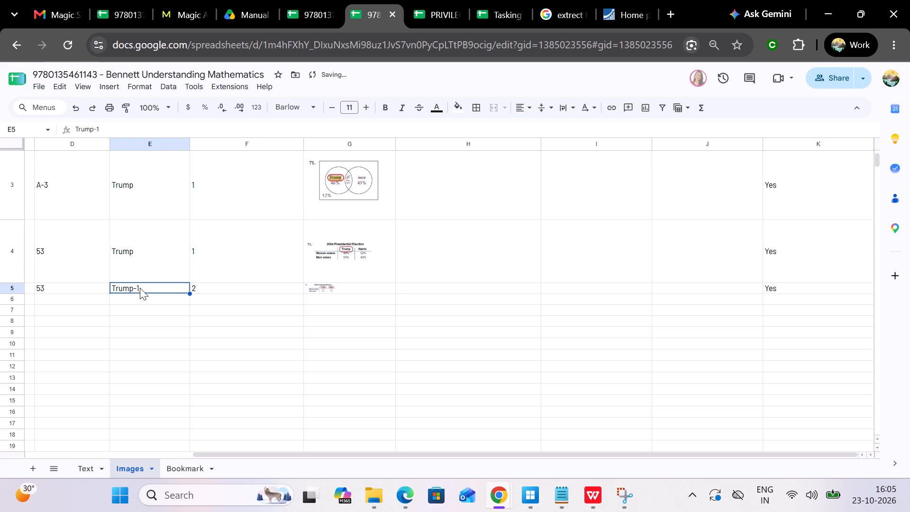
key("alt+Return")
key("alt+Return")
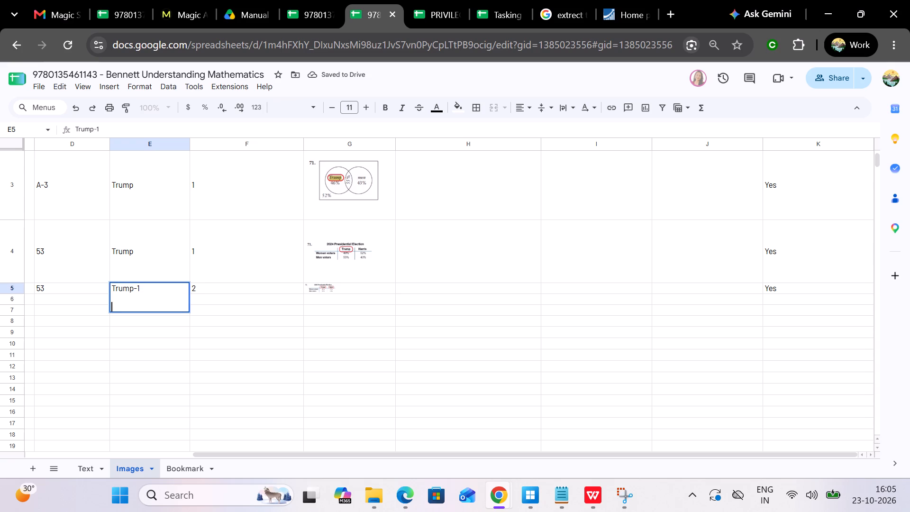
key("shift+b")
type("de")
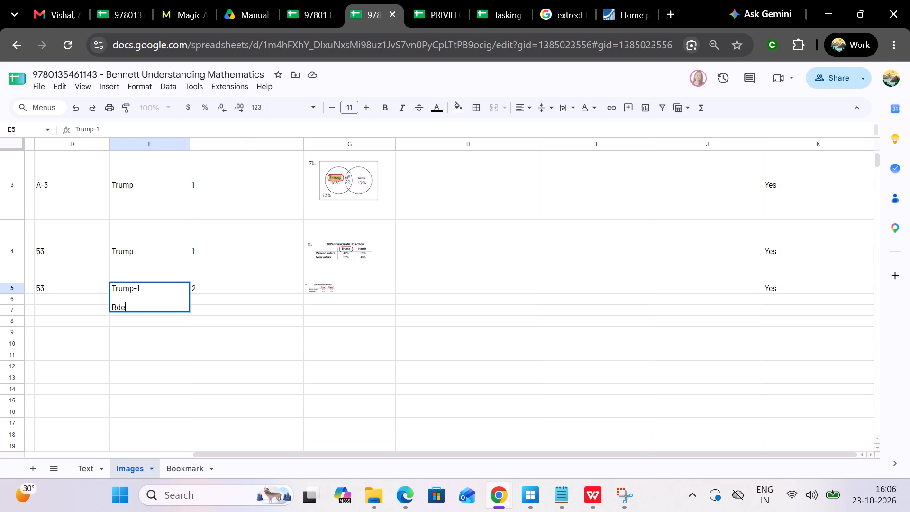
key("BackSpace")
key("BackSpace")
type("iden-1")
key("Return")
Copy the chapter title and page title from A4:B4 into A5:B5.
scroll(369, 307, "right", 3)
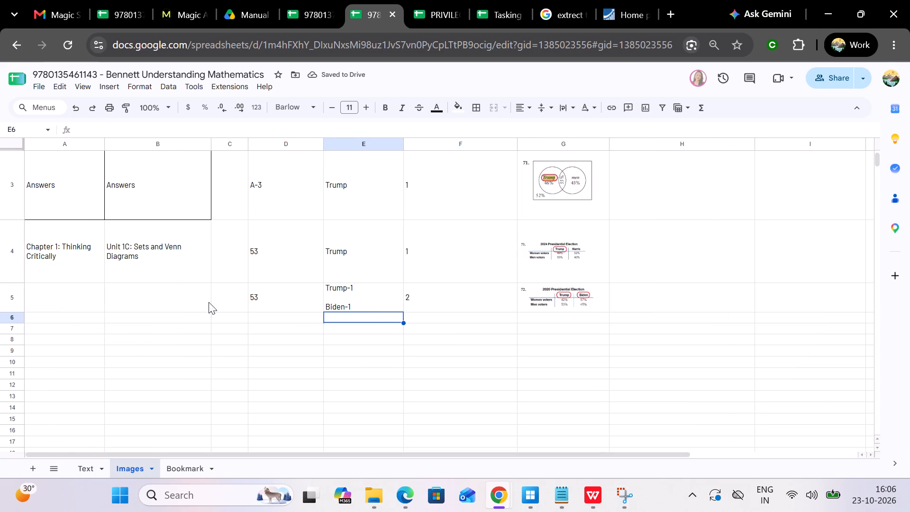
scroll(116, 298, "right", 1)
left_click_drag(45, 264, 116, 254)
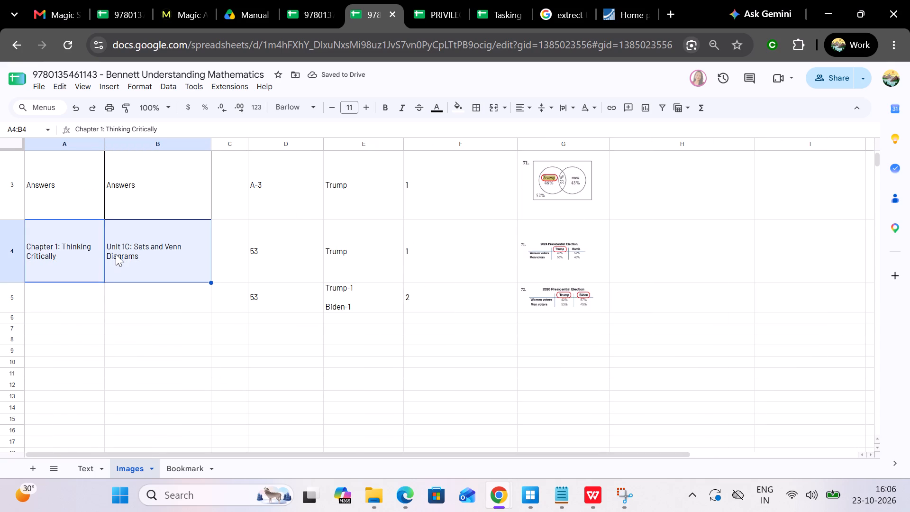
key("ctrl+c")
left_click(60, 288)
key("ctrl+v")
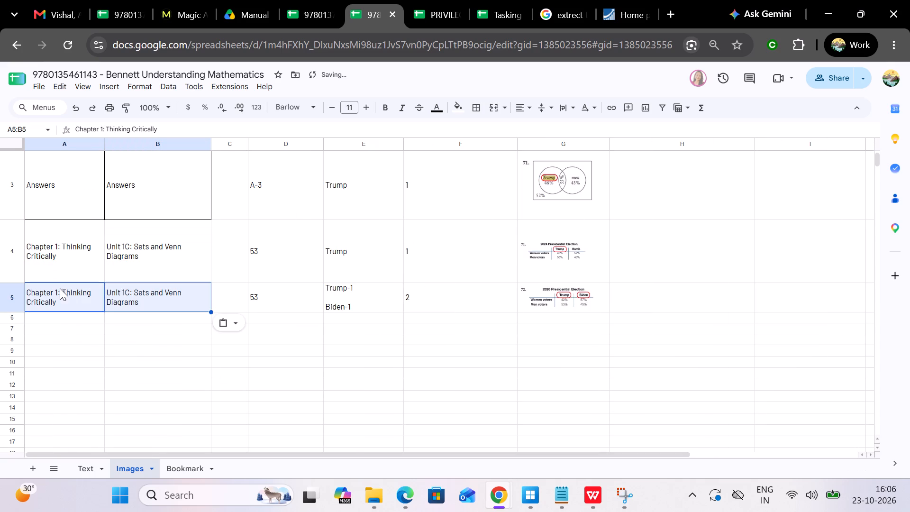
left_click(266, 306)
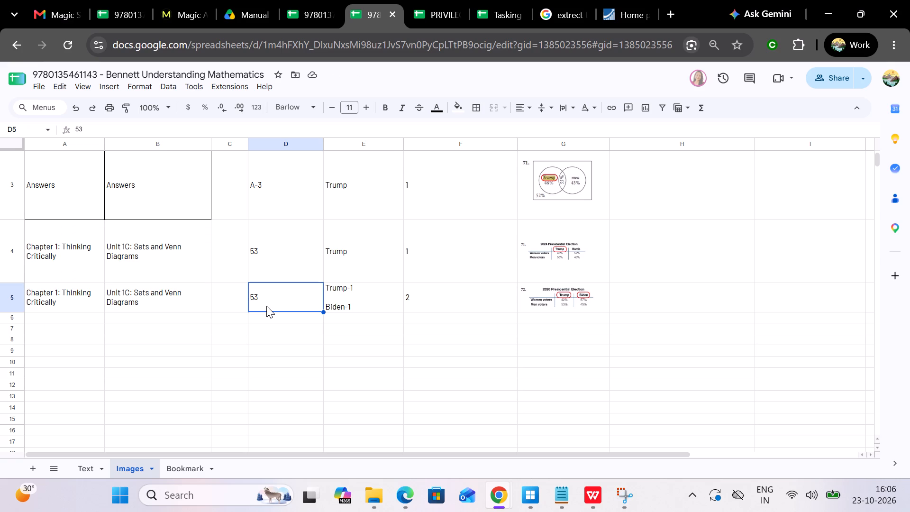
key("alt+Tab")
key("alt+Tab")
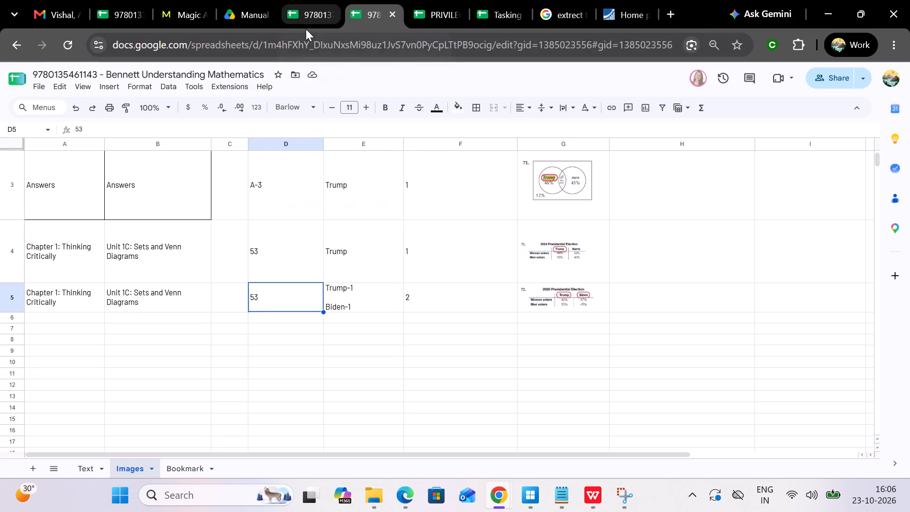
left_click(306, 24)
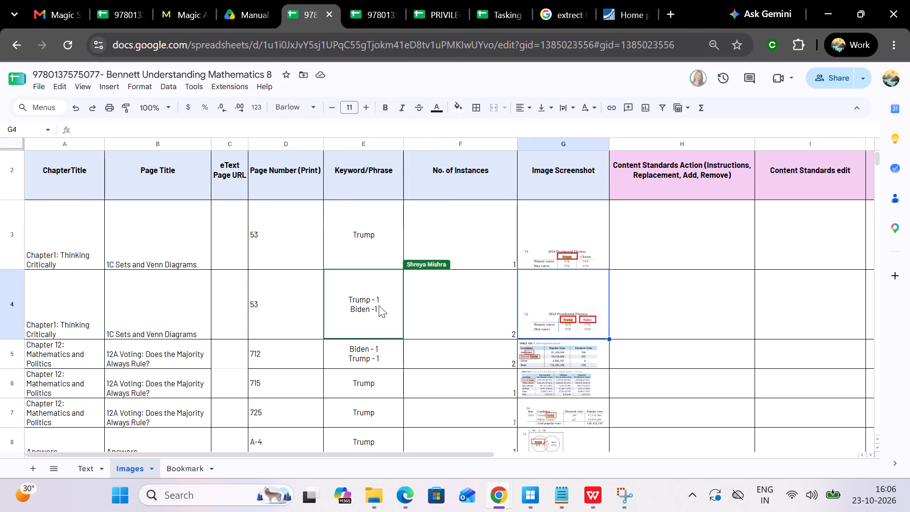
scroll(379, 305, "down", 1)
left_click(374, 311)
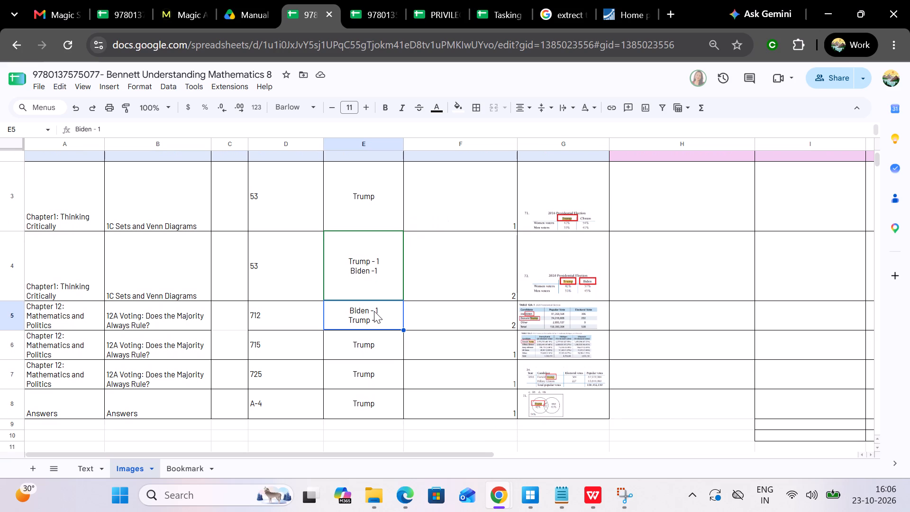
key("alt+Tab")
scroll(374, 311, "up", 2)
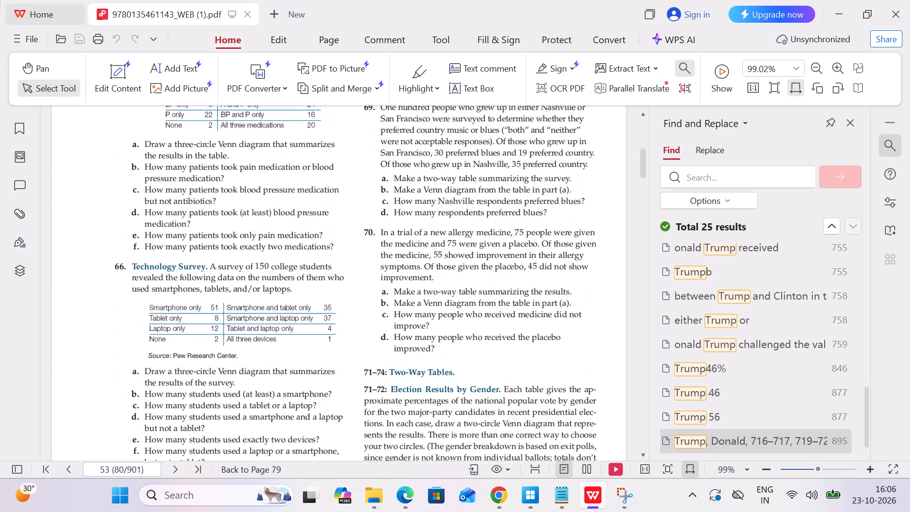
Review the exercises on PDF page 53 down to the two-way election tables 71 and 72.
scroll(374, 311, "up", 1)
scroll(374, 311, "down", 1)
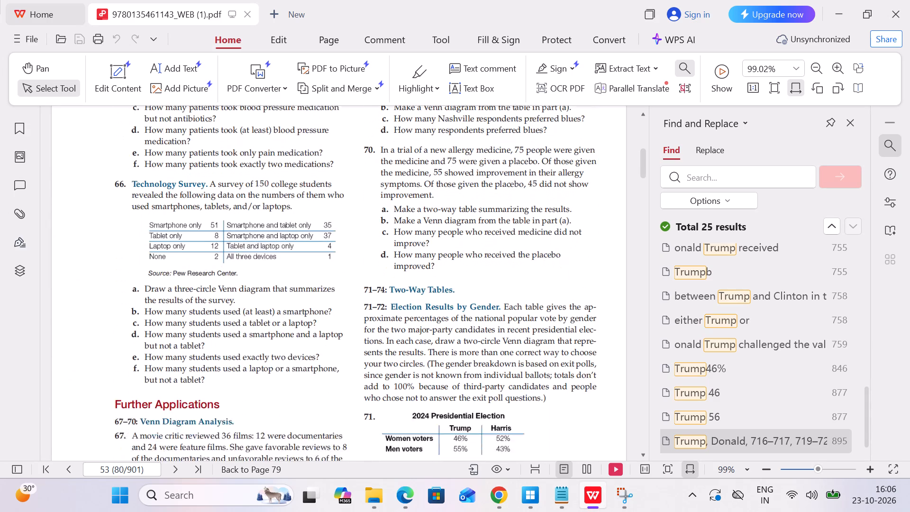
scroll(374, 311, "down", 1)
Switch to the browser and read the newest replies in the team group chat in Gmail.
key("alt+Tab")
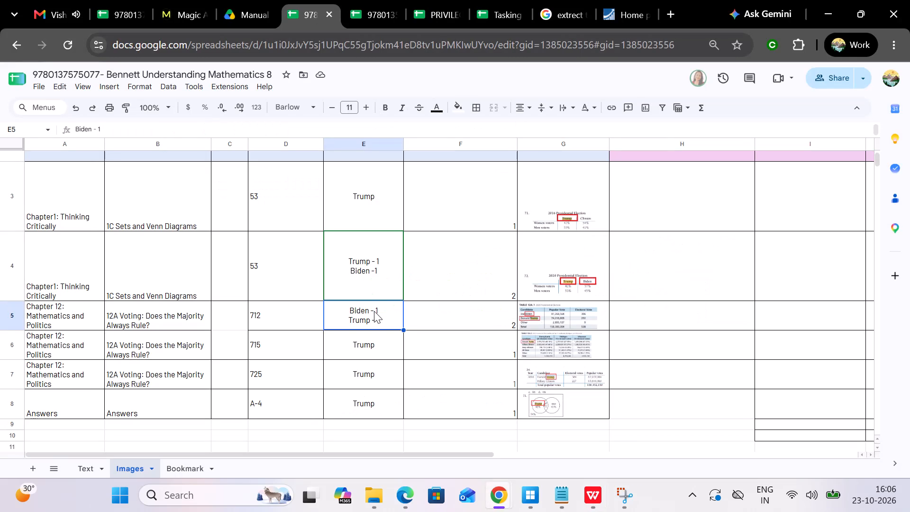
left_click(40, 12)
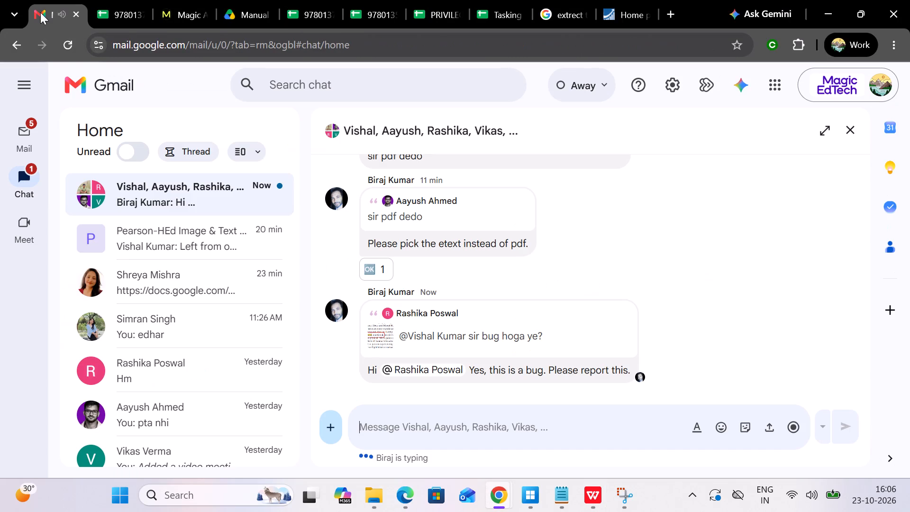
scroll(477, 297, "down", 2)
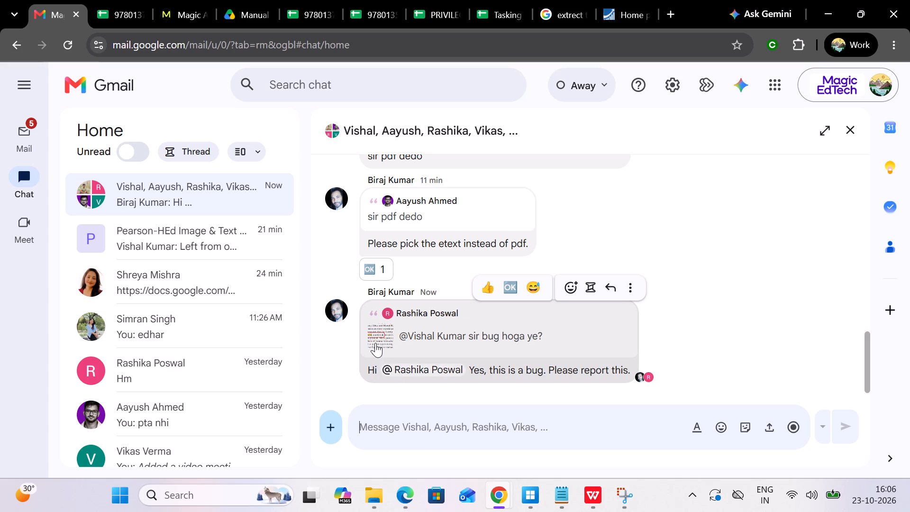
key("alt+Tab")
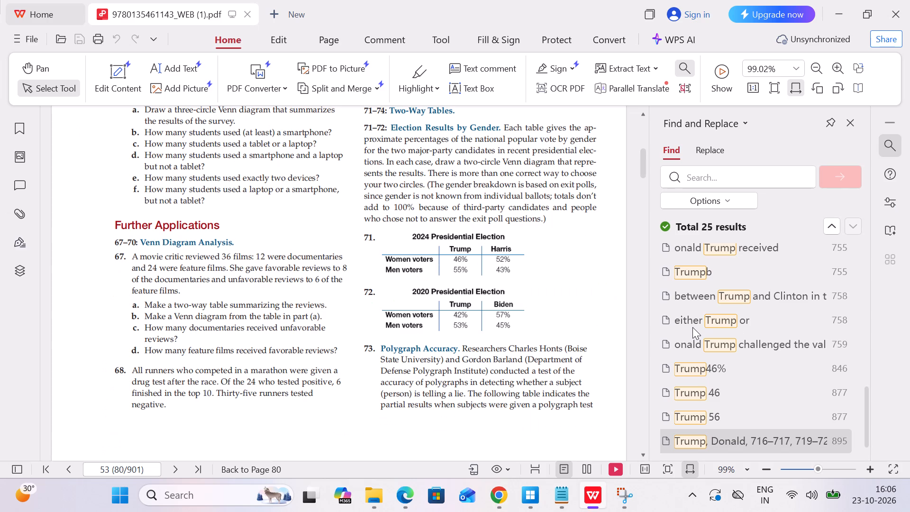
key("alt+Tab")
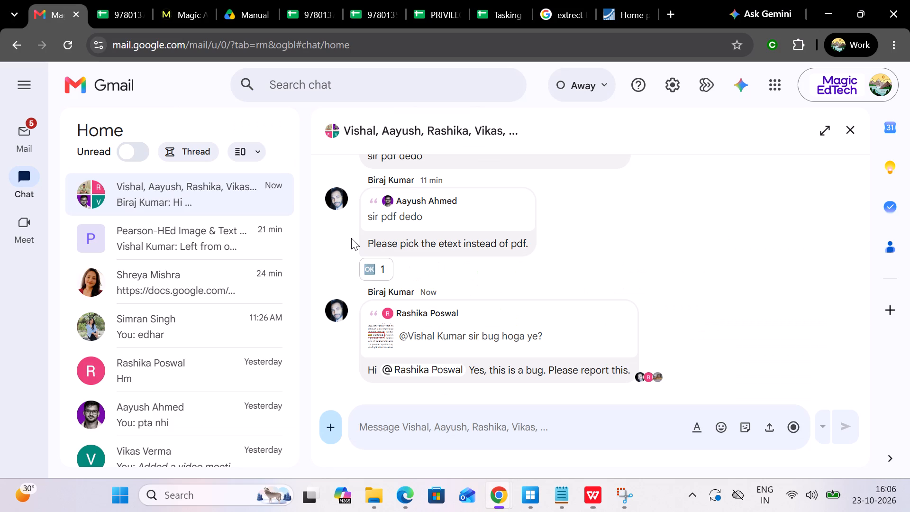
left_click(386, 5)
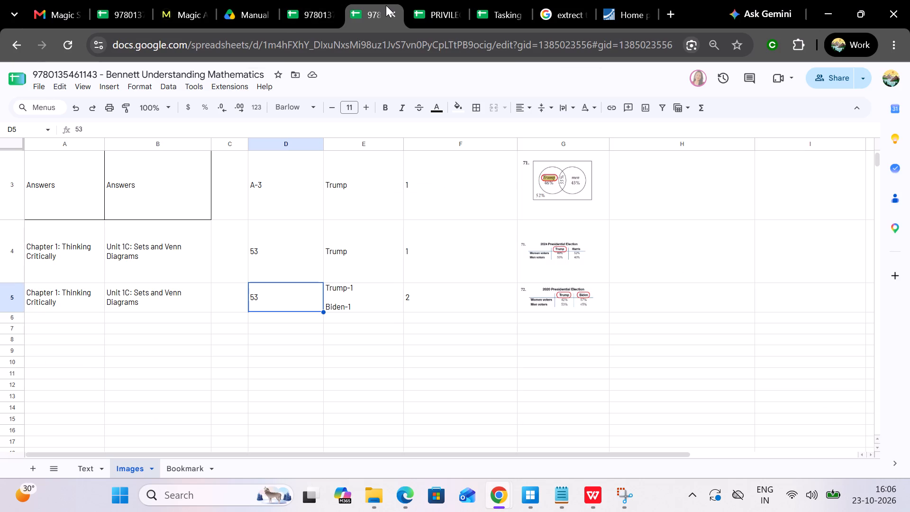
left_click(535, 316)
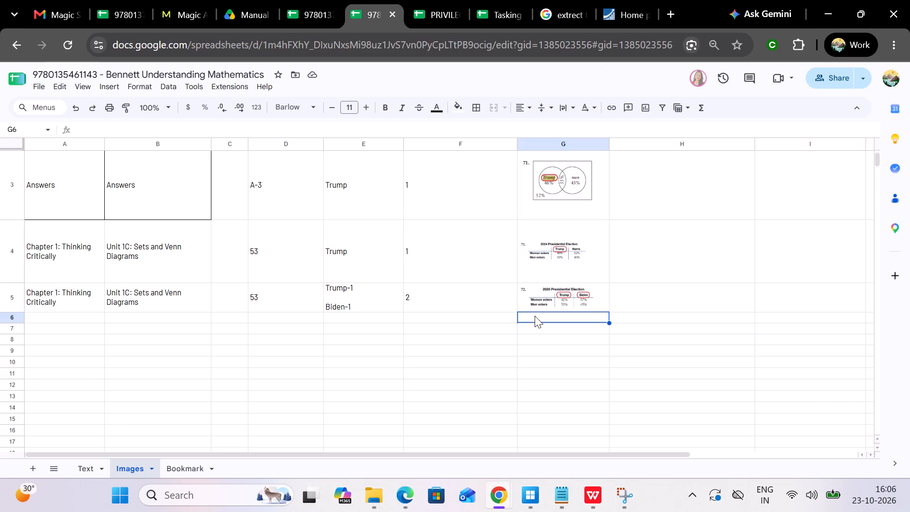
left_click(318, 9)
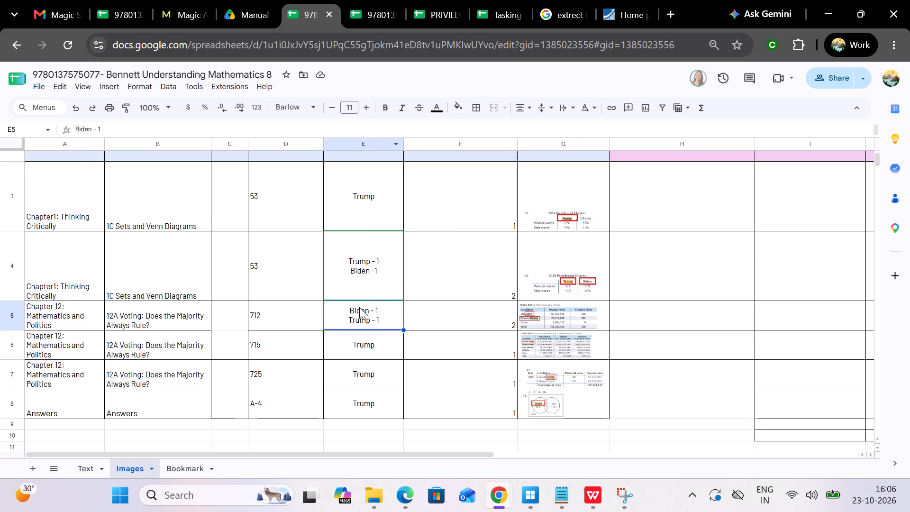
scroll(359, 307, "up", 1)
scroll(359, 307, "down", 1)
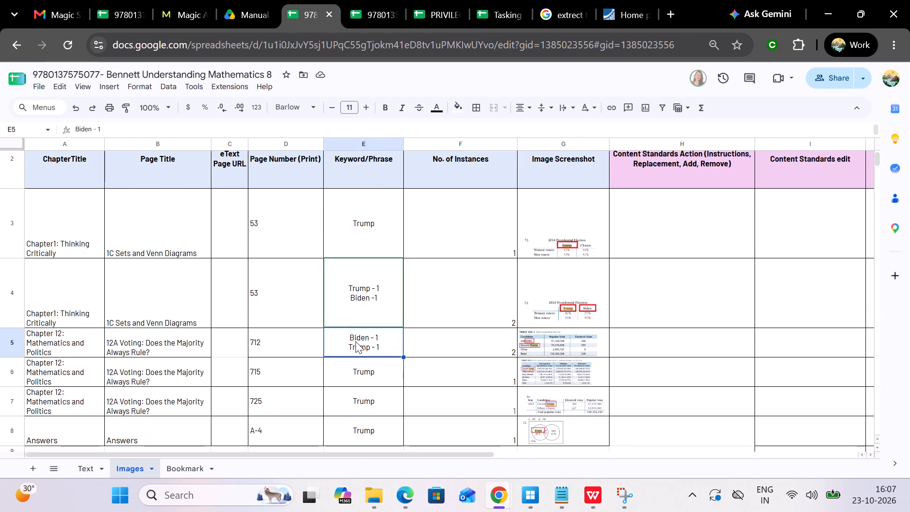
key("alt+Tab")
scroll(403, 293, "down", 6)
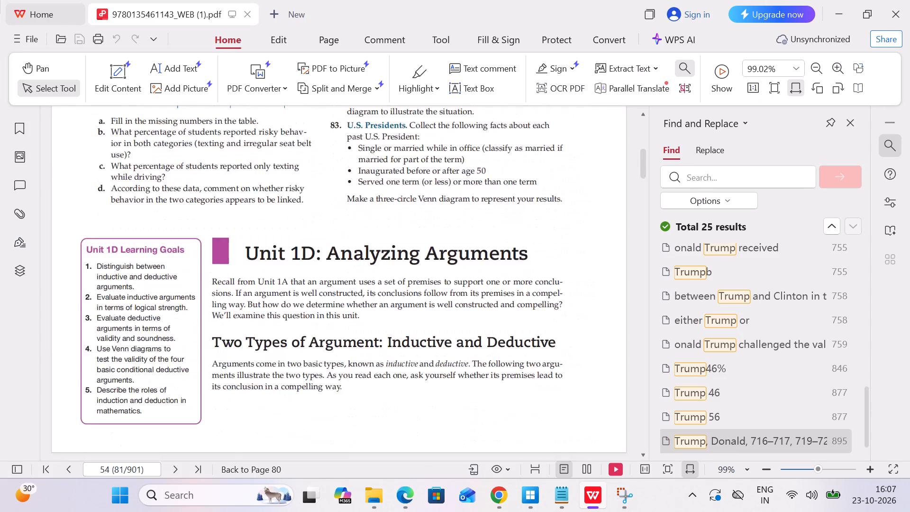
scroll(403, 293, "down", 4)
scroll(403, 293, "up", 1)
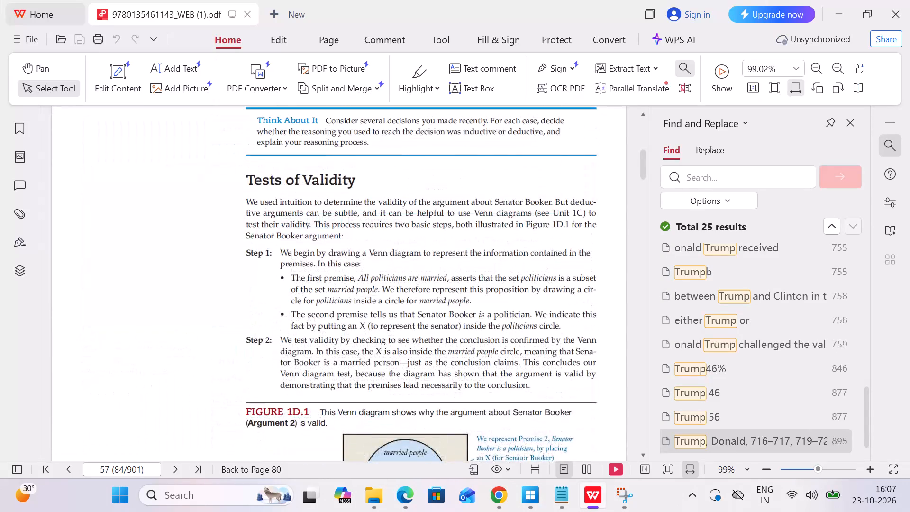
scroll(403, 293, "up", 1)
scroll(403, 293, "down", 6)
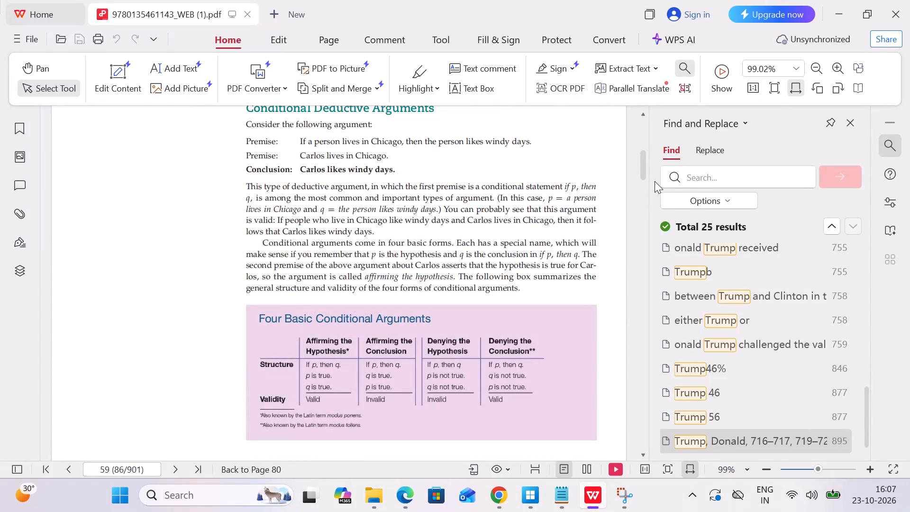
left_click_drag(642, 168, 642, 359)
scroll(527, 309, "down", 1)
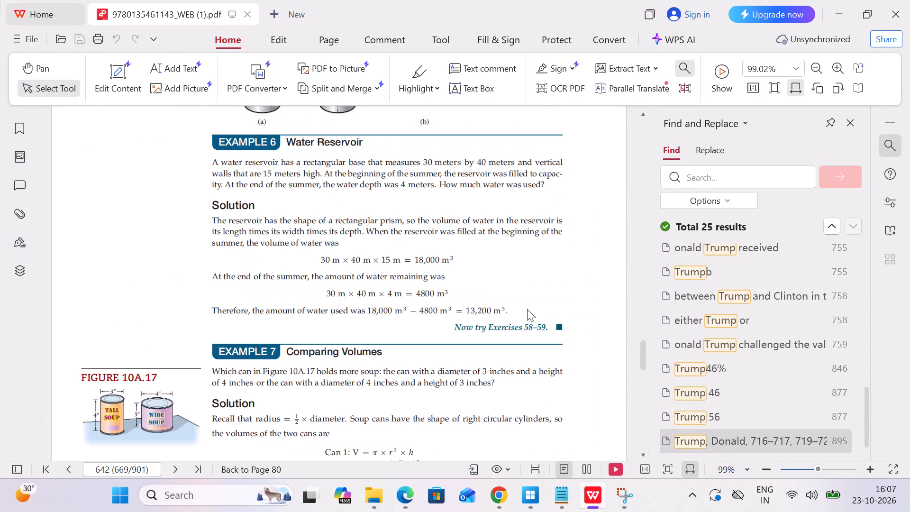
scroll(527, 309, "down", 13)
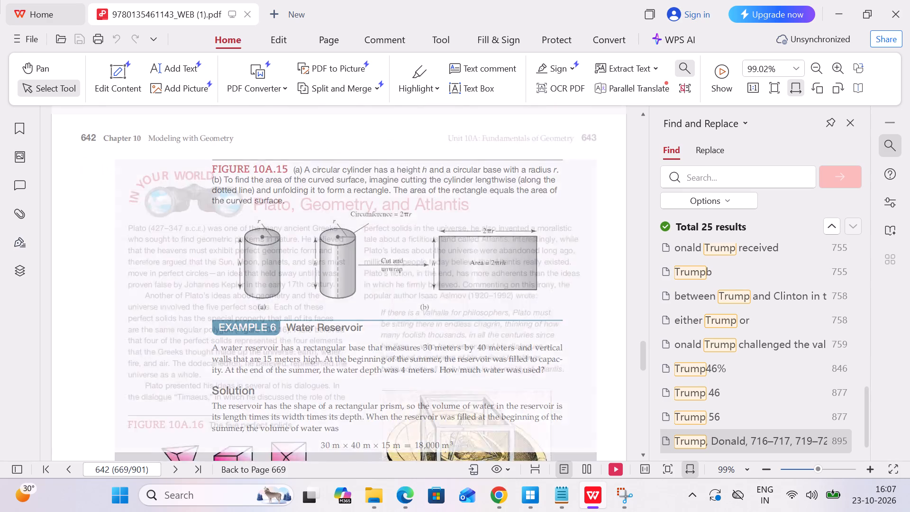
scroll(527, 309, "down", 20)
scroll(527, 309, "down", 20)
scroll(527, 309, "down", 1)
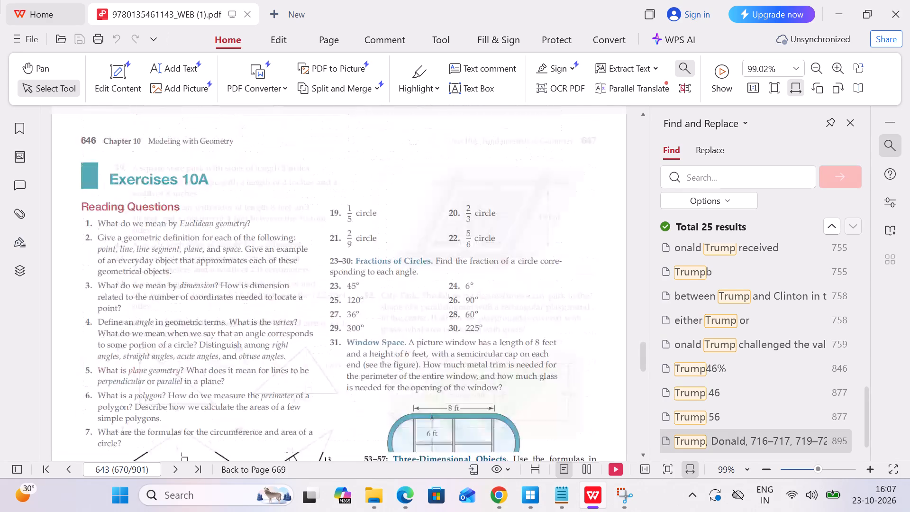
scroll(527, 309, "down", 20)
scroll(527, 309, "down", 20)
scroll(527, 309, "down", 1)
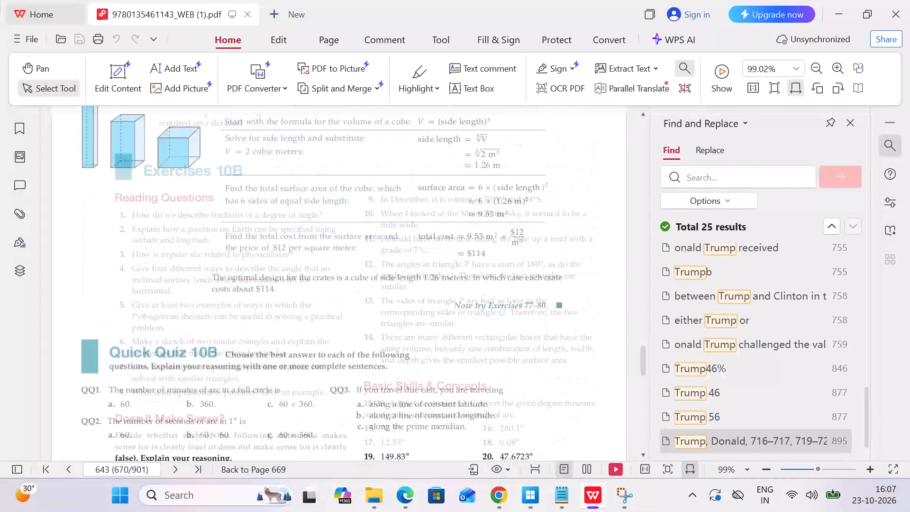
scroll(527, 309, "down", 6)
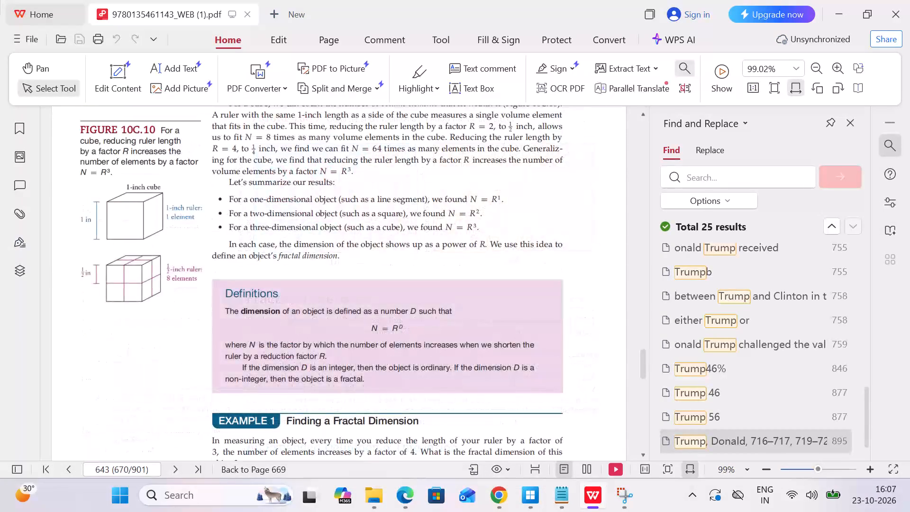
scroll(527, 309, "up", 3)
scroll(527, 309, "down", 14)
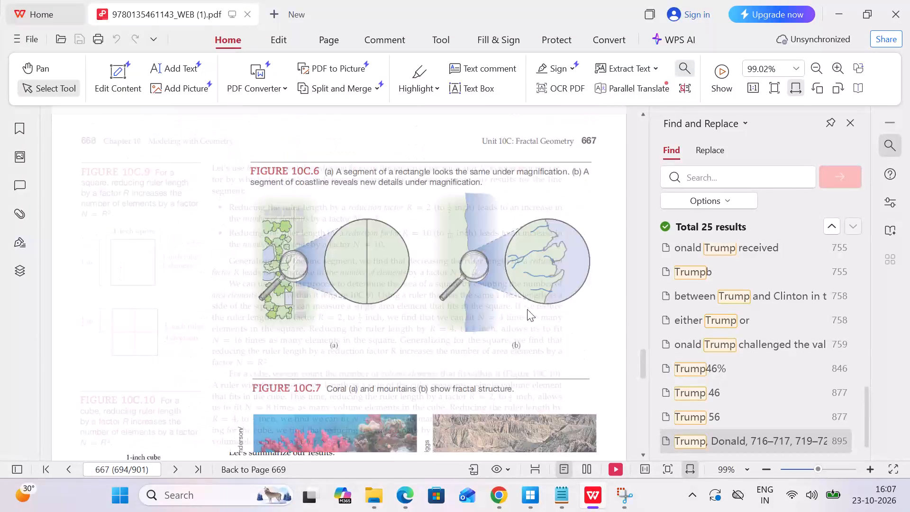
scroll(527, 309, "down", 9)
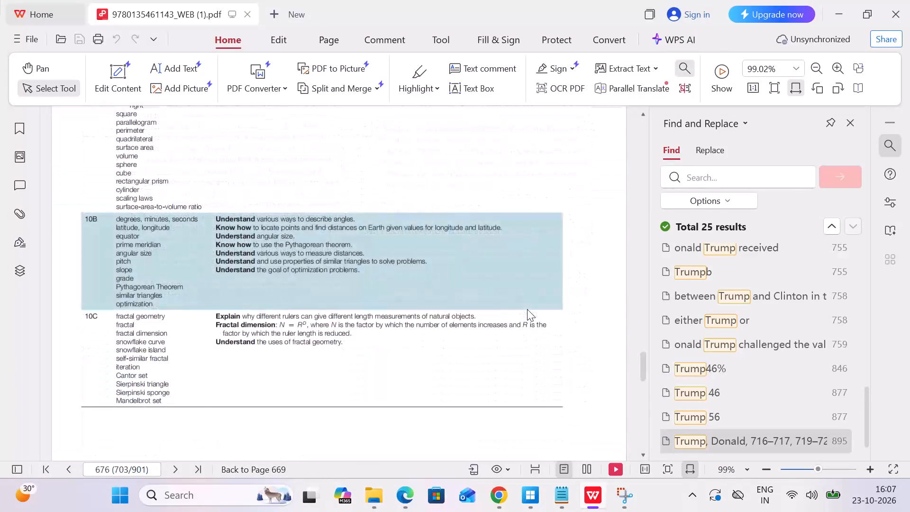
scroll(501, 352, "down", 3)
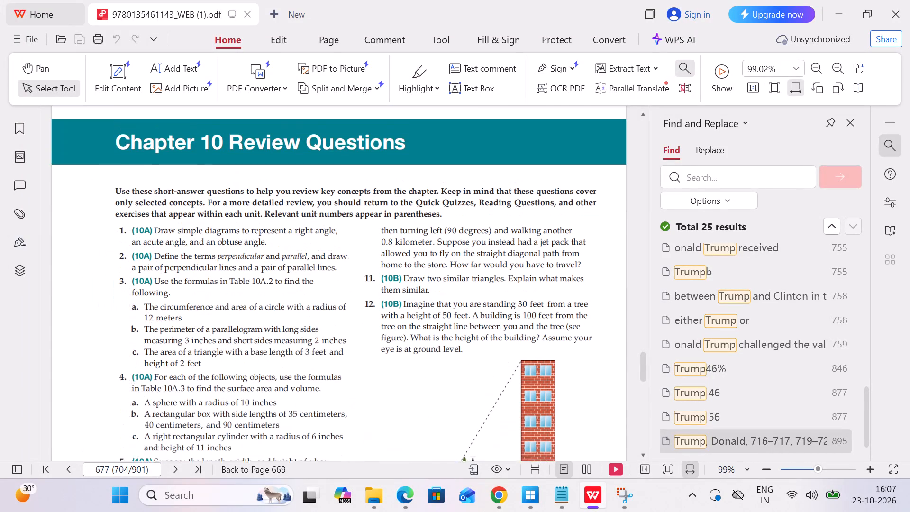
scroll(501, 352, "down", 2)
scroll(501, 352, "down", 20)
scroll(501, 352, "down", 20)
scroll(501, 352, "down", 20)
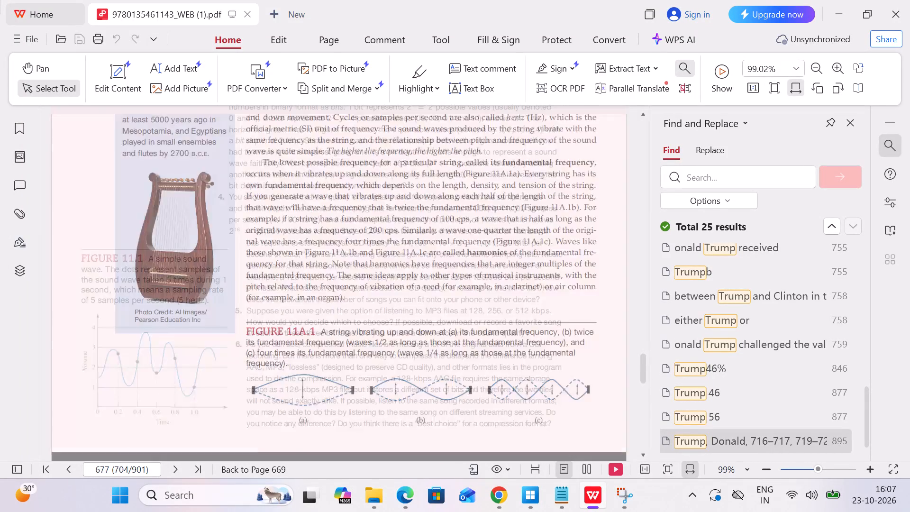
scroll(501, 352, "down", 20)
scroll(501, 352, "down", 20)
scroll(501, 352, "down", 20)
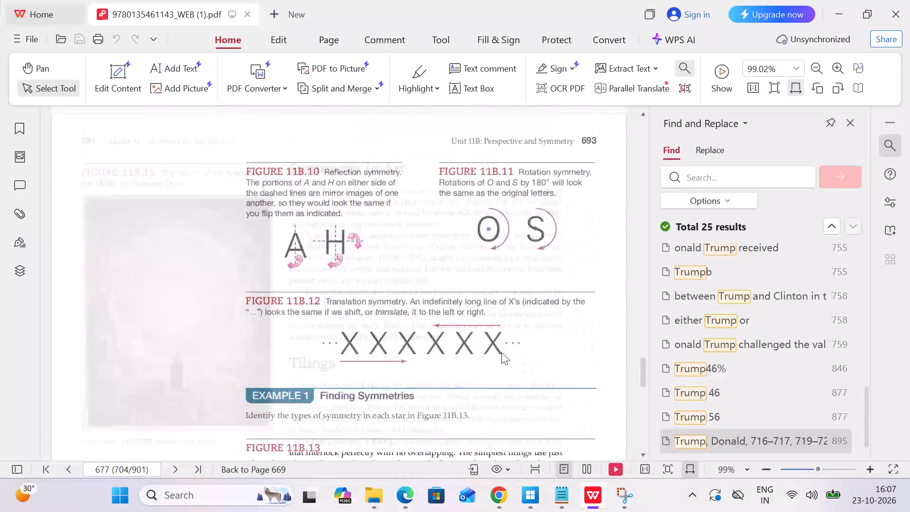
scroll(501, 352, "down", 20)
scroll(501, 352, "down", 20)
scroll(501, 352, "down", 20)
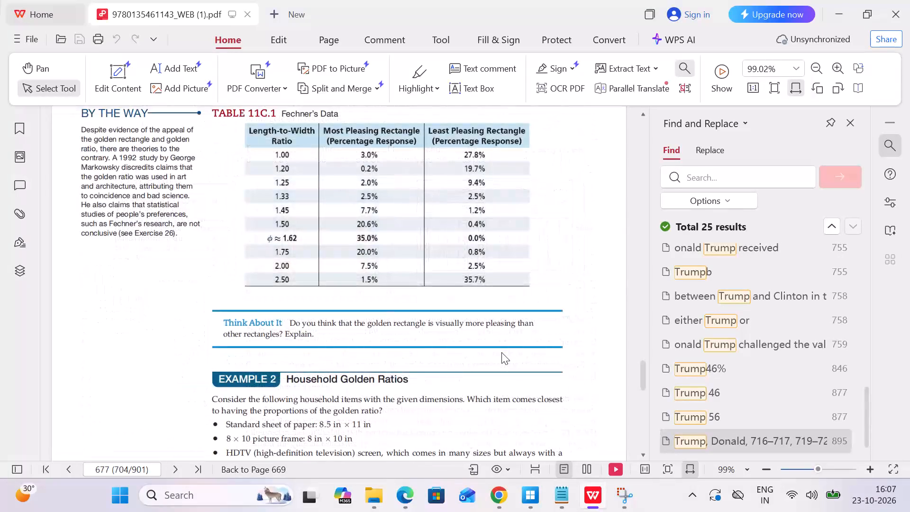
scroll(501, 352, "up", 2)
scroll(501, 352, "down", 2)
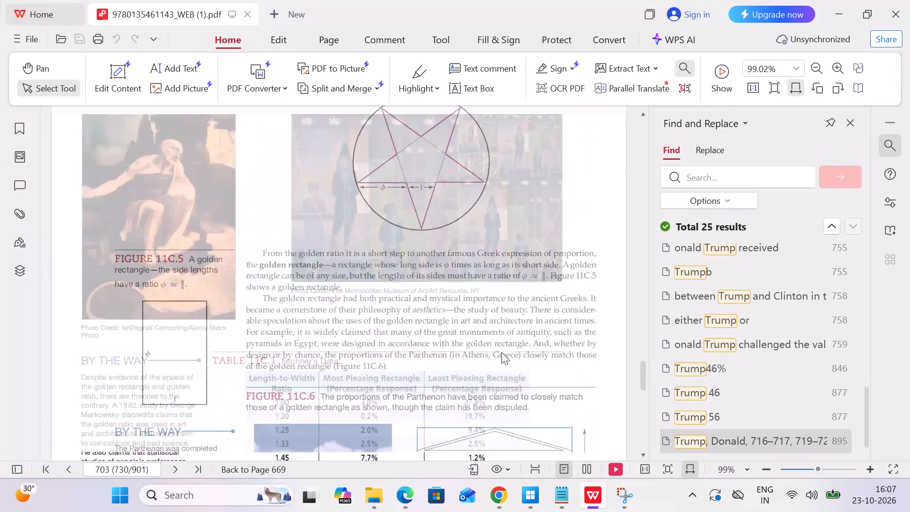
scroll(501, 352, "down", 10)
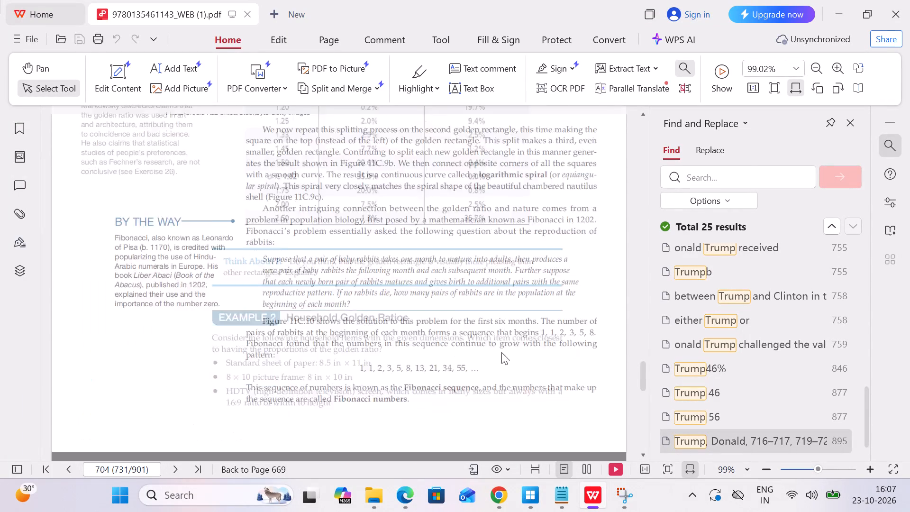
scroll(501, 352, "down", 3)
scroll(467, 357, "up", 1)
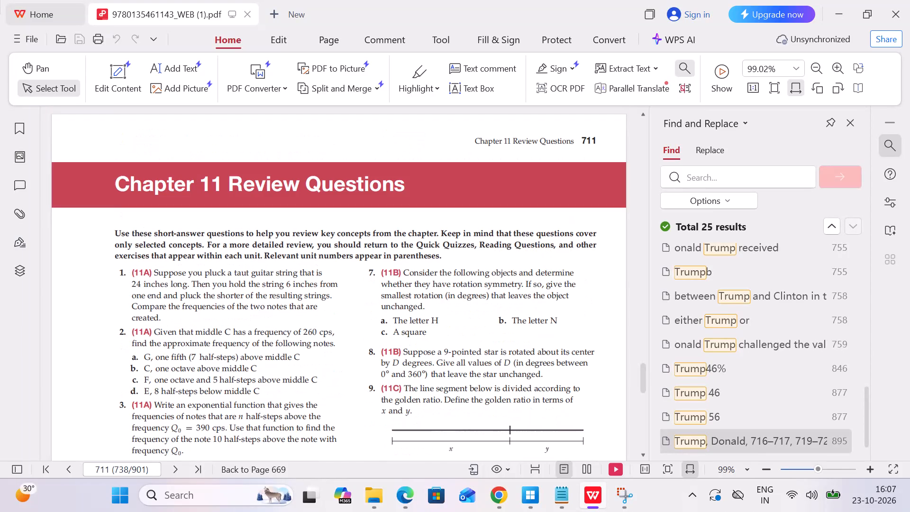
scroll(467, 357, "down", 2)
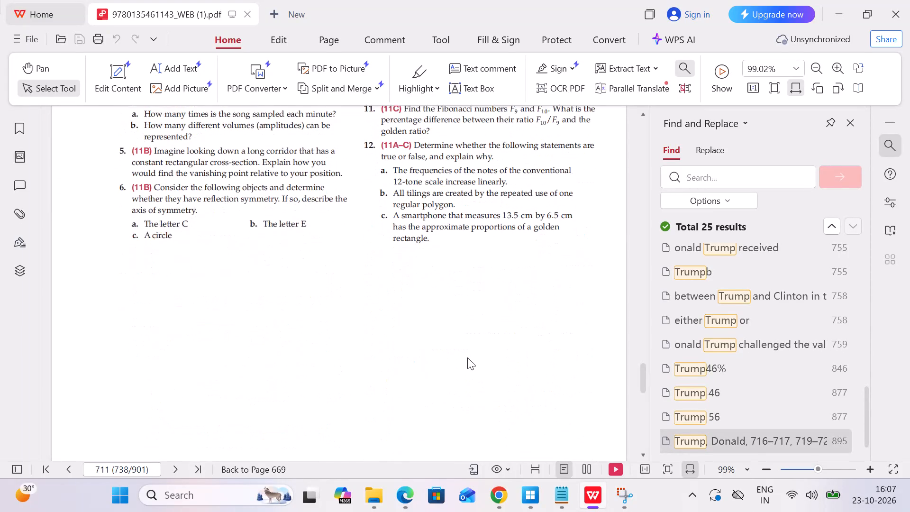
scroll(467, 357, "down", 2)
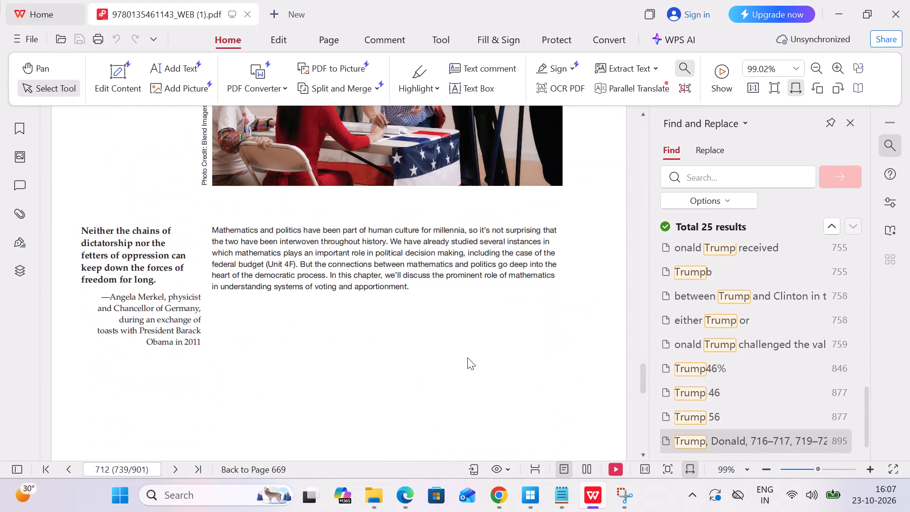
scroll(467, 357, "up", 1)
Recheck the reference sheet's Chapter 12 entries and examine PDF pages 711 to 717 for the matching Unit 12A election table.
key("alt+Tab")
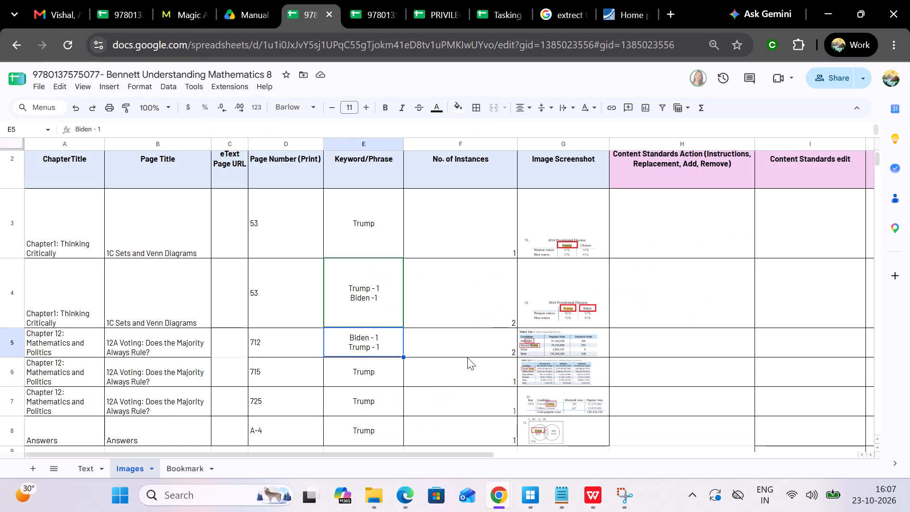
key("alt+Tab")
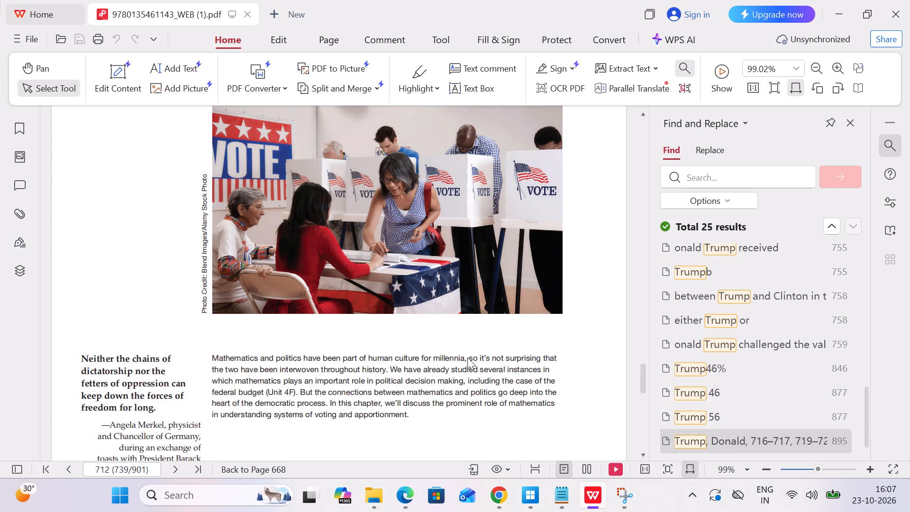
scroll(467, 357, "up", 2)
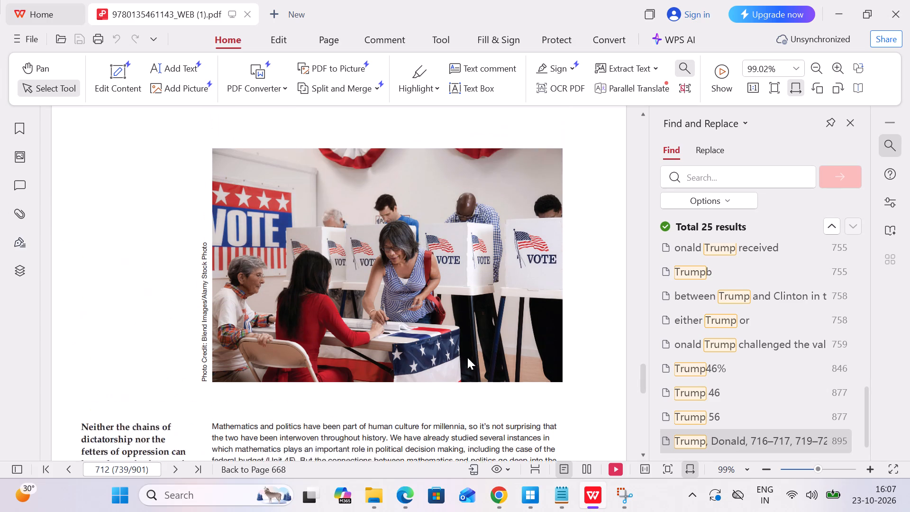
scroll(467, 357, "up", 3)
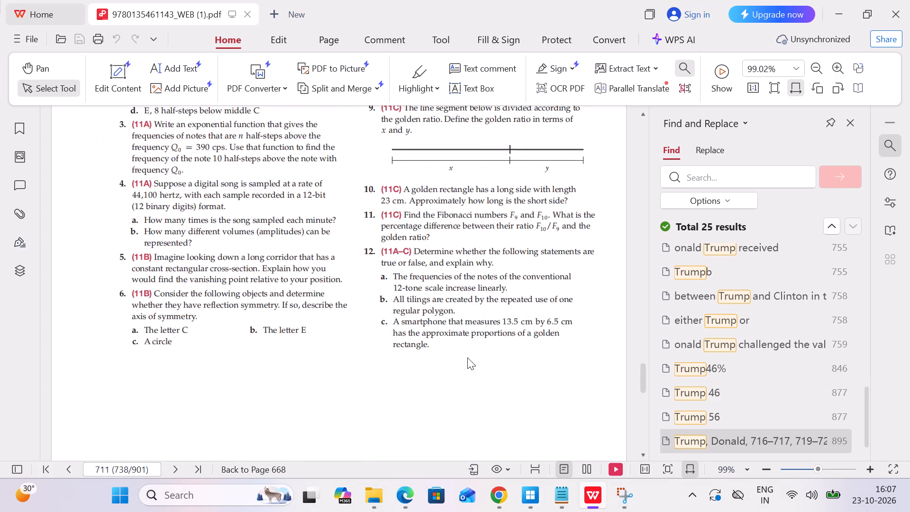
scroll(467, 357, "up", 1)
scroll(467, 357, "down", 3)
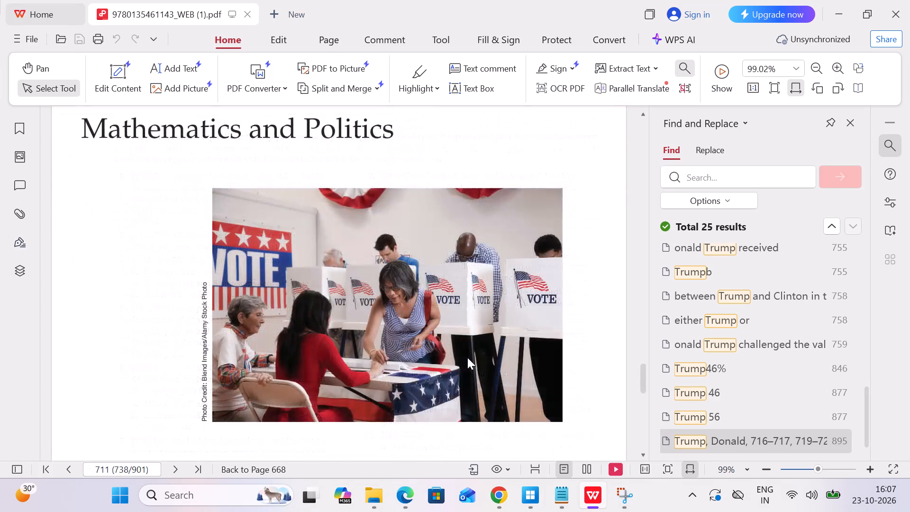
scroll(467, 357, "down", 4)
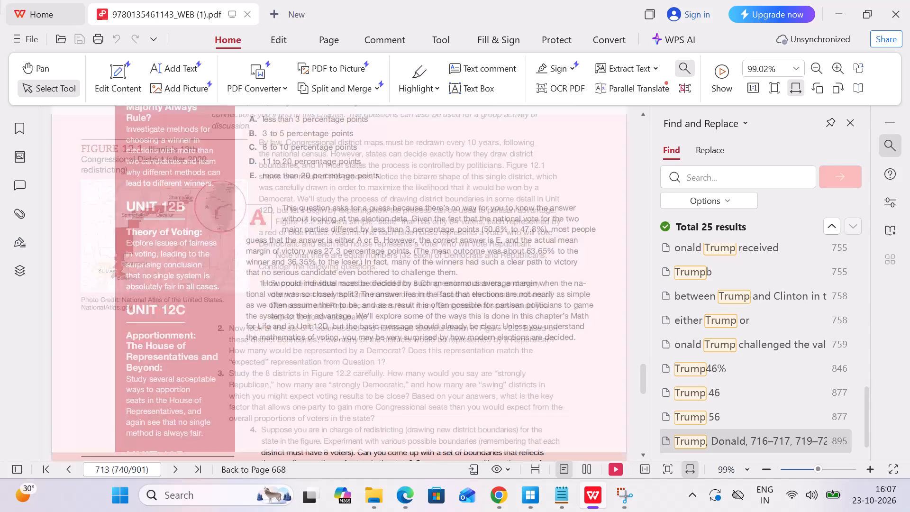
scroll(467, 357, "down", 1)
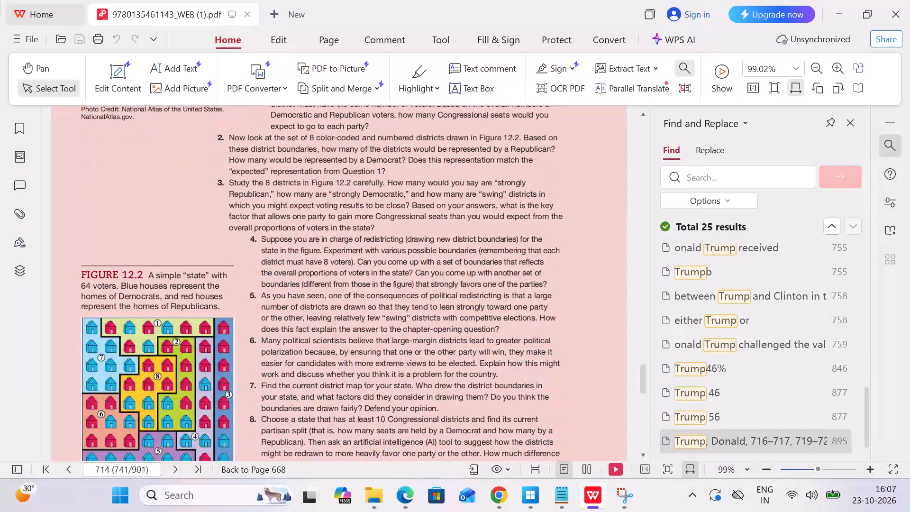
scroll(467, 357, "down", 2)
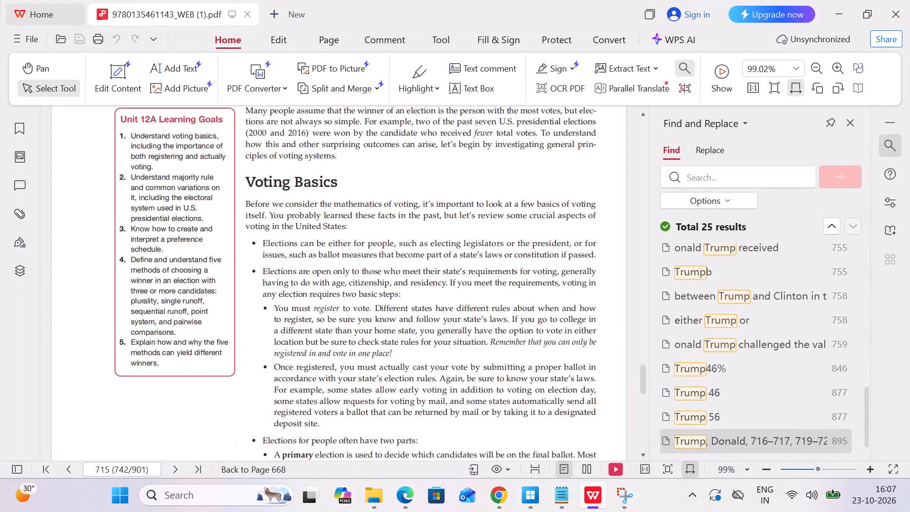
scroll(467, 357, "down", 2)
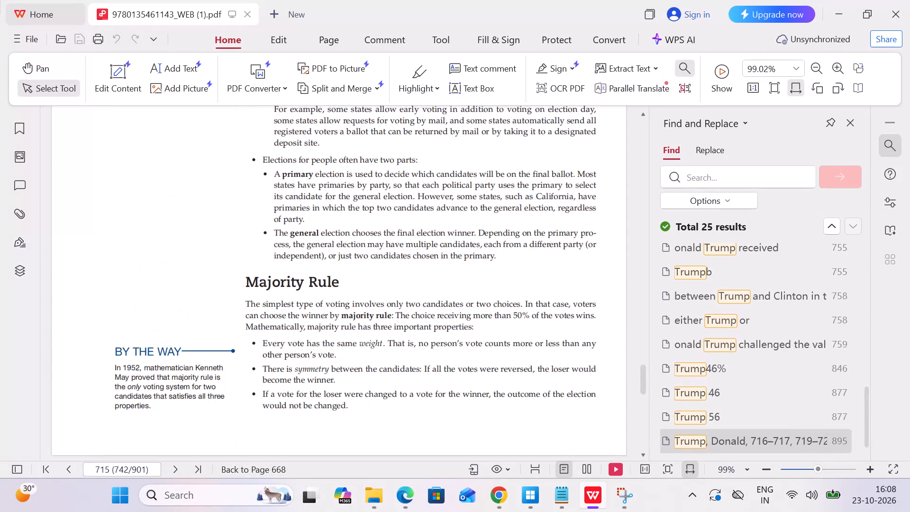
scroll(467, 357, "down", 2)
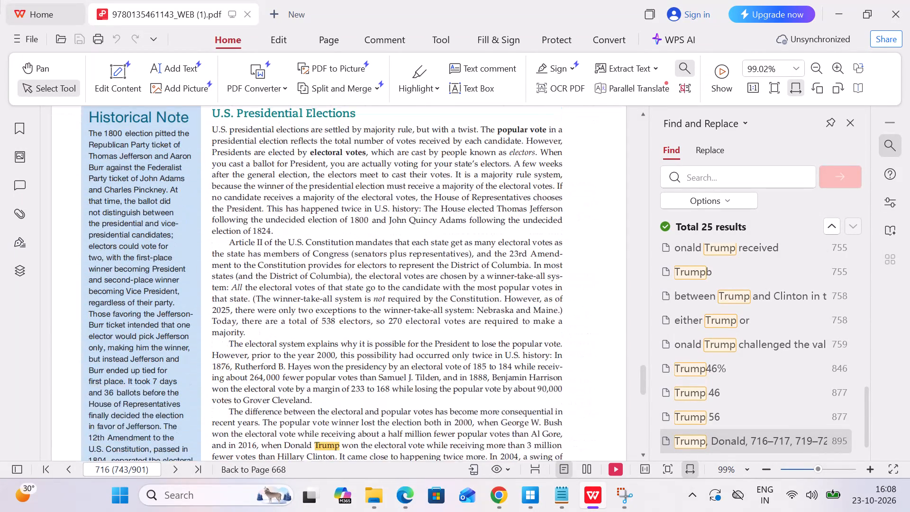
scroll(467, 357, "down", 2)
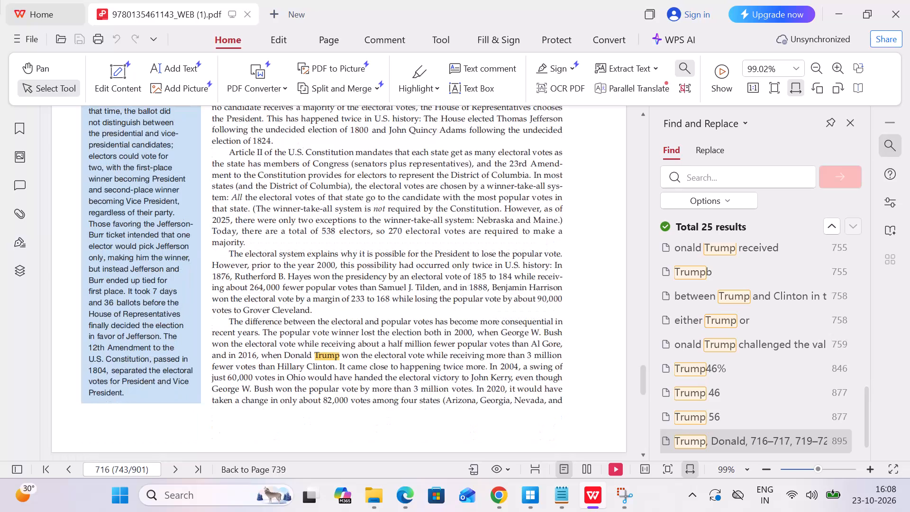
scroll(467, 357, "down", 2)
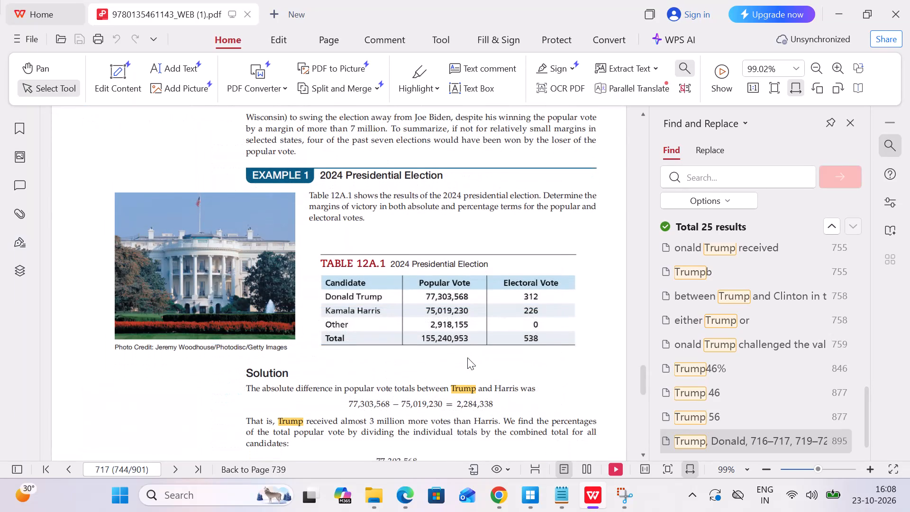
Capture Table 12A.1, 2024 Presidential Election, from PDF page 717, box the name Trump in red, and save the screenshot as a JPEG in Pictures.
key("alt+Tab")
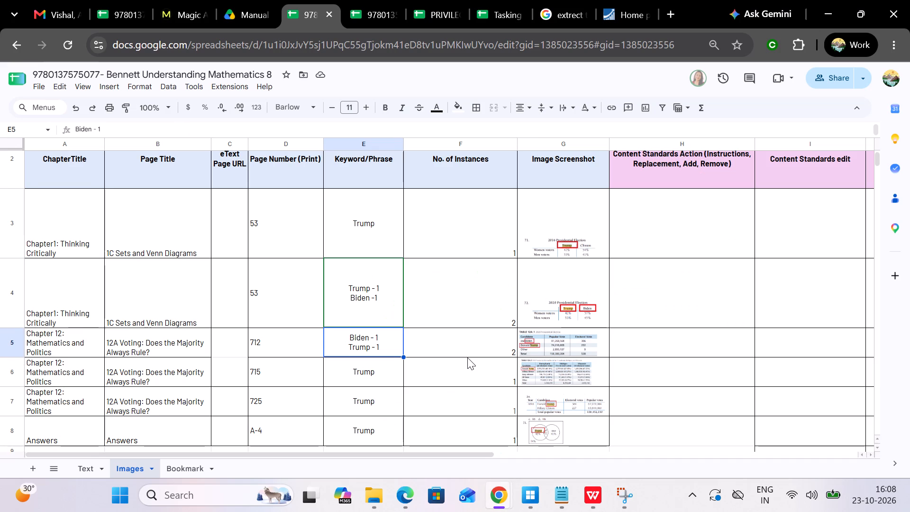
key("alt+Tab")
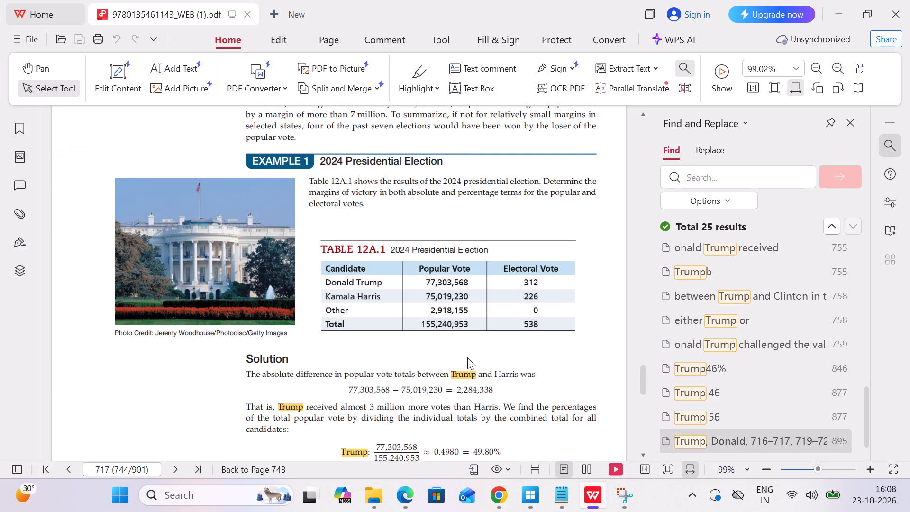
scroll(489, 337, "down", 1)
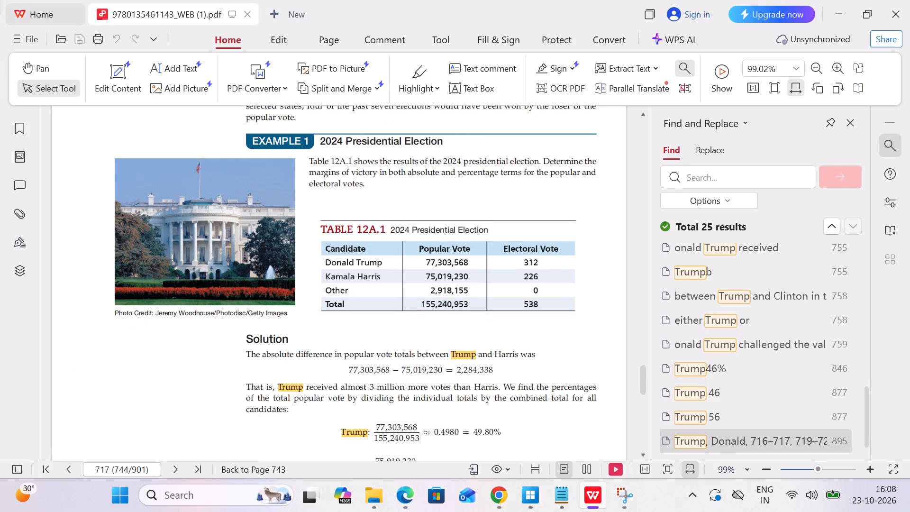
scroll(489, 337, "down", 1)
key("ctrl+Print")
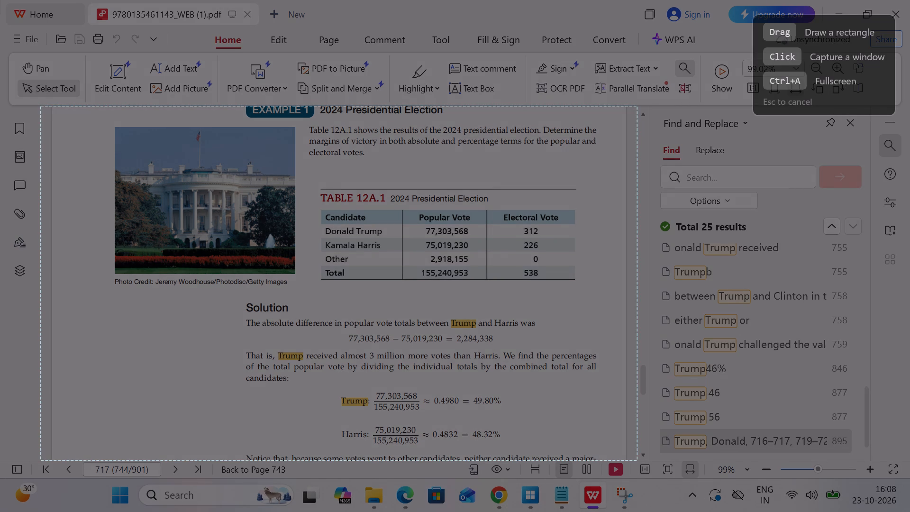
left_click_drag(308, 188, 543, 312)
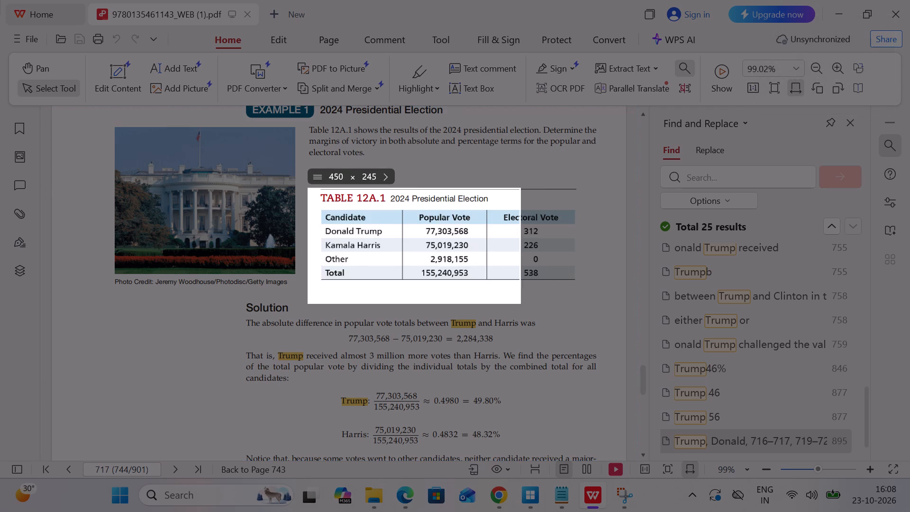
left_click_drag(543, 312, 592, 292)
left_click(607, 179)
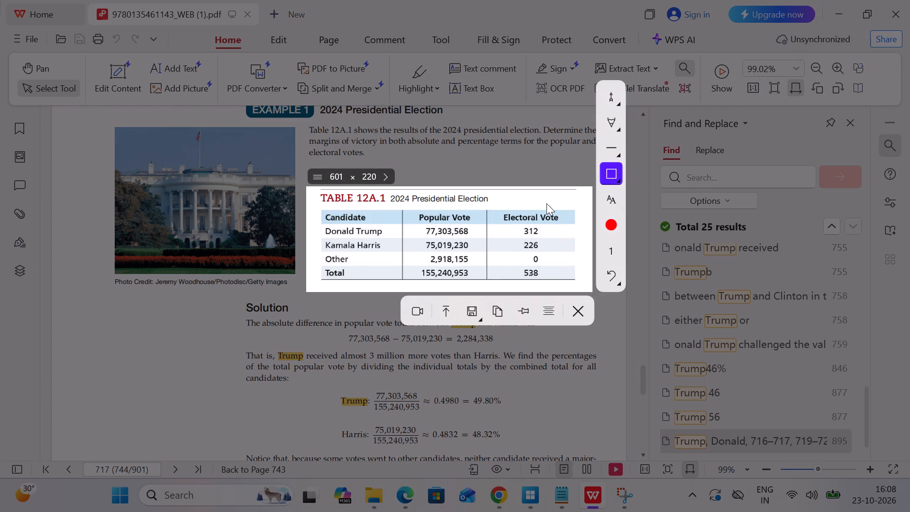
left_click_drag(351, 223, 380, 241)
left_click_drag(380, 241, 388, 238)
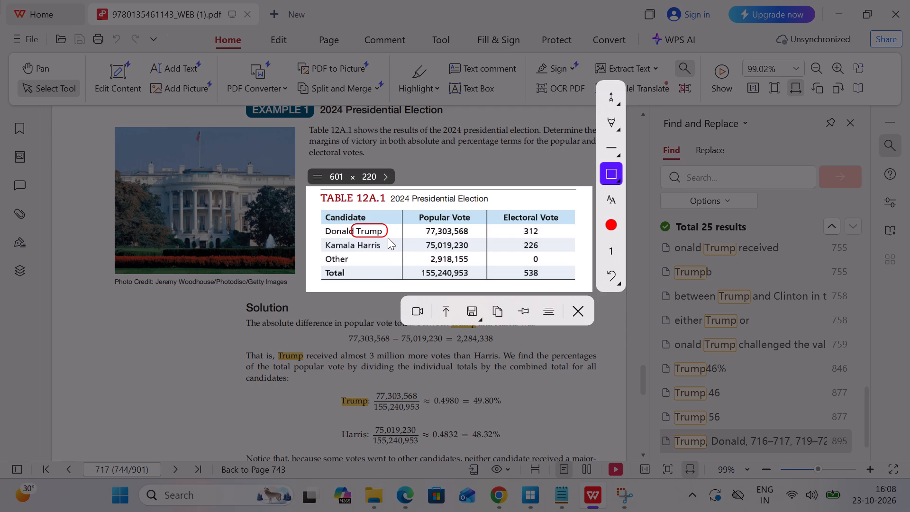
left_click_drag(388, 238, 390, 239)
key("ctrl+s")
left_click(331, 309)
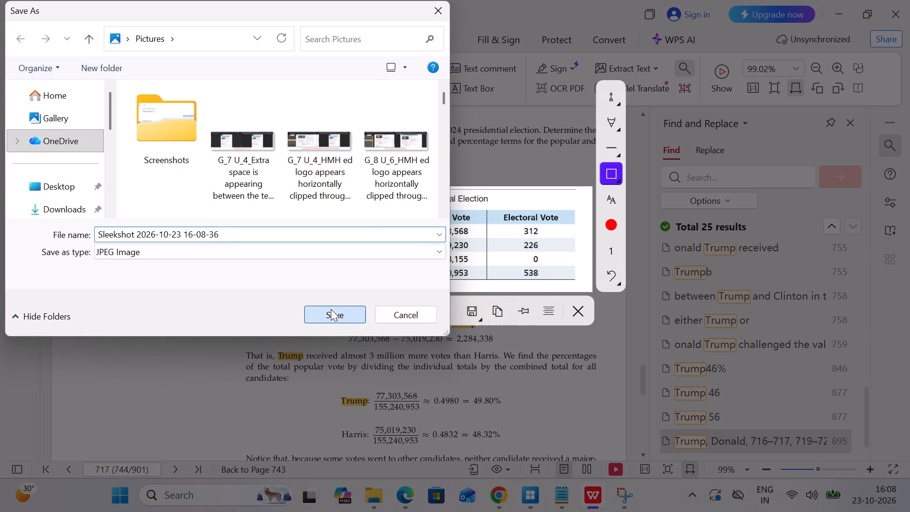
key("alt+Tab")
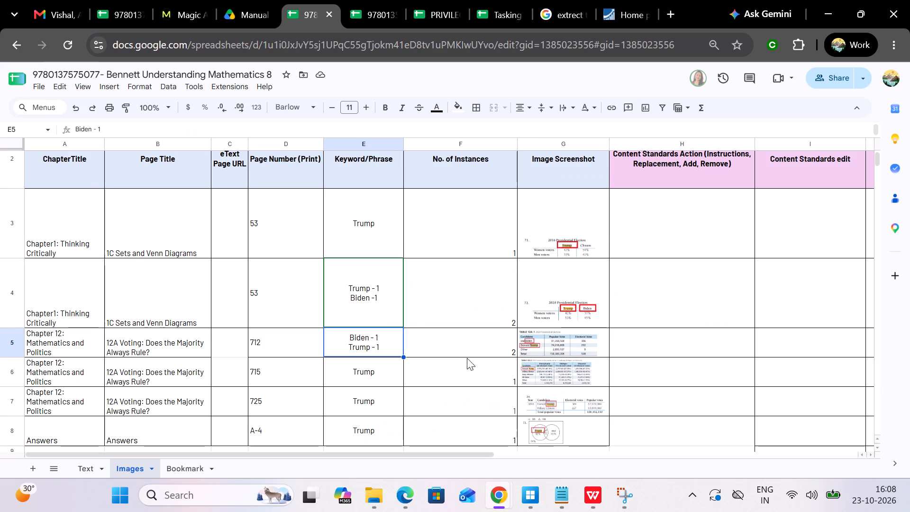
left_click(367, 17)
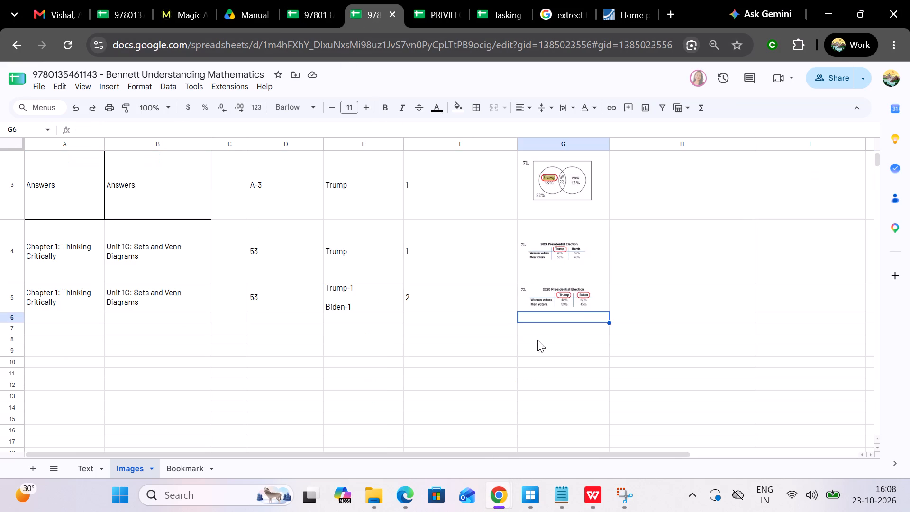
left_click(105, 87)
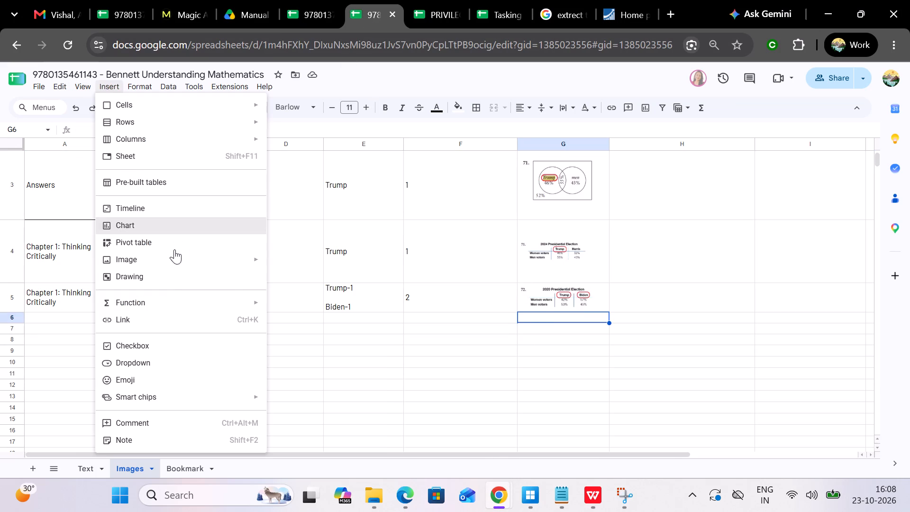
left_click(277, 266)
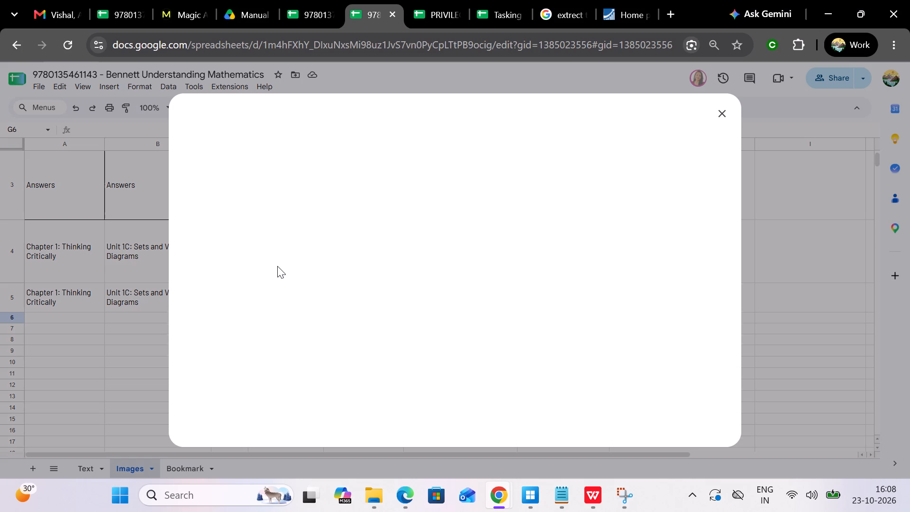
left_click(214, 242)
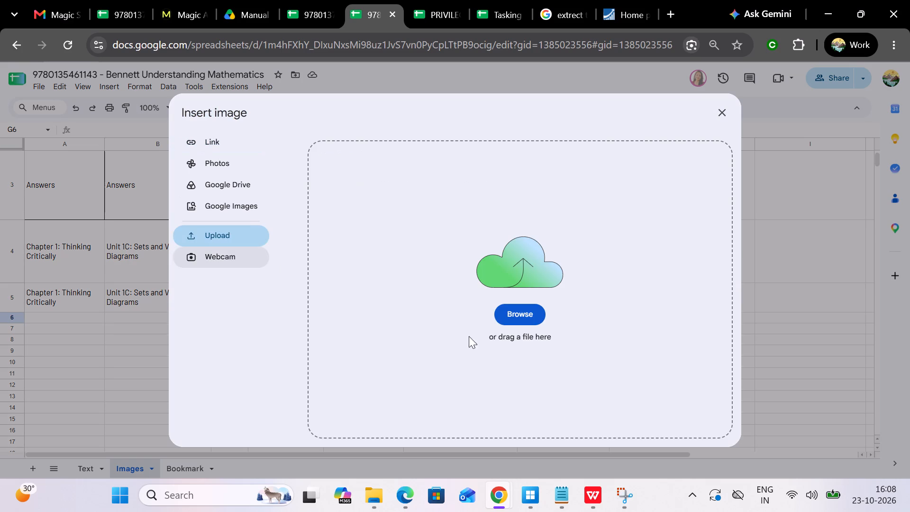
left_click(508, 317)
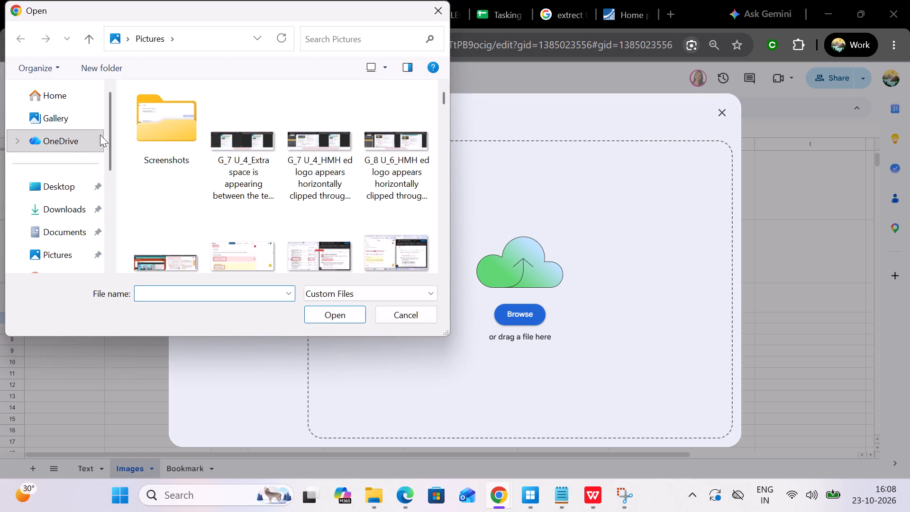
left_click(72, 120)
left_click(146, 134)
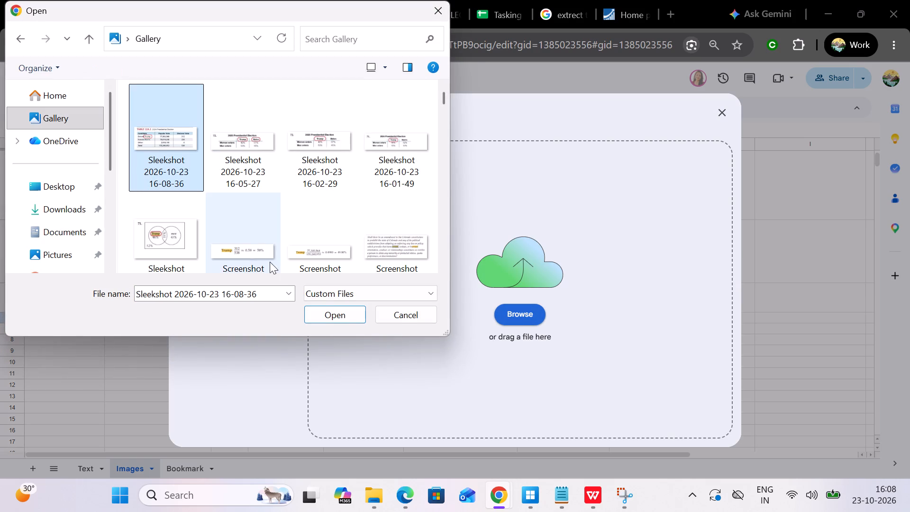
left_click(338, 318)
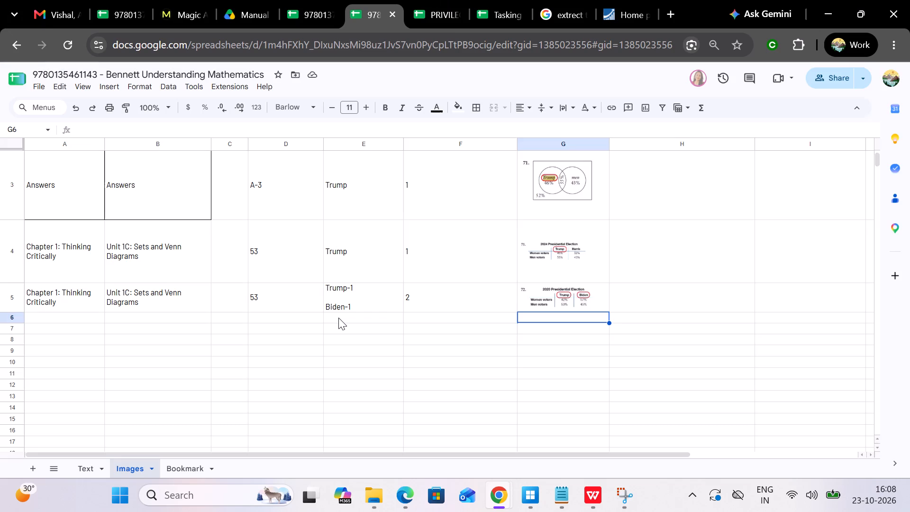
Enter 1 as the number of instances in F6 and copy the keyword Trump from E4 into E6.
left_click(434, 319)
key("1")
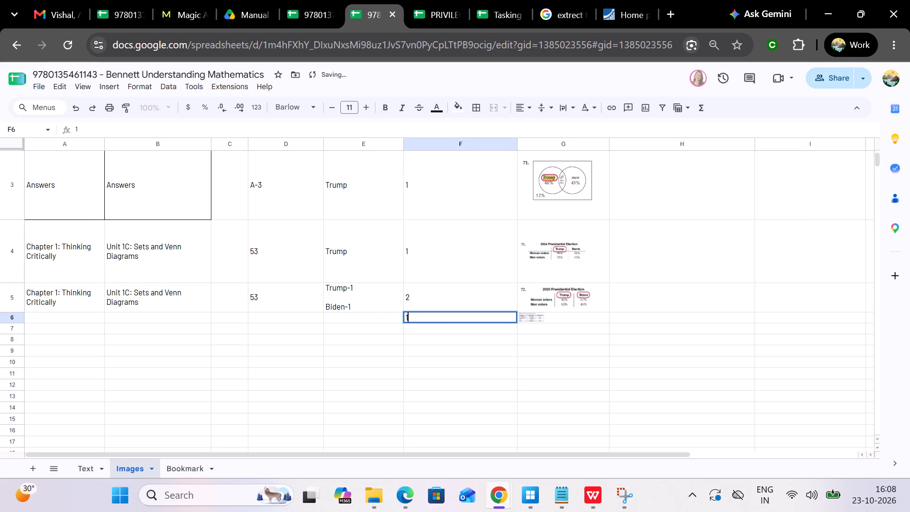
left_click(371, 322)
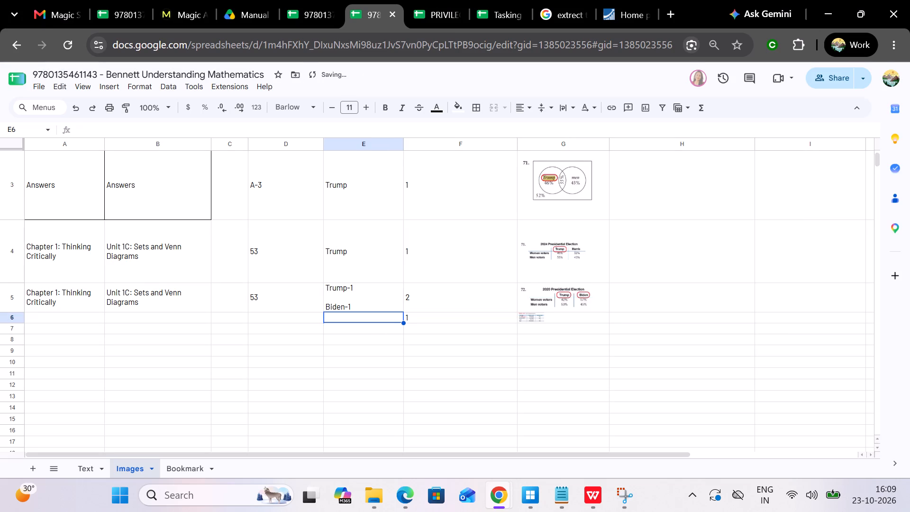
left_click(351, 254)
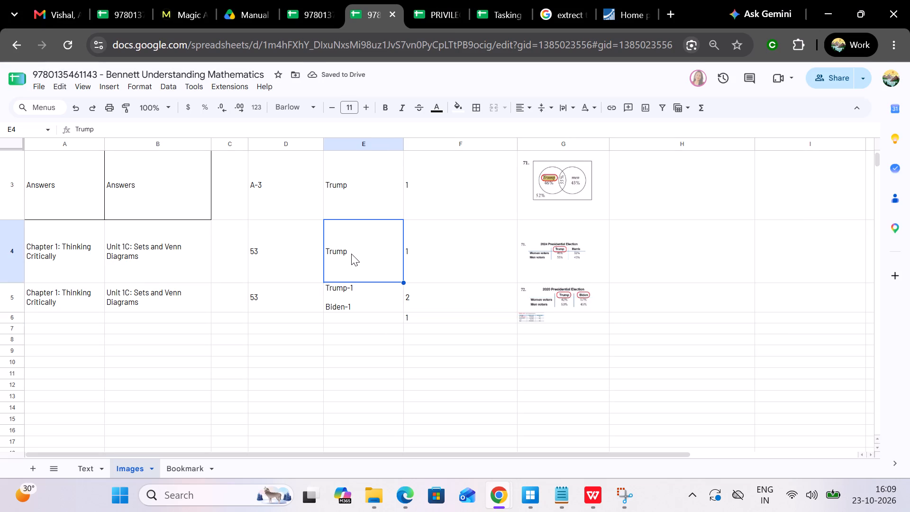
key("ctrl+v")
key("ctrl+z")
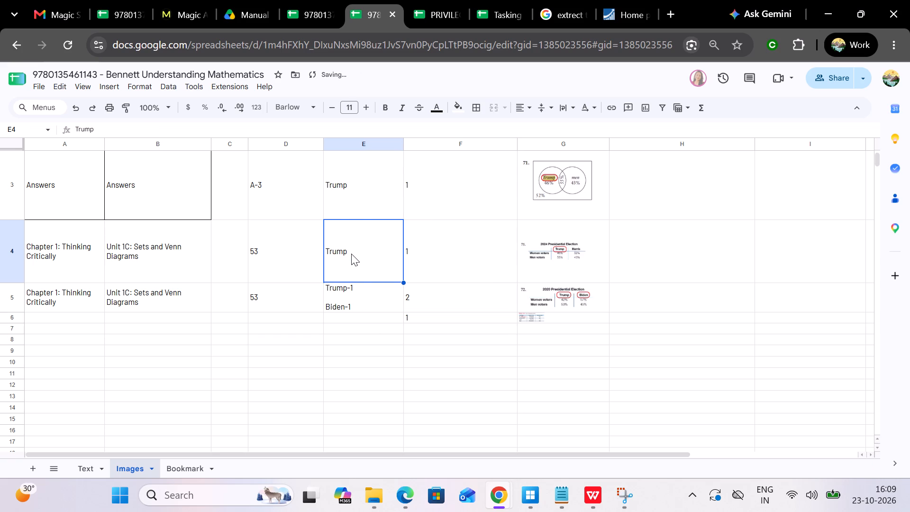
key("ctrl+c")
left_click(348, 320)
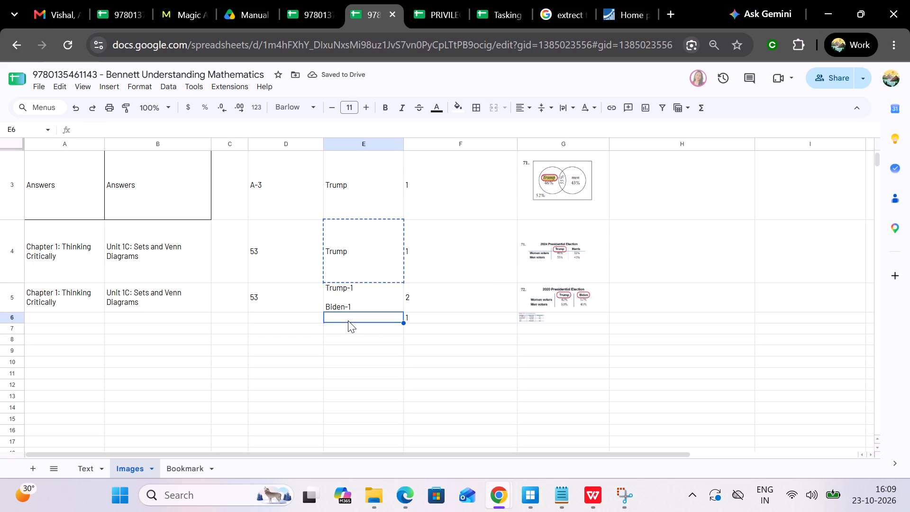
key("ctrl+v")
Recheck the table's printed page number in the PDF and enter 717 as the page number in D6.
left_click(206, 328)
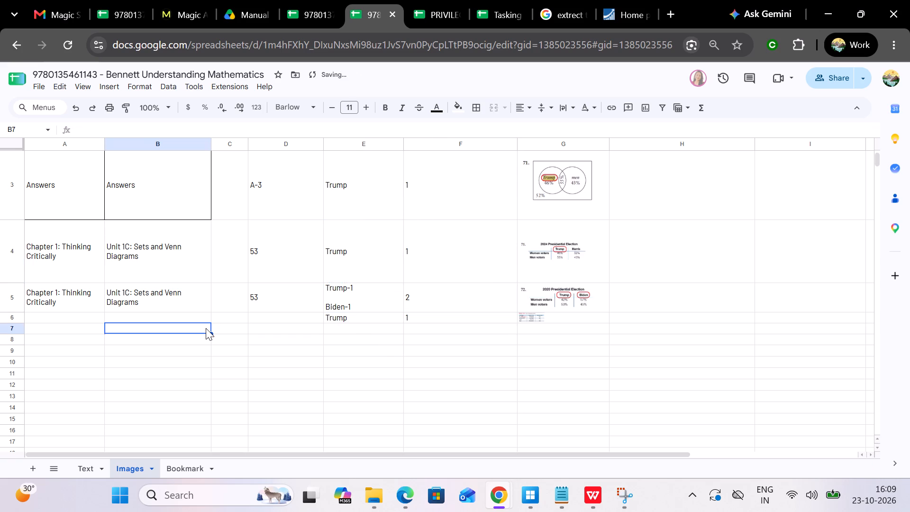
left_click(279, 323)
key("alt+Tab")
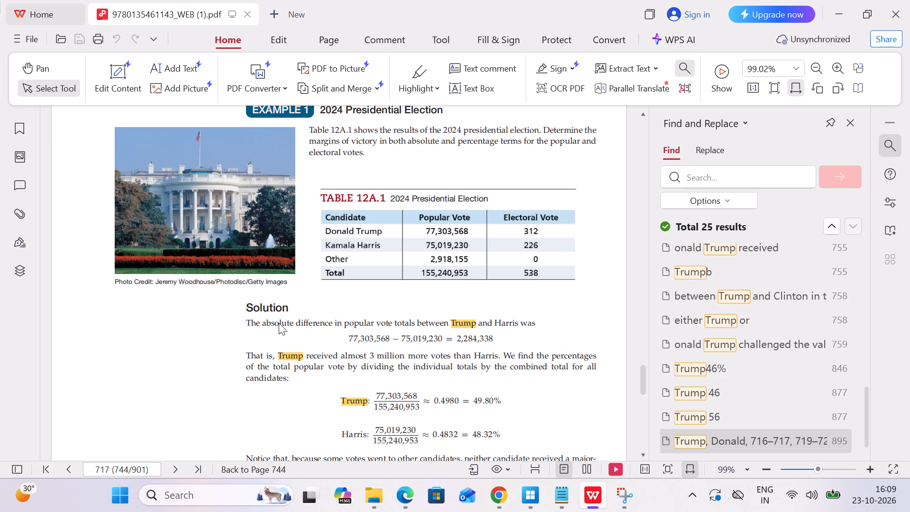
scroll(279, 323, "up", 1)
key("alt+Tab")
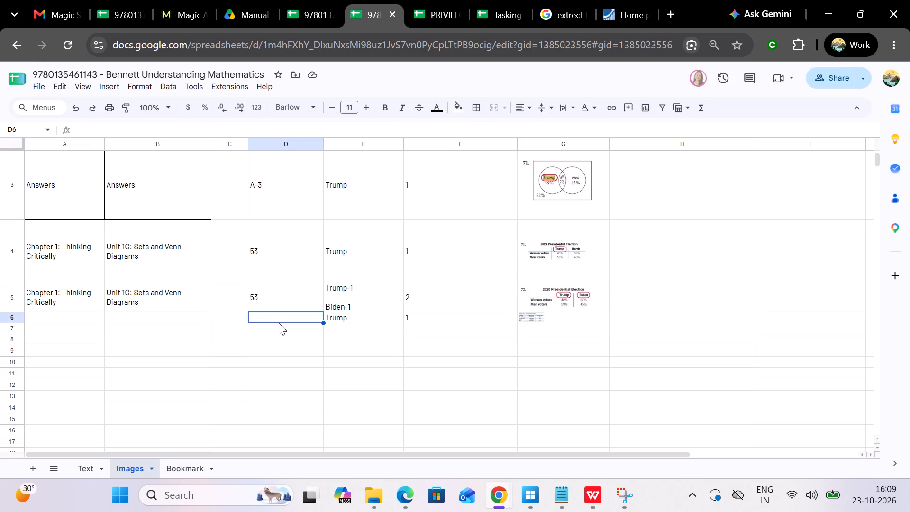
key("1")
key("BackSpace")
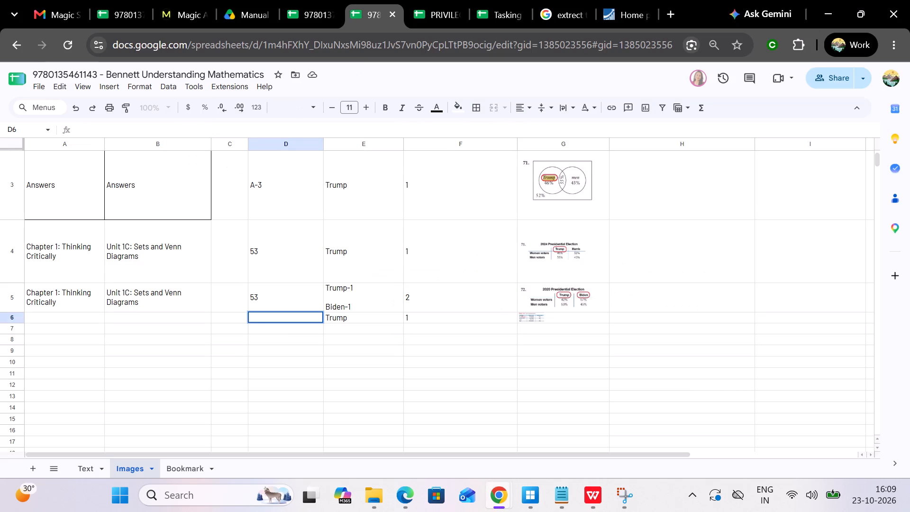
type("717")
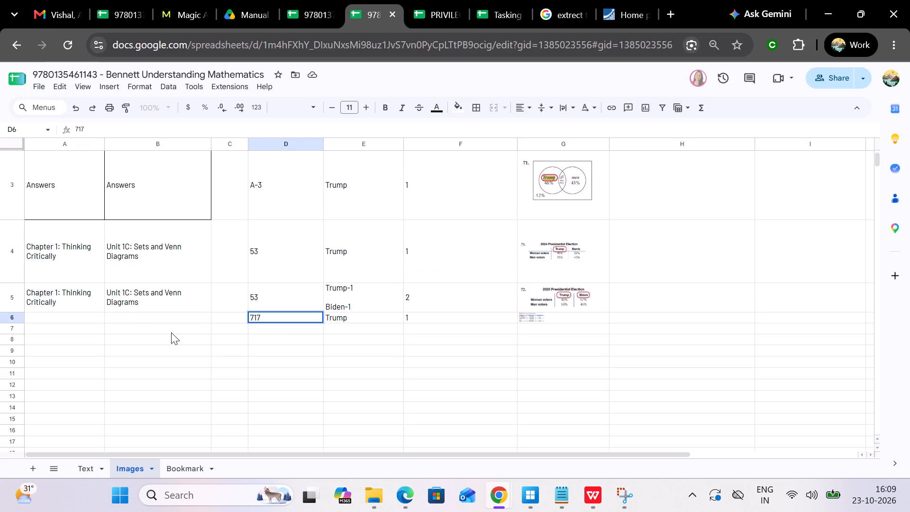
Copy the Chapter 12 chapter title and 12A Voting page title from A9:B9 of the Text sheet into A6:B6 of the Images sheet.
left_click(123, 313)
scroll(123, 313, "up", 1)
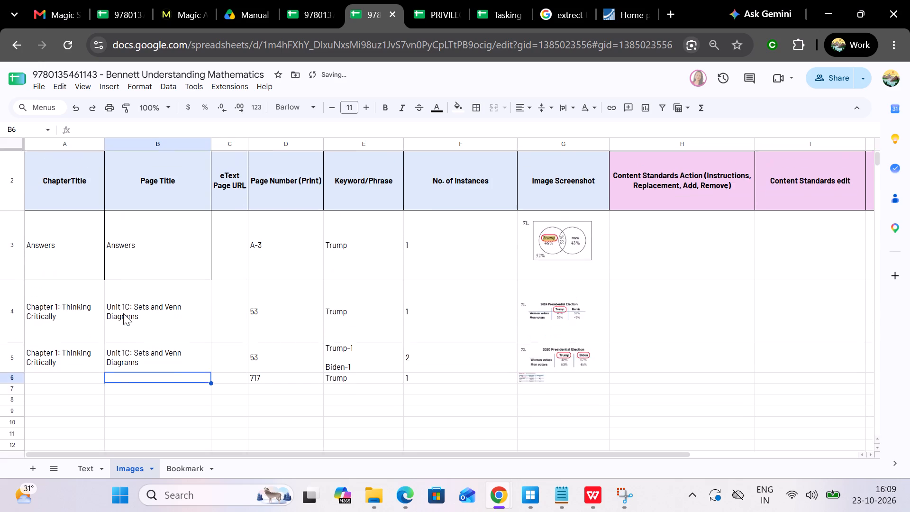
scroll(123, 313, "up", 1)
key("alt+Tab")
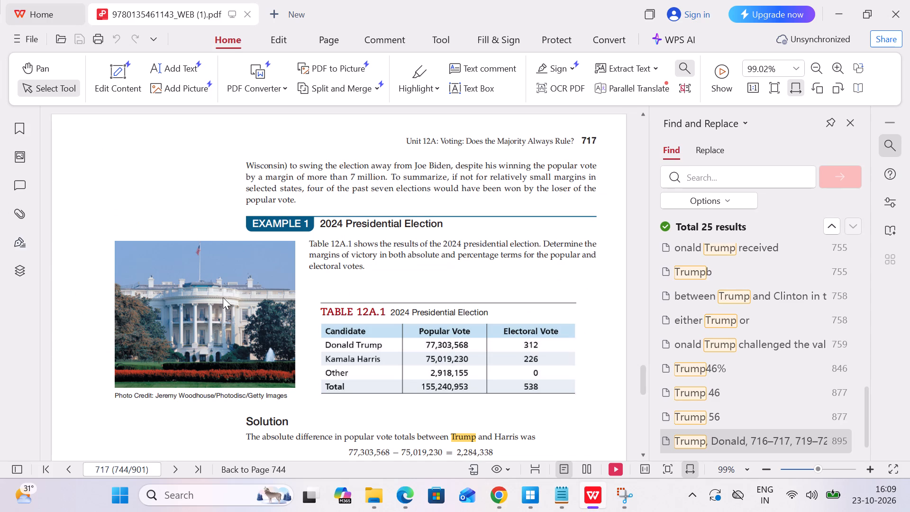
key("alt+Tab")
left_click(89, 466)
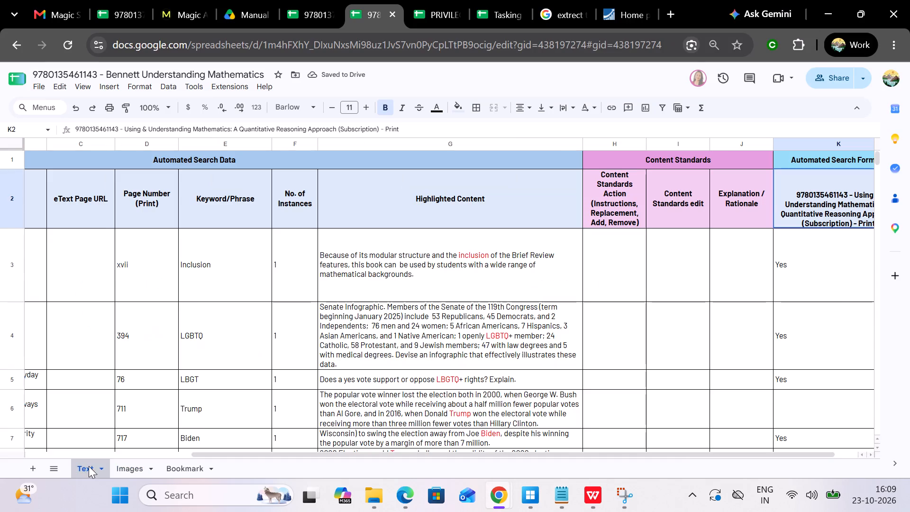
scroll(121, 394, "right", 6)
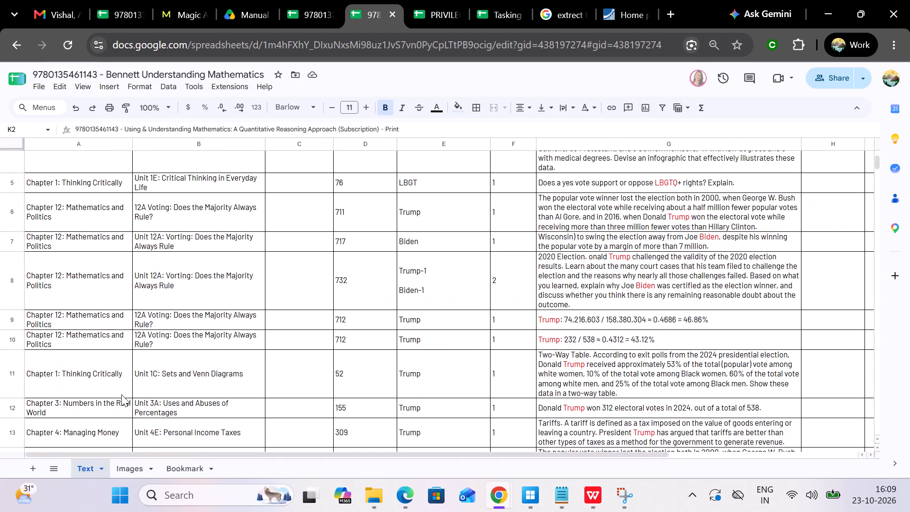
scroll(121, 394, "right", 1)
left_click_drag(78, 320, 157, 324)
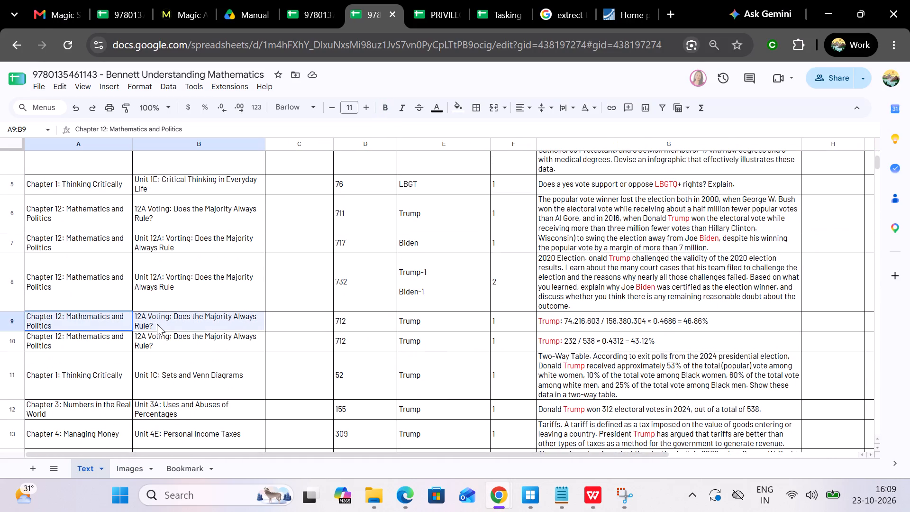
left_click_drag(157, 324, 160, 324)
key("ctrl+c")
left_click(126, 459)
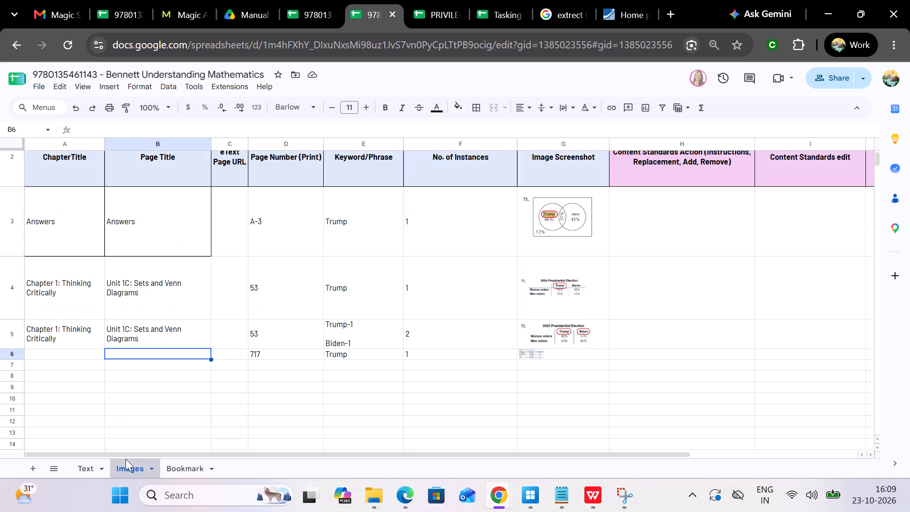
left_click(58, 358)
key("ctrl+v")
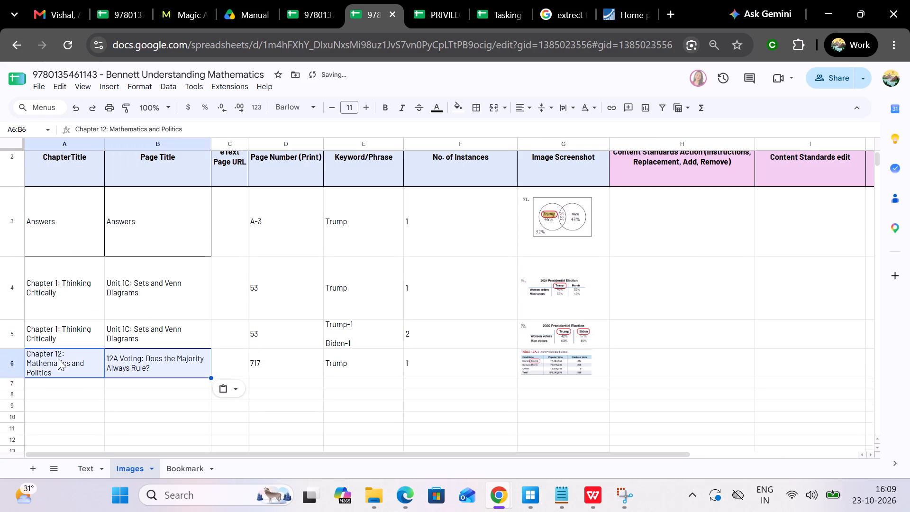
left_click(335, 397)
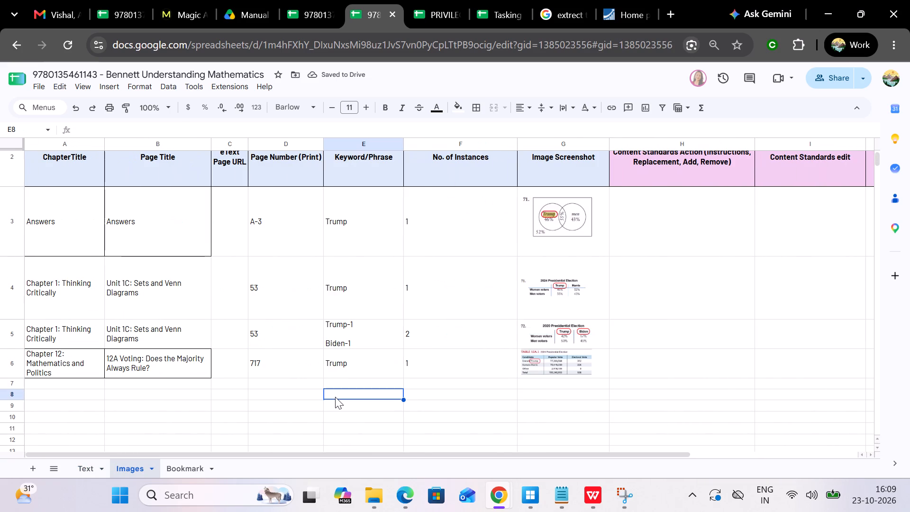
key("alt+Tab")
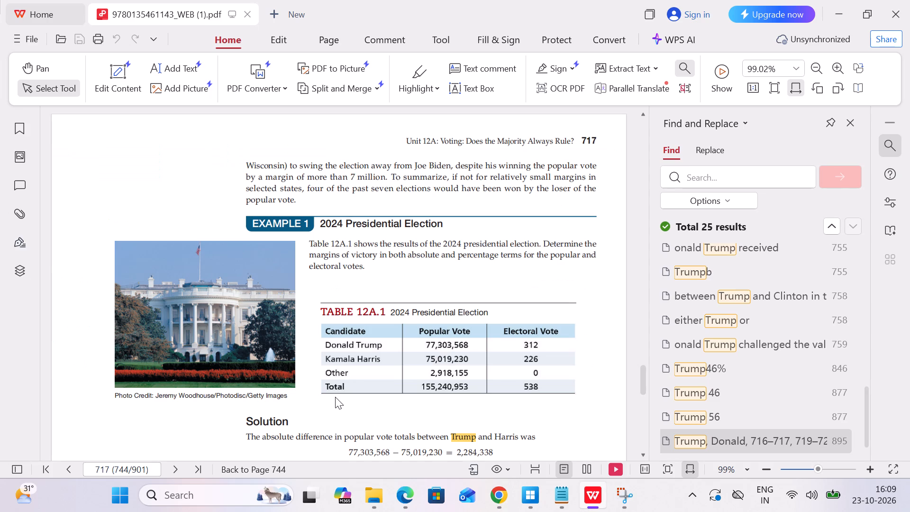
key("alt+Tab")
left_click(318, 7)
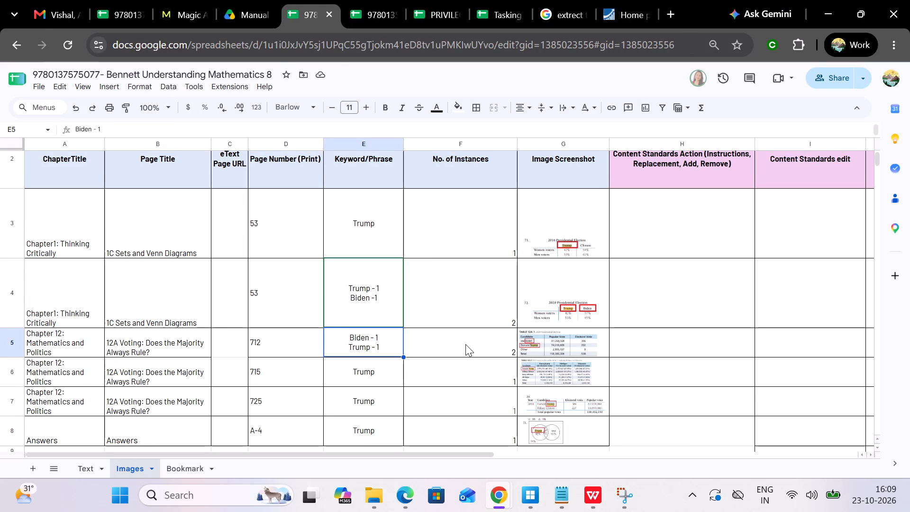
key("alt+Tab")
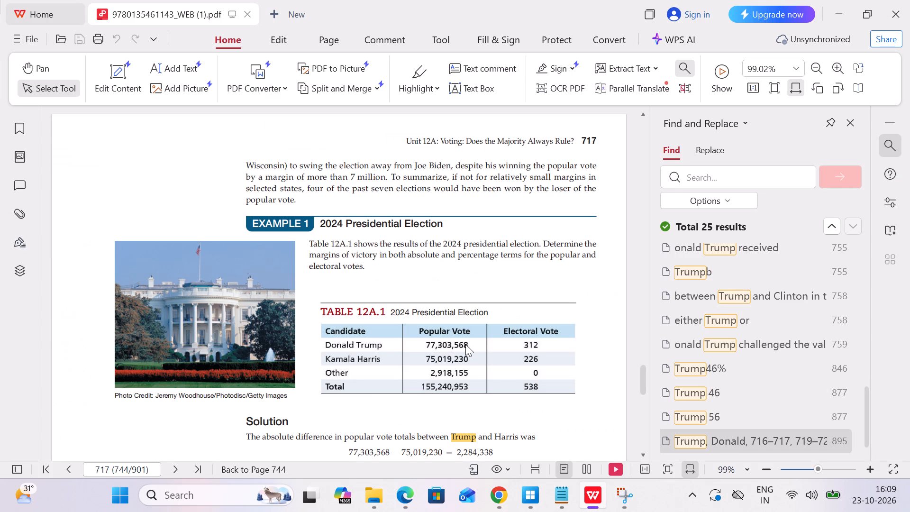
key("alt+Tab")
left_click(536, 346)
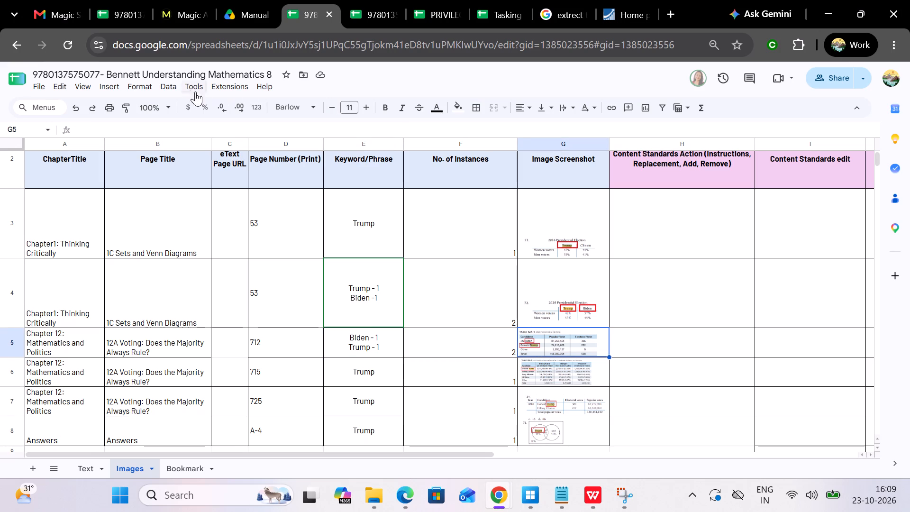
left_click(116, 85)
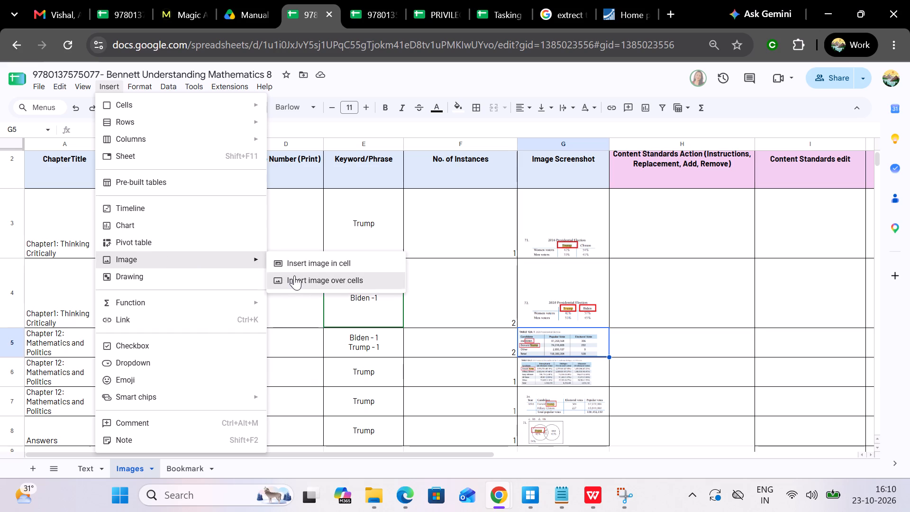
left_click(537, 349)
right_click(537, 349)
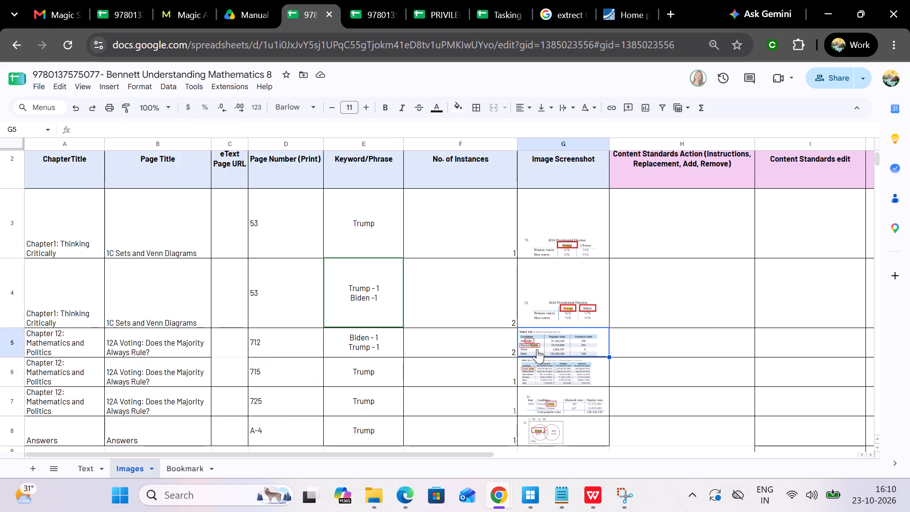
left_click(472, 348)
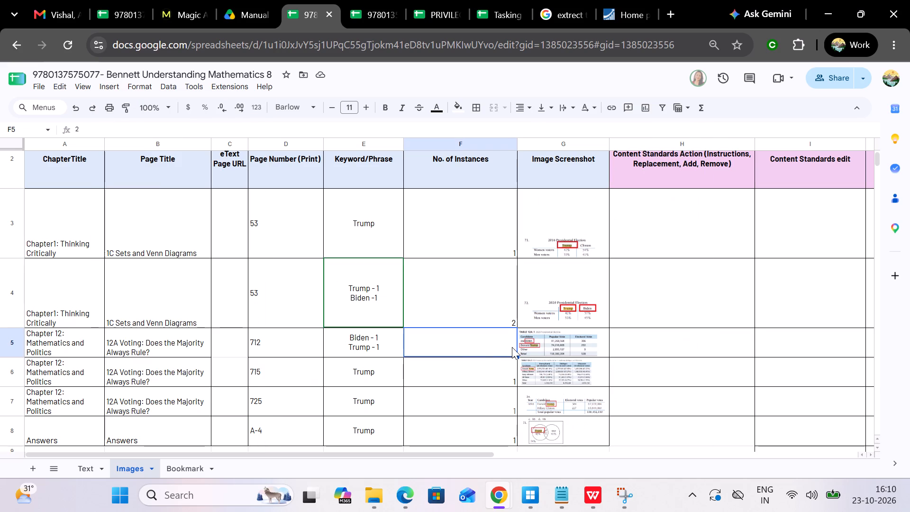
left_click(549, 343)
right_click(549, 343)
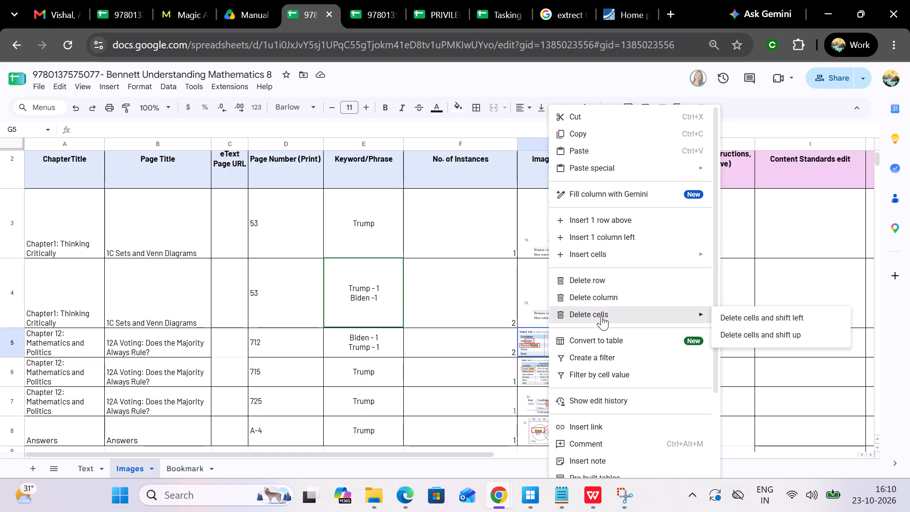
scroll(603, 319, "down", 1)
scroll(608, 400, "down", 1)
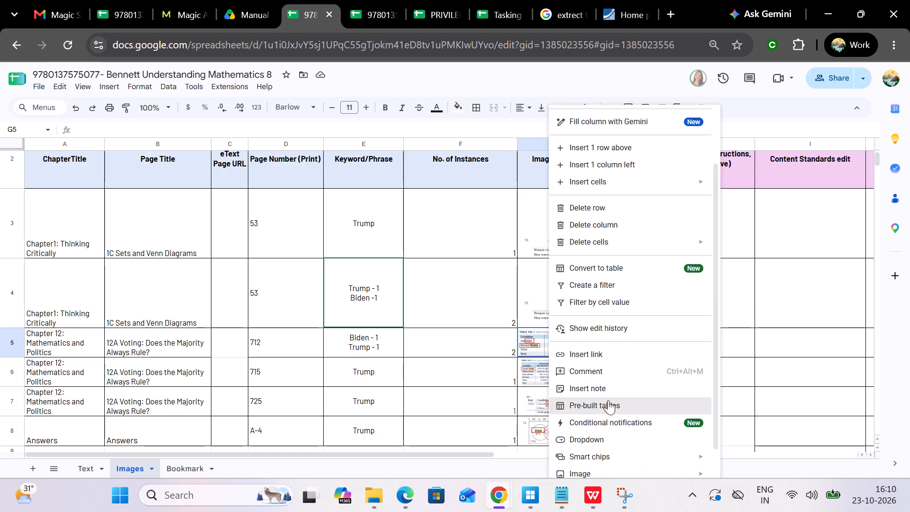
scroll(608, 400, "down", 2)
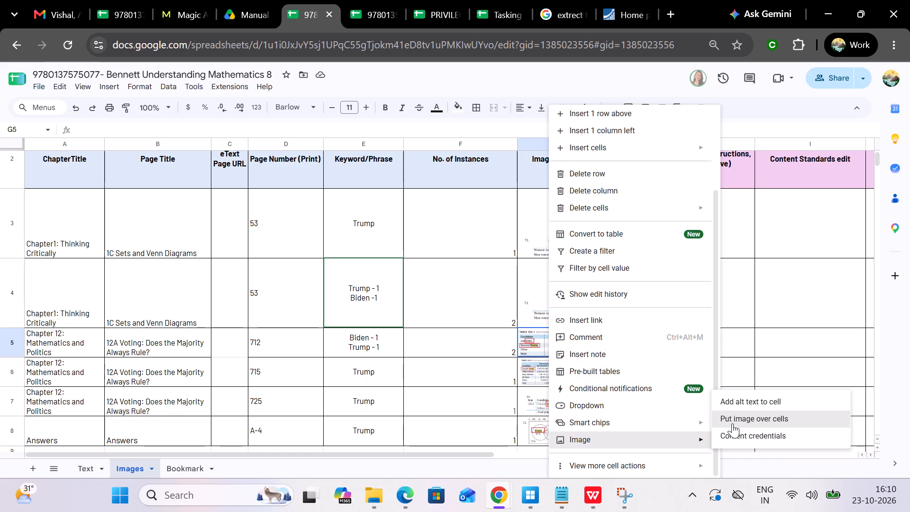
left_click(732, 423)
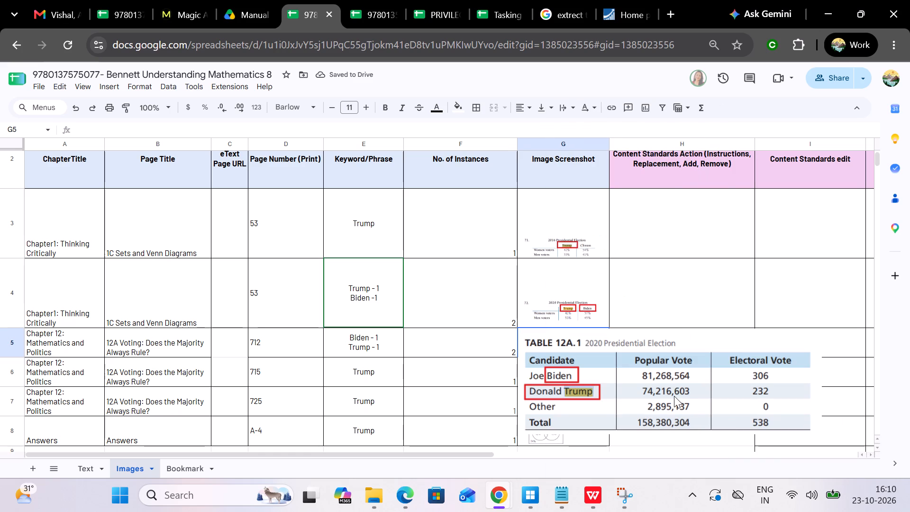
key("alt+Tab")
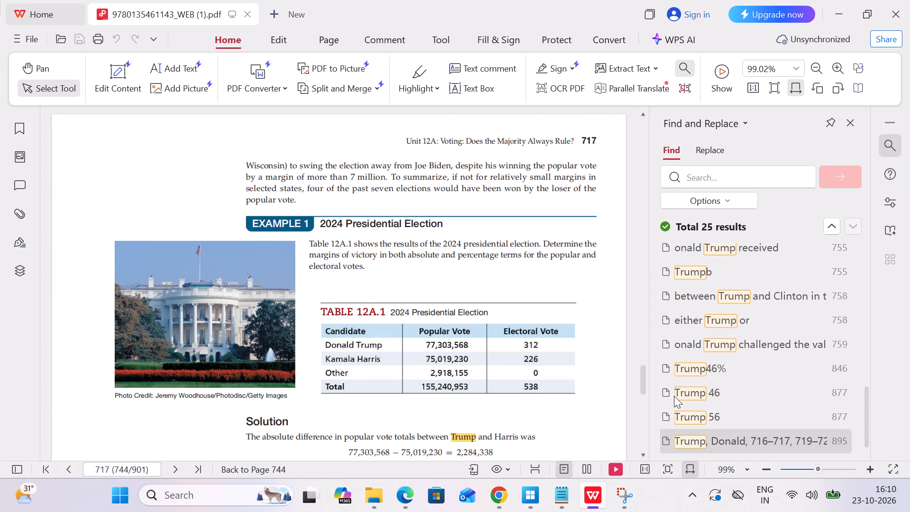
key("alt+Tab")
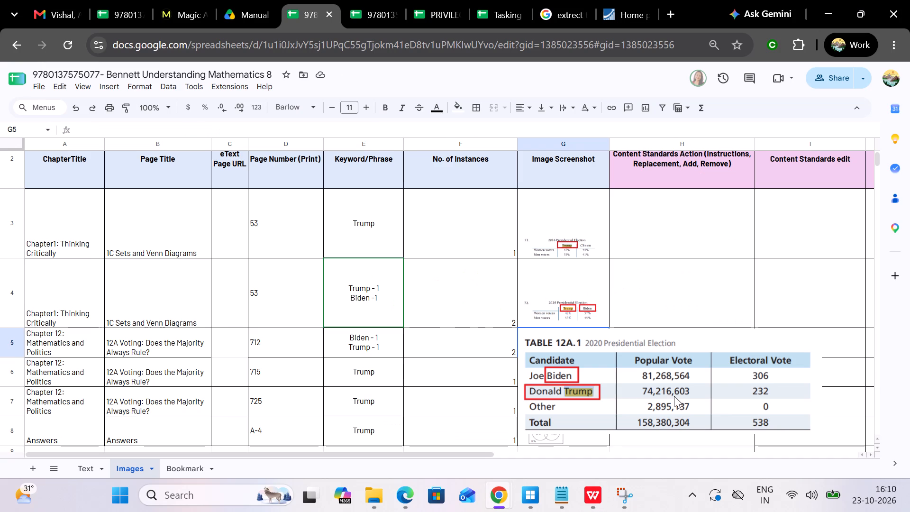
key("alt+Tab")
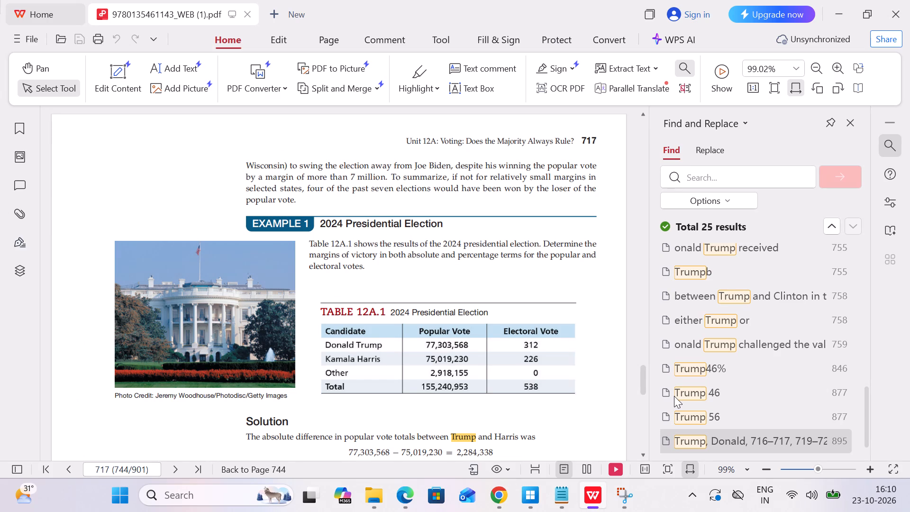
key("alt+Tab")
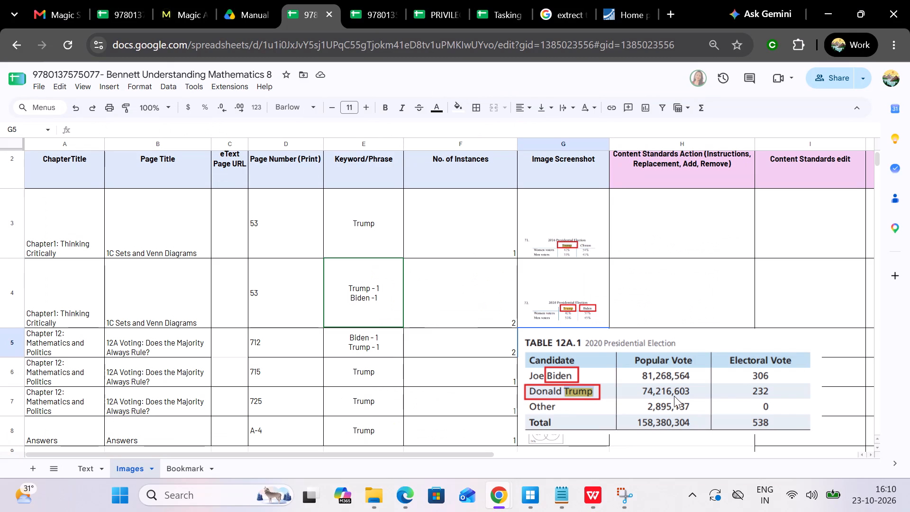
key("alt+Tab")
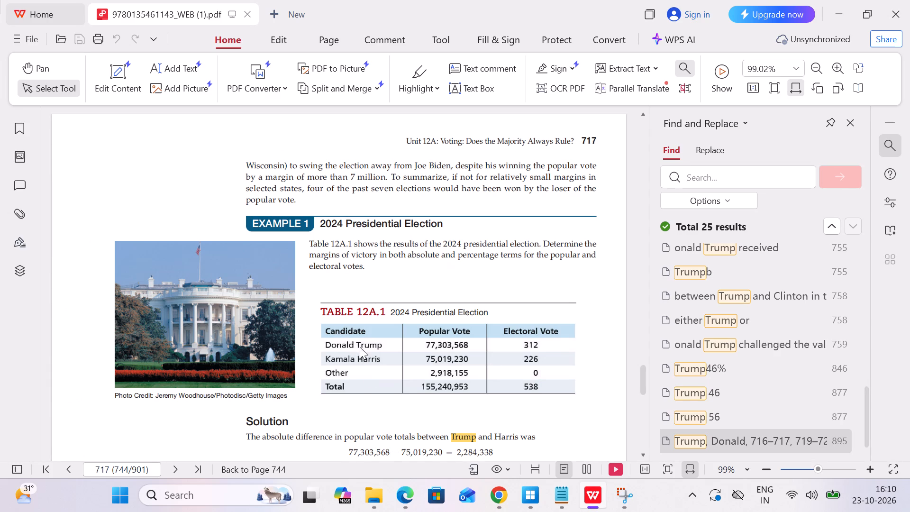
left_click_drag(355, 344, 389, 346)
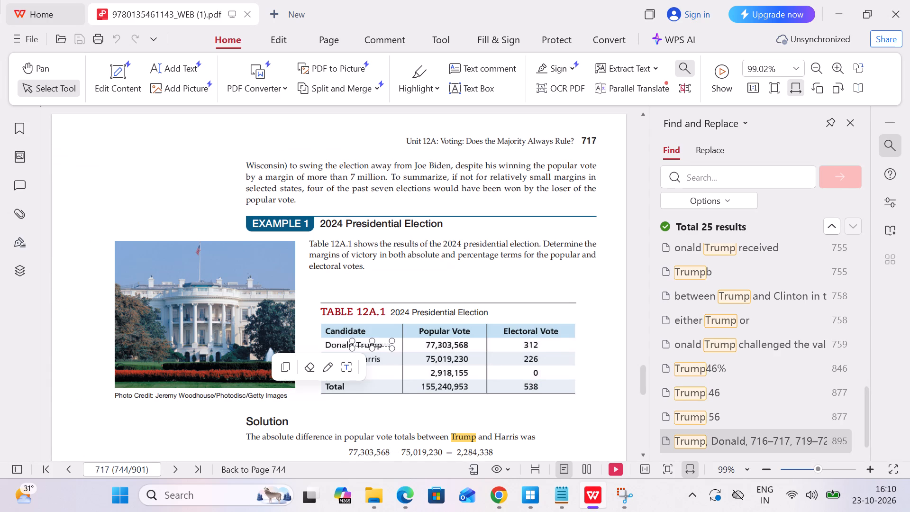
left_click(399, 337)
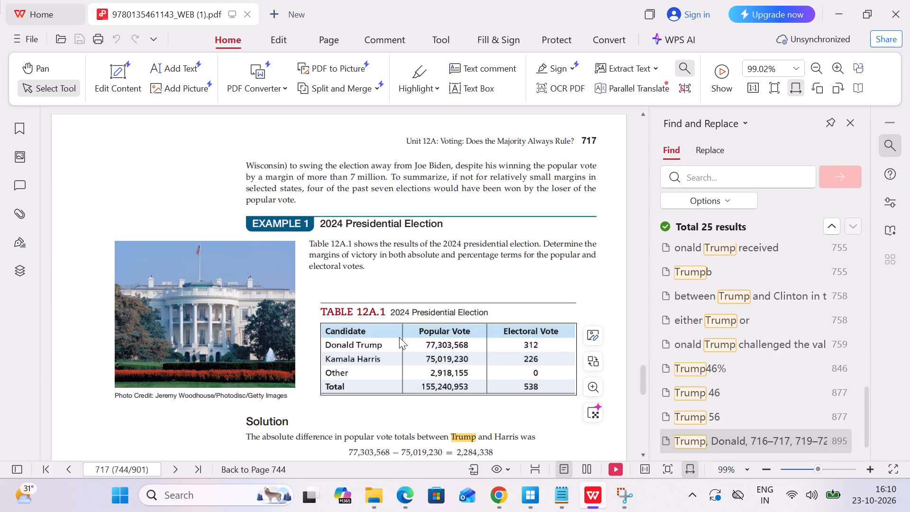
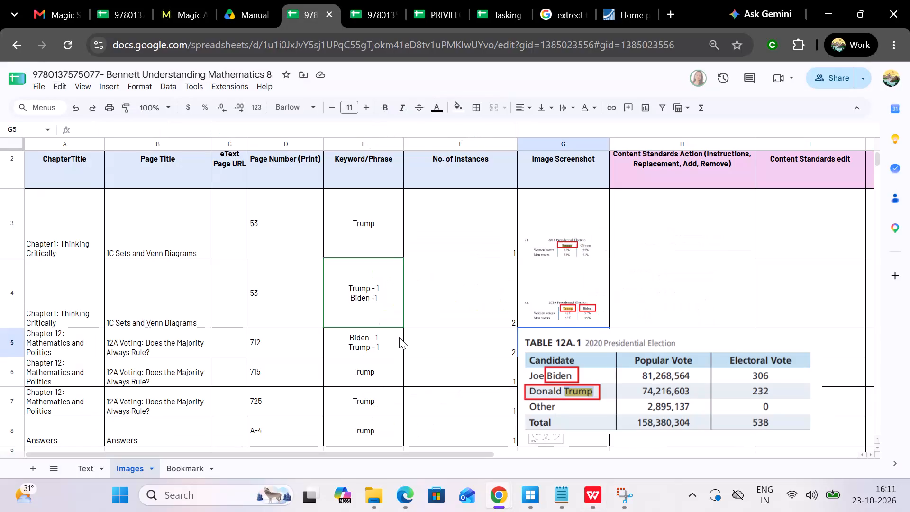
Undo the placement of the Table 12A.1 image over the cells at G5.
key("ctrl+z")
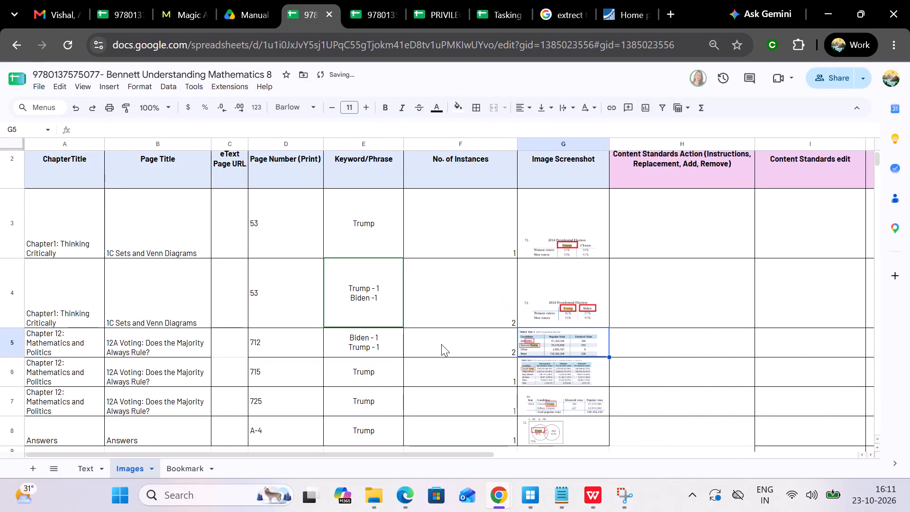
Examine the screenshots in G5 and G6 and the print page number recorded in row 6 of the Images sheet.
left_click(441, 344)
scroll(441, 344, "down", 1)
left_click(529, 342)
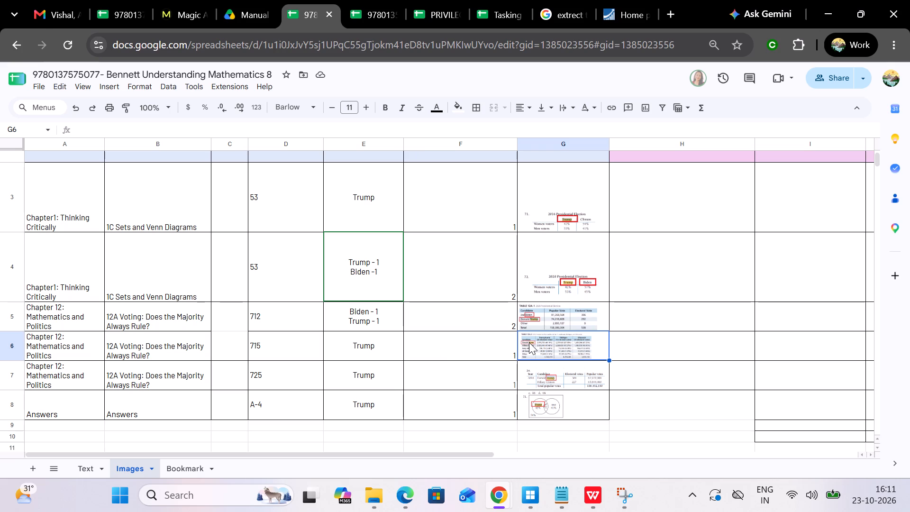
left_click(538, 318)
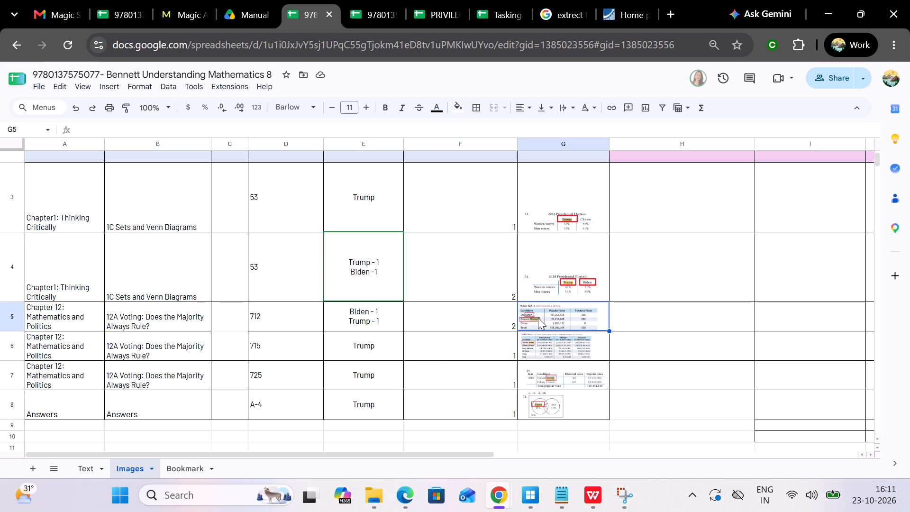
left_click(528, 353)
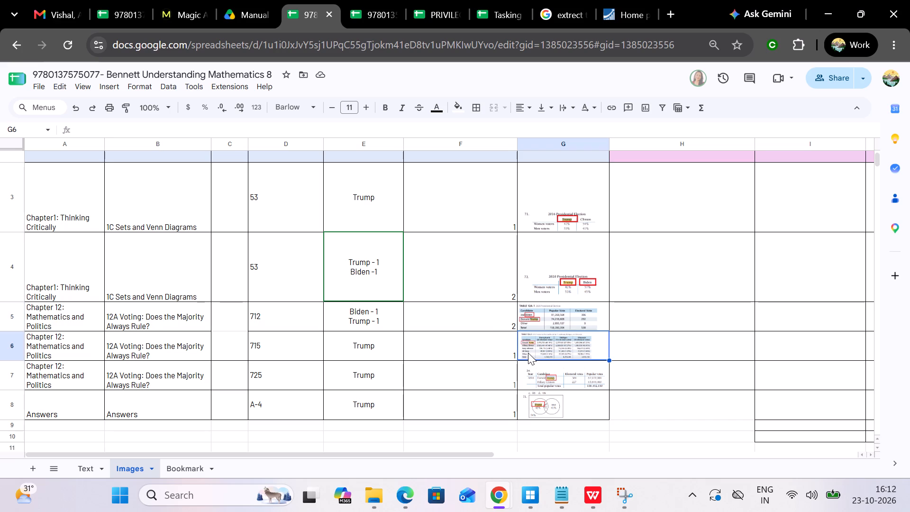
key("alt+Tab")
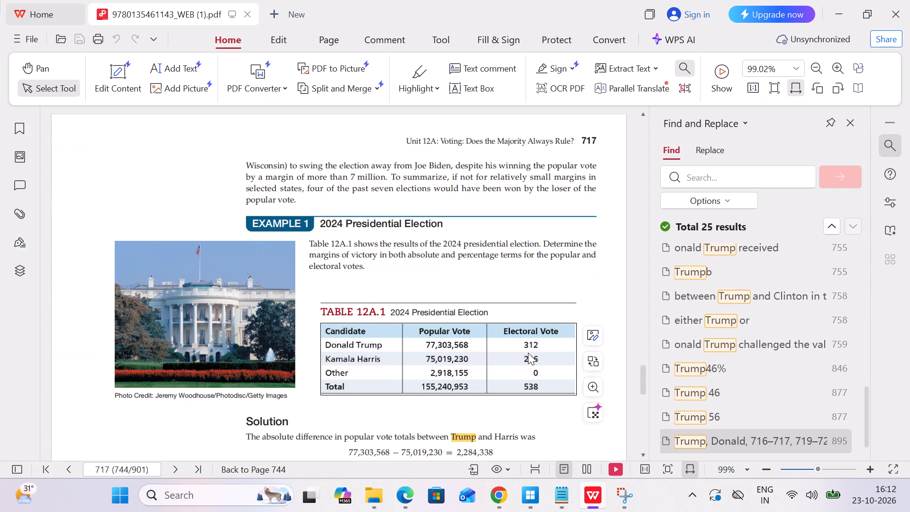
key("alt+Tab")
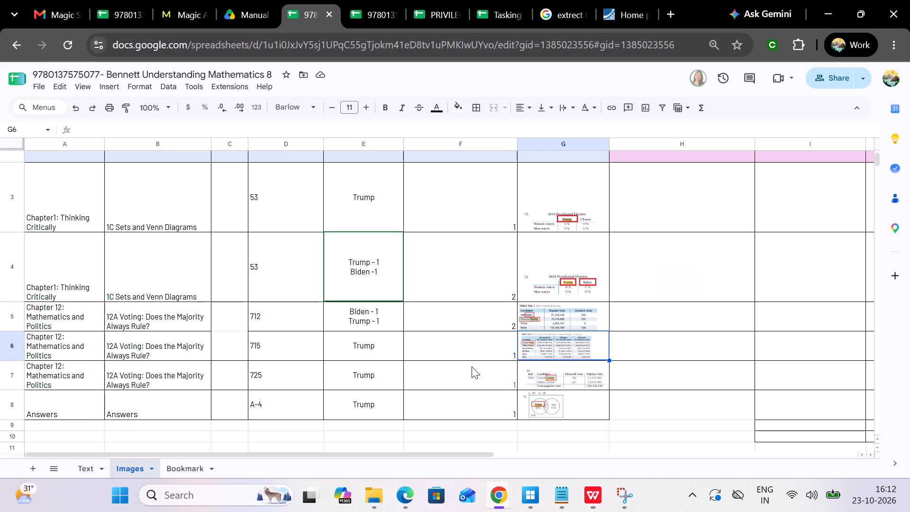
left_click(385, 330)
left_click(321, 352)
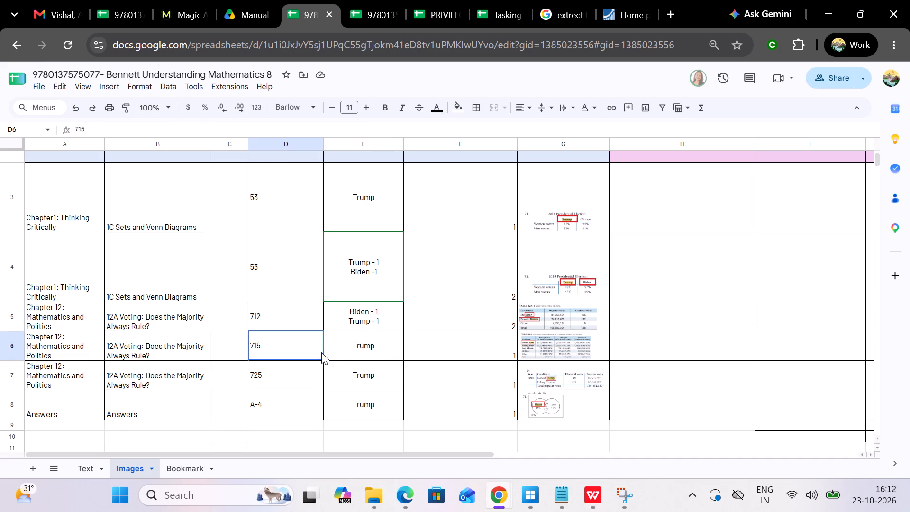
Look through the WPS Office PDF from page 717 onward for the Unit 12A election results table matching the row 6 screenshot.
key("alt+Tab")
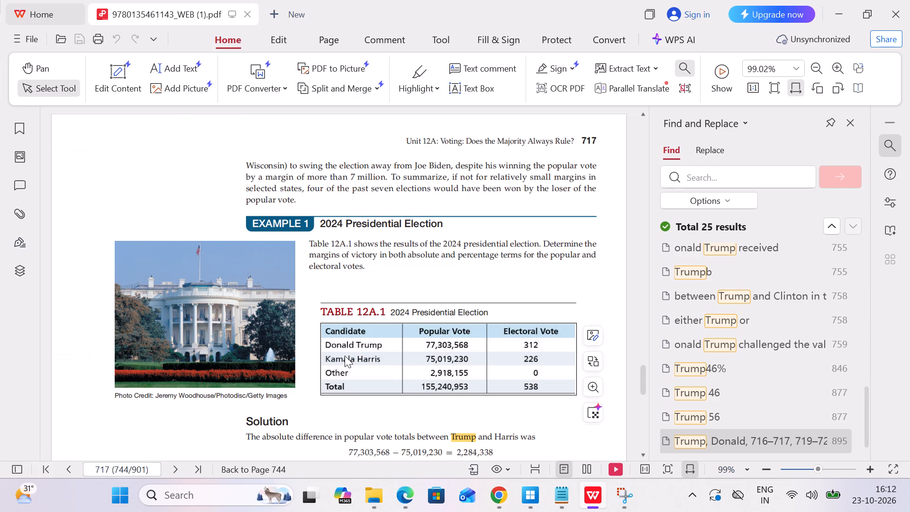
scroll(345, 356, "down", 1)
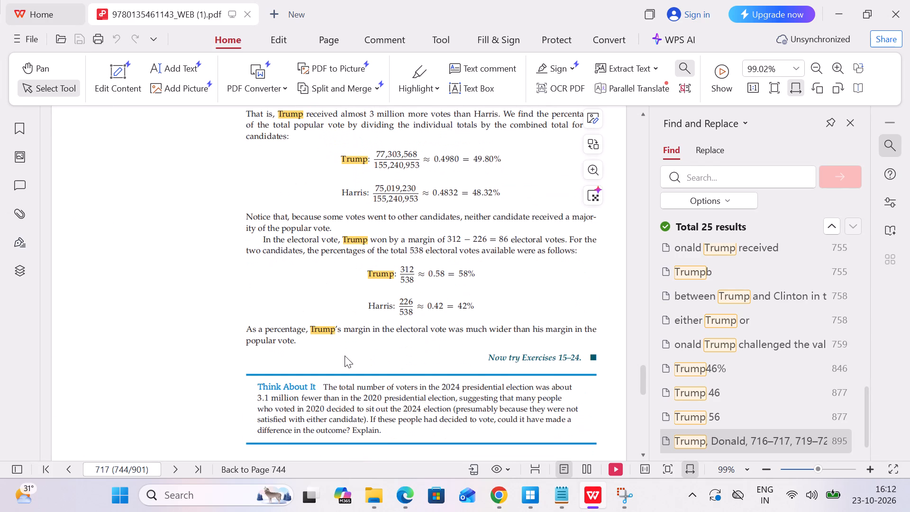
scroll(345, 356, "down", 2)
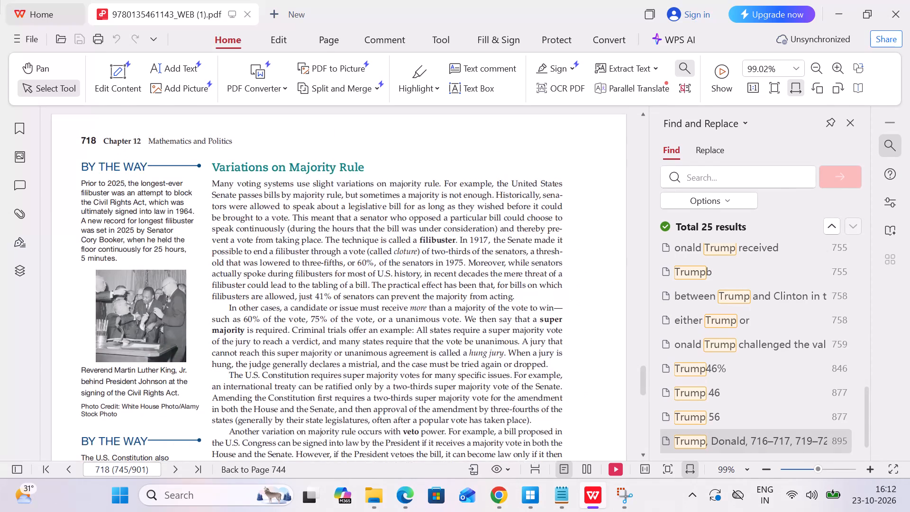
scroll(345, 356, "down", 3)
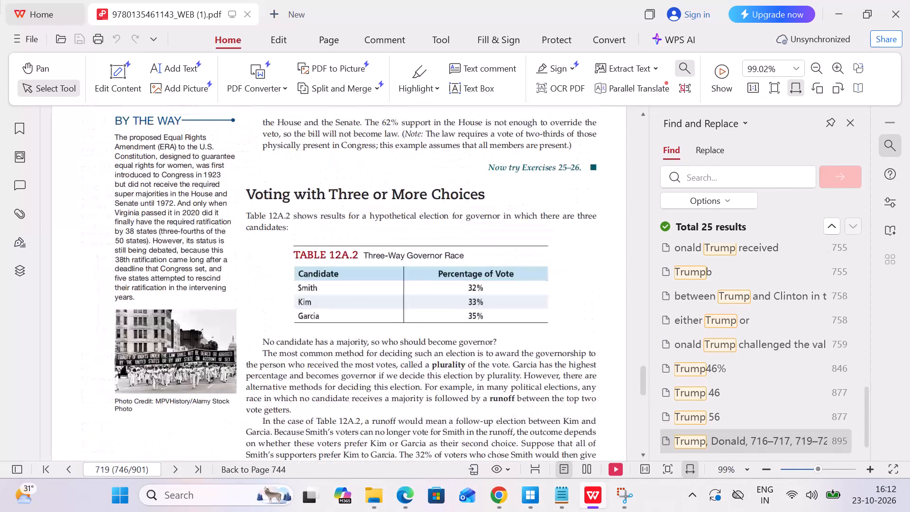
scroll(345, 356, "down", 1)
scroll(345, 356, "up", 1)
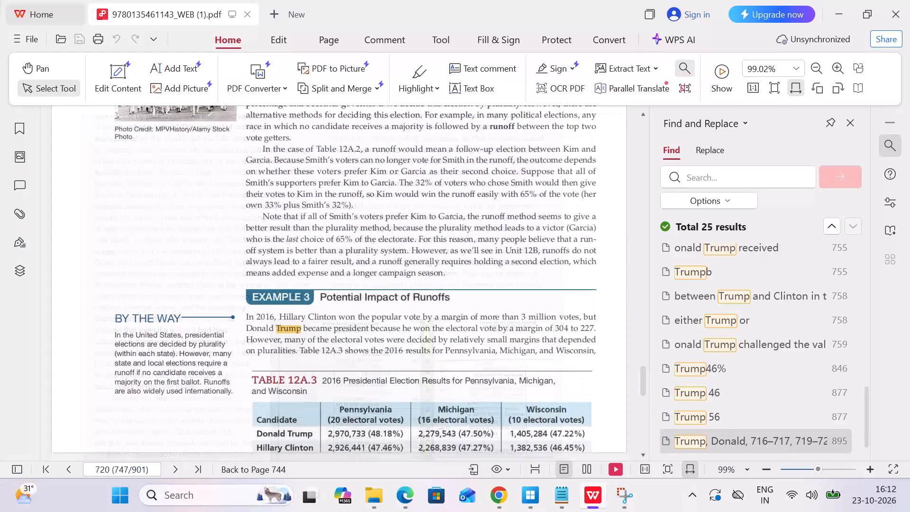
scroll(345, 356, "up", 2)
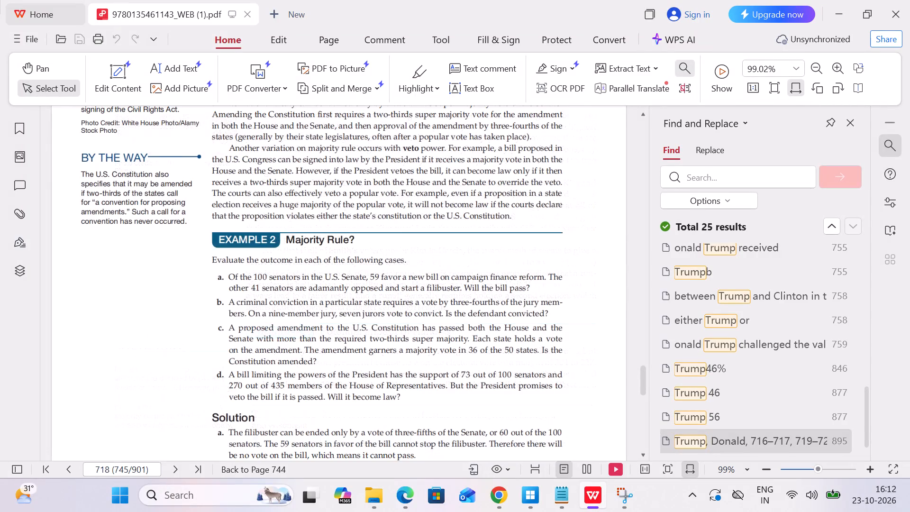
scroll(345, 356, "up", 1)
scroll(345, 356, "down", 2)
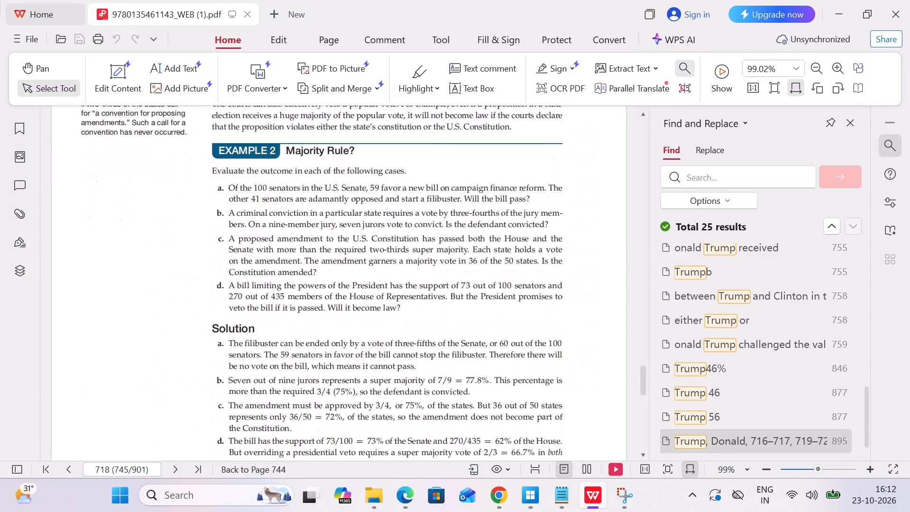
scroll(345, 356, "down", 2)
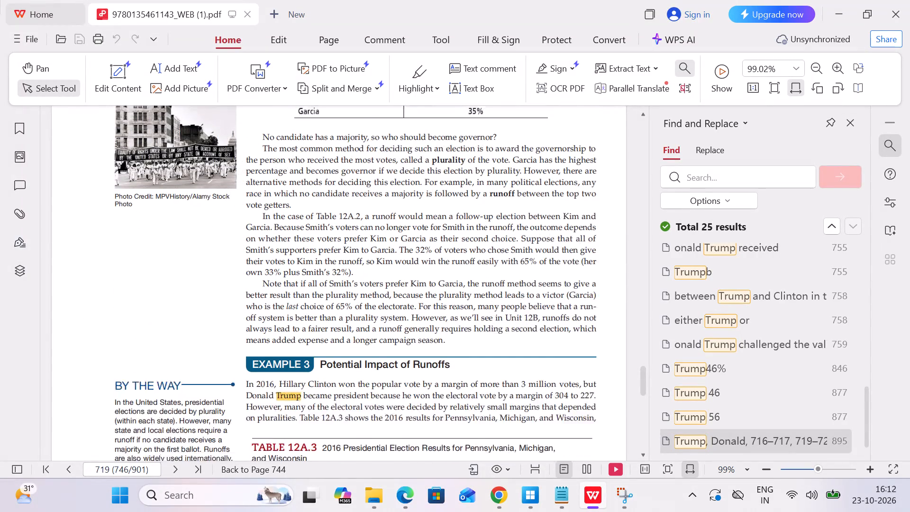
scroll(345, 356, "down", 2)
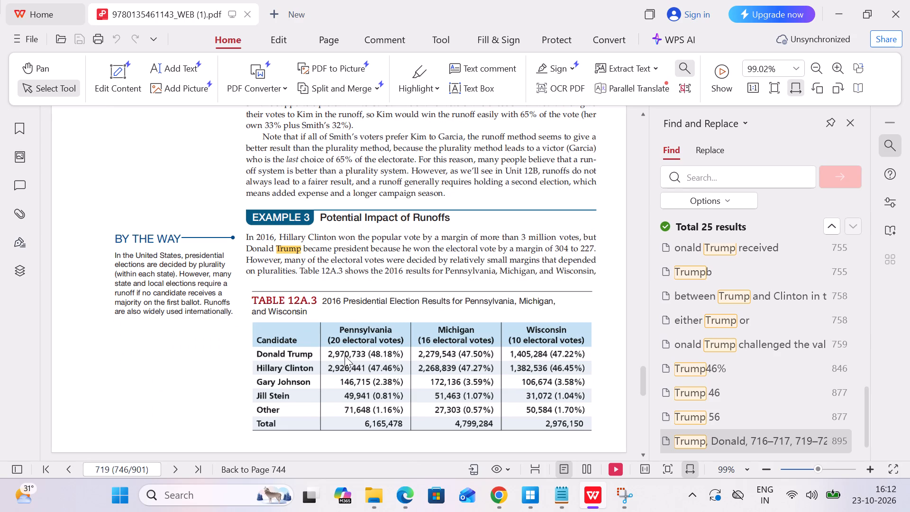
Capture a screenshot region of about 759 × 304 pixels around Table 12A.3 on page 719, including its title.
key("ctrl+Print")
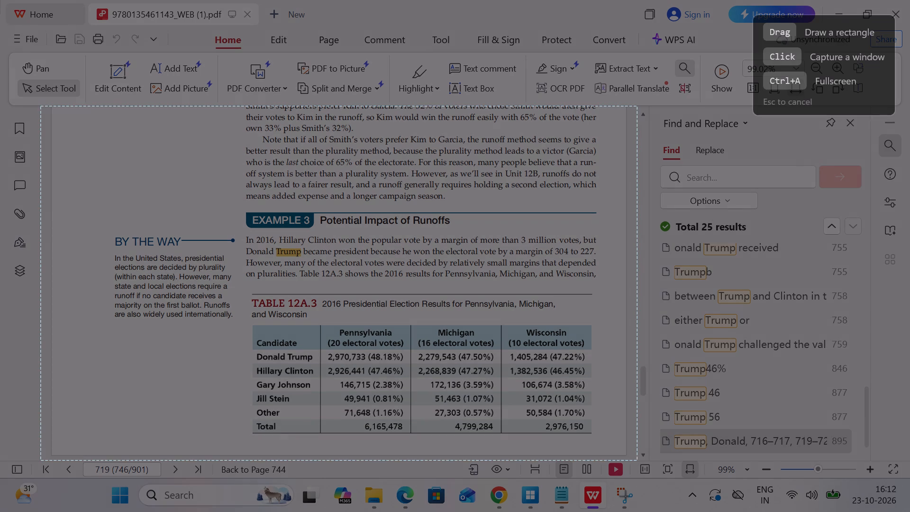
left_click(247, 322)
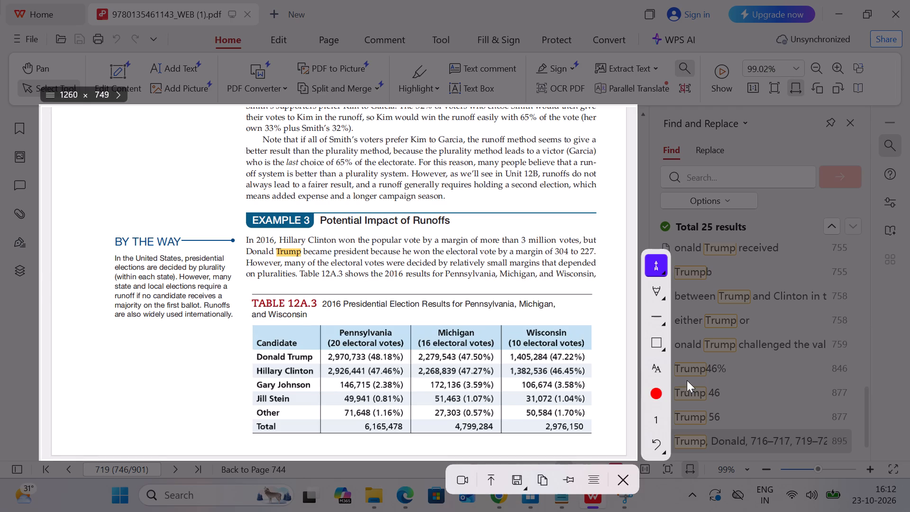
left_click(730, 321)
left_click(41, 107)
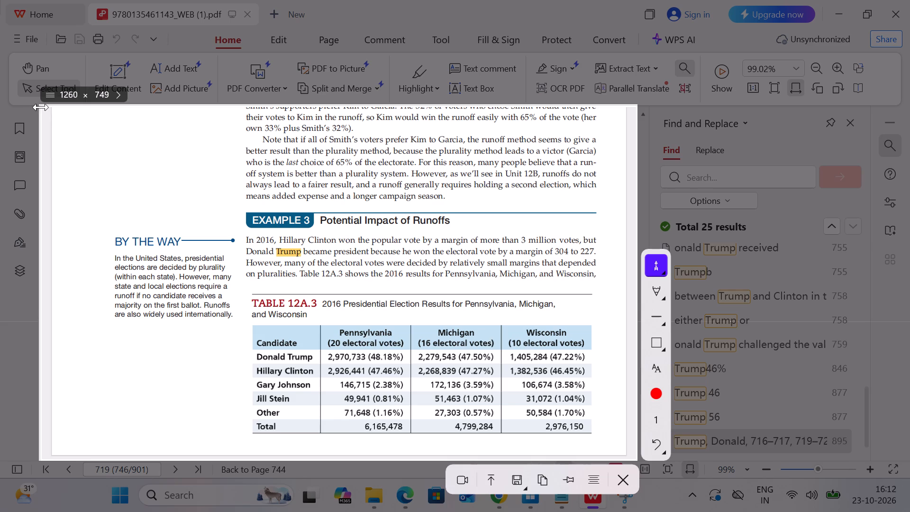
left_click_drag(39, 106, 237, 310)
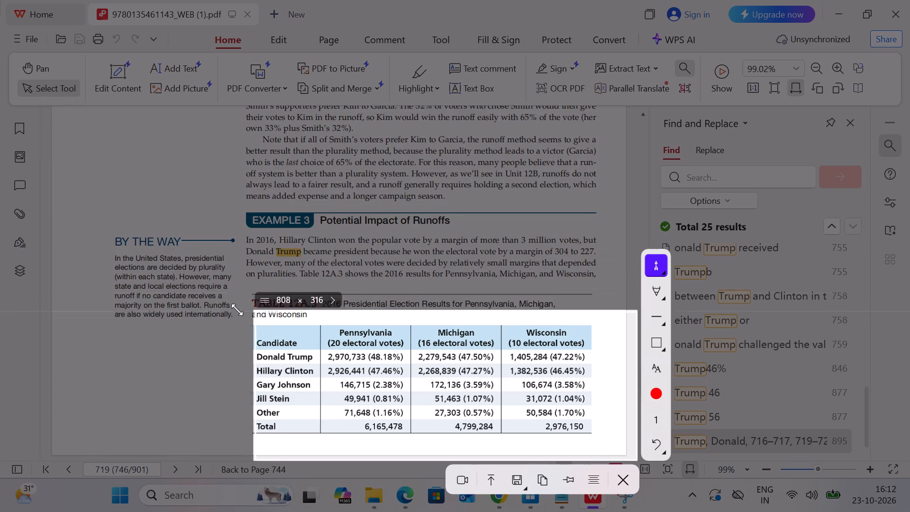
left_click_drag(237, 310, 239, 294)
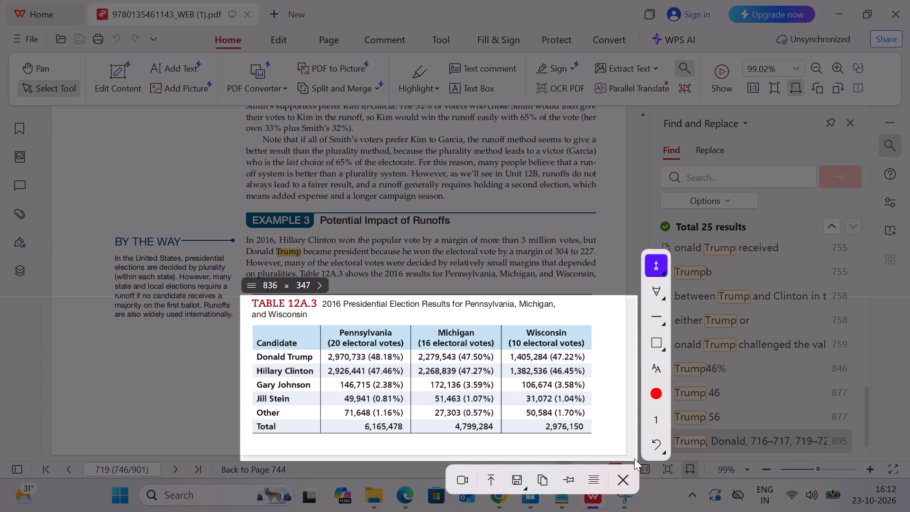
left_click_drag(637, 460, 601, 440)
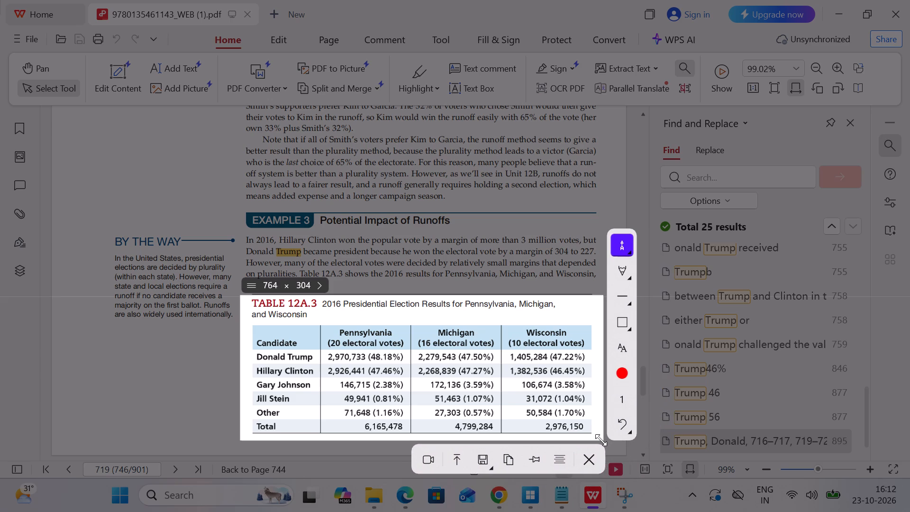
left_click_drag(601, 440, 600, 440)
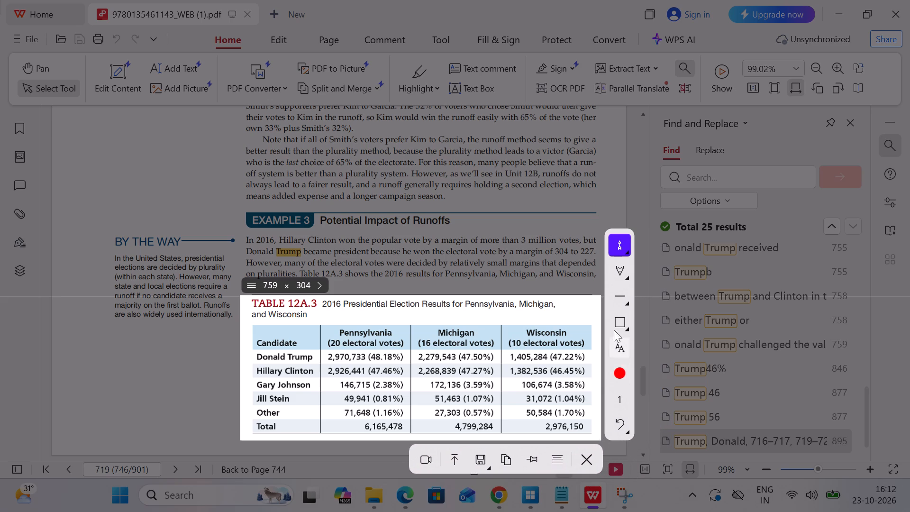
Draw a red rectangle around "Trump" in the table's Donald Trump row and save the annotated screenshot.
left_click(614, 325)
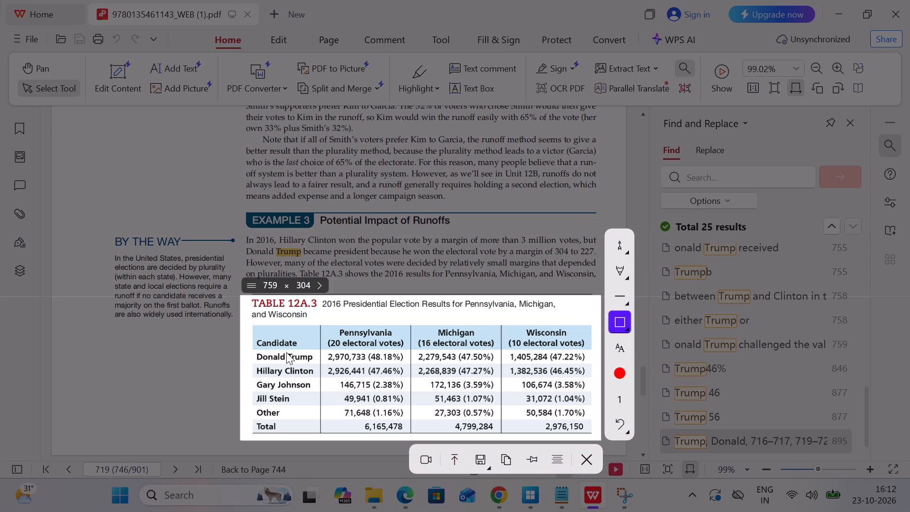
left_click_drag(283, 349, 318, 368)
left_click_drag(318, 368, 318, 366)
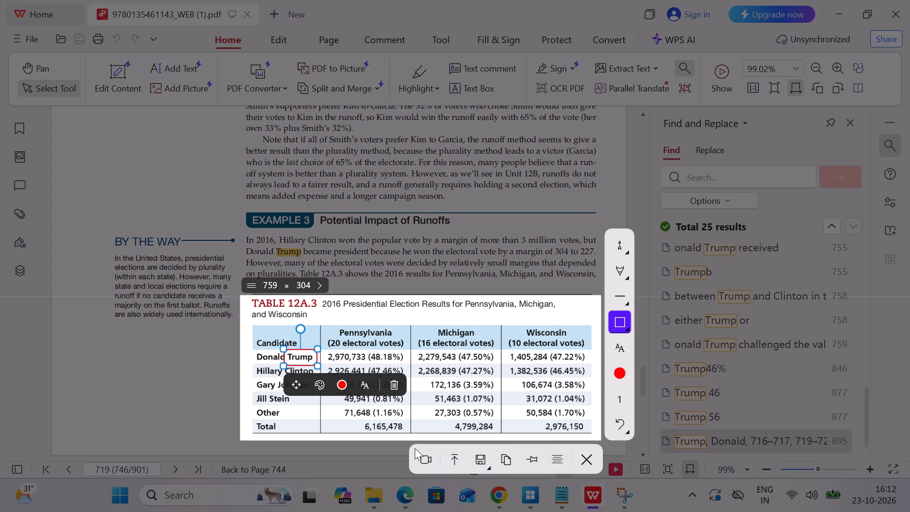
key("ctrl+s")
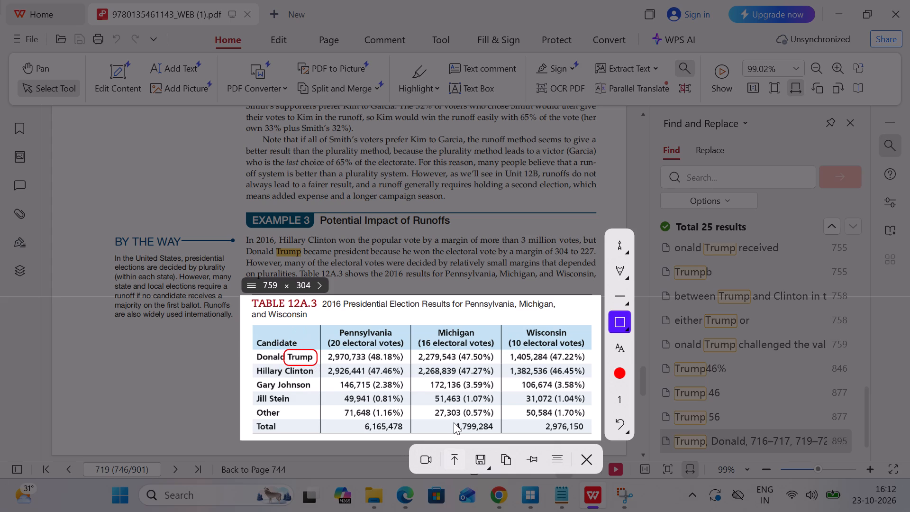
left_click(331, 315)
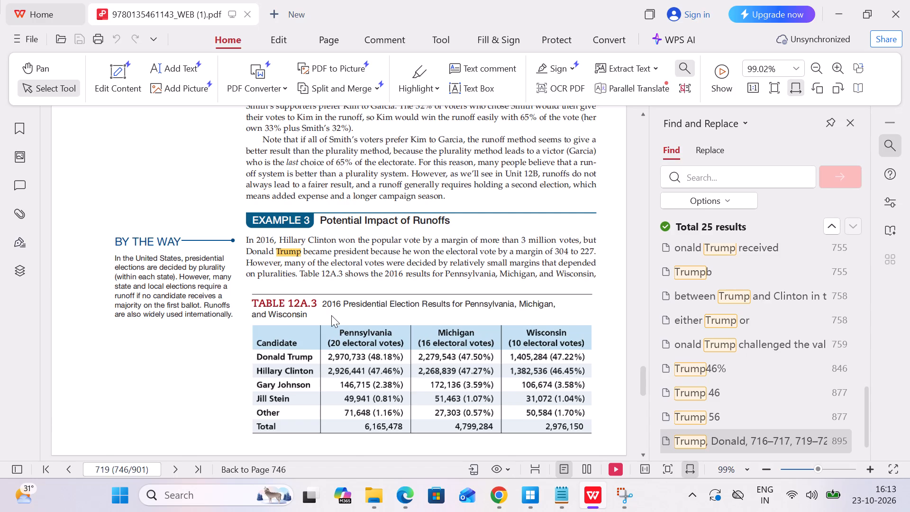
key("alt+Tab")
left_click(360, 4)
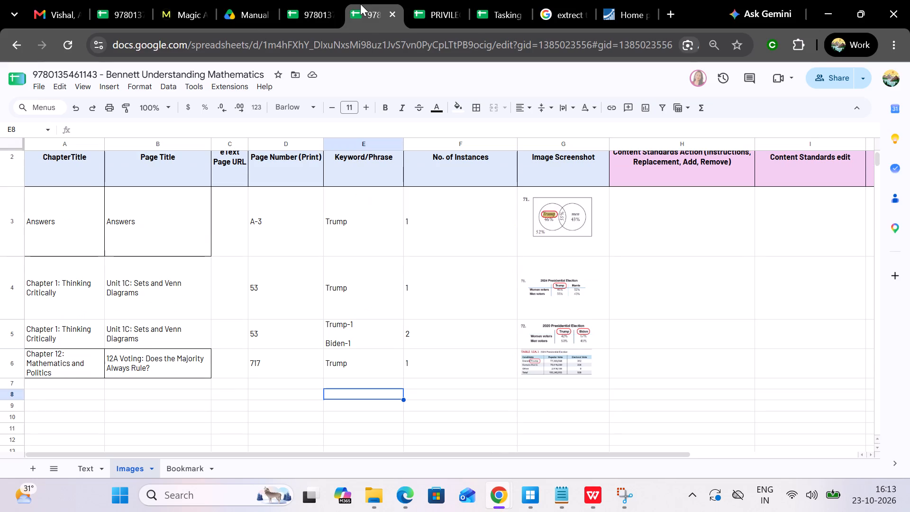
left_click(548, 380)
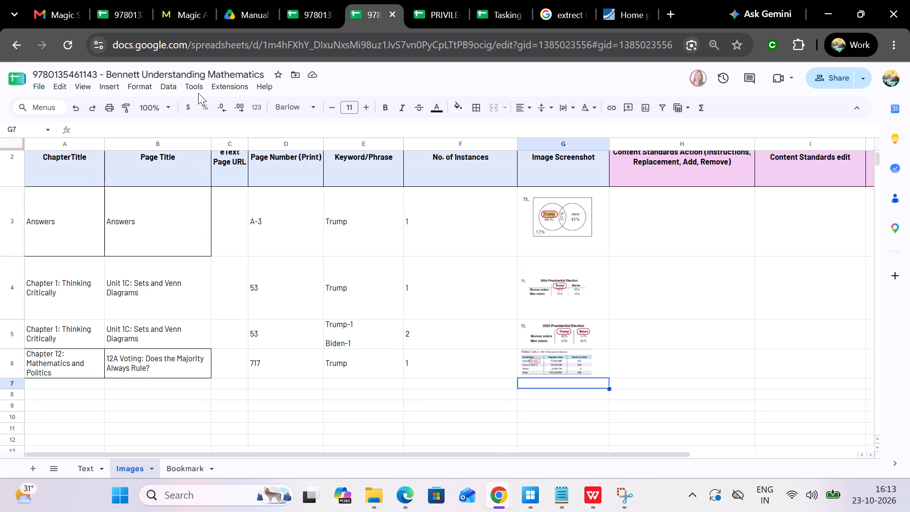
left_click_drag(109, 86, 178, 219)
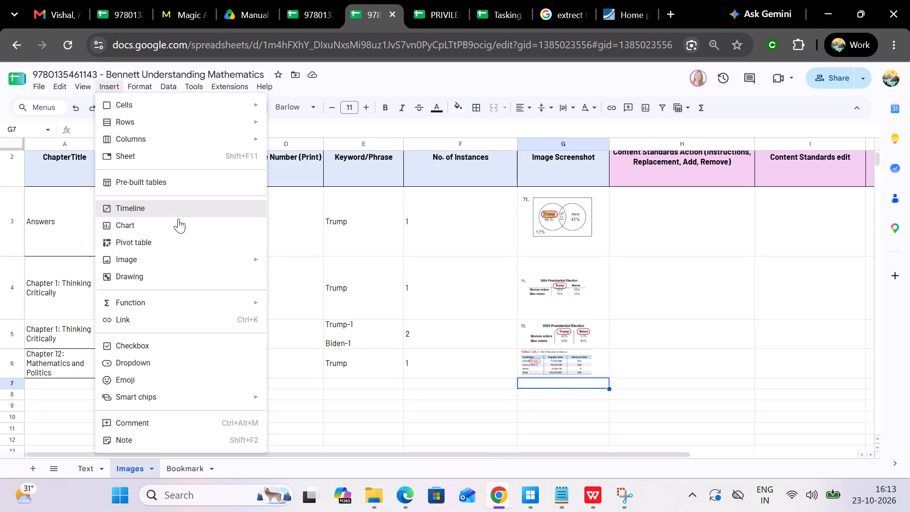
left_click_drag(178, 219, 172, 256)
left_click_drag(172, 256, 261, 256)
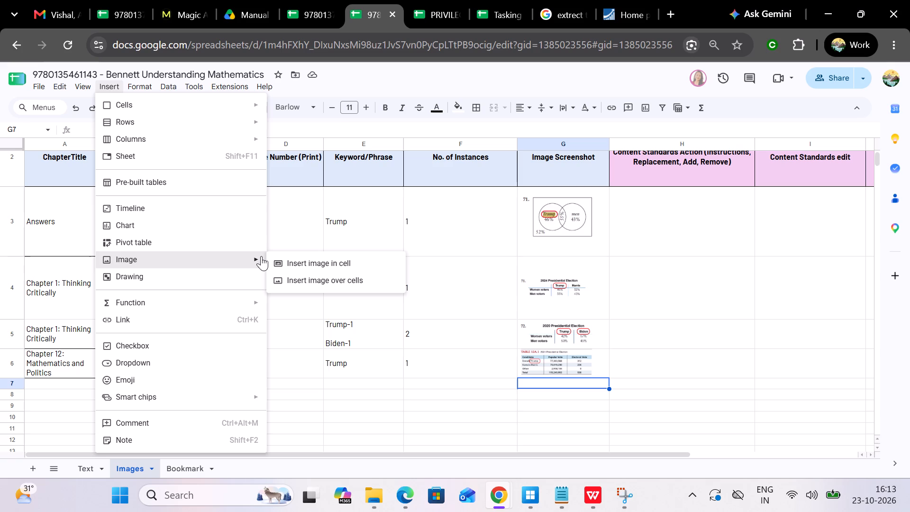
left_click(286, 263)
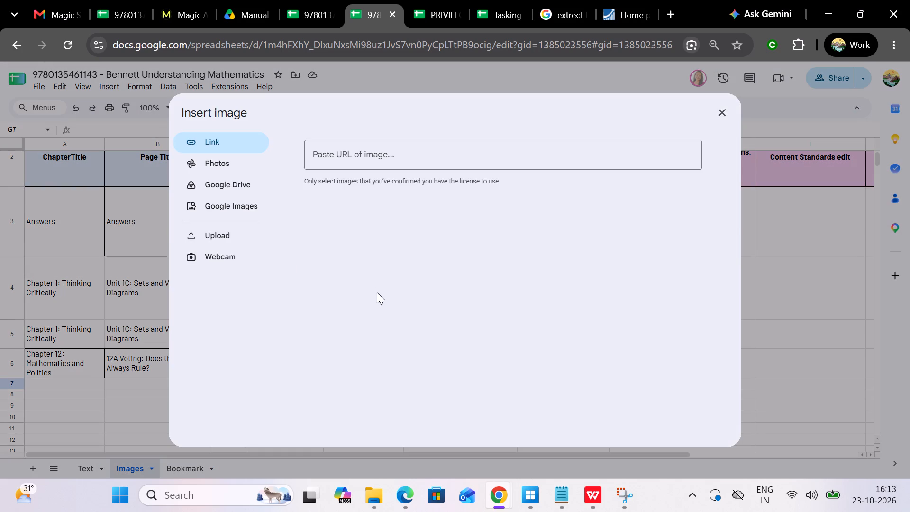
left_click(231, 232)
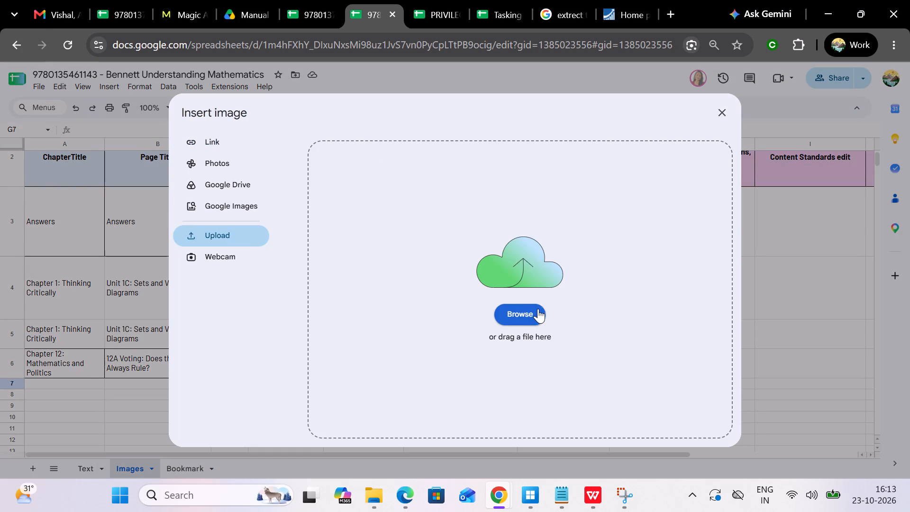
left_click(539, 309)
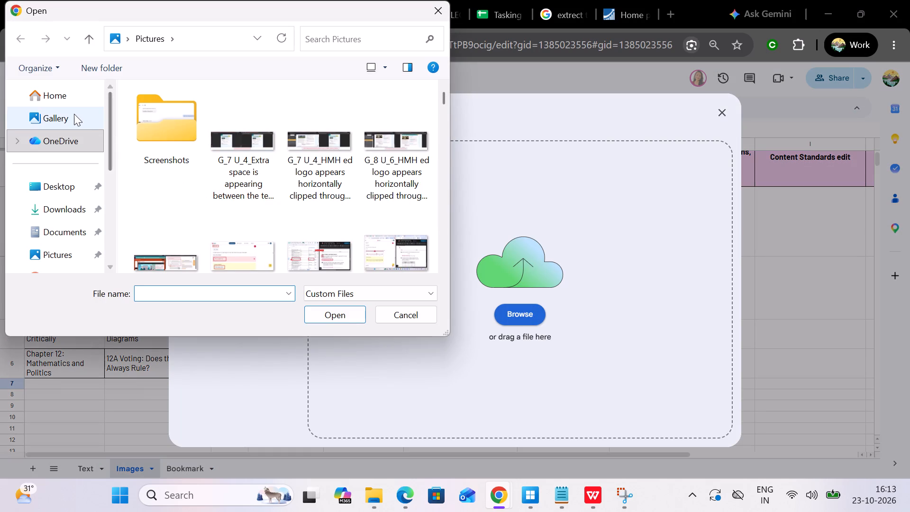
left_click(74, 114)
left_click(147, 137)
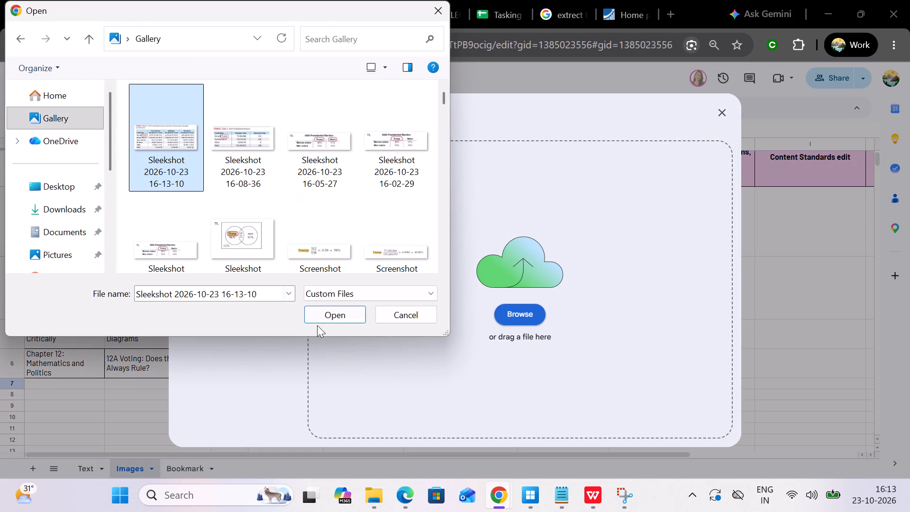
left_click(326, 322)
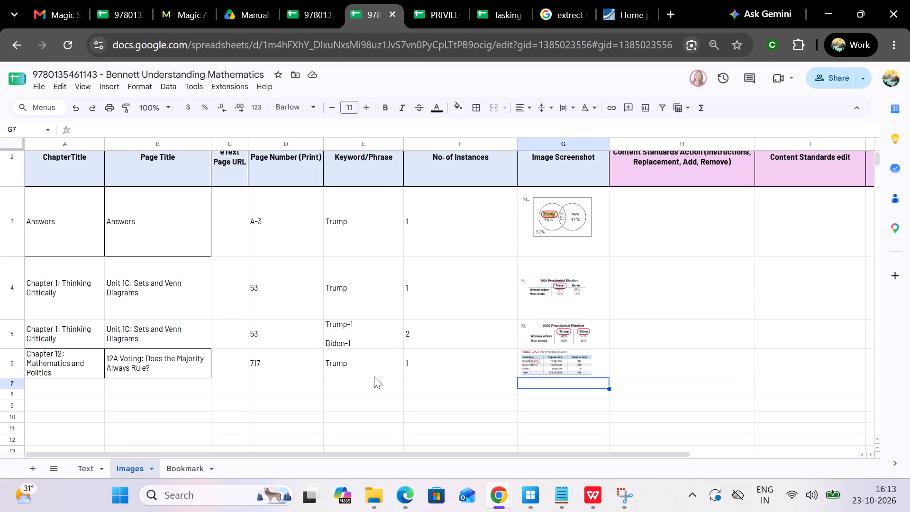
Fill row 7 with 1 as the number of instances and the keyword Trump copied from row 6.
left_click(417, 386)
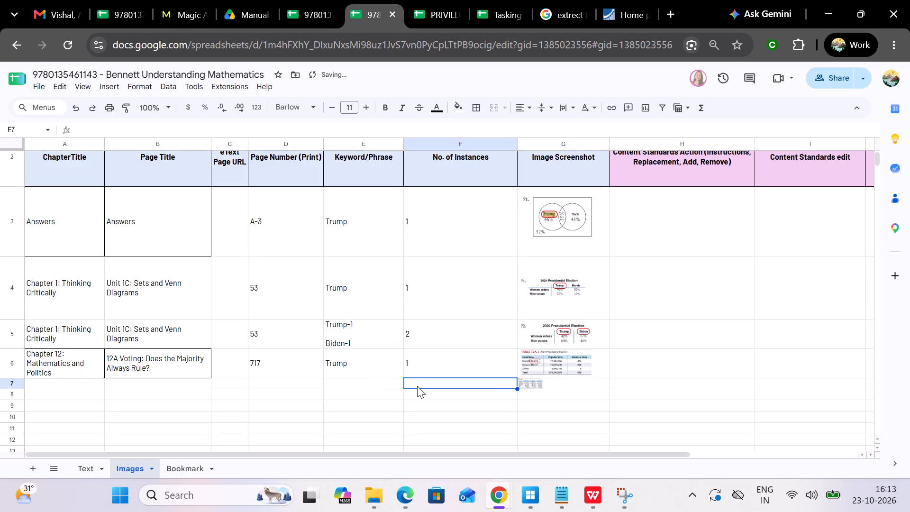
key("1")
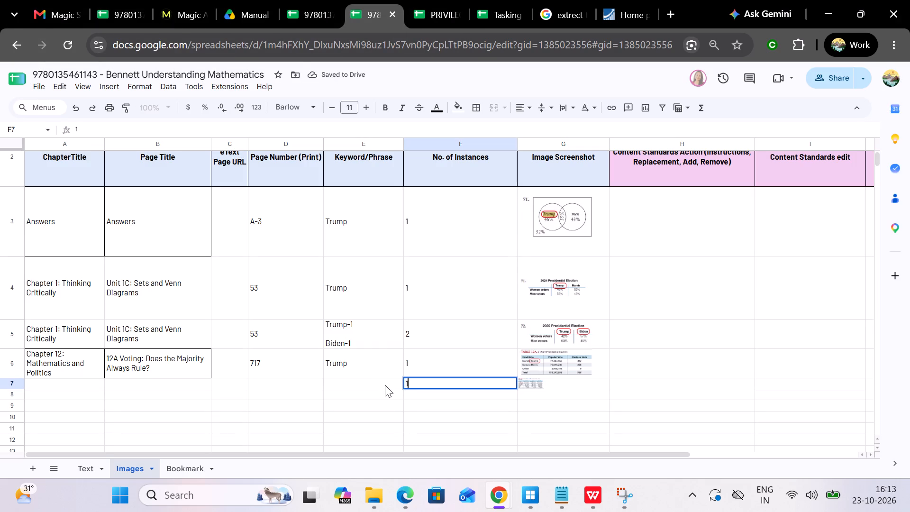
left_click(385, 385)
left_click(369, 369)
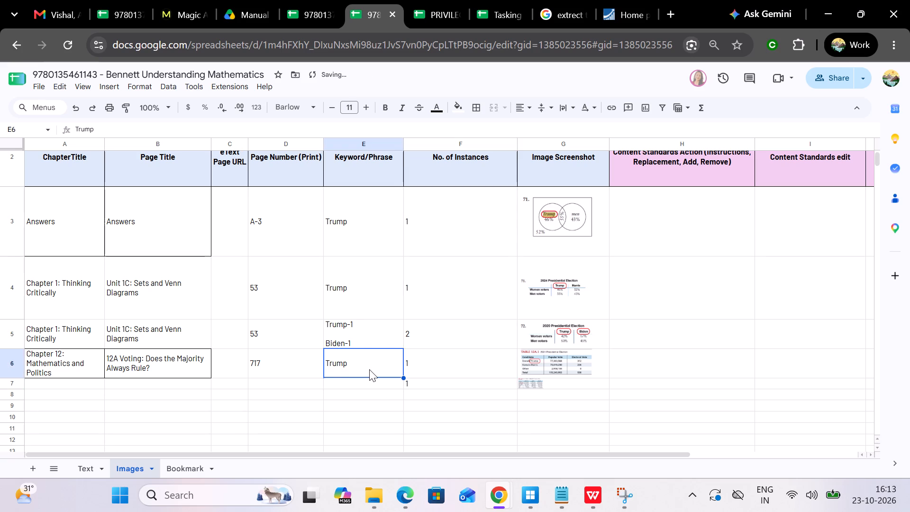
key("ctrl+c")
left_click(357, 387)
key("ctrl+v")
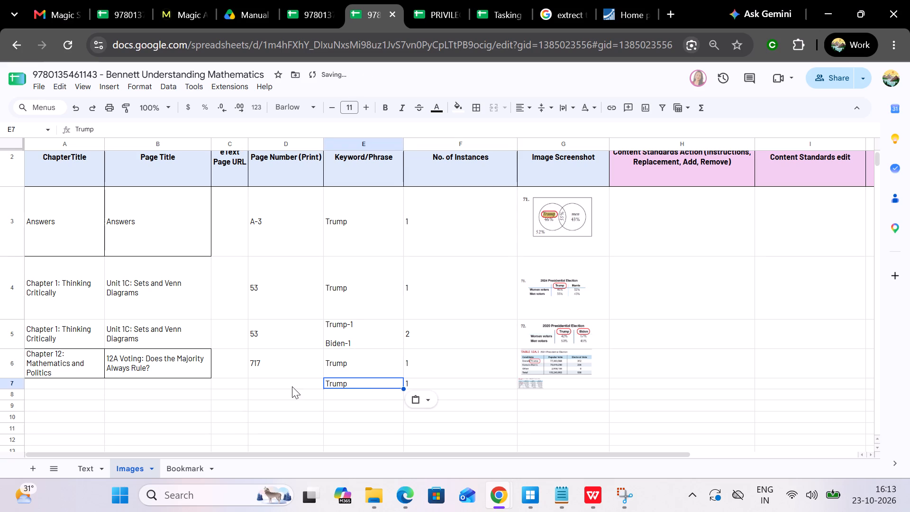
Check the print page number of Table 12A.3 in the WPS Office PDF and enter 719 in D7 of the Images sheet.
left_click(289, 385)
key("alt+Tab")
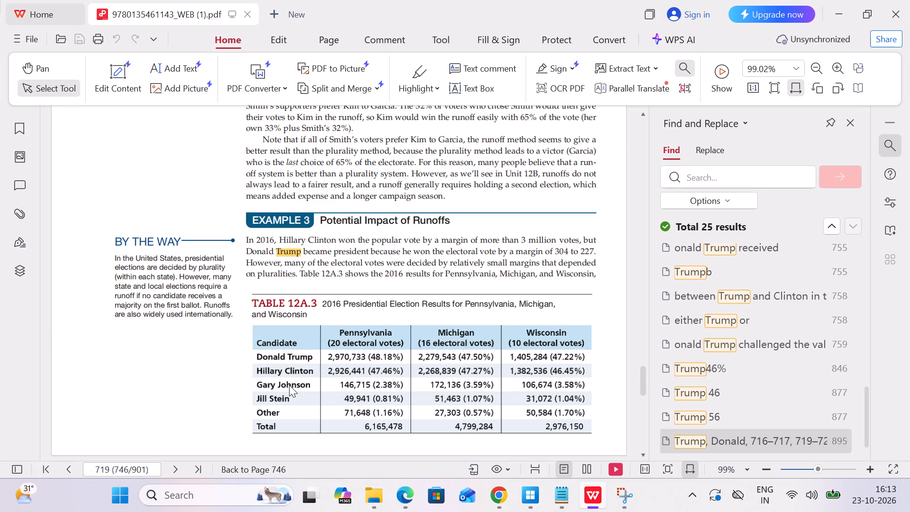
scroll(289, 385, "up", 2)
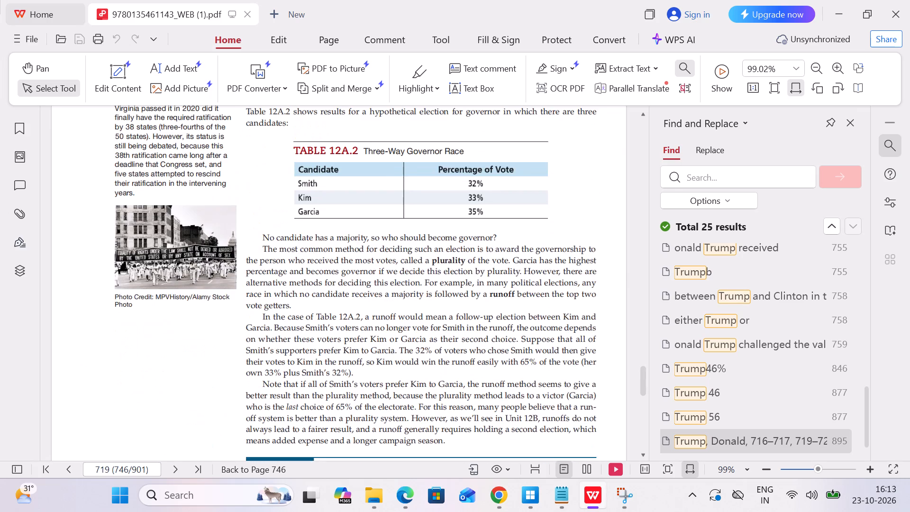
scroll(289, 385, "up", 1)
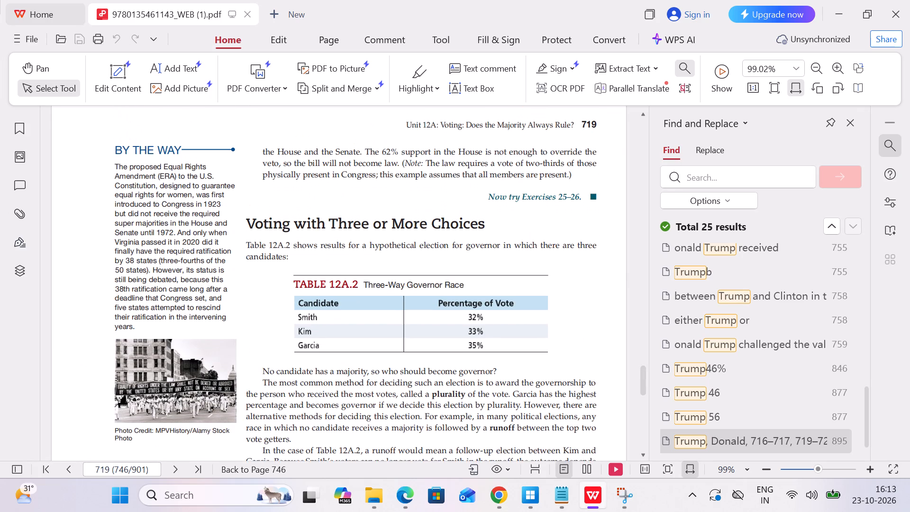
scroll(289, 385, "up", 1)
scroll(289, 385, "down", 1)
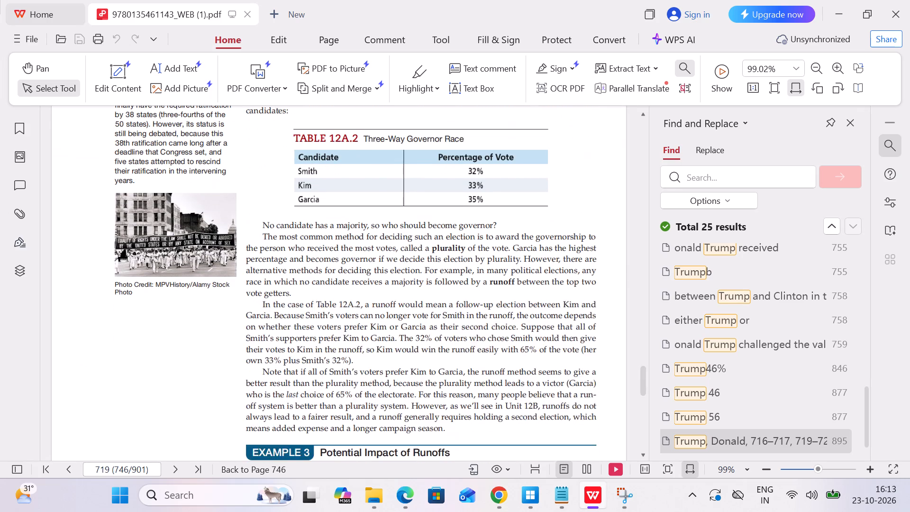
key("alt+Tab")
type("719")
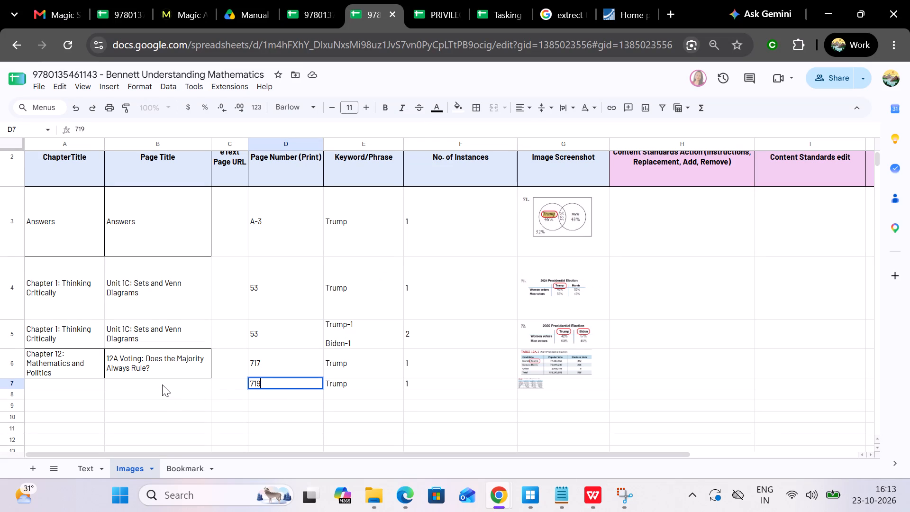
Check the unit heading in the PDF, and copy the chapter title and page title from row 6 into row 7.
left_click(162, 384)
key("alt+Tab")
scroll(162, 384, "up", 1)
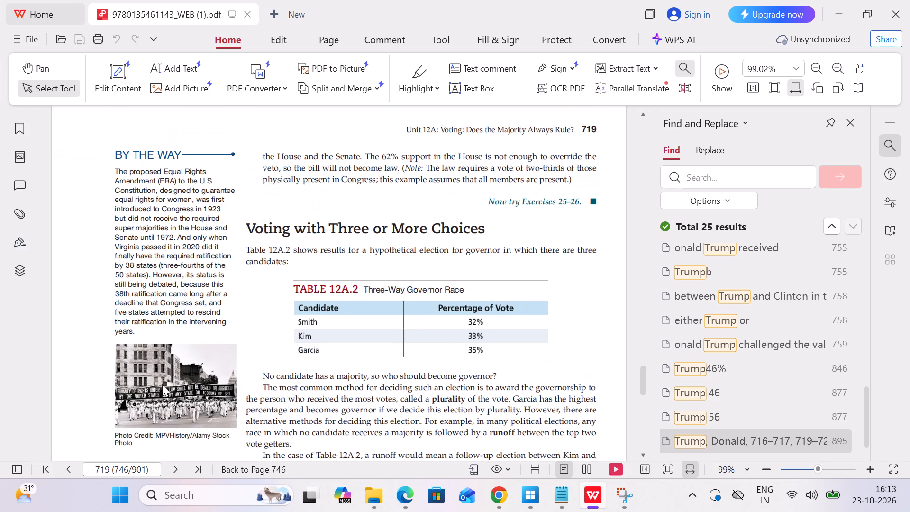
scroll(162, 384, "up", 1)
key("alt+Tab")
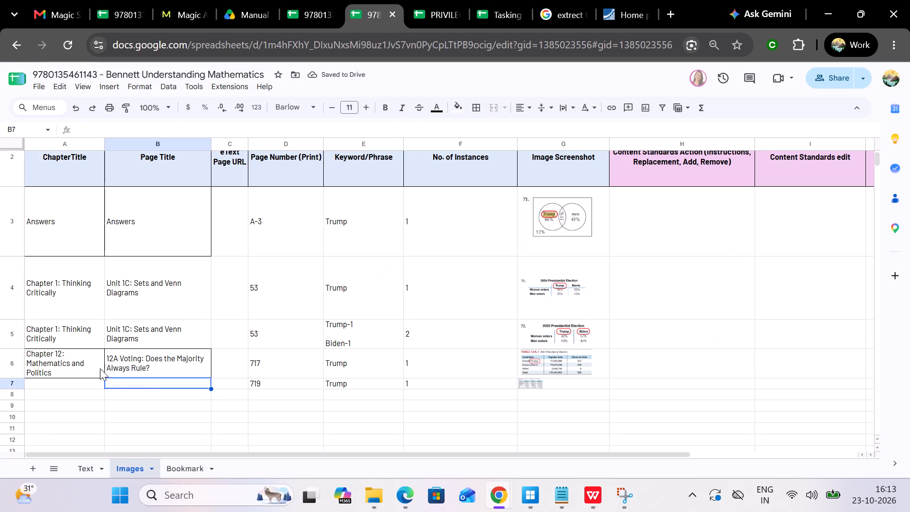
left_click_drag(63, 357, 136, 366)
key("ctrl+c")
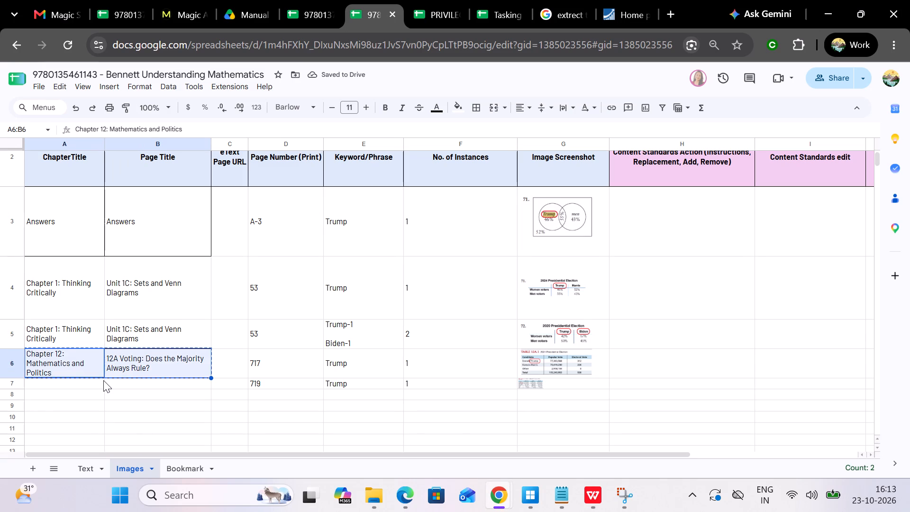
left_click(96, 381)
key("ctrl+v")
left_click(245, 377)
Copy the "Yes" entry from K5 into K6 and K7 of the Images sheet.
scroll(245, 377, "down", 1)
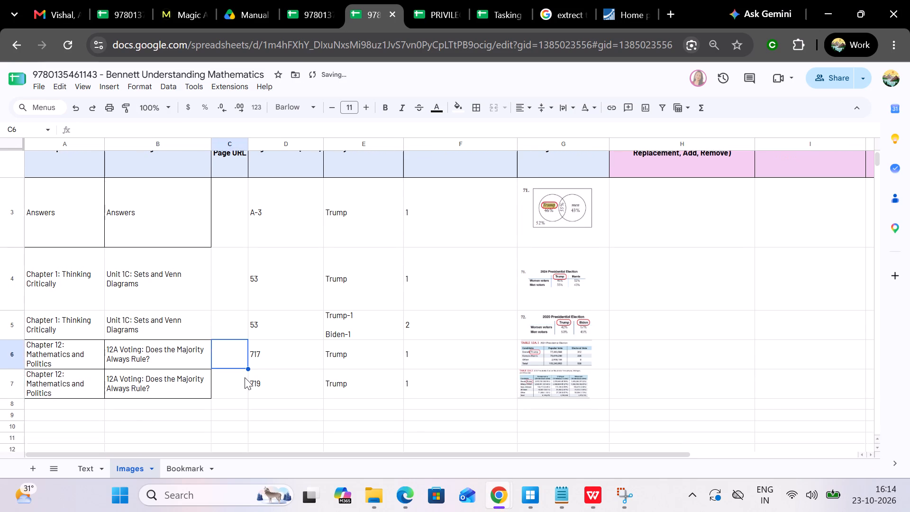
scroll(245, 377, "down", 1)
scroll(245, 377, "left", 2)
scroll(245, 377, "right", 1)
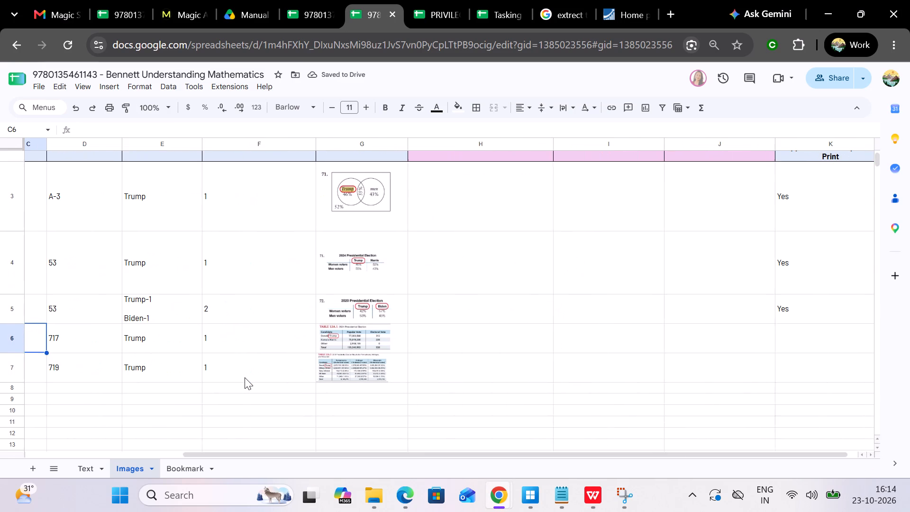
scroll(245, 377, "right", 1)
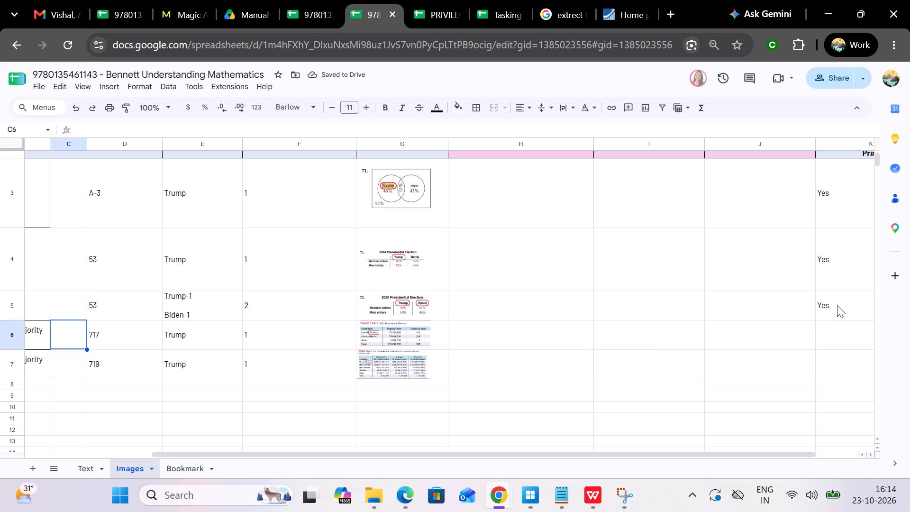
left_click(837, 305)
key("ctrl+c")
left_click_drag(833, 339, 835, 357)
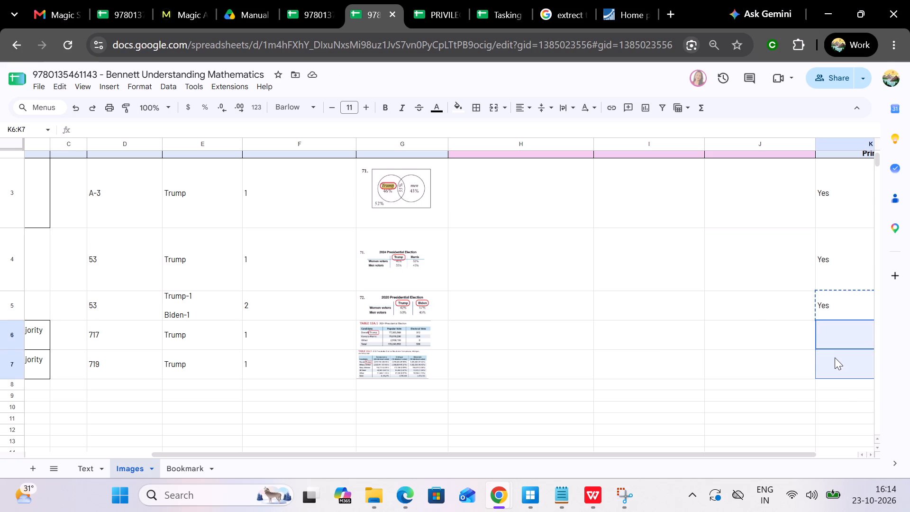
key("ctrl+v")
left_click(666, 380)
scroll(666, 380, "right", 4)
key("alt+Tab")
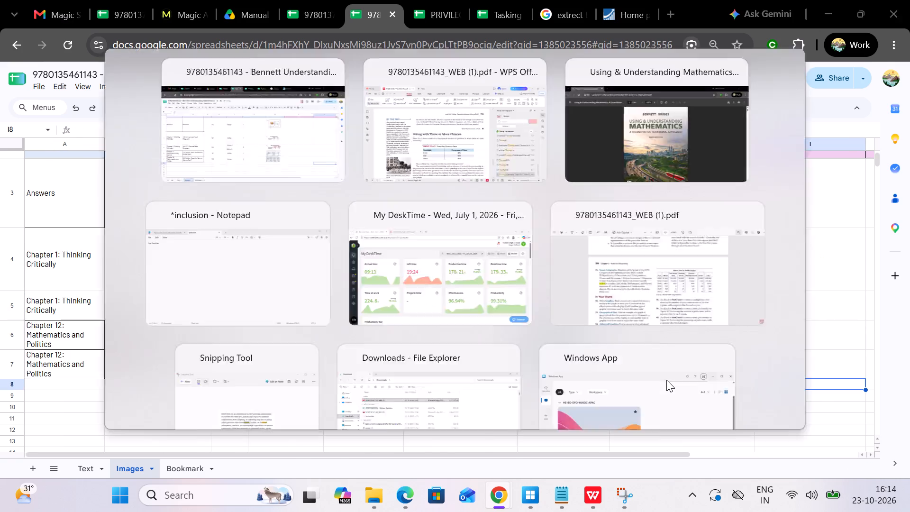
scroll(544, 375, "down", 1)
key("alt+Tab")
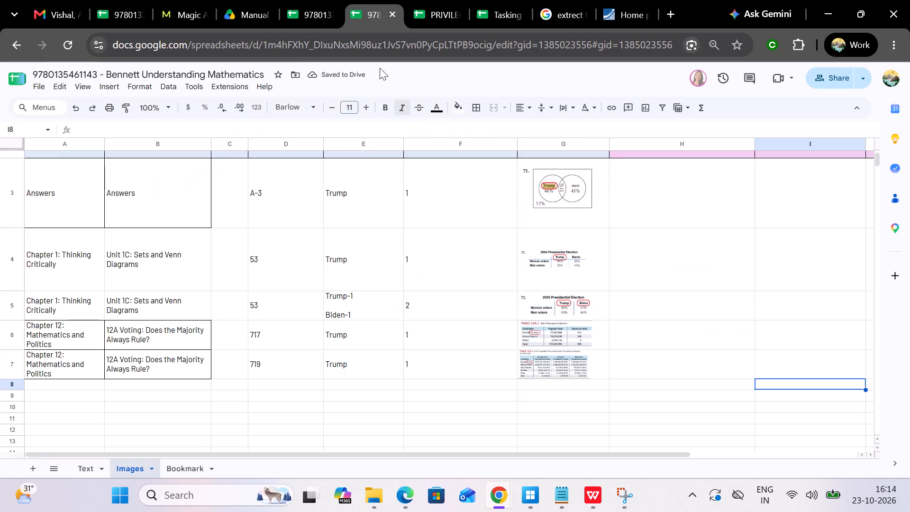
left_click(314, 8)
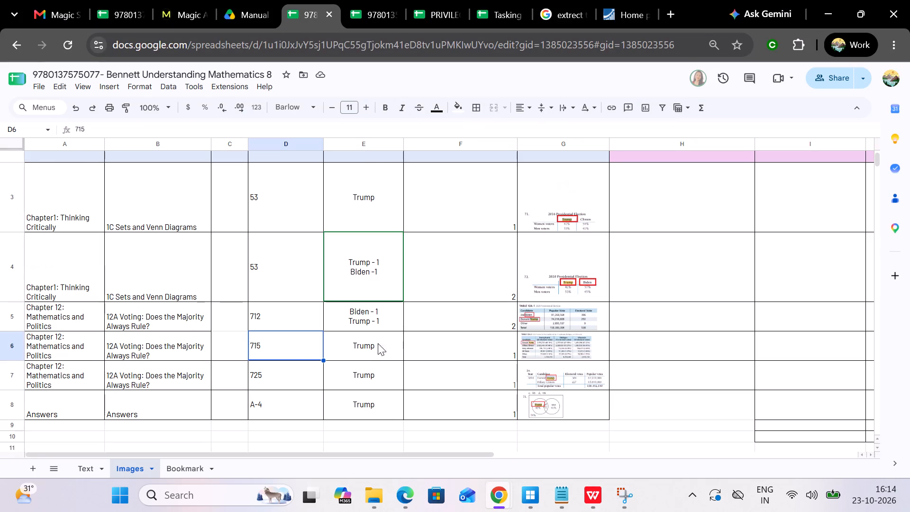
left_click(297, 376)
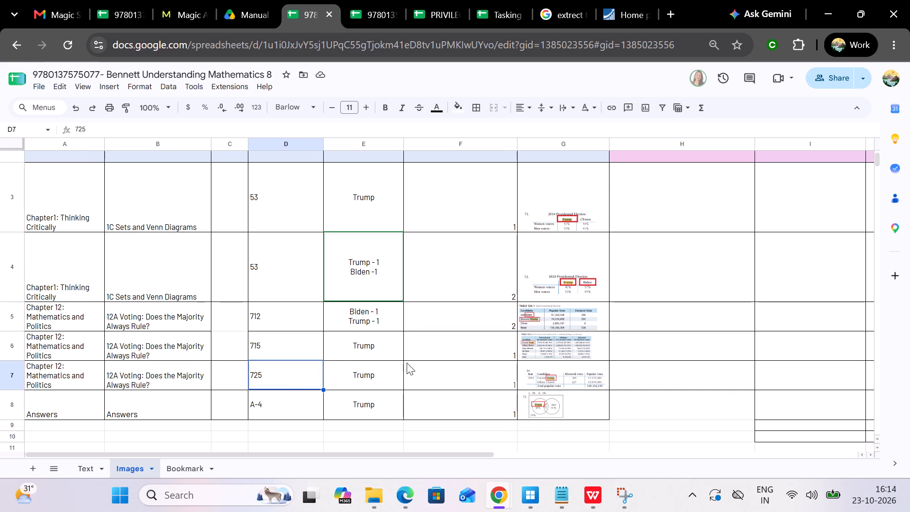
Switch to the WPS Office PDF and examine pages 719 to 725 for the next table or figure mentioning Trump or Biden.
key("alt+Tab")
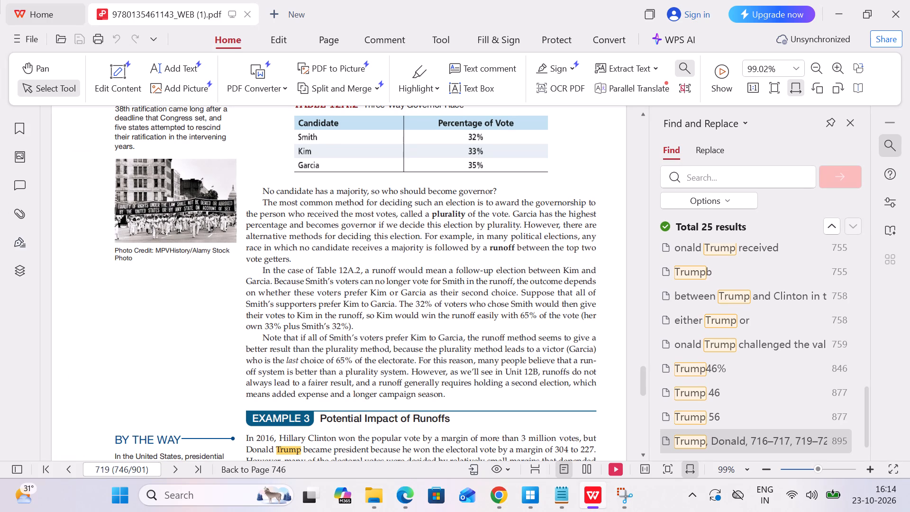
scroll(329, 370, "down", 5)
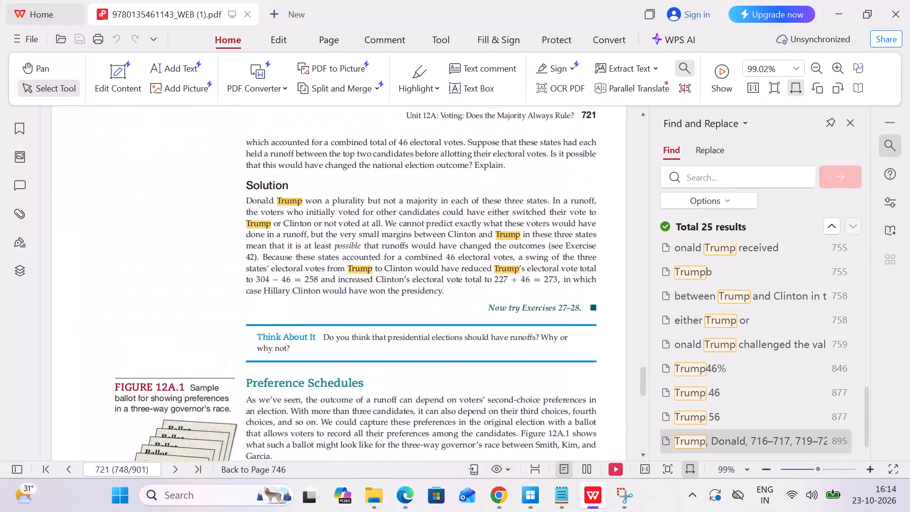
scroll(329, 370, "down", 1)
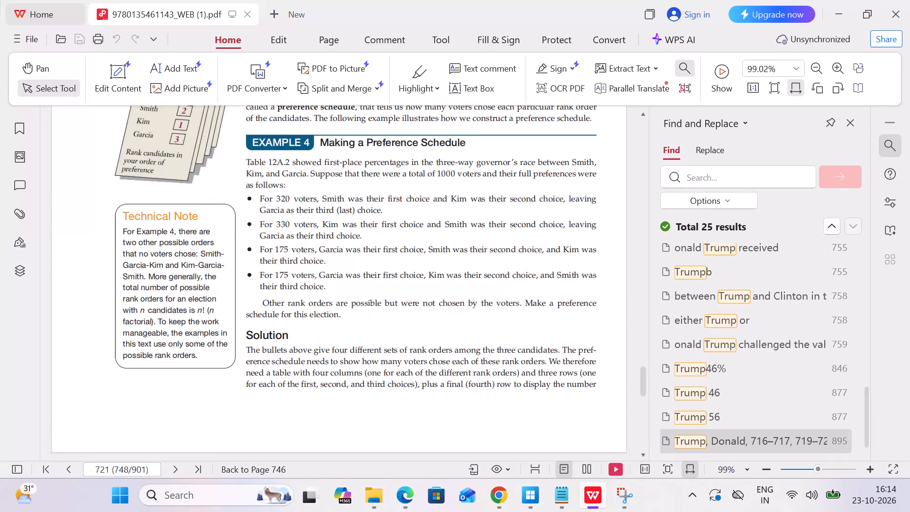
scroll(329, 370, "down", 1)
scroll(329, 370, "right", 2)
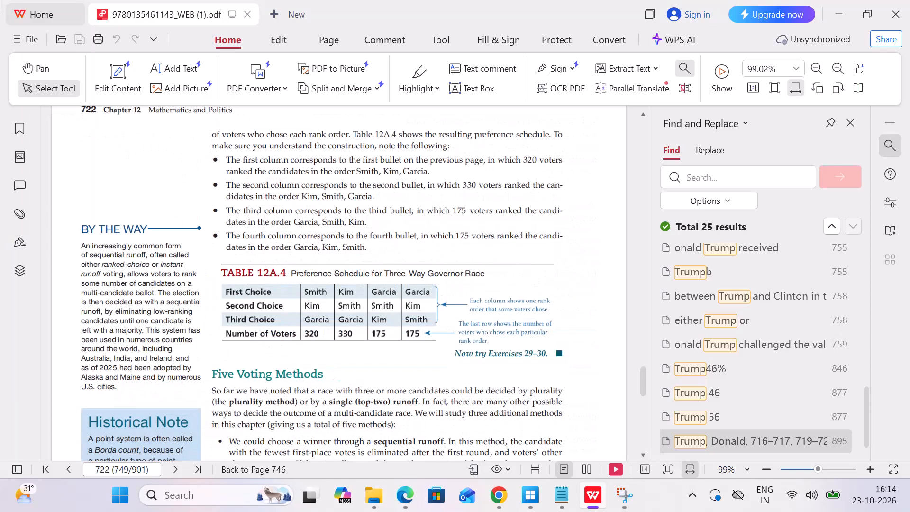
scroll(329, 370, "right", 2)
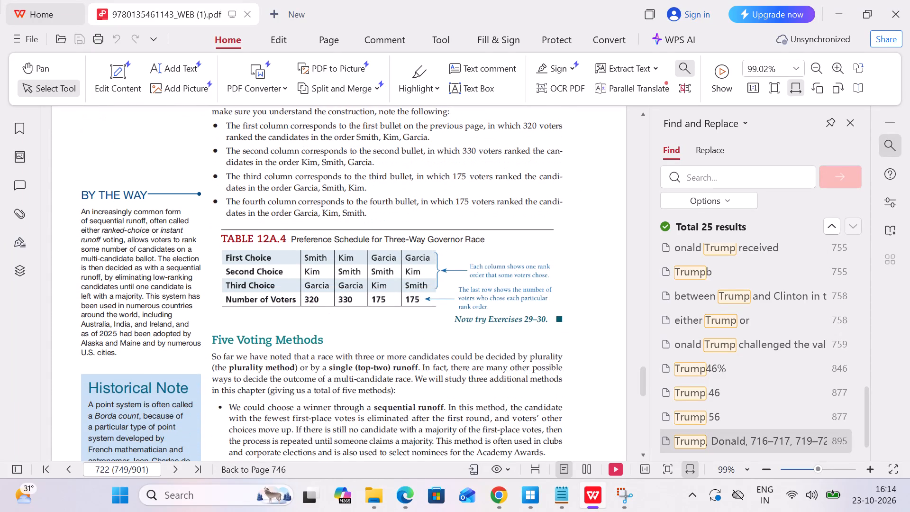
scroll(329, 370, "right", 2)
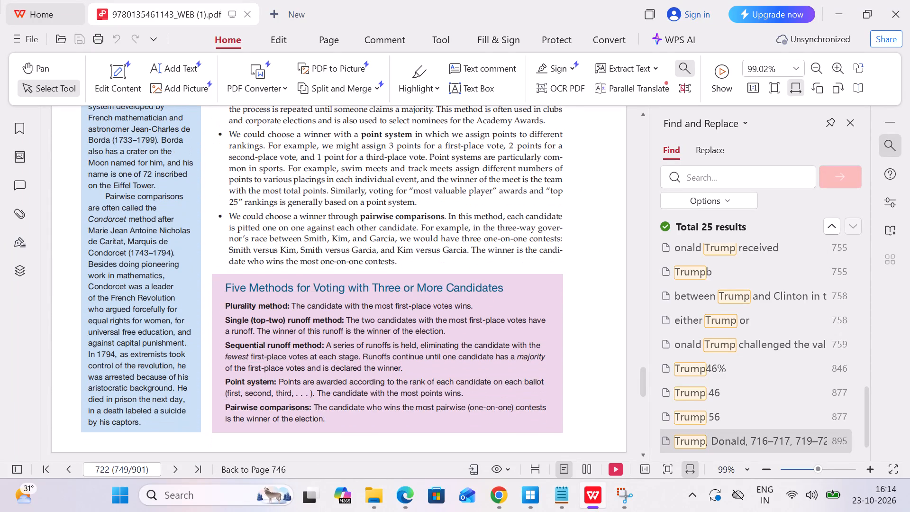
scroll(329, 370, "right", 2)
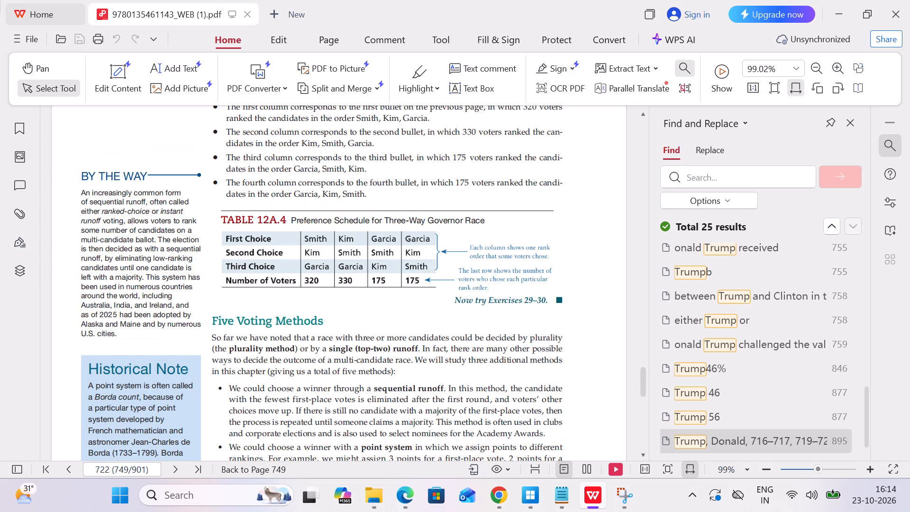
scroll(329, 370, "down", 1)
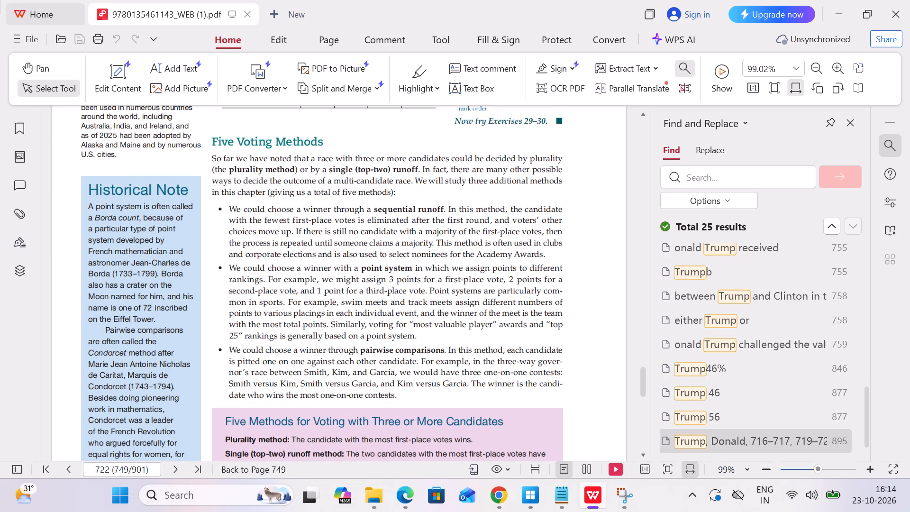
scroll(329, 370, "down", 1)
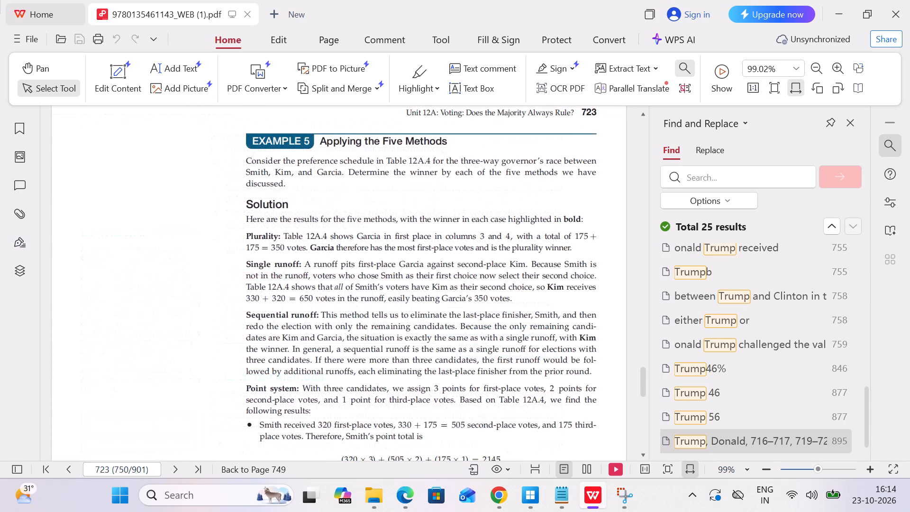
scroll(329, 370, "up", 1)
scroll(329, 370, "down", 2)
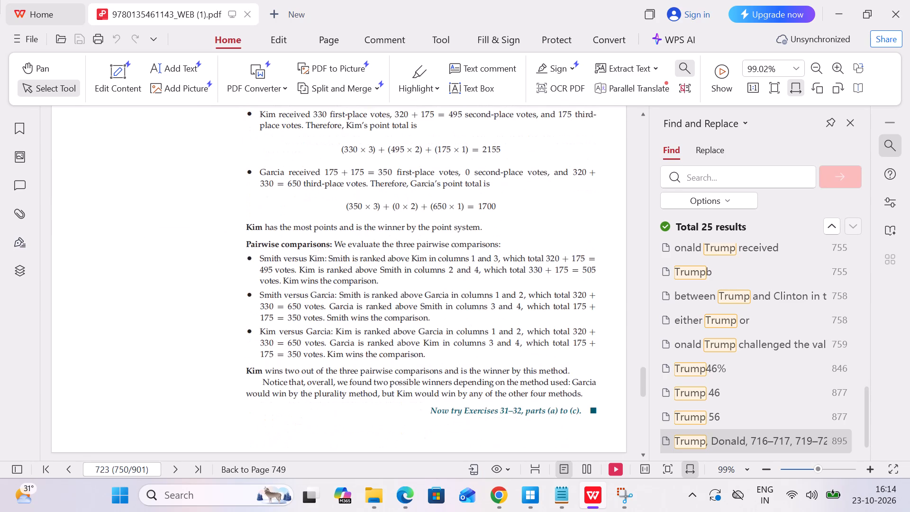
scroll(329, 370, "down", 2)
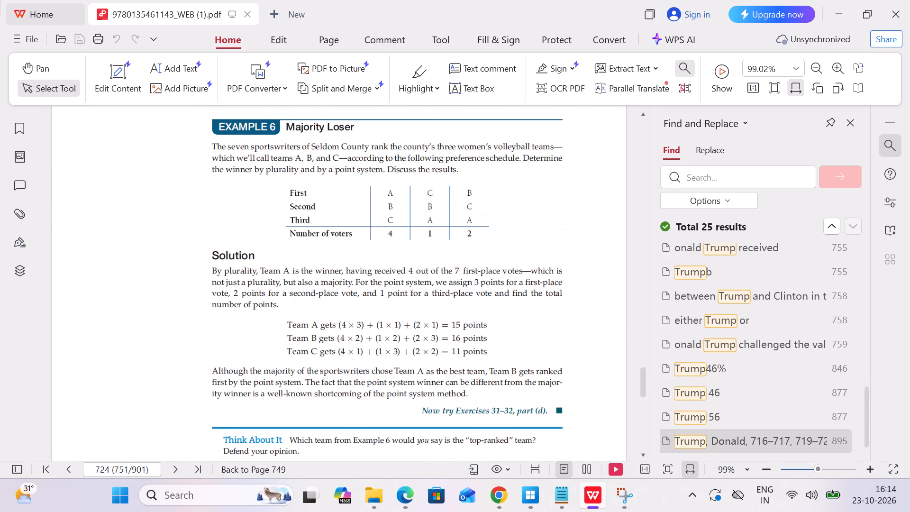
scroll(329, 370, "down", 1)
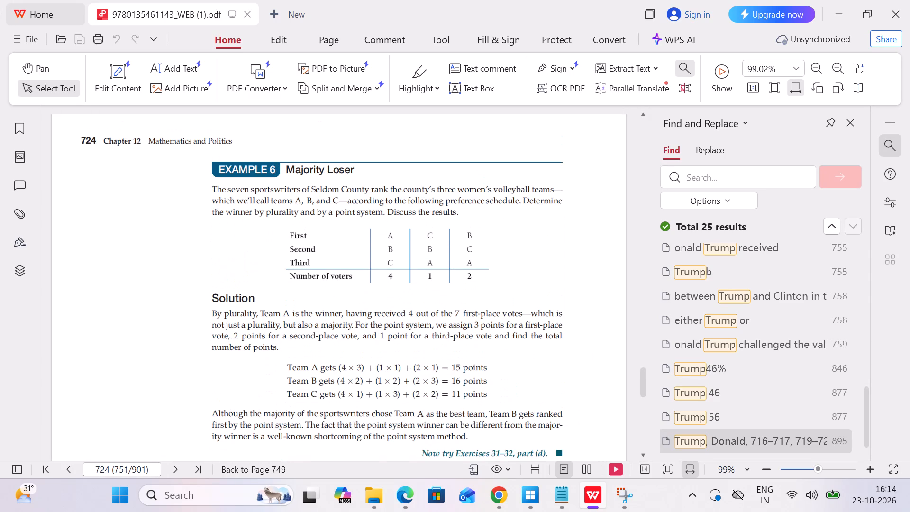
scroll(329, 370, "down", 2)
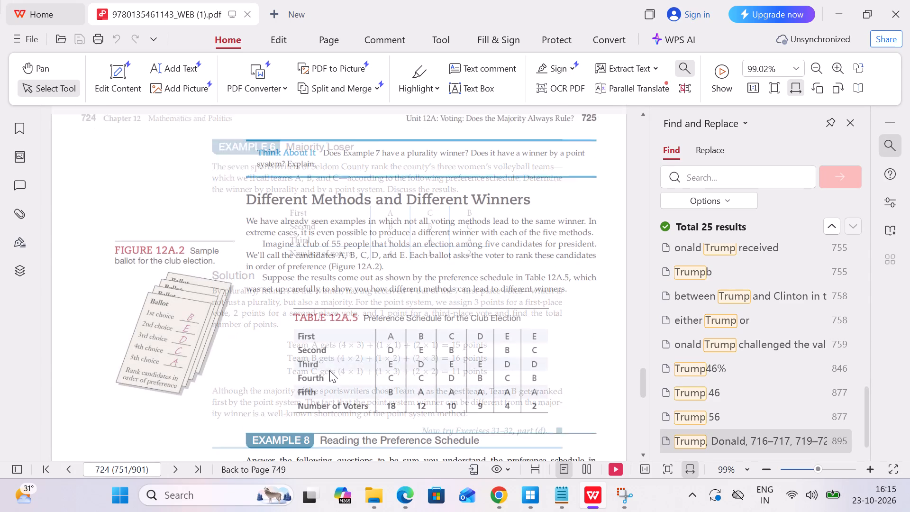
scroll(329, 370, "down", 1)
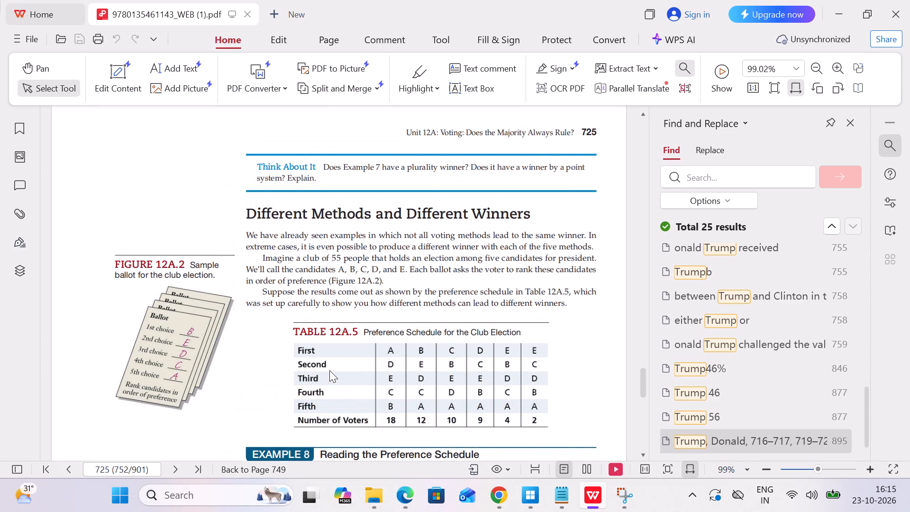
scroll(329, 370, "down", 1)
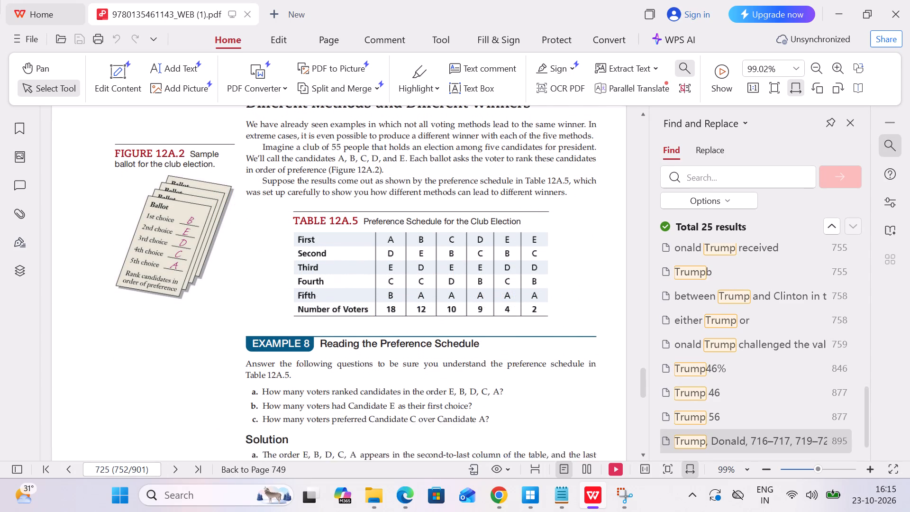
scroll(329, 370, "down", 2)
right_click(329, 370)
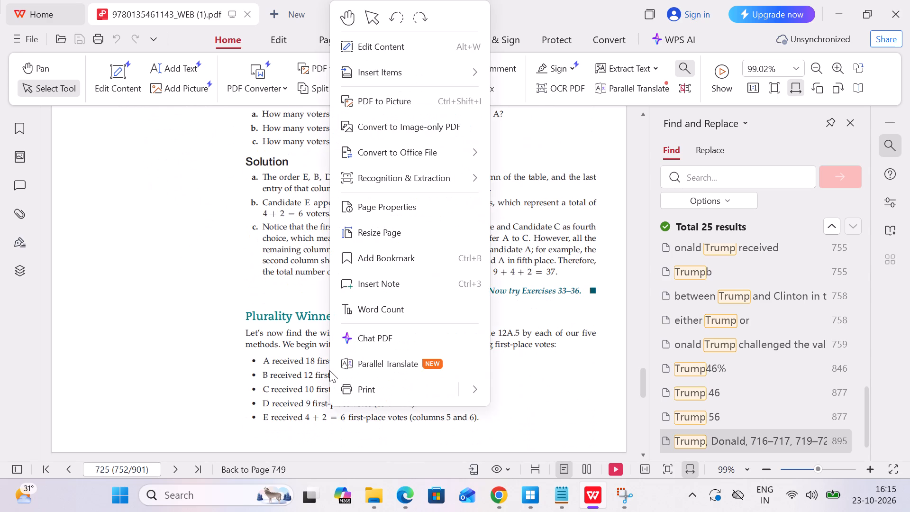
left_click(157, 370)
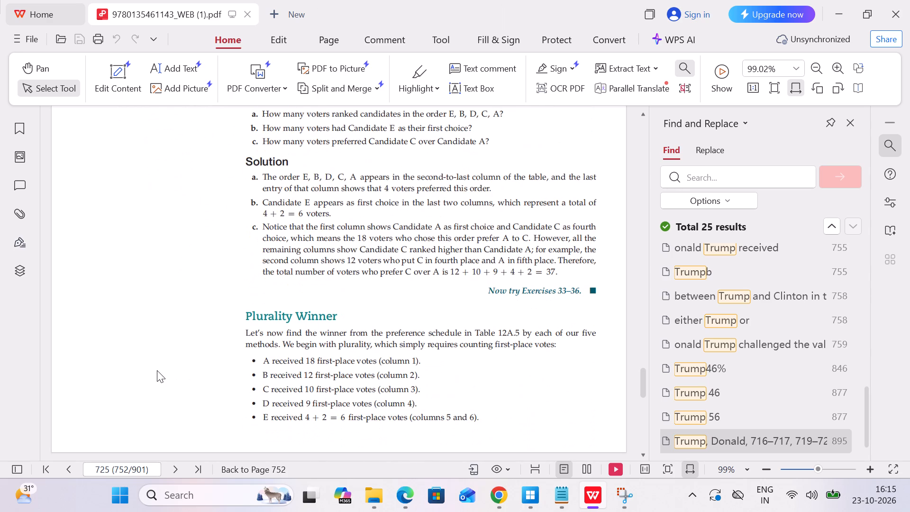
Recheck the PDF pages from 725 back to Table 12A.4 on page 722 for tables mentioning Trump or Biden.
scroll(157, 370, "up", 3)
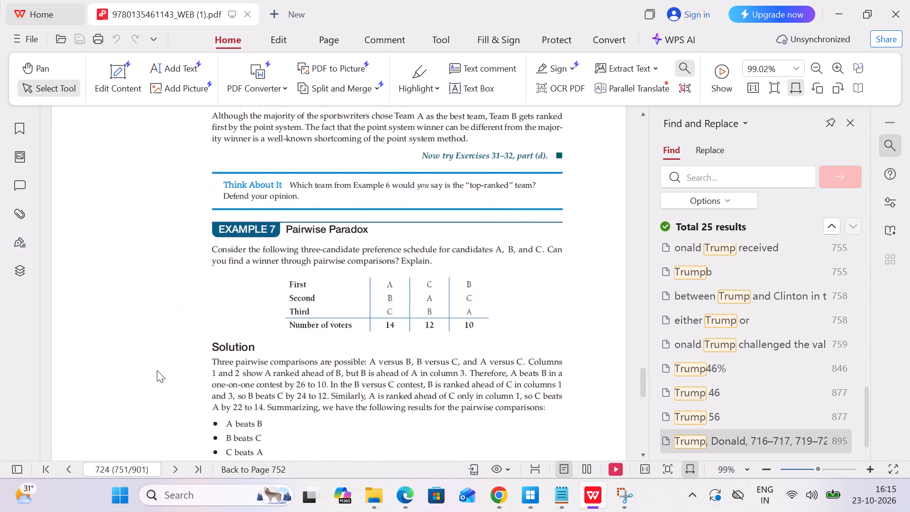
scroll(157, 370, "up", 3)
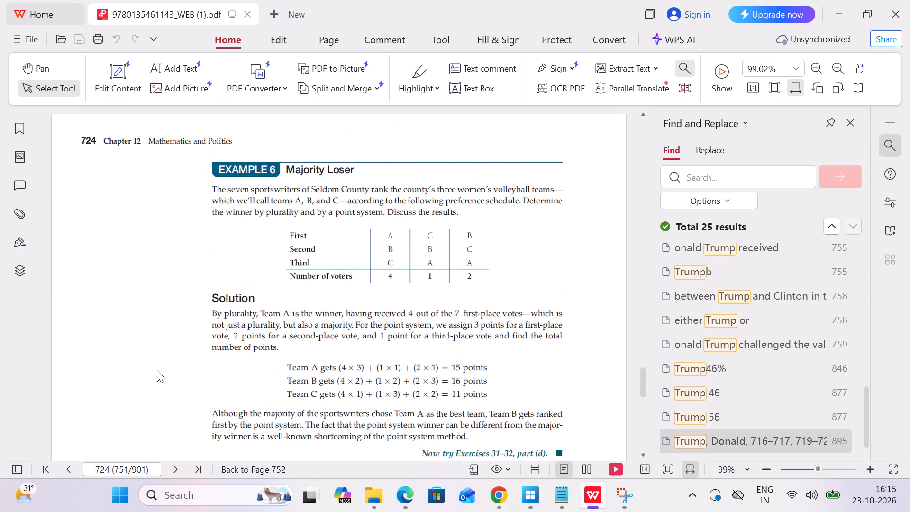
scroll(157, 370, "up", 3)
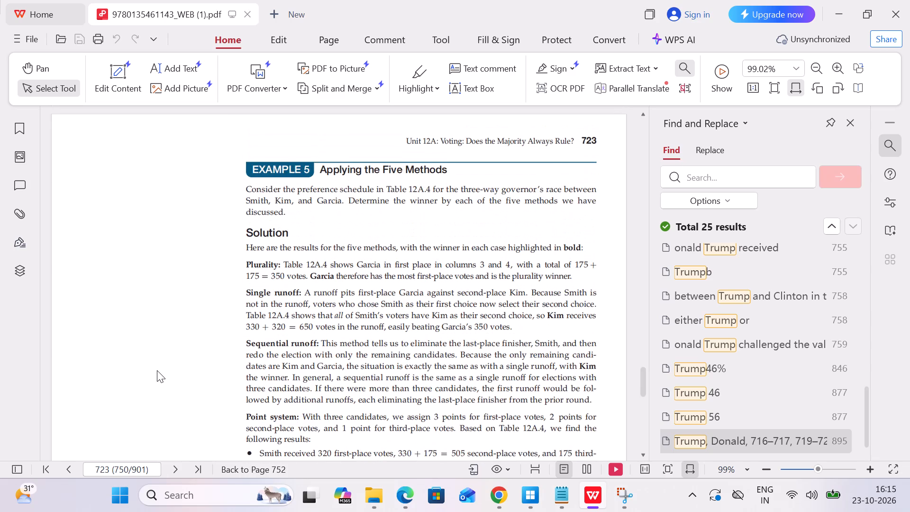
scroll(157, 370, "up", 3)
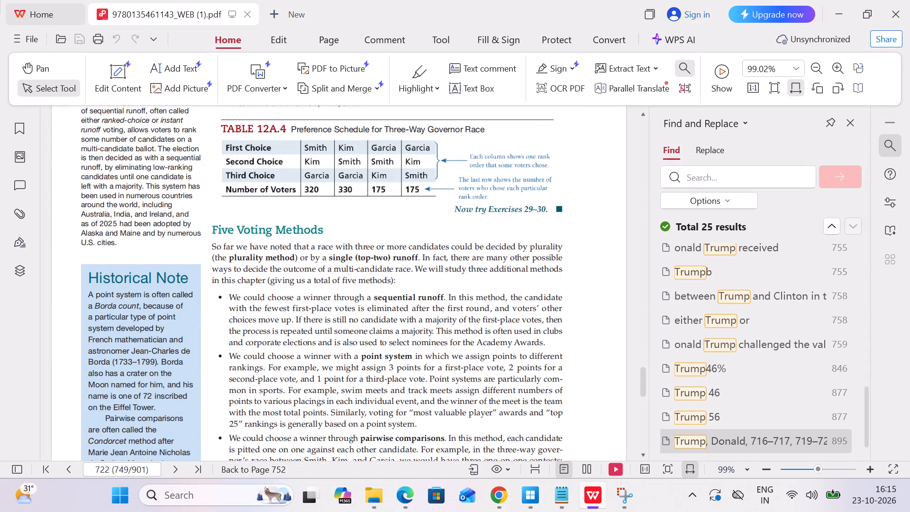
scroll(157, 370, "up", 1)
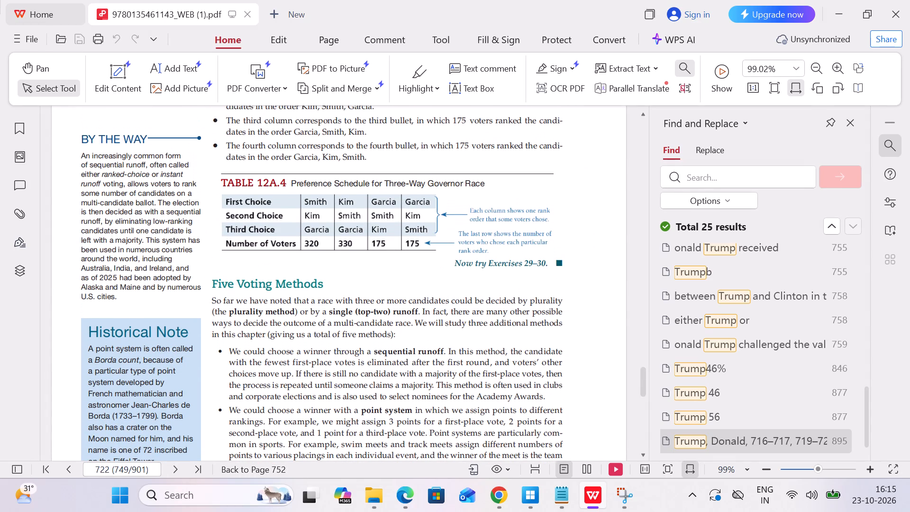
key("alt+Tab")
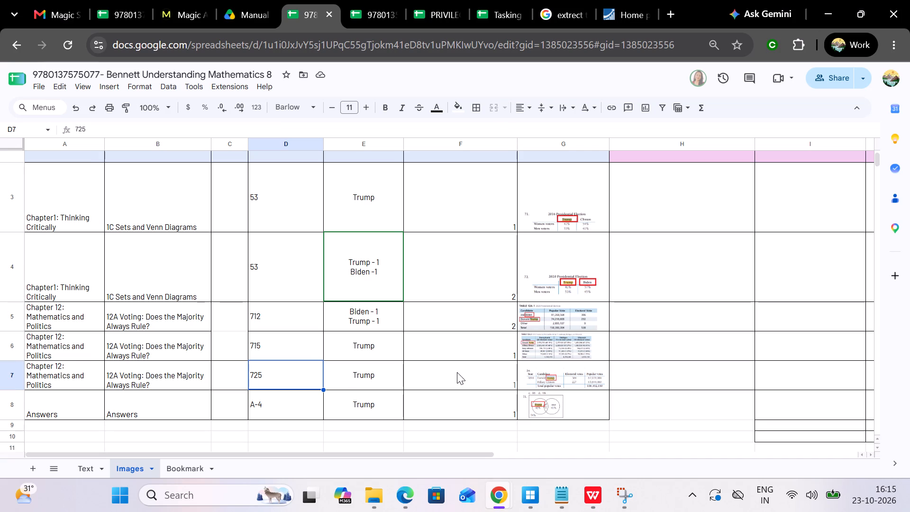
left_click(530, 374)
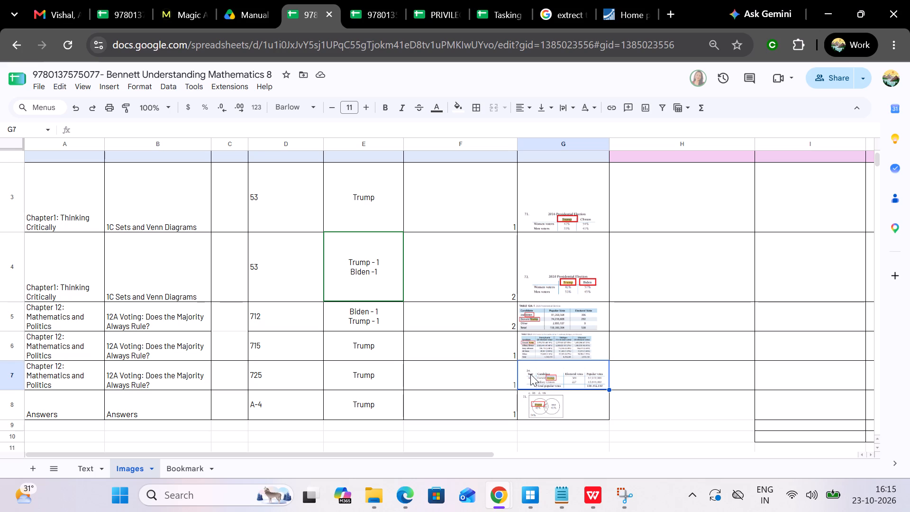
Switch to the WPS Office PDF and examine pages 722 to 729 for the next table mentioning Trump or Biden.
key("alt+Tab")
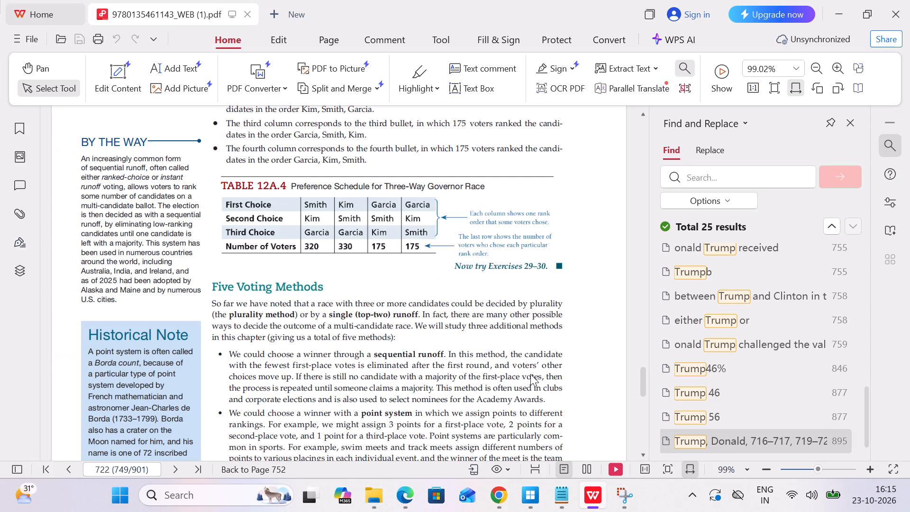
scroll(471, 340, "up", 1)
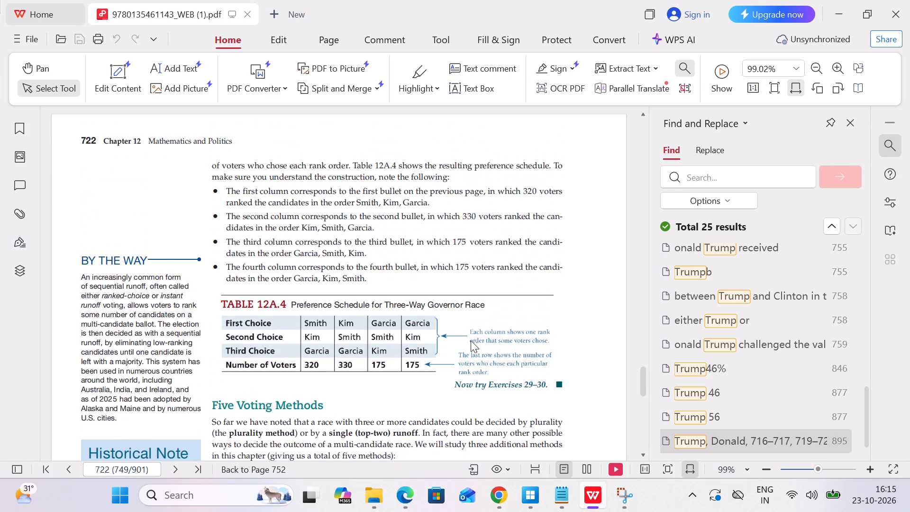
scroll(471, 340, "up", 2)
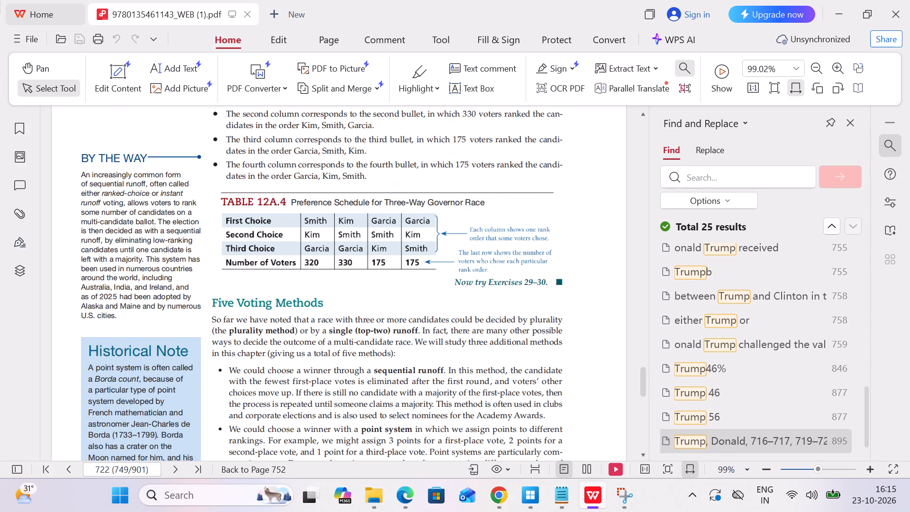
scroll(471, 340, "up", 1)
scroll(471, 340, "down", 5)
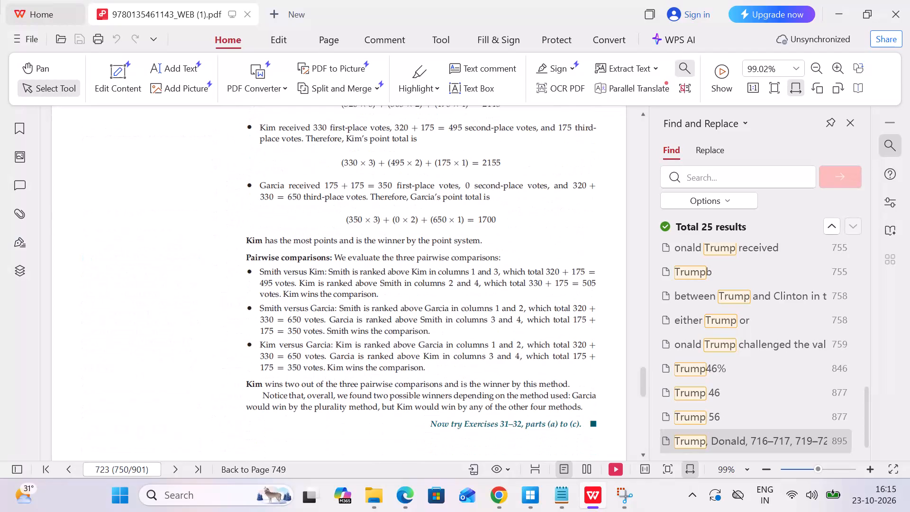
scroll(471, 340, "down", 2)
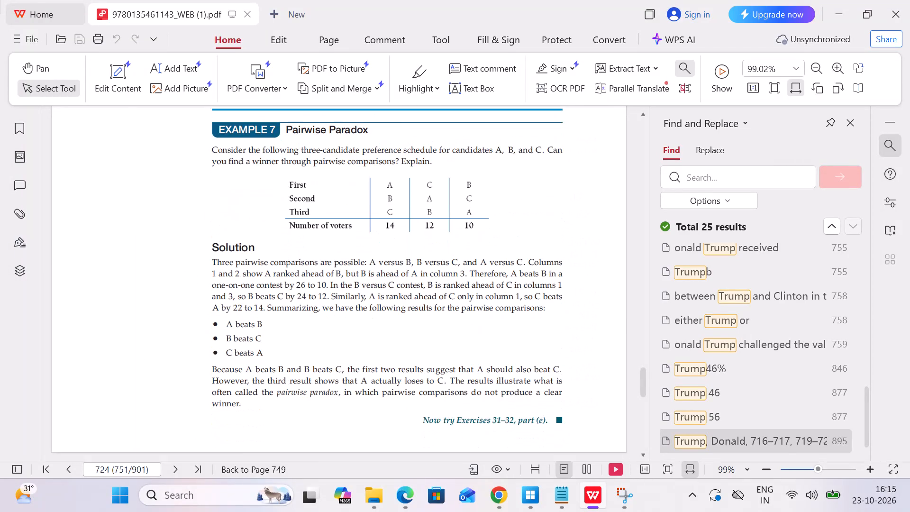
scroll(471, 340, "down", 2)
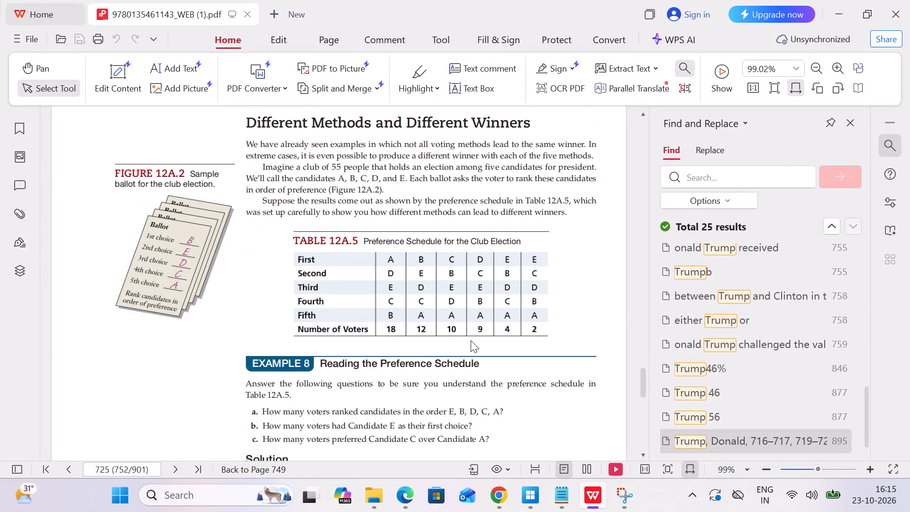
scroll(471, 340, "down", 2)
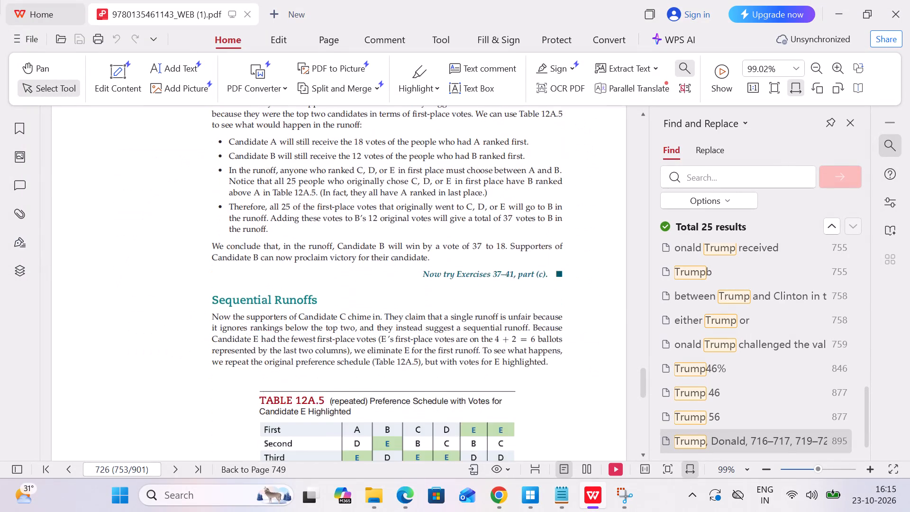
scroll(471, 340, "down", 3)
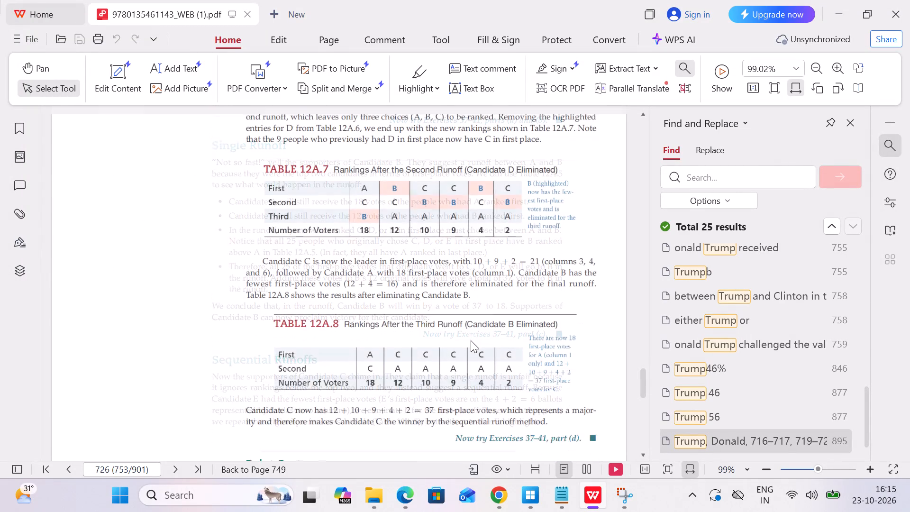
scroll(471, 340, "down", 2)
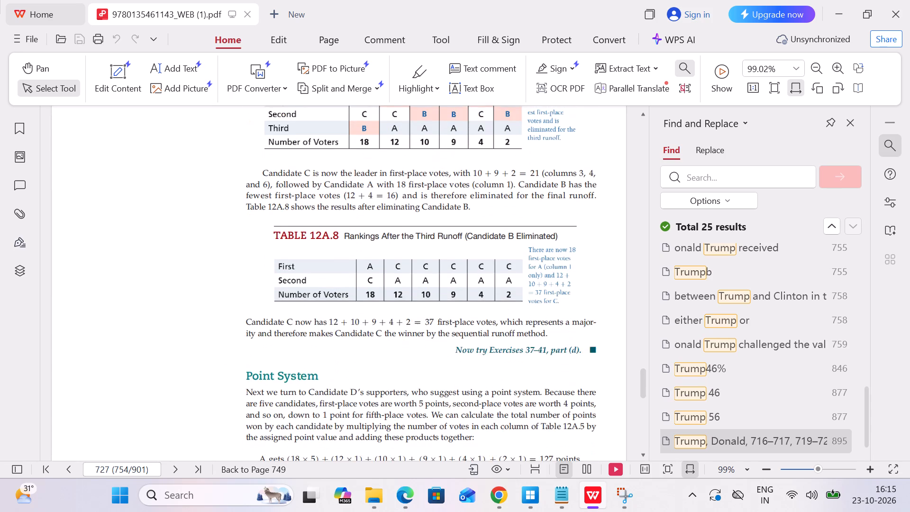
scroll(471, 340, "down", 2)
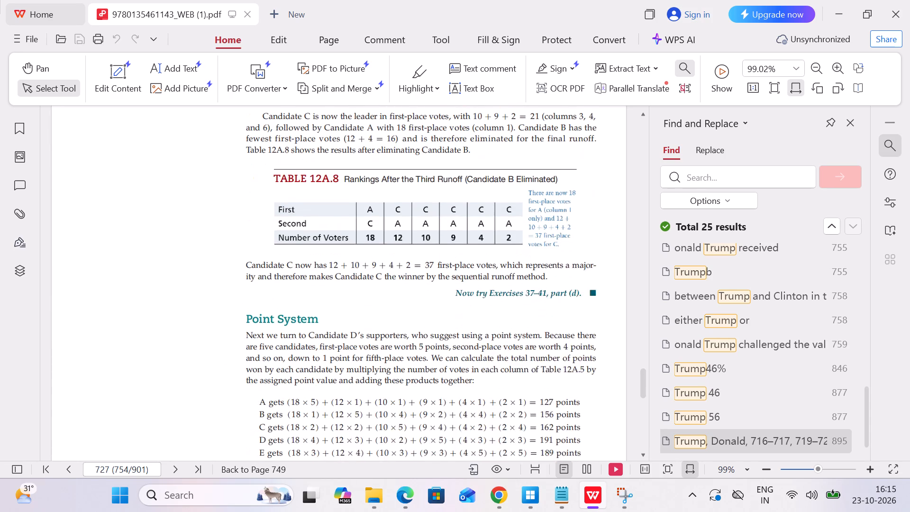
scroll(471, 340, "down", 2)
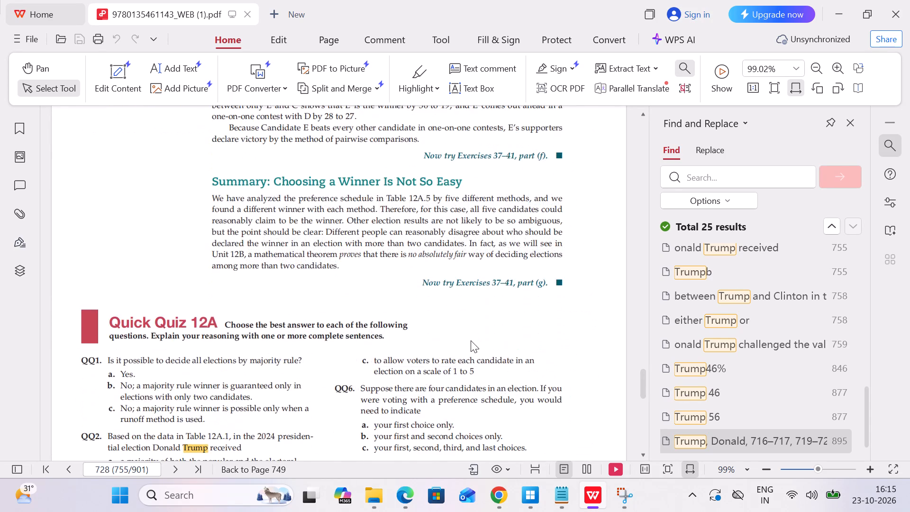
scroll(471, 340, "down", 1)
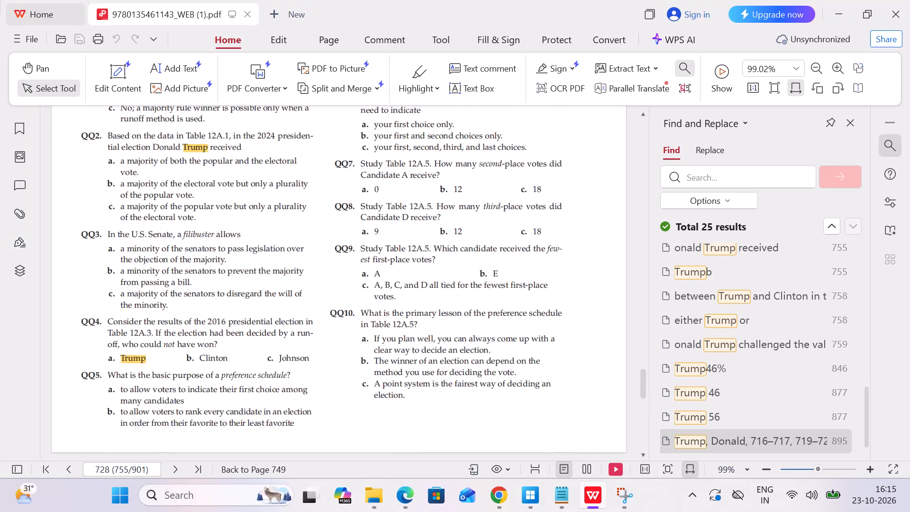
scroll(471, 340, "down", 2)
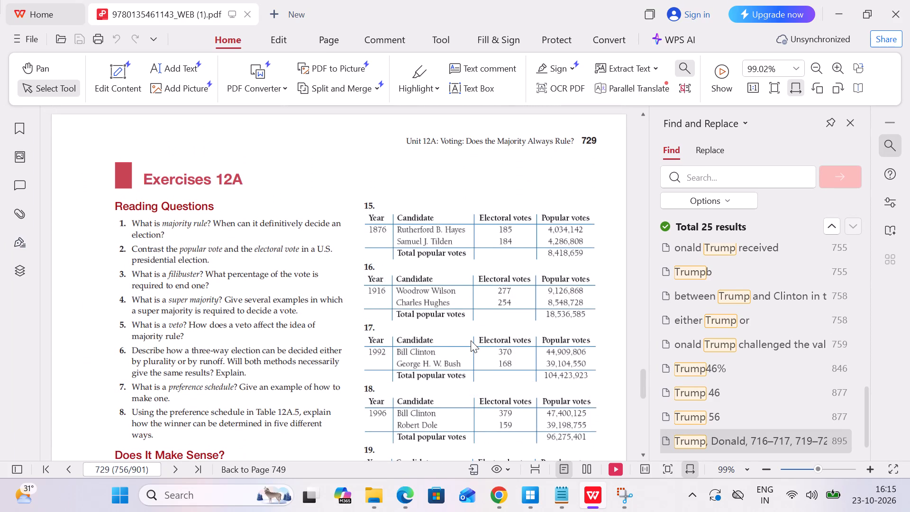
scroll(471, 340, "down", 1)
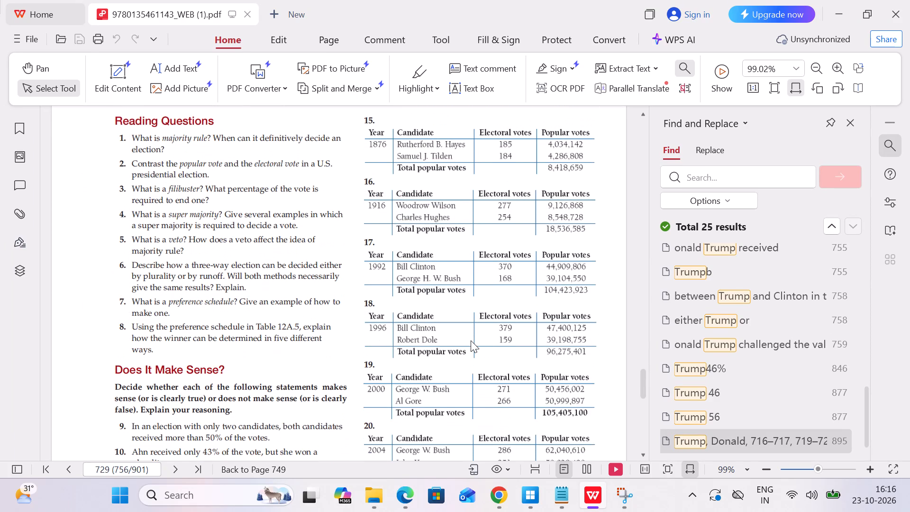
scroll(471, 340, "down", 1)
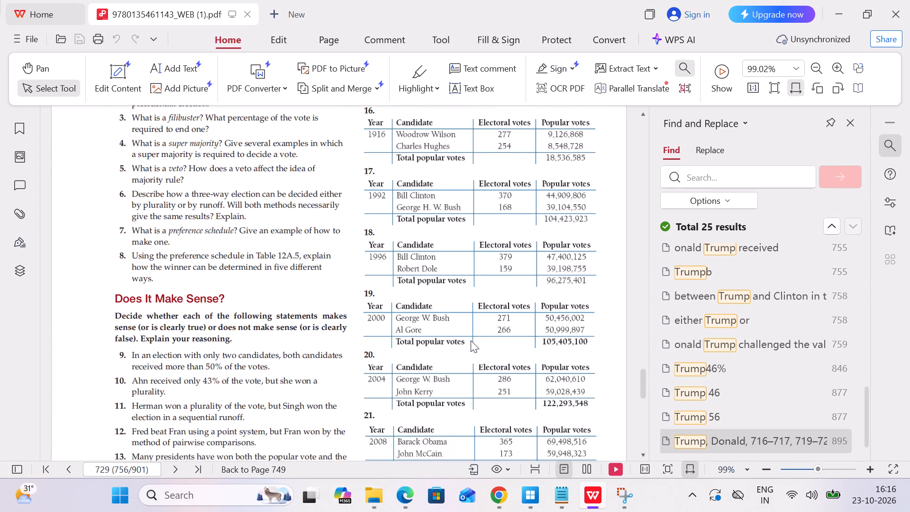
scroll(471, 340, "down", 1)
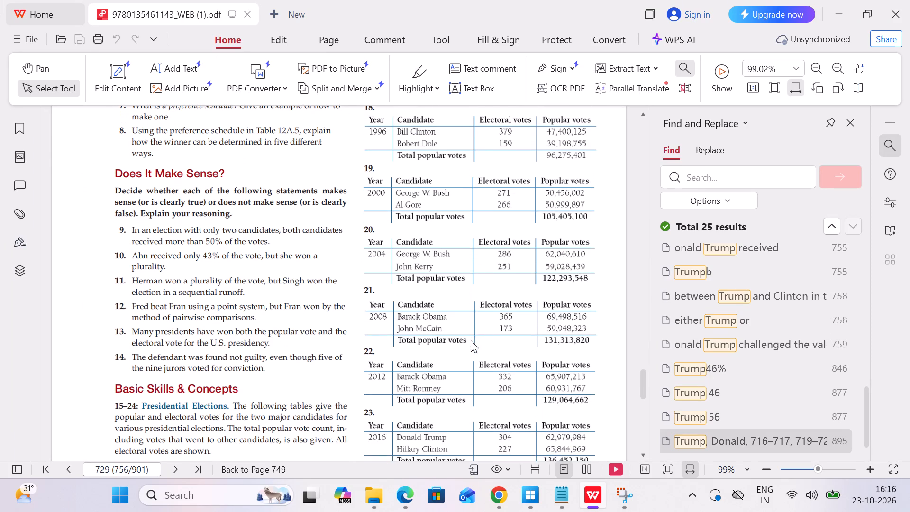
scroll(471, 340, "down", 2)
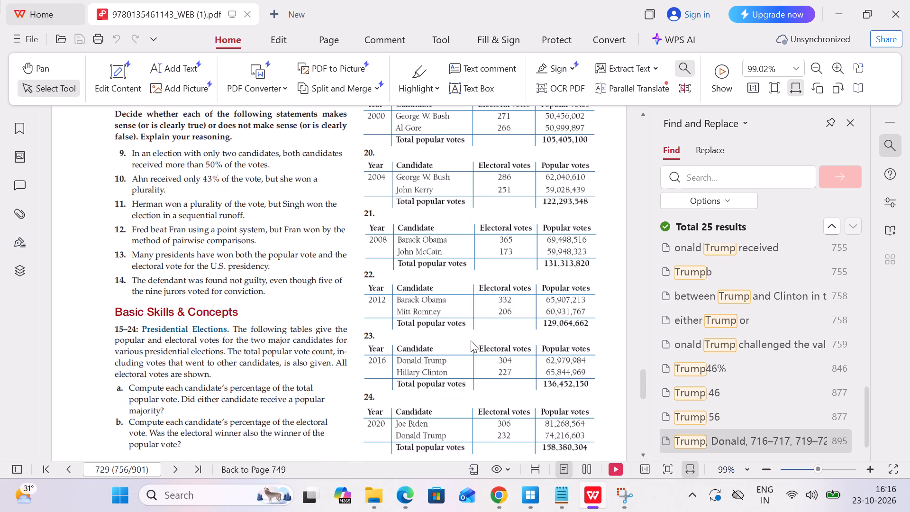
scroll(471, 340, "down", 1)
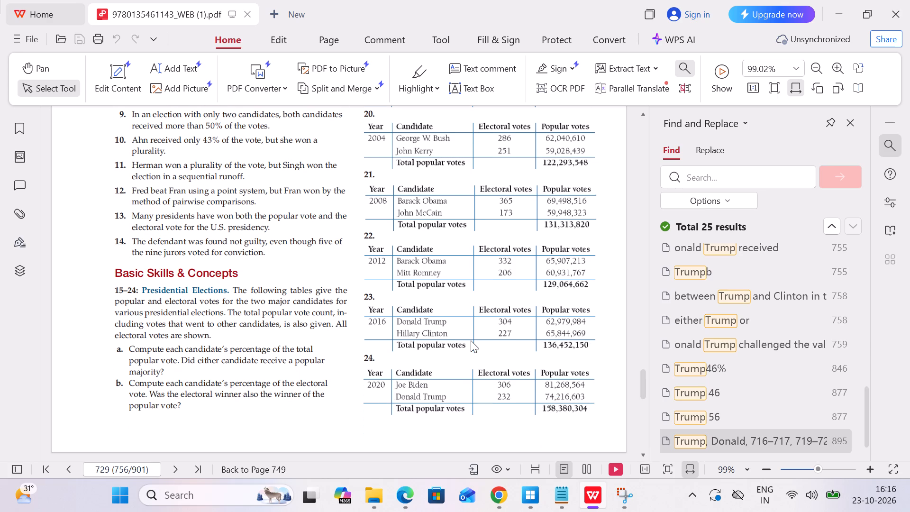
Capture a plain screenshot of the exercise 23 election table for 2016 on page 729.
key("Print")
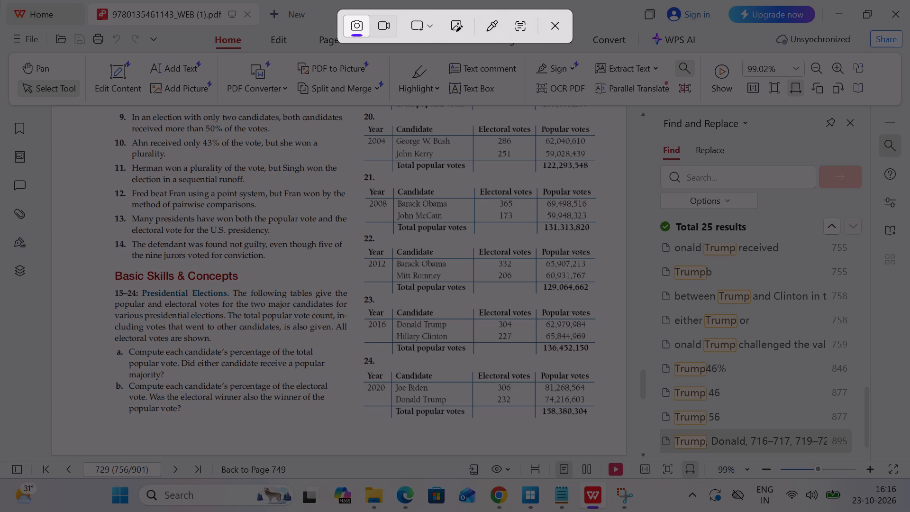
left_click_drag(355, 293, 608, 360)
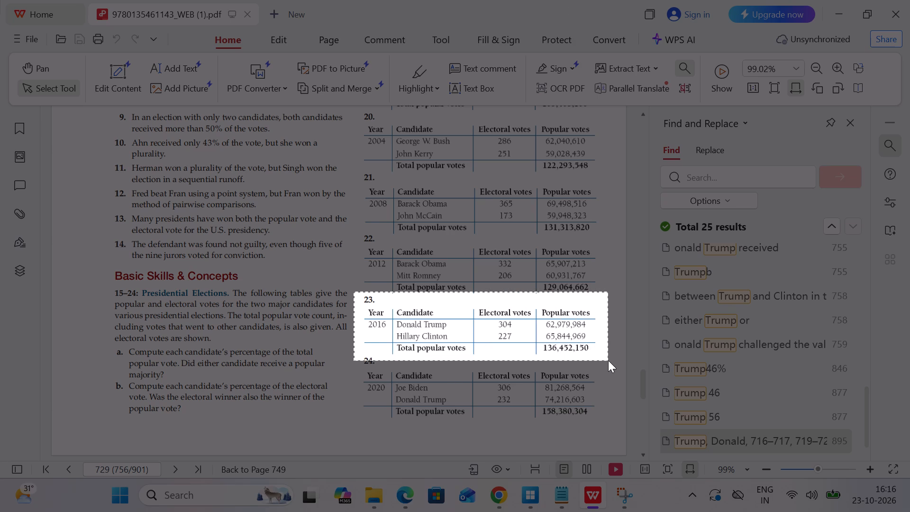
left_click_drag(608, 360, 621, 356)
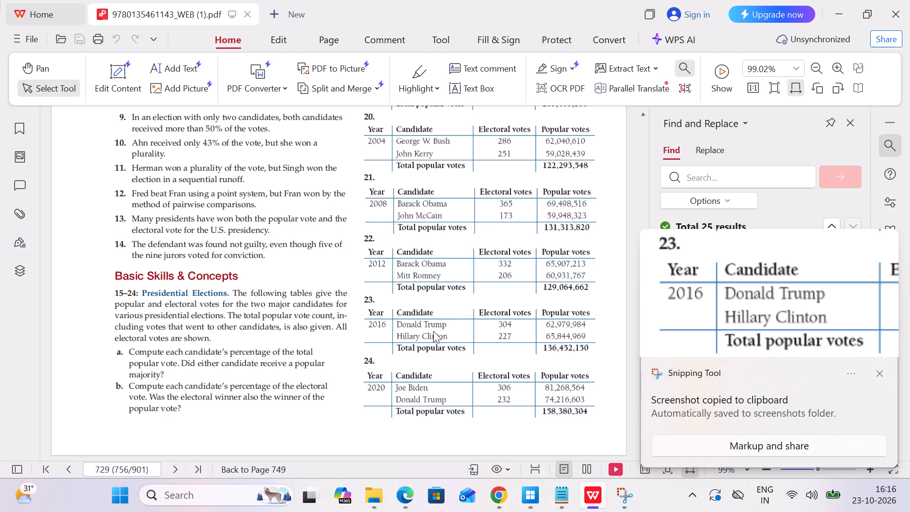
Capture the exercise 23 table on page 729 with Sleekshot, box the word Trump in red, and save the screenshot.
key("ctrl+Print")
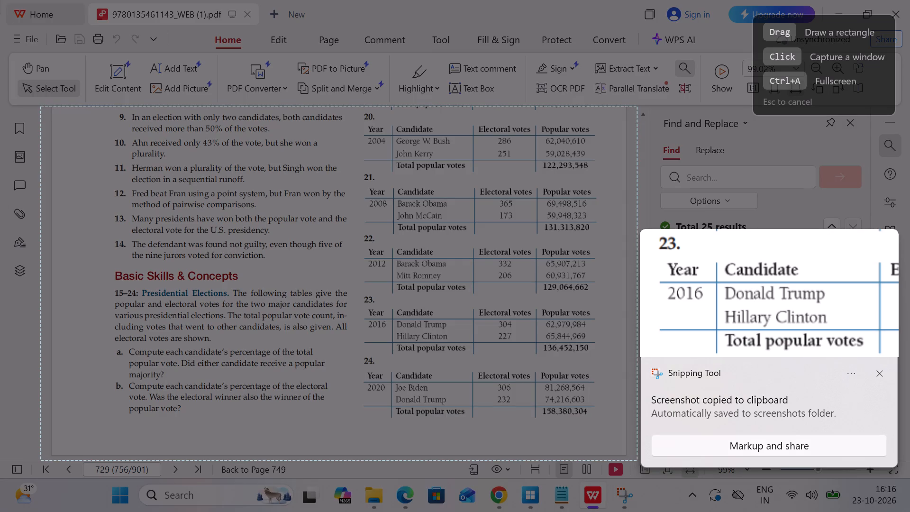
left_click_drag(356, 292, 600, 370)
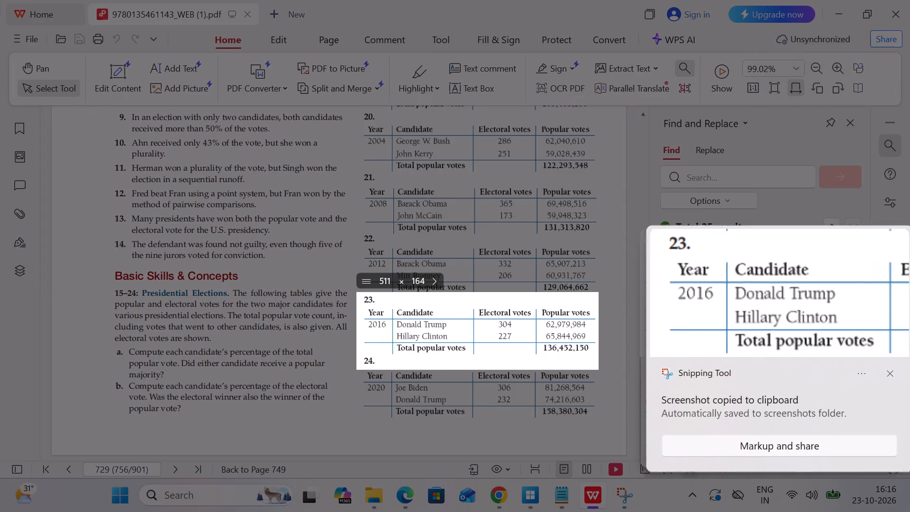
left_click_drag(600, 370, 616, 359)
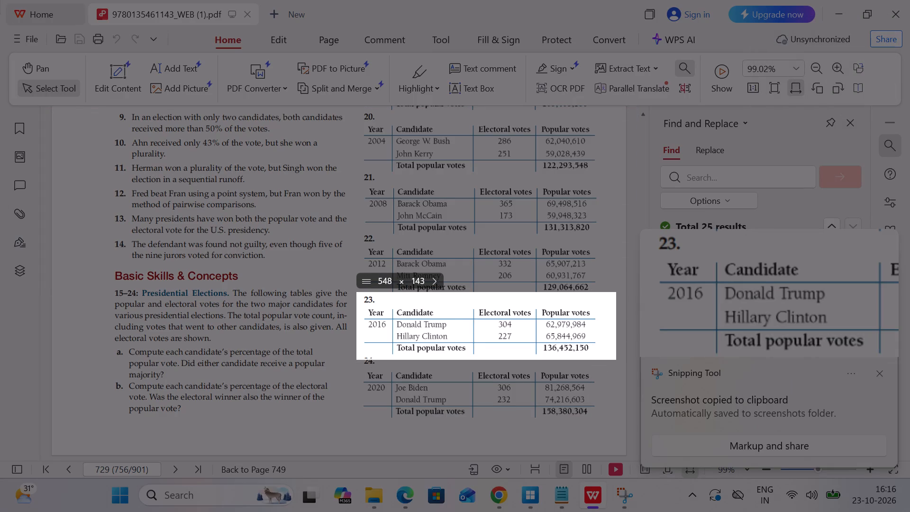
left_click_drag(616, 359, 616, 358)
left_click(631, 233)
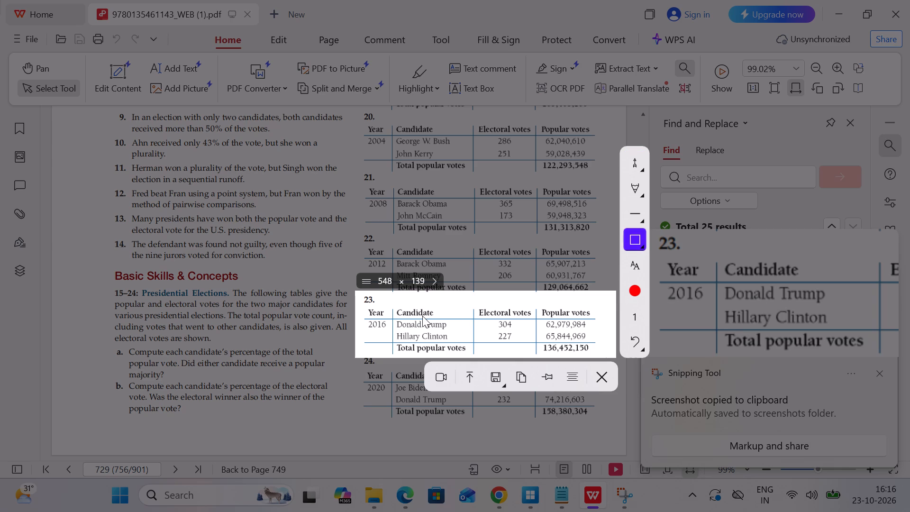
left_click_drag(420, 317, 452, 330)
left_click_drag(452, 330, 451, 331)
key("ctrl+s")
left_click(341, 316)
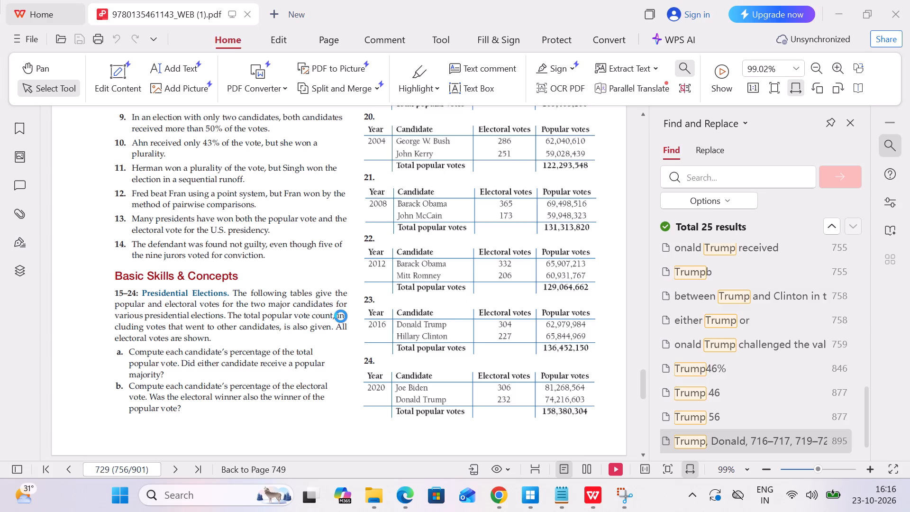
key("alt+Tab")
scroll(518, 404, "down", 1)
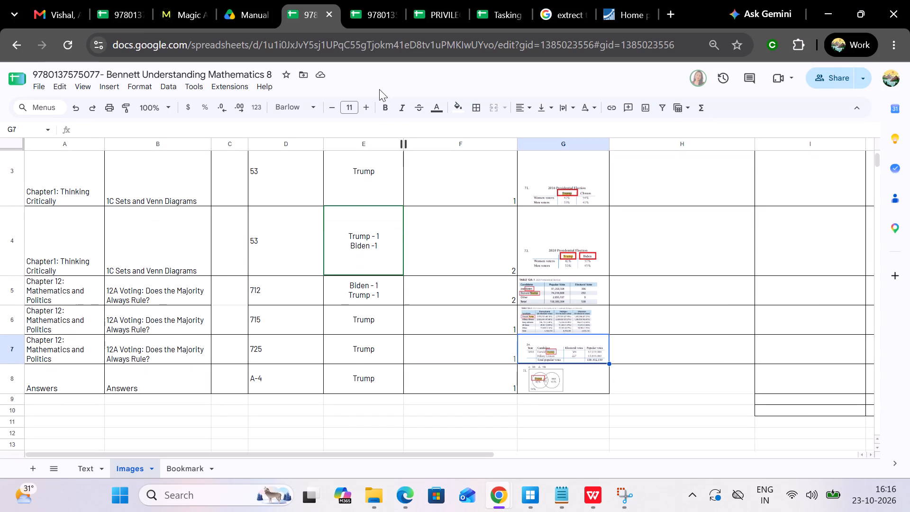
left_click(355, 18)
left_click(539, 388)
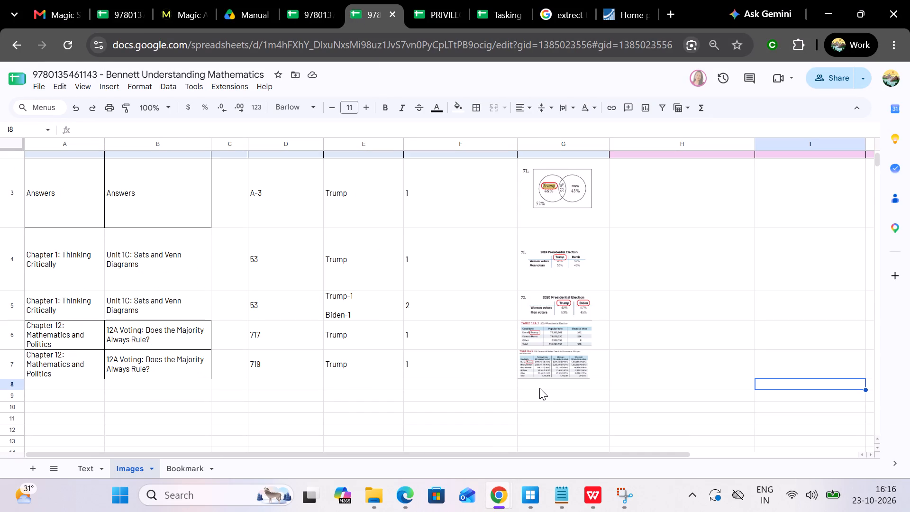
left_click(111, 84)
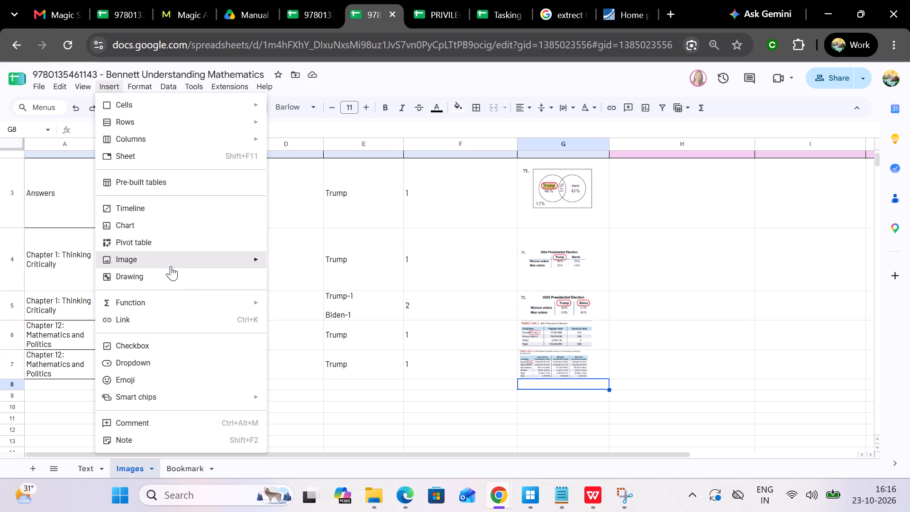
left_click(298, 265)
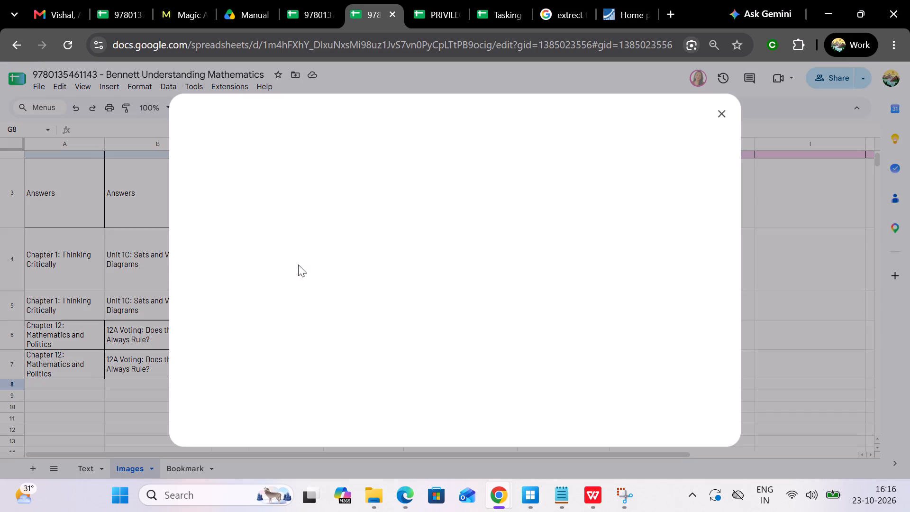
left_click(228, 231)
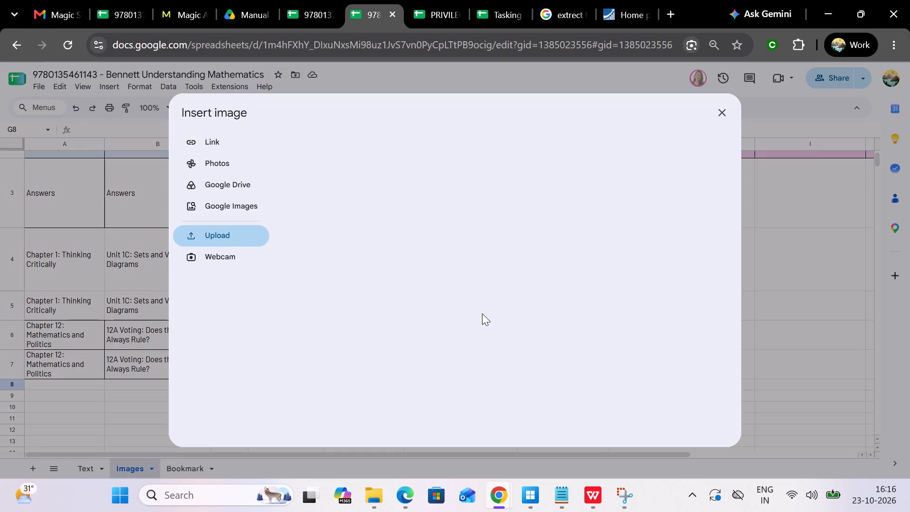
left_click(516, 316)
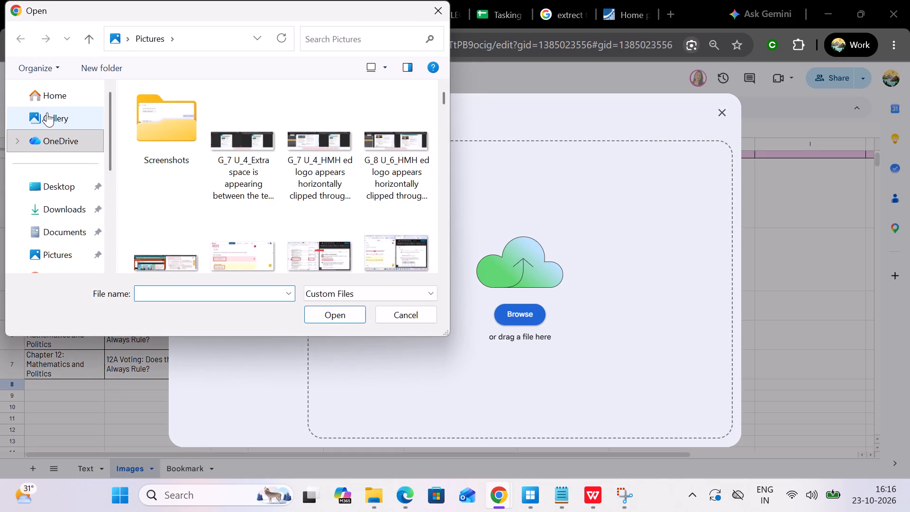
left_click(47, 112)
left_click(159, 137)
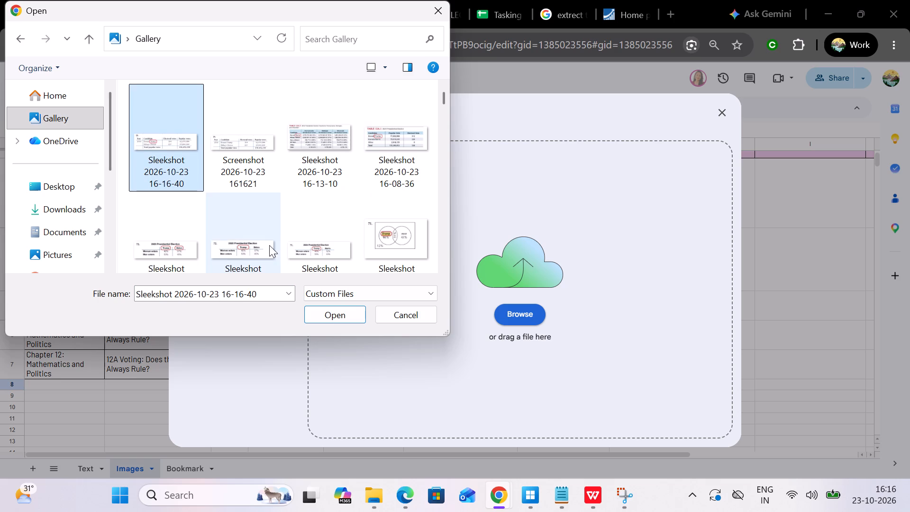
left_click(336, 316)
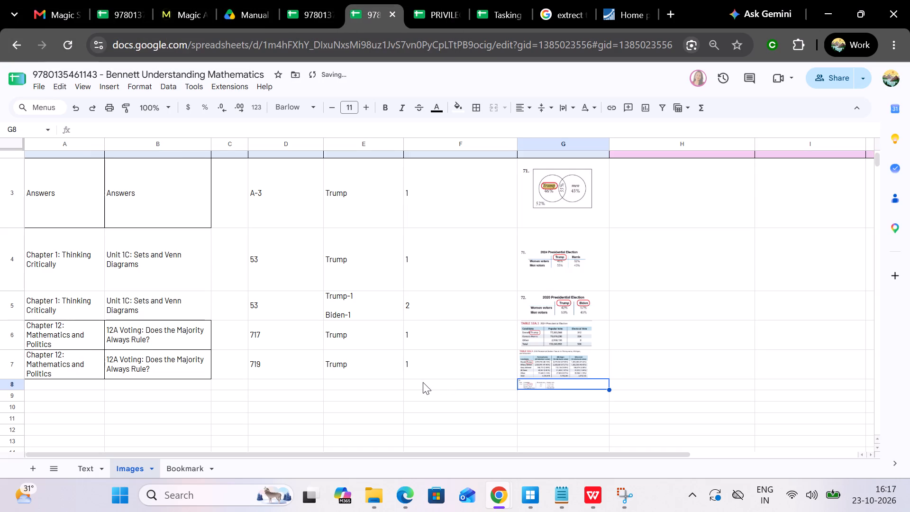
Enter a count of 1 in F8 and copy the term Trump from E7 into E8.
left_click(423, 382)
key("1")
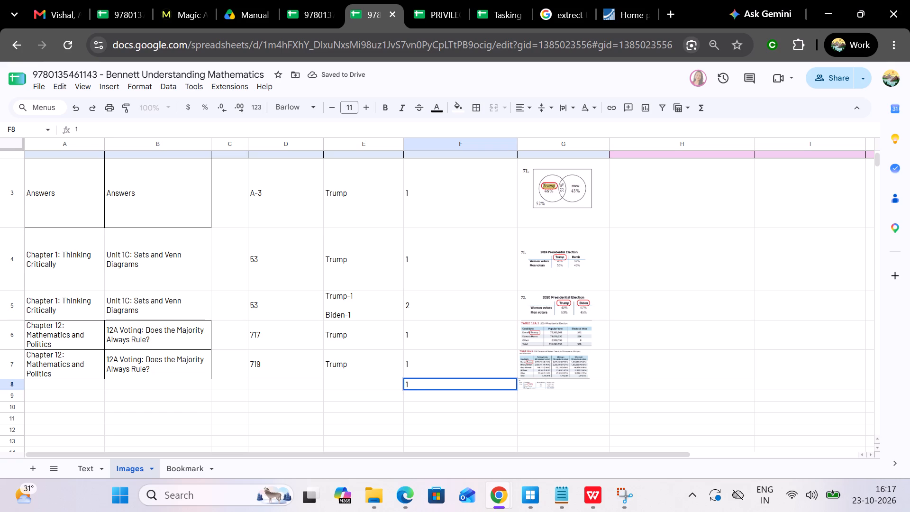
left_click(372, 374)
key("ctrl+c")
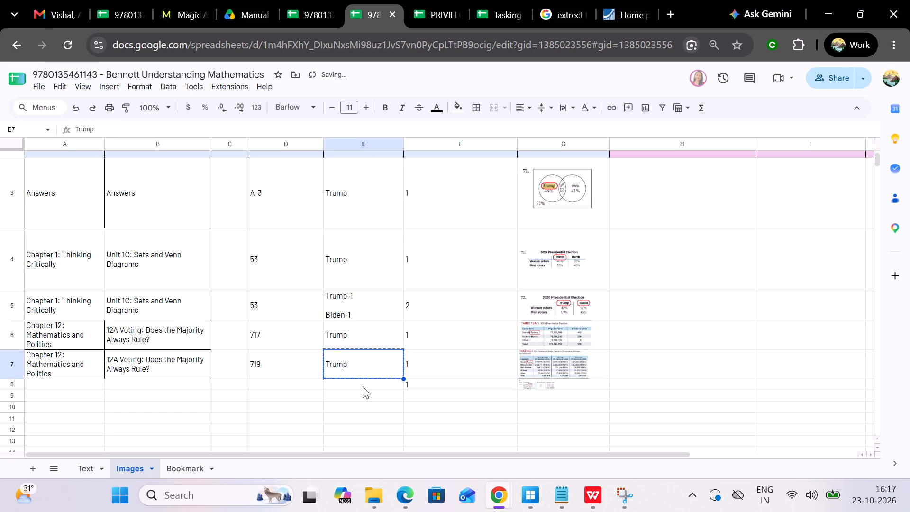
left_click(363, 386)
key("ctrl+v")
Check the table's printed page number in the WPS Office PDF and enter 729 in D8 of the Images sheet.
left_click(277, 384)
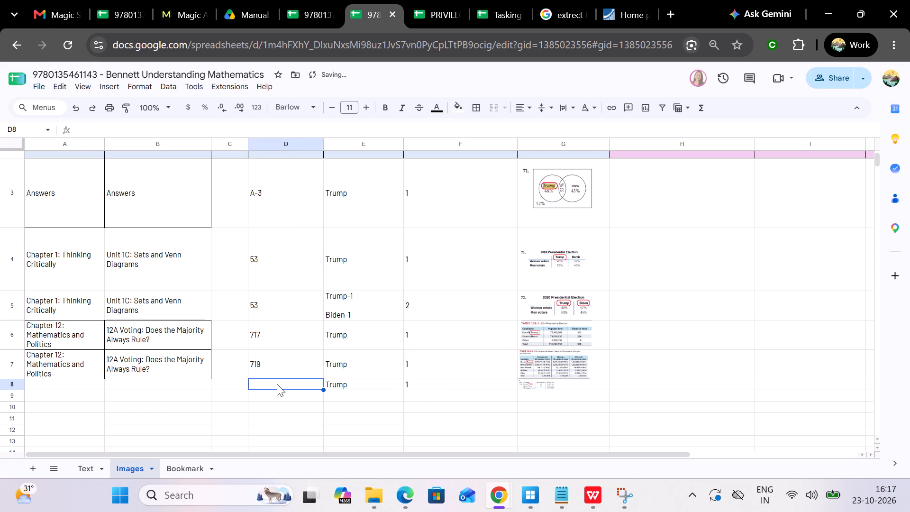
key("alt+Tab")
scroll(277, 384, "up", 1)
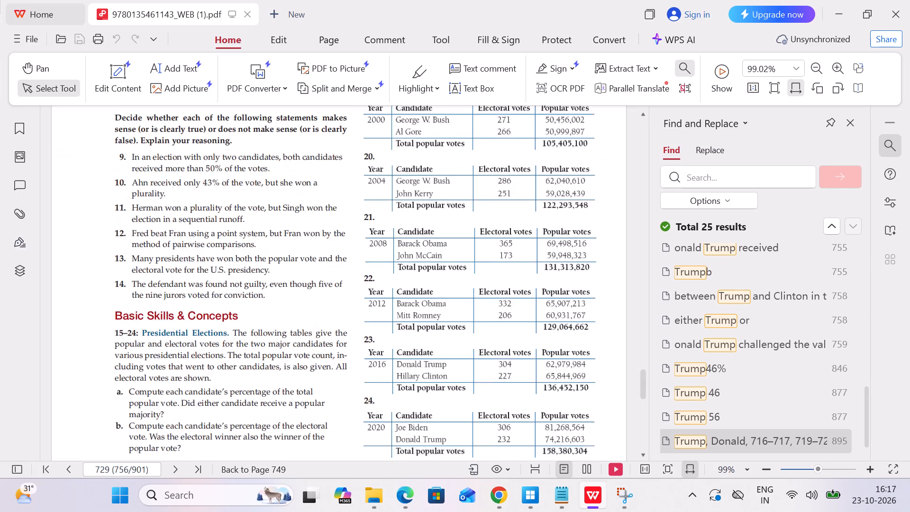
scroll(277, 384, "up", 1)
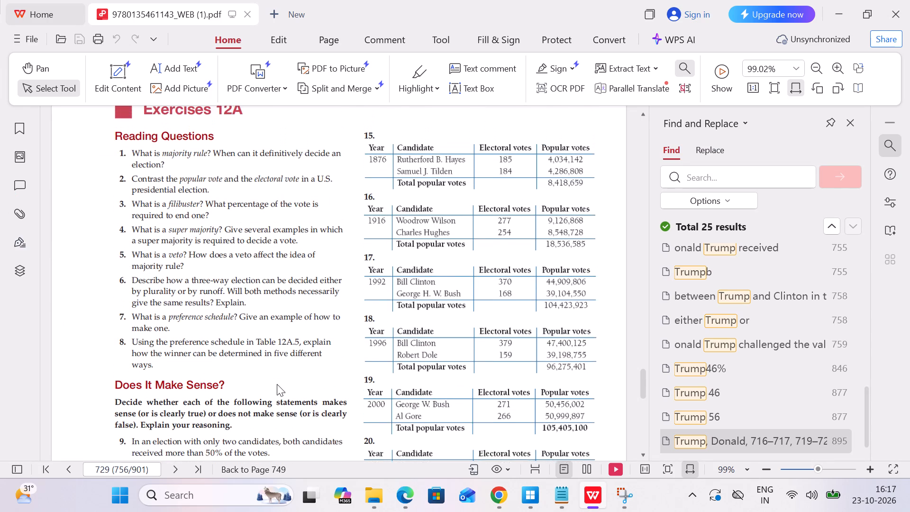
scroll(277, 384, "up", 1)
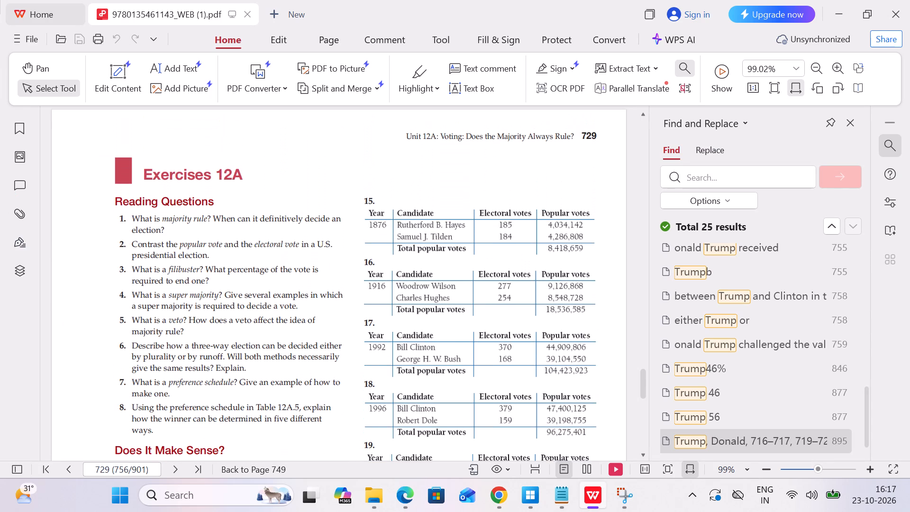
scroll(277, 384, "up", 1)
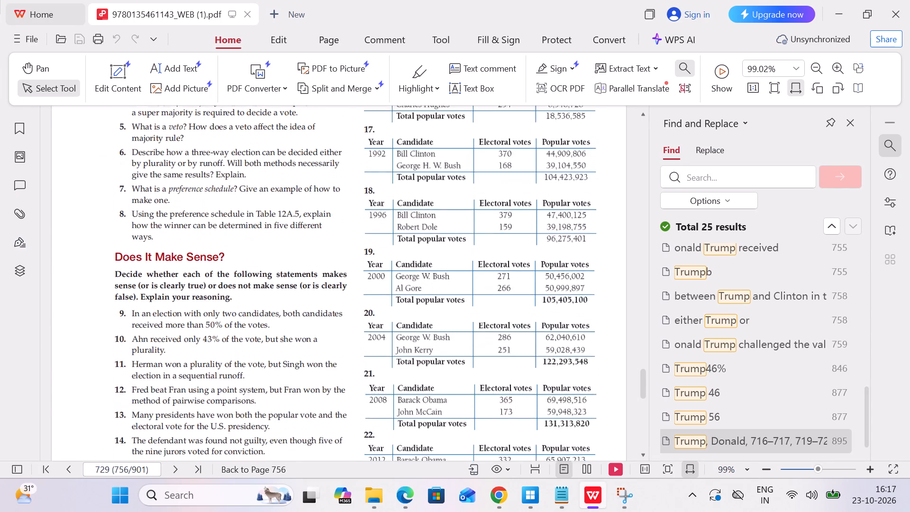
key("alt+Tab")
type("729")
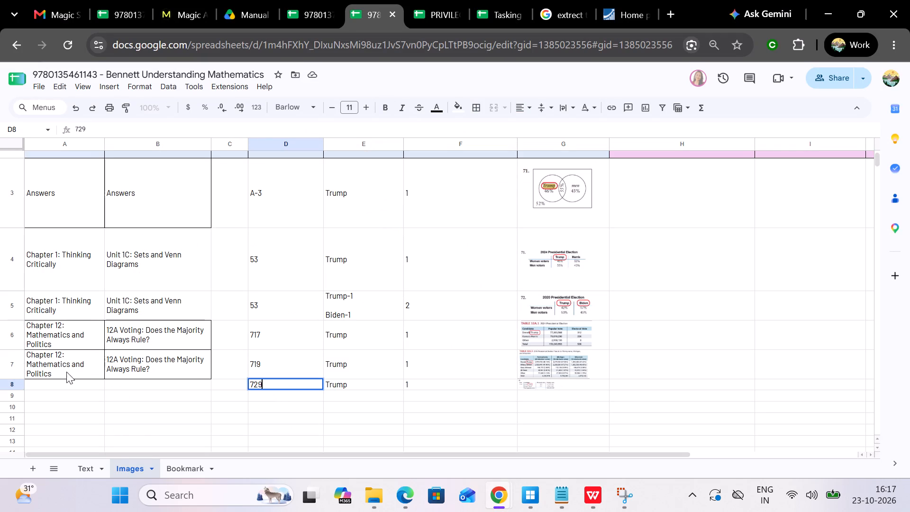
Copy the Chapter 12 title and the 12A Voting unit title from row 7 into A8:B8.
left_click_drag(66, 372, 172, 374)
key("ctrl+c")
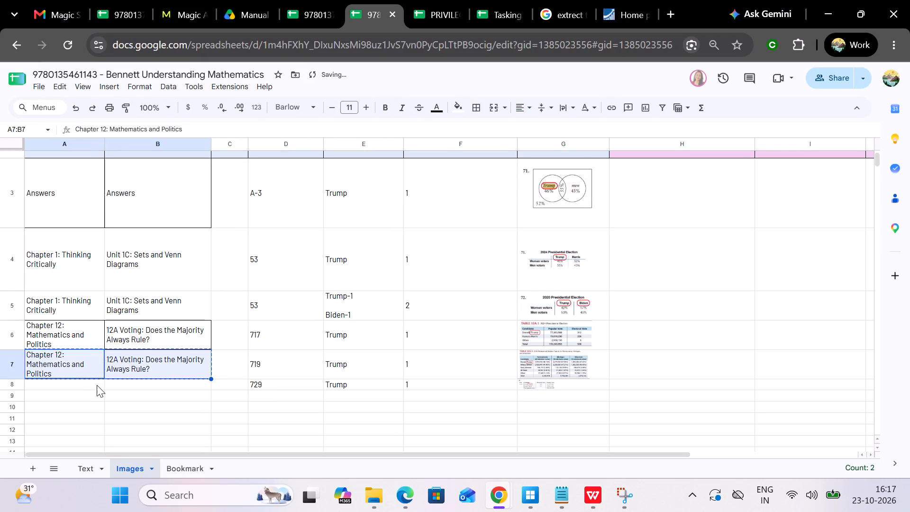
left_click(97, 385)
key("ctrl+v")
scroll(236, 385, "down", 1)
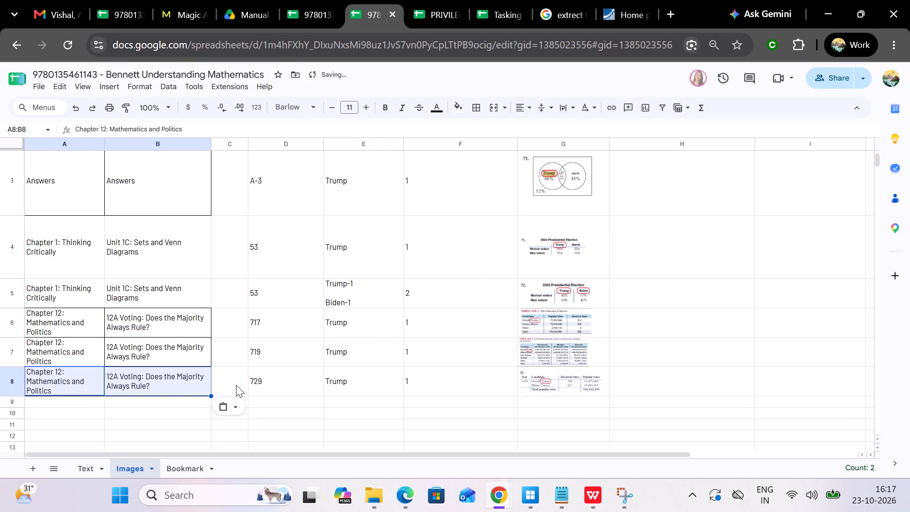
Start the row 9 entry with the same chapter and unit titles, page 729, the term Trump and a count of 2.
left_click(70, 405)
key("ctrl+v")
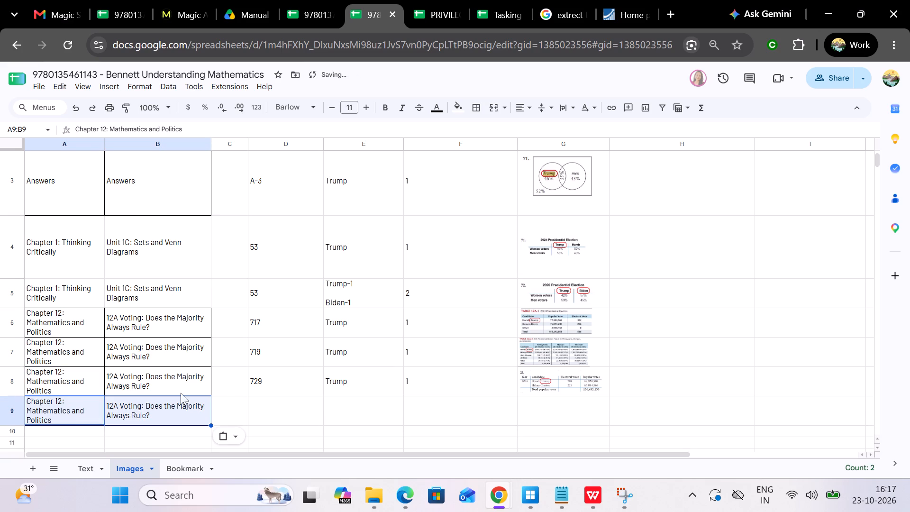
left_click_drag(281, 386, 325, 383)
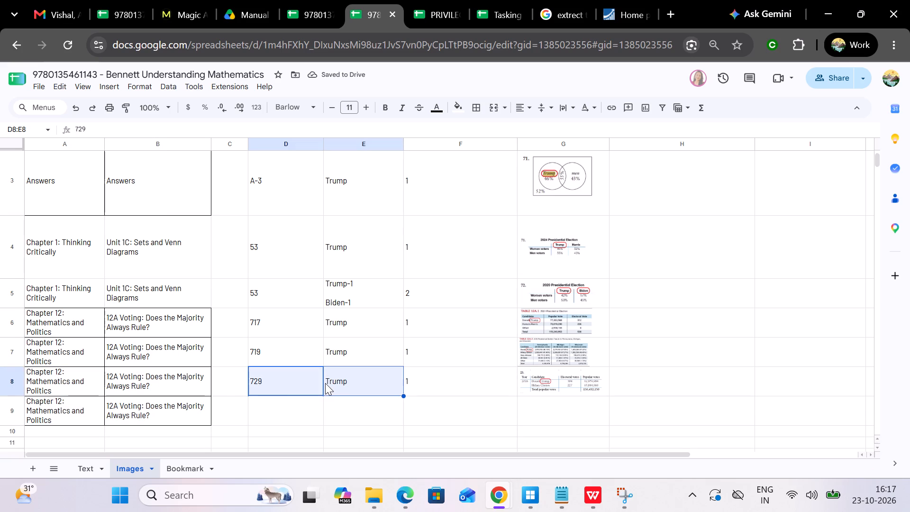
key("ctrl+c")
left_click(293, 412)
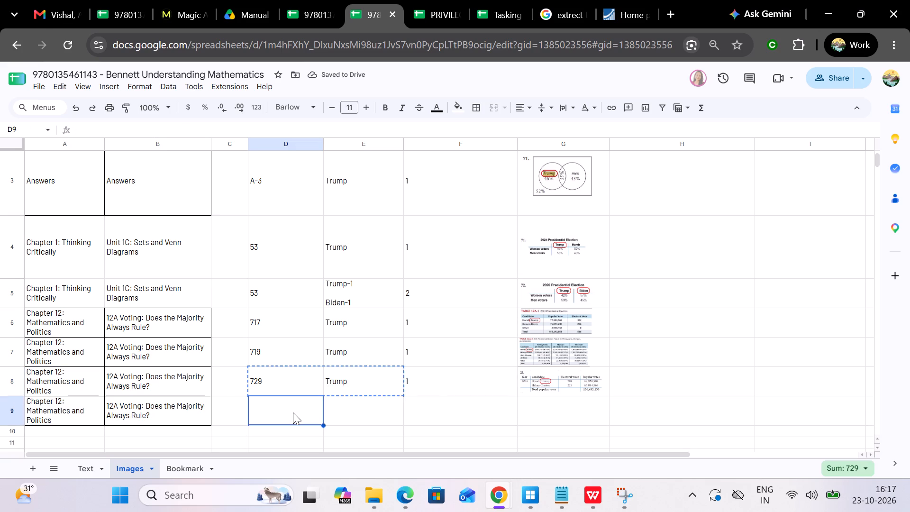
key("ctrl+v")
left_click(432, 411)
key("2")
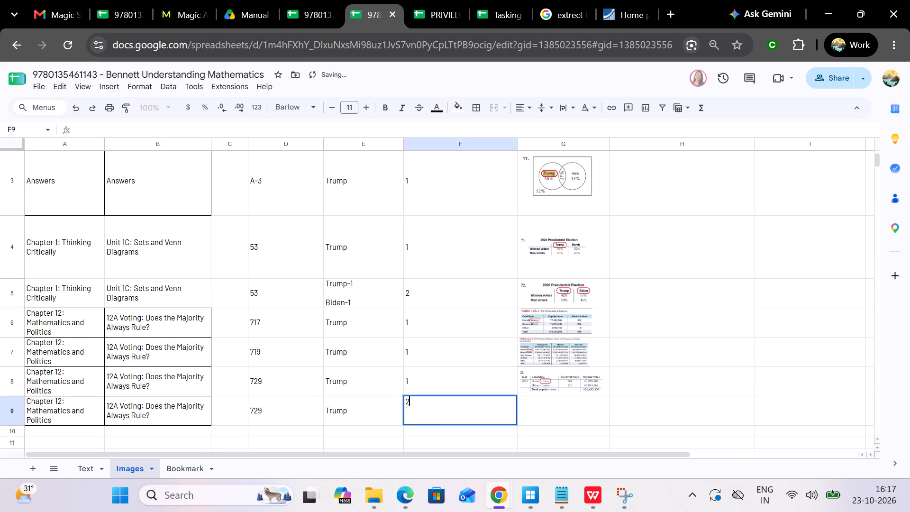
left_click(539, 411)
In the WPS Office PDF, capture the exercise 24 table of the 2020 election on page 729, about 544 × 173 px.
key("alt+Tab")
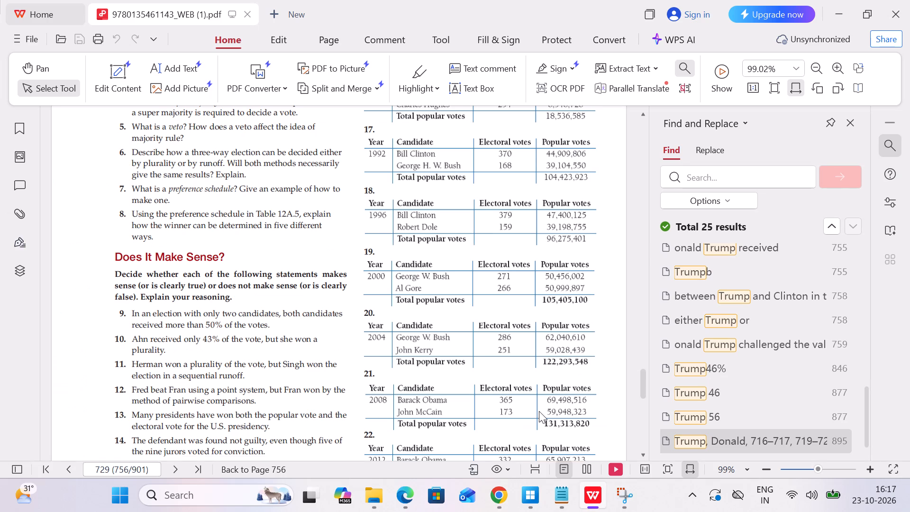
scroll(539, 411, "down", 1)
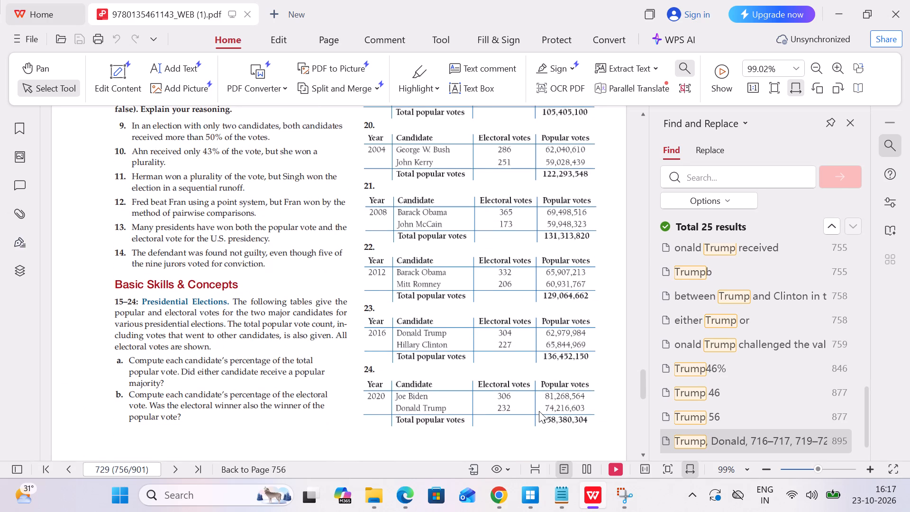
scroll(539, 411, "down", 1)
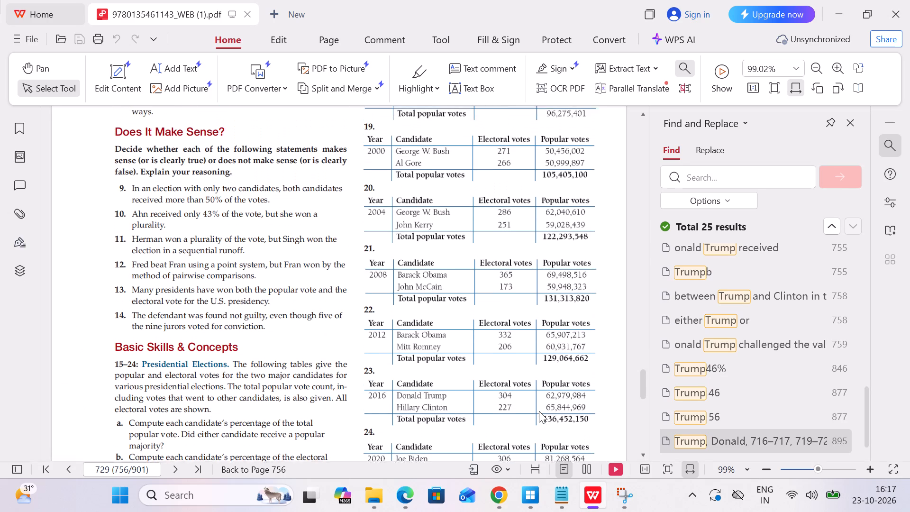
scroll(539, 411, "down", 1)
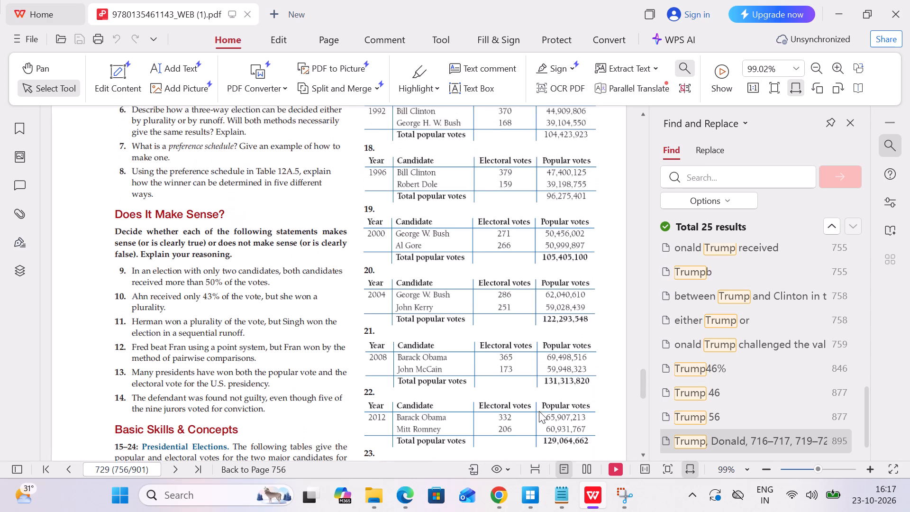
scroll(539, 411, "down", 1)
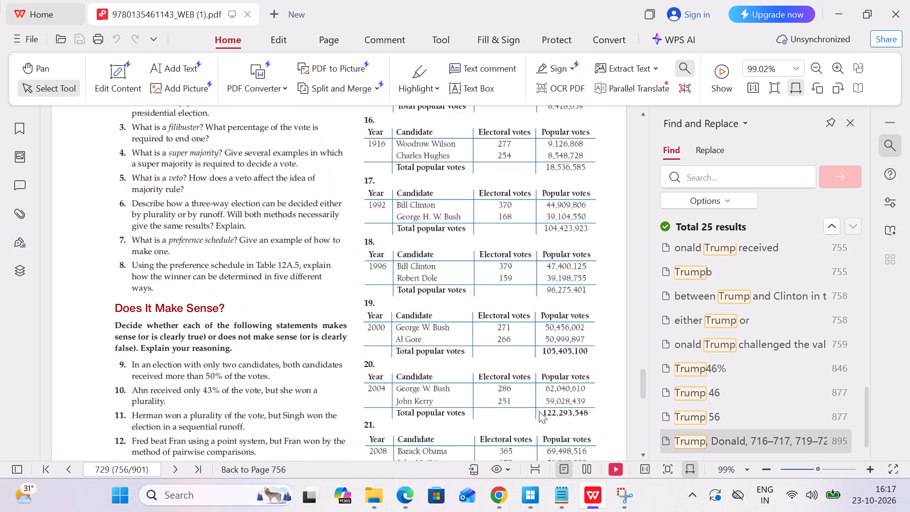
scroll(539, 411, "down", 1)
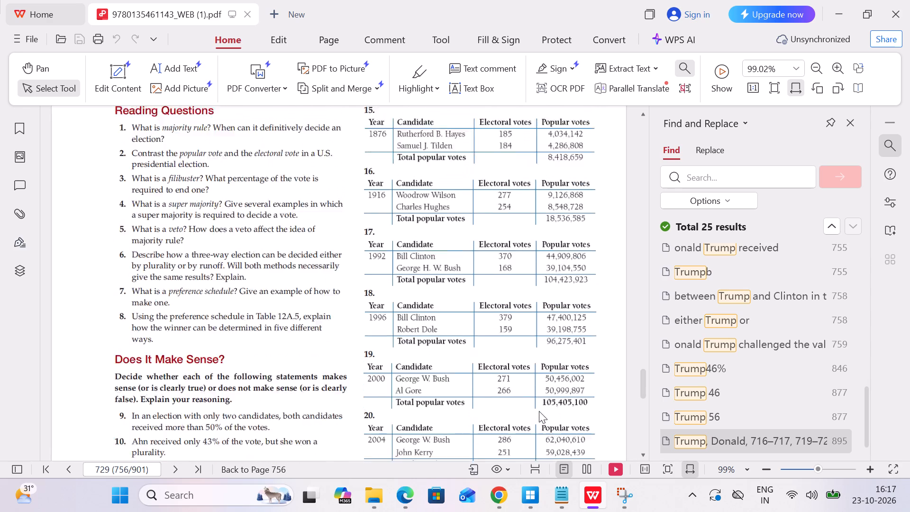
scroll(539, 411, "down", 1)
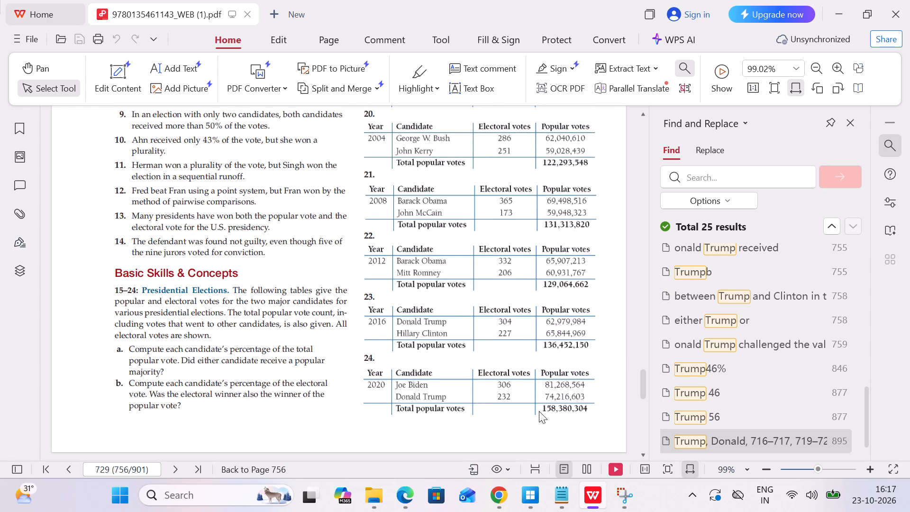
key("ctrl+Print")
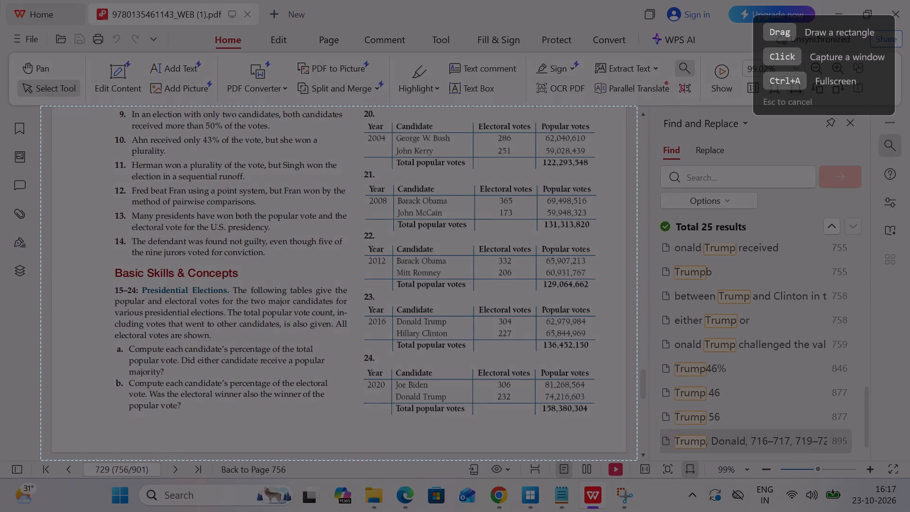
left_click_drag(354, 350, 612, 432)
Mark Biden and Trump in the captured table with separate red rectangles, redrawing the Trump one to fit the word.
left_click(630, 310)
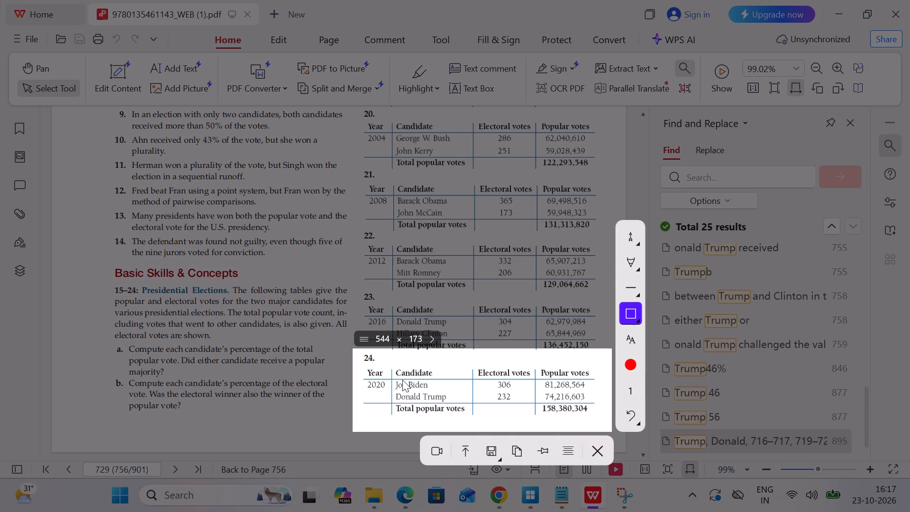
left_click_drag(402, 379, 437, 391)
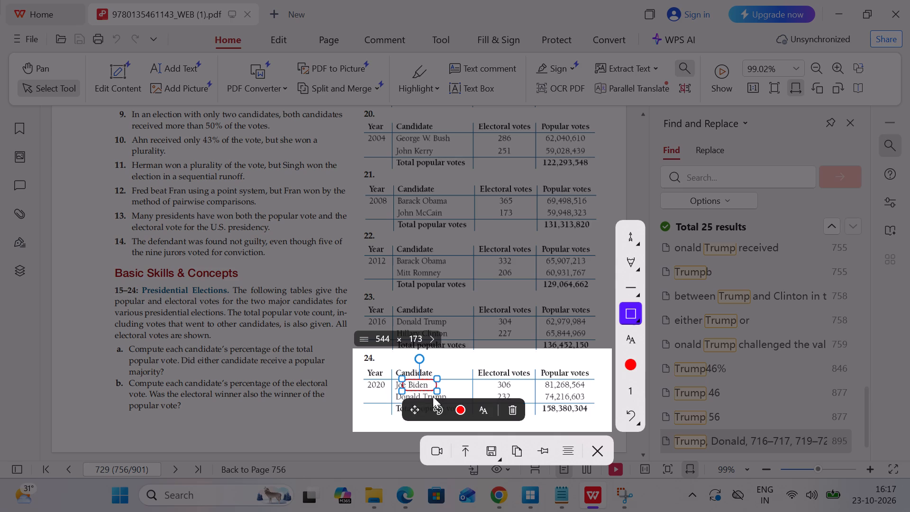
left_click(381, 413)
left_click(377, 400)
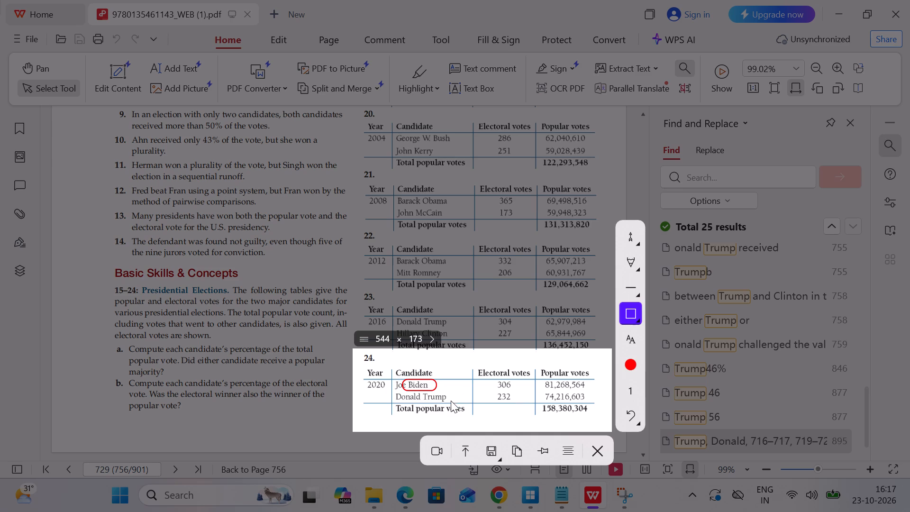
left_click_drag(451, 401, 417, 392)
left_click(625, 404)
left_click(627, 409)
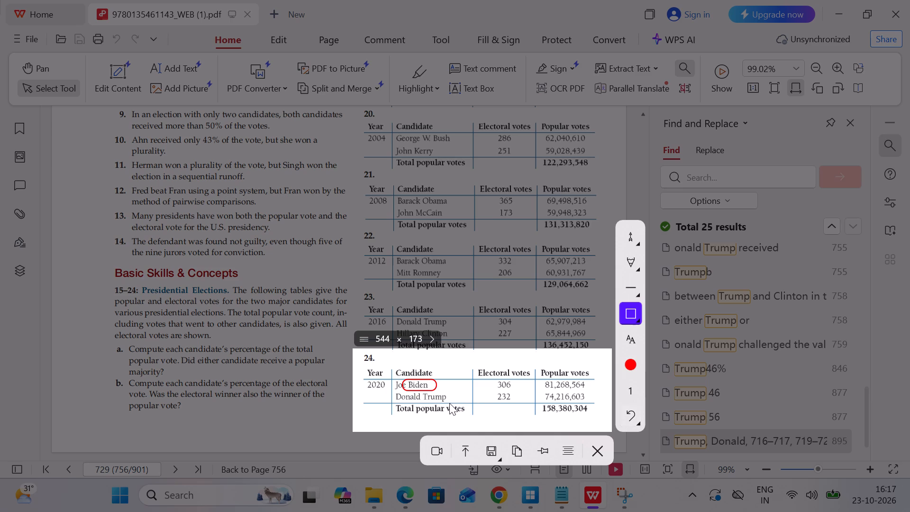
left_click_drag(449, 403, 417, 391)
left_click_drag(417, 391, 421, 391)
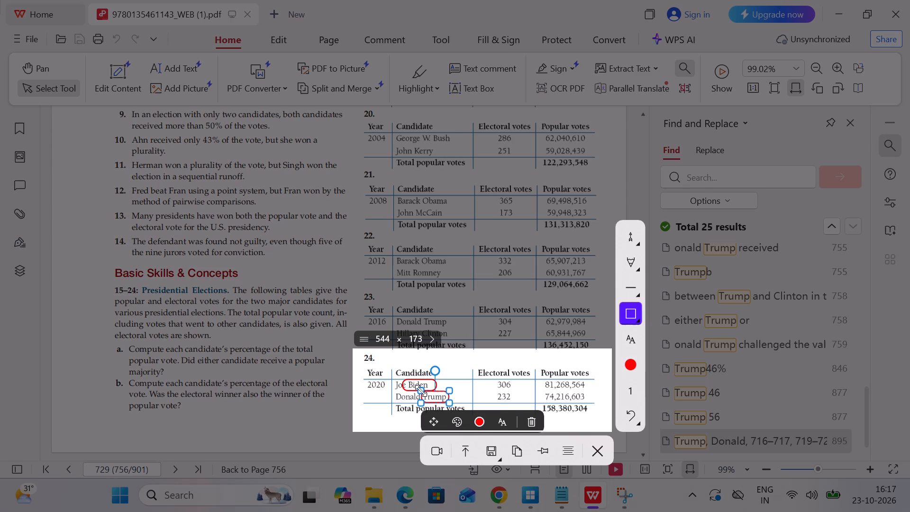
left_click(379, 403)
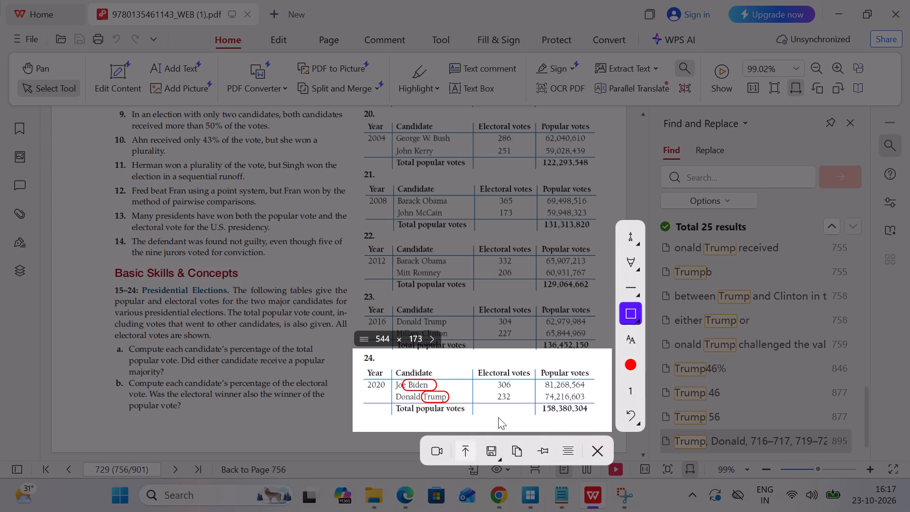
Save the annotated exercise 24 capture as a JPEG image in the Pictures folder.
key("ctrl+s")
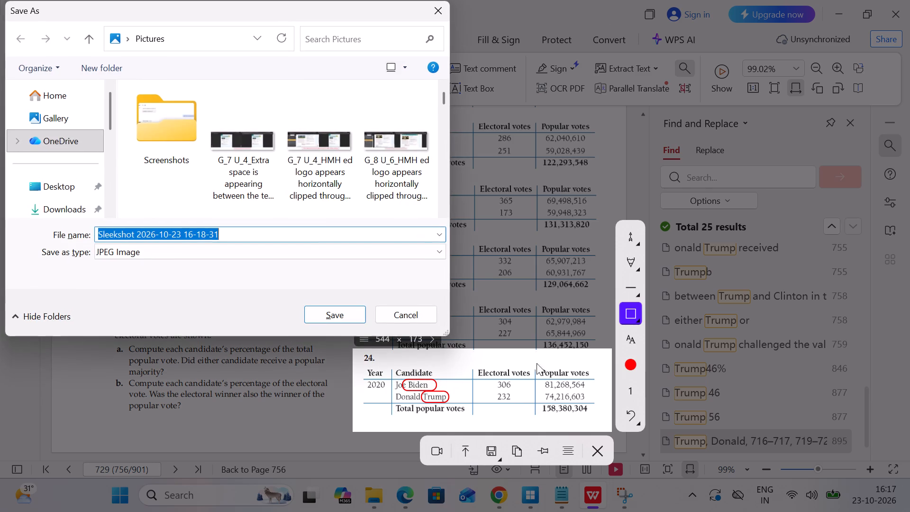
left_click(355, 320)
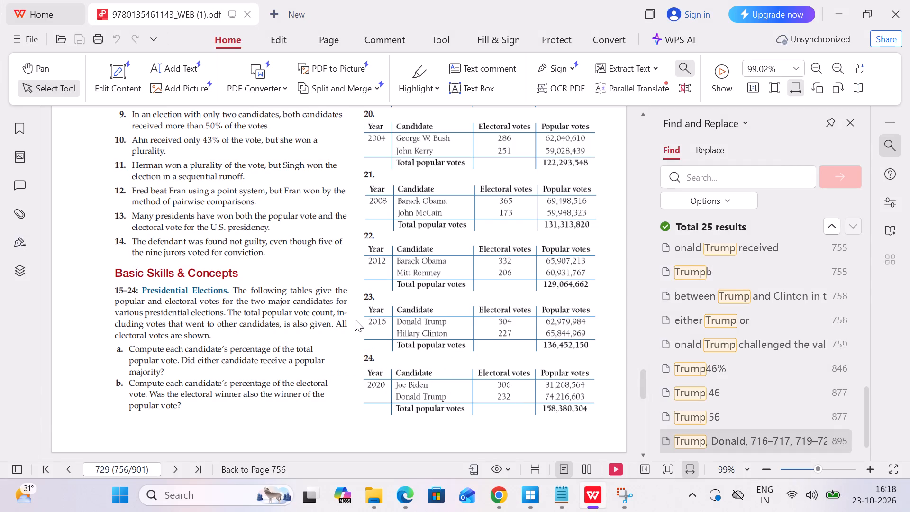
In the Images sheet in Chrome, upload the newly saved exercise 24 screenshot as an image in cell G9.
key("alt+Tab")
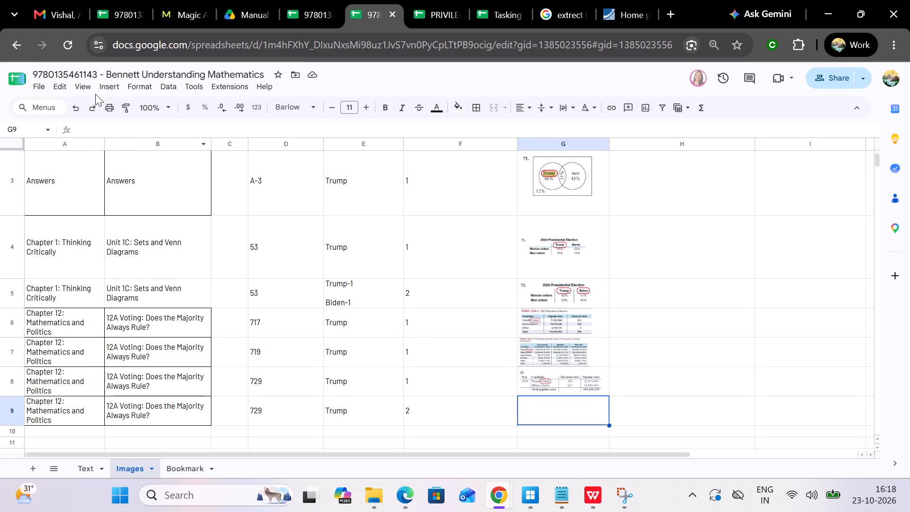
left_click(89, 86)
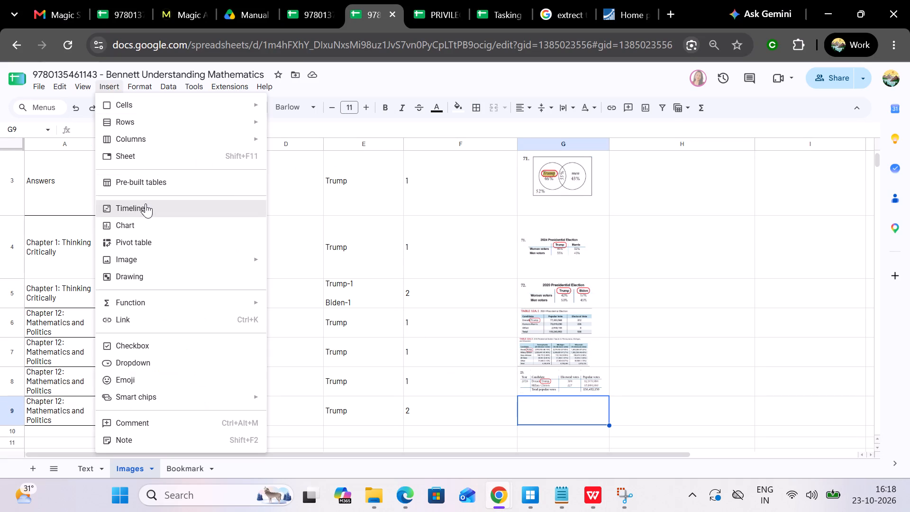
left_click(295, 268)
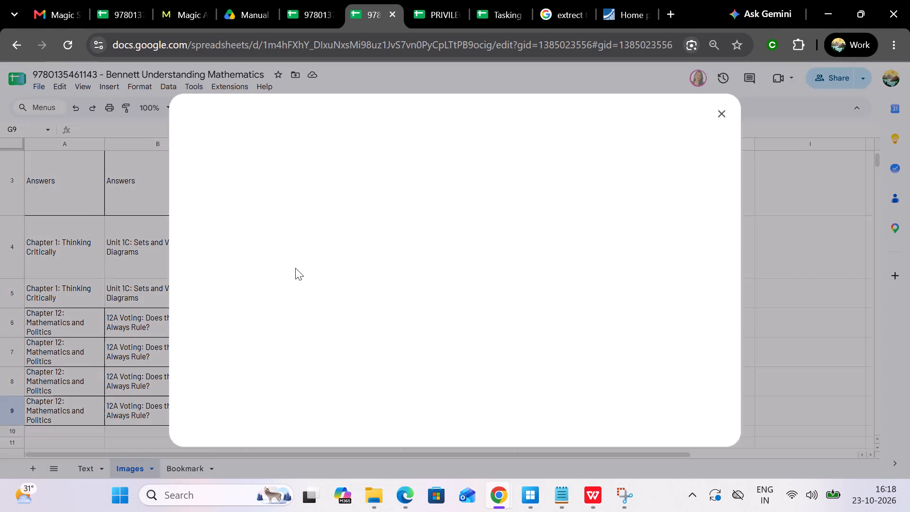
left_click(244, 239)
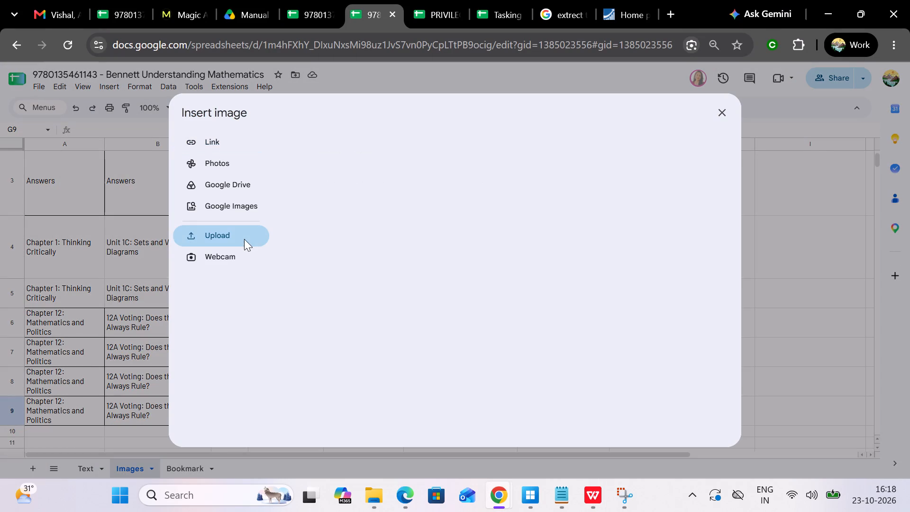
left_click(520, 314)
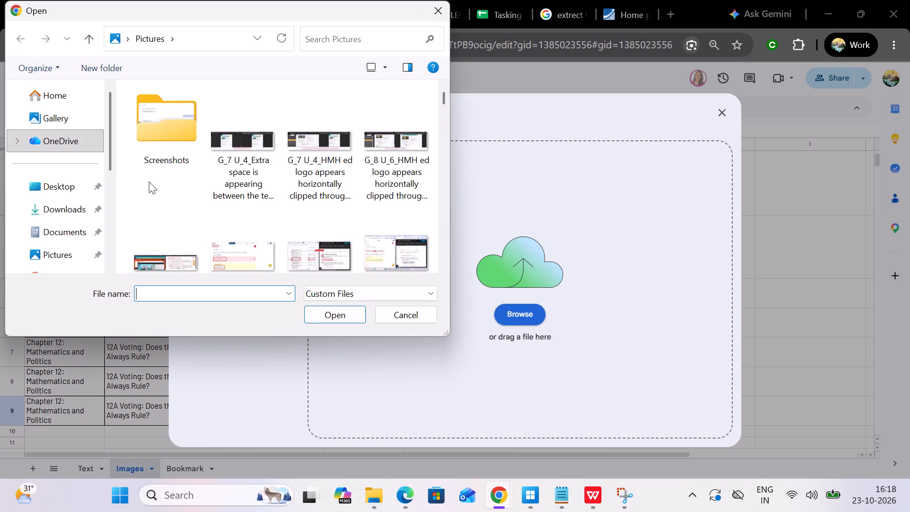
left_click(80, 125)
left_click(145, 137)
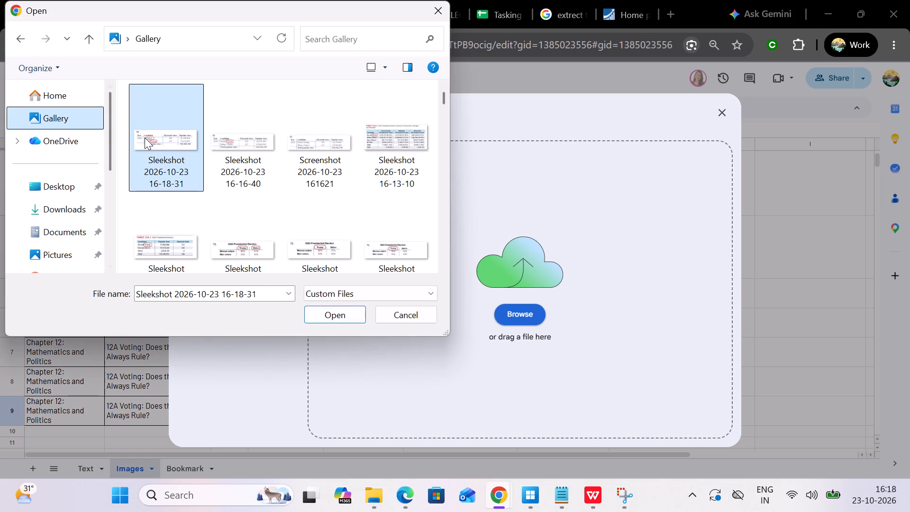
left_click(329, 317)
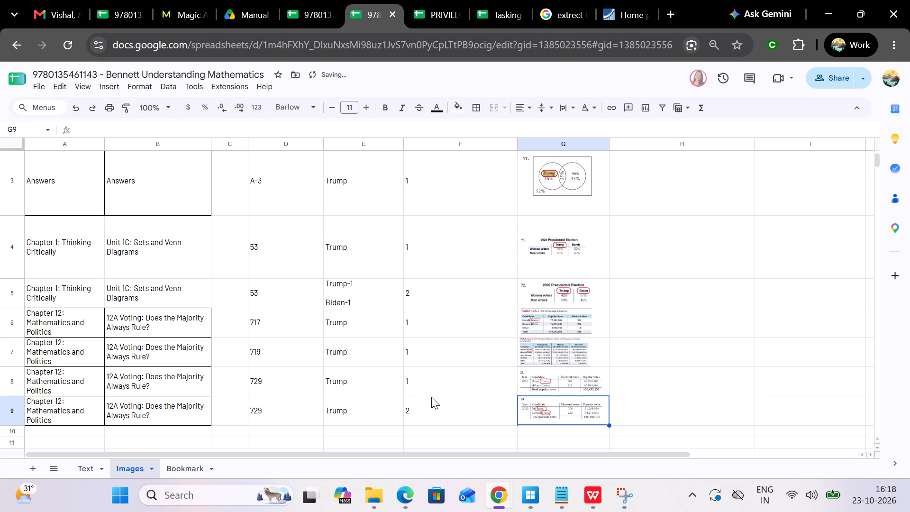
Copy the Yes value from K7 into K8:K9 of the Images sheet.
scroll(431, 397, "right", 2)
scroll(431, 397, "left", 3)
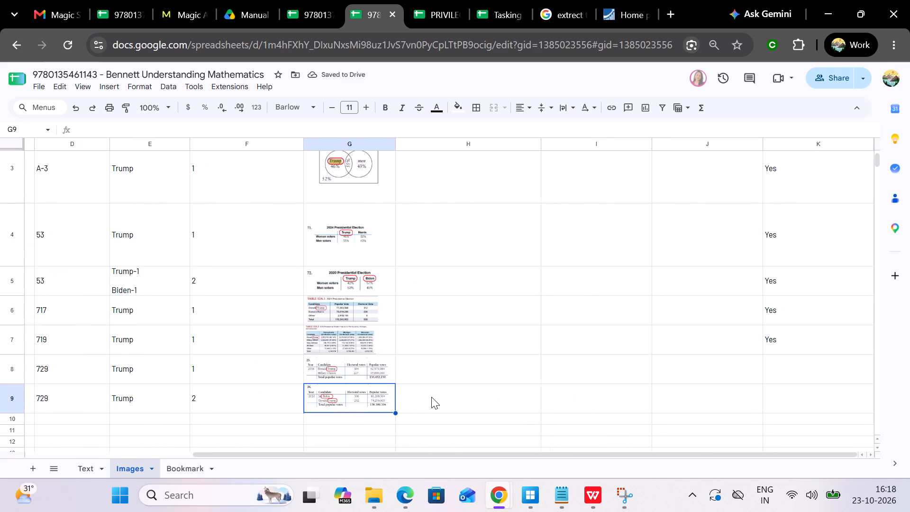
scroll(431, 397, "left", 1)
left_click(794, 329)
key("ctrl+c")
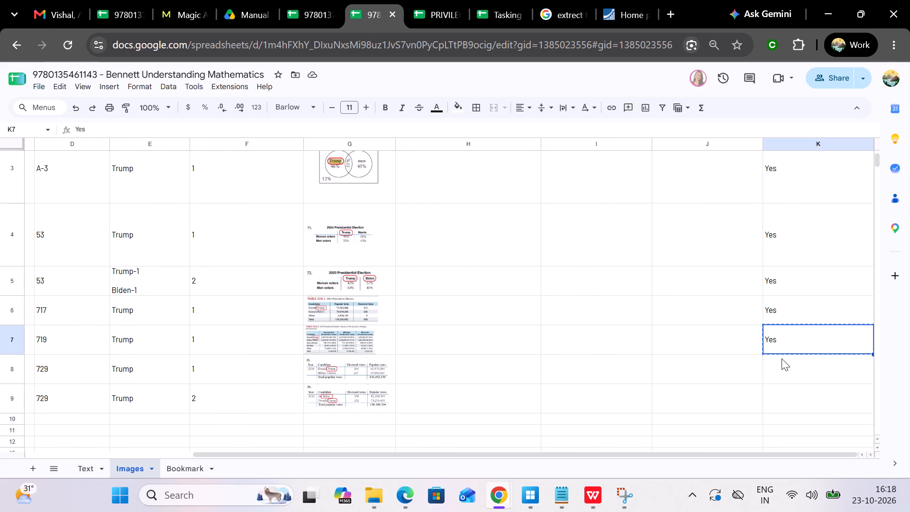
left_click_drag(780, 360, 785, 387)
key("ctrl+v")
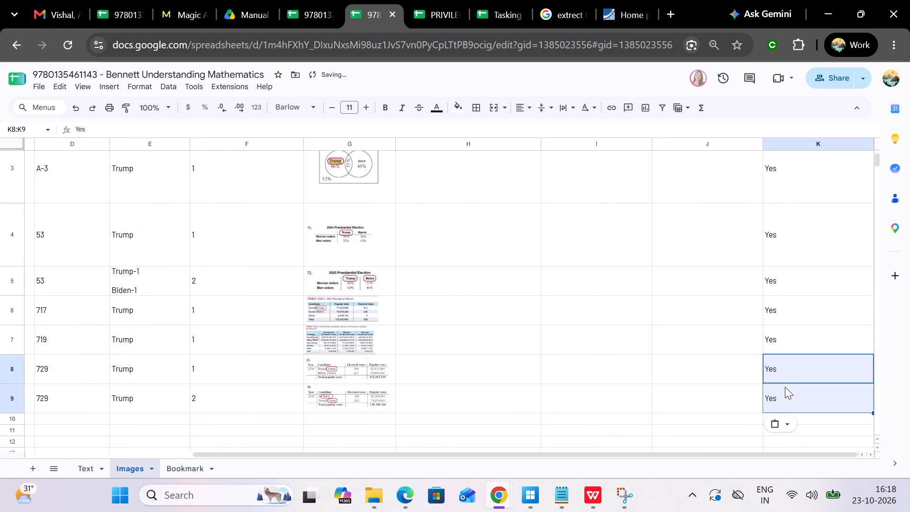
left_click(715, 380)
scroll(715, 380, "right", 2)
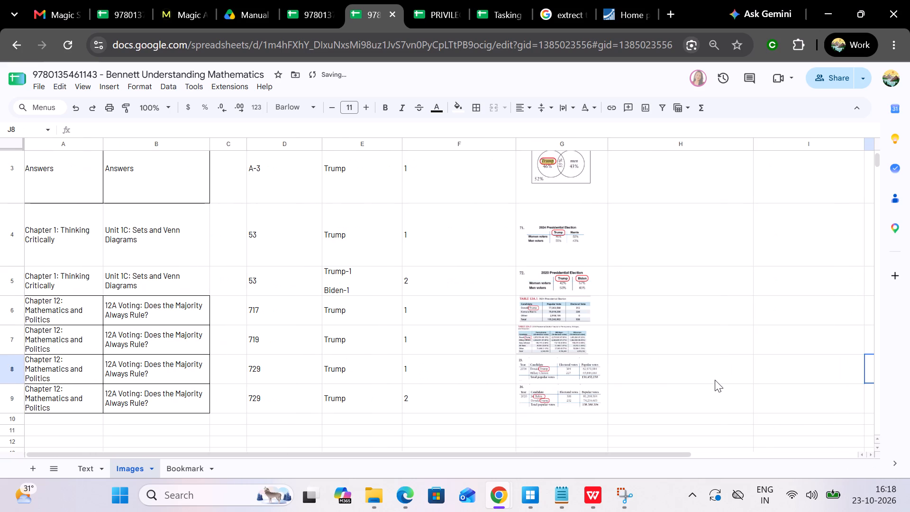
Switch to the PDF in WPS Office and check the exercise tables on pages 729 and 730 for further Trump or Biden mentions.
key("alt+Tab")
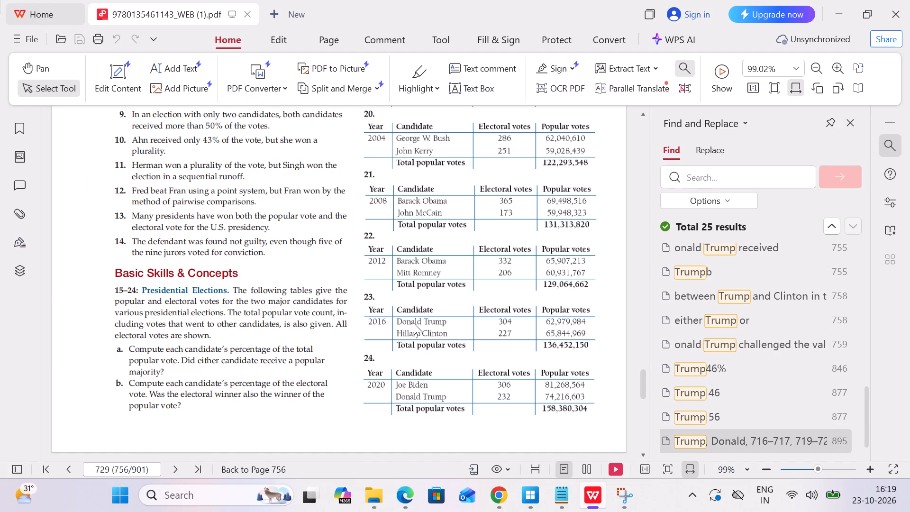
scroll(414, 323, "up", 1)
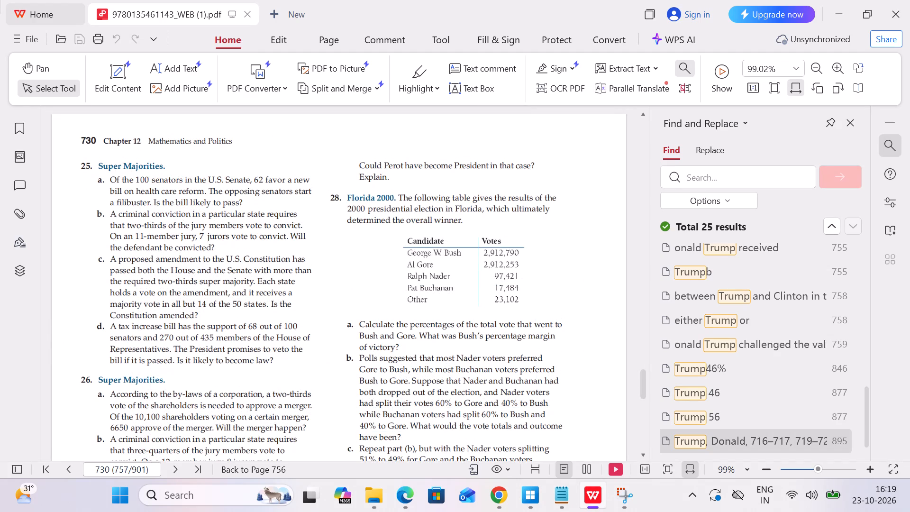
scroll(414, 323, "up", 1)
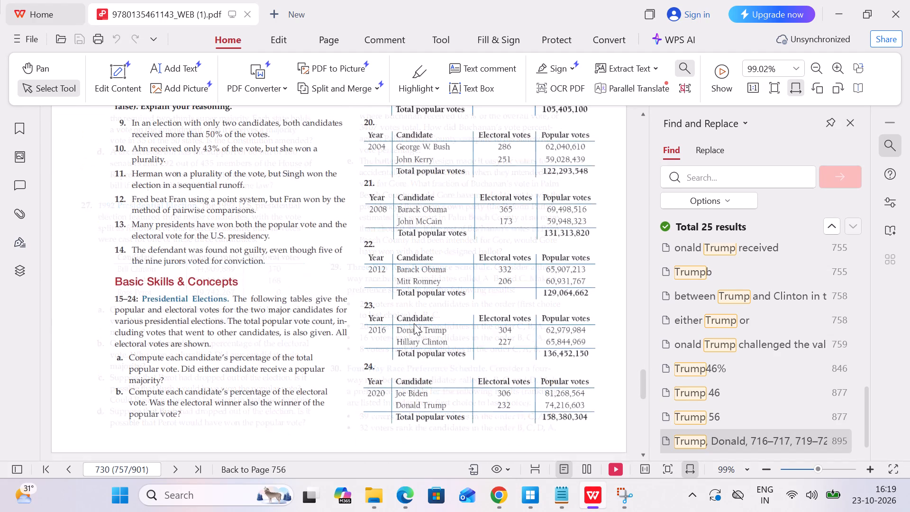
scroll(414, 323, "up", 2)
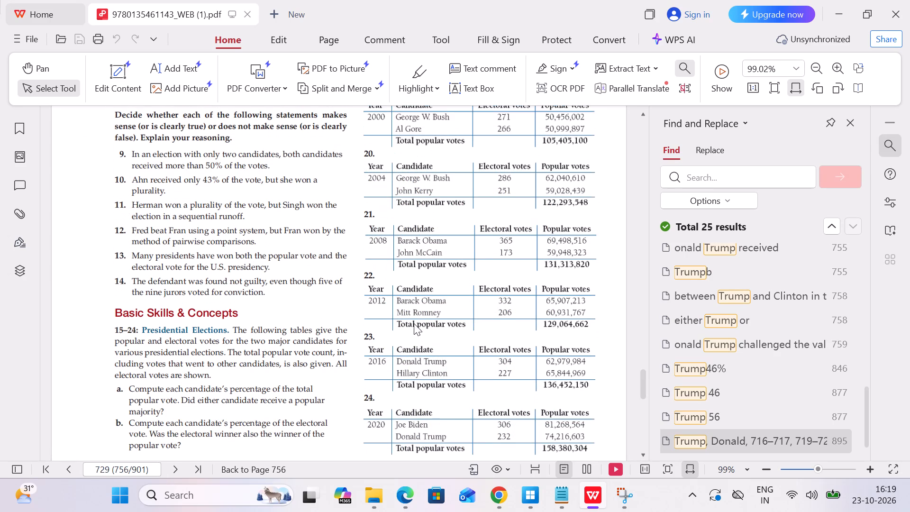
scroll(414, 323, "up", 1)
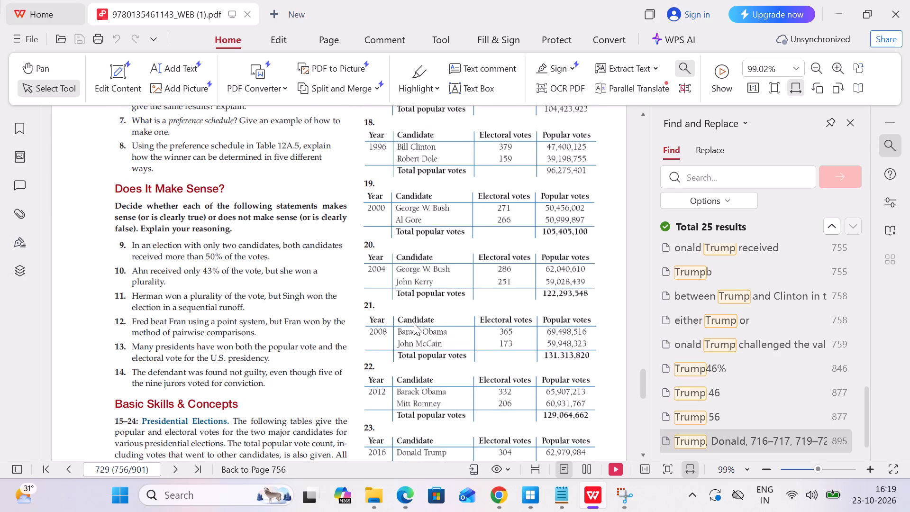
scroll(414, 323, "up", 1)
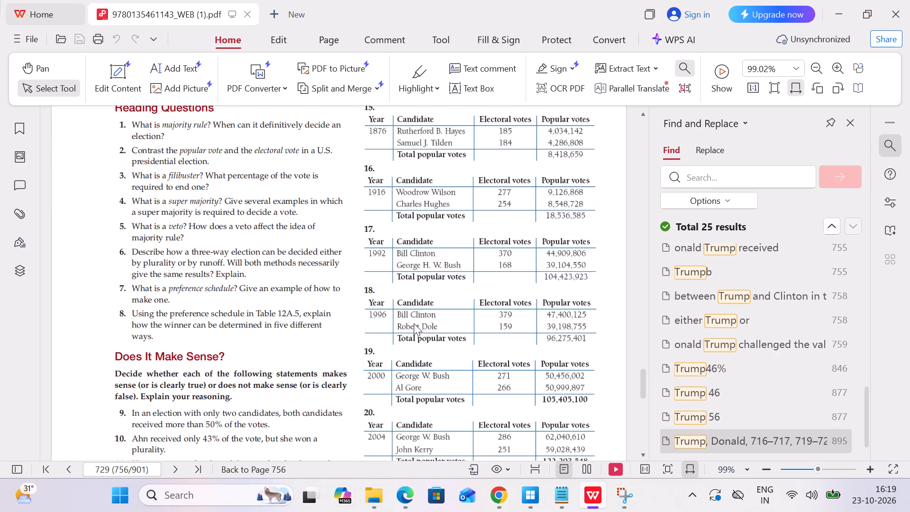
scroll(414, 323, "up", 1)
scroll(414, 323, "down", 1)
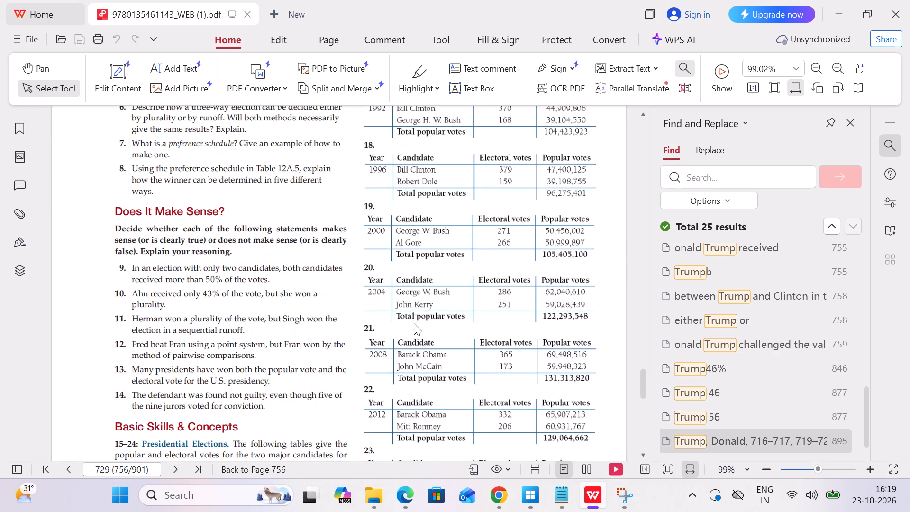
scroll(414, 323, "down", 2)
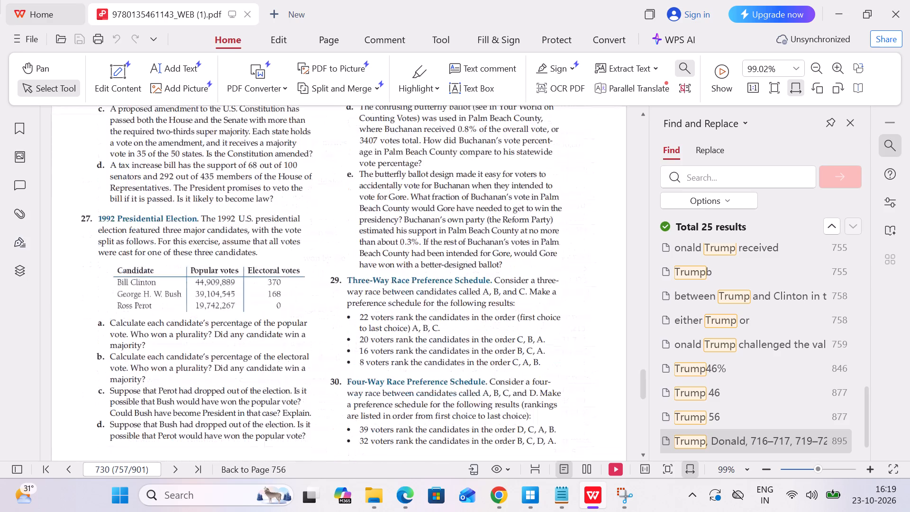
key("alt+Tab")
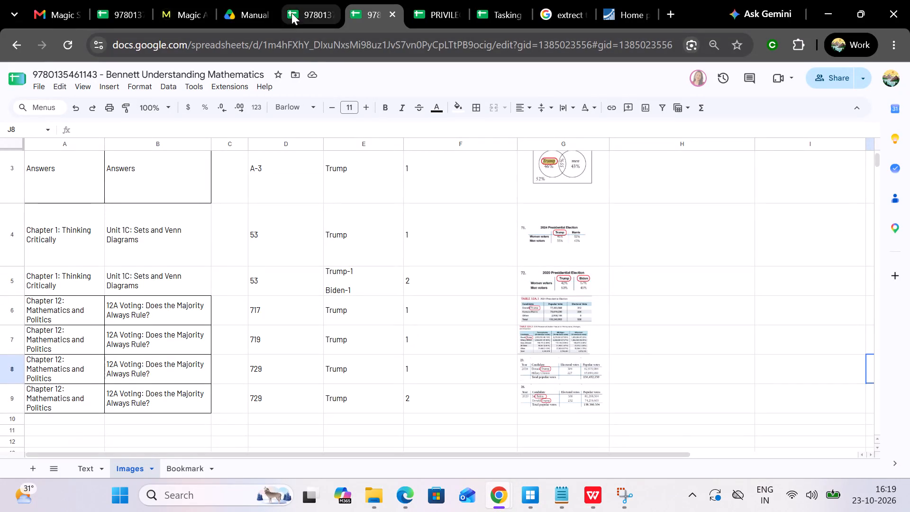
left_click(291, 13)
left_click(361, 311)
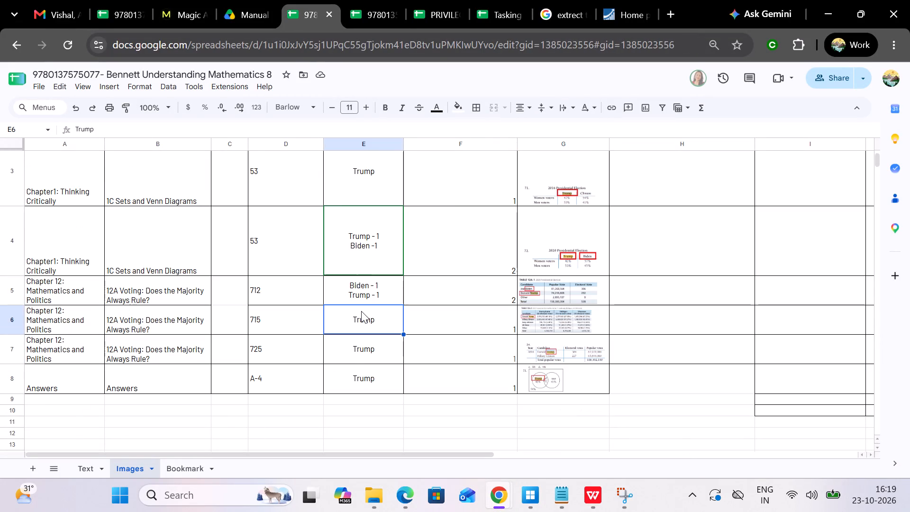
left_click(343, 353)
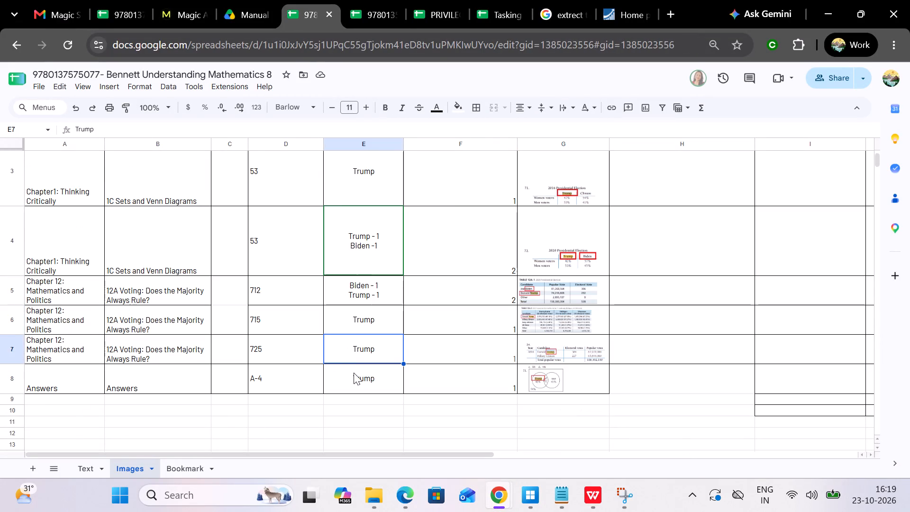
left_click(354, 373)
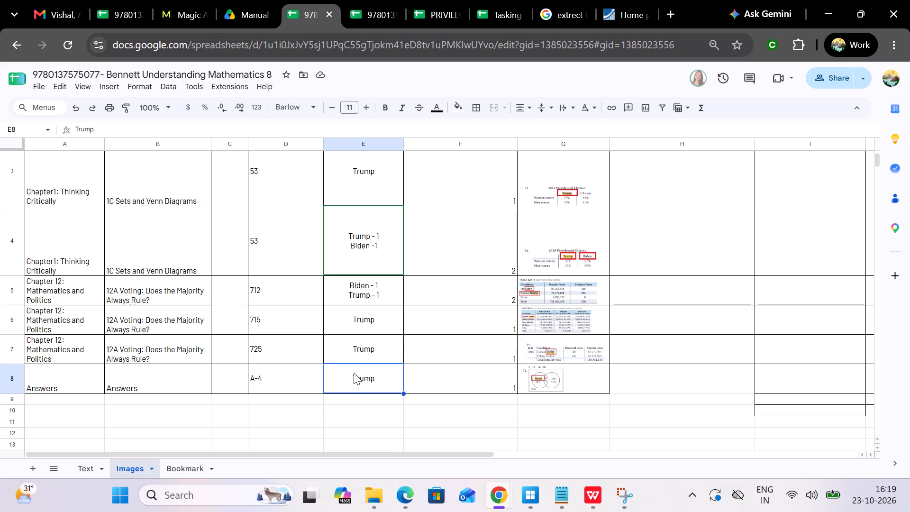
scroll(395, 369, "left", 1)
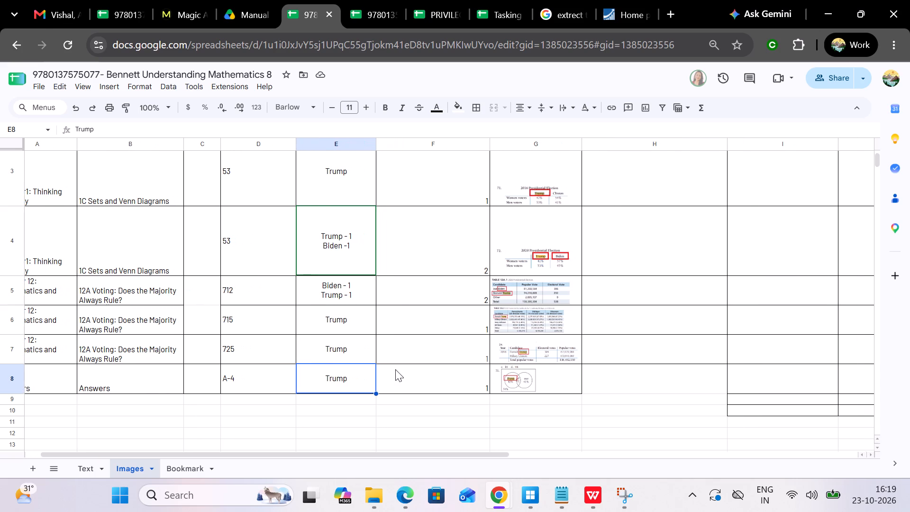
left_click(457, 383)
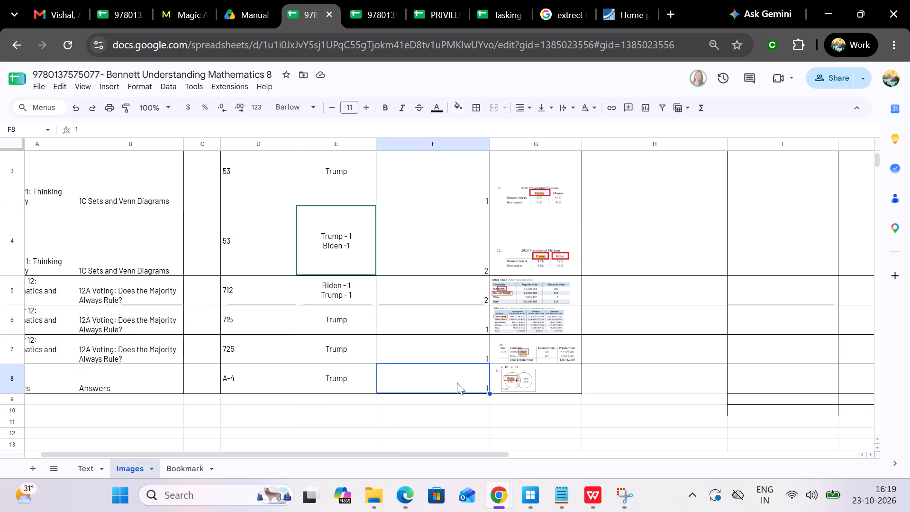
key("alt+Tab")
key("alt+Tab")
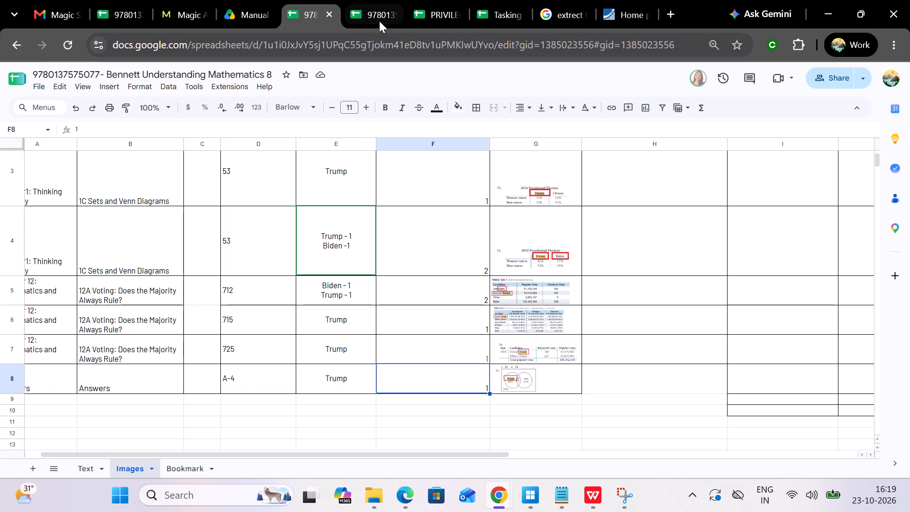
left_click(379, 21)
scroll(342, 240, "up", 11)
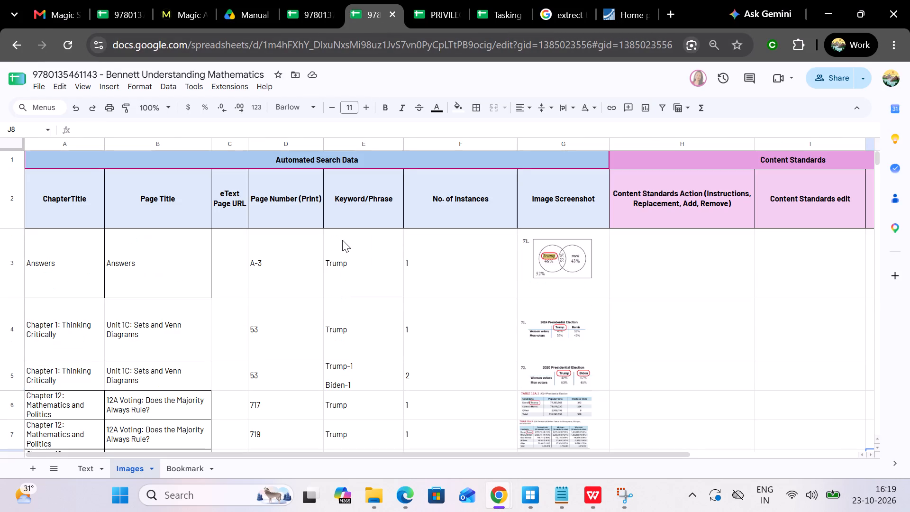
left_click(364, 283)
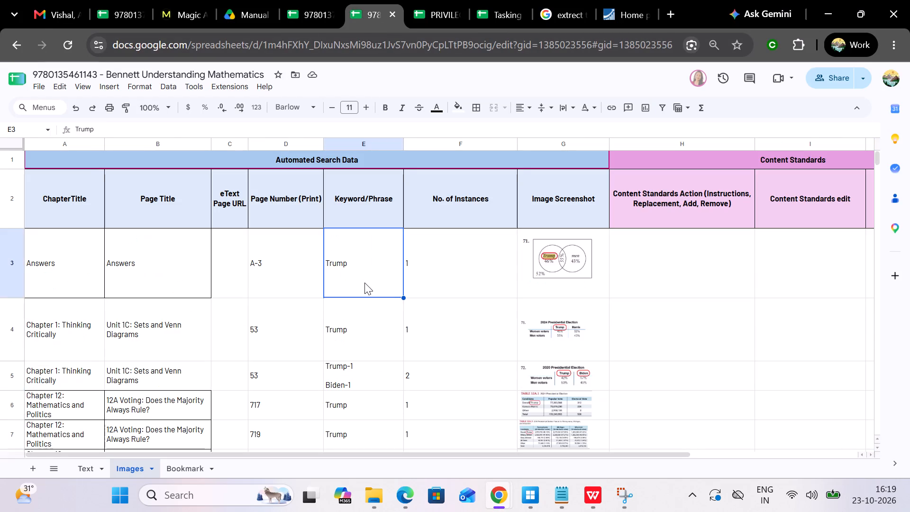
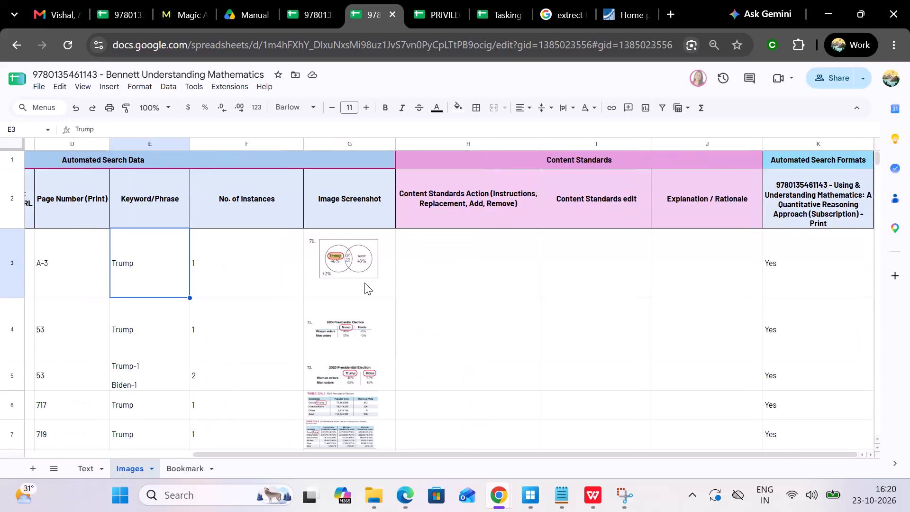
scroll(364, 283, "down", 1)
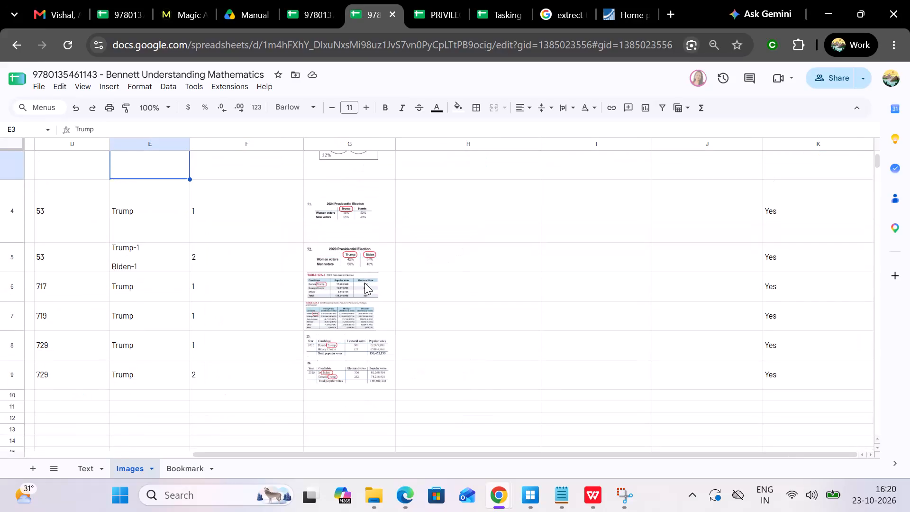
scroll(364, 283, "down", 1)
scroll(364, 283, "right", 5)
scroll(364, 283, "up", 2)
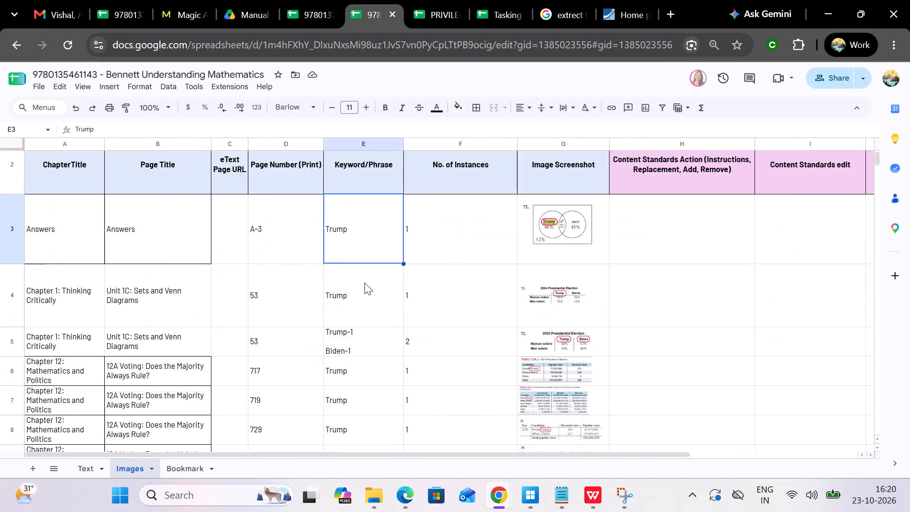
scroll(90, 256, "left", 5)
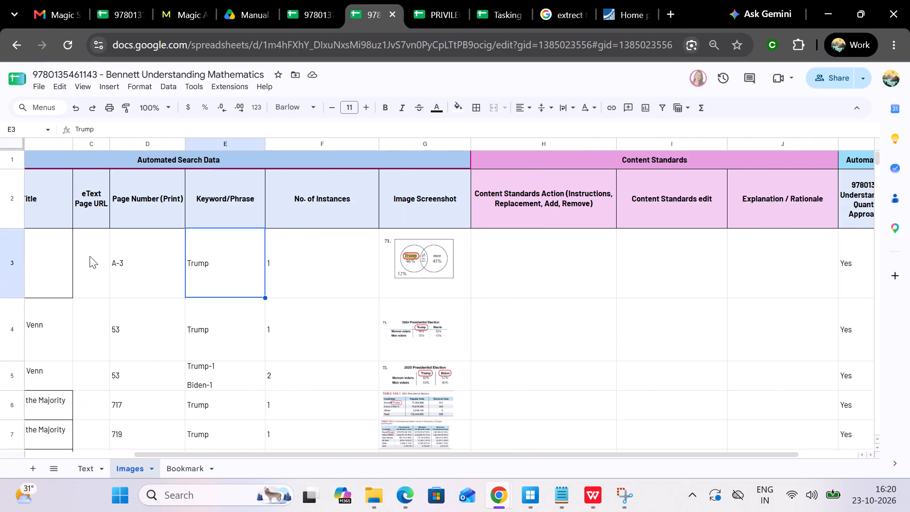
scroll(90, 256, "right", 5)
left_click_drag(54, 267, 567, 467)
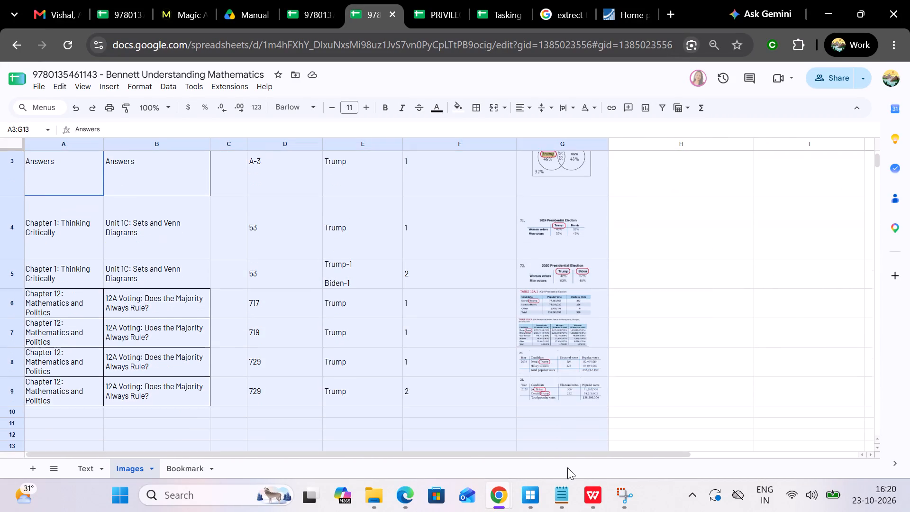
left_click_drag(567, 467, 725, 366)
left_click(586, 375)
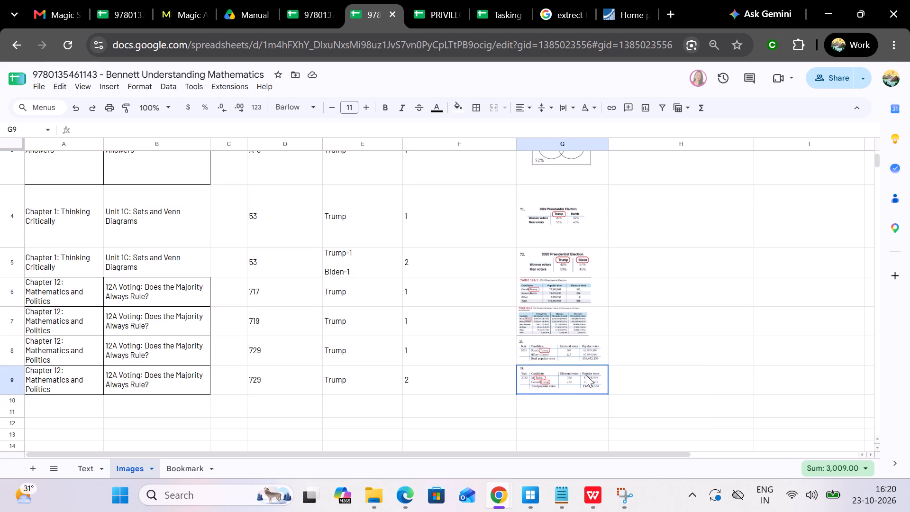
scroll(215, 319, "up", 4)
left_click_drag(77, 273, 728, 349)
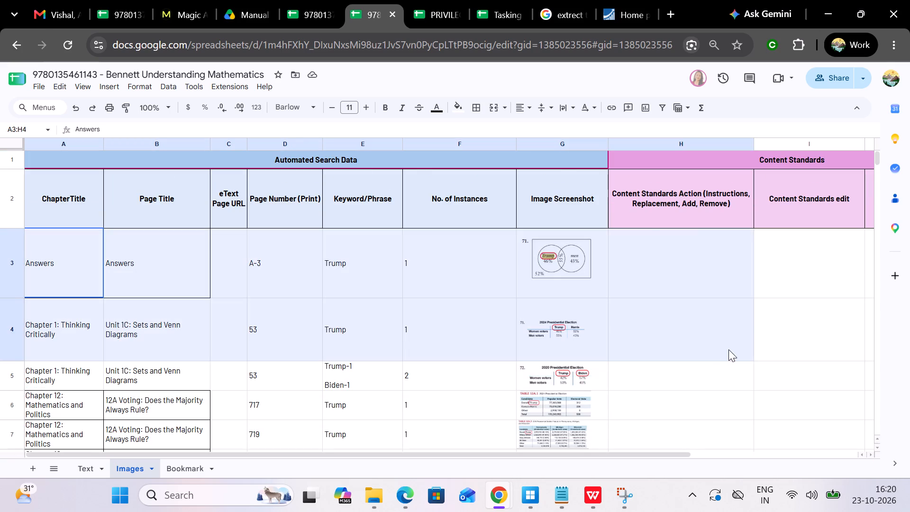
left_click_drag(728, 349, 829, 485)
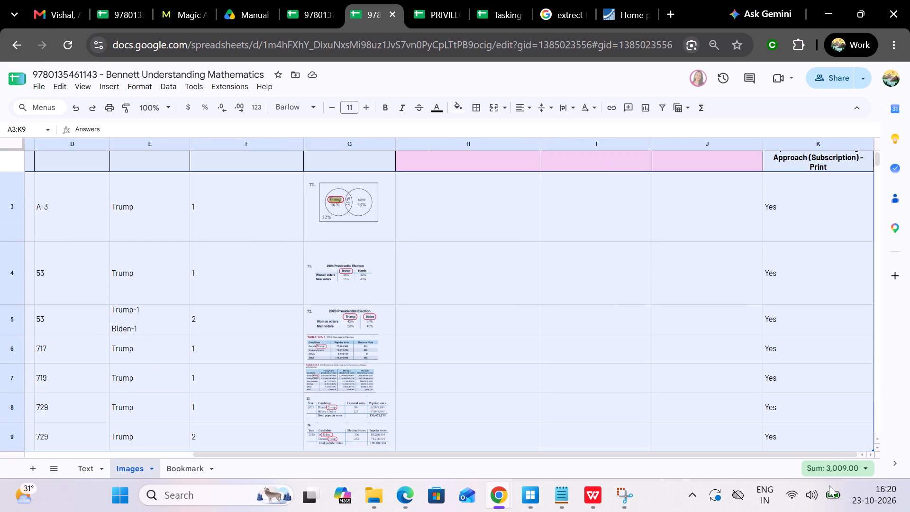
scroll(746, 362, "up", 1)
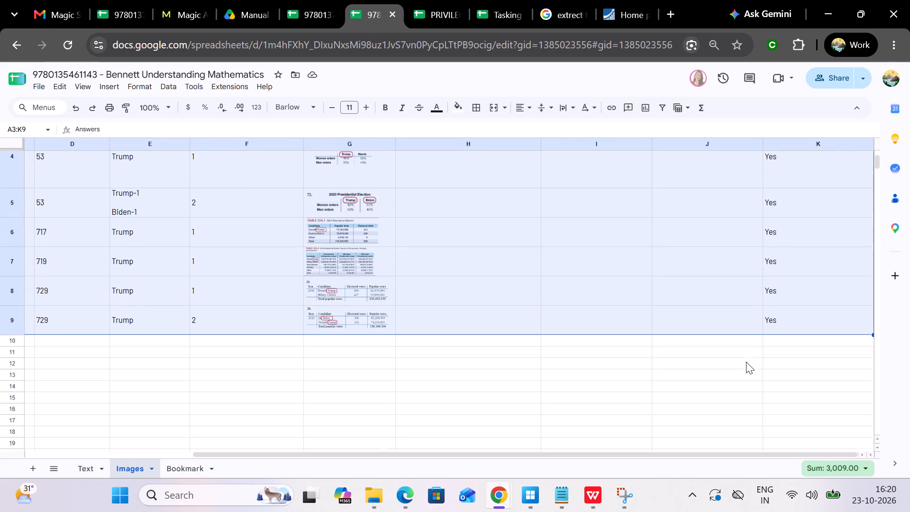
scroll(746, 362, "up", 1)
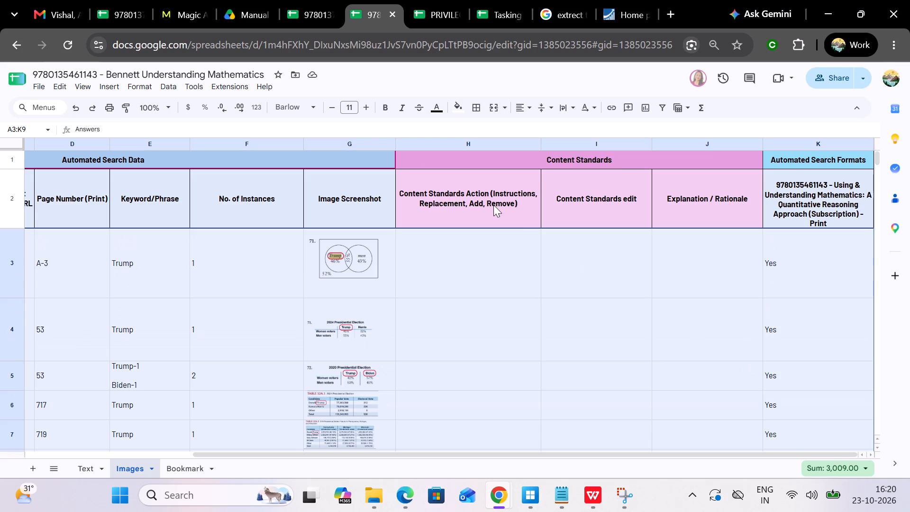
left_click(472, 109)
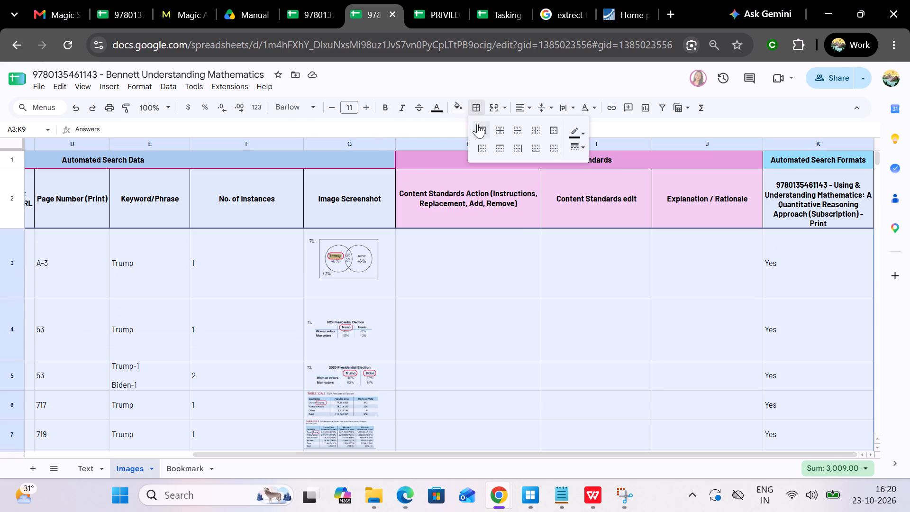
left_click(480, 126)
left_click(460, 293)
Review the bordered Images rows and the instance counts in F3:F9, checking the exercises on PDF page 731 in WPS Office.
scroll(460, 293, "left", 2)
scroll(460, 293, "down", 3)
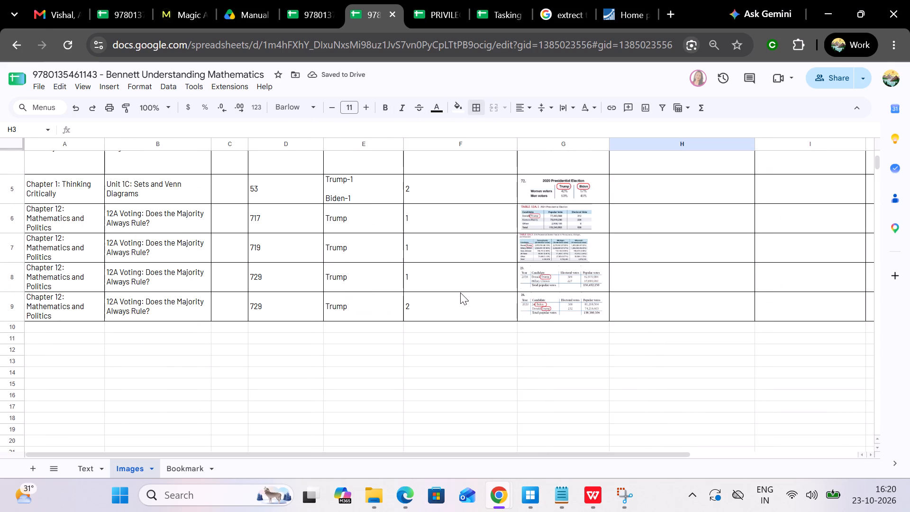
scroll(460, 293, "up", 11)
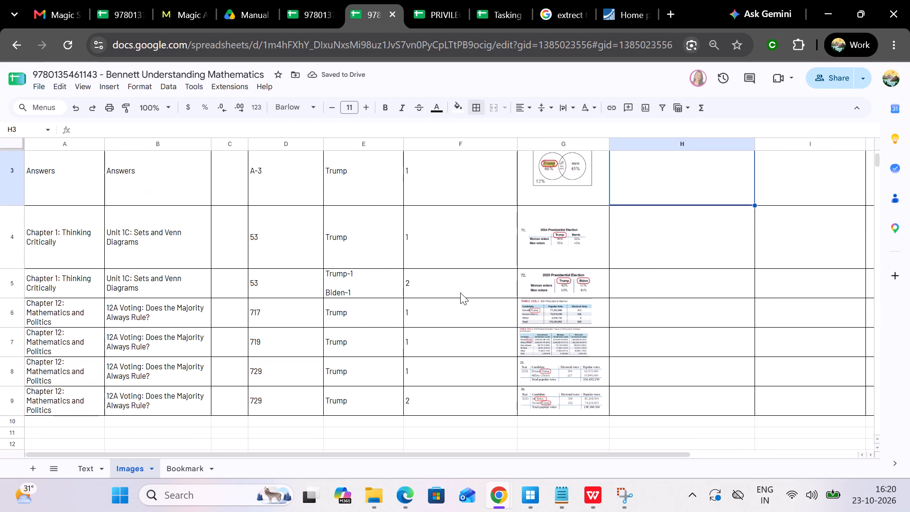
scroll(460, 293, "left", 7)
key("alt+Tab")
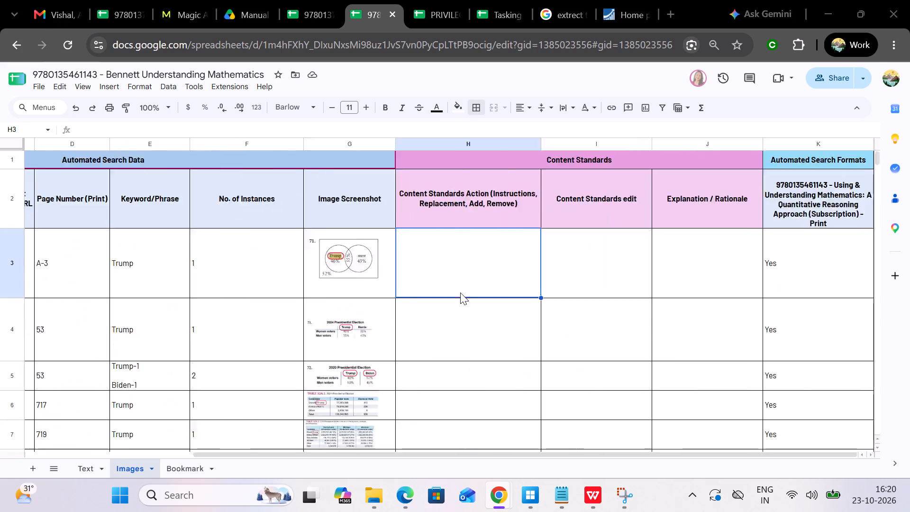
scroll(460, 293, "down", 1)
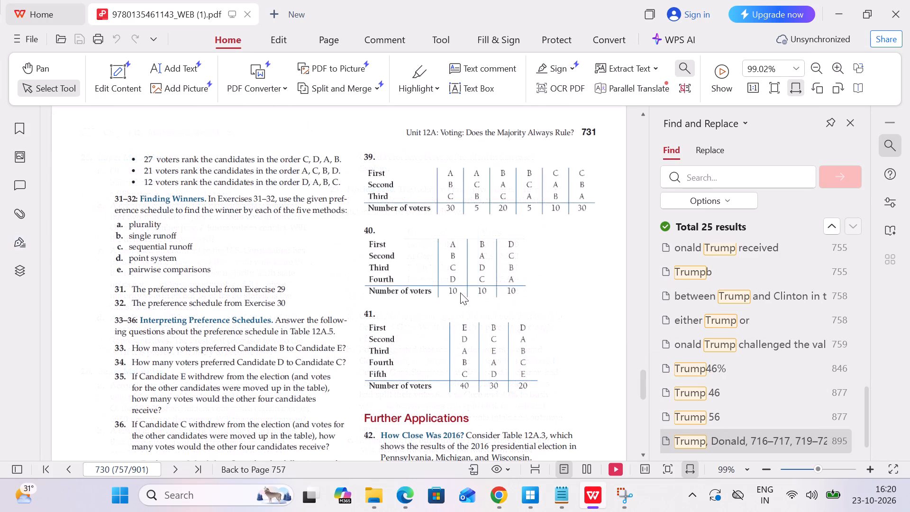
scroll(460, 293, "down", 1)
key("alt+Tab")
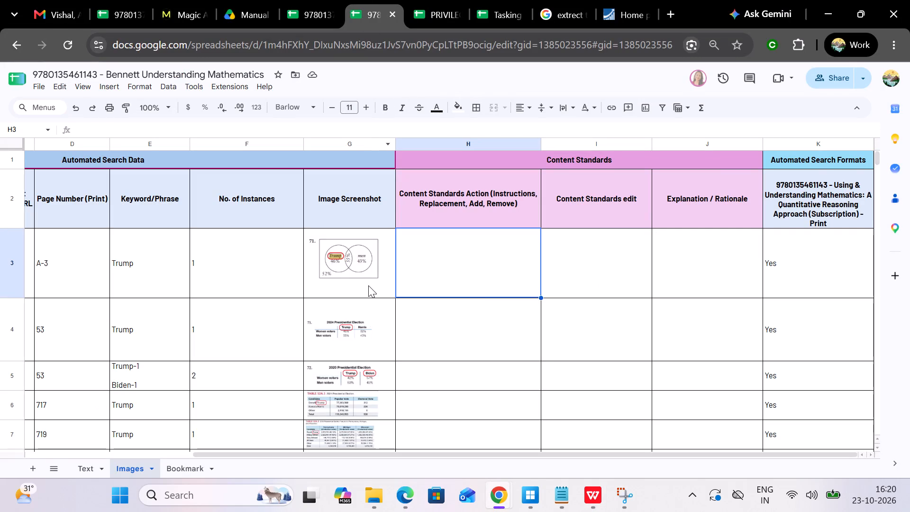
scroll(368, 285, "up", 1)
scroll(368, 285, "down", 2)
scroll(368, 285, "up", 1)
scroll(227, 225, "up", 1)
left_click_drag(222, 244, 223, 432)
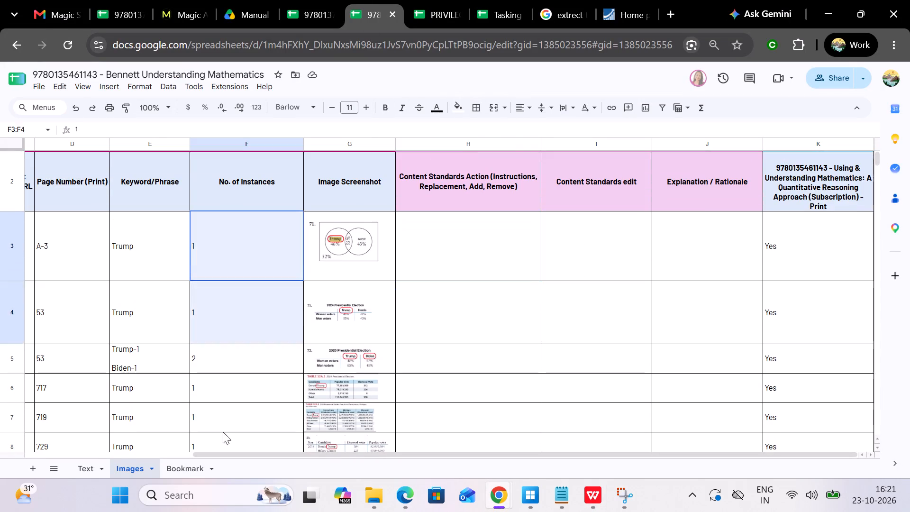
left_click_drag(223, 432, 228, 354)
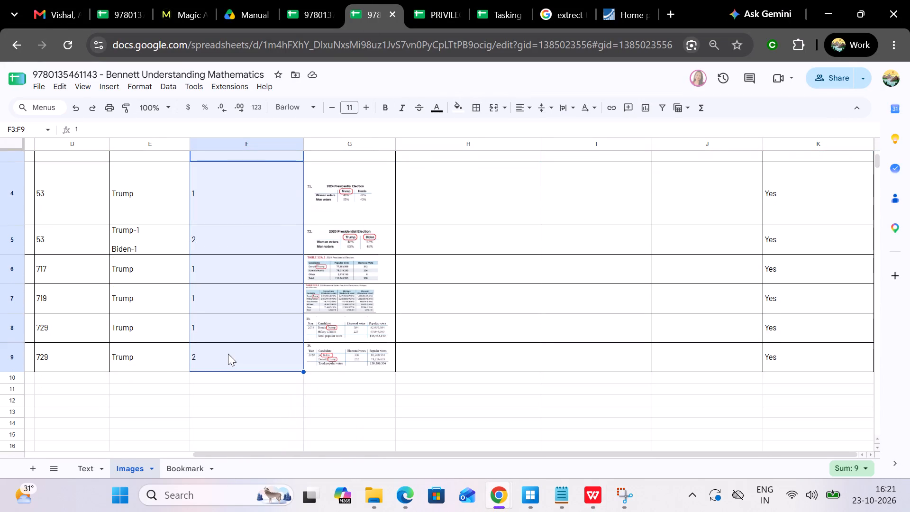
left_click(228, 354)
key("alt+Tab")
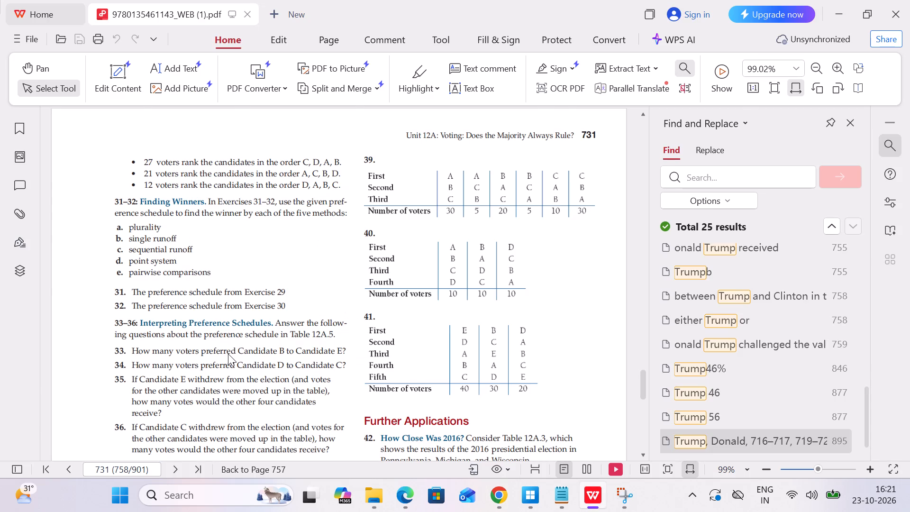
key("alt+Tab")
left_click(130, 9)
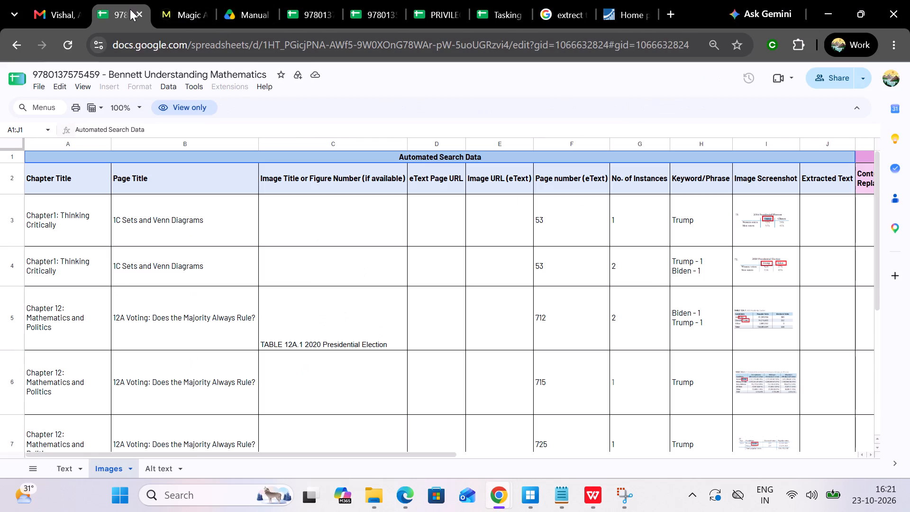
scroll(323, 372, "left", 2)
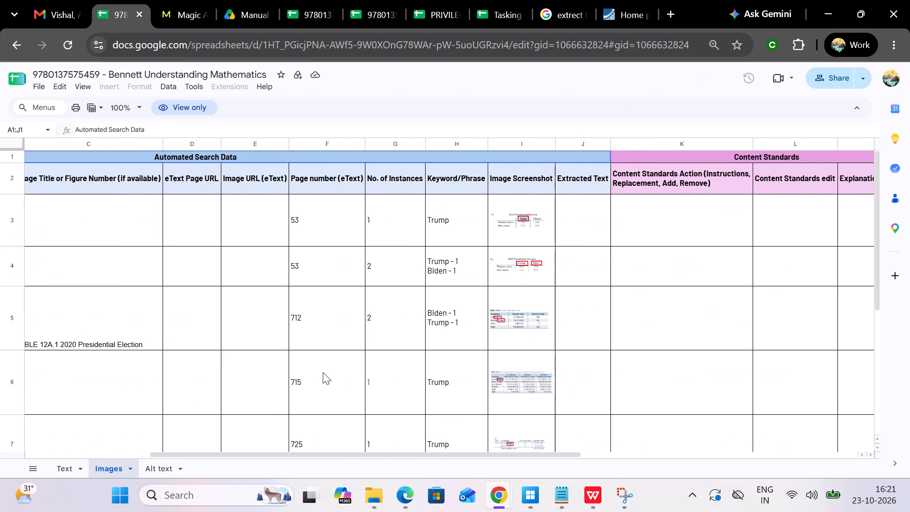
scroll(323, 372, "down", 1)
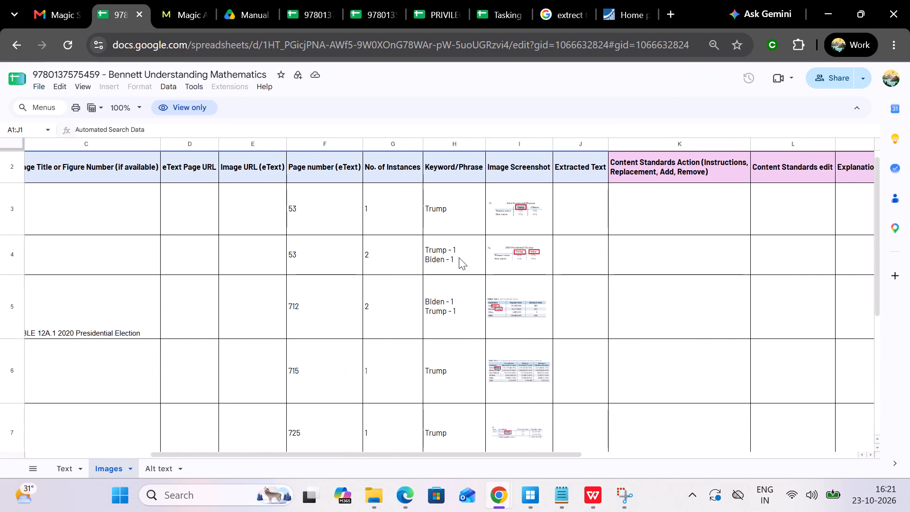
scroll(456, 313, "down", 1)
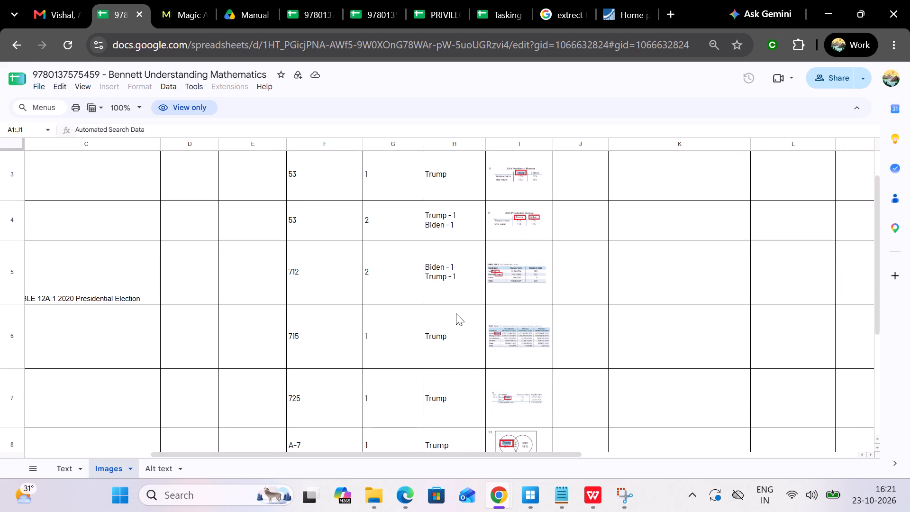
scroll(449, 399, "down", 2)
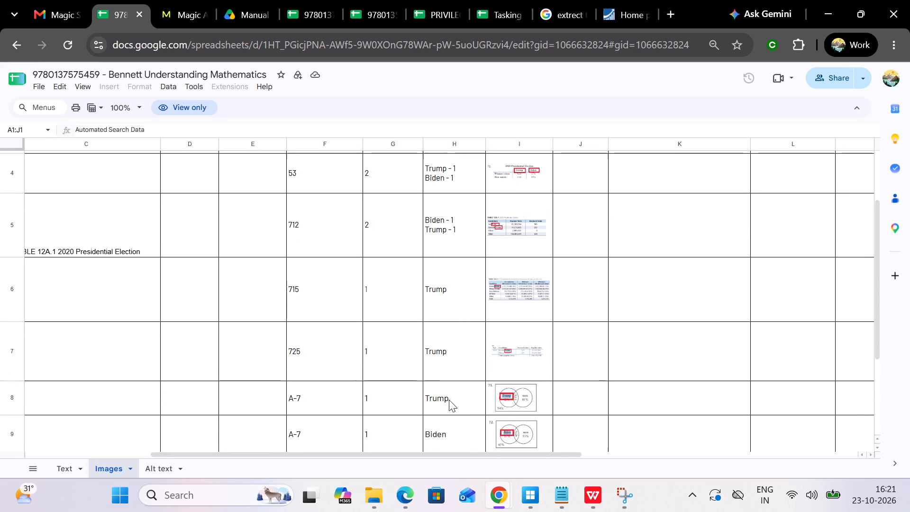
scroll(449, 400, "down", 4)
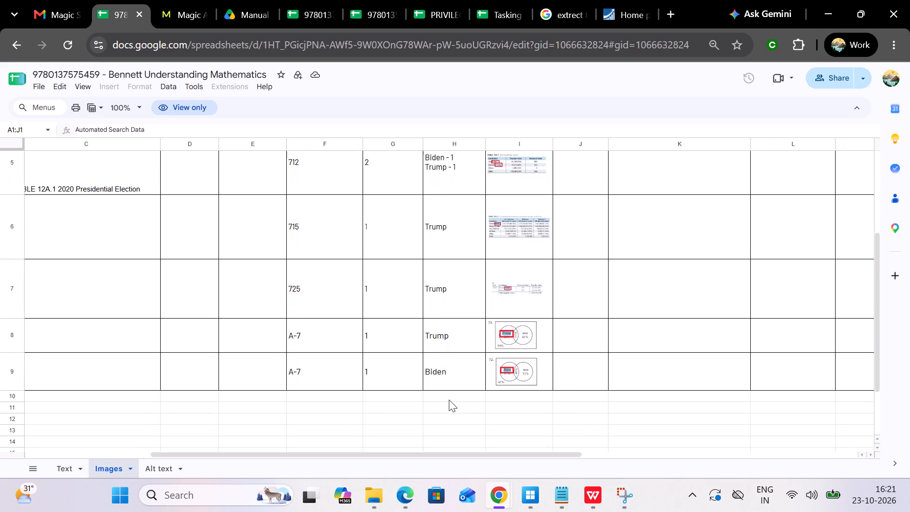
scroll(449, 400, "down", 2)
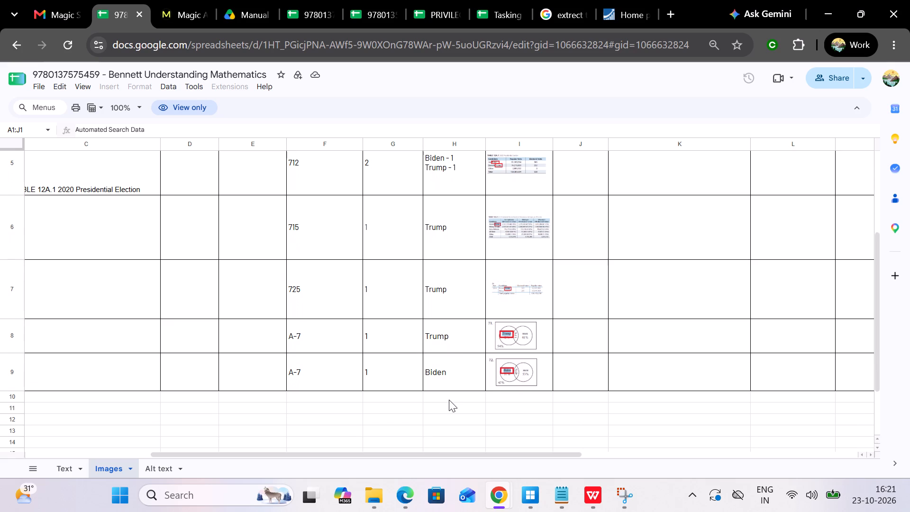
scroll(449, 400, "down", 1)
left_click(469, 379)
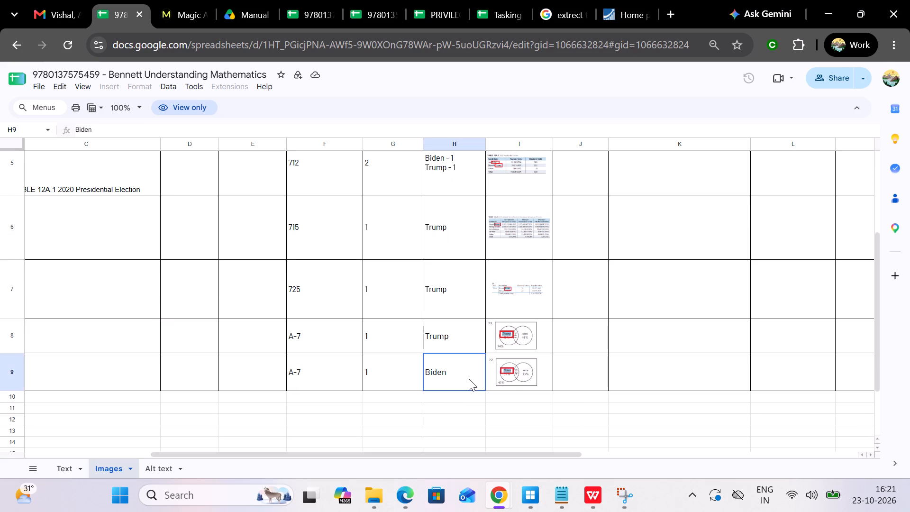
In the WPS Office PDF, check the exercises from page 731 and the Venn diagram answers around the "Trump46%" match on page A-3.
key("alt+Tab")
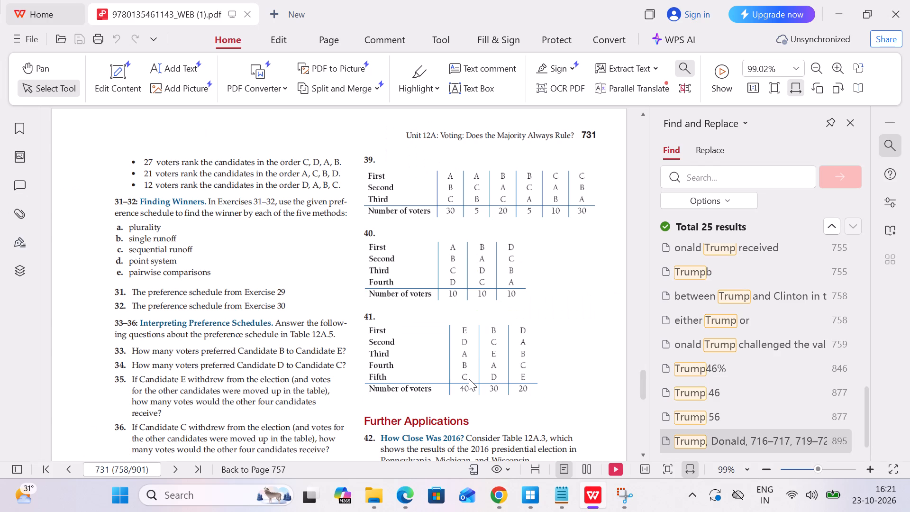
scroll(528, 376, "down", 4)
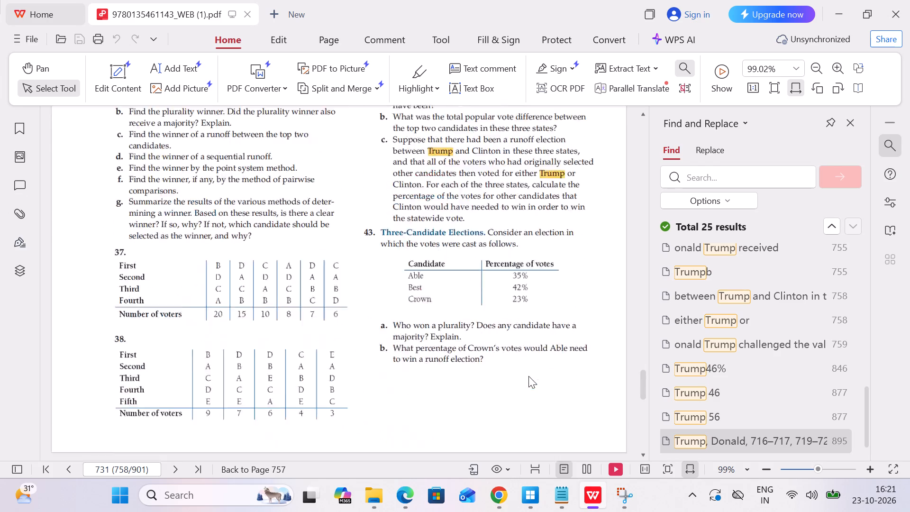
scroll(528, 376, "down", 2)
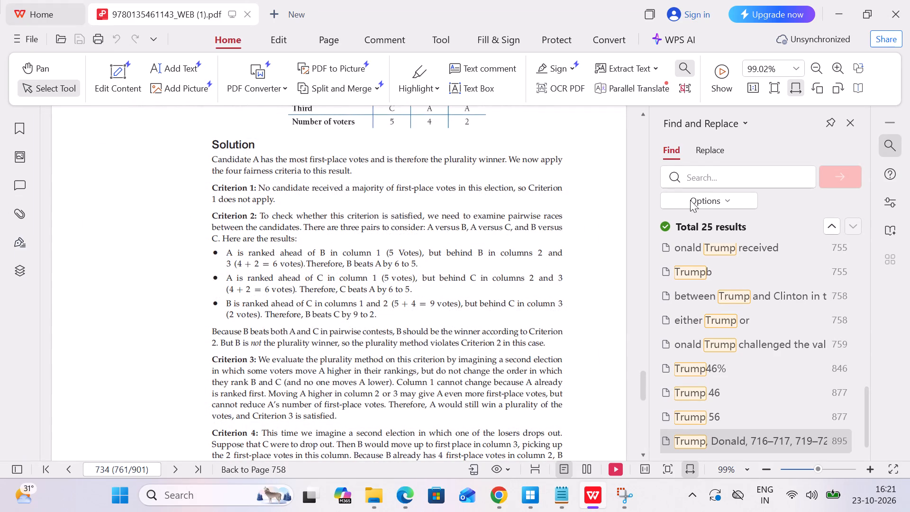
left_click(720, 180)
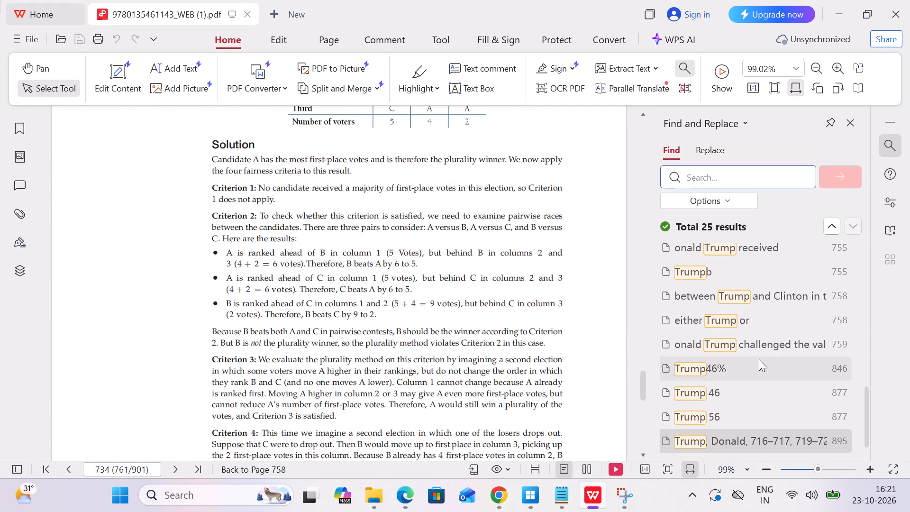
left_click(755, 364)
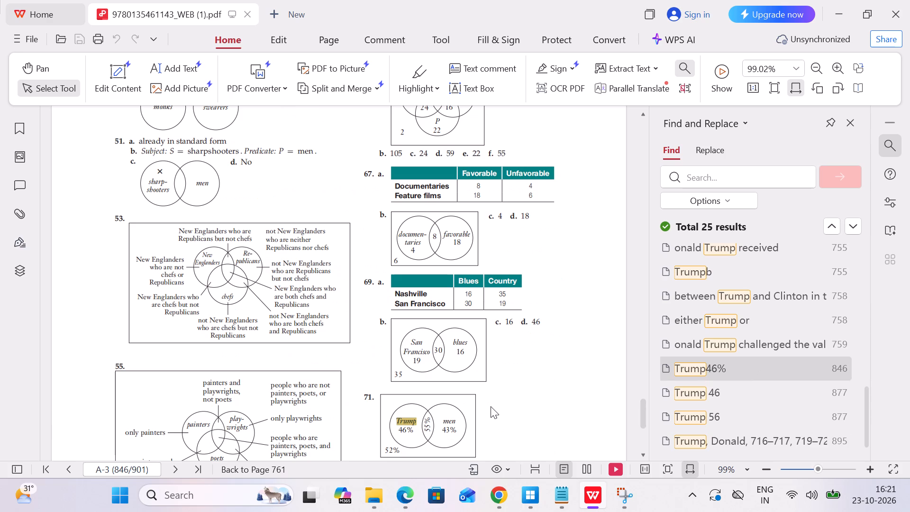
scroll(491, 406, "right", 1)
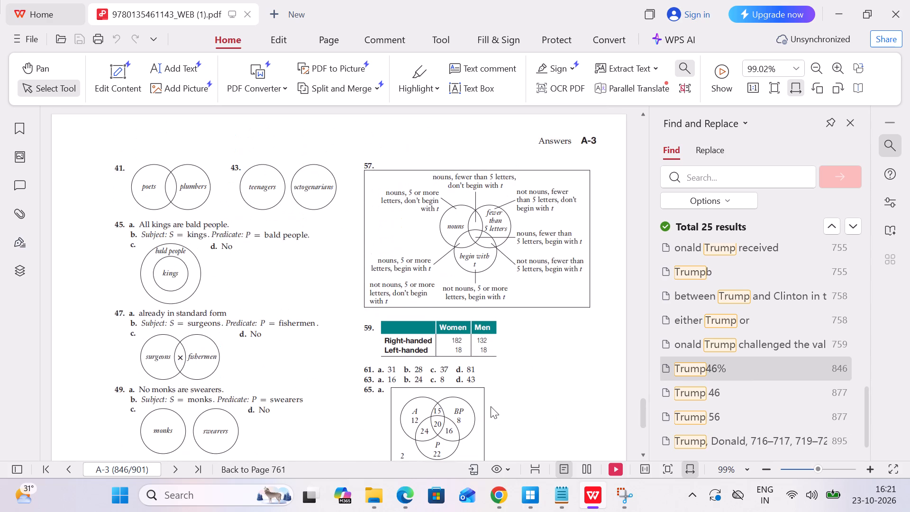
scroll(491, 406, "right", 1)
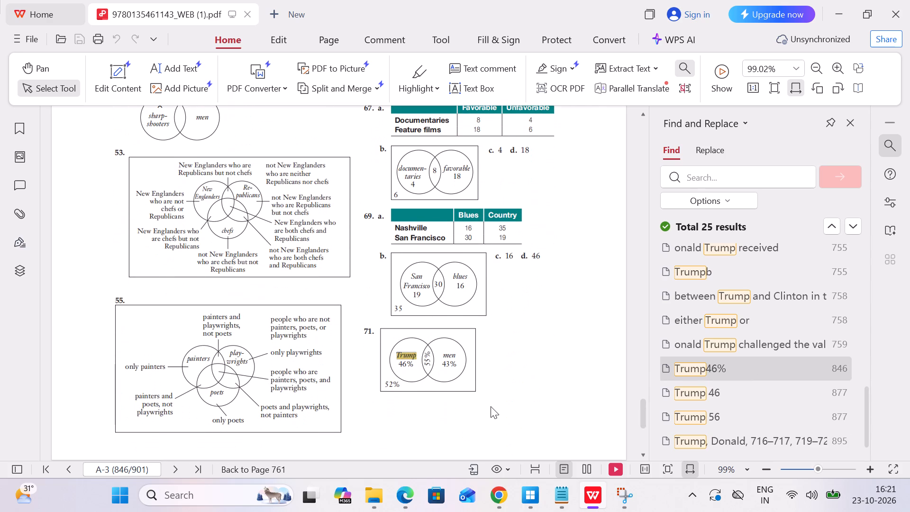
scroll(491, 406, "right", 5)
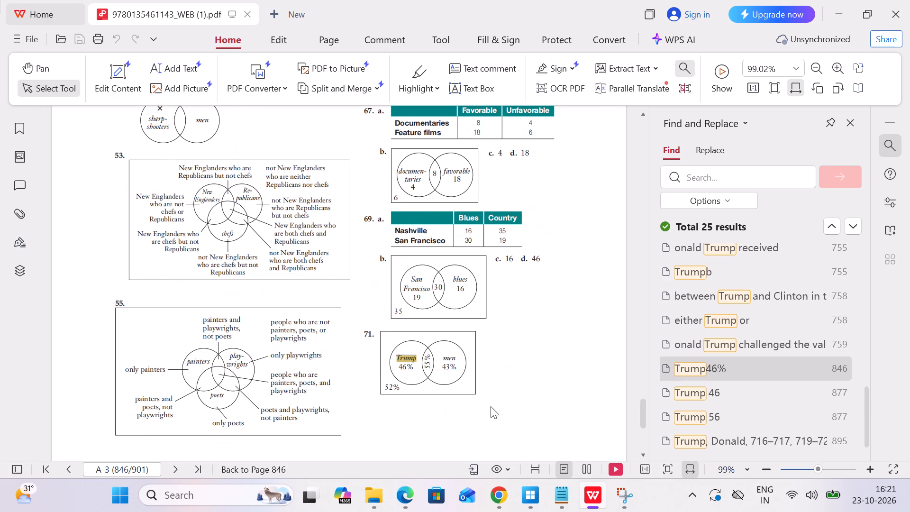
Examine the Venn diagrams and exercise answers on PDF pages A-3 to A-5 around the "Trump46%" match.
scroll(491, 406, "right", 2)
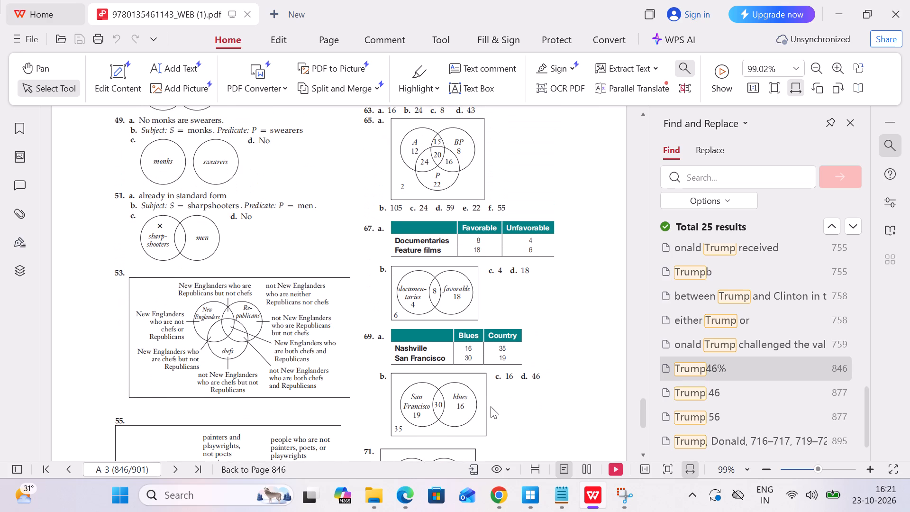
scroll(491, 406, "right", 1)
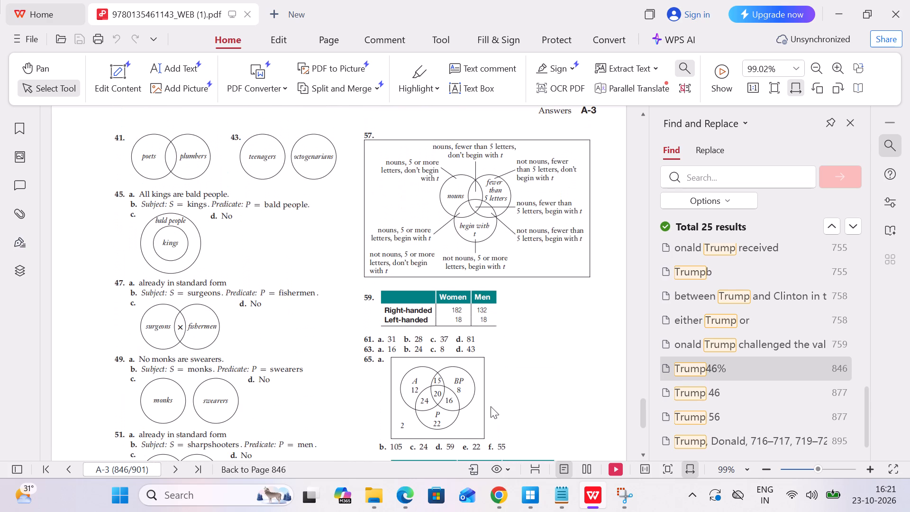
scroll(491, 406, "right", 1)
scroll(491, 406, "down", 1)
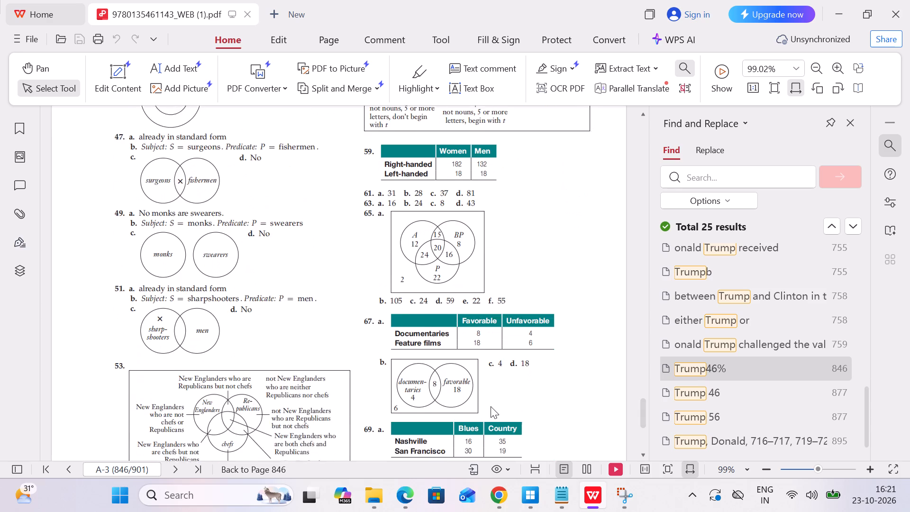
scroll(491, 406, "down", 1)
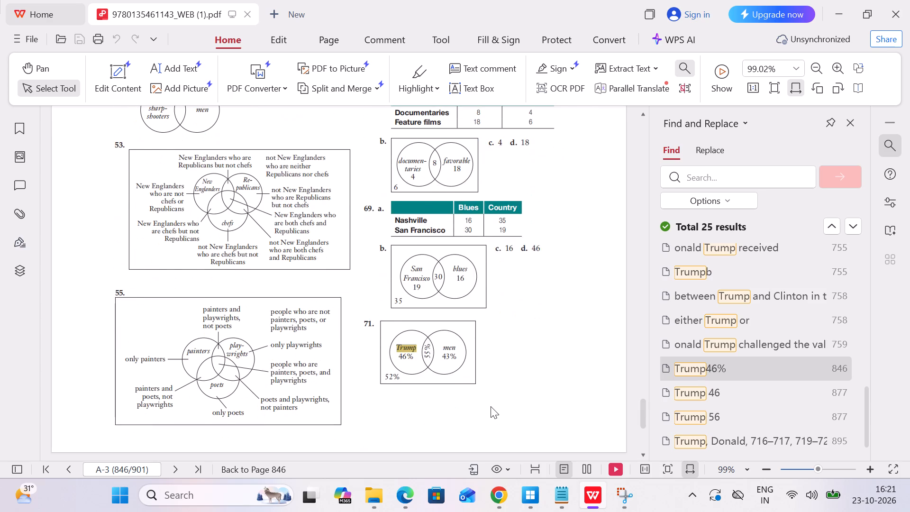
scroll(491, 406, "down", 3)
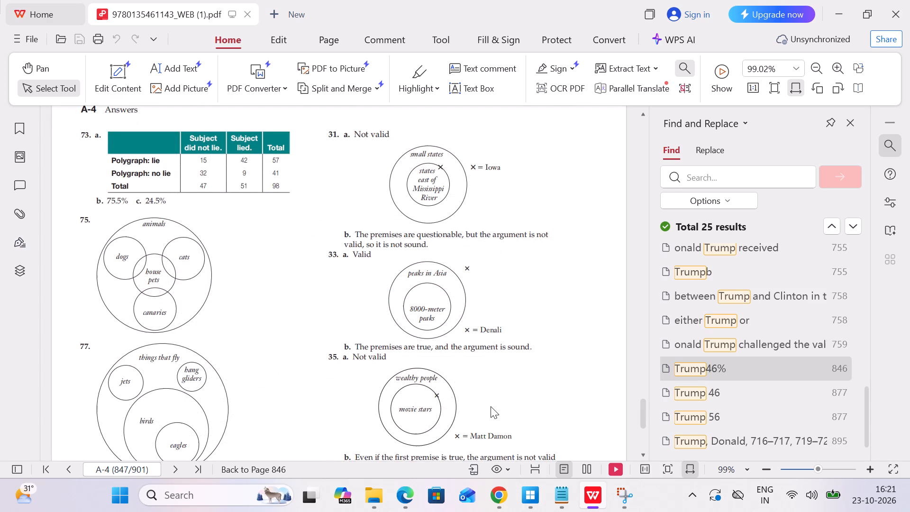
scroll(491, 406, "down", 1)
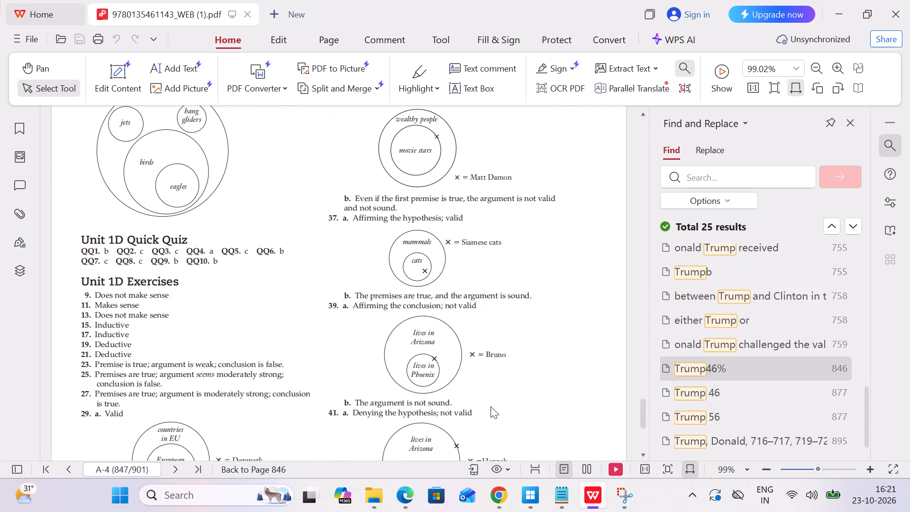
scroll(491, 406, "down", 1)
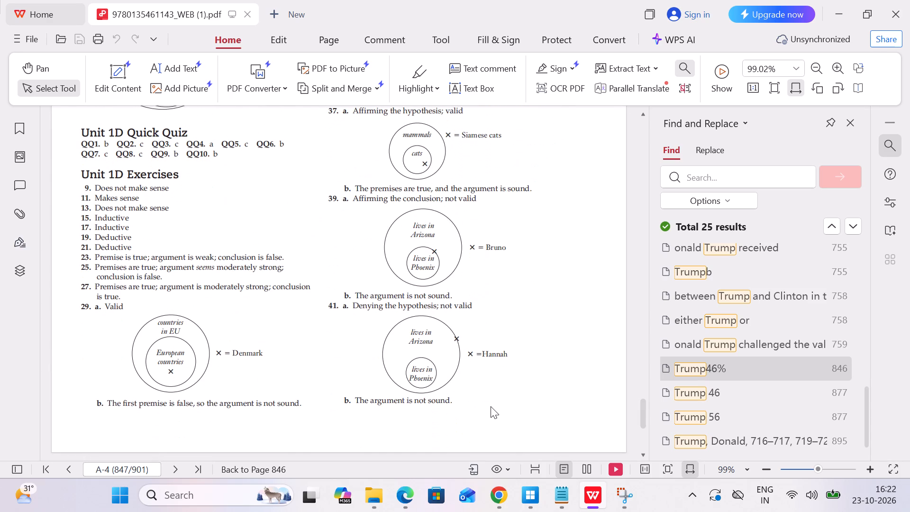
scroll(491, 406, "down", 1)
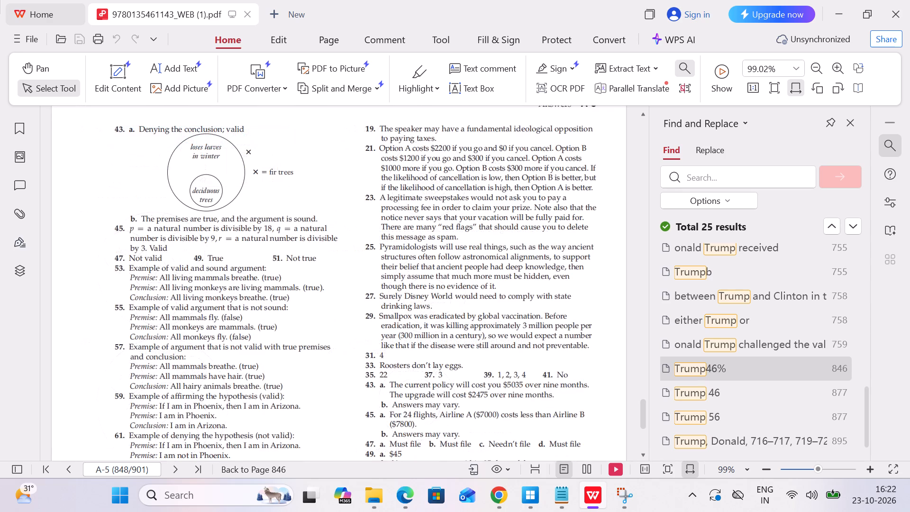
scroll(491, 406, "down", 1)
scroll(491, 406, "up", 1)
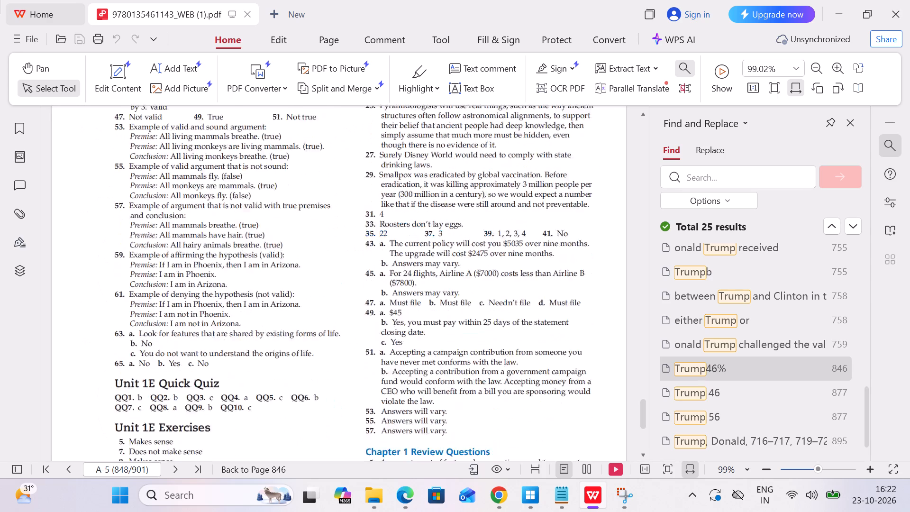
scroll(491, 406, "up", 5)
scroll(491, 406, "down", 1)
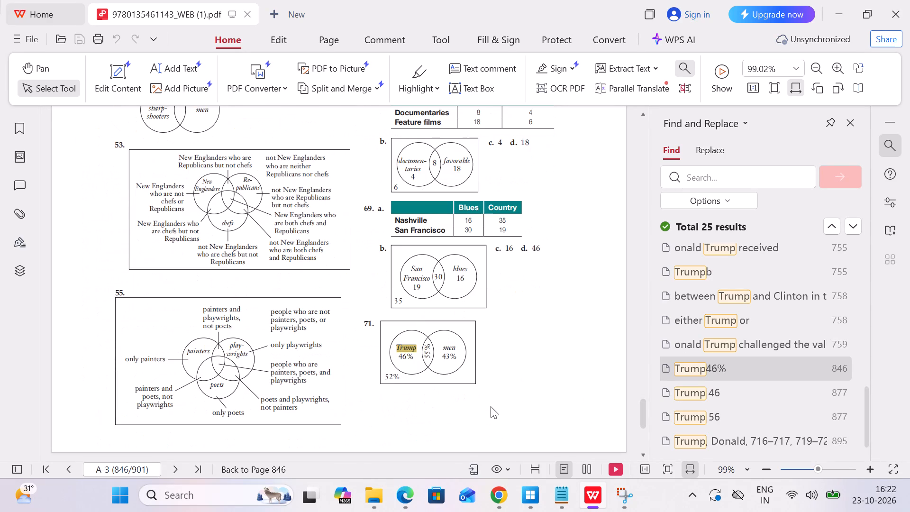
scroll(491, 406, "down", 1)
scroll(491, 406, "up", 2)
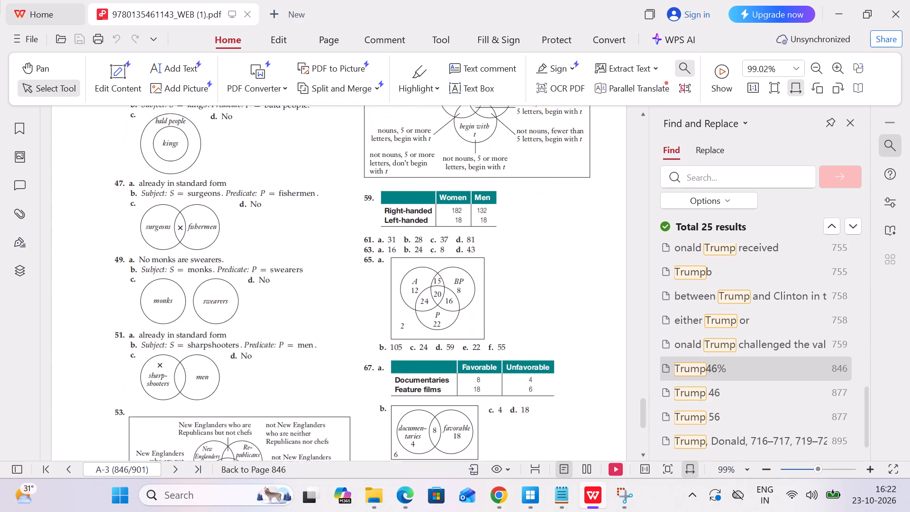
scroll(491, 406, "up", 2)
key("alt+Tab")
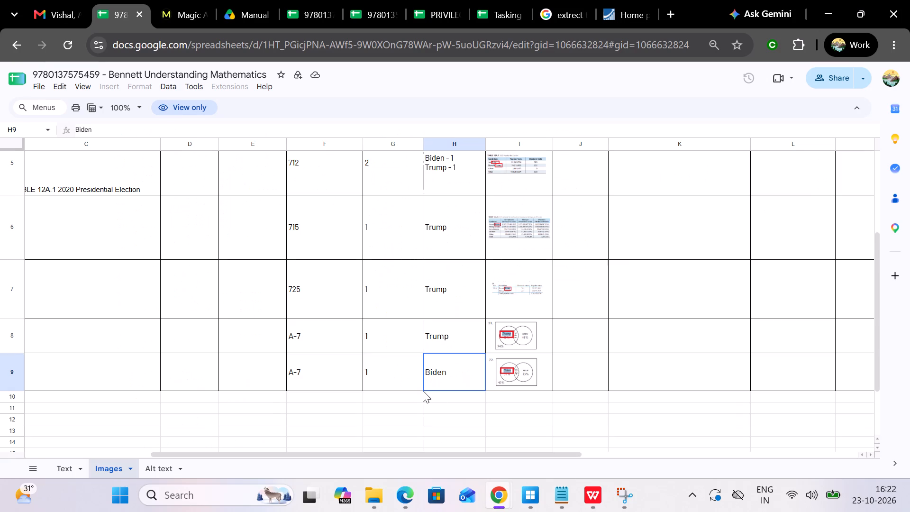
scroll(423, 391, "up", 1)
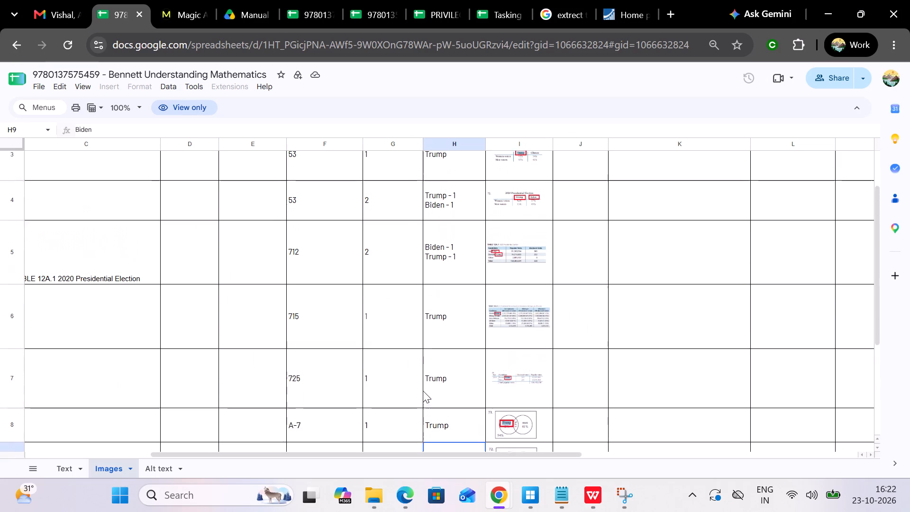
scroll(423, 391, "up", 3)
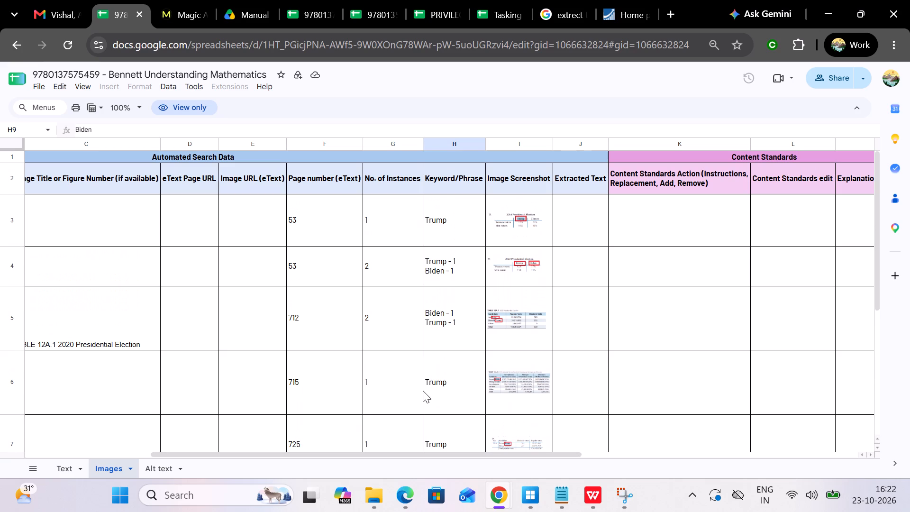
key("alt+Tab")
key("alt+Tab")
left_click(368, 9)
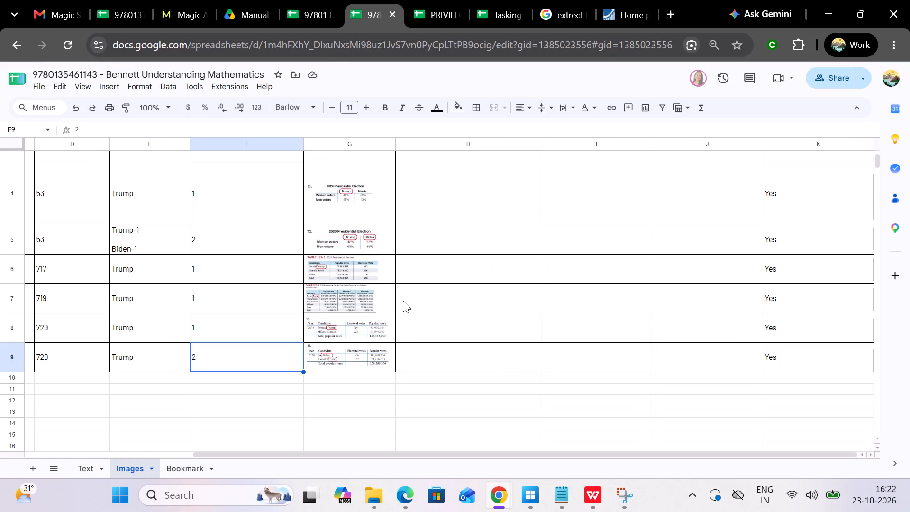
left_click(326, 360)
scroll(326, 360, "right", 1)
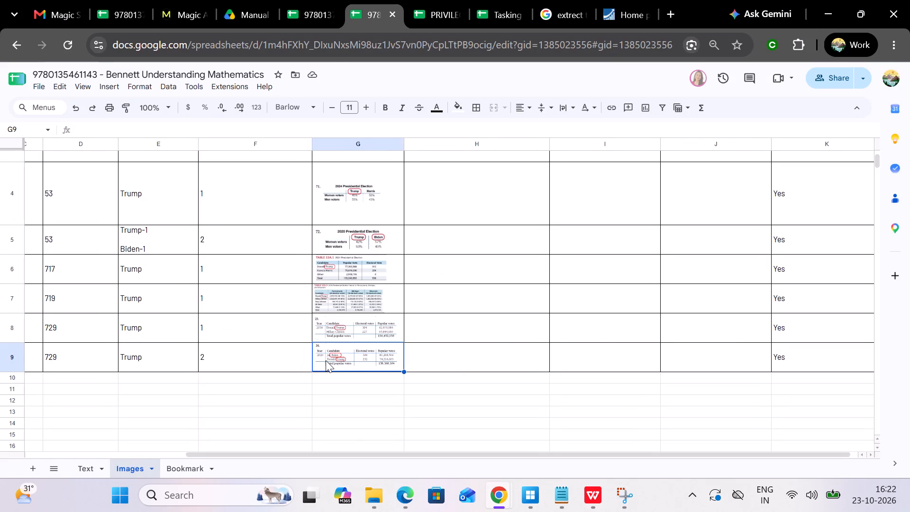
scroll(326, 360, "right", 1)
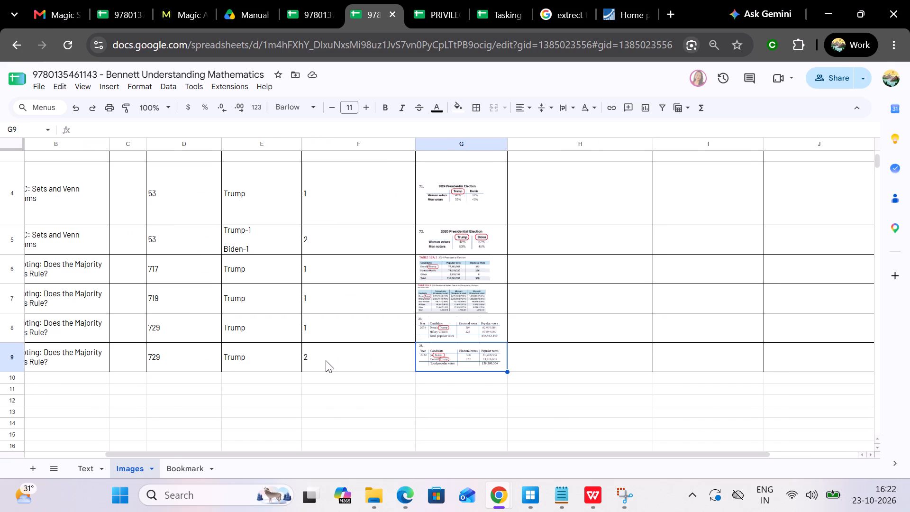
left_click(239, 354)
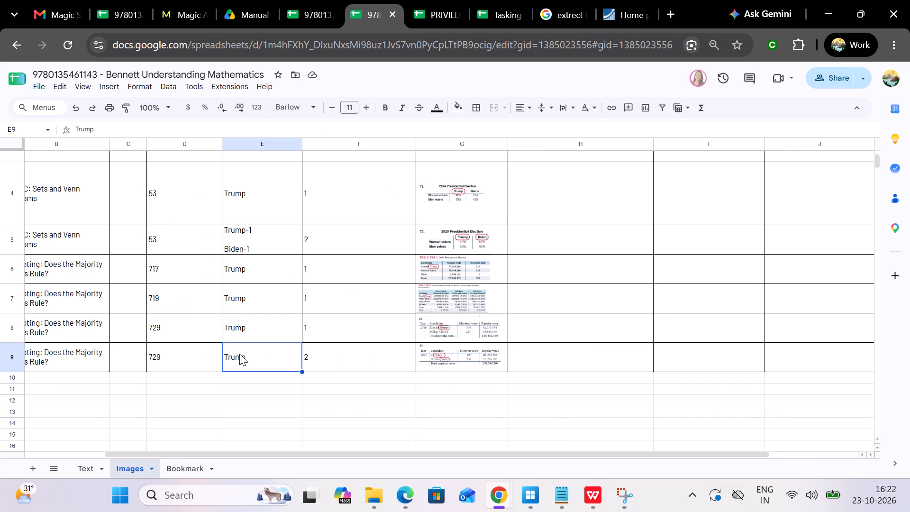
In the WPS Office PDF, go back from the answer pages to page 729 and check the presidential election tables in Exercises 12A.
key("alt+Tab")
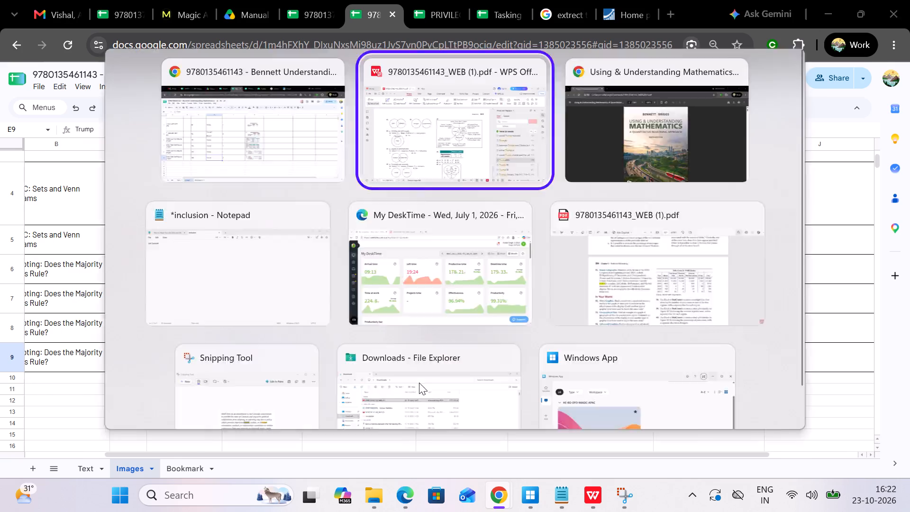
scroll(256, 319, "up", 5)
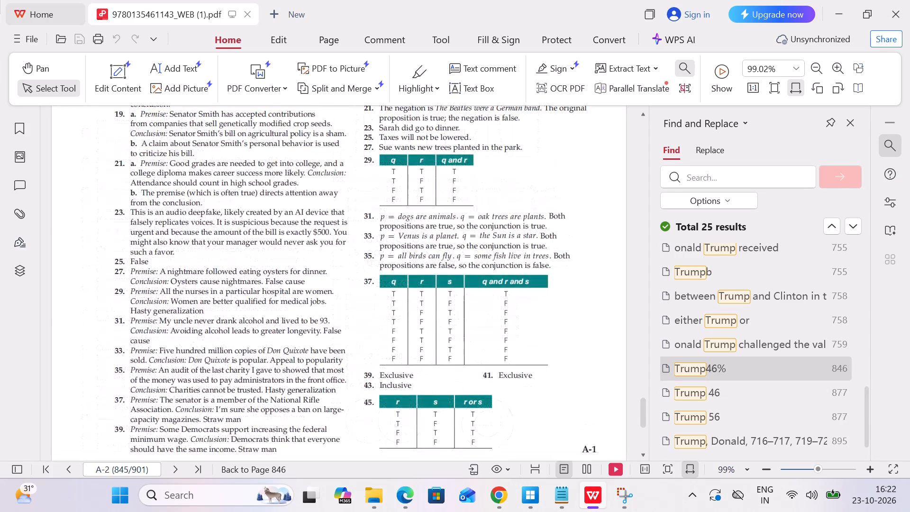
scroll(256, 319, "up", 13)
scroll(256, 319, "down", 2)
scroll(256, 319, "up", 15)
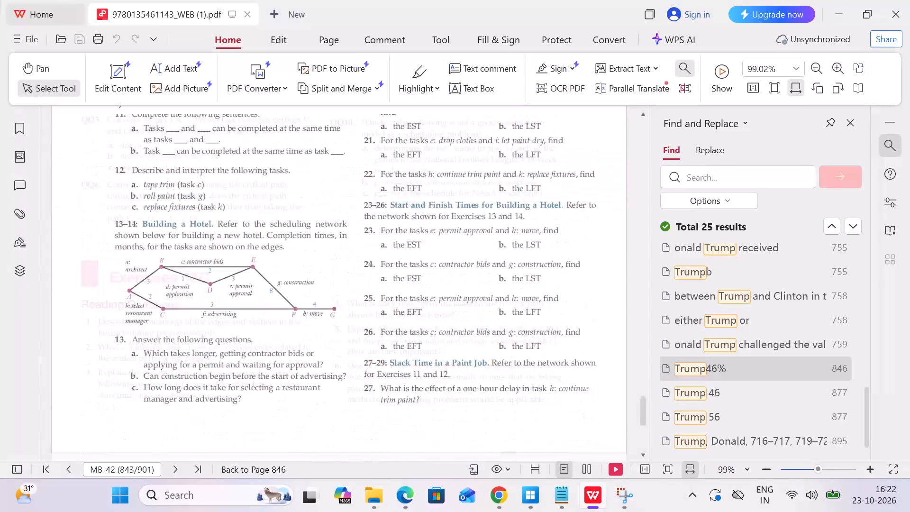
scroll(256, 319, "up", 20)
scroll(256, 319, "up", 20)
scroll(256, 319, "up", 20)
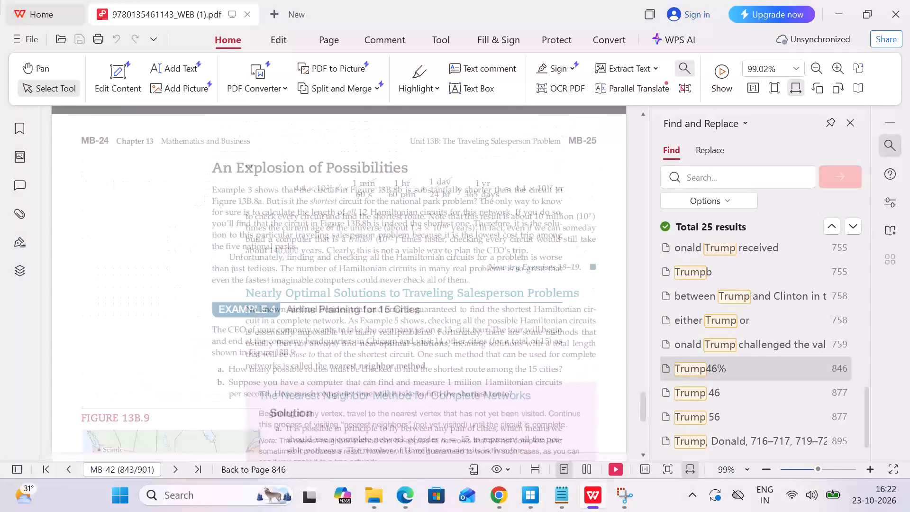
scroll(256, 319, "up", 20)
scroll(256, 319, "up", 20)
scroll(256, 319, "up", 20)
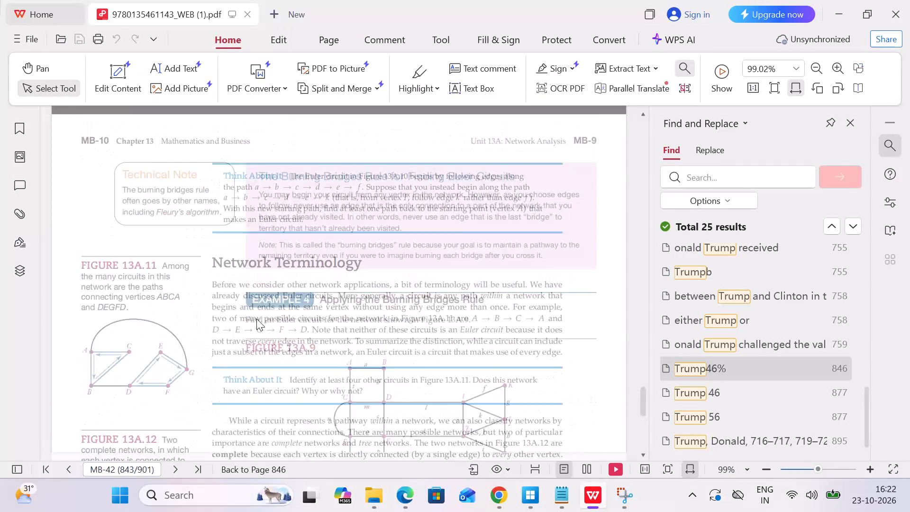
scroll(256, 319, "up", 20)
scroll(256, 319, "up", 20)
scroll(256, 319, "up", 20)
scroll(256, 319, "up", 12)
scroll(256, 319, "up", 20)
scroll(256, 319, "up", 20)
scroll(256, 319, "up", 20)
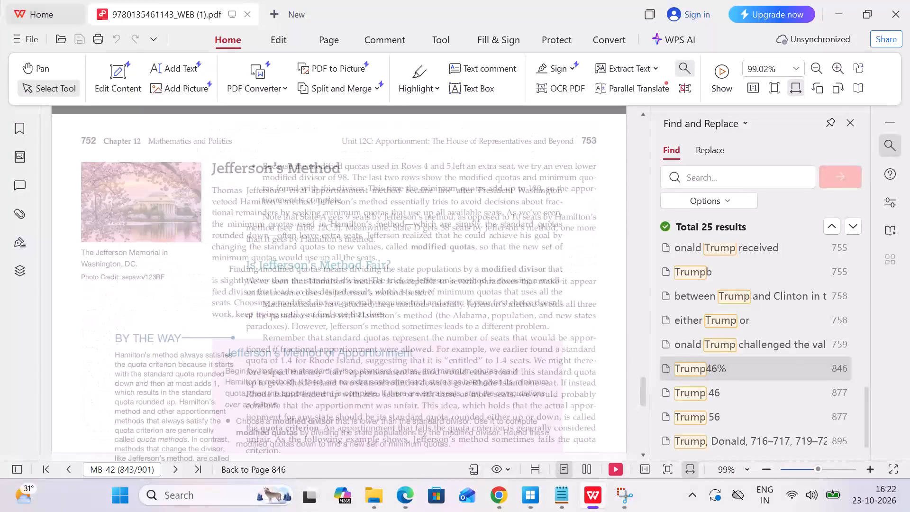
scroll(256, 319, "up", 20)
scroll(256, 319, "up", 20)
scroll(256, 319, "up", 20)
scroll(256, 319, "up", 10)
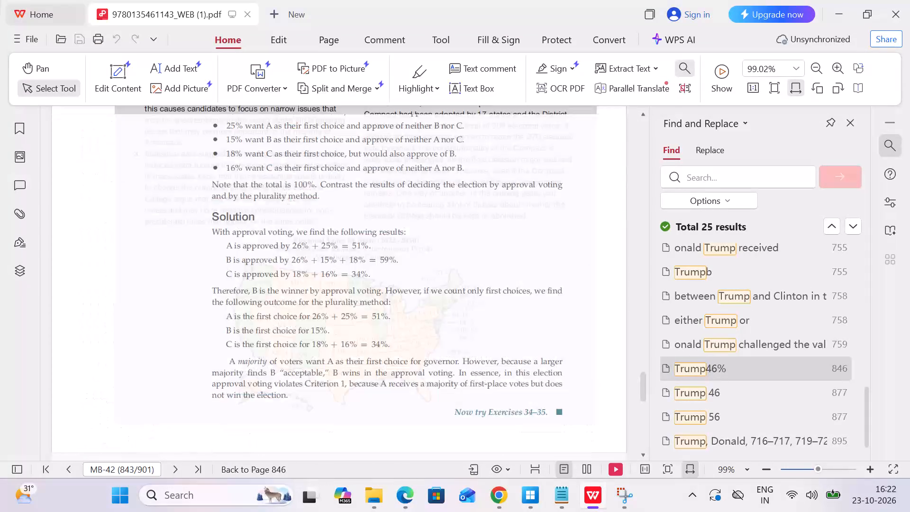
scroll(256, 319, "up", 6)
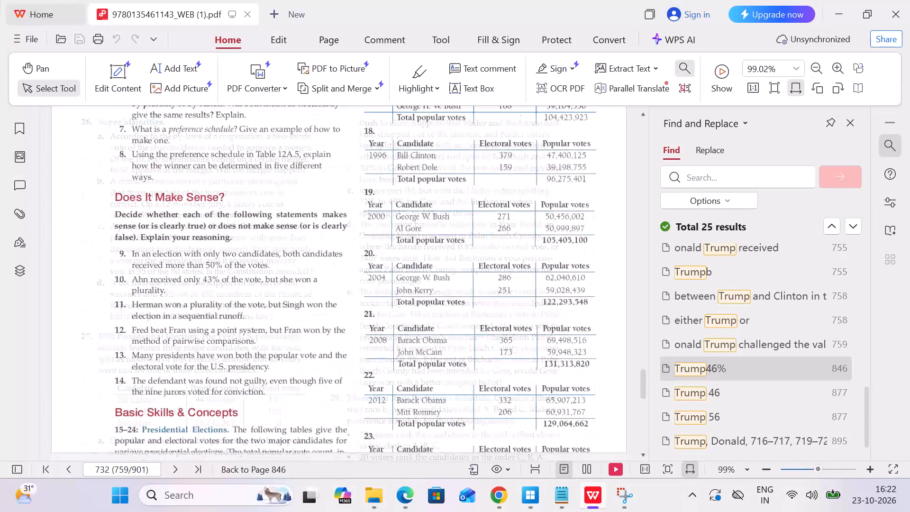
scroll(256, 319, "right", 1)
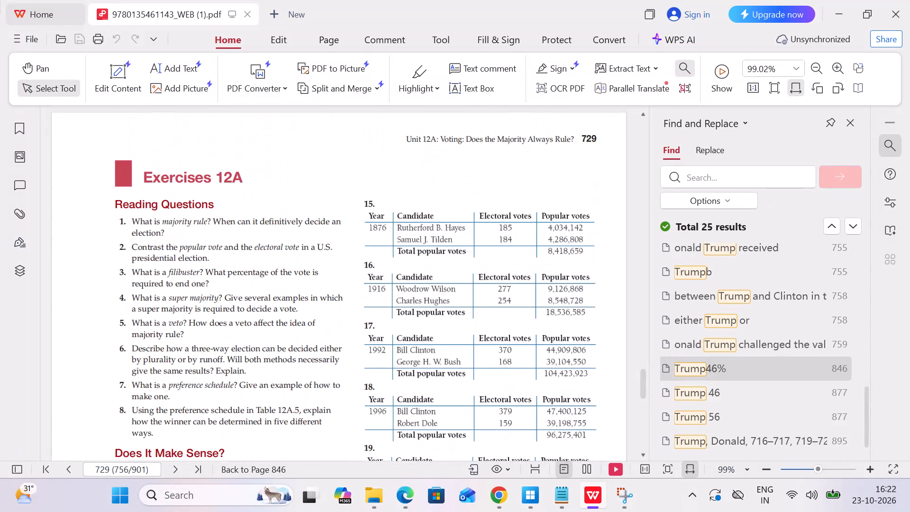
scroll(256, 319, "right", 1)
scroll(256, 319, "down", 1)
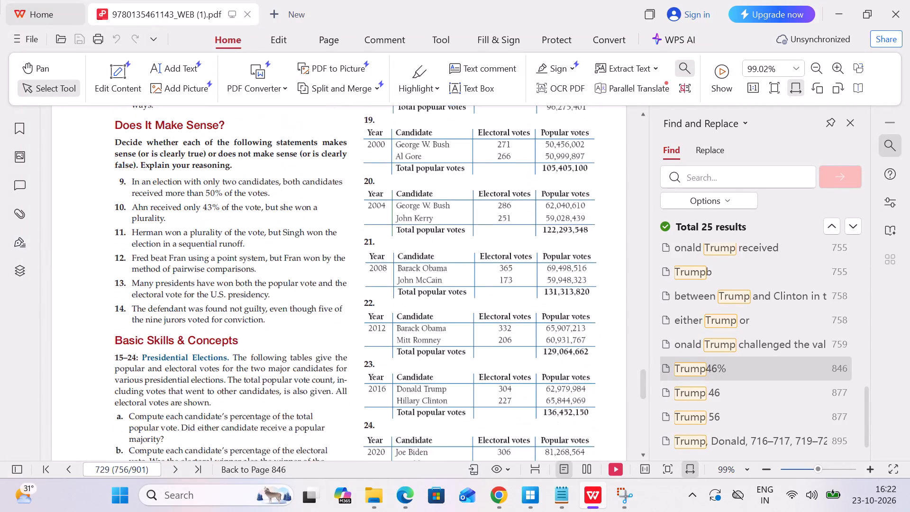
scroll(256, 319, "down", 1)
key("alt+Tab")
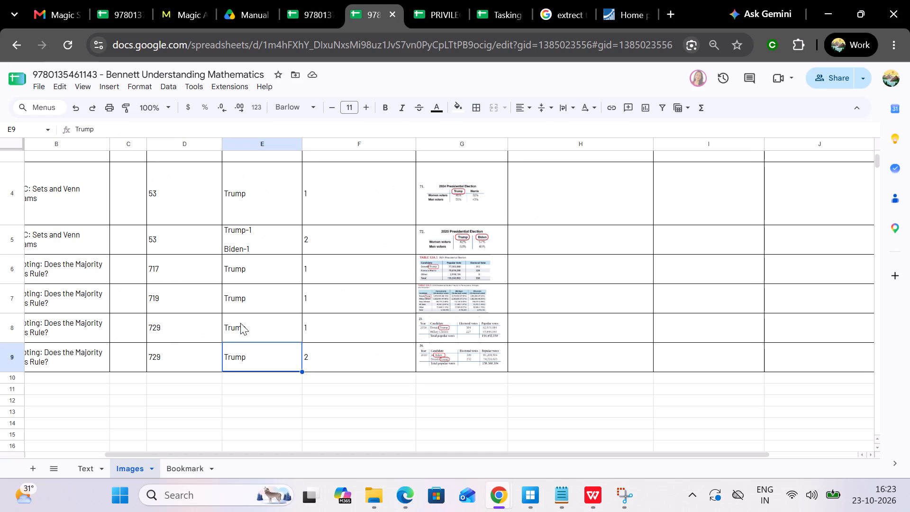
double_click(253, 361)
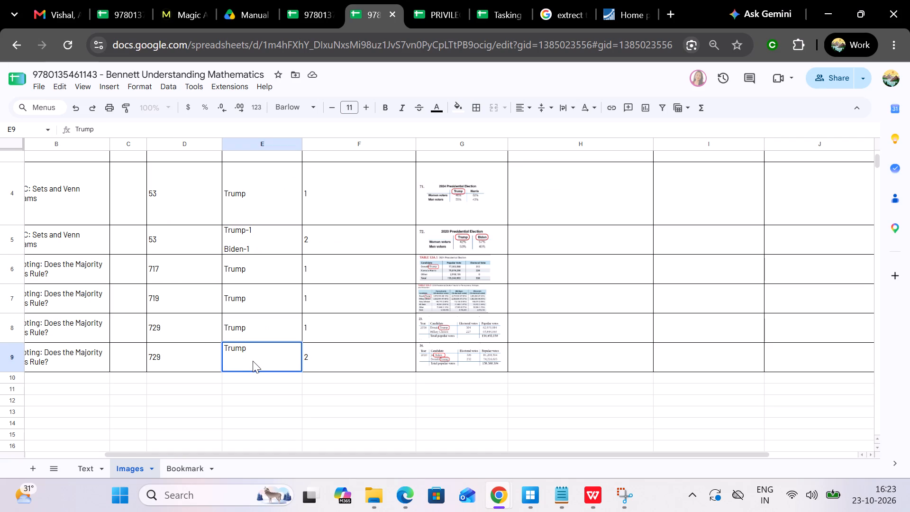
type("-1")
key("Tab")
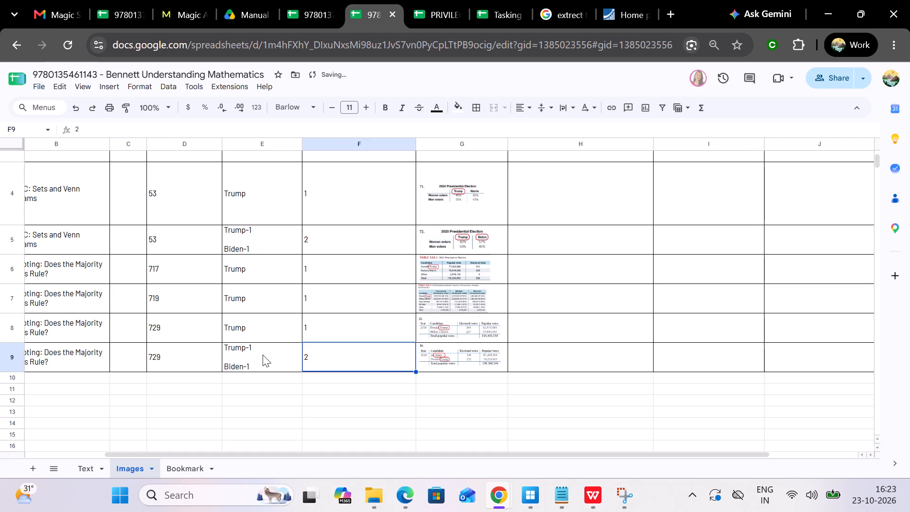
scroll(263, 355, "up", 3)
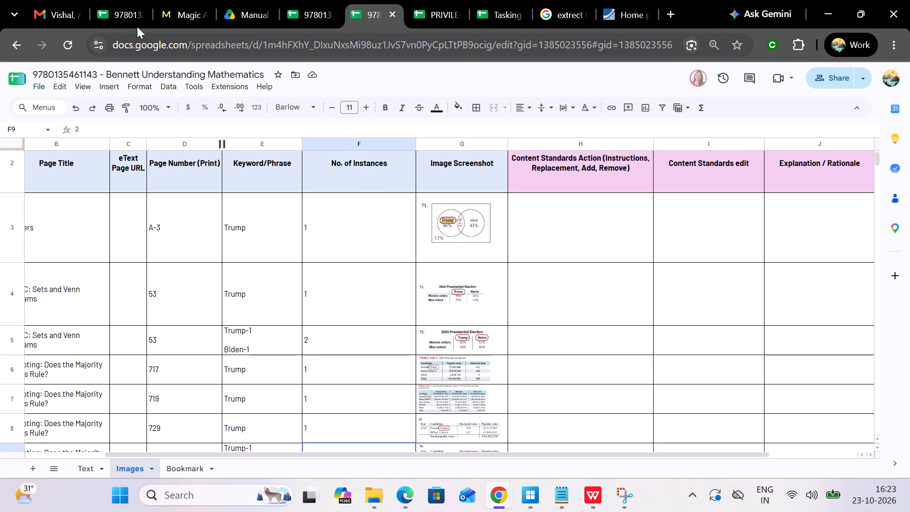
left_click(126, 20)
scroll(360, 396, "down", 1)
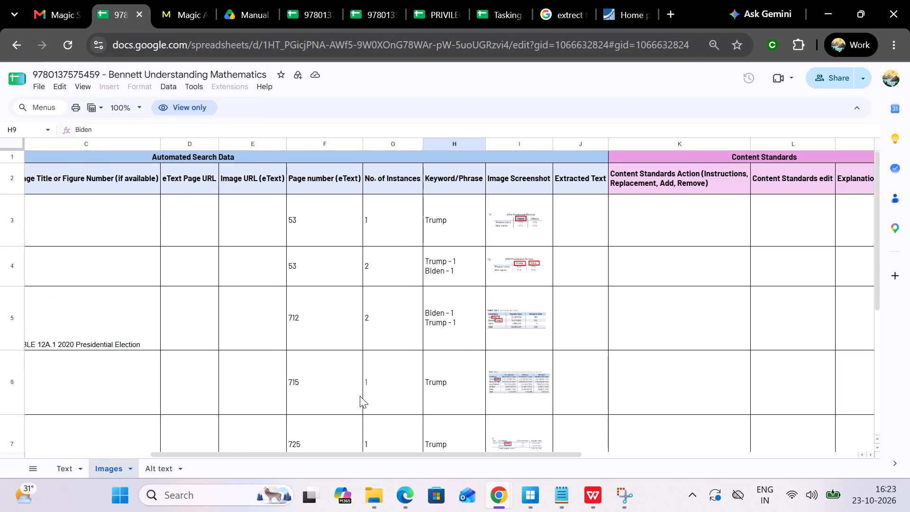
scroll(360, 396, "down", 1)
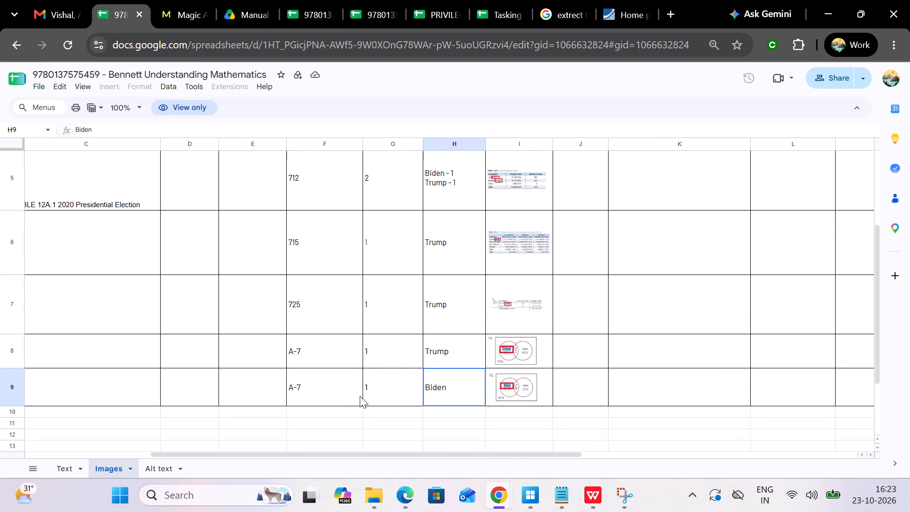
scroll(360, 396, "up", 4)
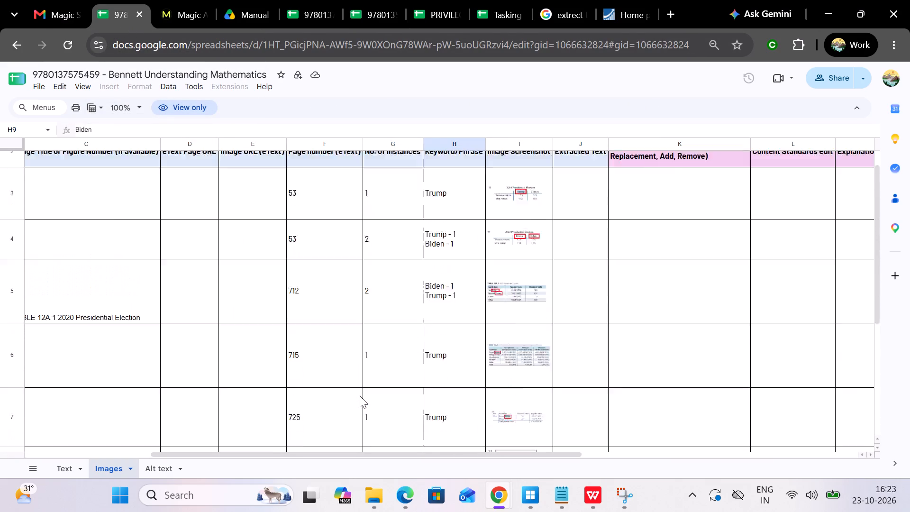
scroll(360, 396, "up", 1)
scroll(360, 396, "down", 1)
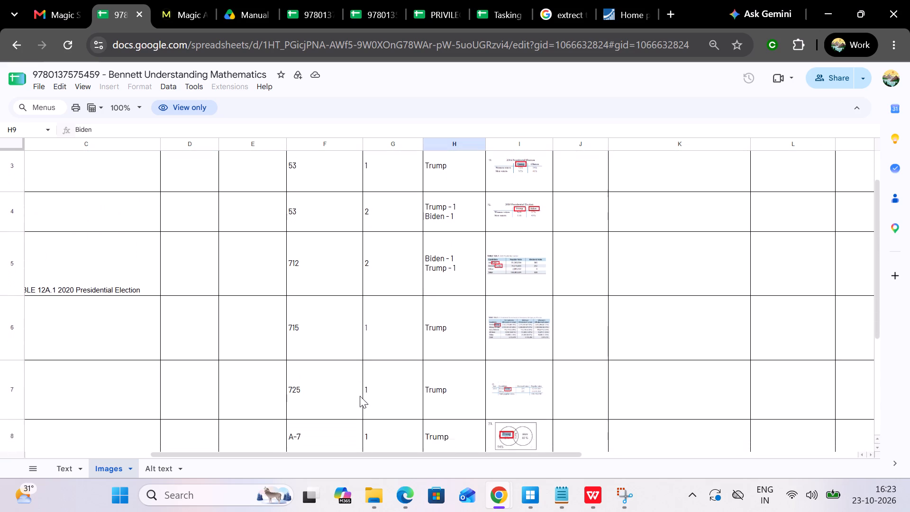
scroll(360, 396, "down", 2)
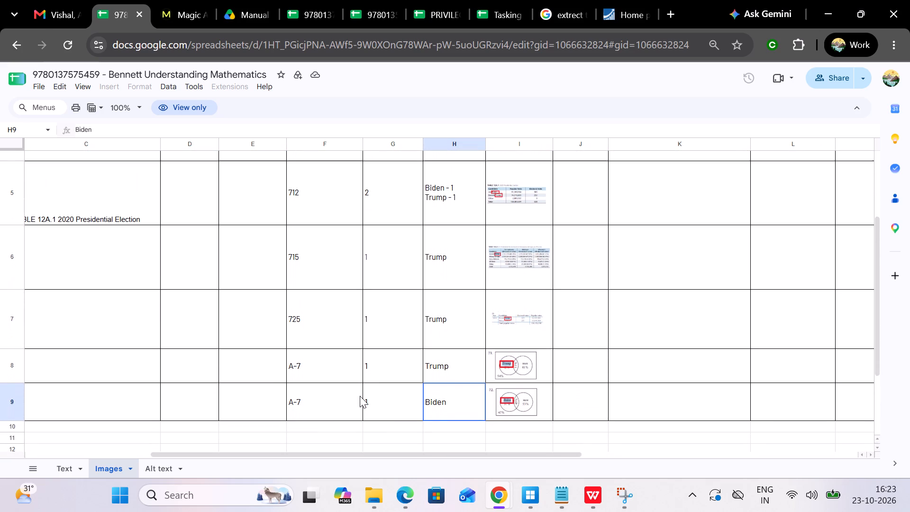
scroll(360, 396, "up", 4)
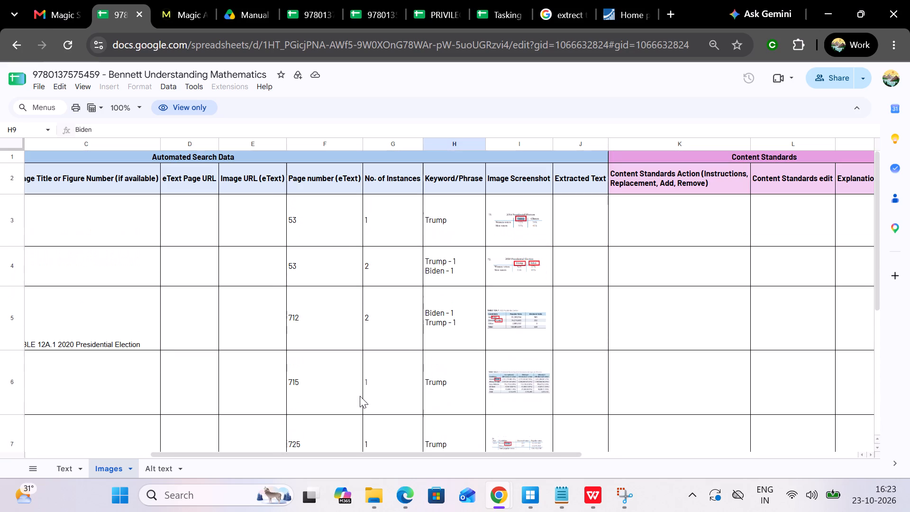
left_click(350, 14)
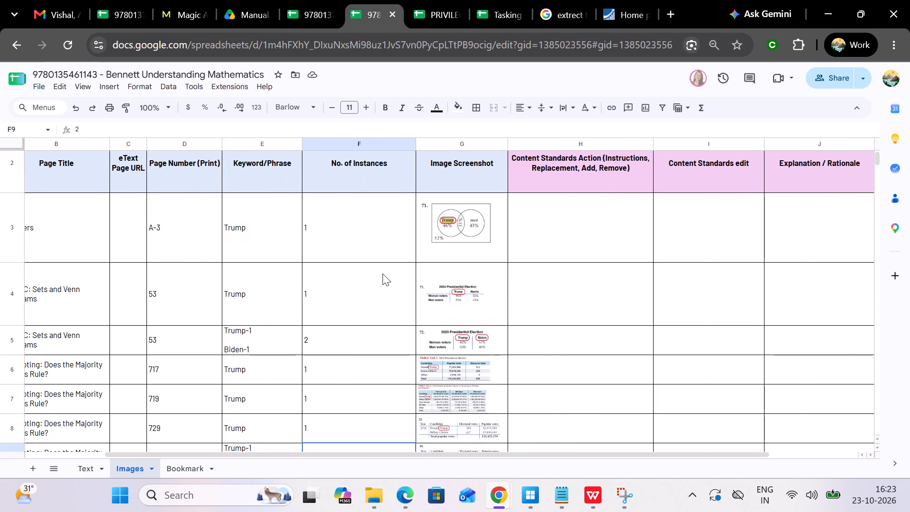
scroll(382, 274, "right", 1)
scroll(382, 274, "down", 1)
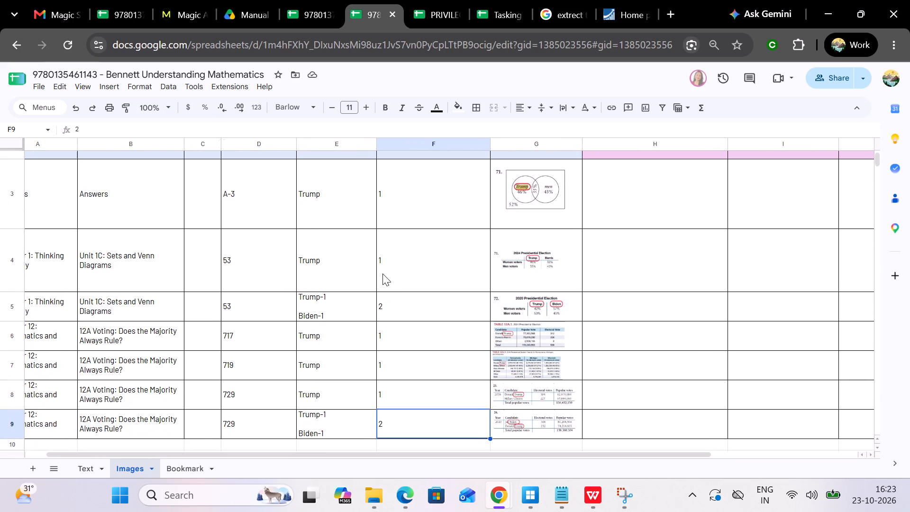
scroll(382, 274, "down", 1)
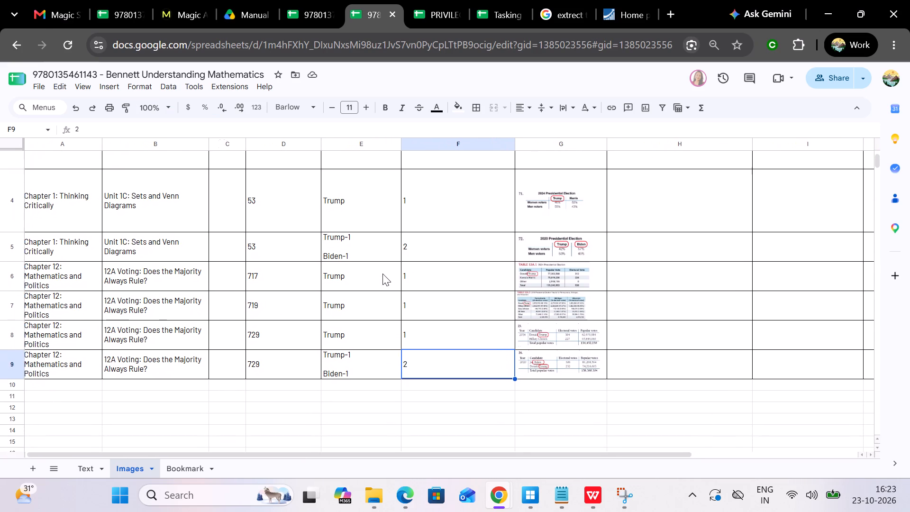
scroll(382, 274, "down", 1)
scroll(382, 274, "right", 1)
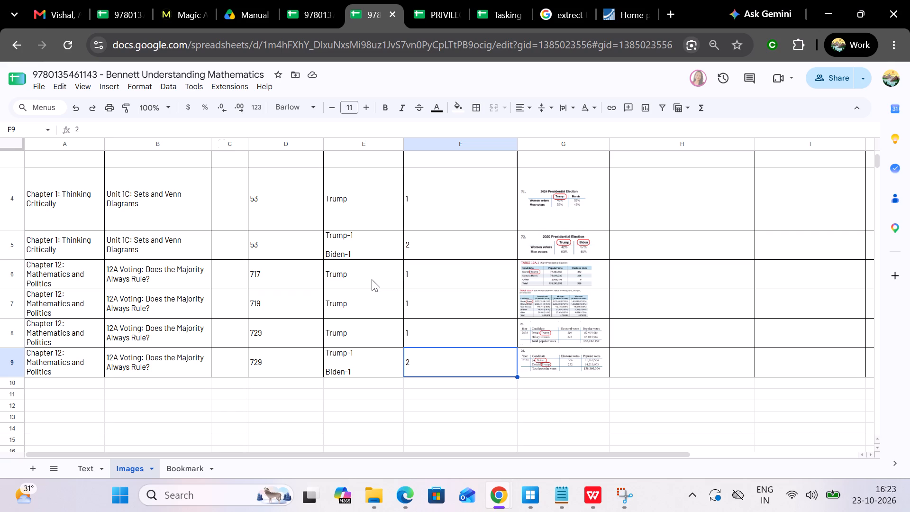
scroll(372, 279, "up", 5)
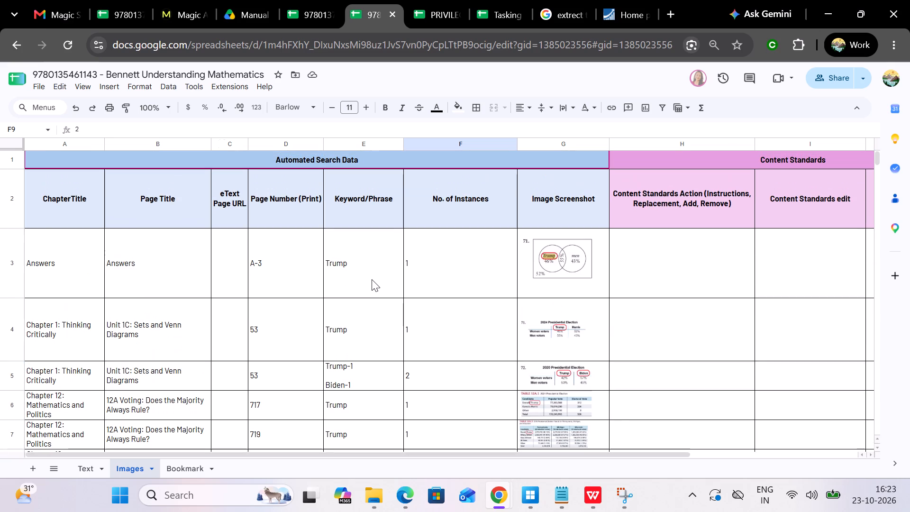
Select the No. of Instances cells F3:F9 in the Images sheet to read their sum.
scroll(372, 279, "down", 1)
left_click_drag(443, 270, 451, 340)
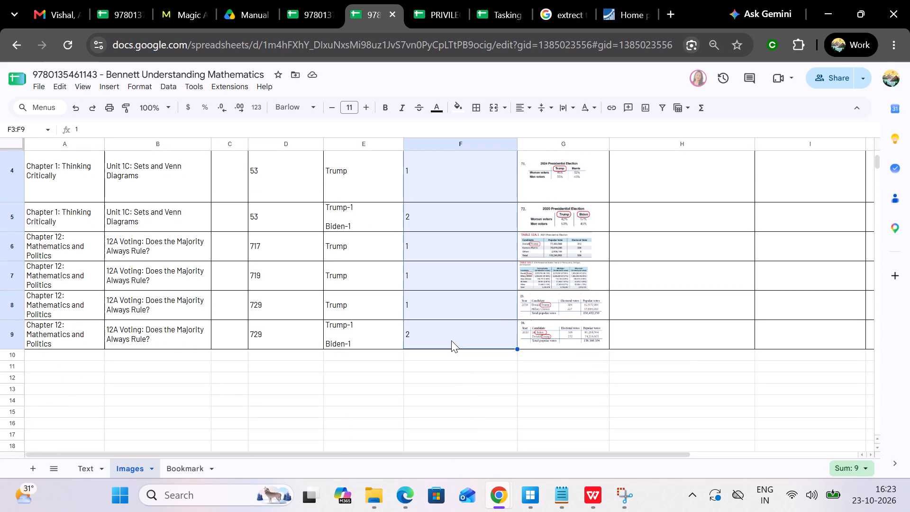
In the Text sheet of the same workbook, select the instance counts F3:F38 to read their sum.
left_click(89, 468)
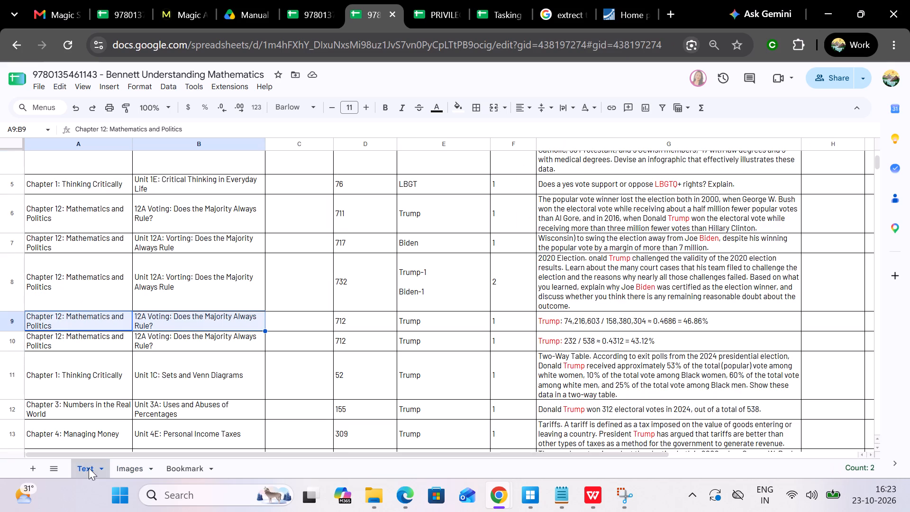
scroll(385, 342, "up", 5)
left_click_drag(425, 297, 451, 389)
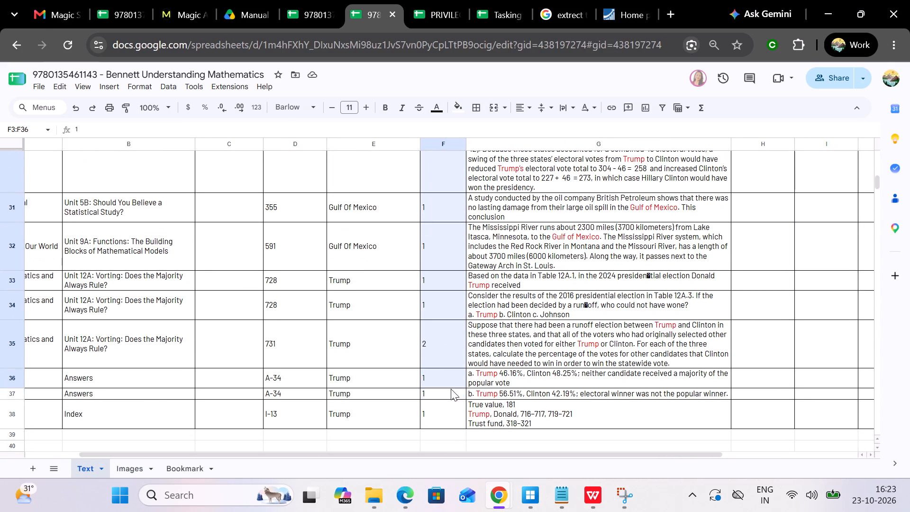
left_click_drag(451, 389, 447, 413)
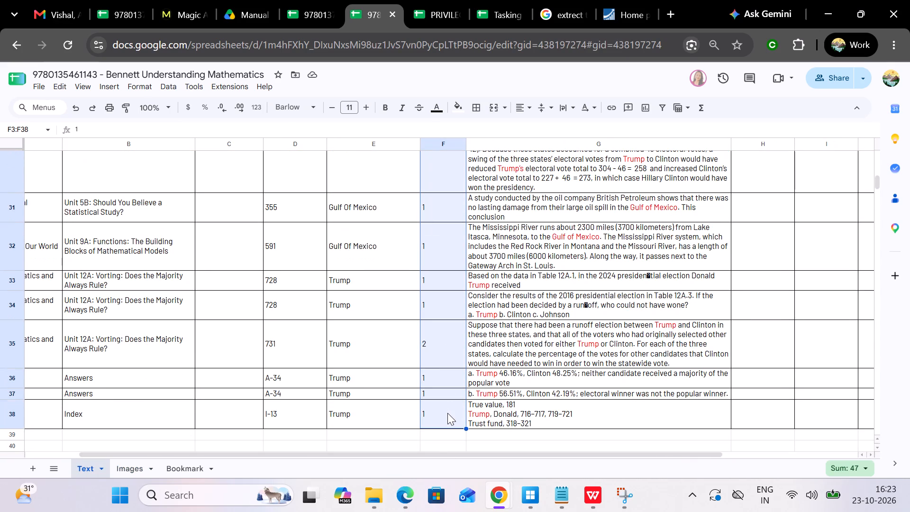
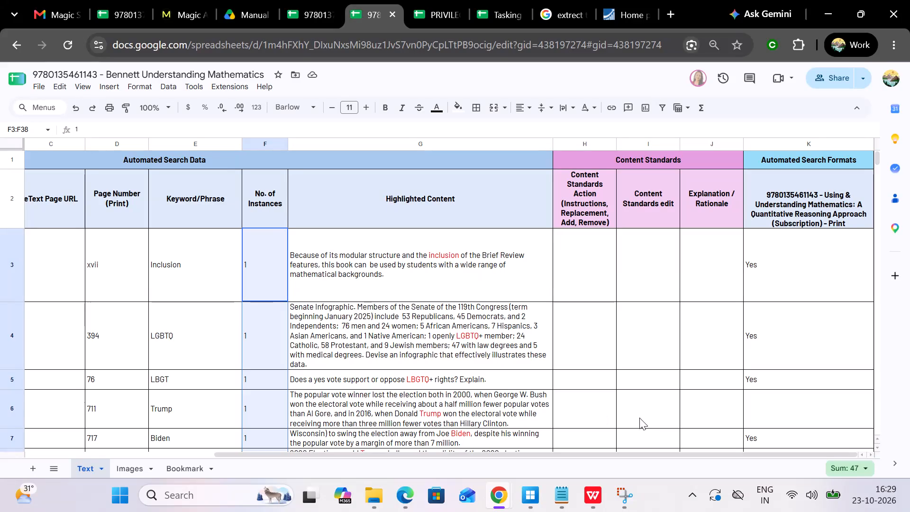
Review the Text sheet's rows 3 to 38, checking keywords, page numbers and the Yes entries in the Automated Search Formats column.
left_click(691, 405)
scroll(691, 405, "left", 3)
scroll(691, 405, "down", 1)
left_click(793, 346)
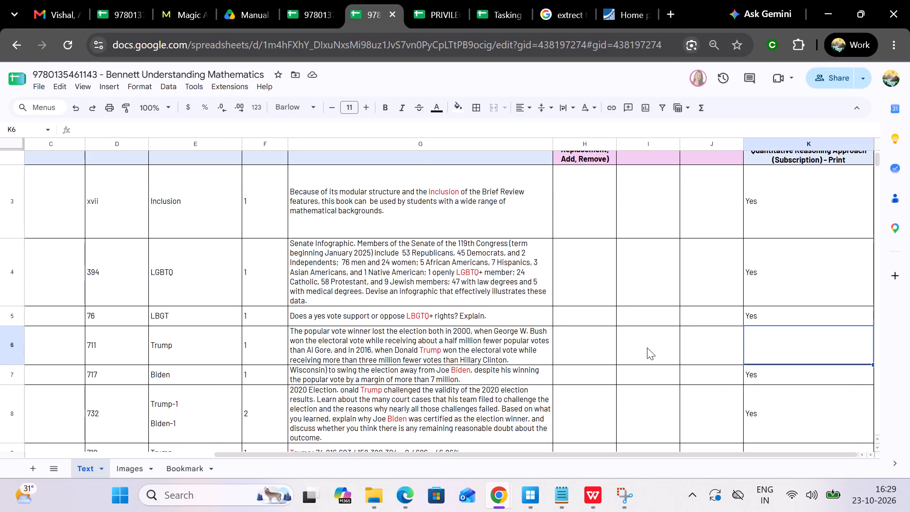
scroll(398, 320, "down", 1)
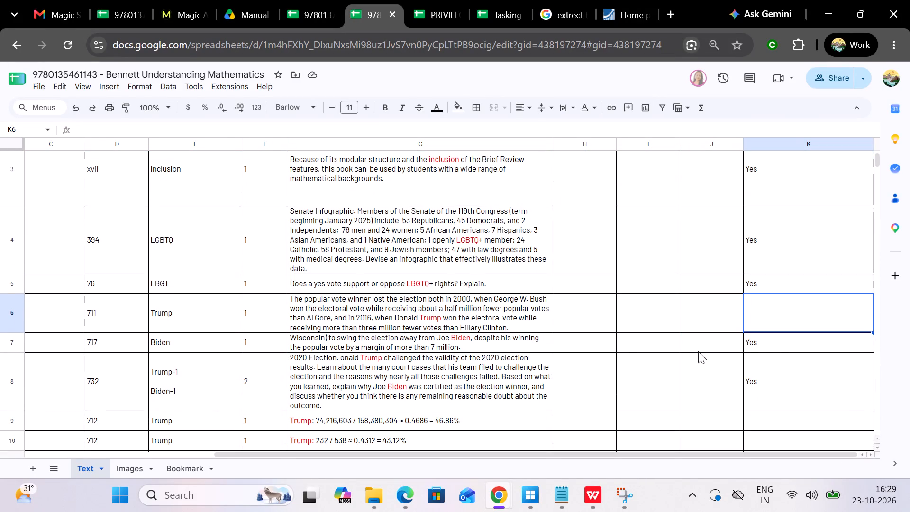
scroll(776, 348, "down", 5)
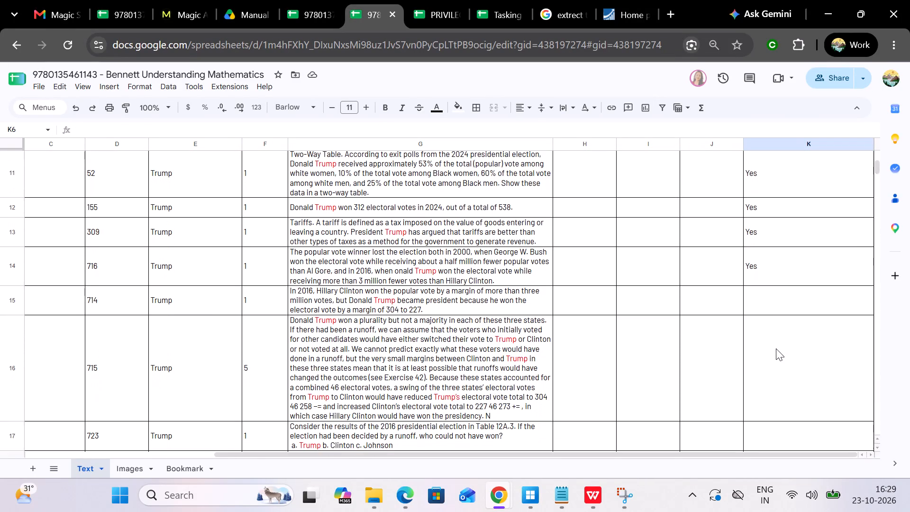
scroll(776, 348, "down", 5)
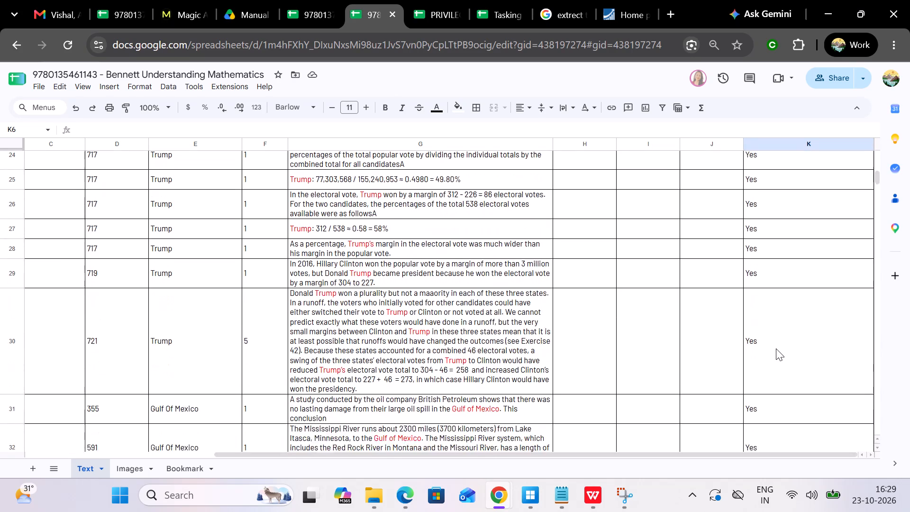
scroll(776, 348, "down", 4)
scroll(776, 348, "up", 1)
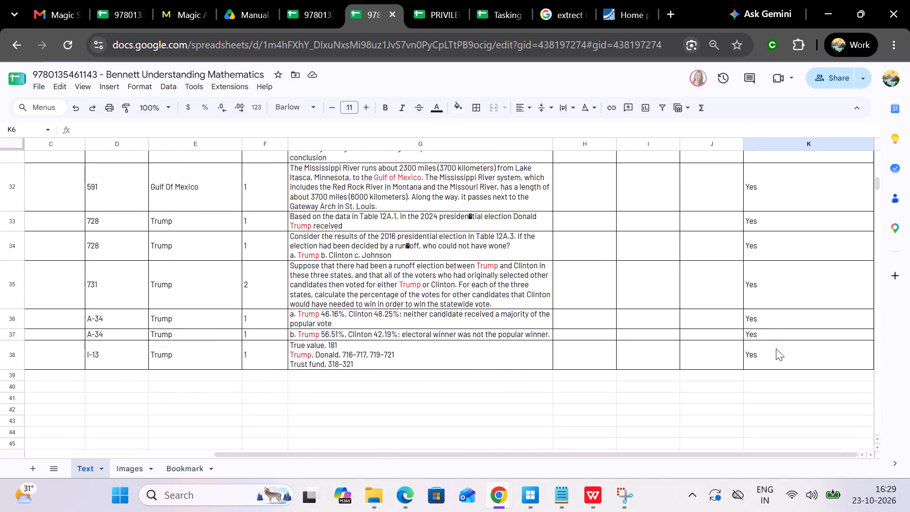
scroll(776, 348, "up", 2)
scroll(776, 348, "down", 2)
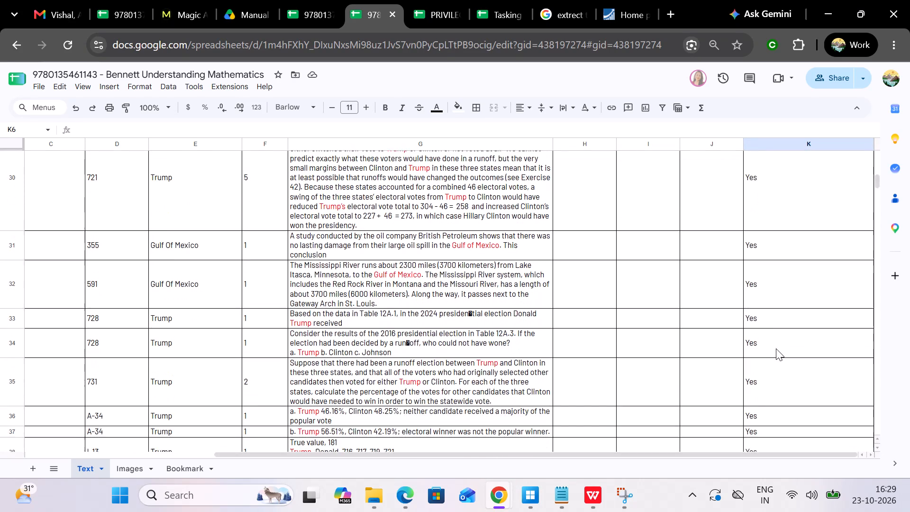
scroll(776, 348, "down", 1)
scroll(776, 348, "up", 6)
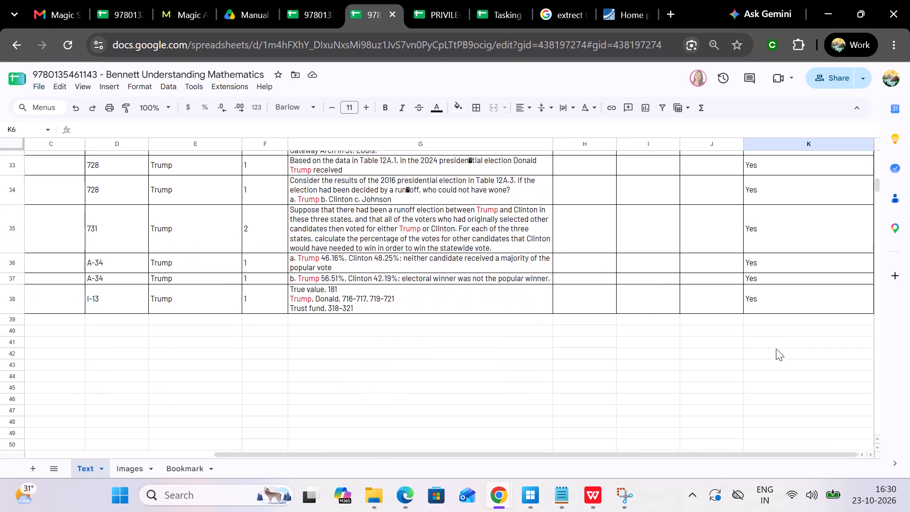
scroll(776, 348, "up", 6)
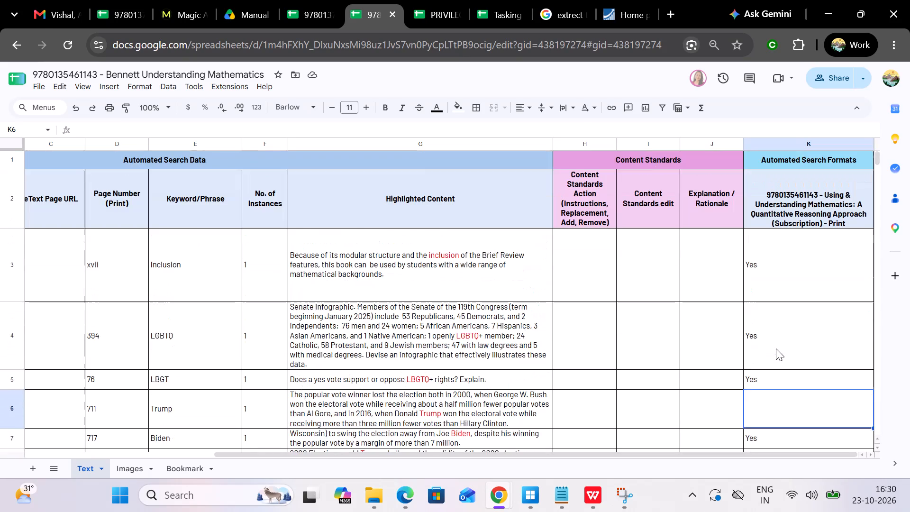
scroll(776, 348, "down", 4)
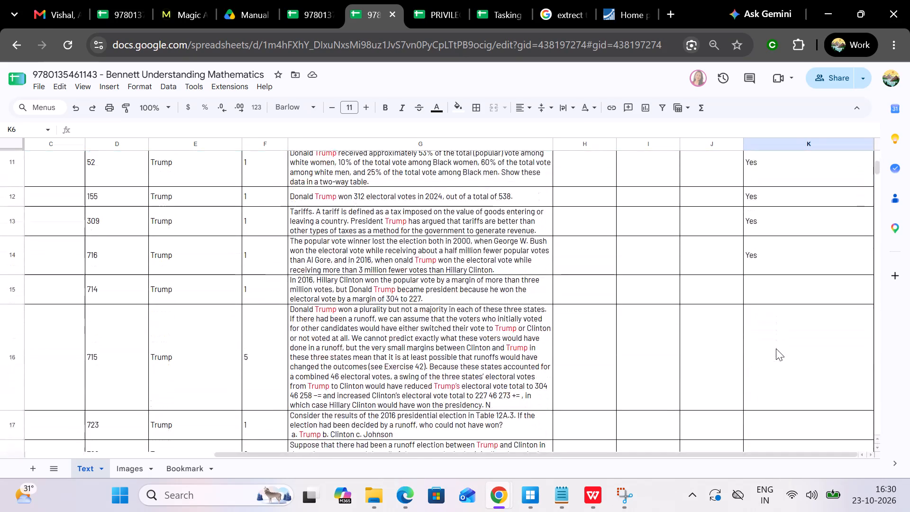
scroll(776, 348, "down", 2)
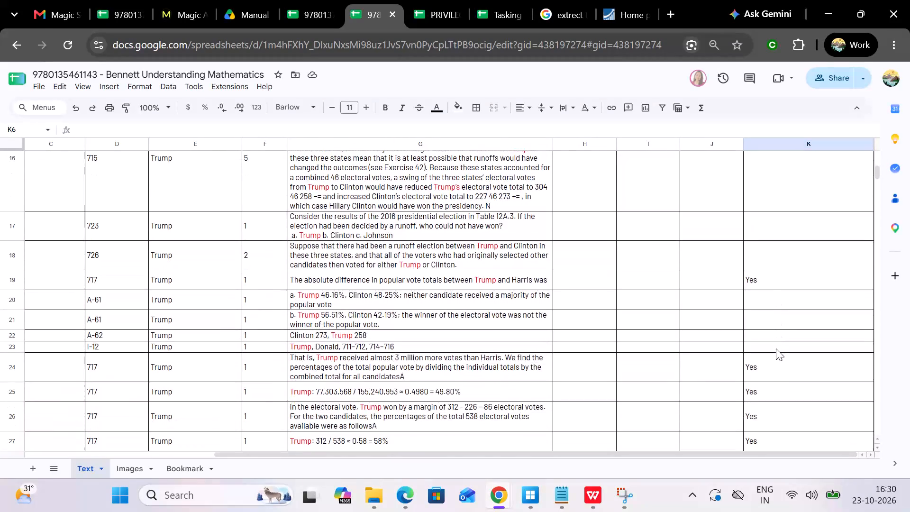
scroll(776, 348, "down", 1)
scroll(776, 348, "up", 9)
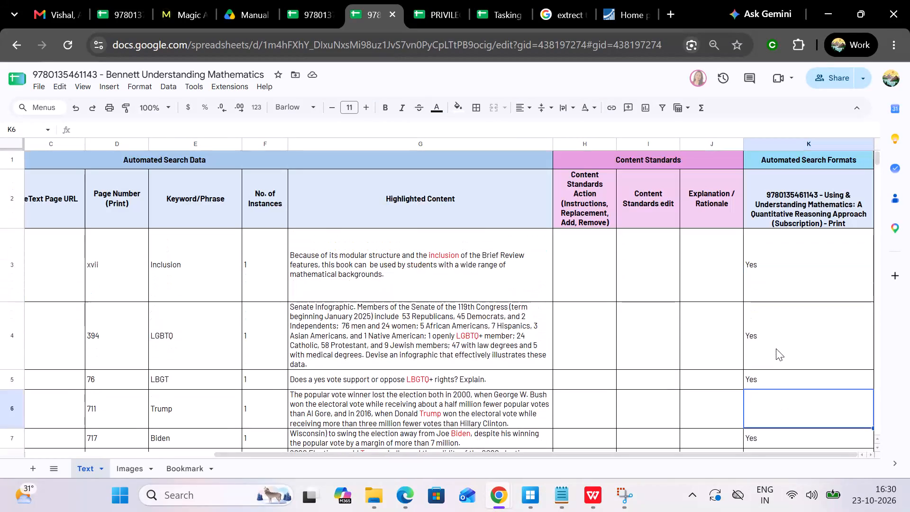
Create a filter over rows 2 to 38 of the Text sheet, with row 2 as the header.
scroll(426, 342, "down", 1)
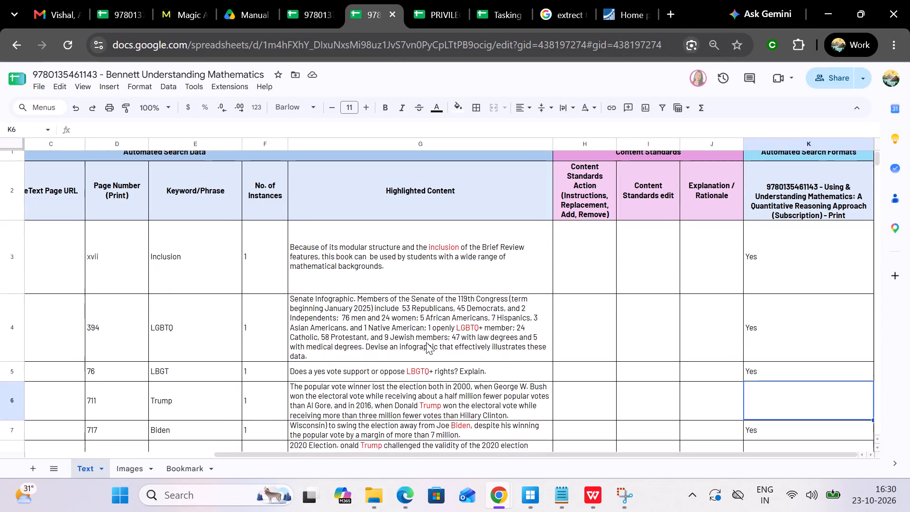
scroll(426, 342, "down", 1)
scroll(426, 342, "right", 4)
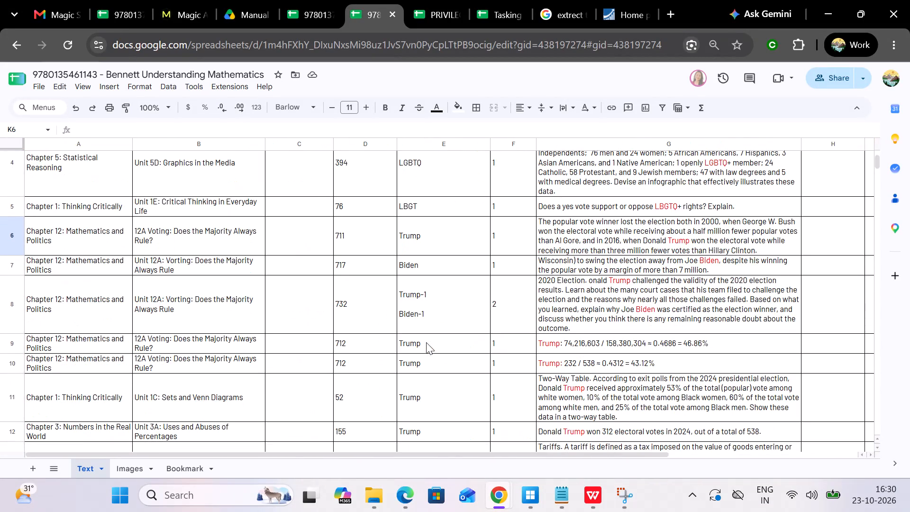
scroll(426, 342, "up", 9)
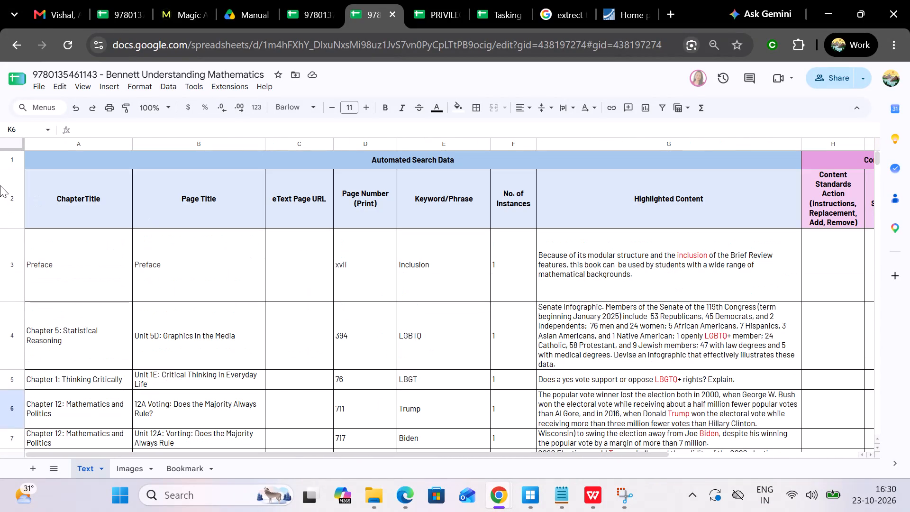
left_click(5, 199)
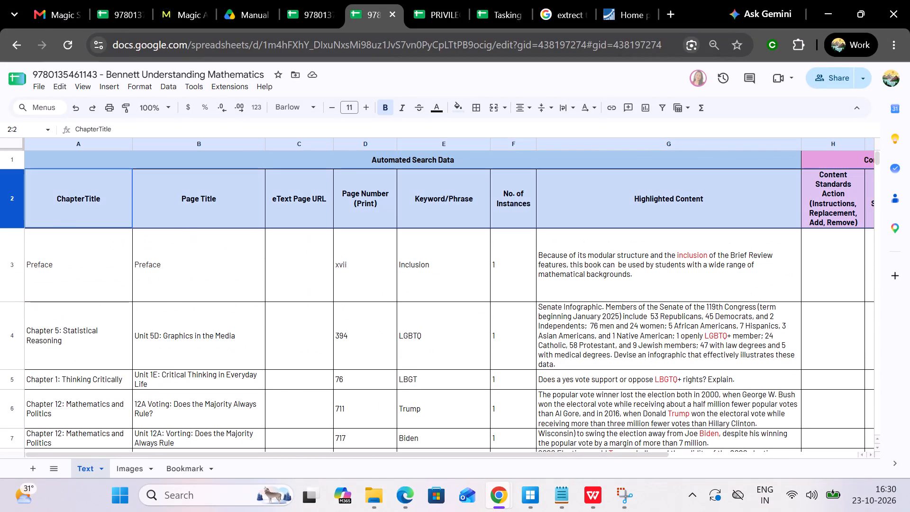
key("ctrl+shift+Down")
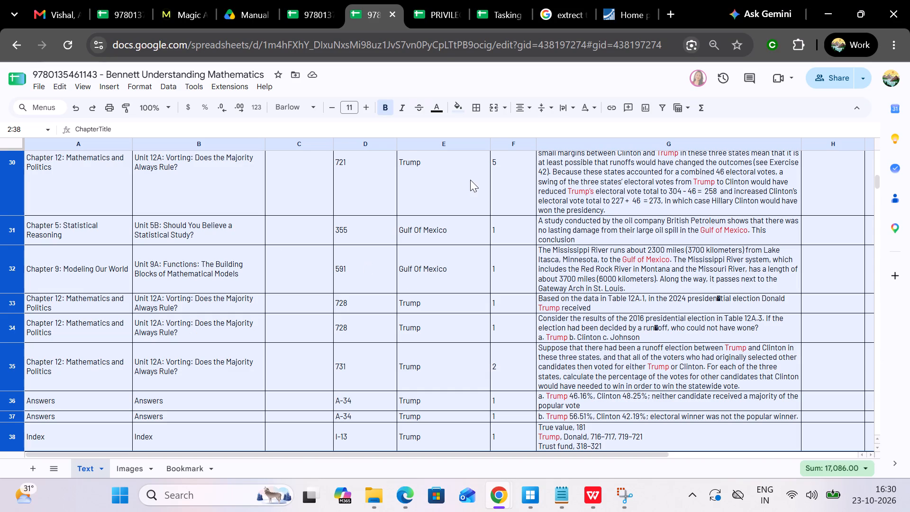
left_click(659, 110)
scroll(528, 240, "up", 17)
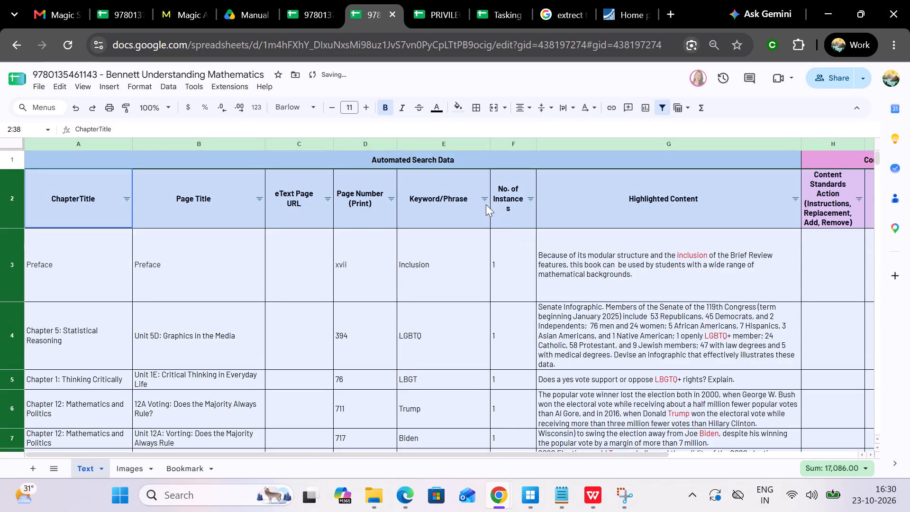
Filter the Keyword/Phrase column to show only Biden and Trump-1 Biden-1.
left_click(484, 200)
left_click(386, 332)
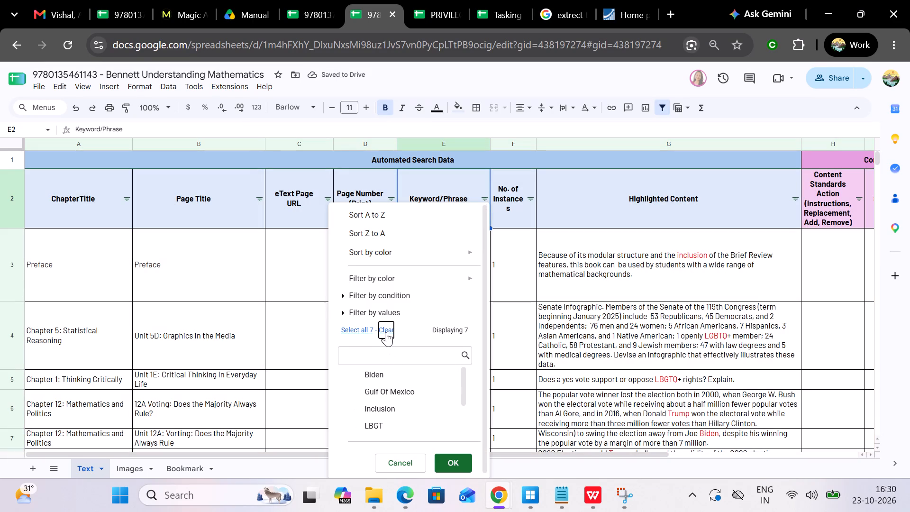
left_click(375, 373)
scroll(375, 405, "down", 2)
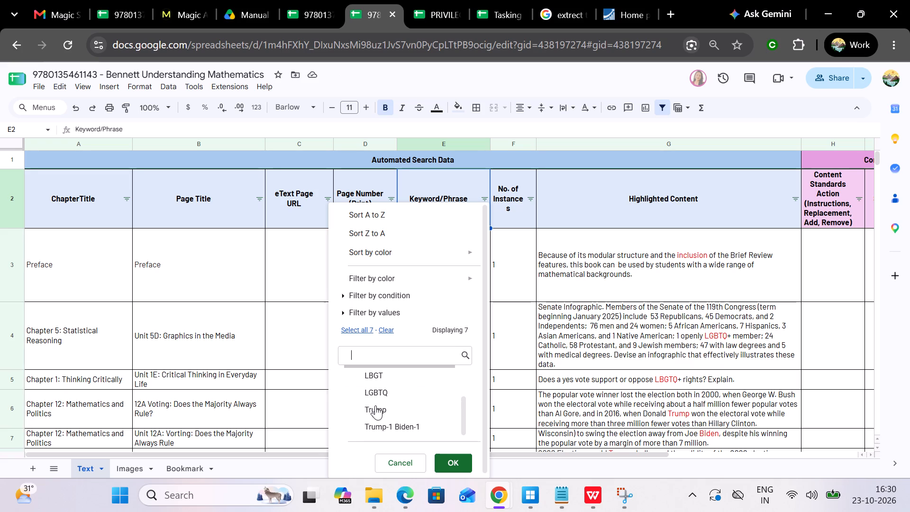
left_click(386, 422)
left_click(435, 456)
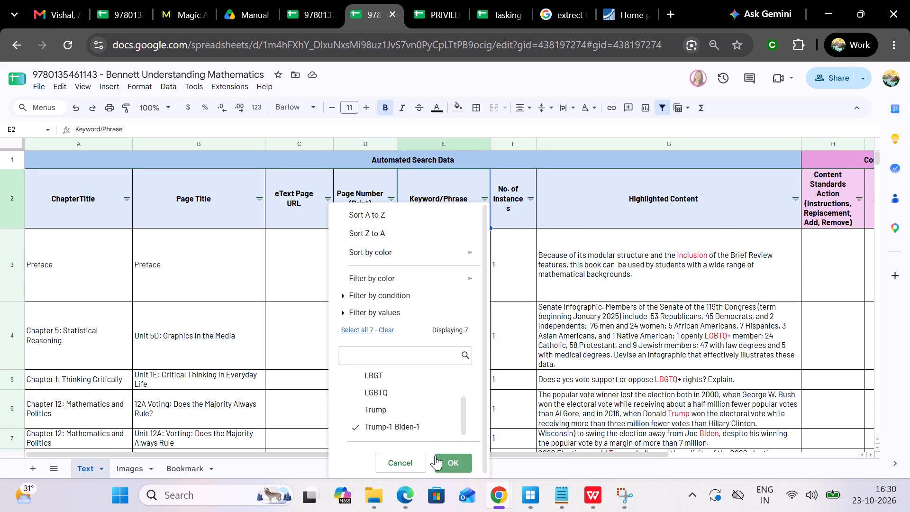
scroll(494, 411, "up", 1)
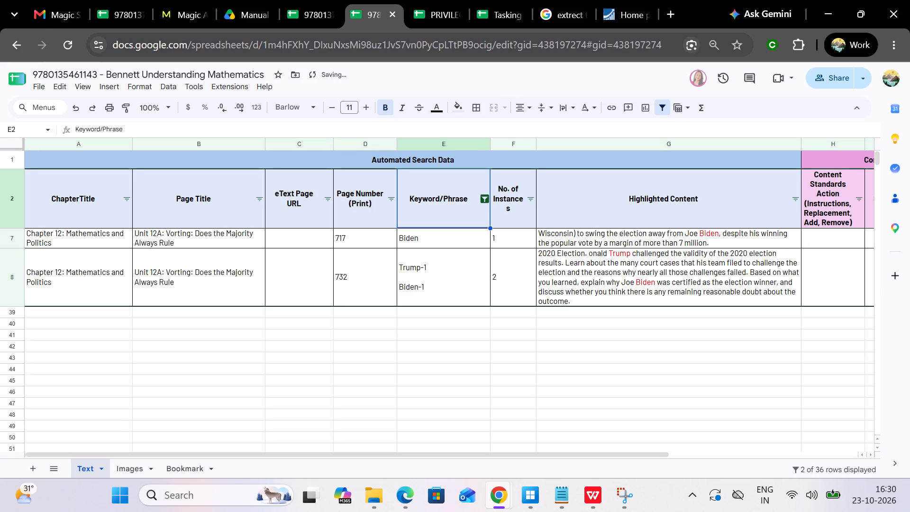
left_click(584, 499)
left_click(720, 177)
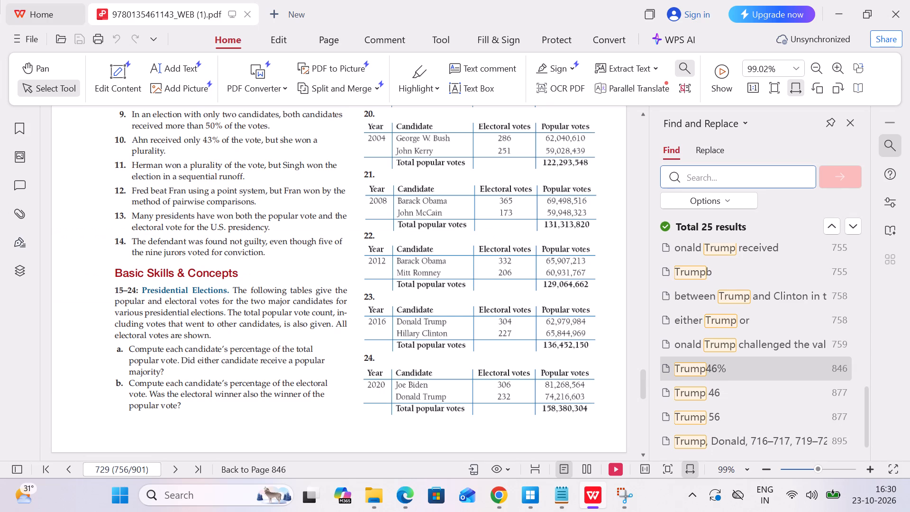
type("biden")
key("Return")
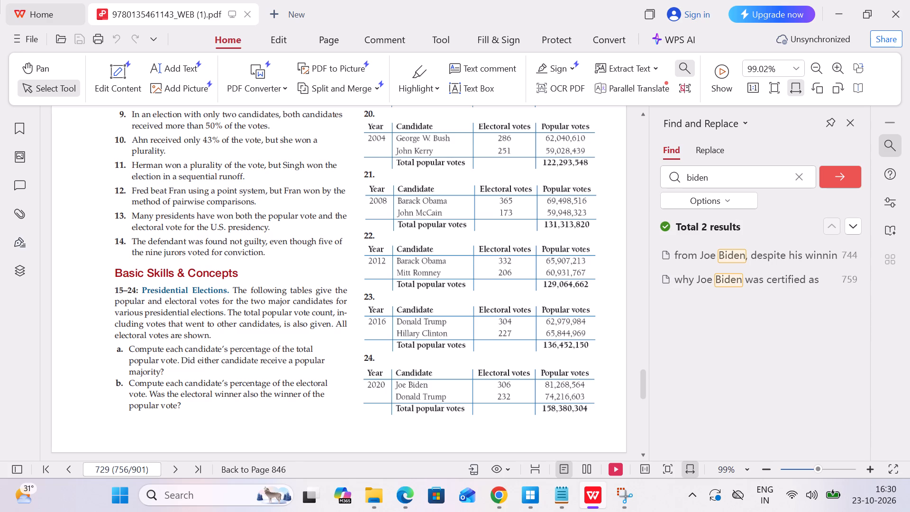
left_click(715, 251)
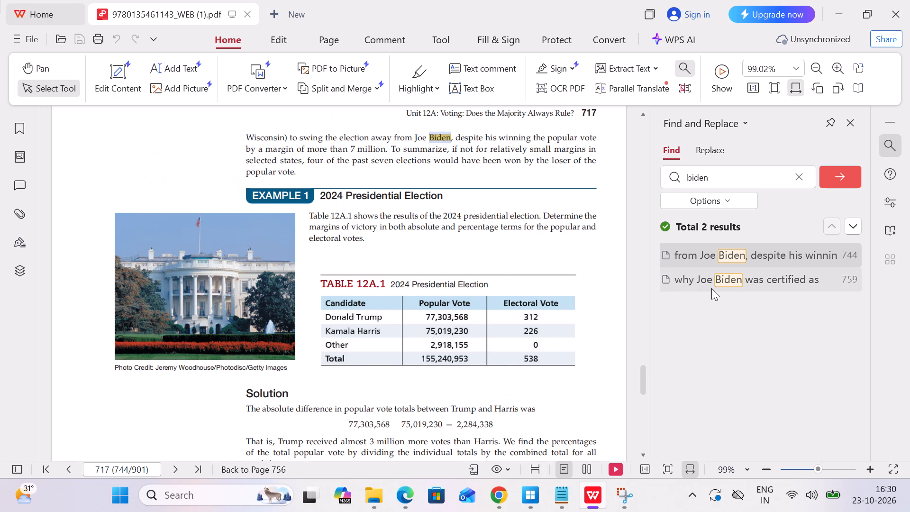
left_click(711, 288)
Return to the Text sheet in Chrome and change the Keyword/Phrase filter to show only Trump and Trump-1 Biden-1.
key("alt+Tab")
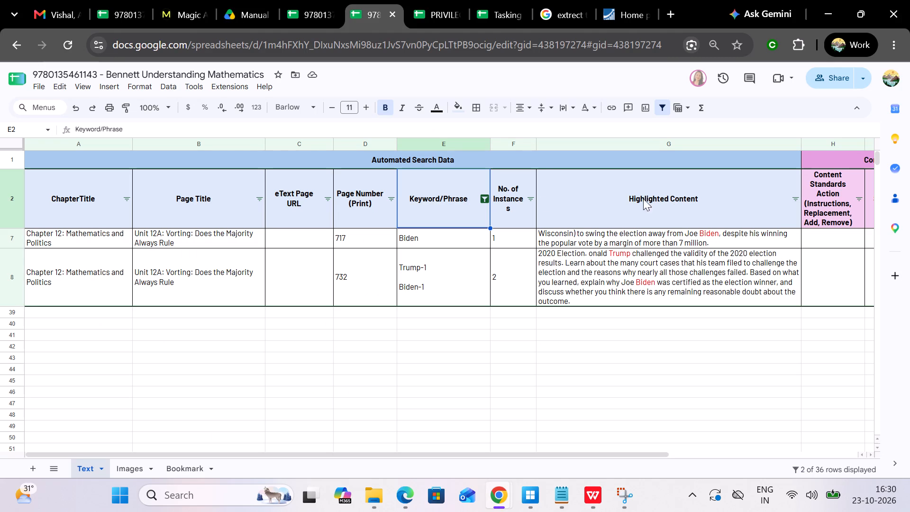
left_click(482, 197)
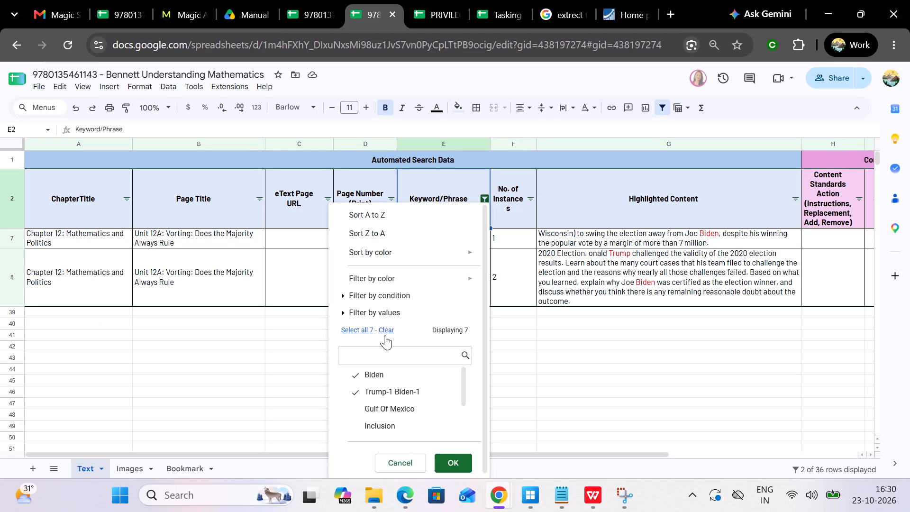
left_click(390, 328)
left_click(384, 387)
scroll(384, 387, "down", 6)
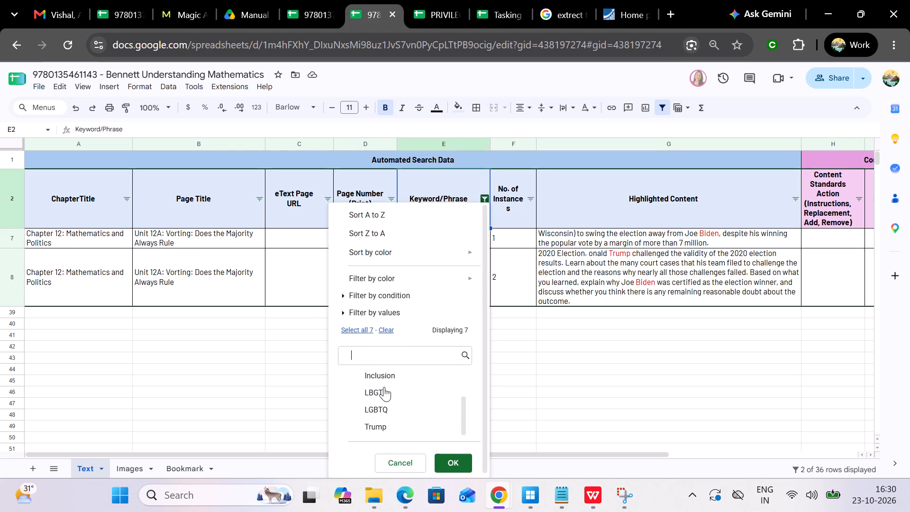
left_click(386, 428)
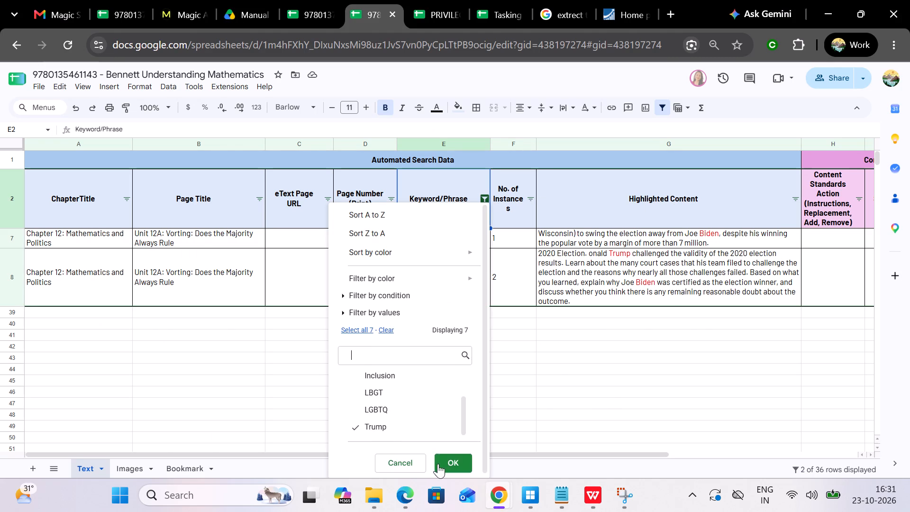
left_click(438, 464)
Select the filtered No. of Instances cells F6:F38 to read the sum for the Trump rows.
left_click(520, 243)
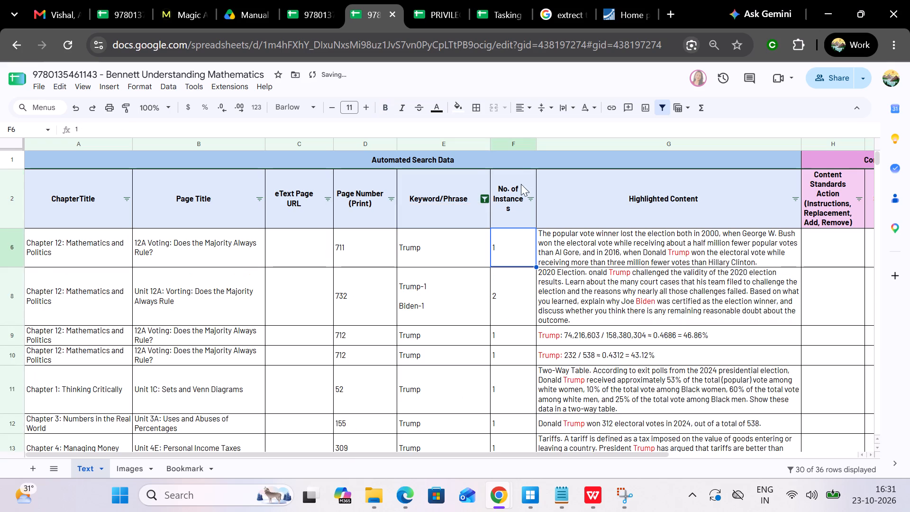
left_click(521, 150)
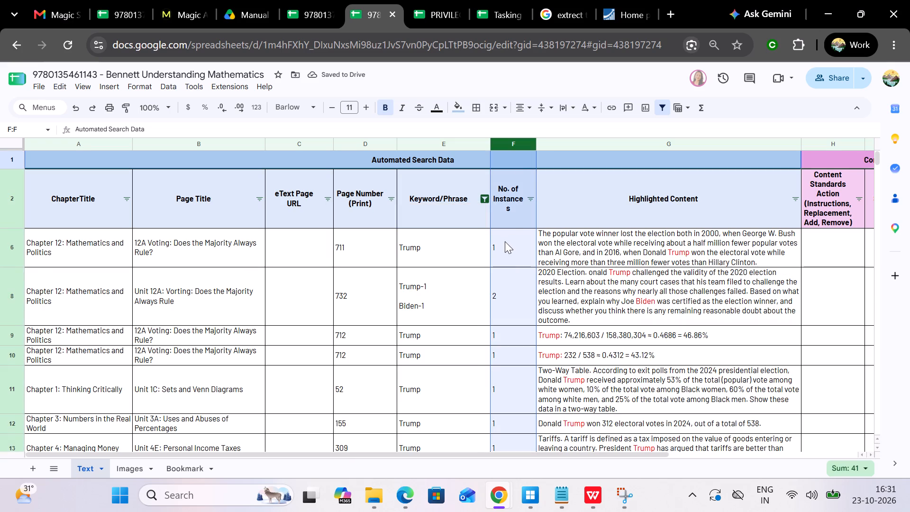
left_click(504, 239)
left_click_drag(504, 239, 503, 448)
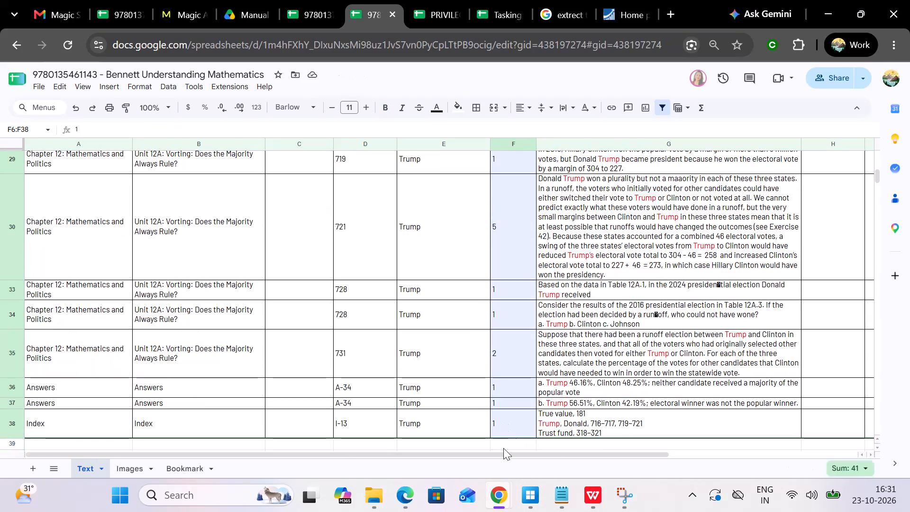
left_click_drag(503, 448, 510, 211)
scroll(510, 211, "up", 7)
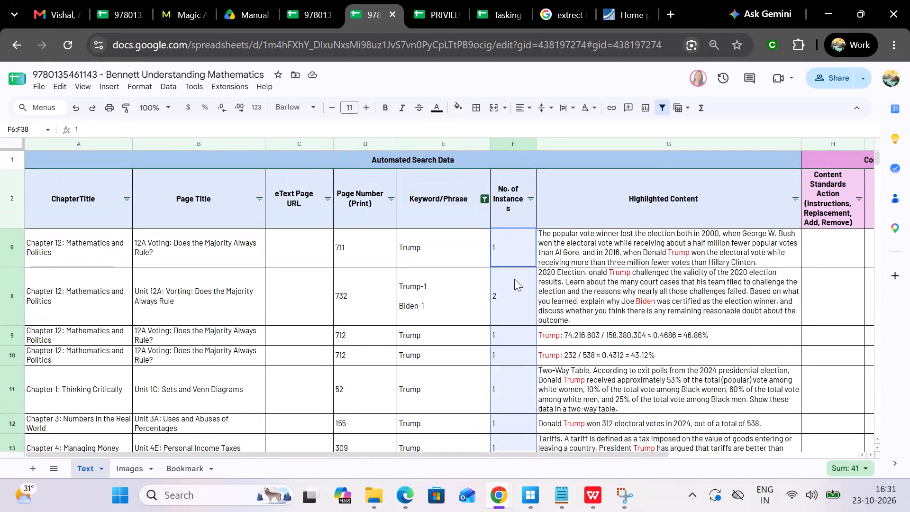
key("alt+Tab")
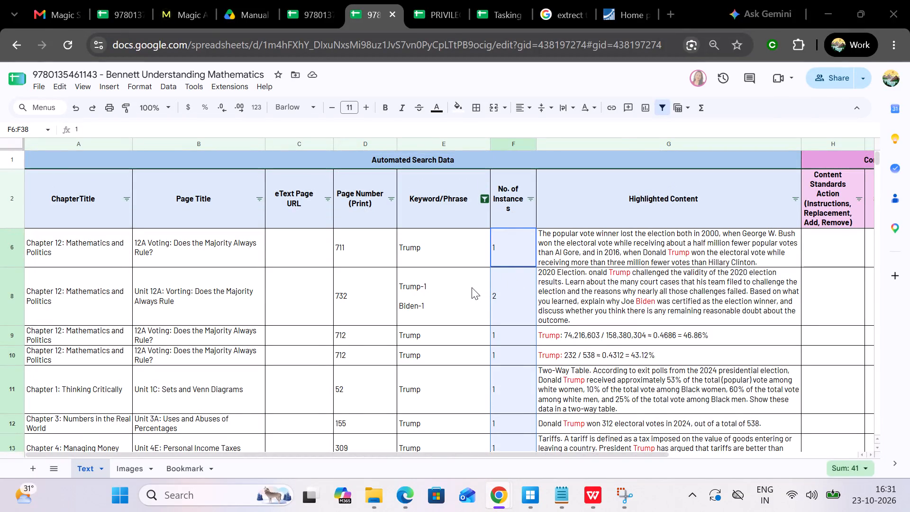
left_click(722, 178)
key("BackSpace")
key("BackSpace")
key("BackSpace")
key("BackSpace")
key("BackSpace")
key("BackSpace")
key("BackSpace")
key("BackSpace")
key("BackSpace")
key("BackSpace")
key("BackSpace")
key("BackSpace")
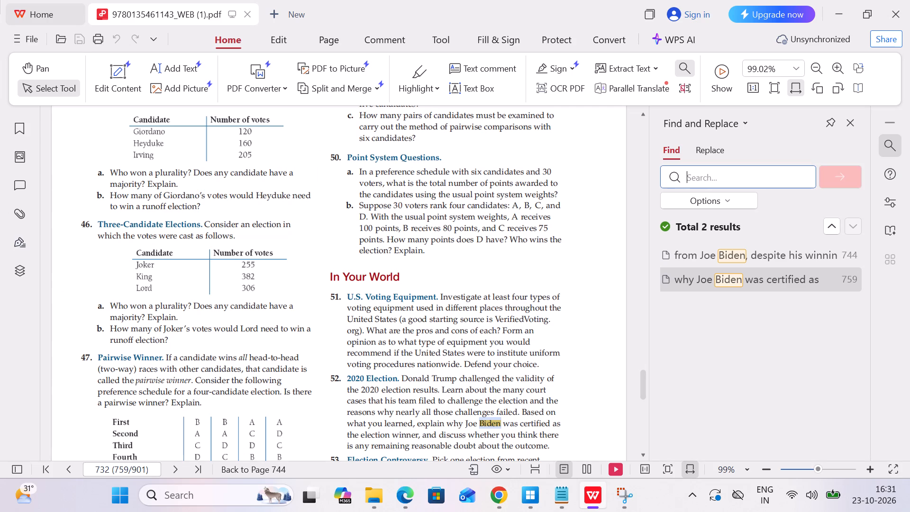
type("tum")
key("BackSpace")
key("BackSpace")
type("rump")
key("Return")
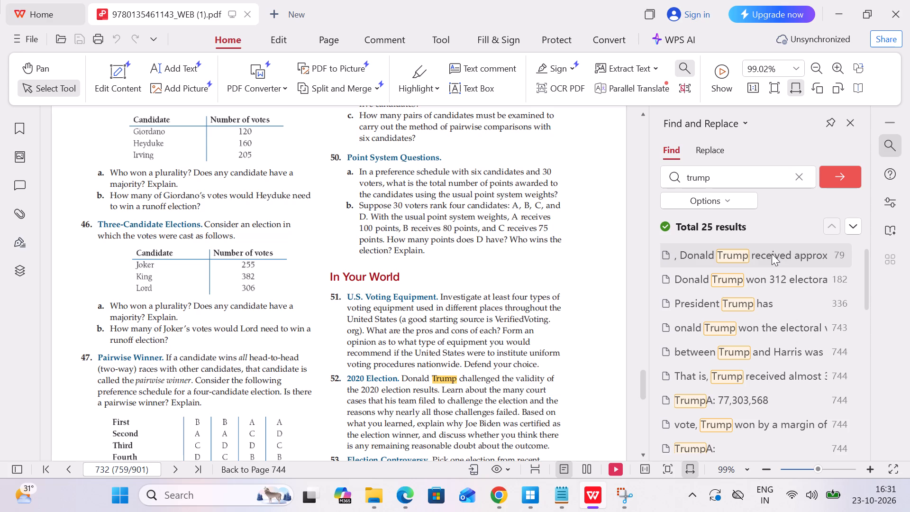
Return to the Text sheet in Chrome and examine the filtered Trump rows' page numbers, instance counts and highlighted content against the PDF matches.
key("alt+Tab")
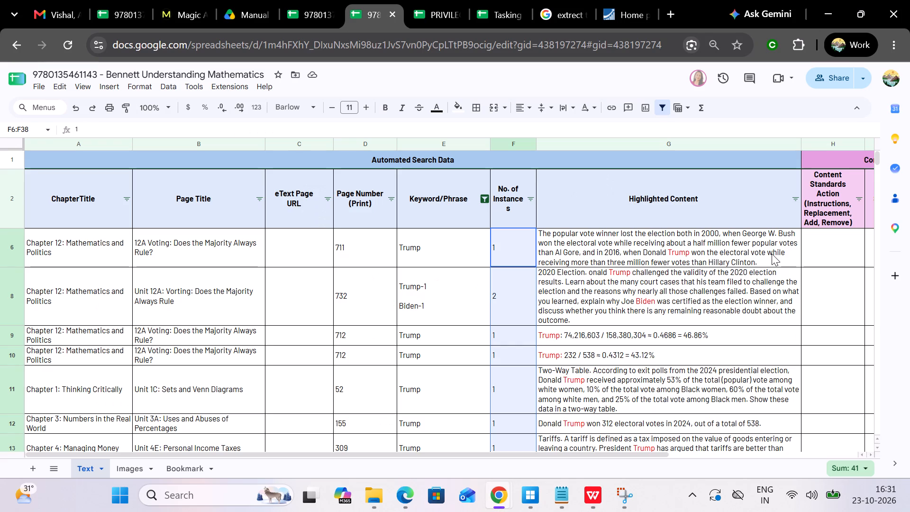
scroll(661, 337, "down", 1)
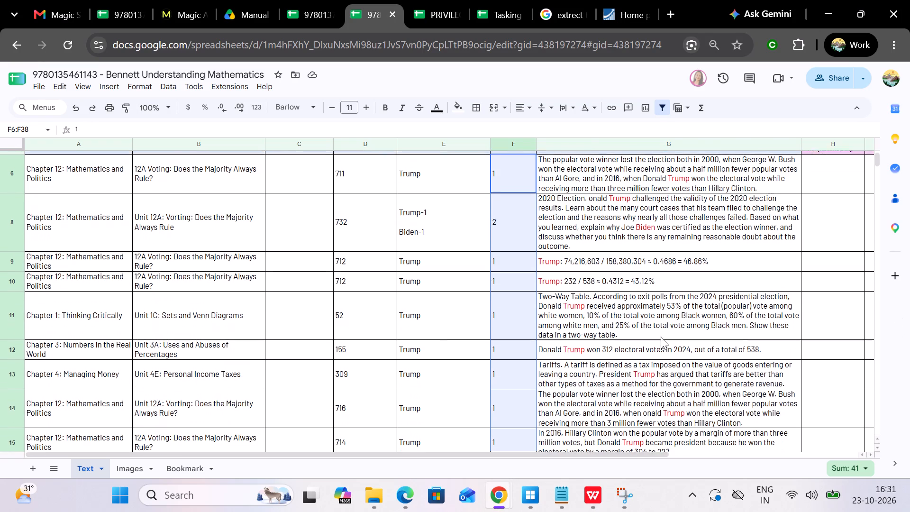
scroll(661, 337, "down", 3)
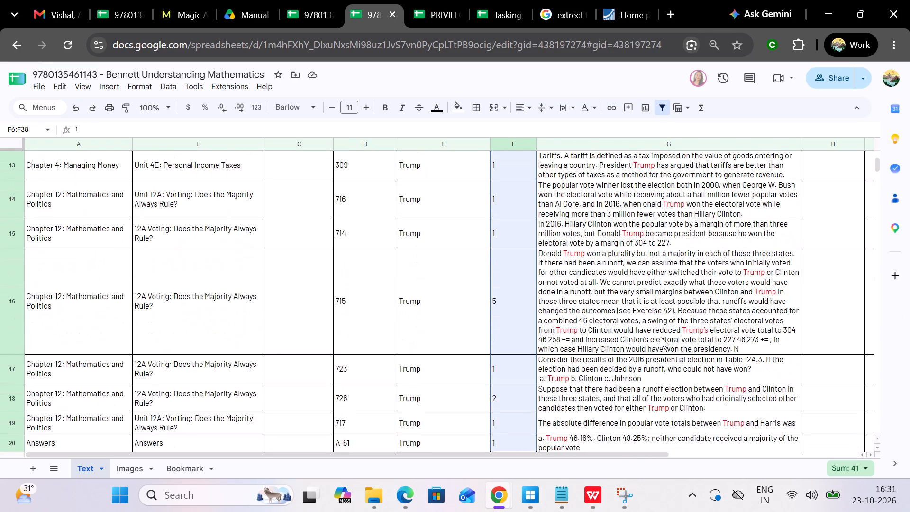
scroll(661, 337, "down", 3)
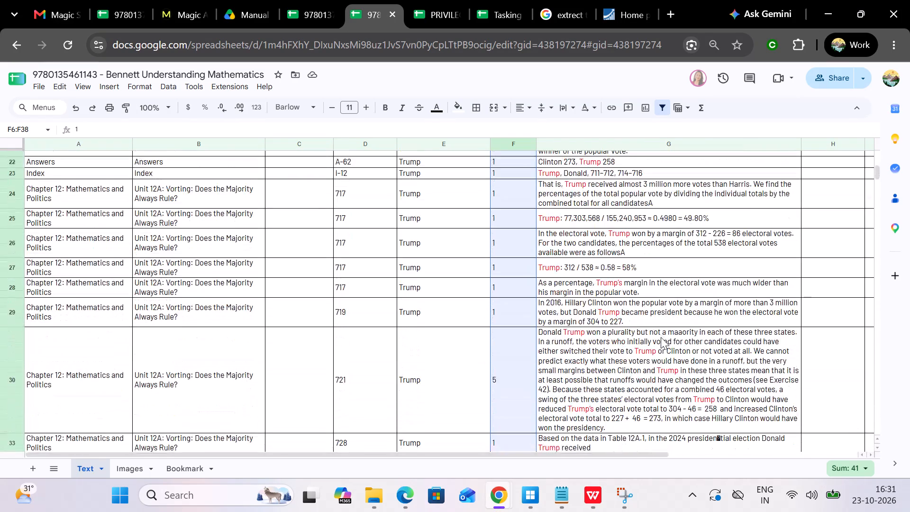
left_click(620, 399)
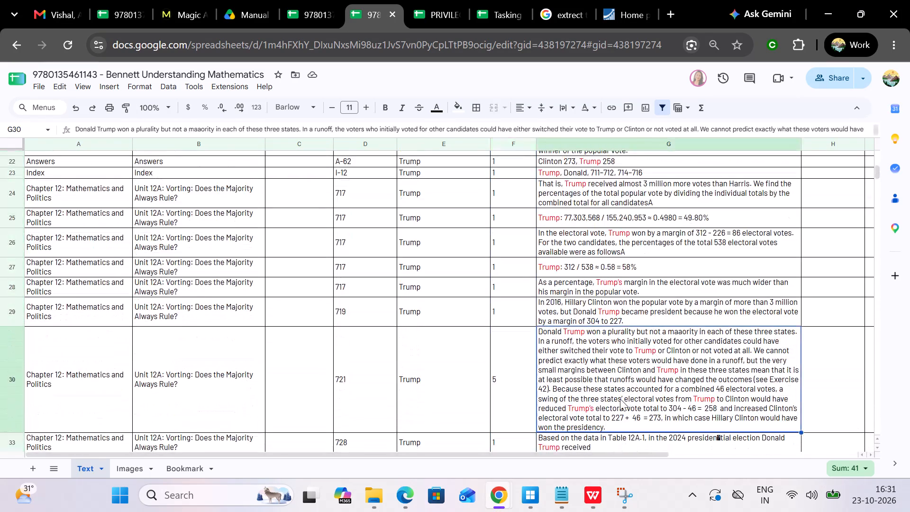
scroll(620, 399, "up", 1)
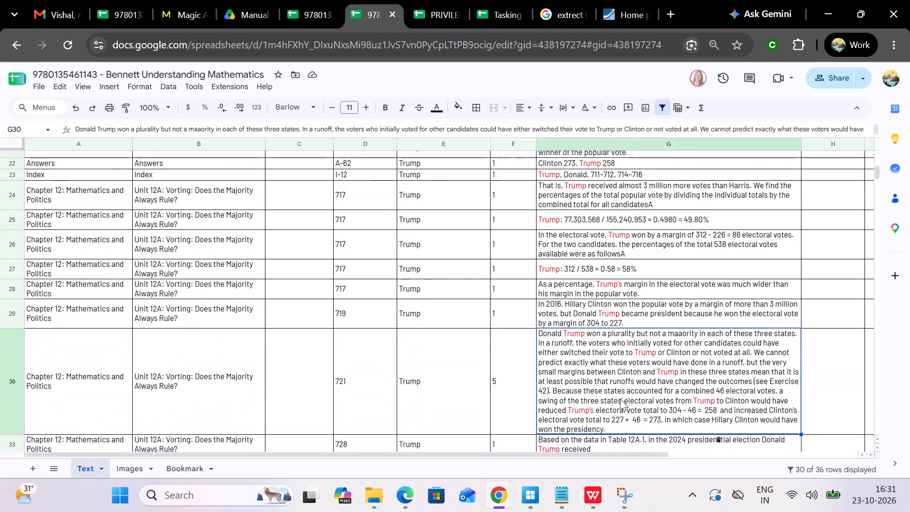
scroll(620, 399, "up", 2)
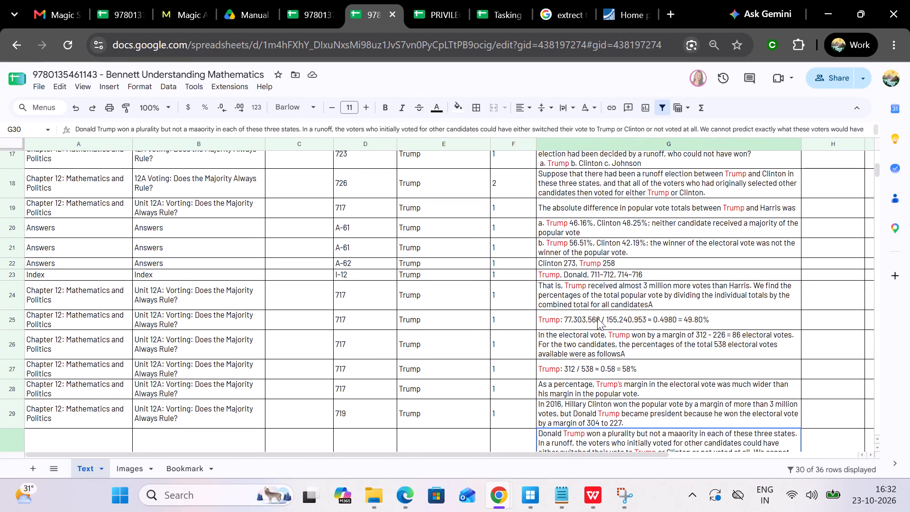
scroll(563, 255, "up", 1)
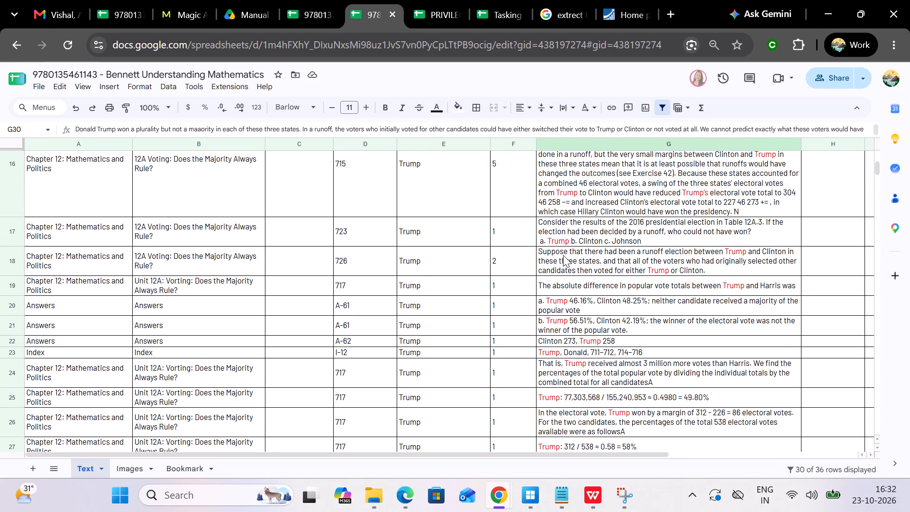
scroll(563, 255, "up", 1)
left_click(561, 289)
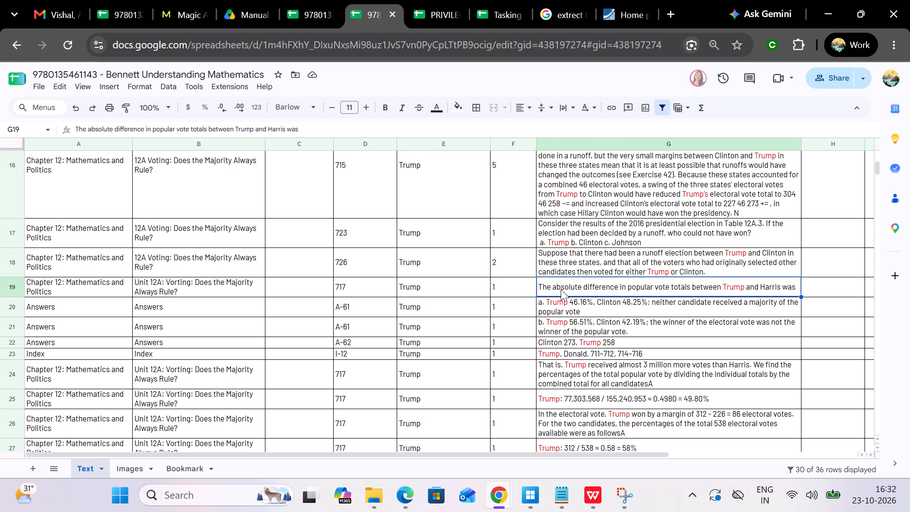
left_click(561, 309)
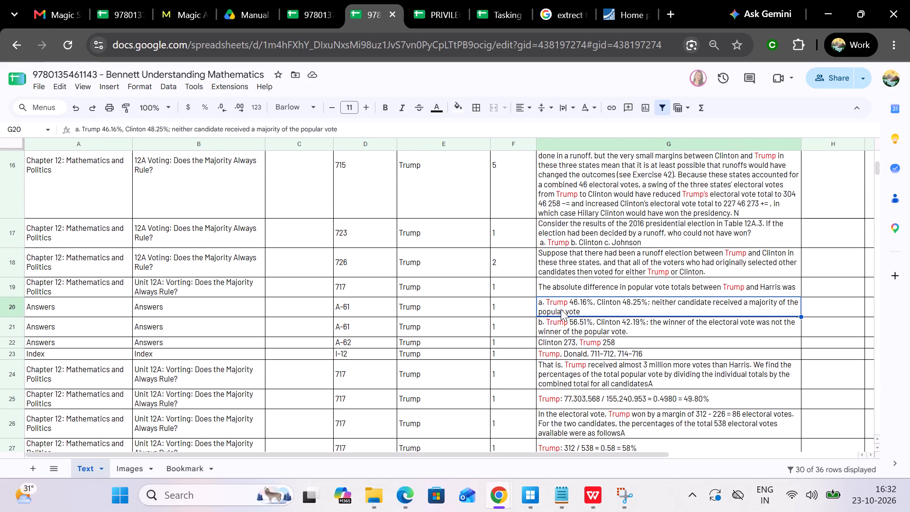
left_click(564, 338)
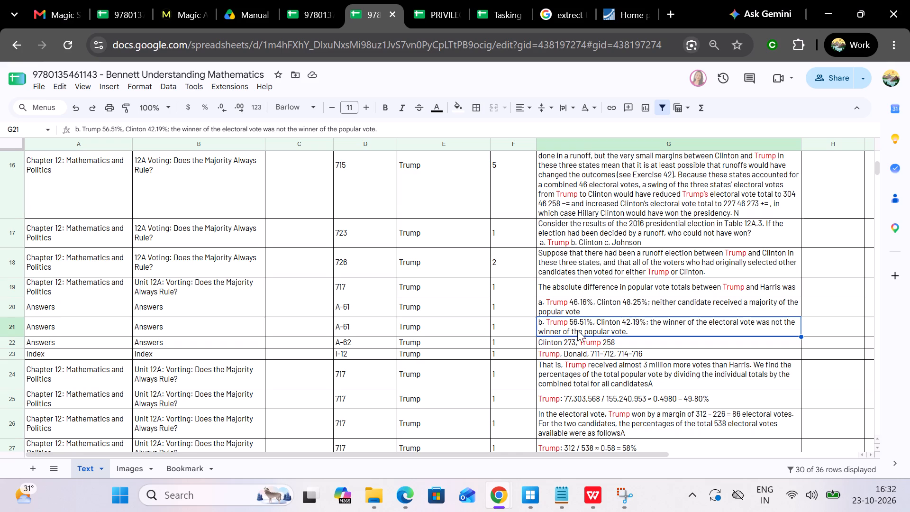
View the edit history of Highlighted Content cell G22 and go through its recorded edits.
left_click(563, 341)
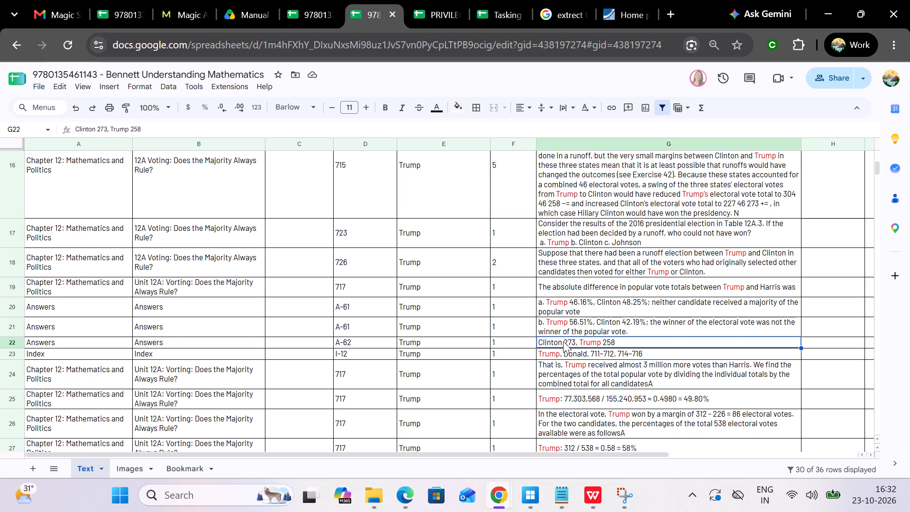
right_click(563, 341)
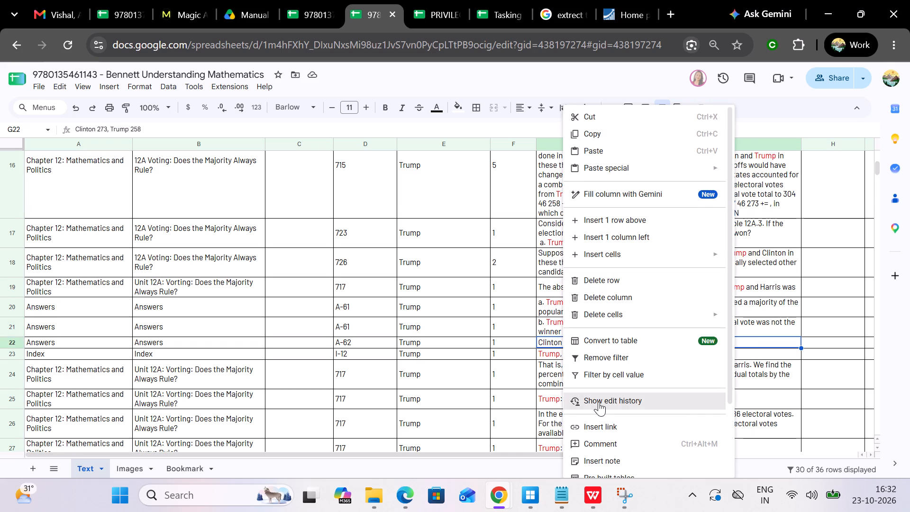
left_click(599, 402)
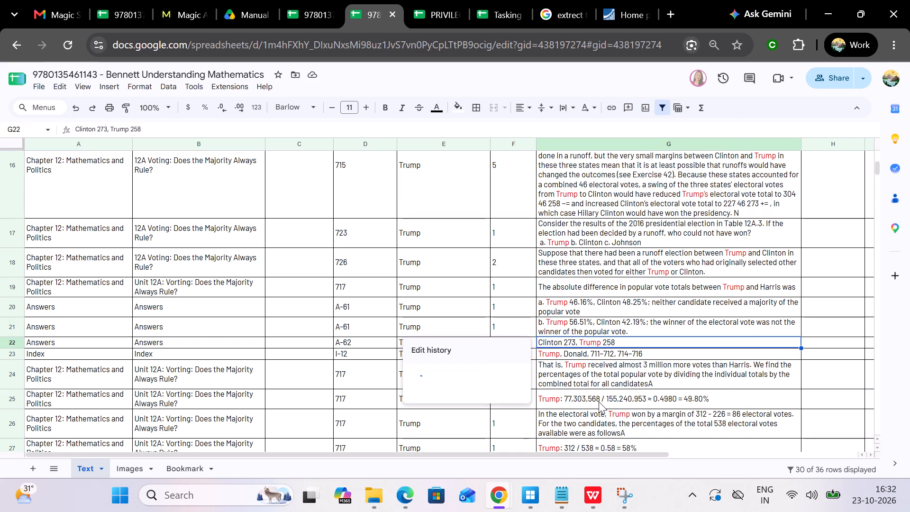
left_click(505, 351)
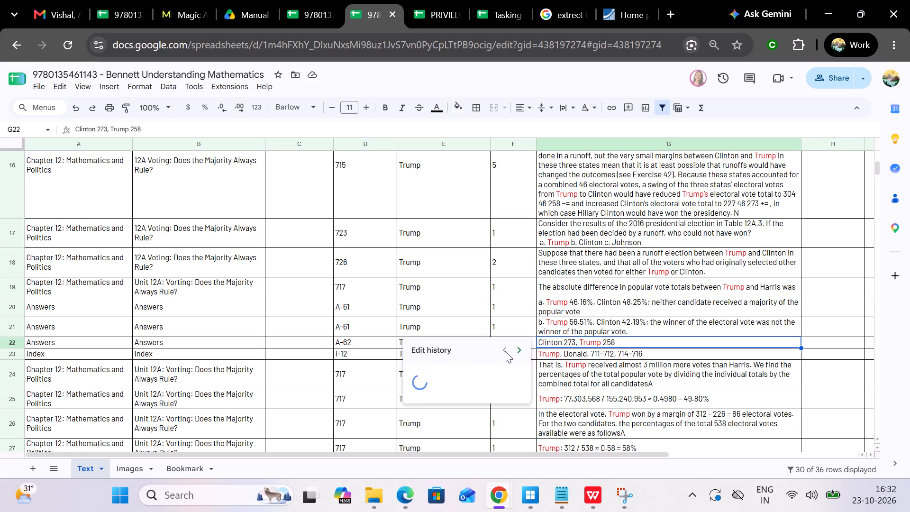
left_click(505, 351)
left_click(505, 351)
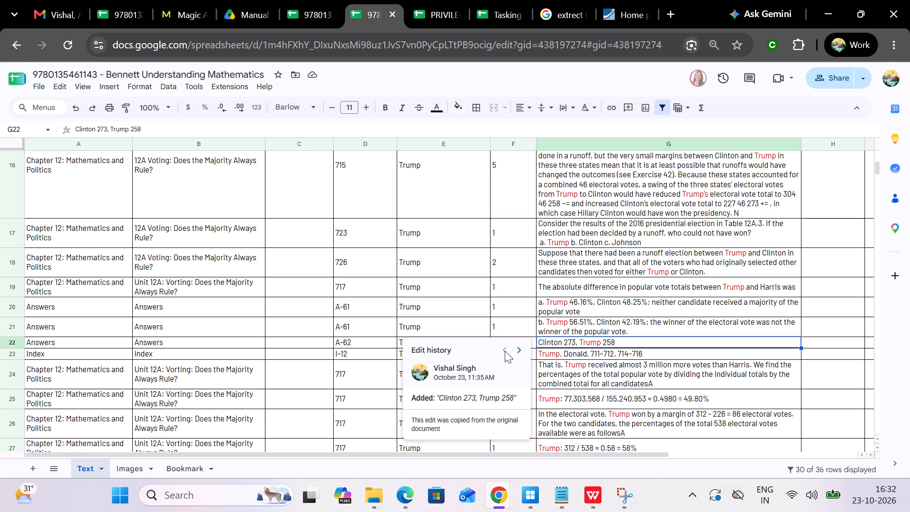
left_click(518, 349)
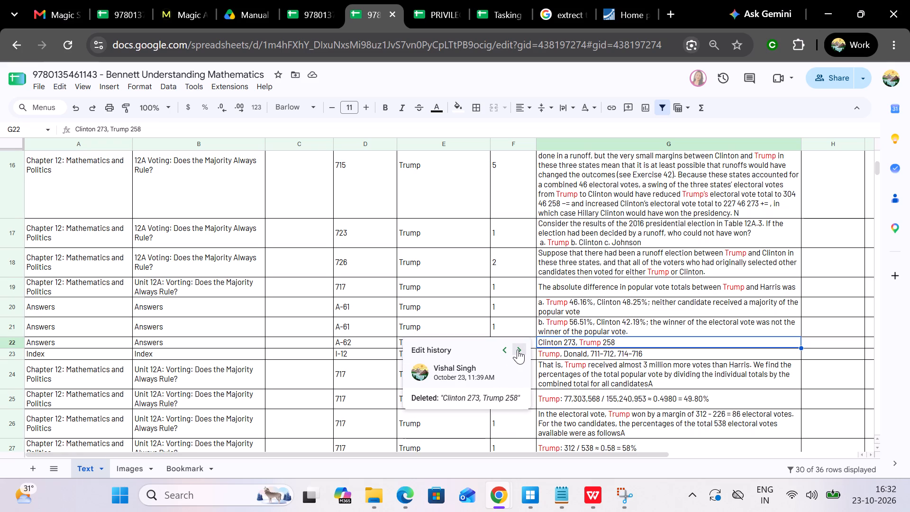
left_click(518, 349)
left_click(518, 349)
left_click(548, 334)
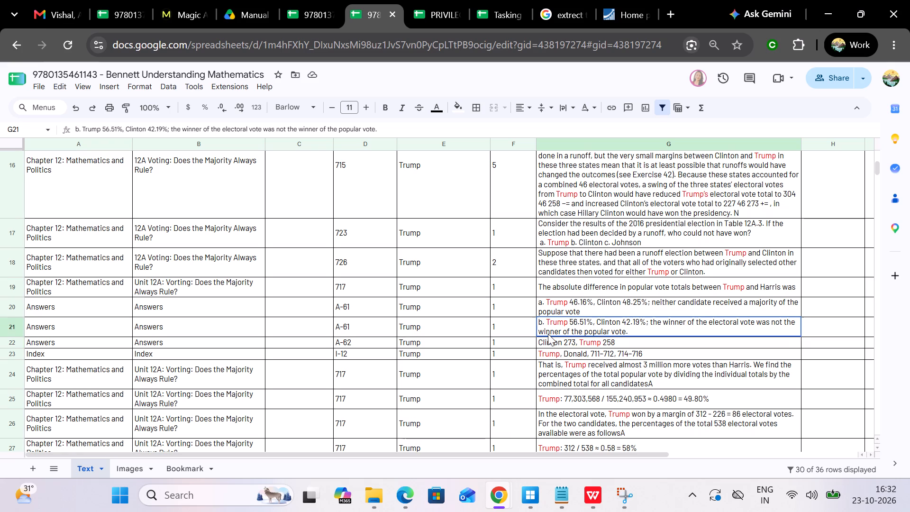
Look over the Trump rows below and view the edit history of Highlighted Content cell G24.
scroll(548, 334, "down", 1)
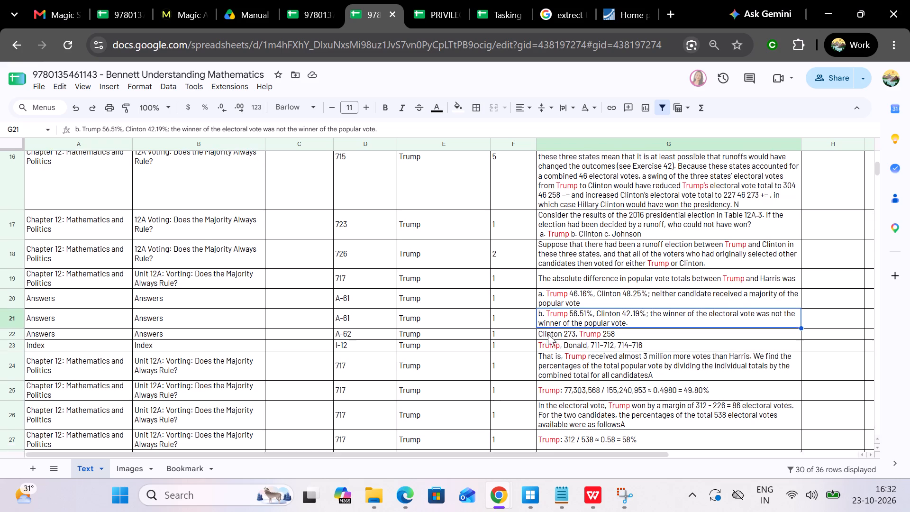
scroll(548, 334, "down", 2)
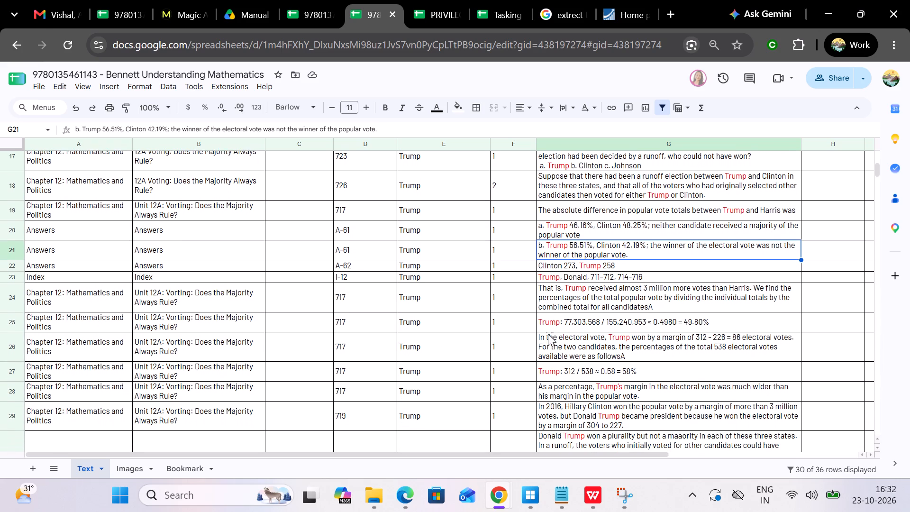
scroll(548, 334, "down", 1)
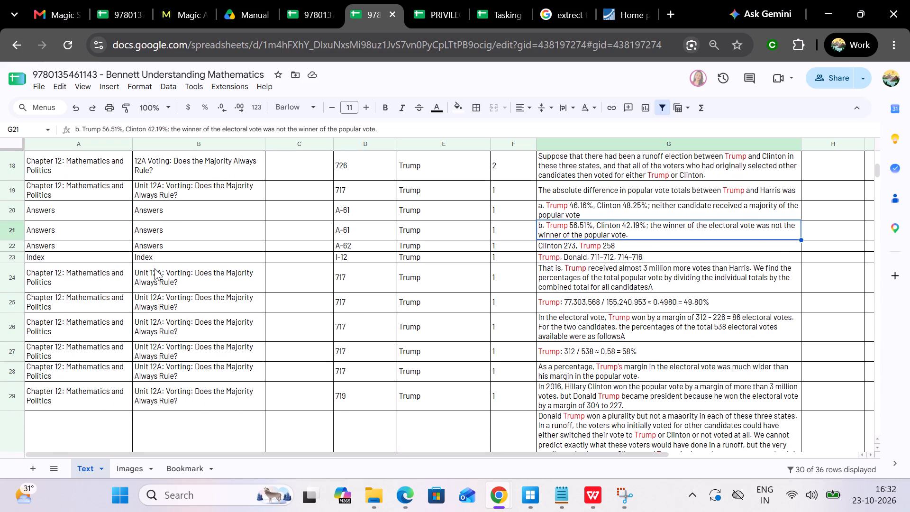
left_click(614, 287)
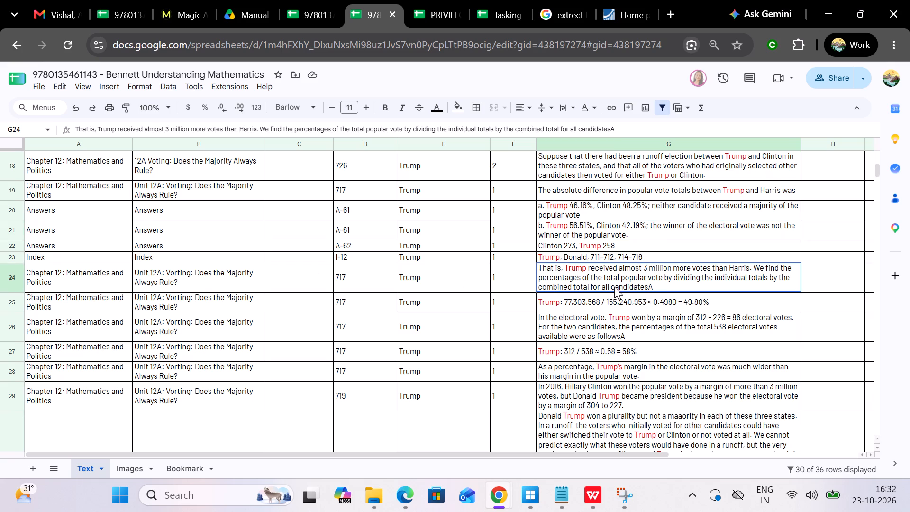
right_click(614, 287)
left_click_drag(637, 388, 639, 393)
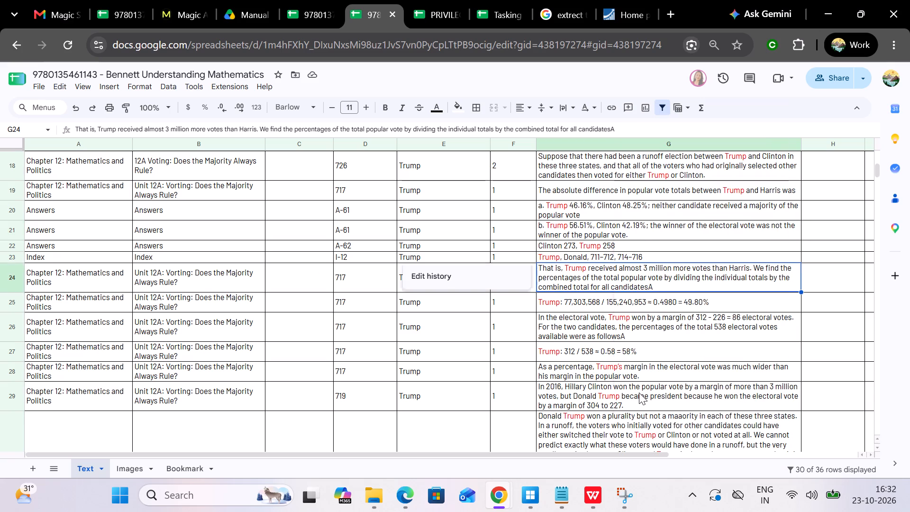
left_click(639, 393)
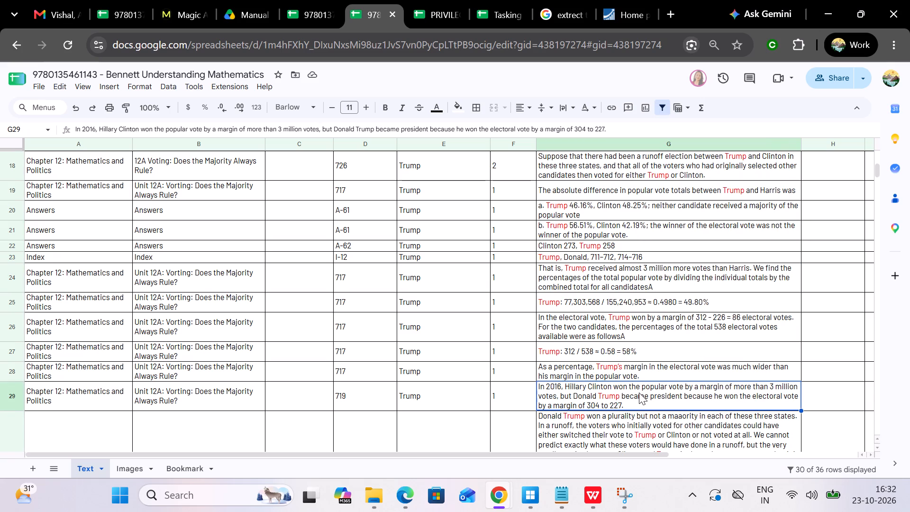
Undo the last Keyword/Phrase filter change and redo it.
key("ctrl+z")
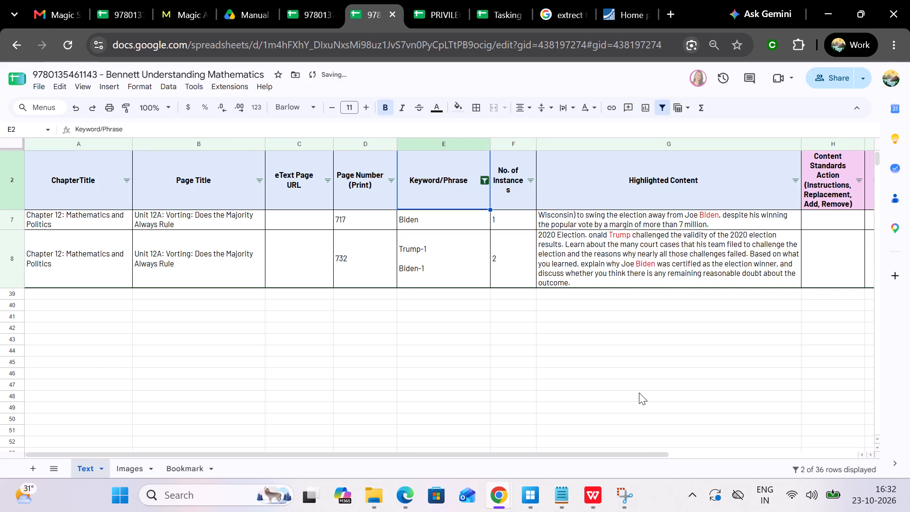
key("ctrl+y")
Review the filtered Trump rows again from the first entry down to the Answers and Index entries.
scroll(639, 393, "up", 5)
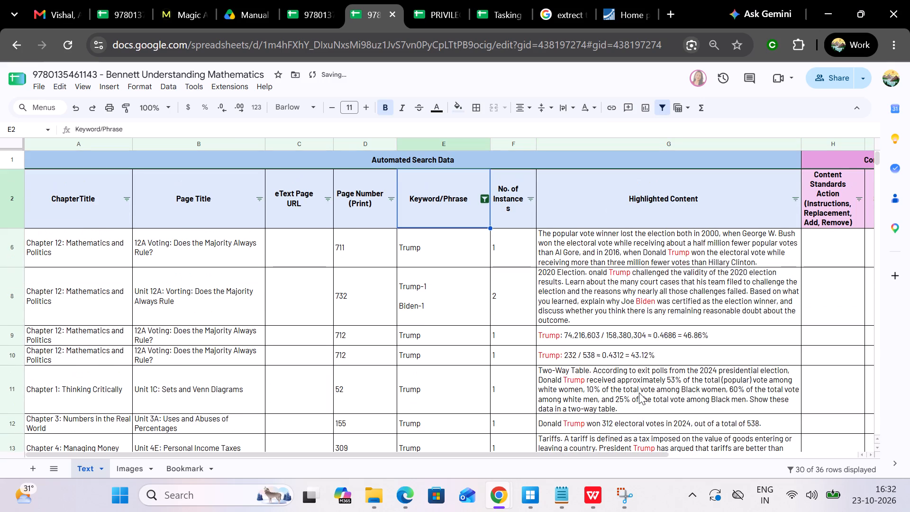
scroll(575, 353, "down", 2)
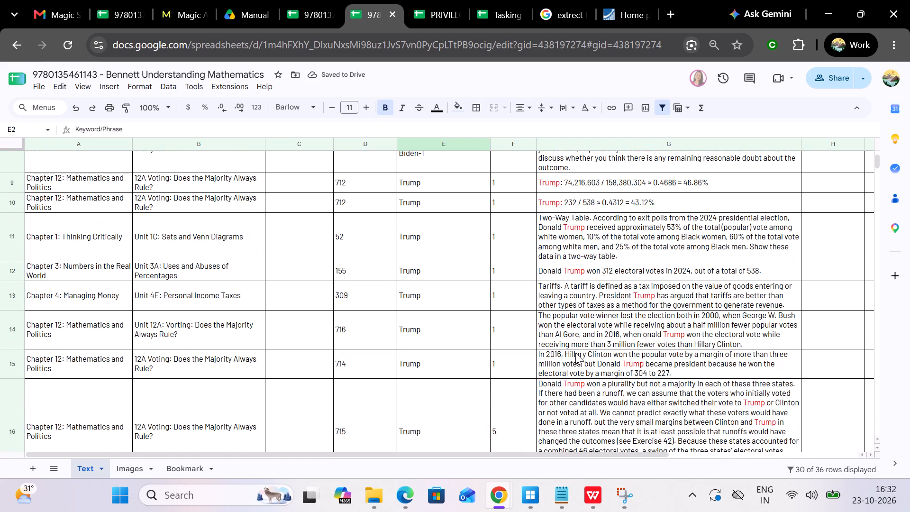
scroll(575, 353, "up", 2)
left_click(545, 309)
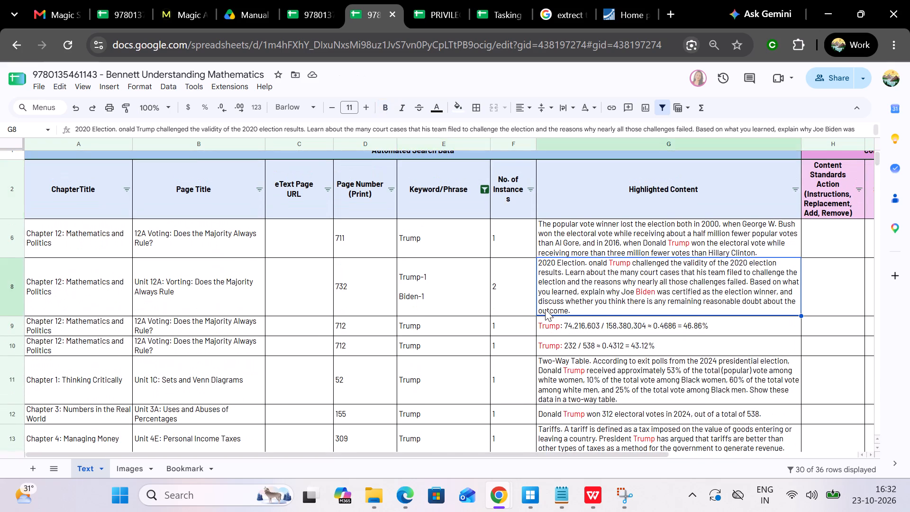
scroll(545, 309, "up", 1)
scroll(545, 309, "down", 1)
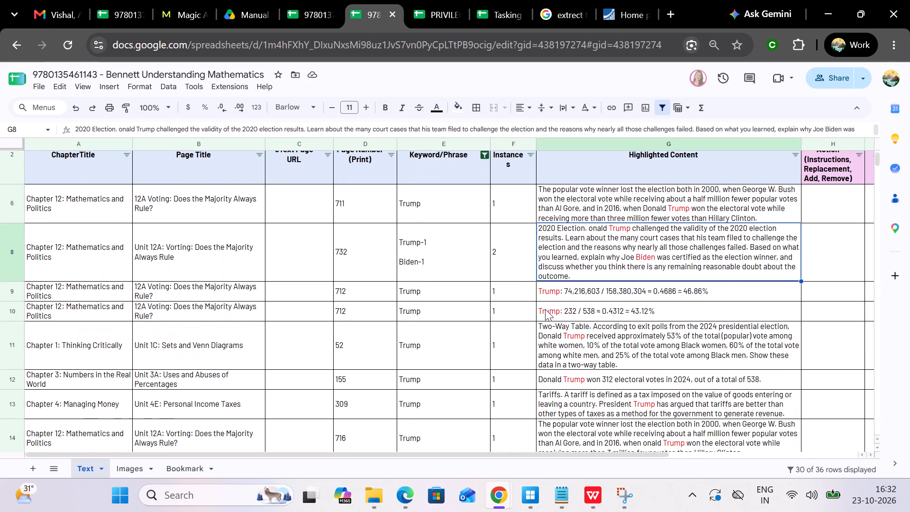
scroll(545, 309, "down", 5)
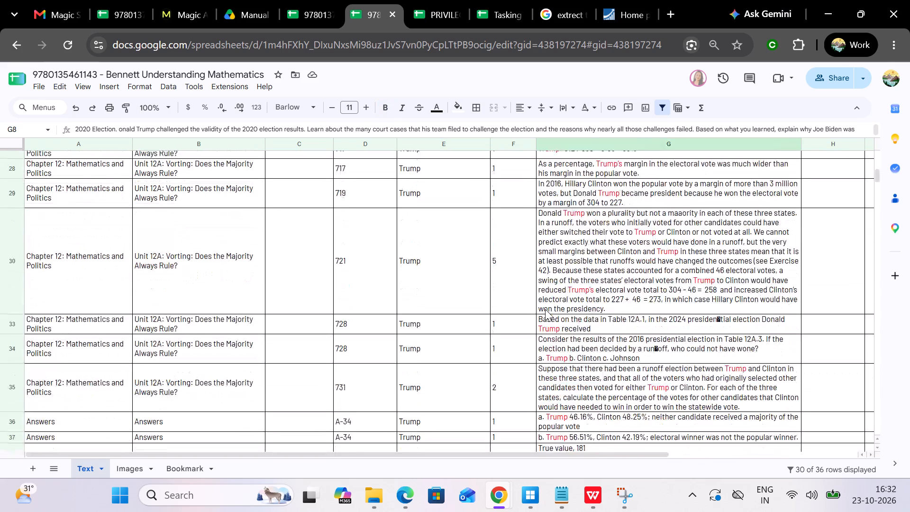
scroll(545, 309, "down", 1)
scroll(545, 309, "up", 9)
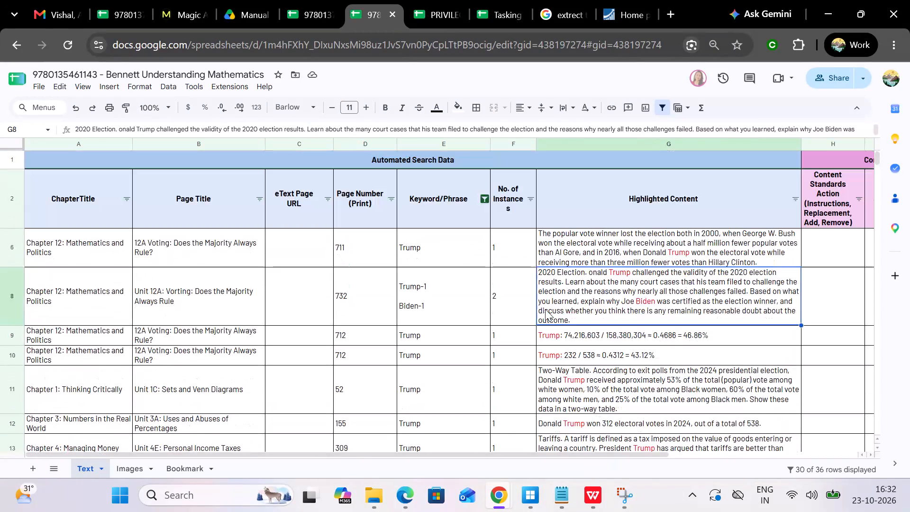
Select the No. of Instances cells F6:F41 to read the sum for the filtered Trump rows.
left_click_drag(512, 246, 509, 232)
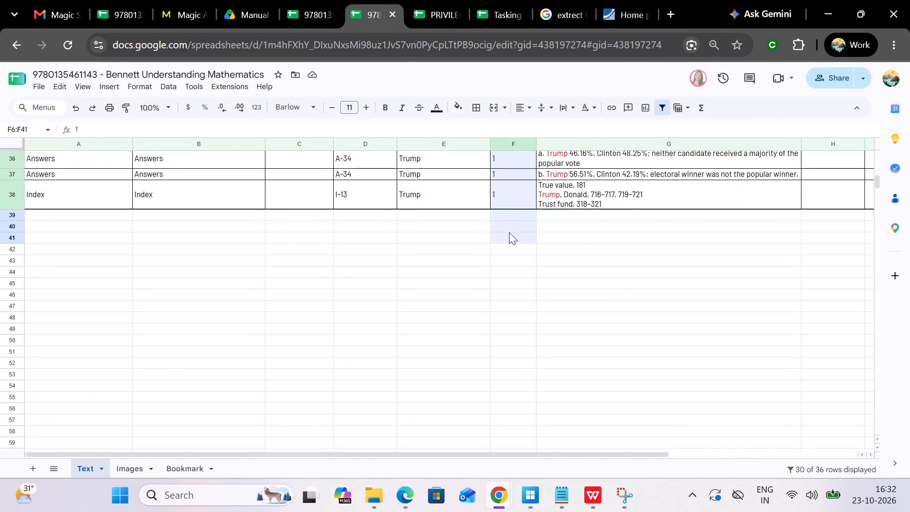
Adjust the No. of Instances selection to F6:F38 to read its sum, and look over the Trump rows it covers.
left_click_drag(509, 232, 508, 201)
scroll(508, 201, "up", 6)
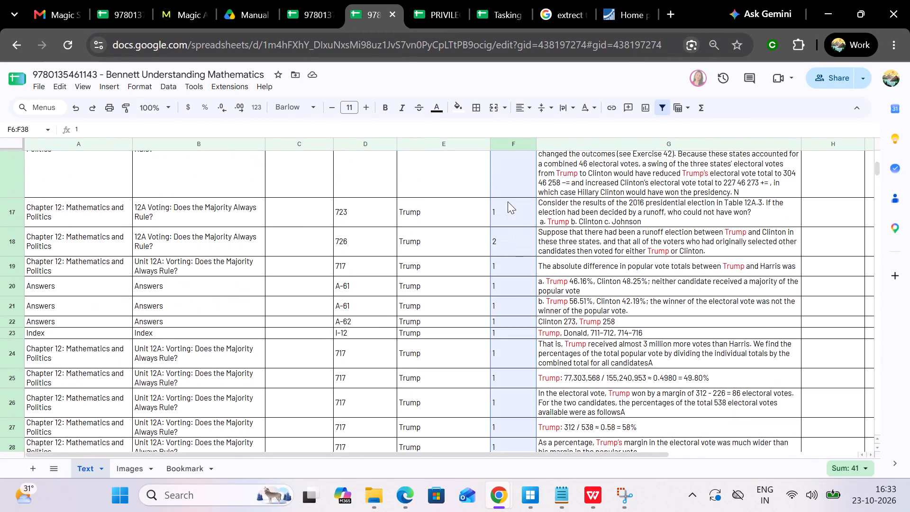
scroll(508, 201, "up", 4)
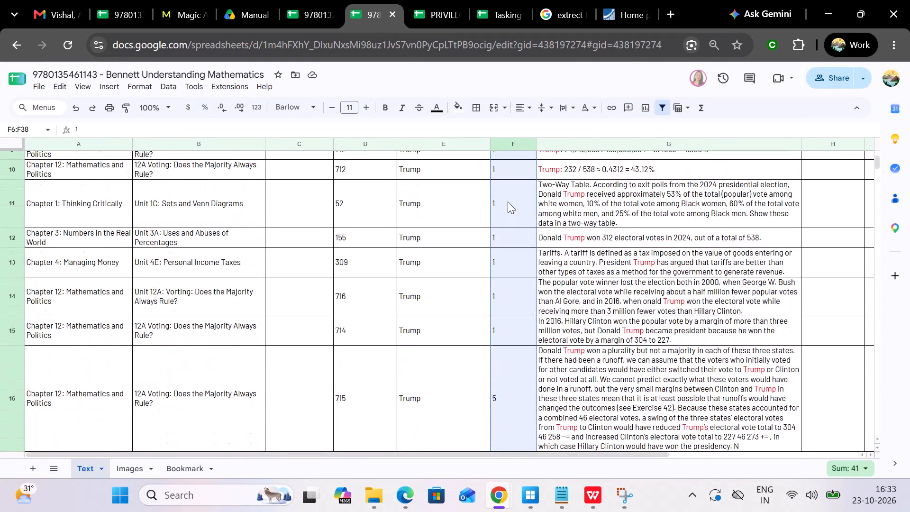
scroll(508, 201, "up", 2)
scroll(508, 201, "down", 3)
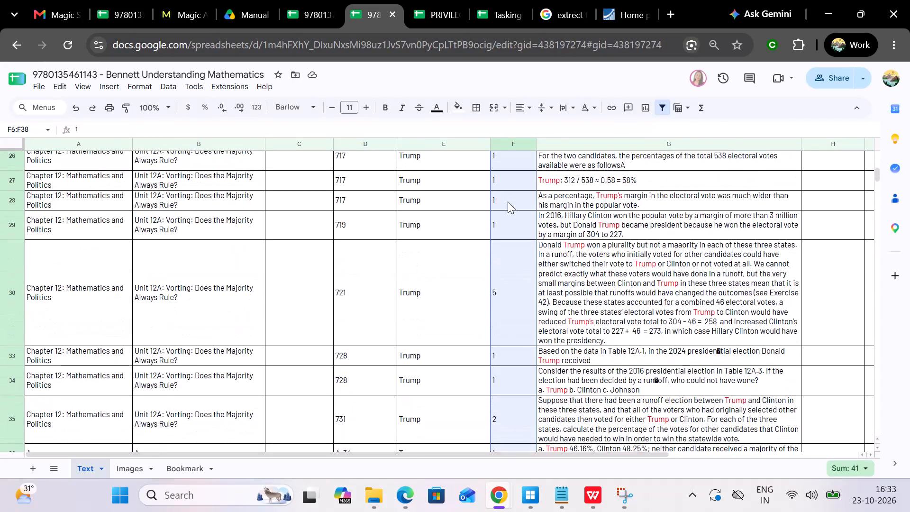
scroll(508, 201, "down", 4)
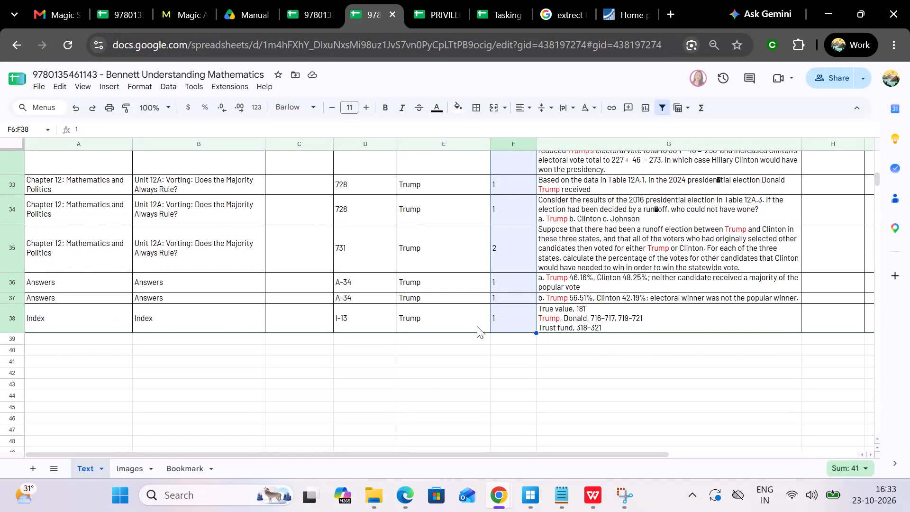
scroll(477, 326, "up", 2)
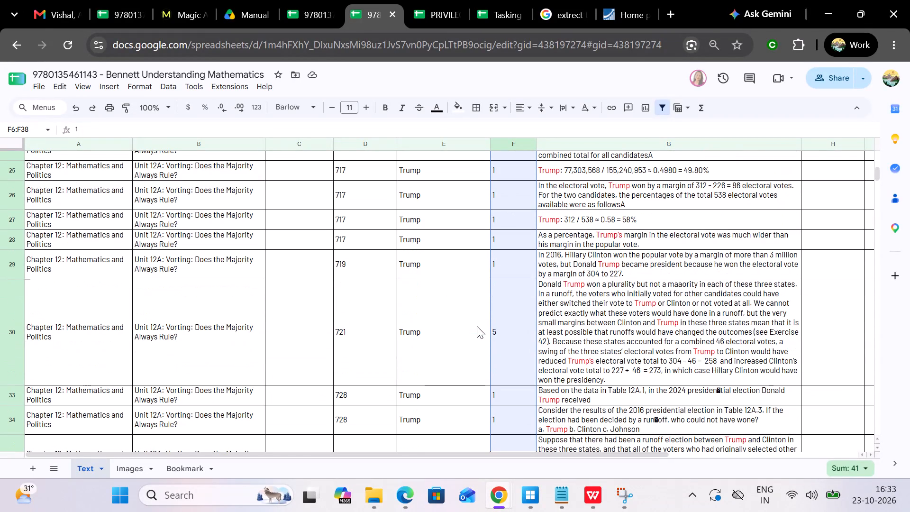
scroll(477, 326, "down", 1)
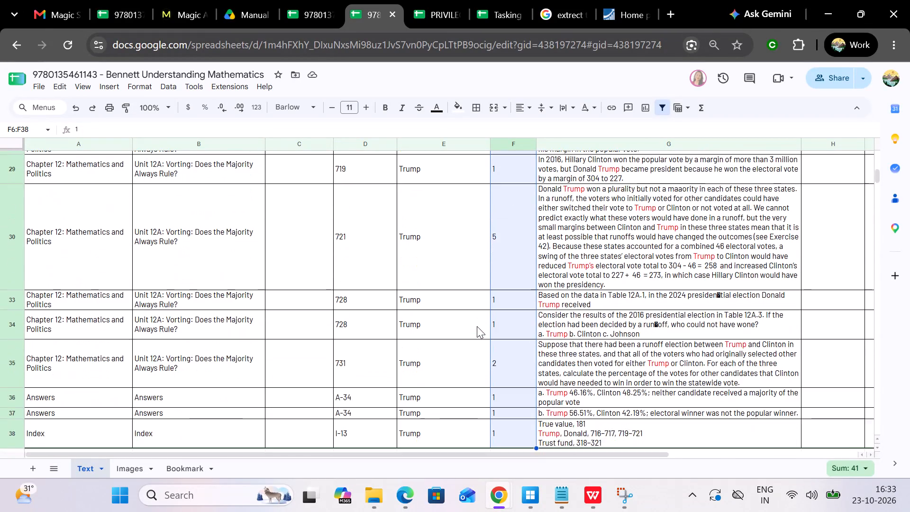
scroll(477, 326, "down", 1)
scroll(475, 362, "up", 5)
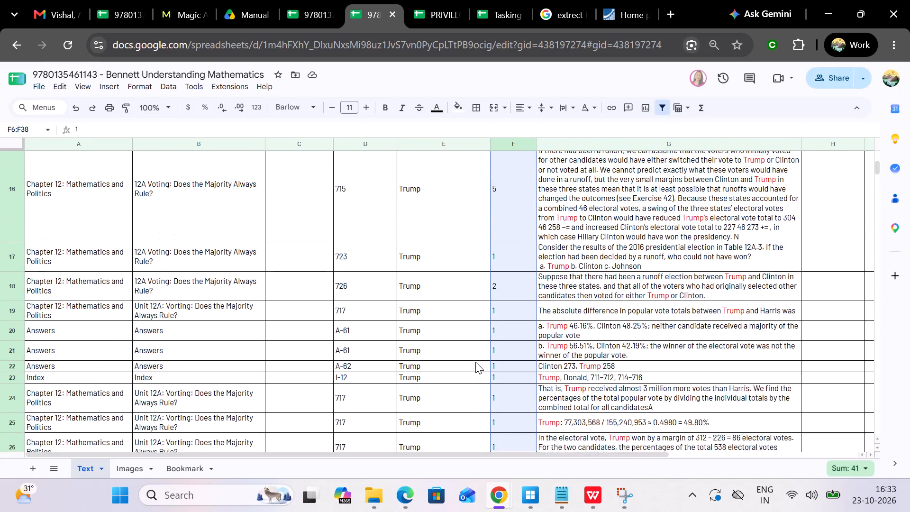
scroll(475, 362, "down", 1)
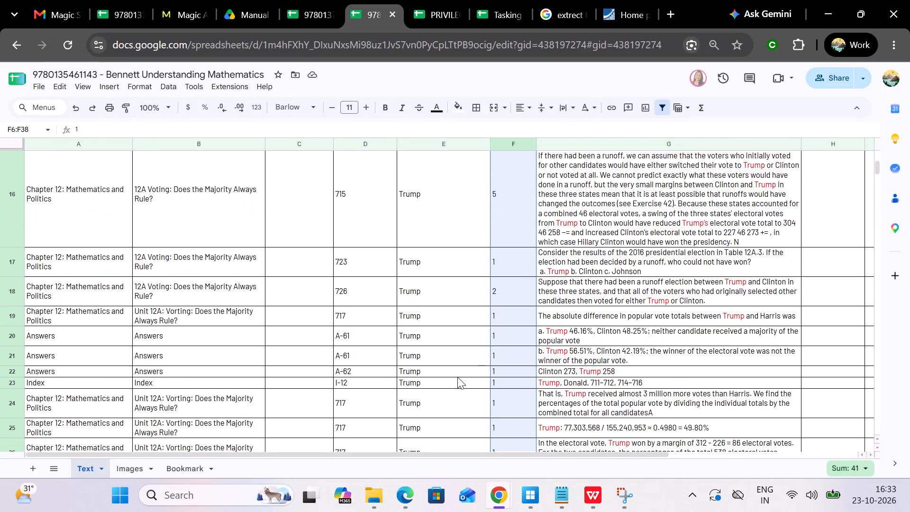
View the edit history of Highlighted Content cell G24 and step back through its three previous edits.
left_click(457, 377)
left_click(481, 386)
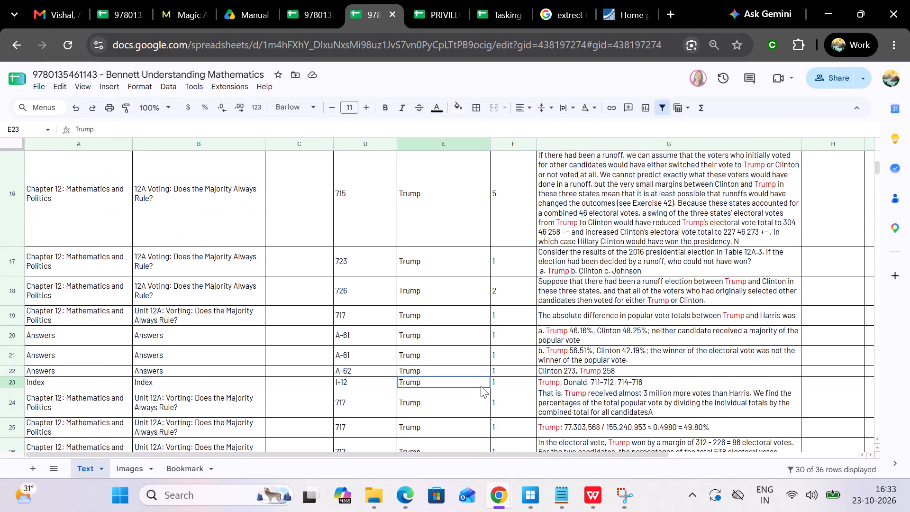
left_click(502, 386)
left_click(547, 409)
right_click(547, 409)
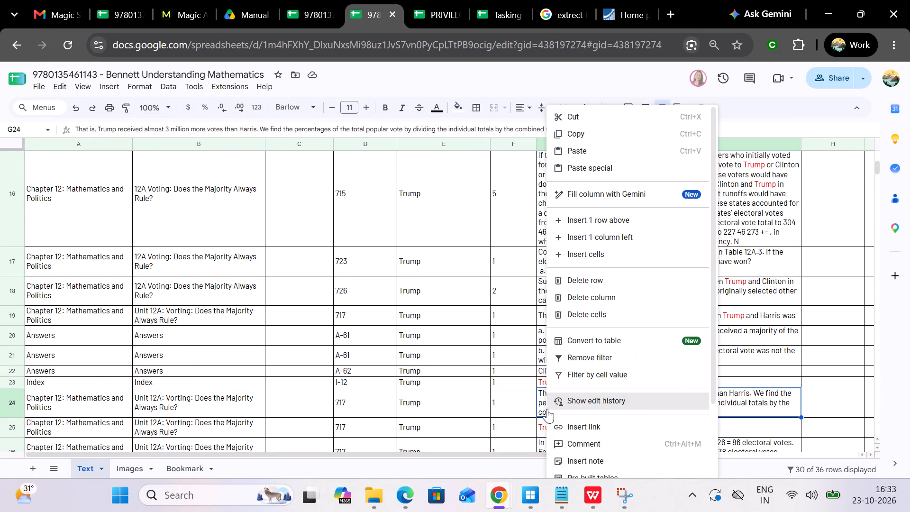
left_click(582, 407)
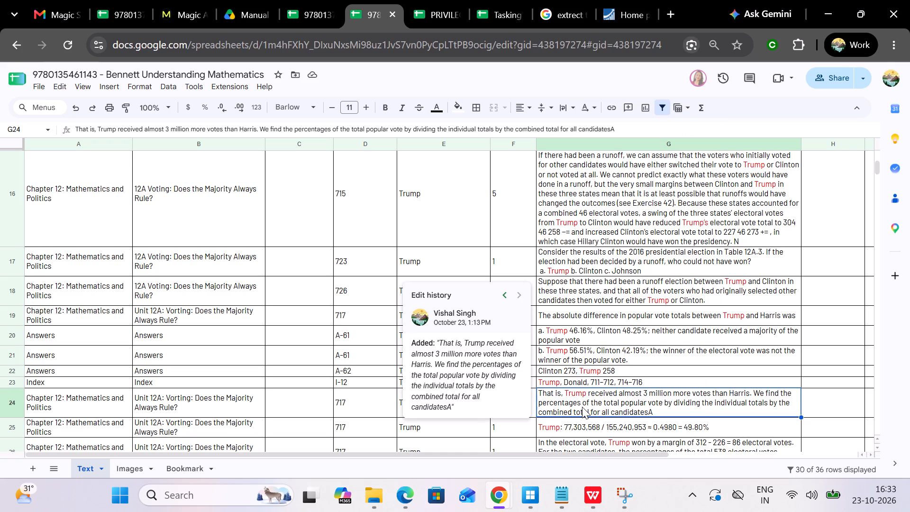
left_click(507, 297)
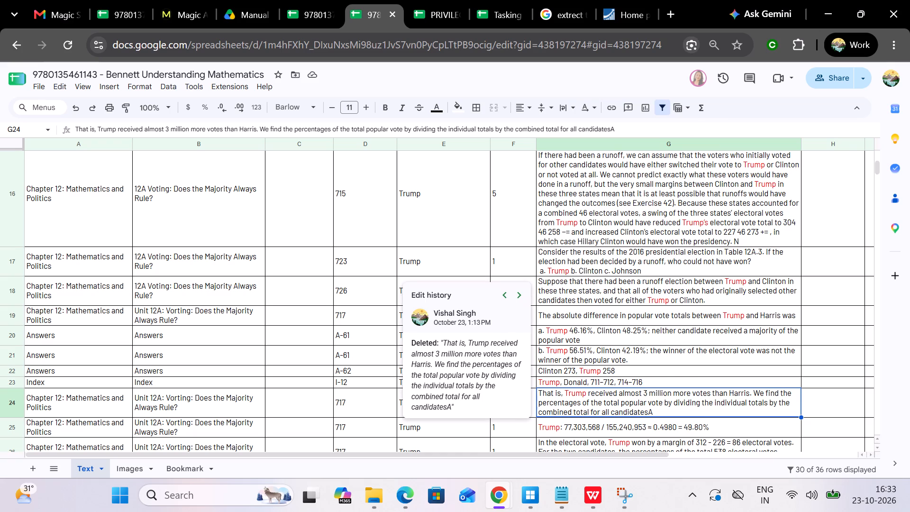
left_click(503, 299)
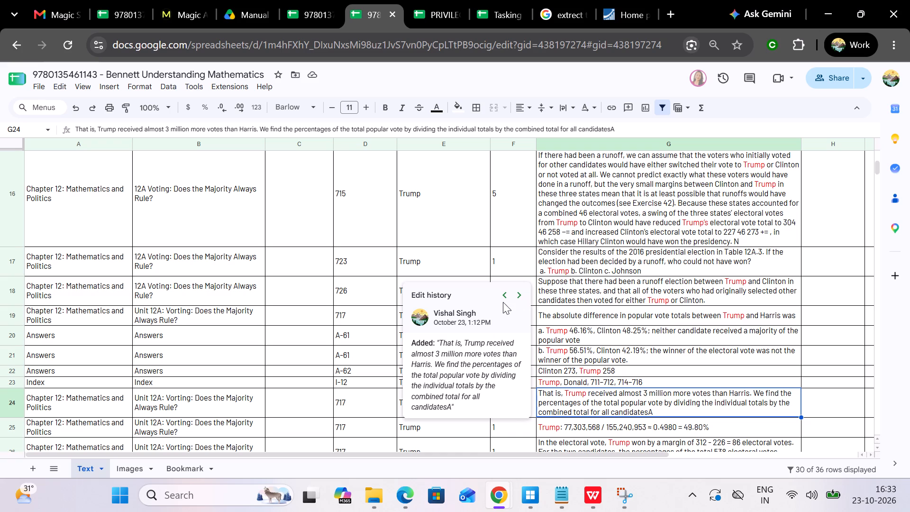
left_click(504, 295)
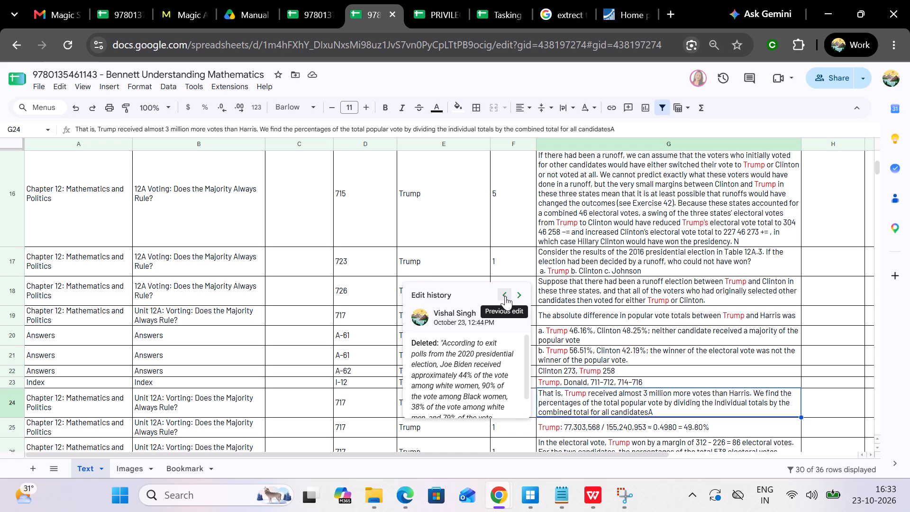
left_click(607, 409)
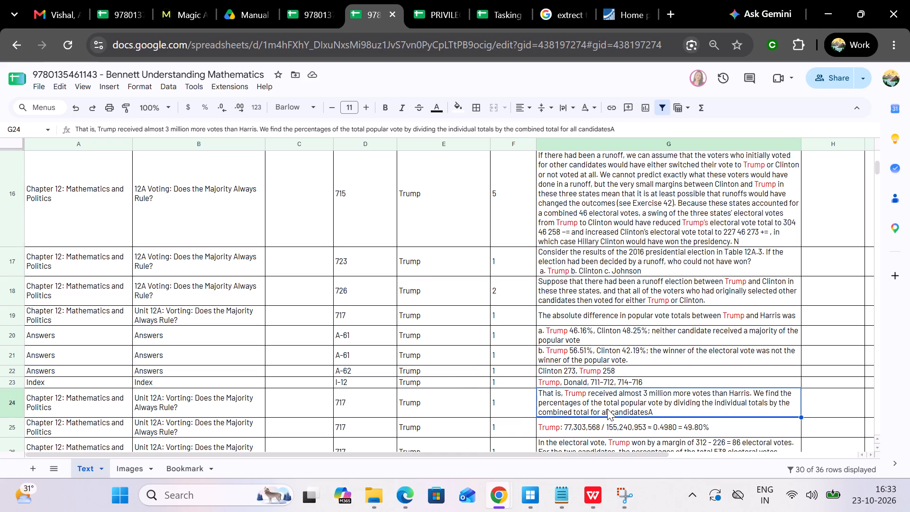
Examine the page 717 to 731 Trump entries and the Answers and Index rows around them.
scroll(607, 409, "down", 2)
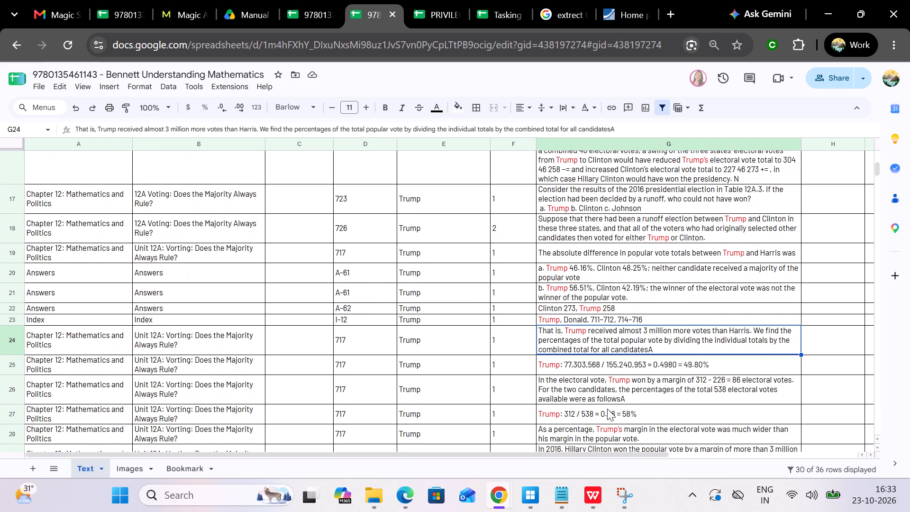
scroll(607, 409, "down", 1)
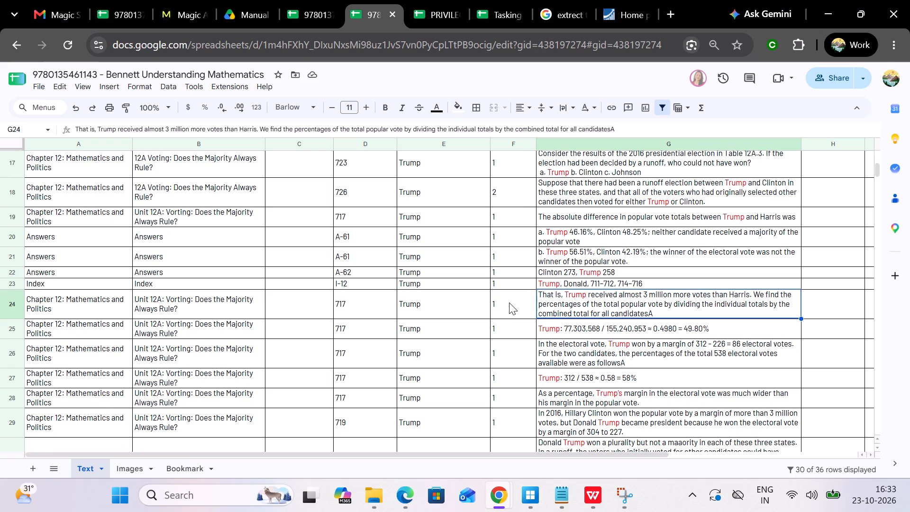
scroll(509, 302, "down", 4)
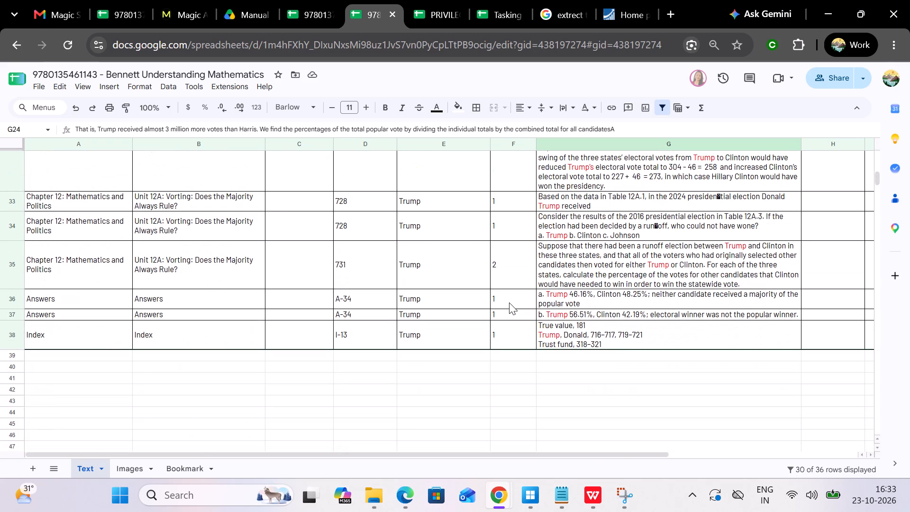
scroll(509, 302, "up", 3)
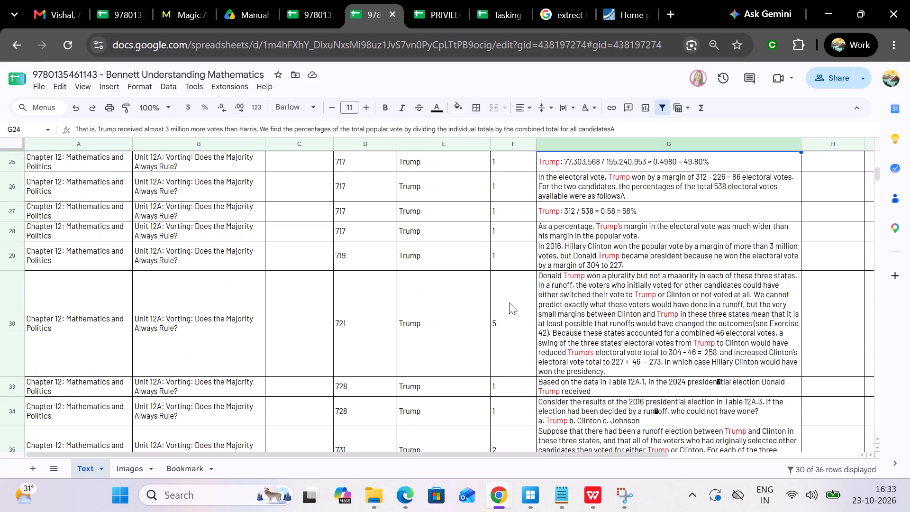
scroll(509, 302, "right", 2)
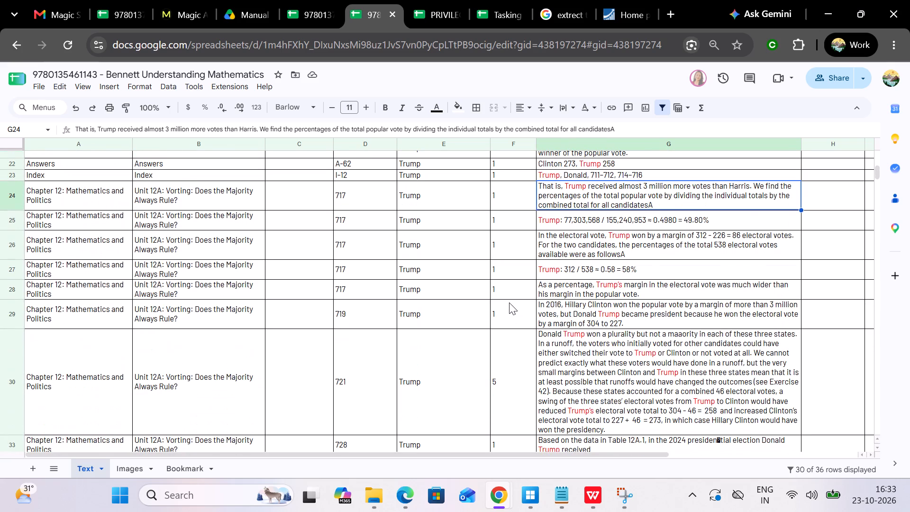
scroll(509, 302, "right", 1)
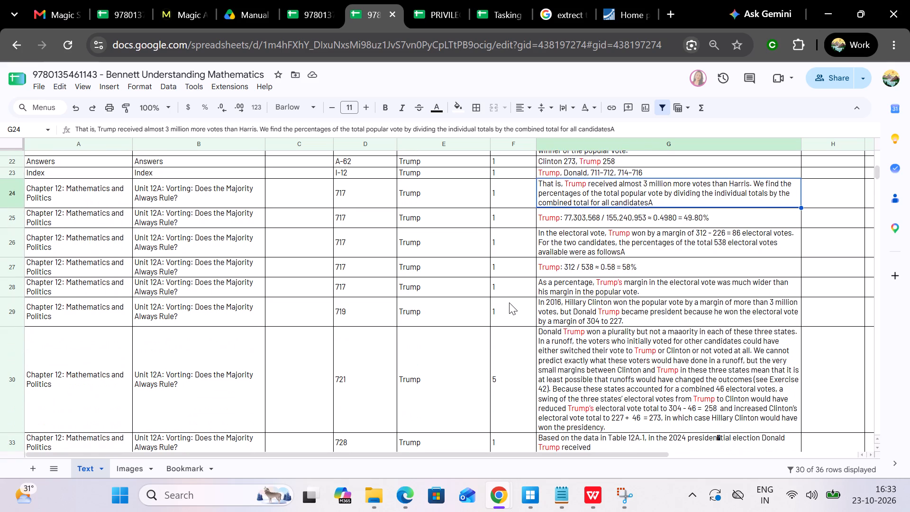
scroll(509, 302, "right", 1)
scroll(509, 302, "down", 1)
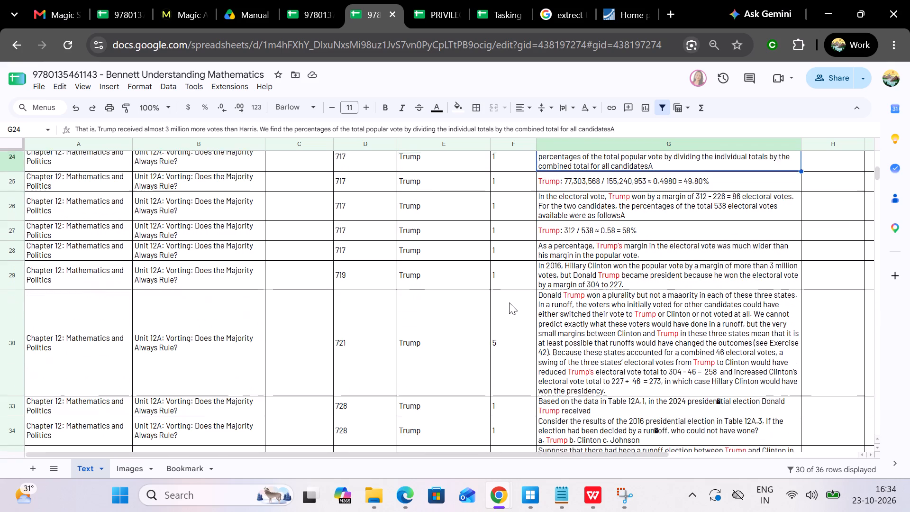
scroll(509, 302, "down", 1)
scroll(509, 302, "up", 3)
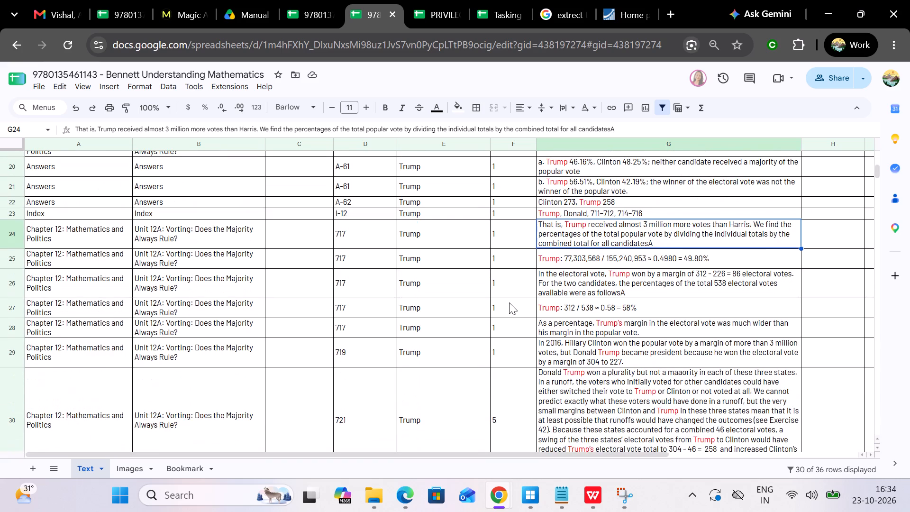
scroll(509, 302, "up", 1)
scroll(523, 264, "up", 1)
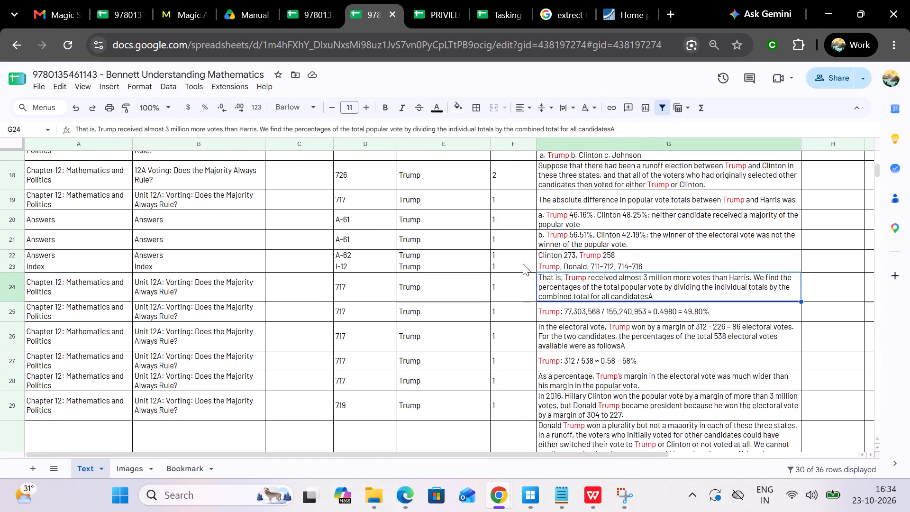
View the edit history of Highlighted Content cell G21 in the Answers A-61 row, including its earlier edits.
scroll(523, 264, "up", 1)
left_click(573, 237)
right_click(573, 237)
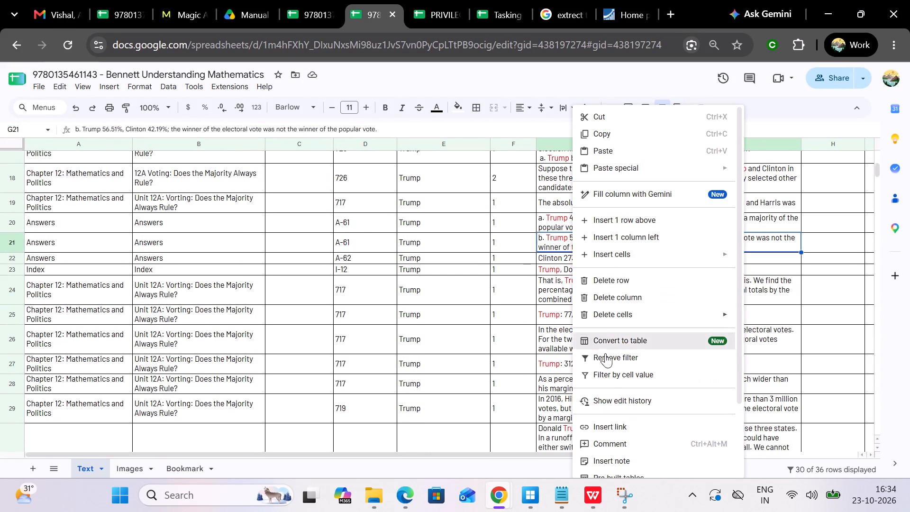
left_click(607, 397)
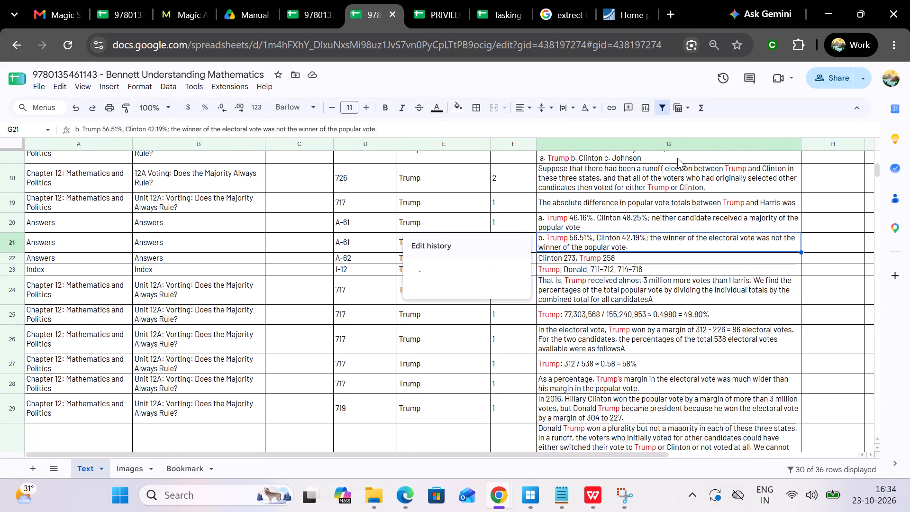
left_click(506, 240)
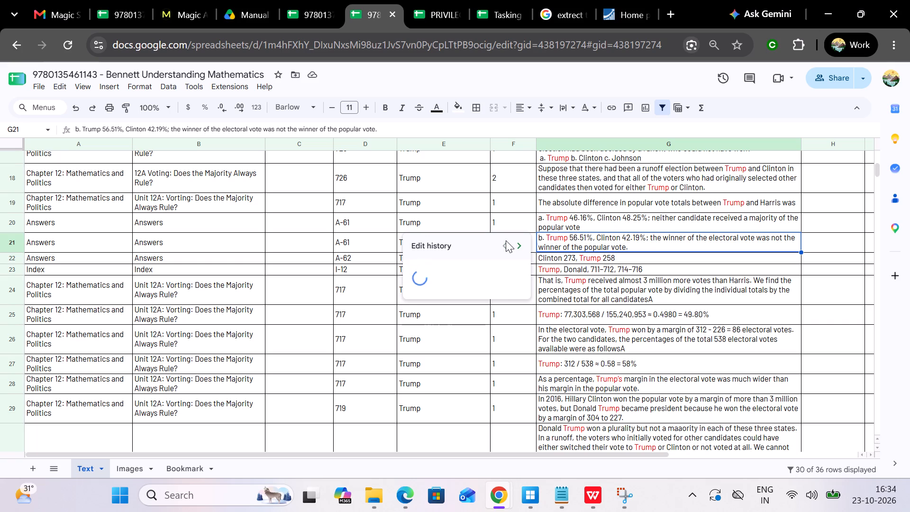
left_click(506, 240)
left_click(569, 241)
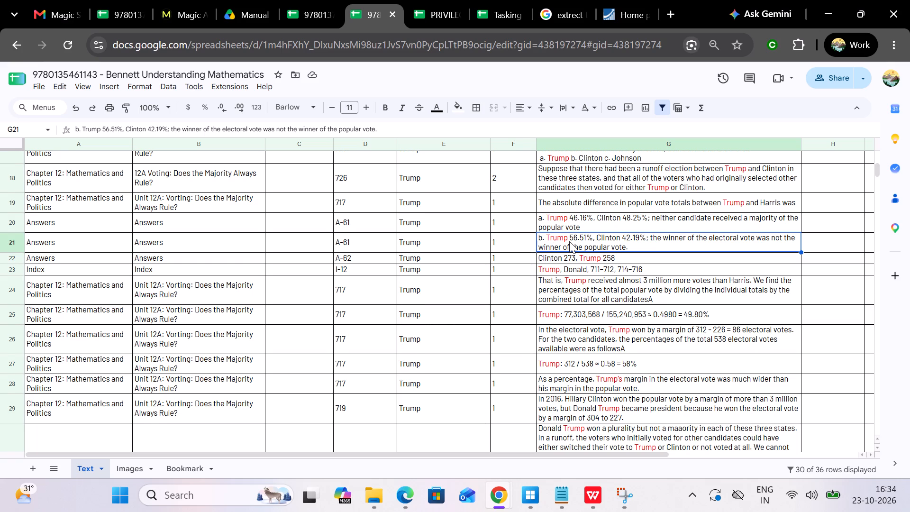
Review the filtered Trump rows from the first entry down to the Index row, inspecting Highlighted Content cells G8 and G35.
scroll(569, 241, "up", 9)
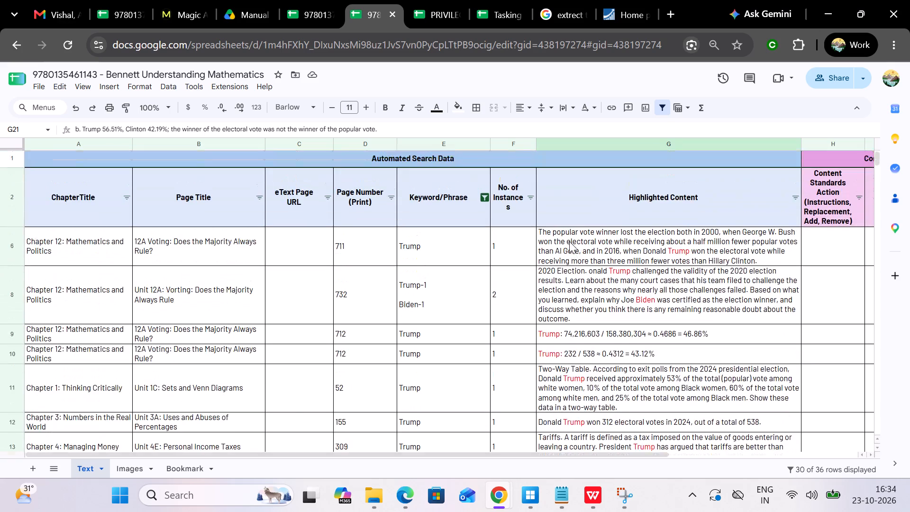
scroll(569, 241, "up", 1)
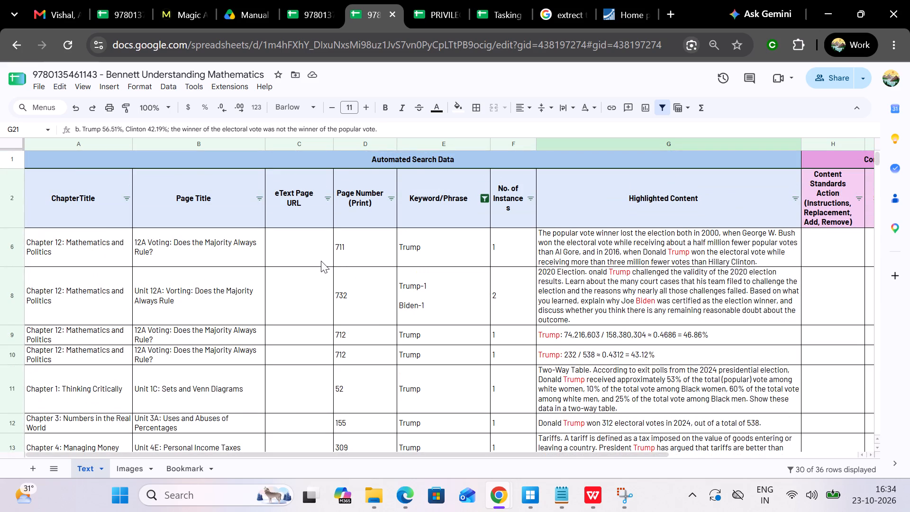
left_click(199, 295)
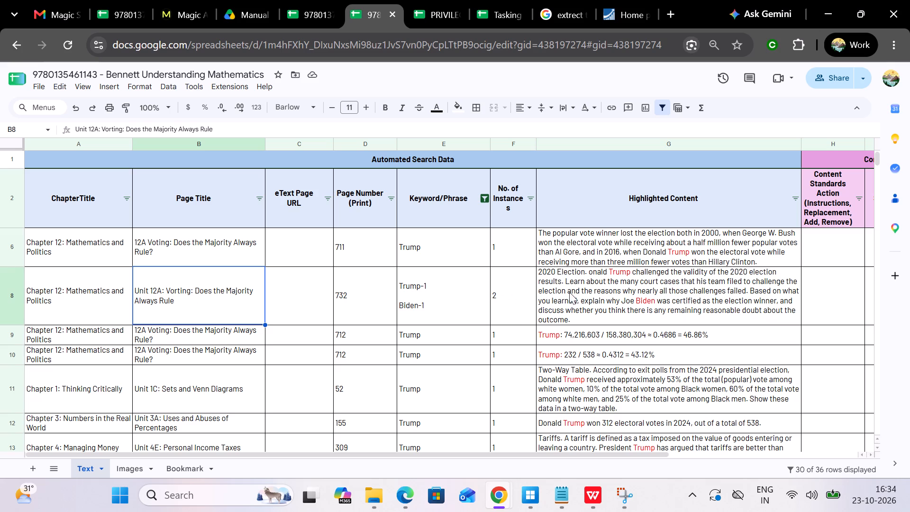
left_click(591, 292)
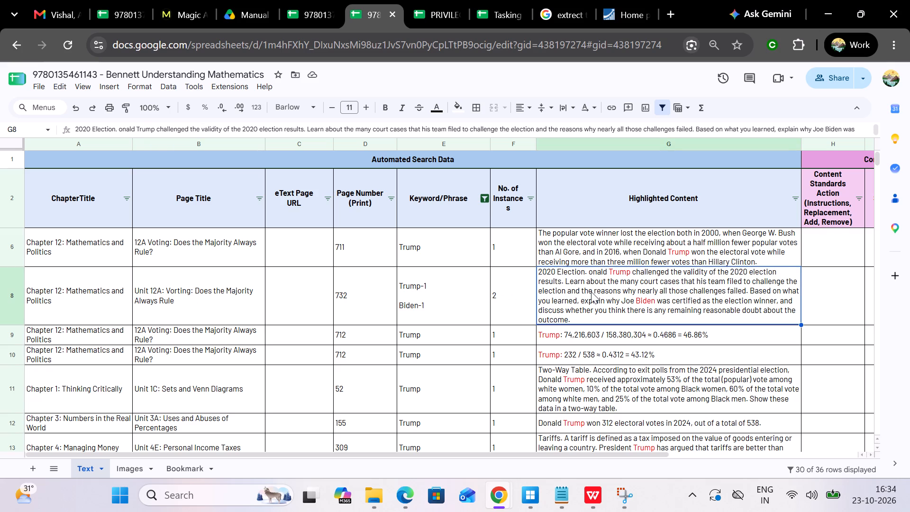
scroll(591, 292, "down", 5)
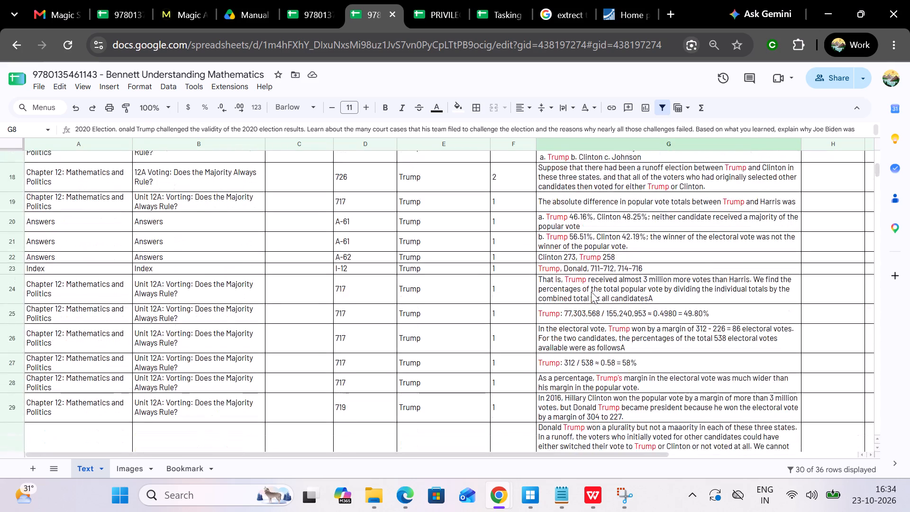
scroll(591, 292, "down", 1)
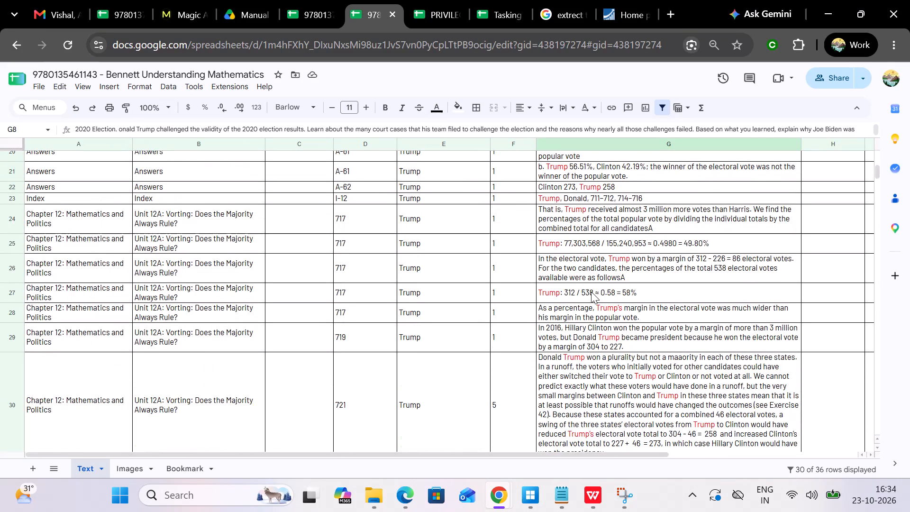
scroll(591, 292, "down", 1)
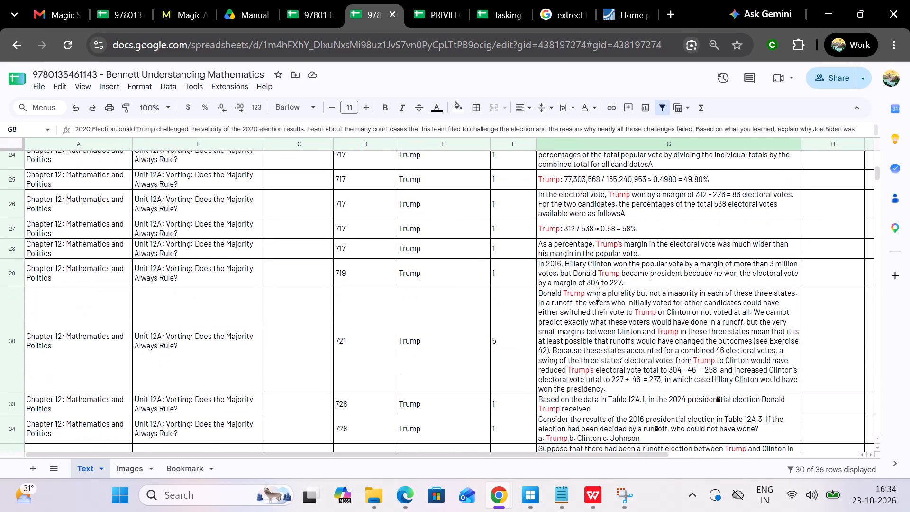
scroll(591, 292, "down", 3)
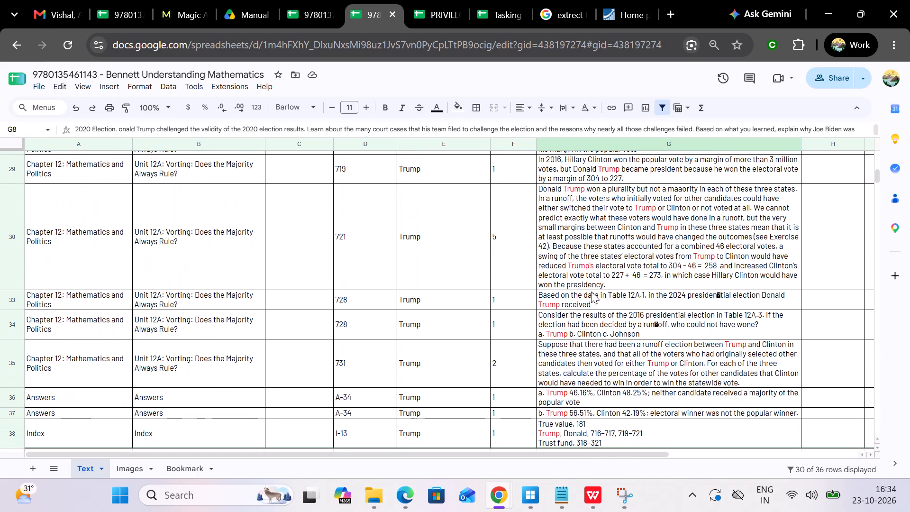
left_click(618, 373)
scroll(618, 373, "up", 14)
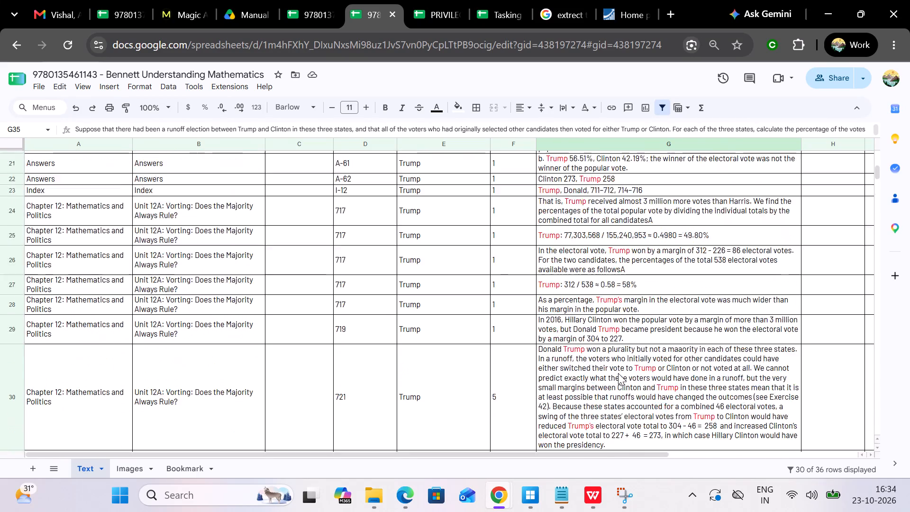
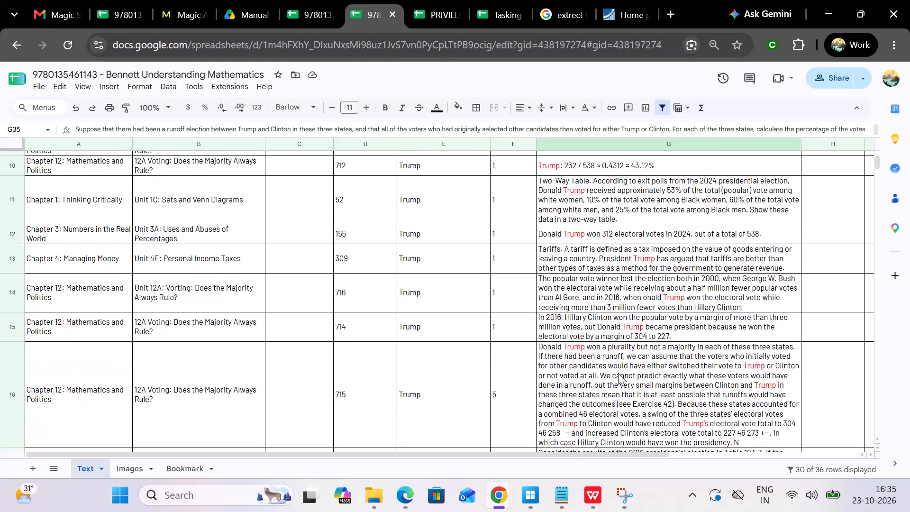
Examine the filtered Trump rows from page 711 down to the final Index row, inspecting the Page Title cell of the page 732 entry.
scroll(618, 373, "down", 1)
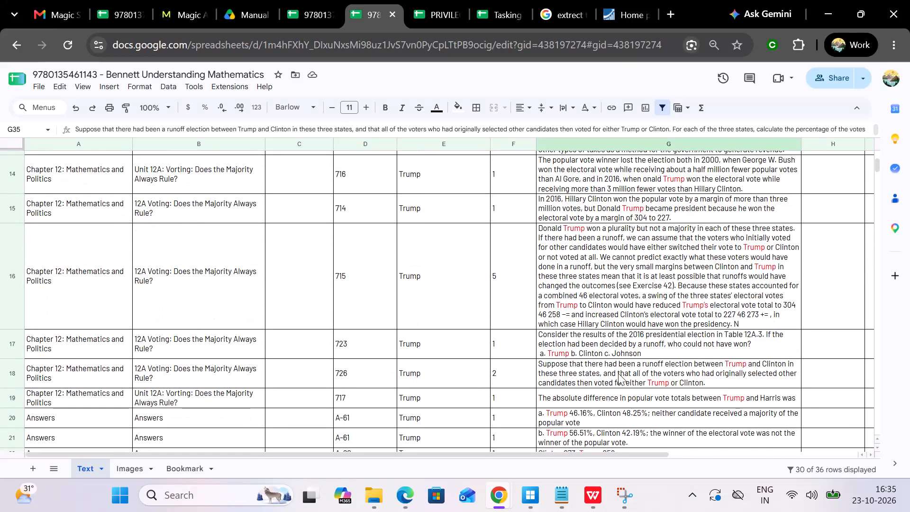
scroll(618, 373, "down", 2)
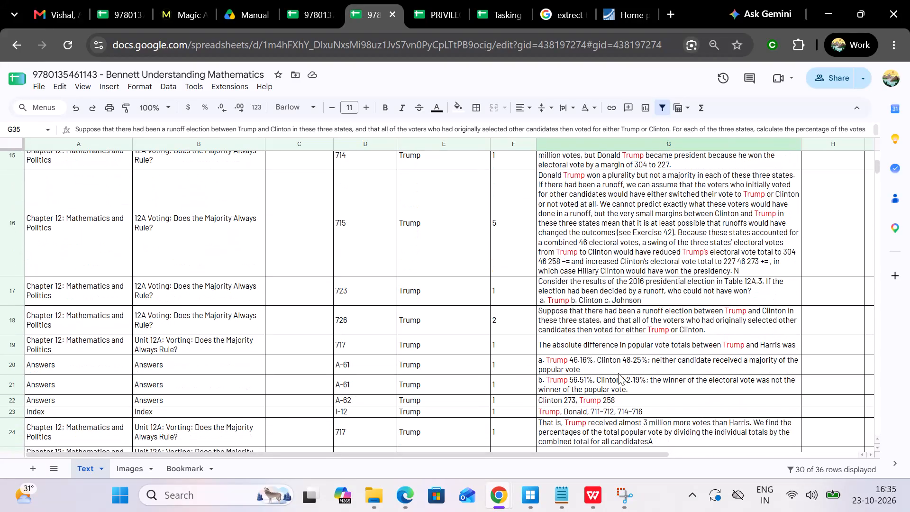
scroll(618, 373, "down", 1)
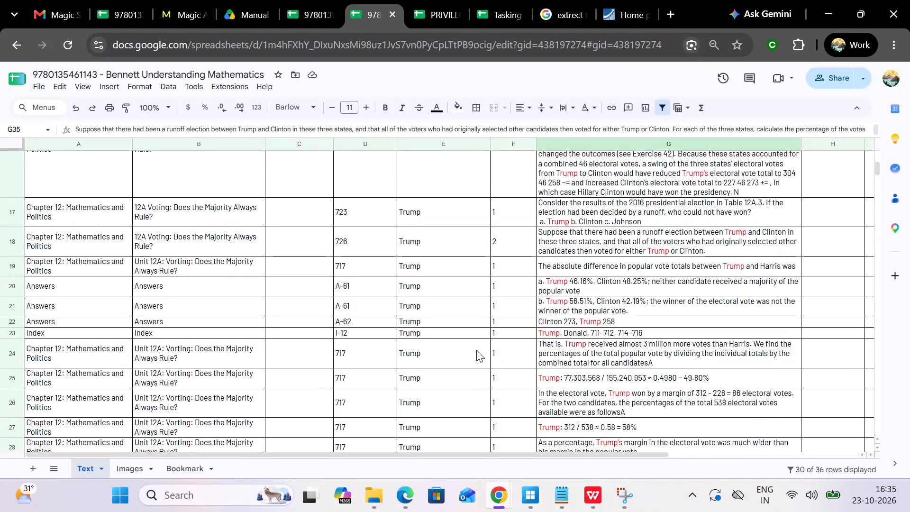
scroll(213, 222, "up", 7)
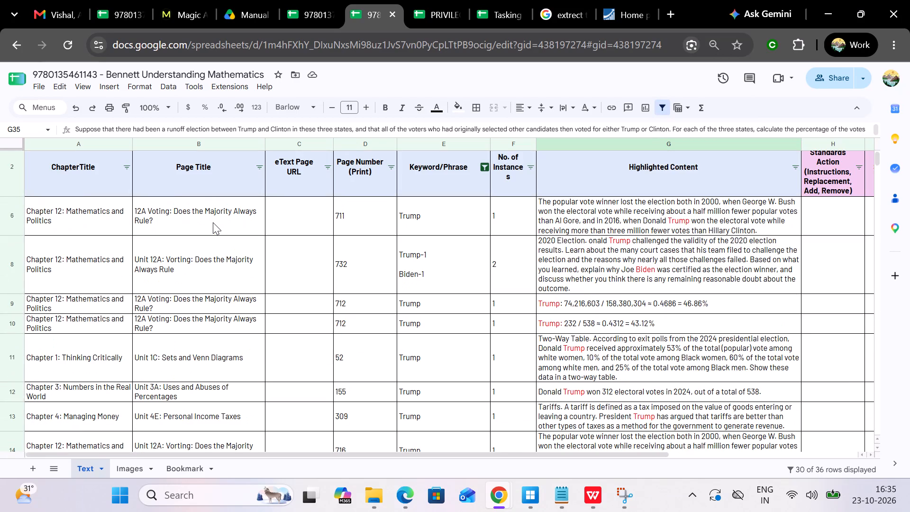
scroll(207, 284, "down", 4)
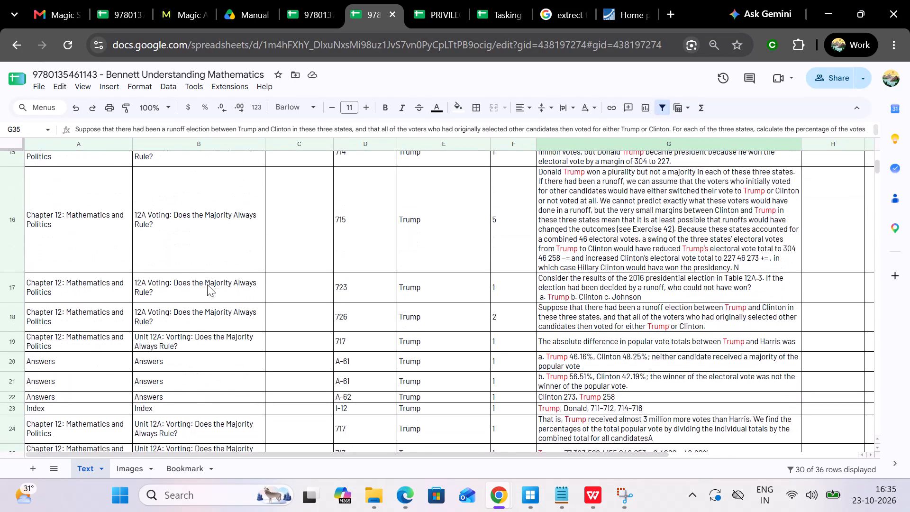
scroll(207, 284, "down", 4)
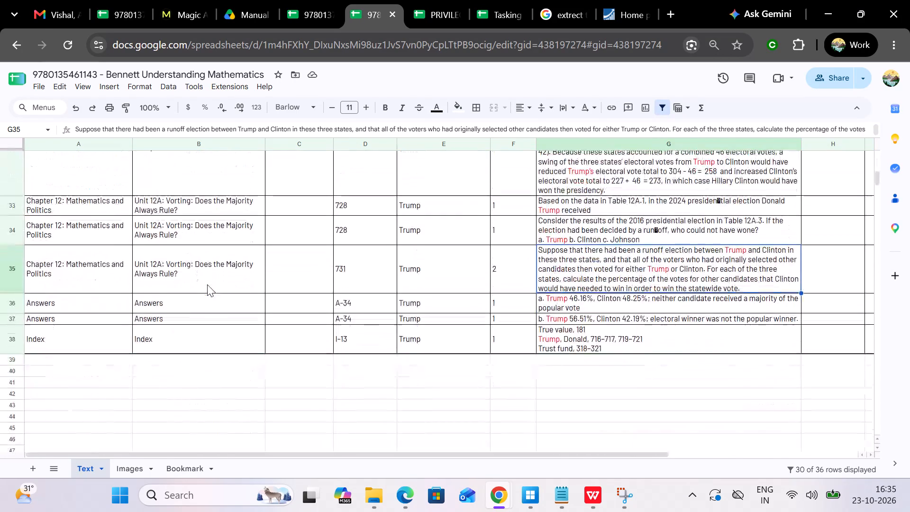
scroll(207, 284, "down", 1)
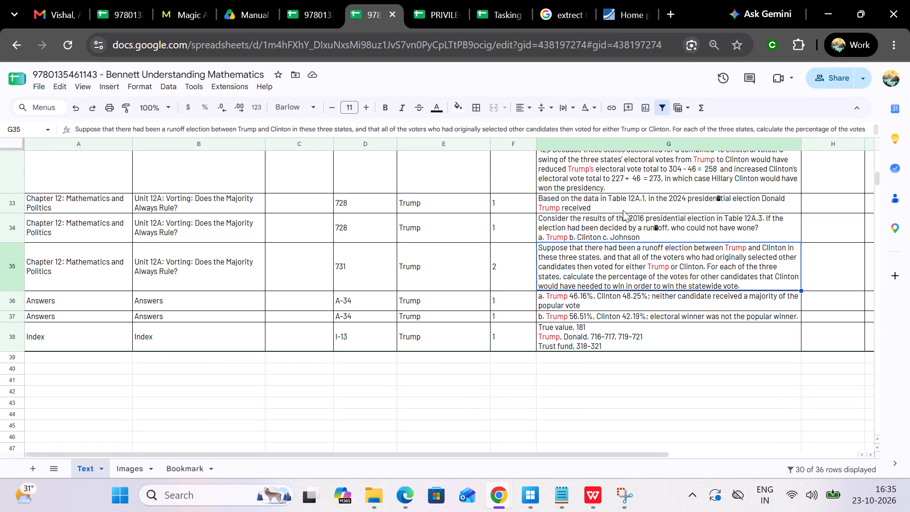
scroll(622, 213, "up", 1)
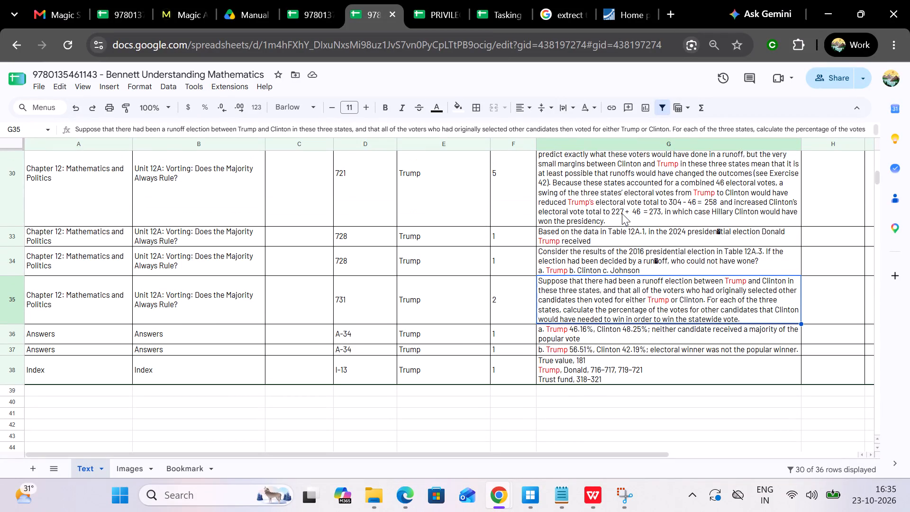
scroll(622, 213, "up", 1)
scroll(146, 237, "up", 12)
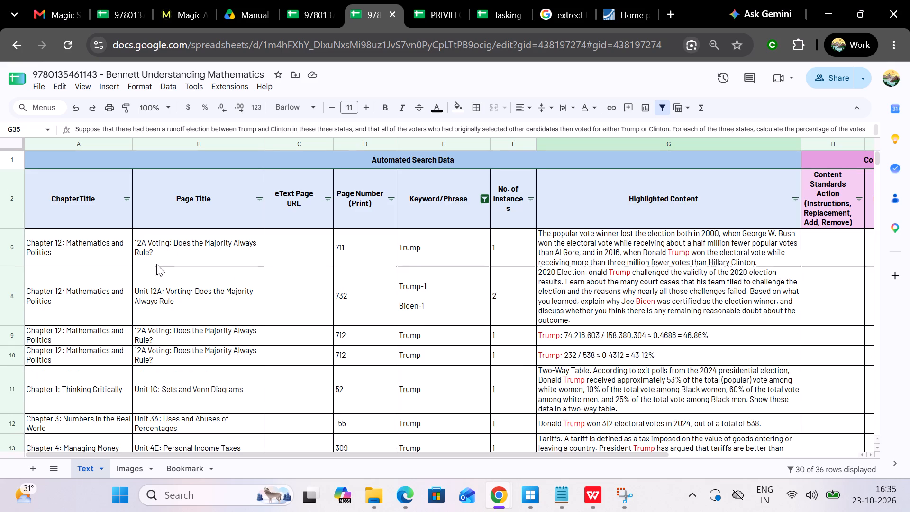
left_click(164, 290)
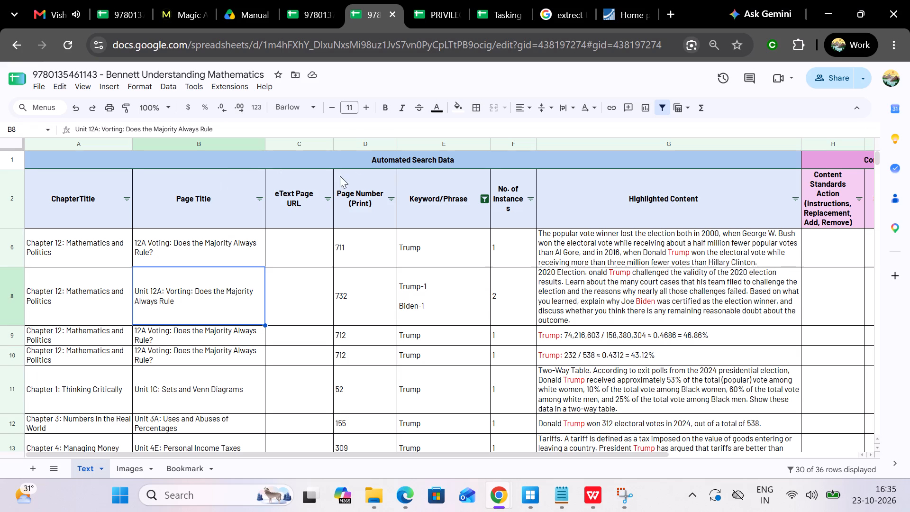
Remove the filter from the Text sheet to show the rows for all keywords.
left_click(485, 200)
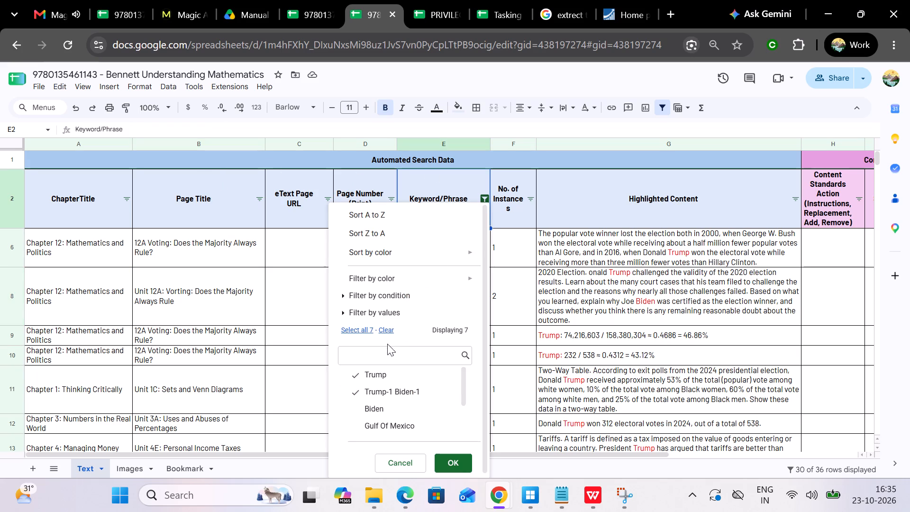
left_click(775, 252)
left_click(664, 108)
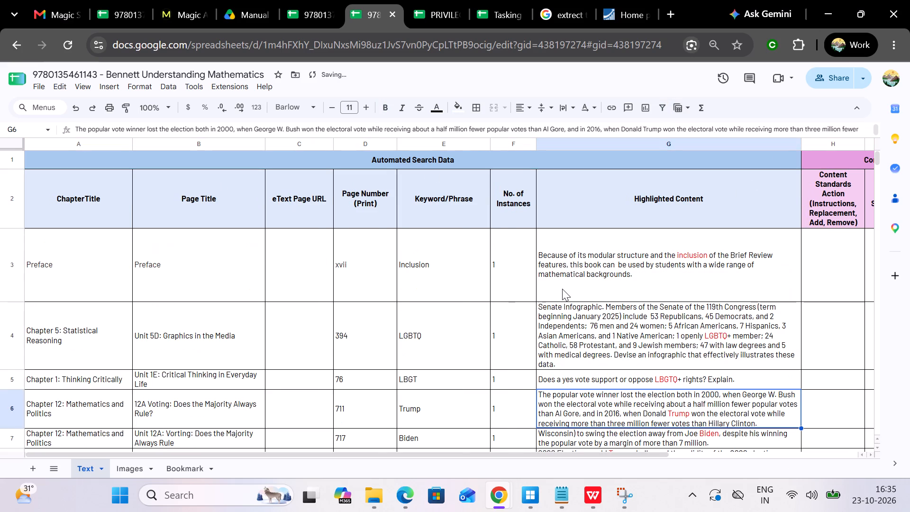
Examine the unfiltered rows from the Preface entry down to the Index entry and the area below them.
scroll(562, 289, "up", 2)
scroll(562, 289, "down", 10)
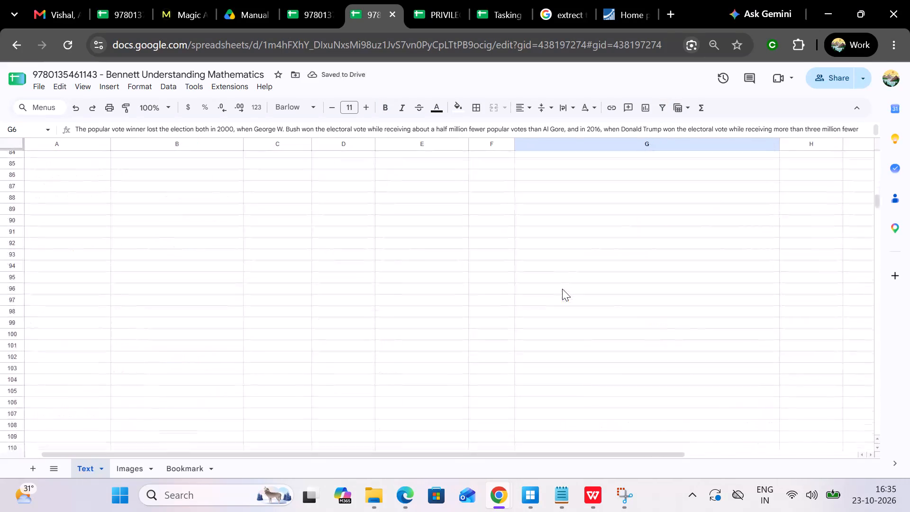
scroll(562, 289, "down", 4)
scroll(562, 289, "right", 5)
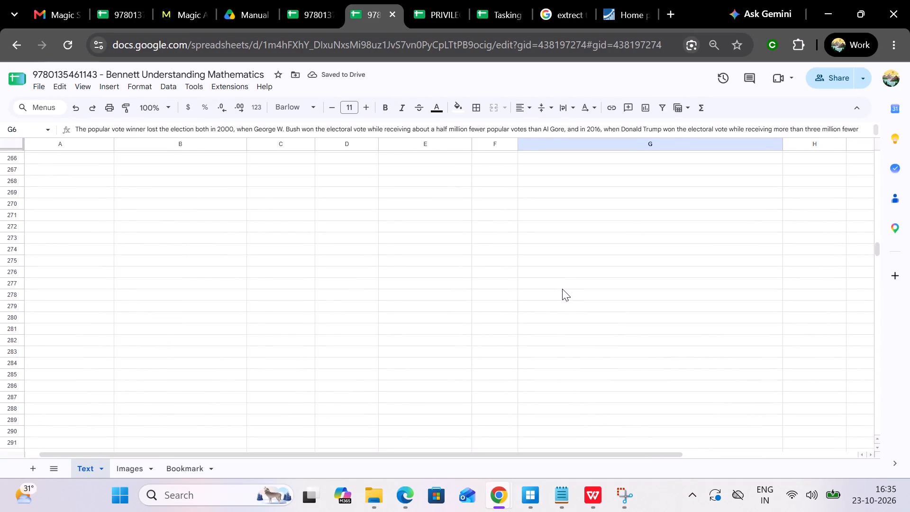
scroll(562, 289, "right", 1)
scroll(562, 289, "up", 13)
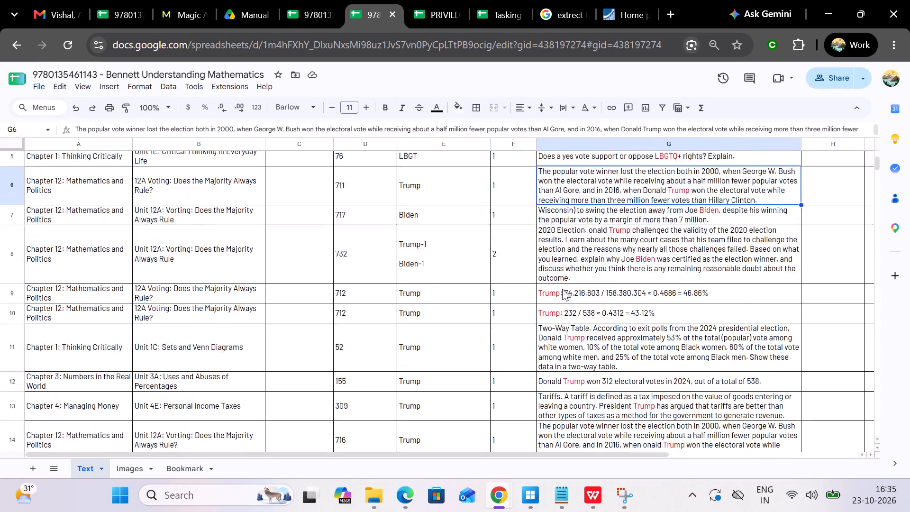
scroll(562, 289, "up", 8)
scroll(562, 289, "down", 3)
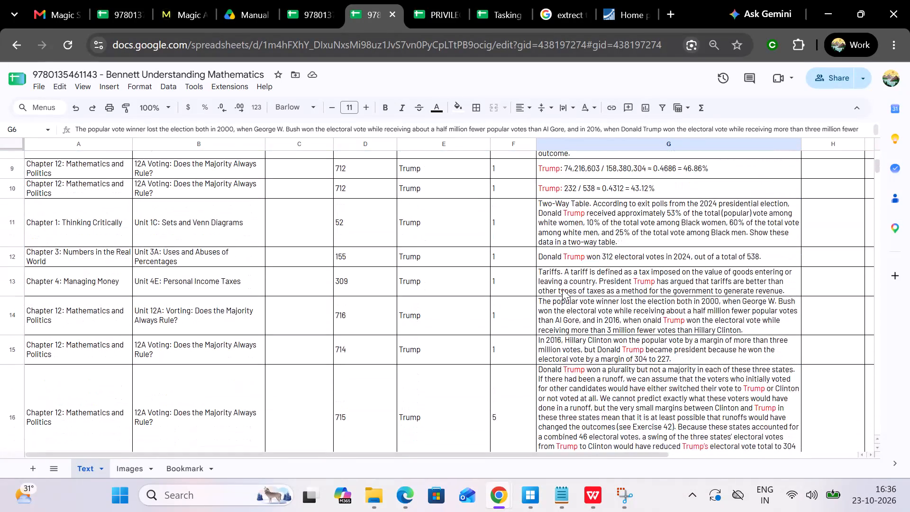
scroll(562, 289, "down", 5)
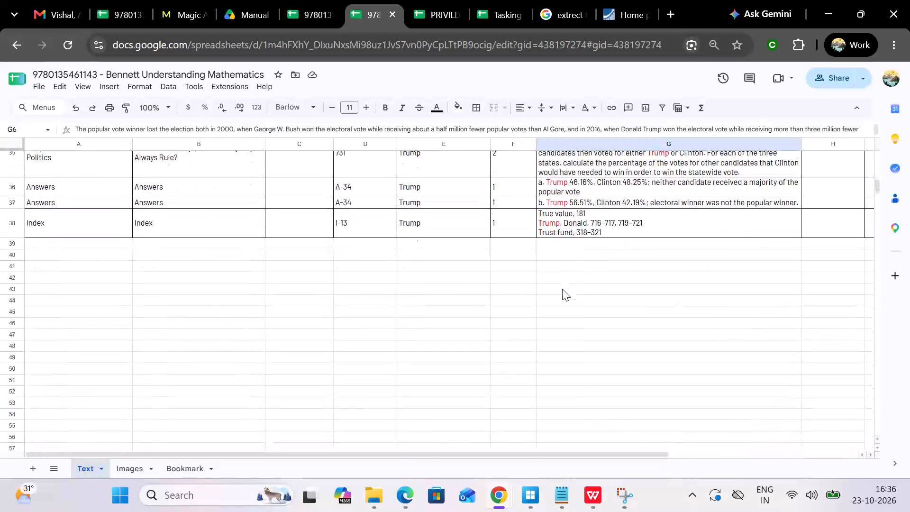
scroll(562, 289, "down", 2)
scroll(562, 289, "up", 1)
scroll(562, 289, "down", 1)
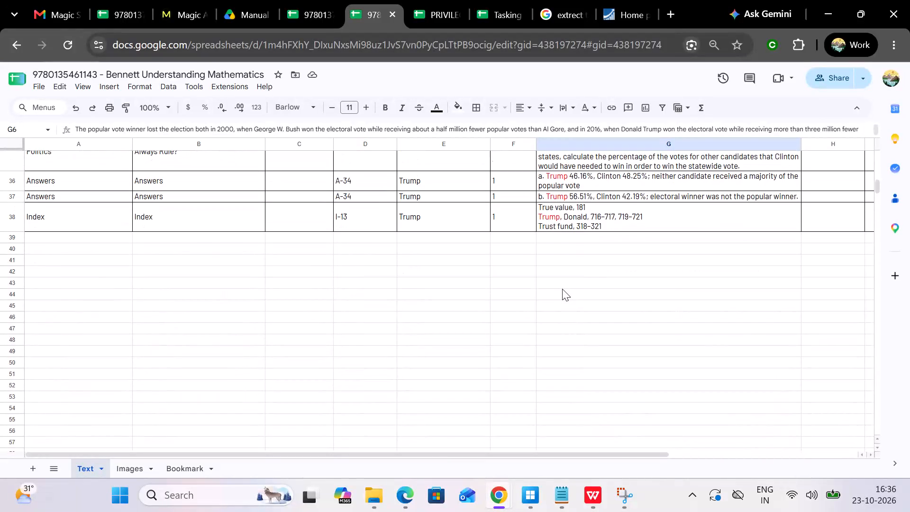
scroll(562, 289, "down", 6)
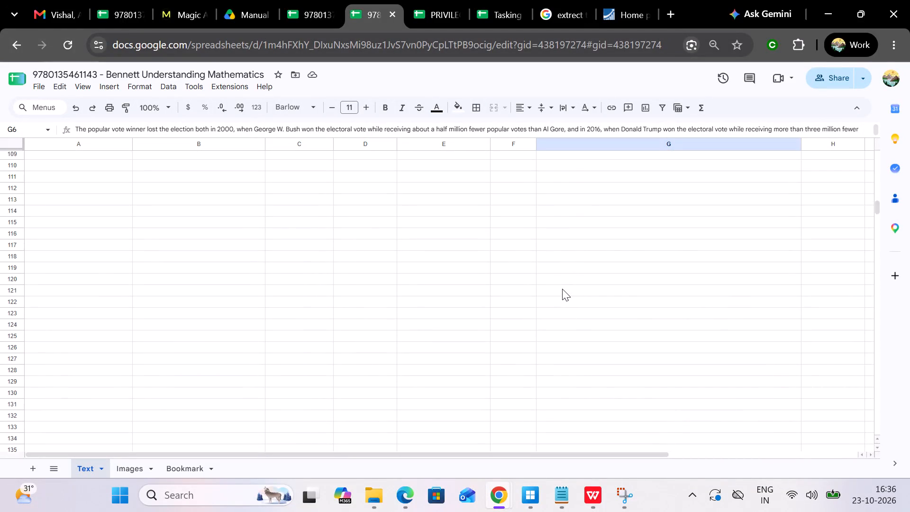
scroll(562, 289, "down", 1)
scroll(562, 289, "up", 14)
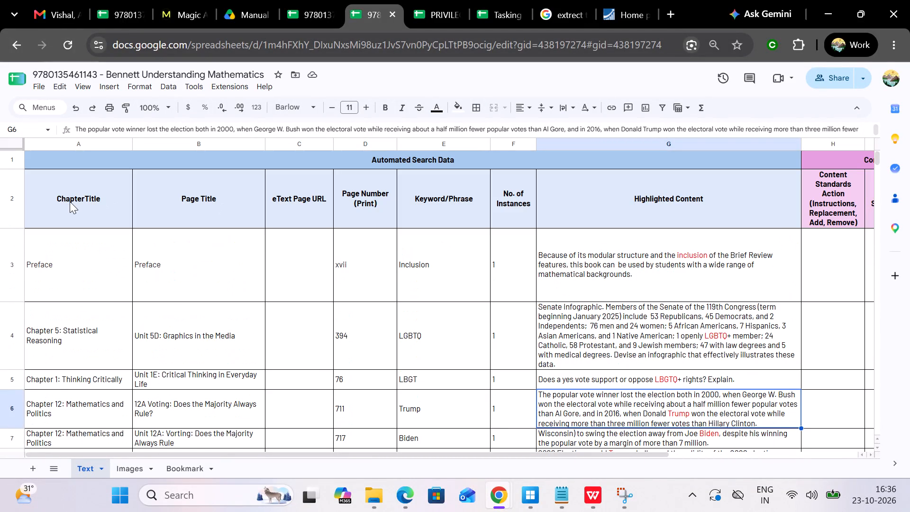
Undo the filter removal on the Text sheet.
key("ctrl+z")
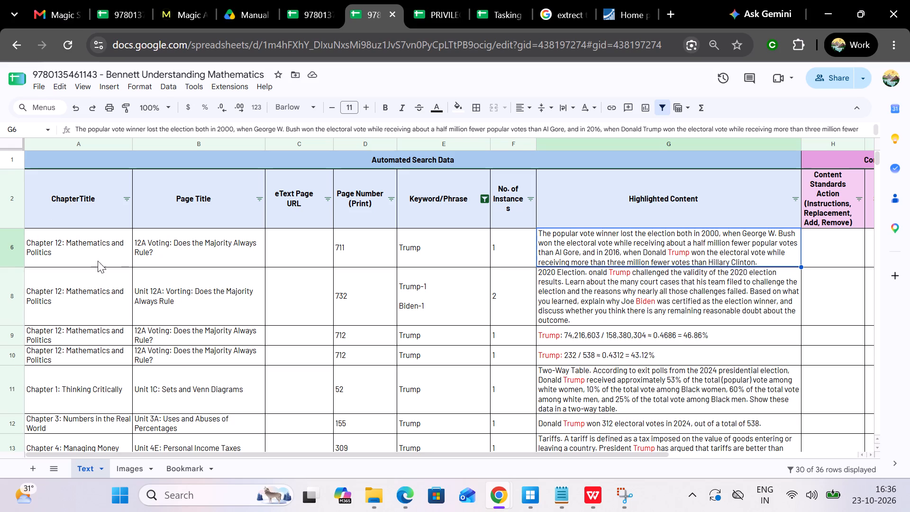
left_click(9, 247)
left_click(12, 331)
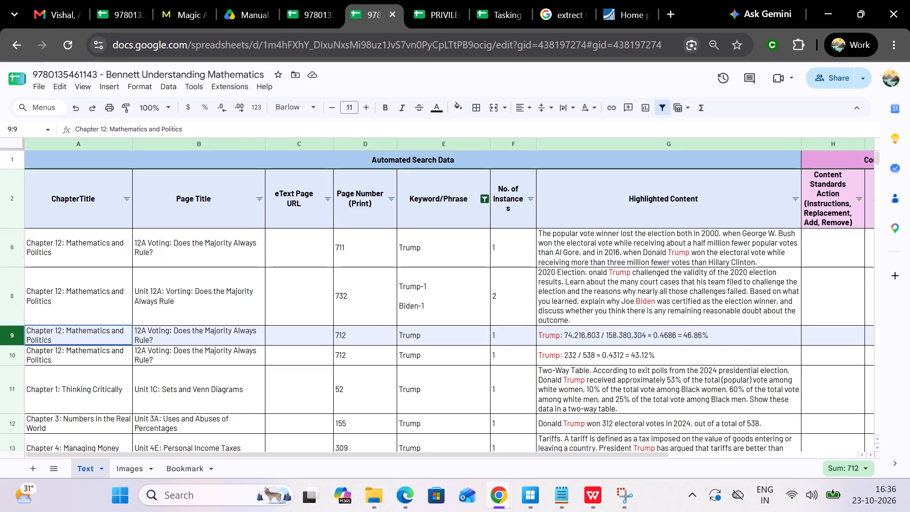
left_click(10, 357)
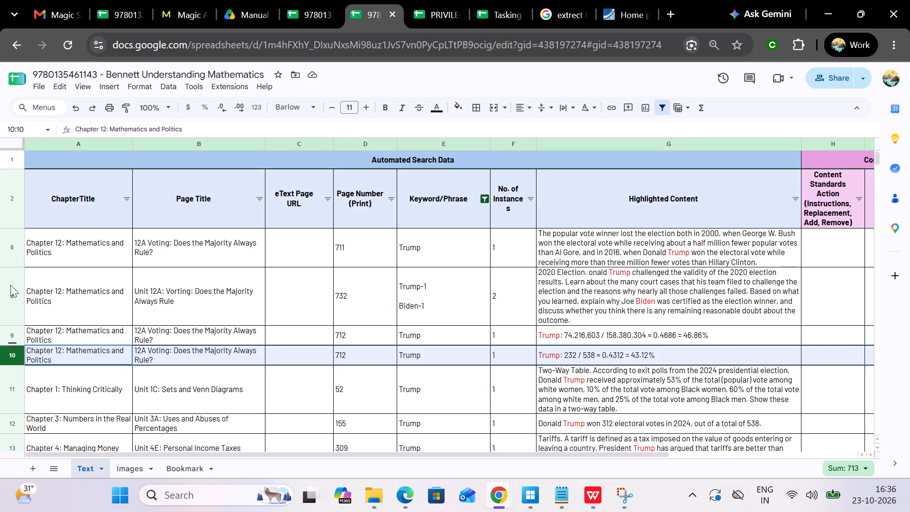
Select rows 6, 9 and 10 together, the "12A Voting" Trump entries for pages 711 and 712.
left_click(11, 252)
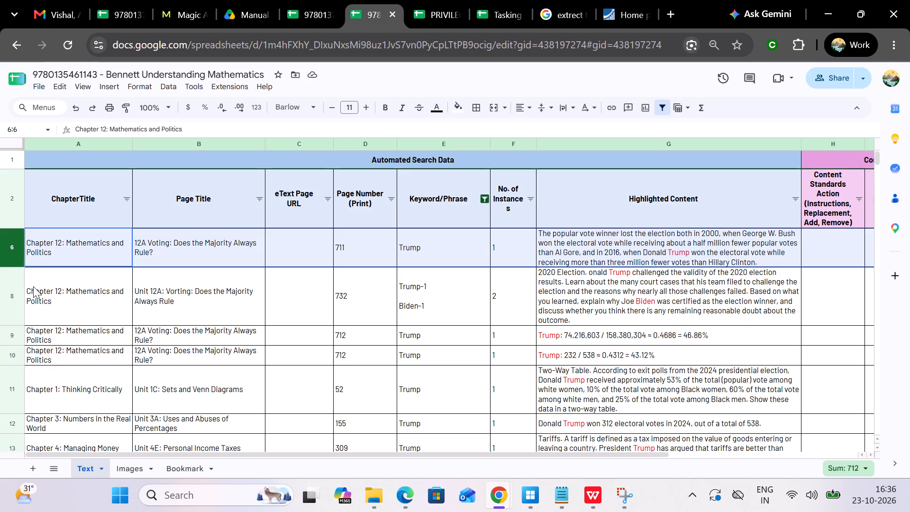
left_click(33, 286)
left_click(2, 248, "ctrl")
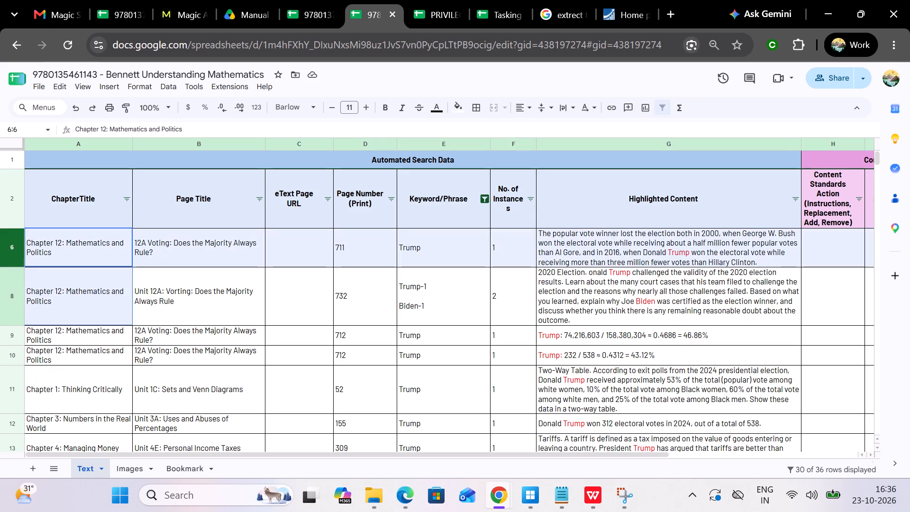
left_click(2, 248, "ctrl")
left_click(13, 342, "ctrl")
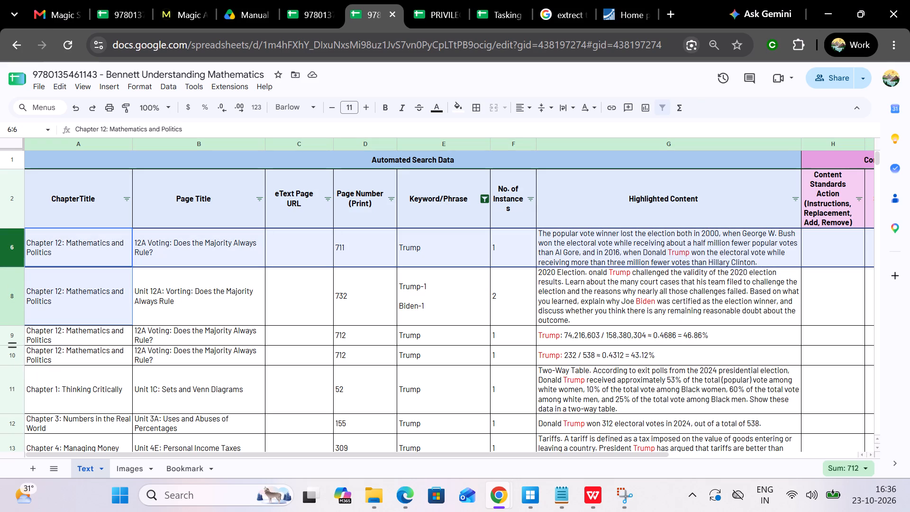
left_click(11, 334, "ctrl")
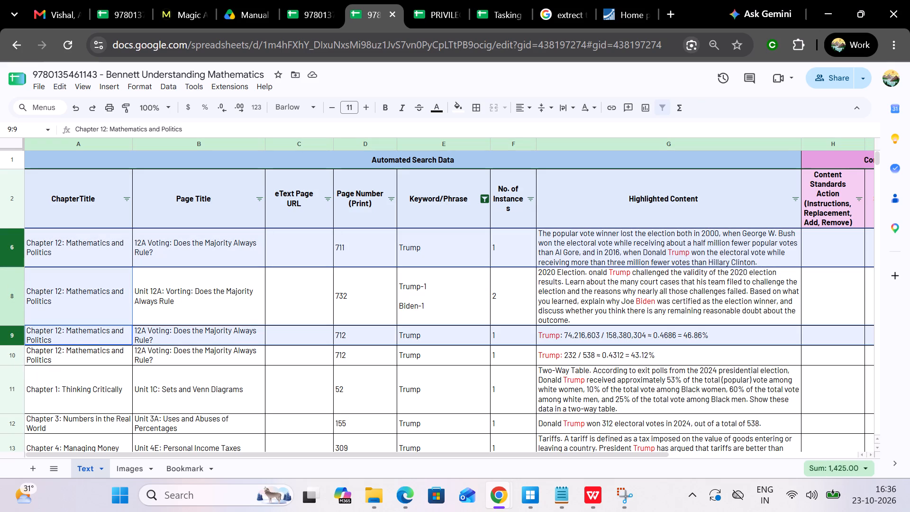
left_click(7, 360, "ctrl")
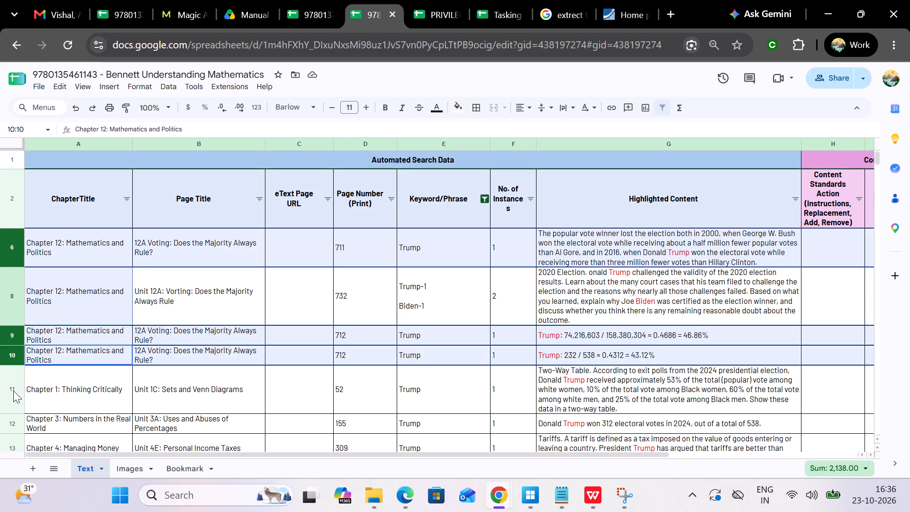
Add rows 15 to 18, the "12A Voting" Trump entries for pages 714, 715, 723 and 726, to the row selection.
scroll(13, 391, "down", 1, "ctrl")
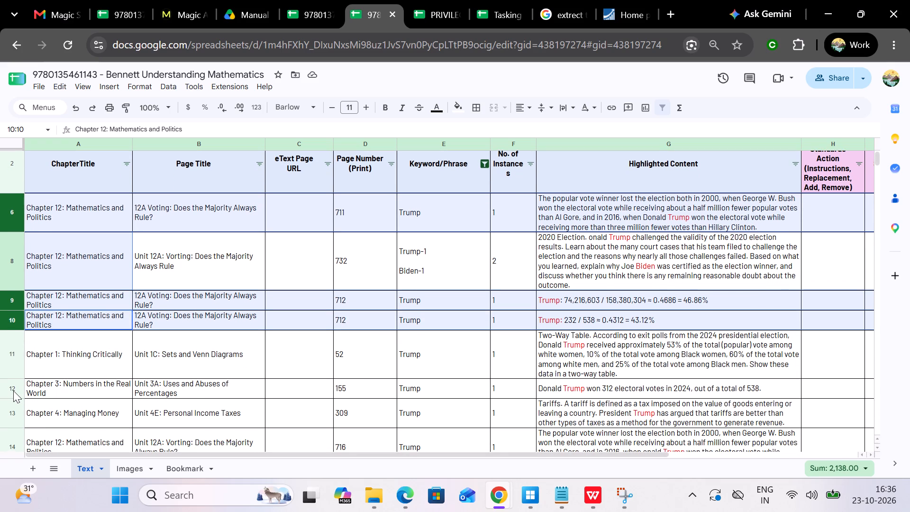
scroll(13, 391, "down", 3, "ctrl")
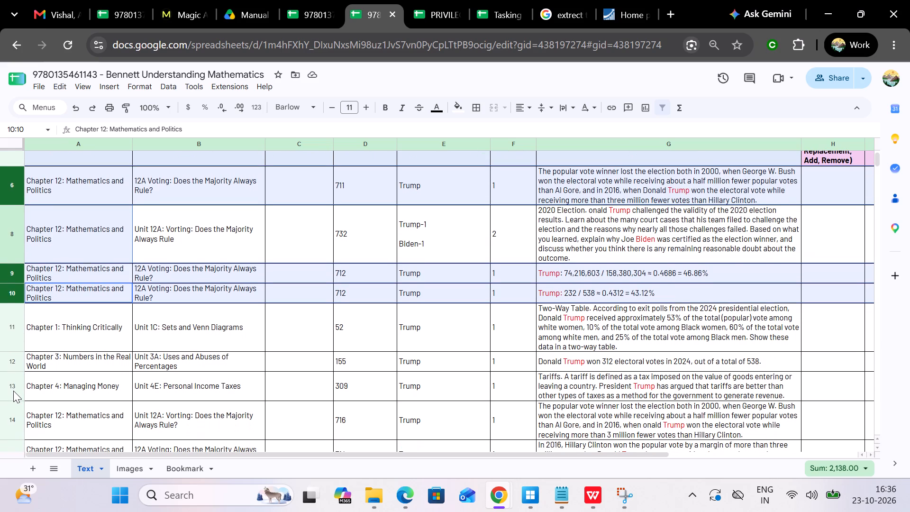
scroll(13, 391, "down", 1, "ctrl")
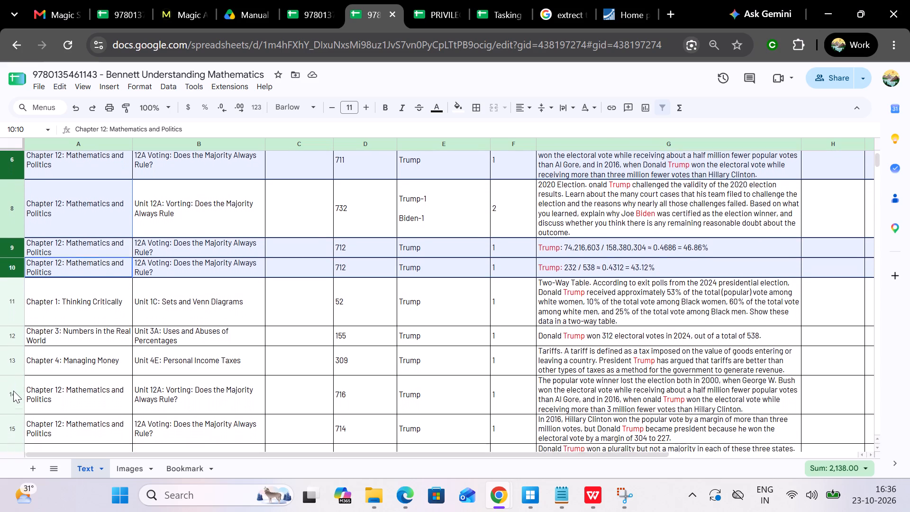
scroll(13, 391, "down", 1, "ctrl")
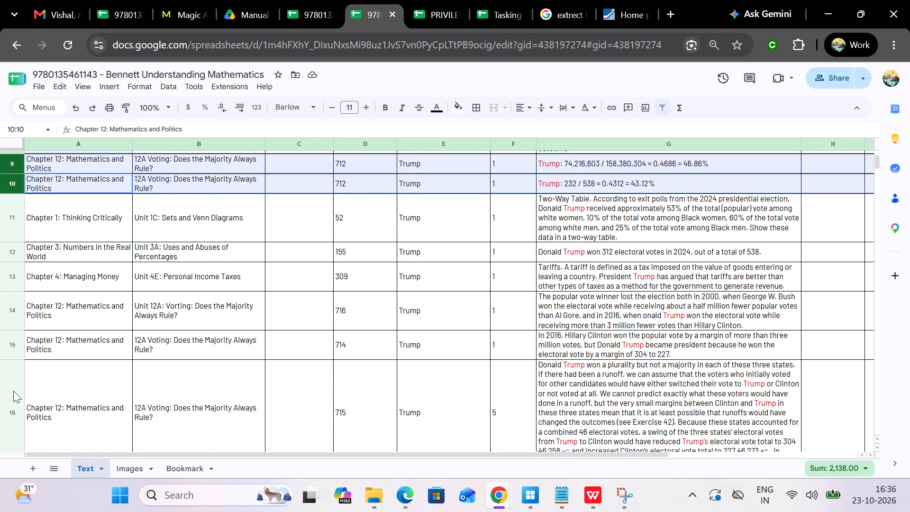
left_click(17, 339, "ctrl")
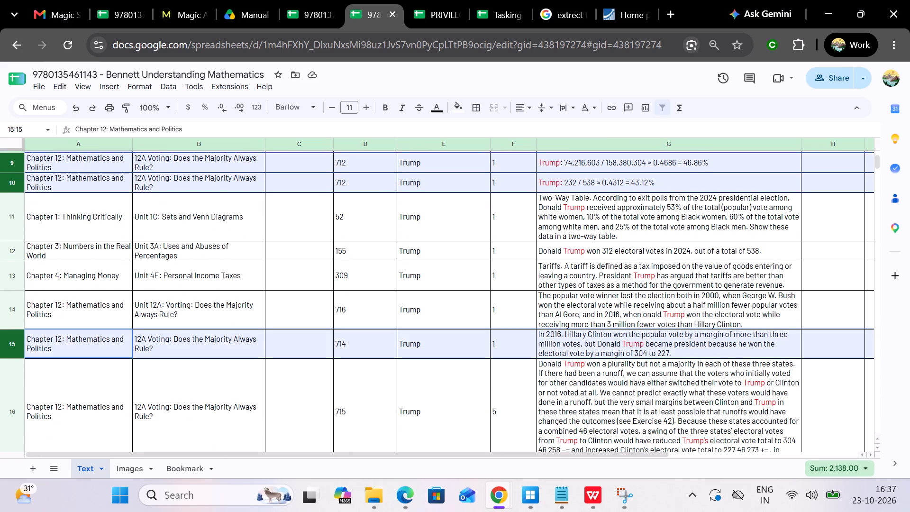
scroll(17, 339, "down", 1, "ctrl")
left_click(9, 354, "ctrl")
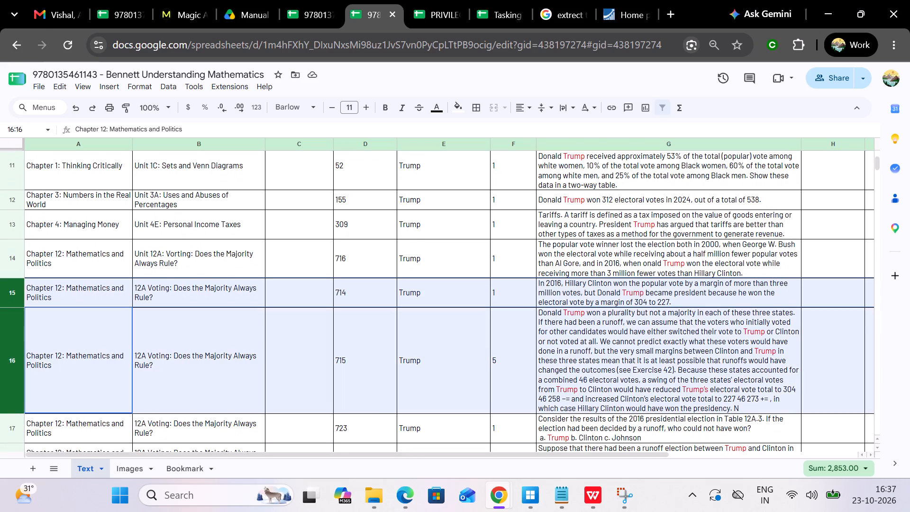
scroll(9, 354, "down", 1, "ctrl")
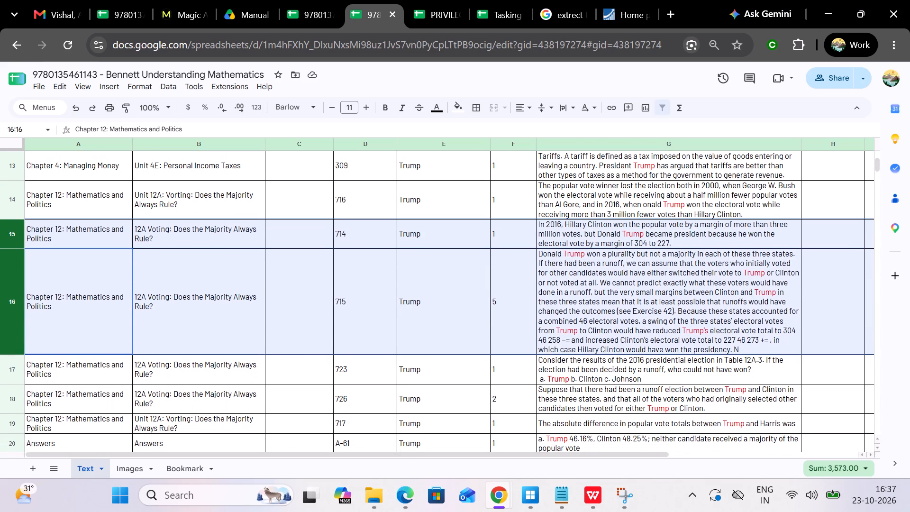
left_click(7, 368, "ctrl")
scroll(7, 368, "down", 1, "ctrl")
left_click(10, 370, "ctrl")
Check the Page Titles of the filtered rows below the page 726 entry down to the final Index row for further "12A Voting" entries.
scroll(10, 370, "down", 1, "ctrl")
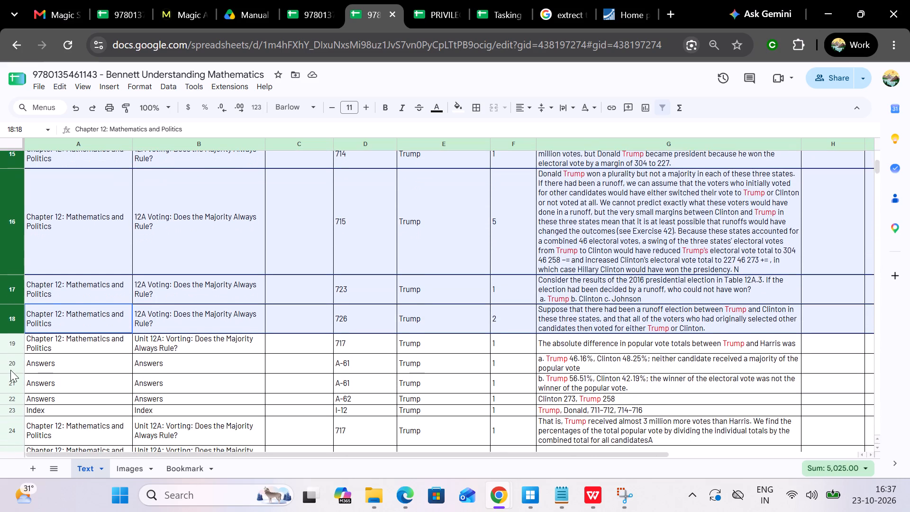
scroll(10, 370, "down", 3, "ctrl")
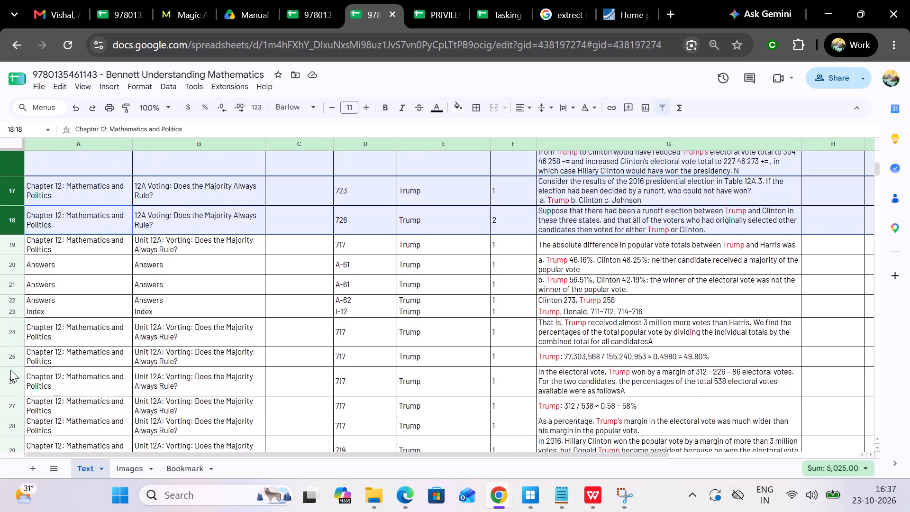
scroll(10, 370, "down", 3, "ctrl")
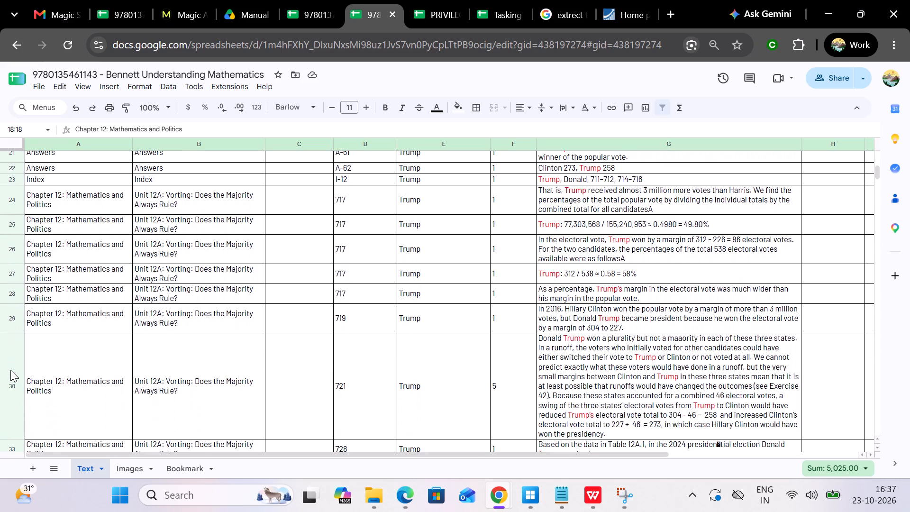
scroll(10, 370, "down", 3, "ctrl")
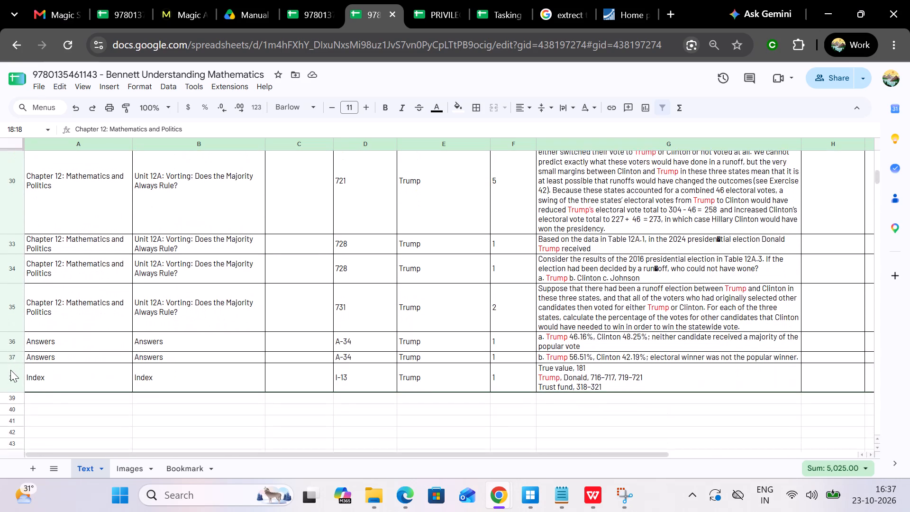
scroll(10, 370, "down", 1, "ctrl")
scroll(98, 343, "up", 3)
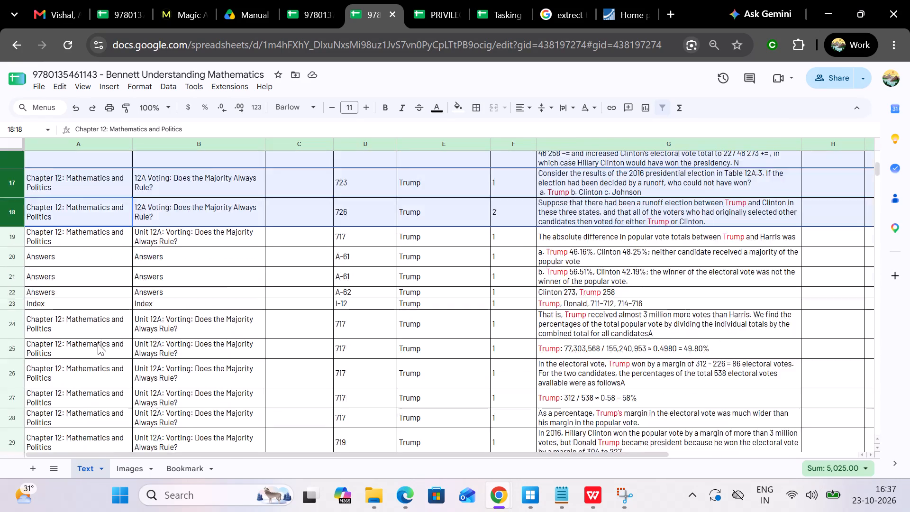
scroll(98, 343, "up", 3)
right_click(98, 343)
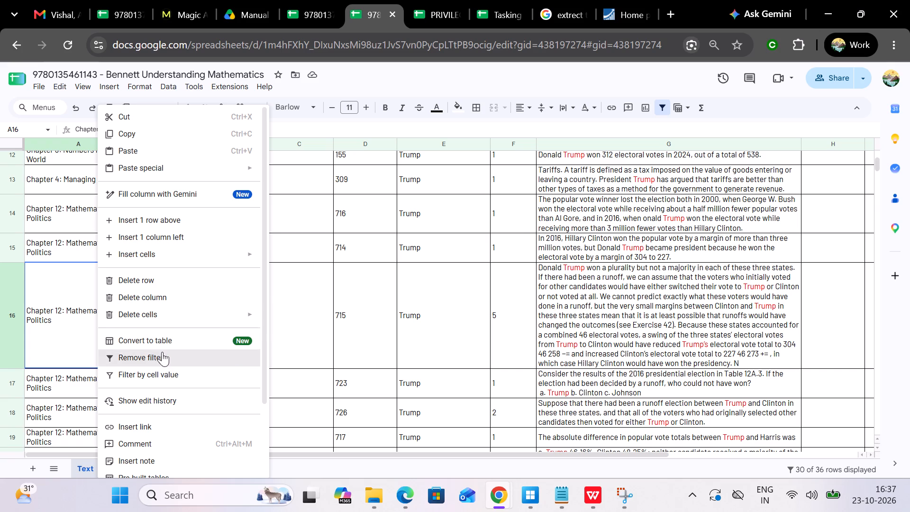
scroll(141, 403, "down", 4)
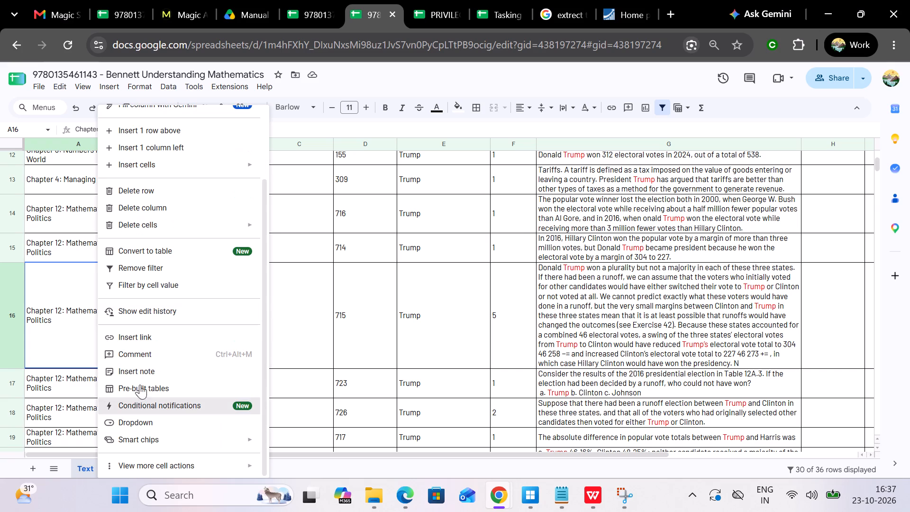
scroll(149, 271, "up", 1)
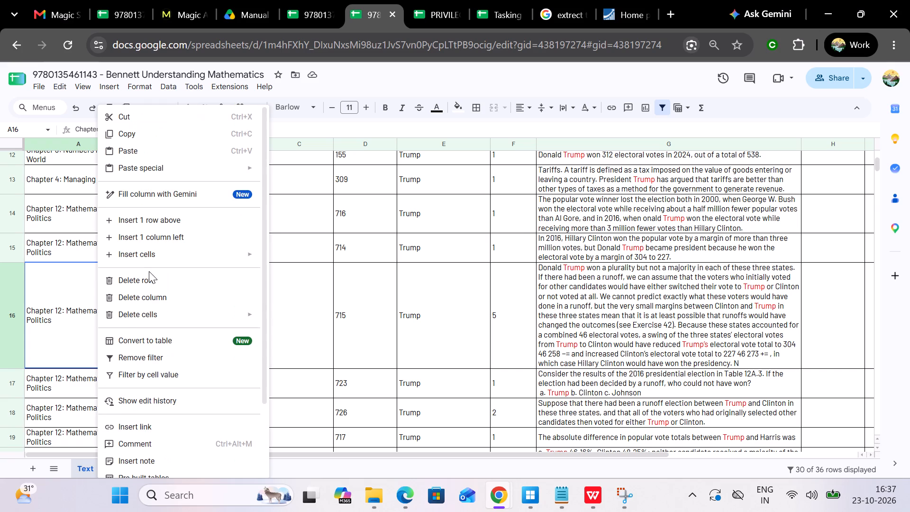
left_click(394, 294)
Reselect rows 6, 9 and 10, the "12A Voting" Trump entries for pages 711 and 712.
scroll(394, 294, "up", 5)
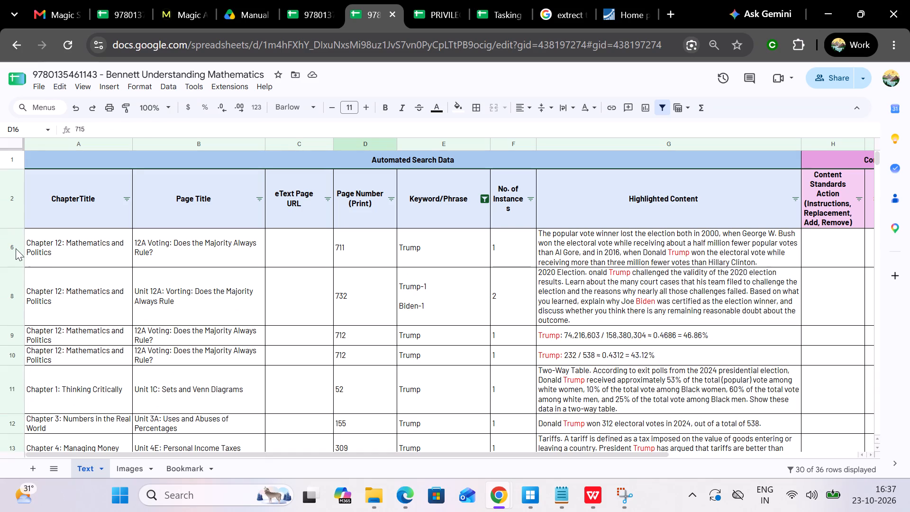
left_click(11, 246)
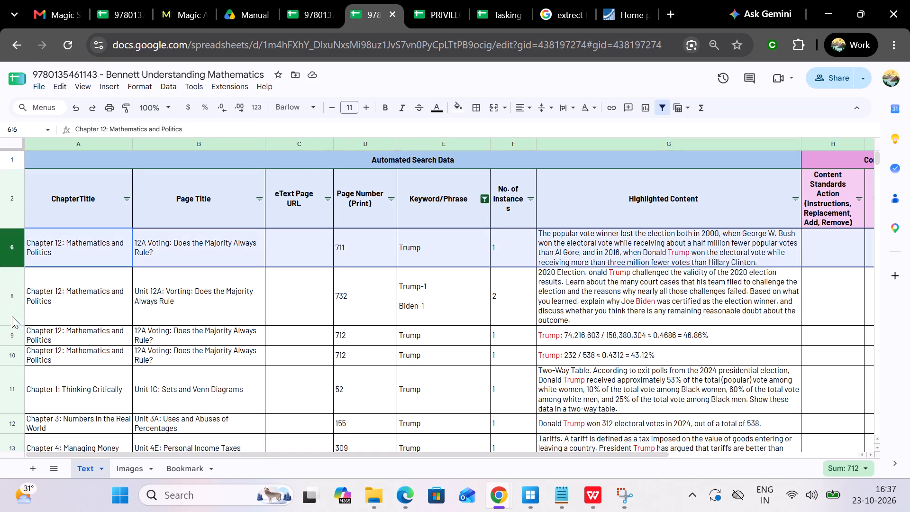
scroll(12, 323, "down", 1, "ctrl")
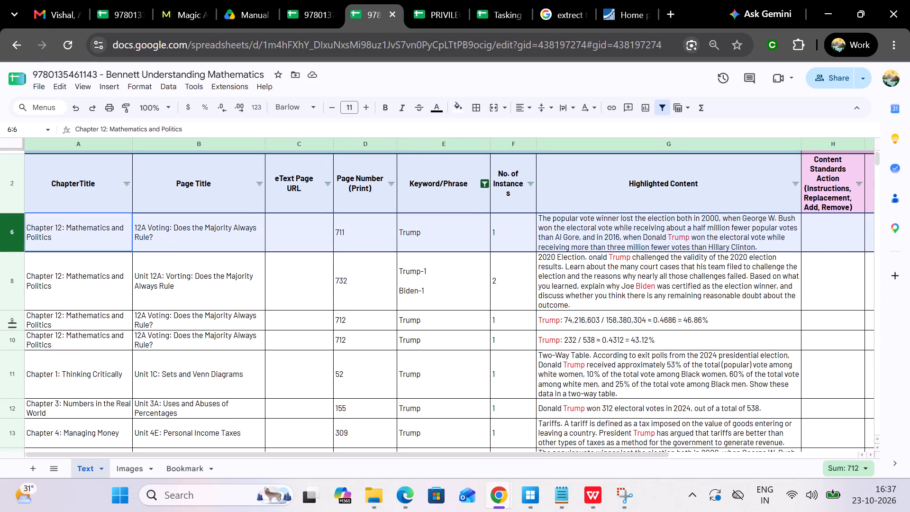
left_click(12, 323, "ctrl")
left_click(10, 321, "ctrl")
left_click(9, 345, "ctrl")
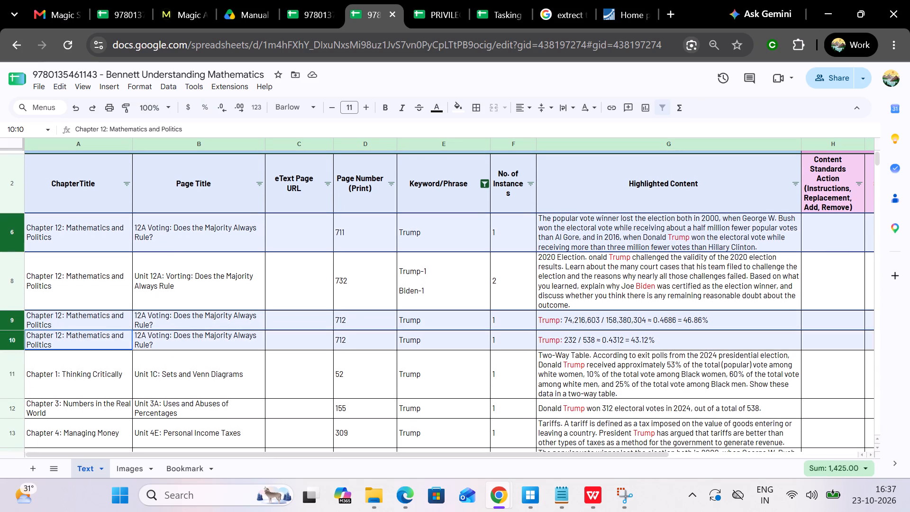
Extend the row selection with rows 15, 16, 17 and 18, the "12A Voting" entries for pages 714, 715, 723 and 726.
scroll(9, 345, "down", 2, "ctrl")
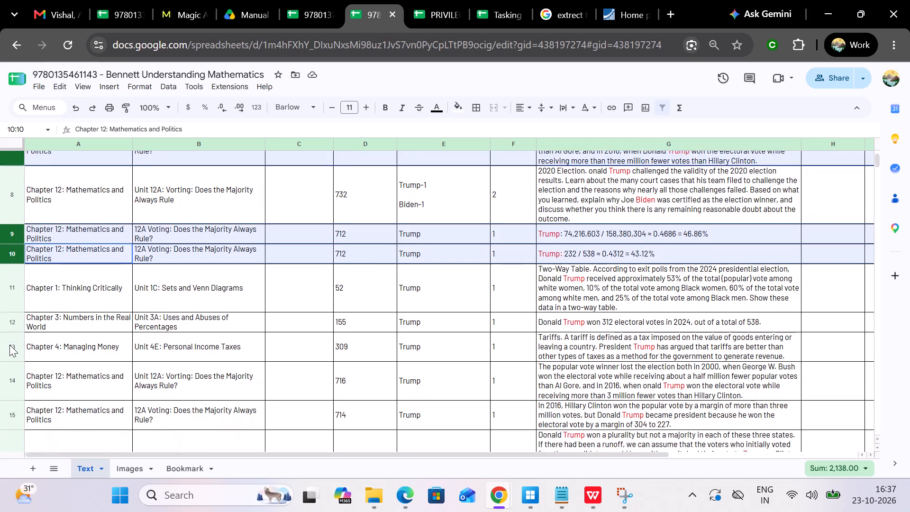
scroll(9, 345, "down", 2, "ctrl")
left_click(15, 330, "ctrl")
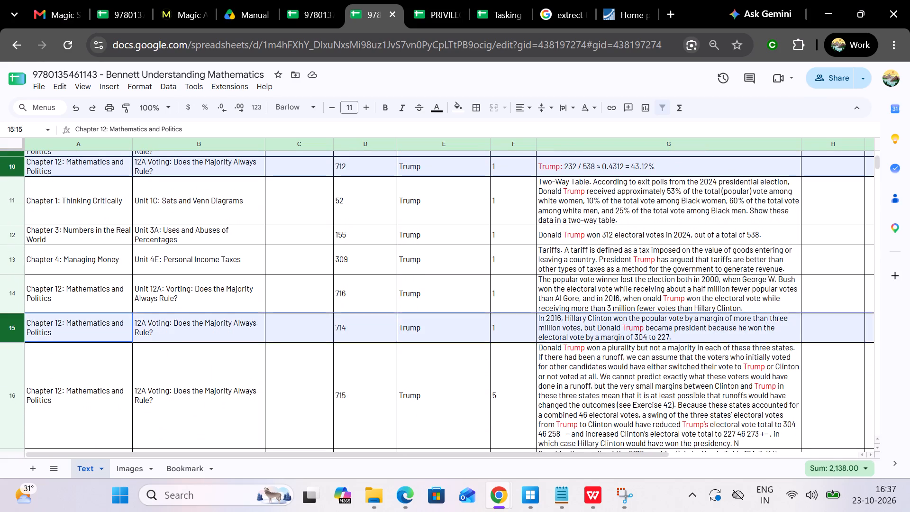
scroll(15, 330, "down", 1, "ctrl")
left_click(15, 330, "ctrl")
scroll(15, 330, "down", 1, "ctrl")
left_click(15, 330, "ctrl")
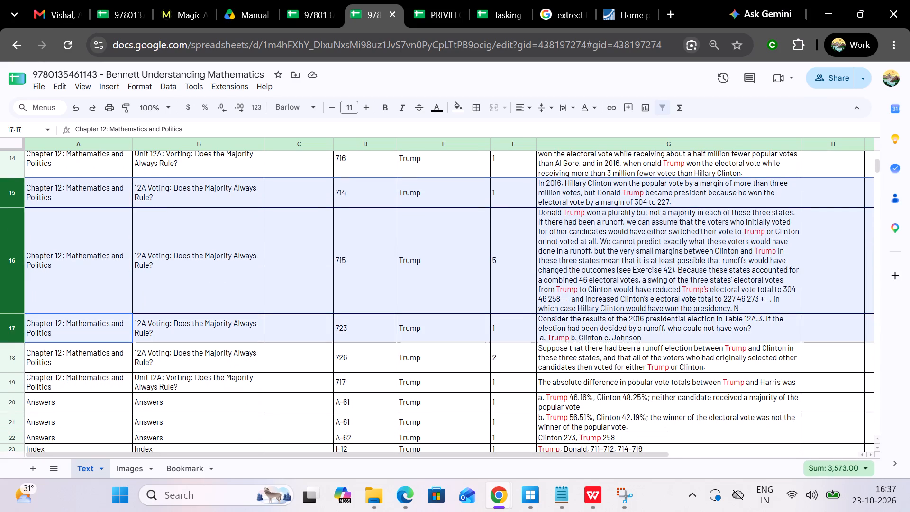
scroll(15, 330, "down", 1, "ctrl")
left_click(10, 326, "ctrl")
Examine the filtered rows from the page 717 entry down to the last Index row for any "12A Voting" entries still unselected.
scroll(10, 326, "down", 1, "ctrl")
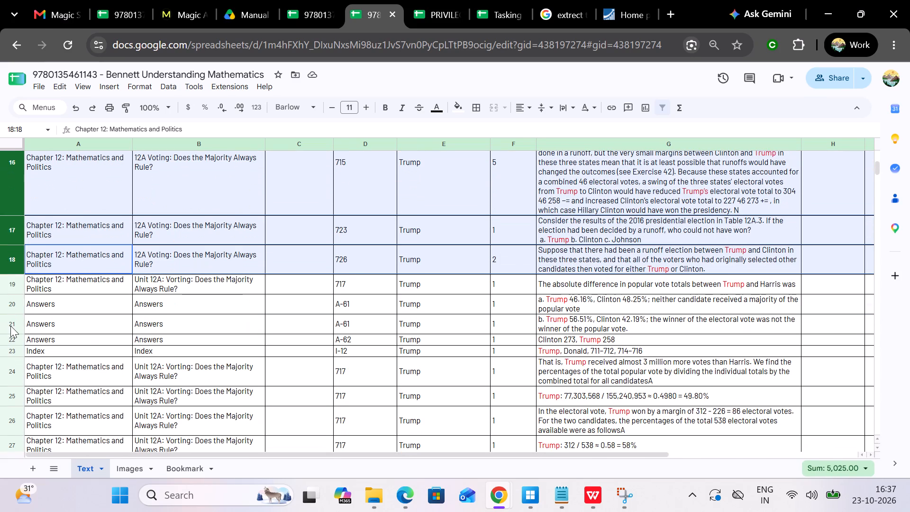
scroll(10, 326, "down", 2, "ctrl")
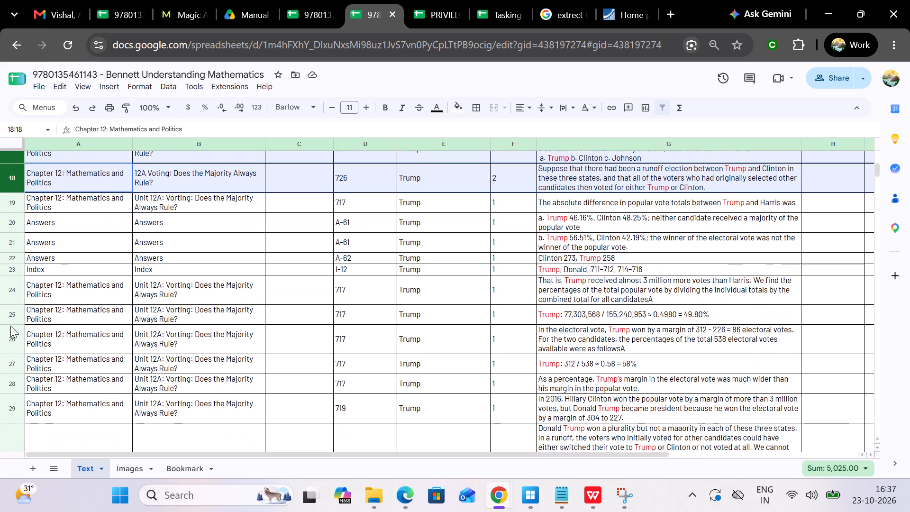
scroll(10, 326, "down", 3, "ctrl")
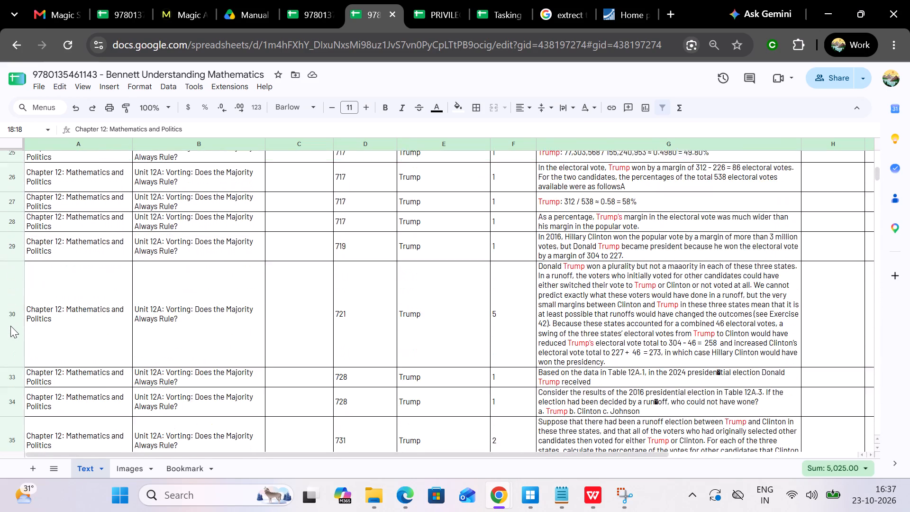
scroll(10, 326, "down", 1, "ctrl")
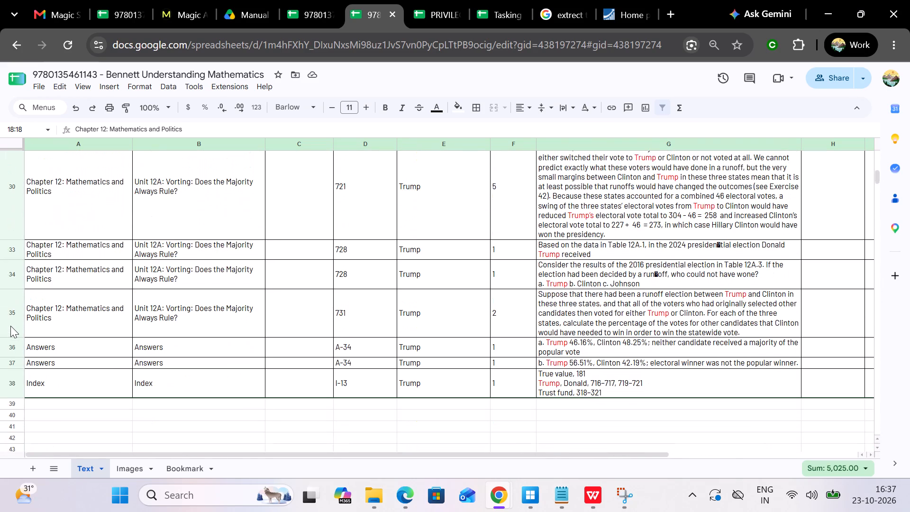
scroll(10, 326, "down", 1, "ctrl")
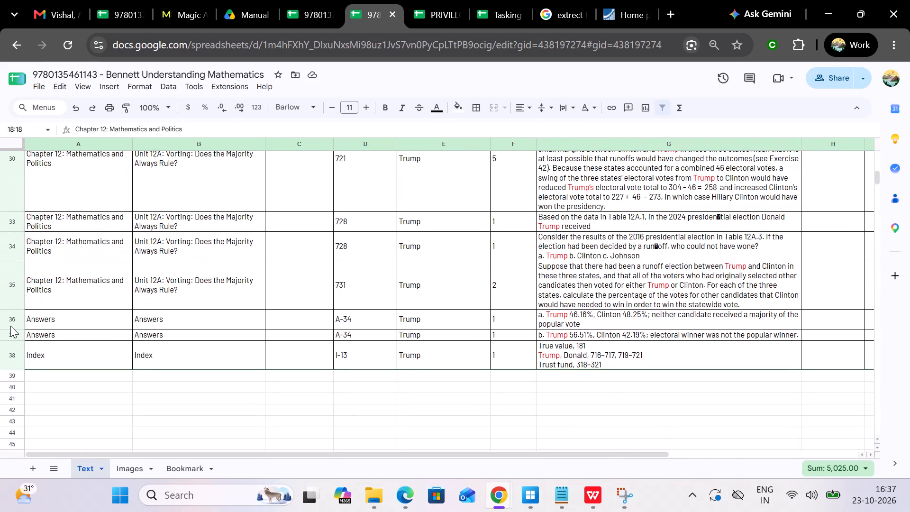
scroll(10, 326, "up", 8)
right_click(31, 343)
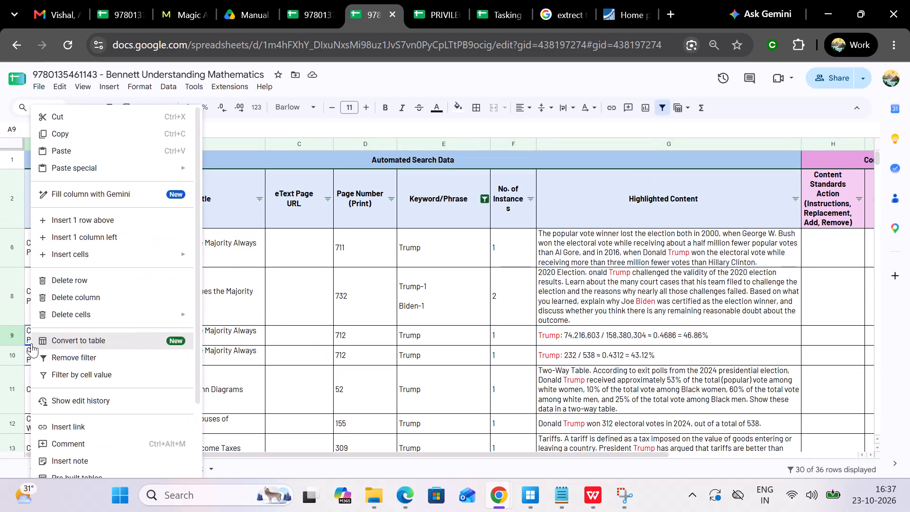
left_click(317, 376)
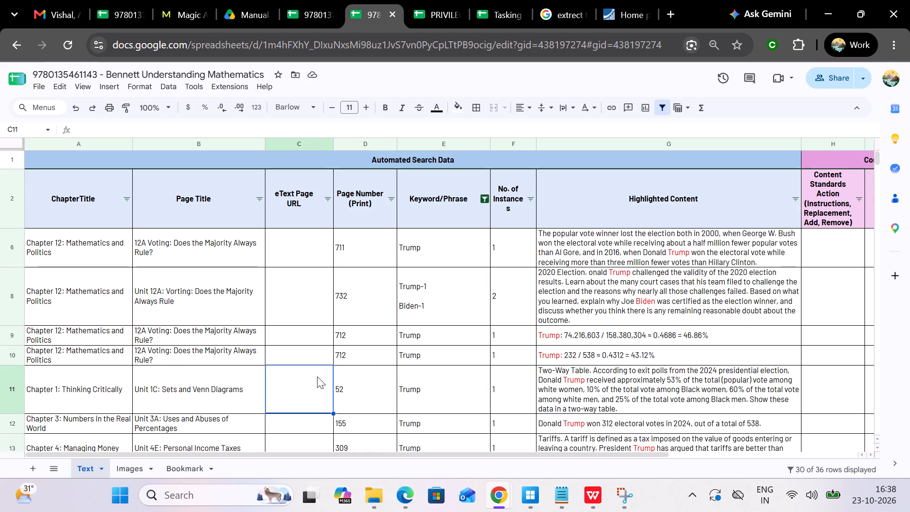
Review which keyword values the Keyword/Phrase column filter includes, keeping the selection as it is.
left_click(488, 195)
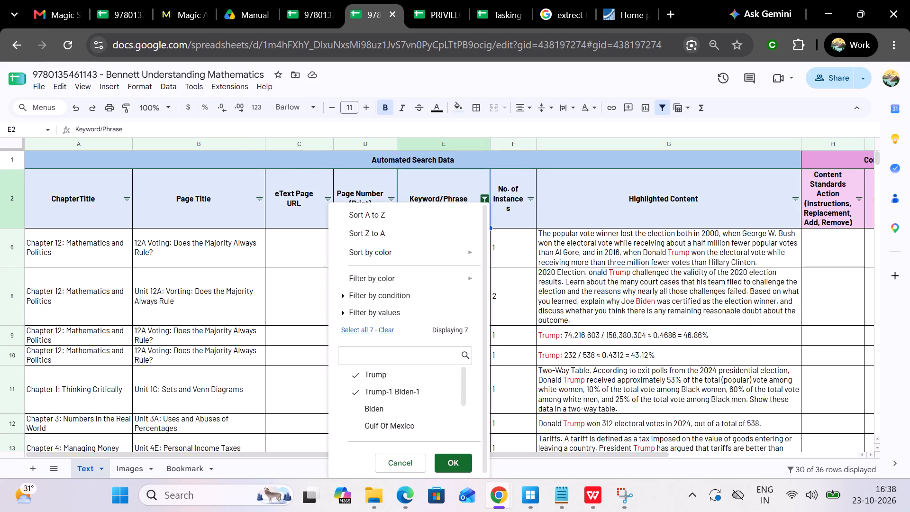
scroll(394, 389, "up", 4)
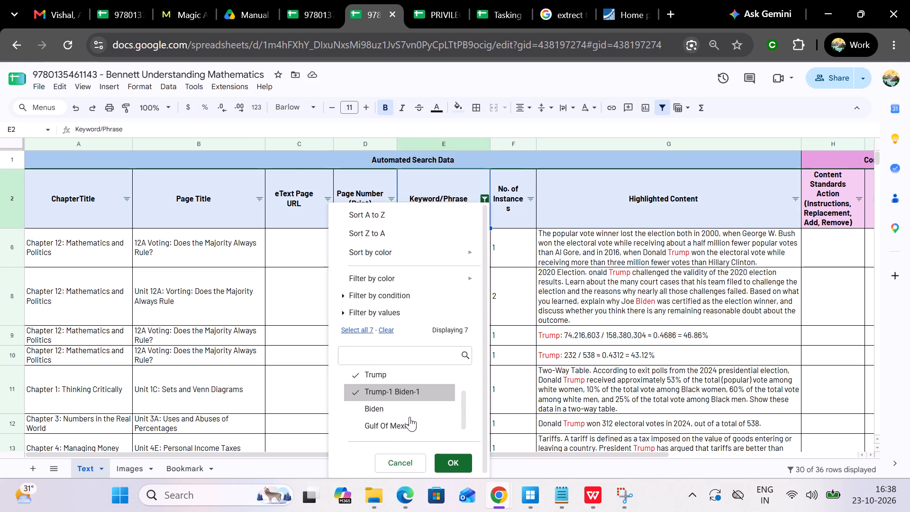
left_click(453, 461)
scroll(473, 289, "up", 4)
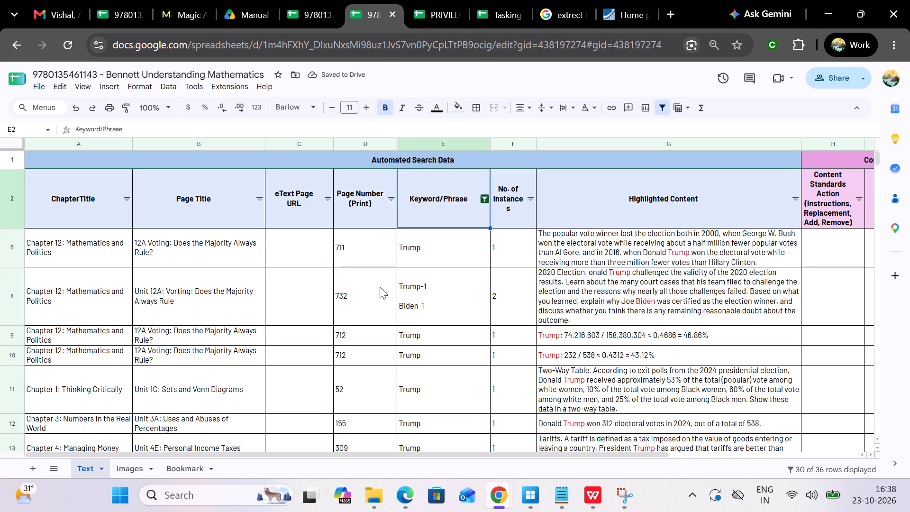
Search the sheet for page number 711 and check each matching row for a duplicate entry.
left_click(345, 249)
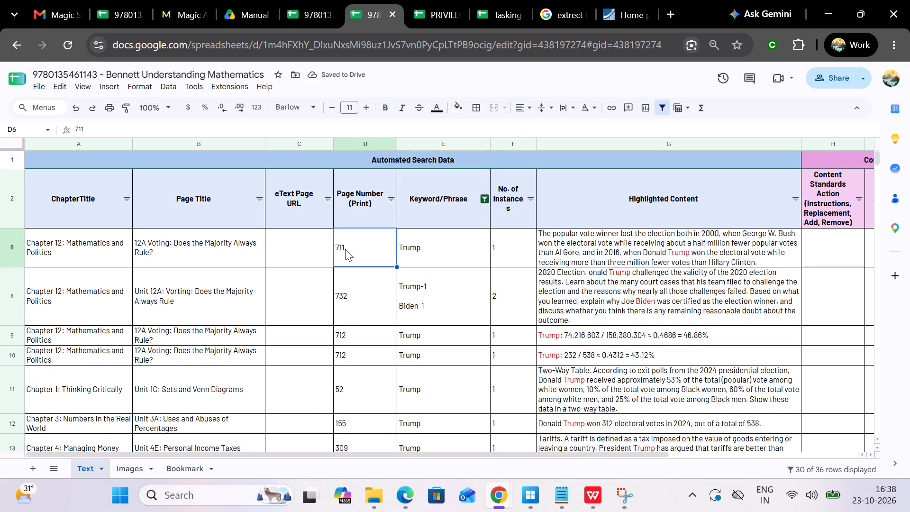
key("ctrl+f")
type("711")
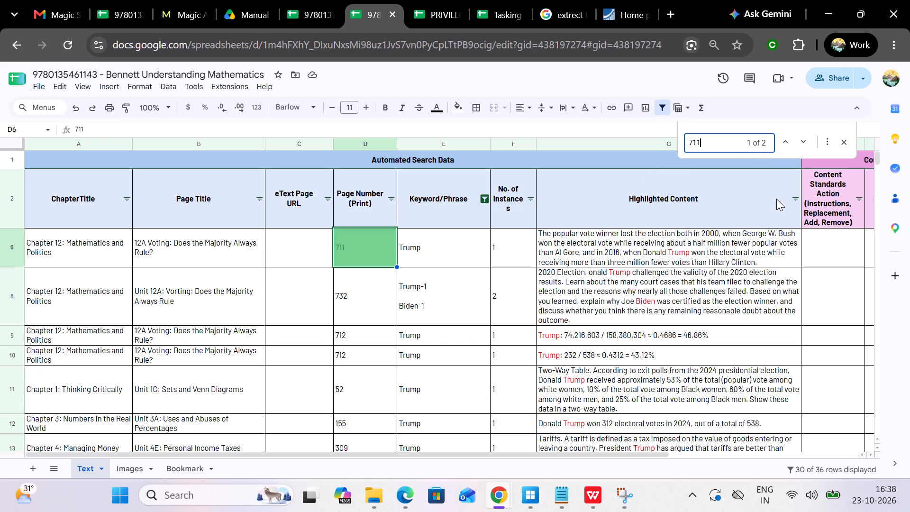
left_click(800, 141)
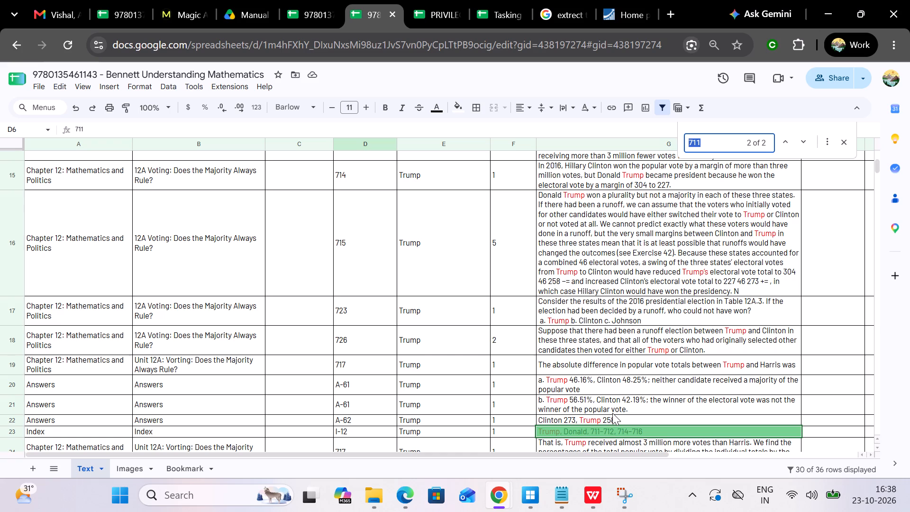
scroll(612, 413, "up", 2)
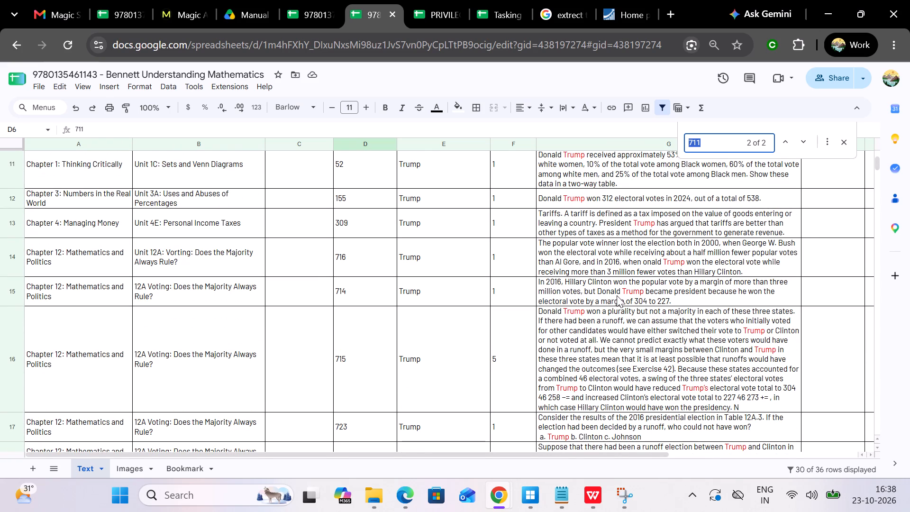
scroll(619, 294, "up", 19)
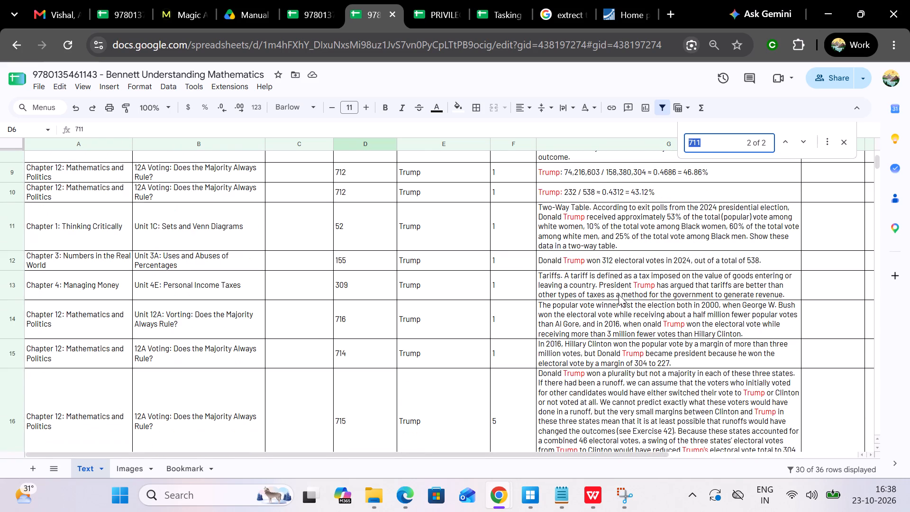
Search the sheet for "Donald Trump won the electoral", copied from the page 711 entry's Highlighted Content, to look for duplicates.
left_click(677, 252)
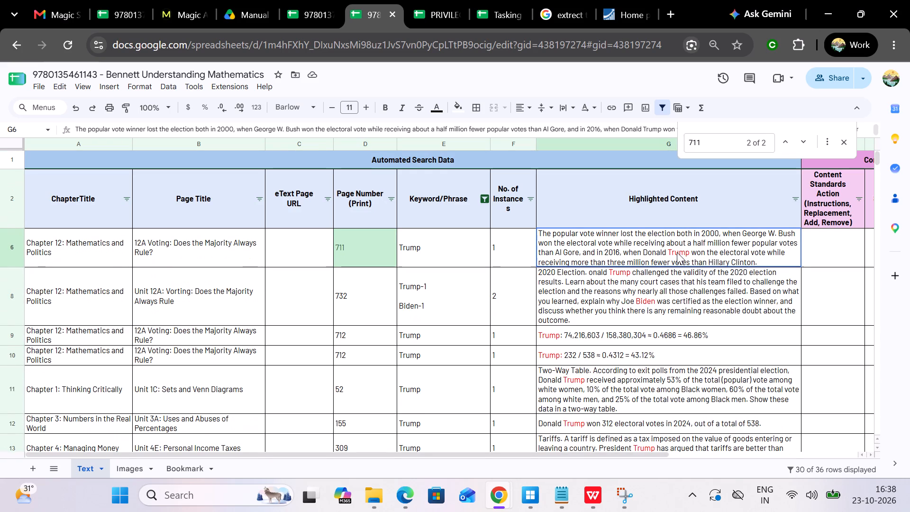
double_click(677, 252)
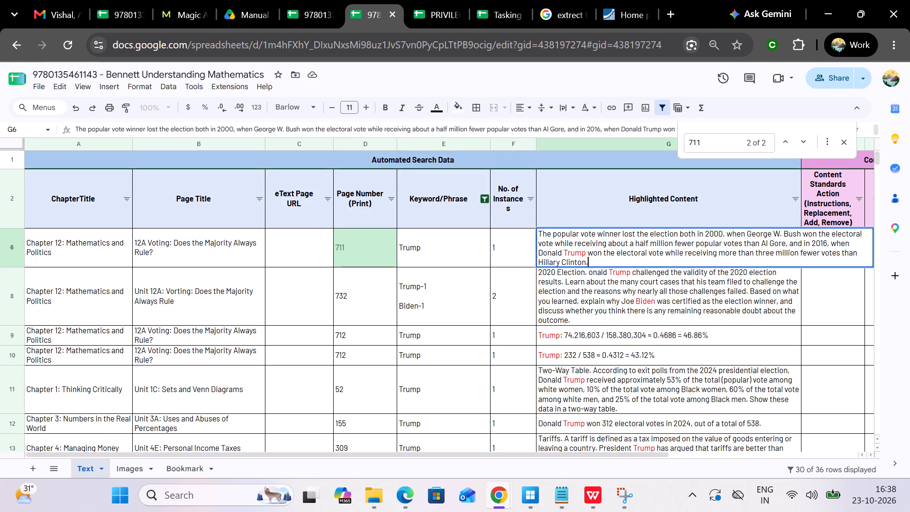
left_click(555, 251)
left_click_drag(555, 251, 625, 256)
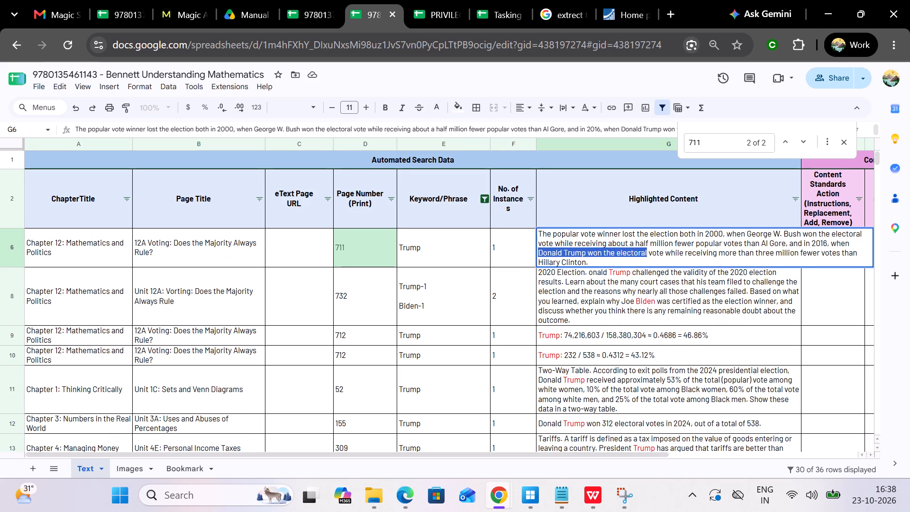
left_click(509, 265)
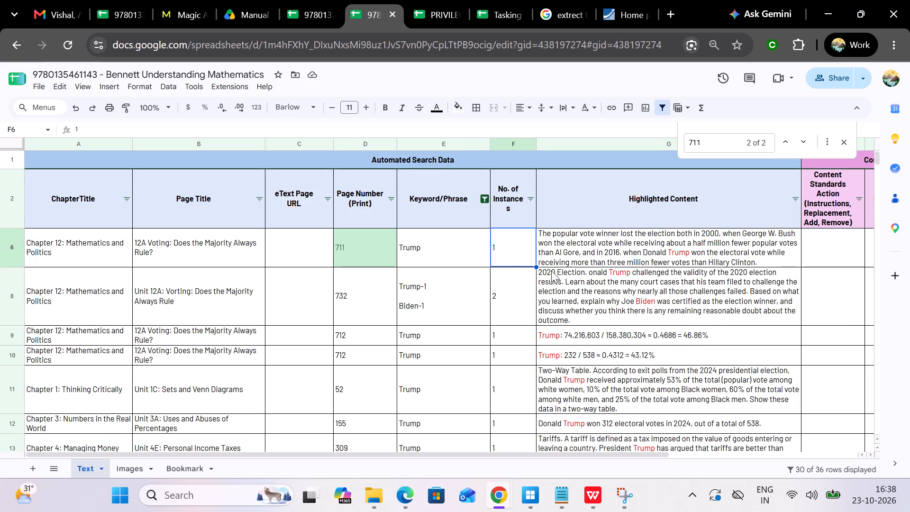
key("ctrl+f")
key("ctrl+v")
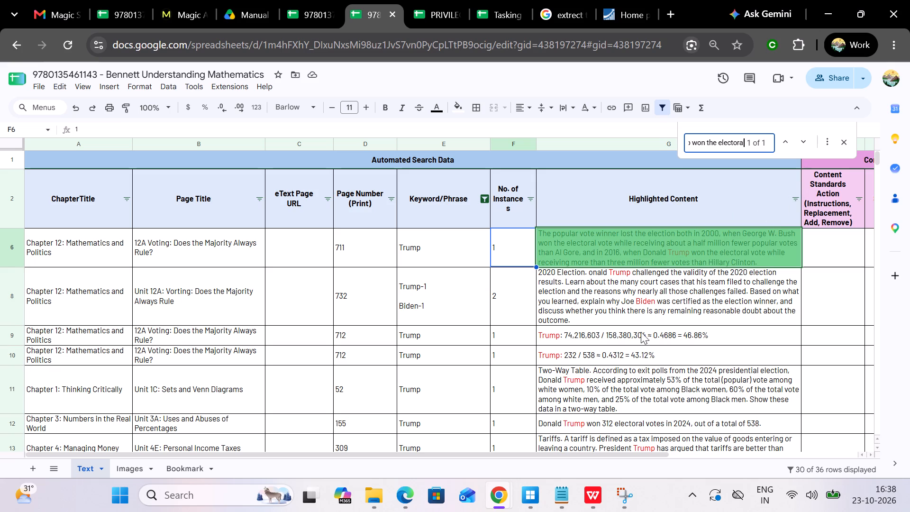
scroll(640, 311, "up", 1)
left_click(802, 141)
left_click(802, 141)
left_click(802, 141)
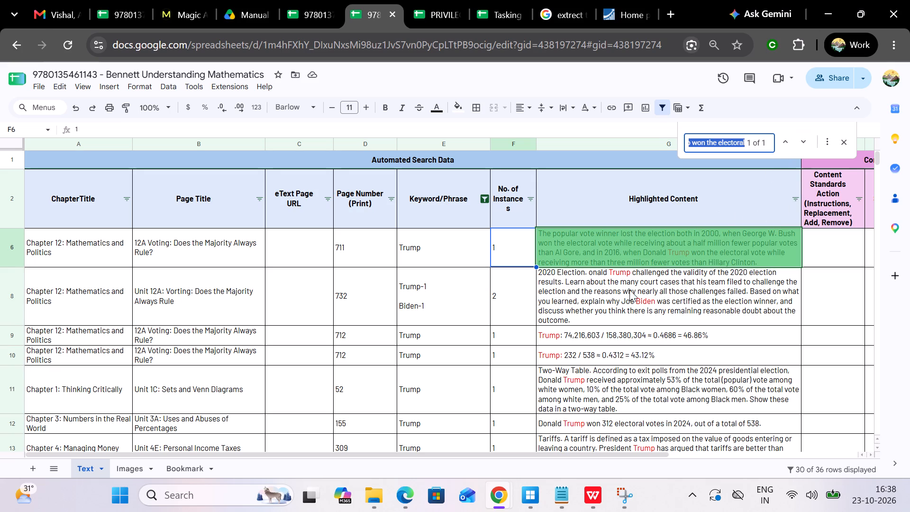
left_click(613, 250)
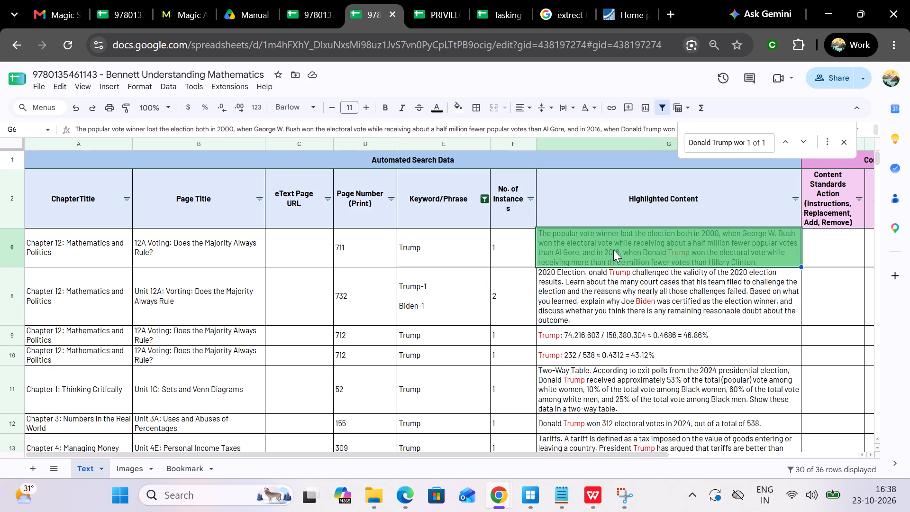
In the Bennett PDF in WPS Office, open the first "trump" result and compare it with the sheet's page 52 row.
key("alt+Tab")
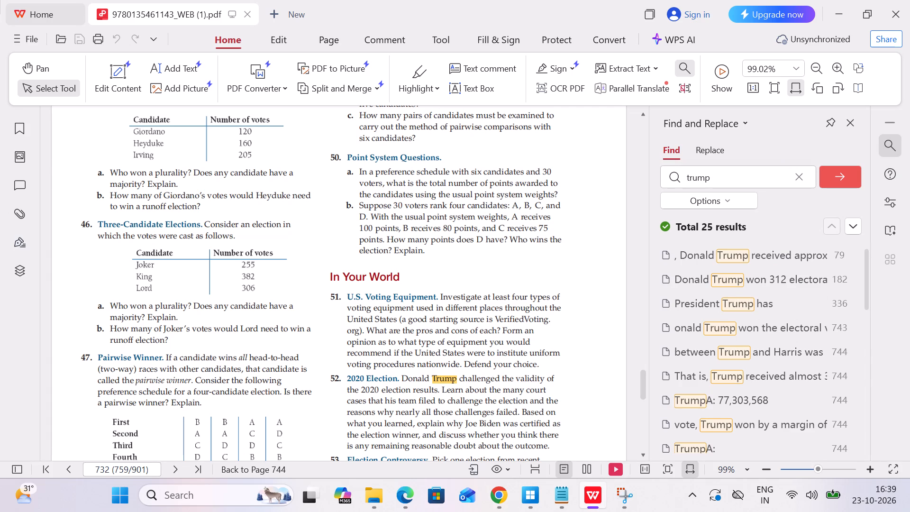
scroll(742, 316, "up", 8)
left_click(744, 260)
scroll(571, 260, "up", 1)
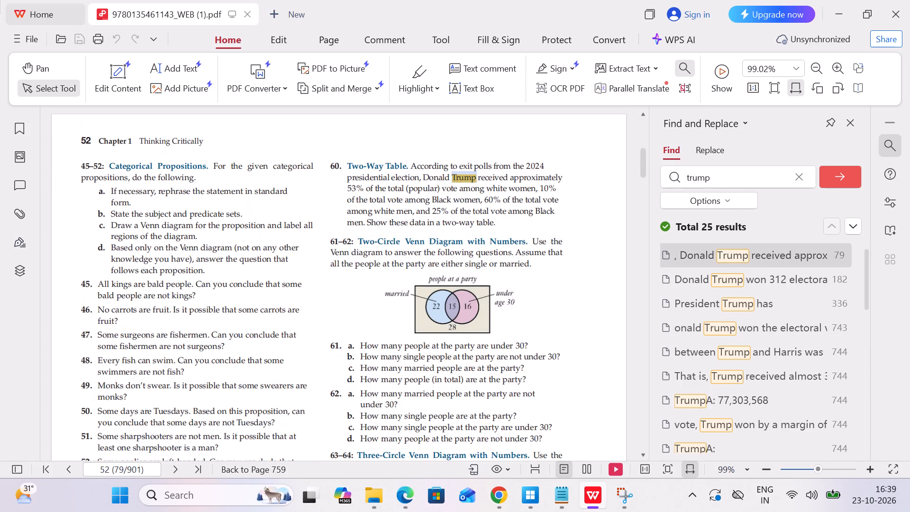
scroll(571, 260, "up", 1)
key("alt+Tab")
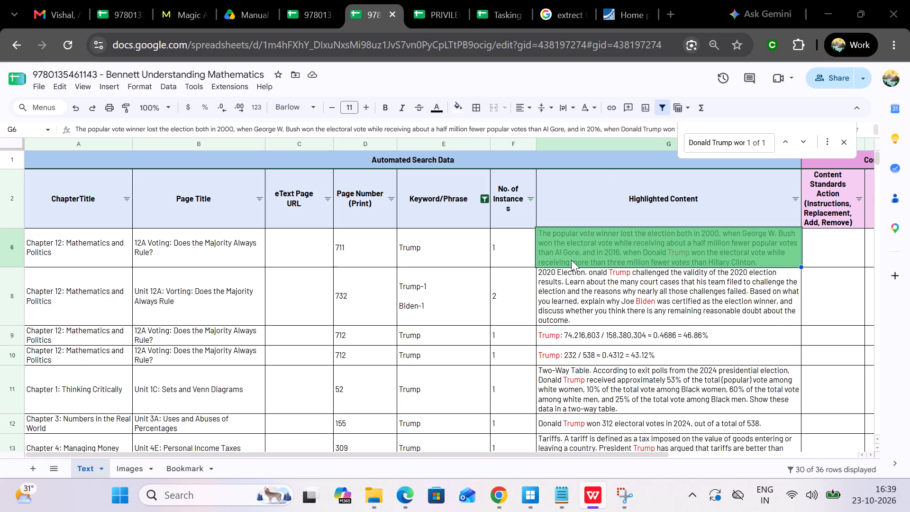
scroll(420, 280, "down", 1)
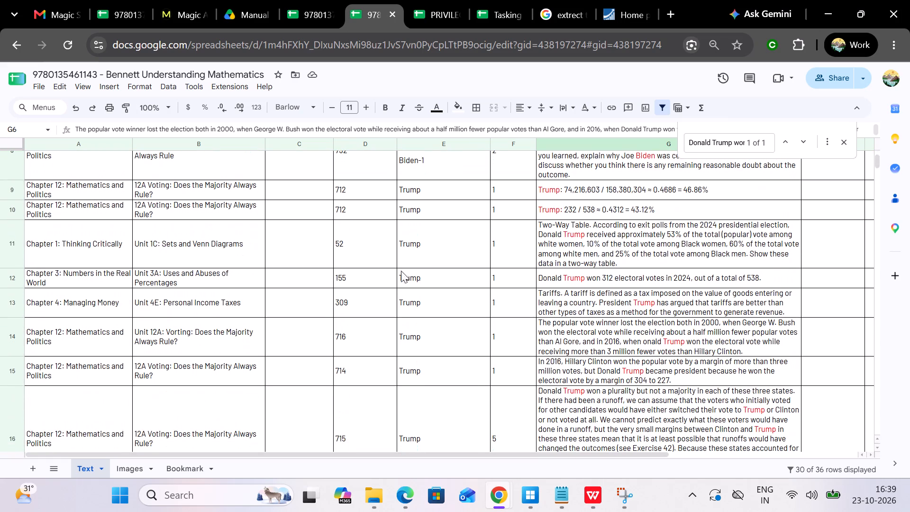
left_click(372, 252)
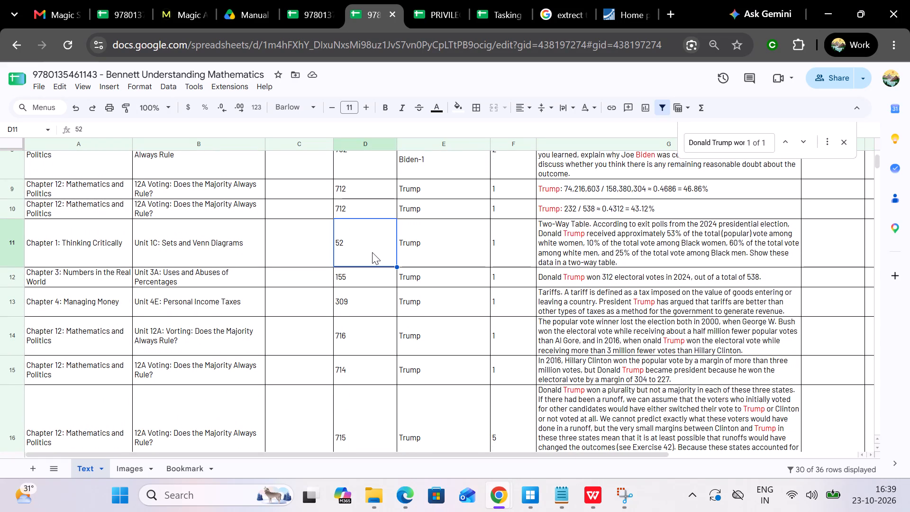
key("alt+Tab")
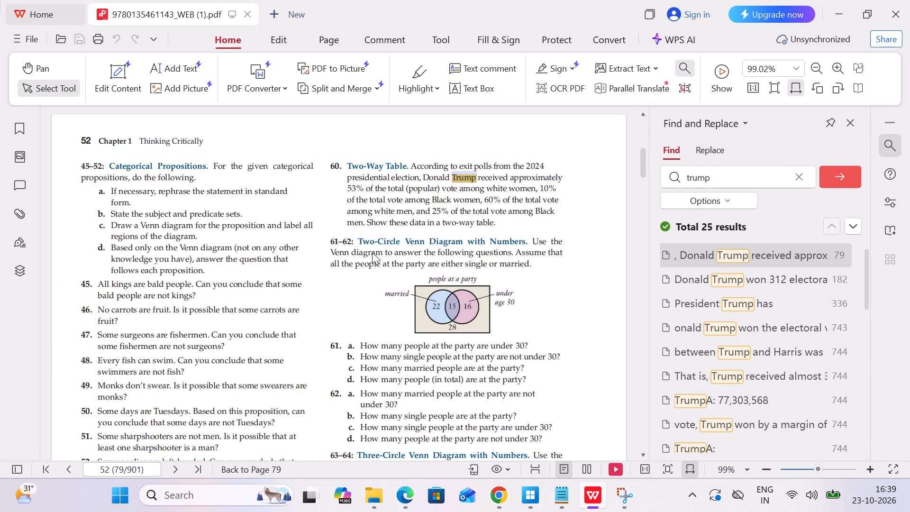
key("alt+Tab")
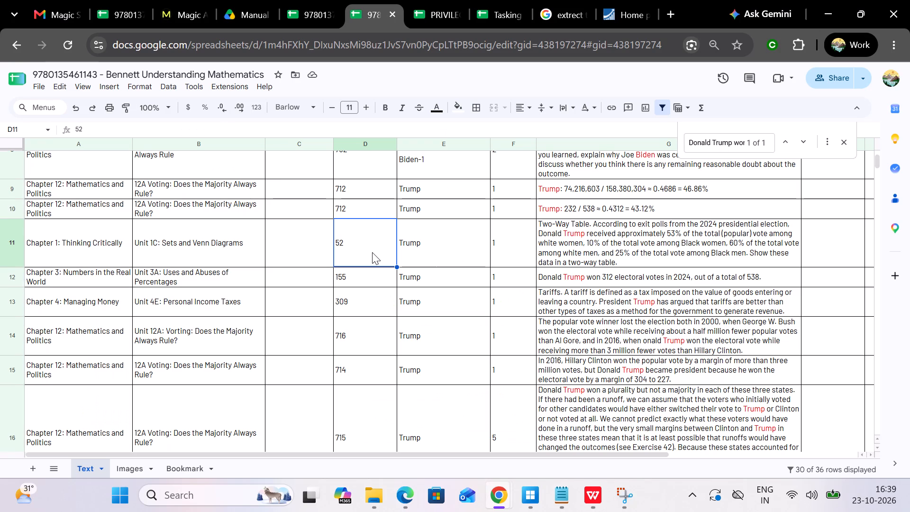
Search the sheet for "Donald Trump received", copied from the page 52 entry's Highlighted Content, and go to the following match.
double_click(620, 261)
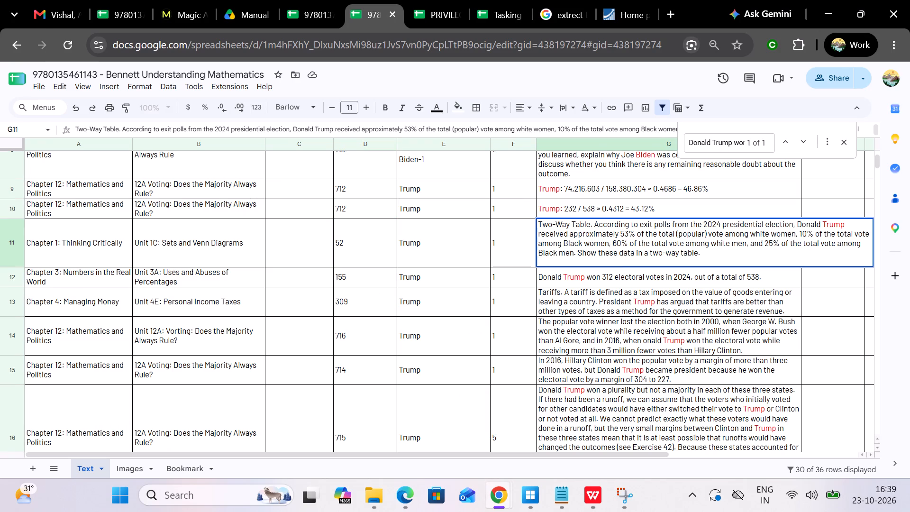
left_click(809, 221)
left_click_drag(809, 221, 557, 236)
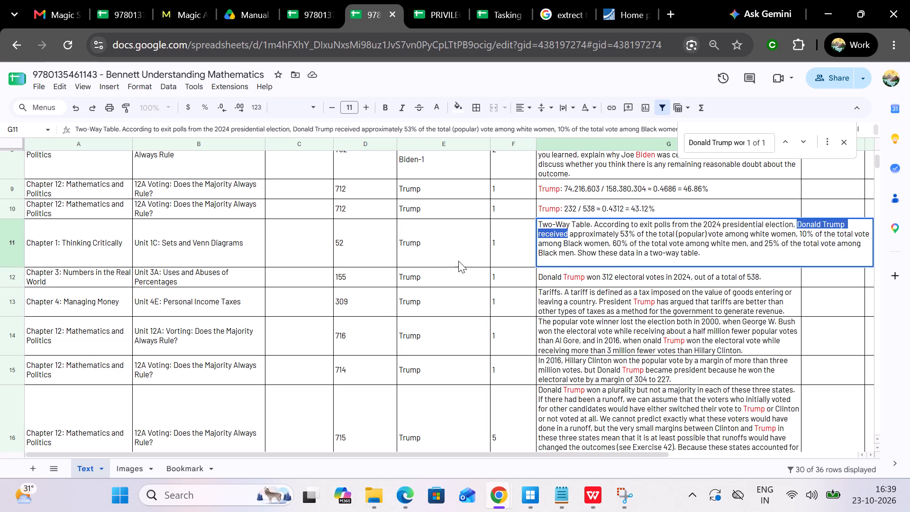
left_click(428, 263)
key("ctrl+f")
key("ctrl+v")
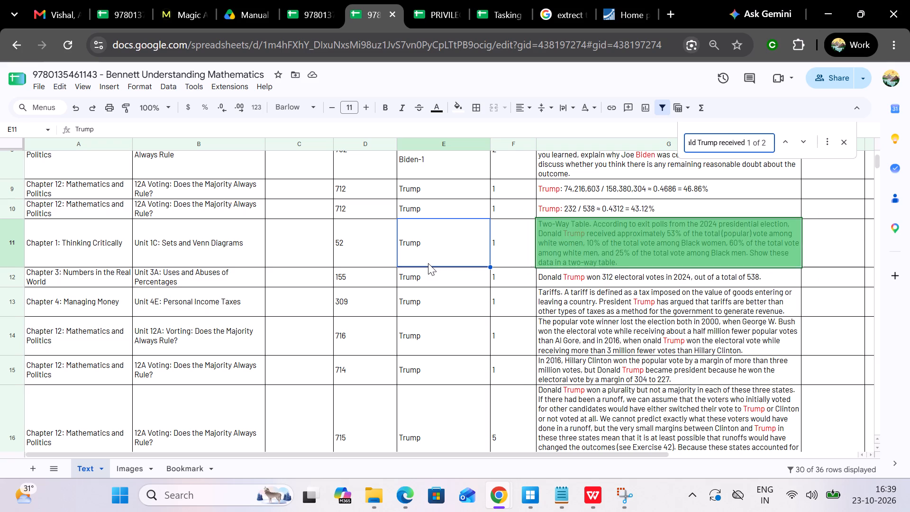
left_click(802, 142)
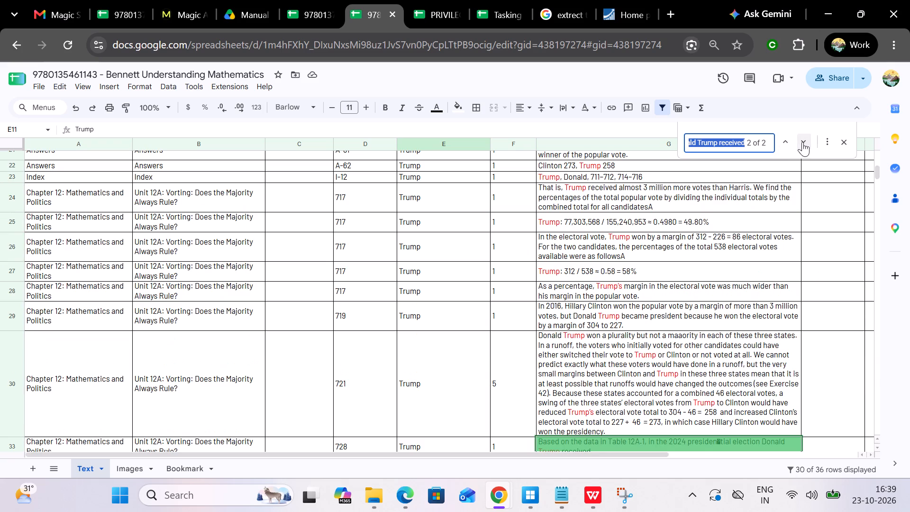
Compare the "Donald Trump received" match in the page 728 row with the one in the page 52 row.
scroll(593, 252, "down", 1)
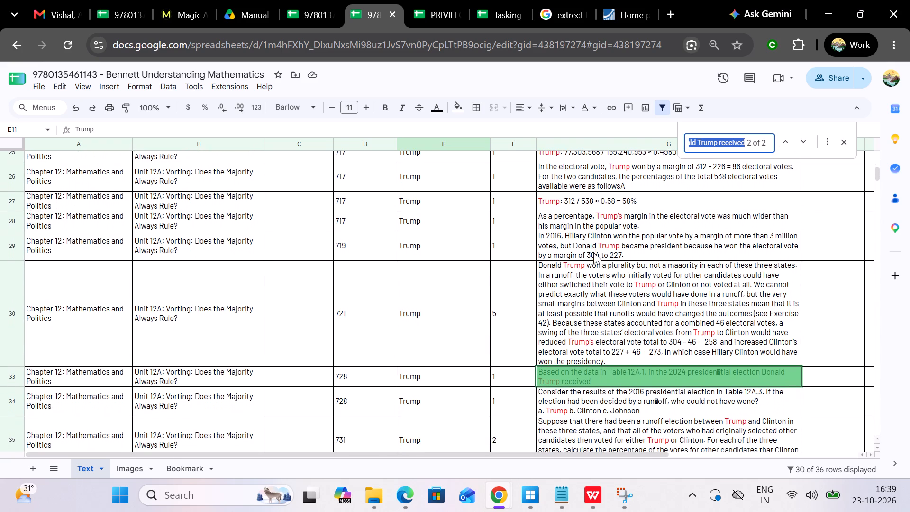
scroll(593, 252, "down", 1)
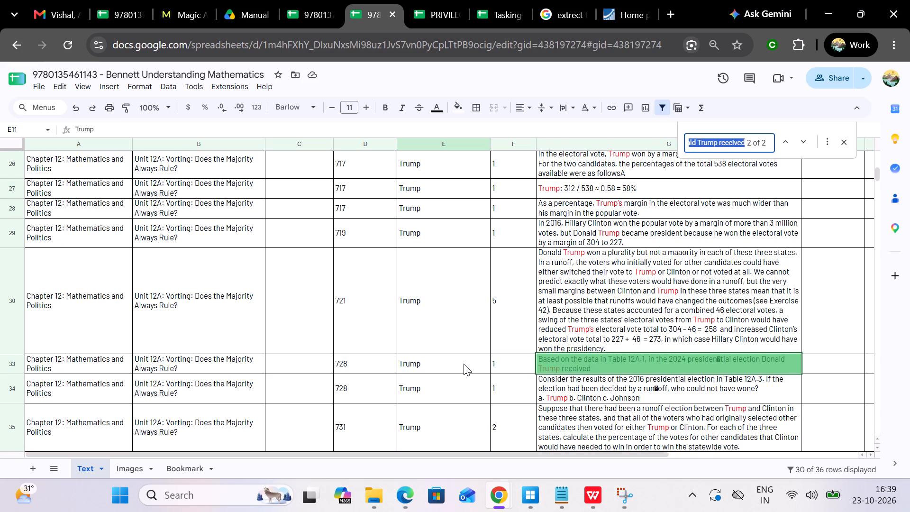
left_click(591, 362)
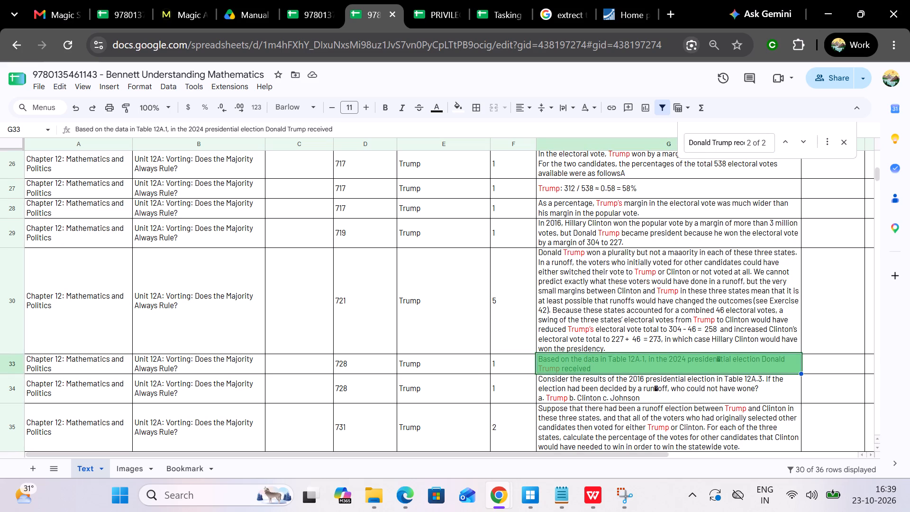
left_click_drag(701, 138, 758, 136)
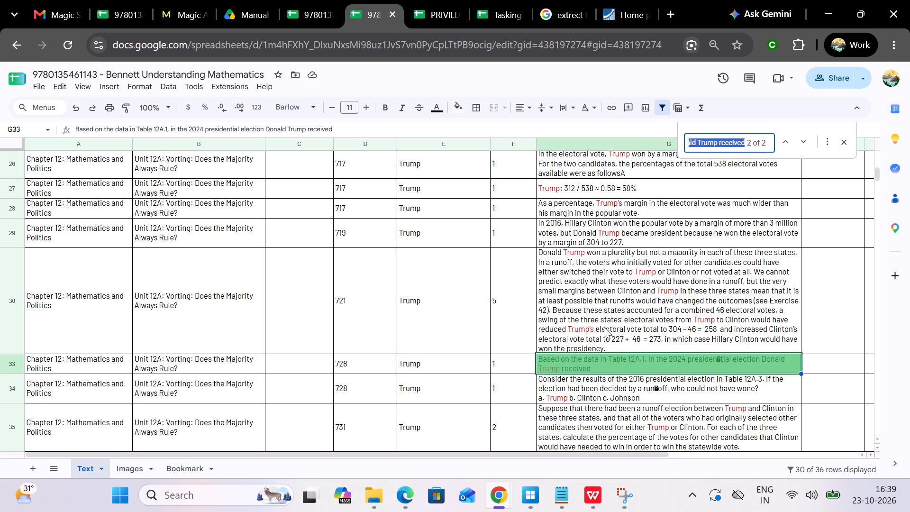
left_click(577, 370)
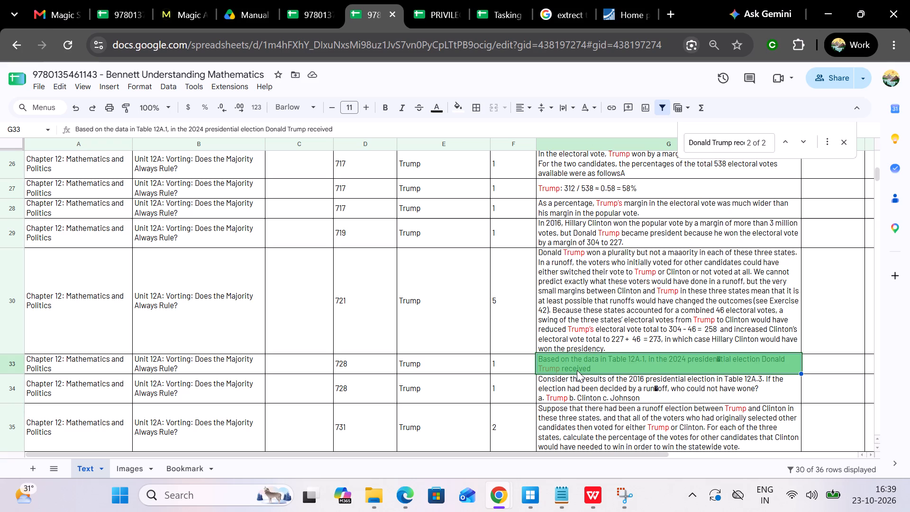
left_click(799, 141)
scroll(626, 266, "up", 1)
left_click(626, 266)
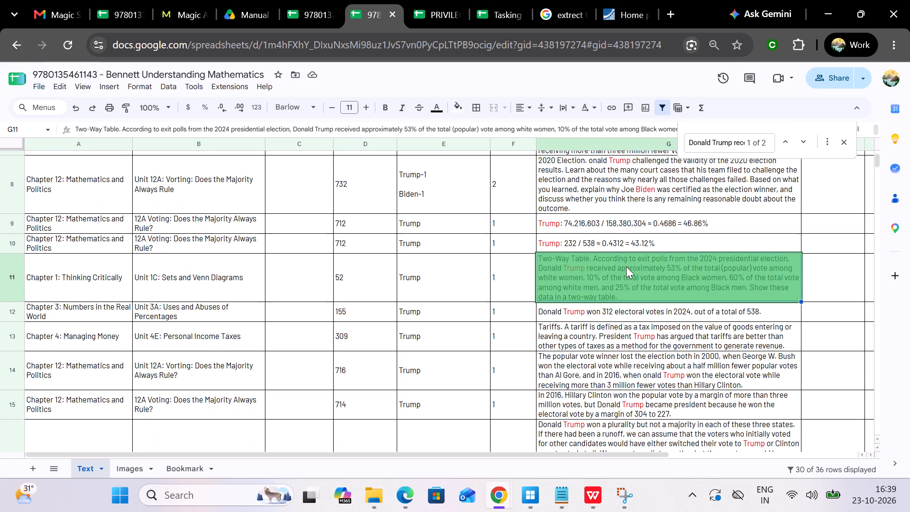
scroll(626, 266, "up", 4)
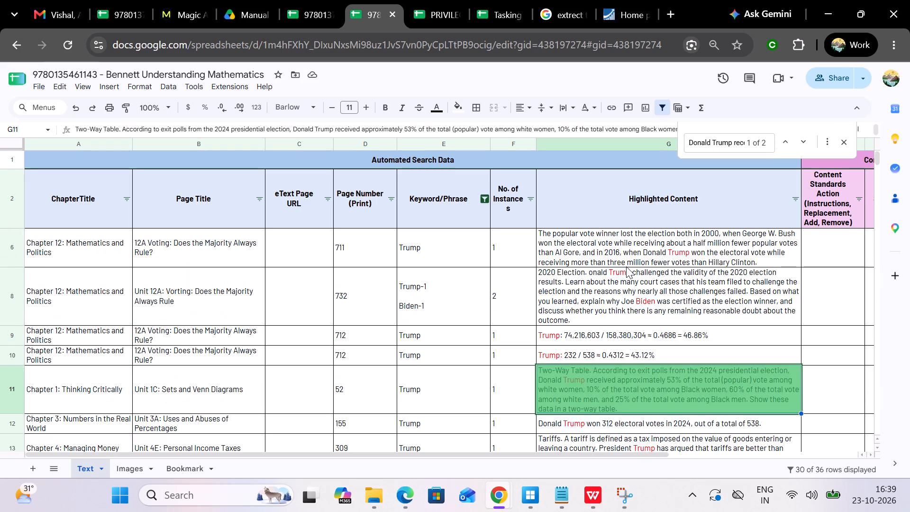
Review the Chapter 12 rows for pages 711, 732 and 712 against the page 52 row.
scroll(626, 266, "up", 1)
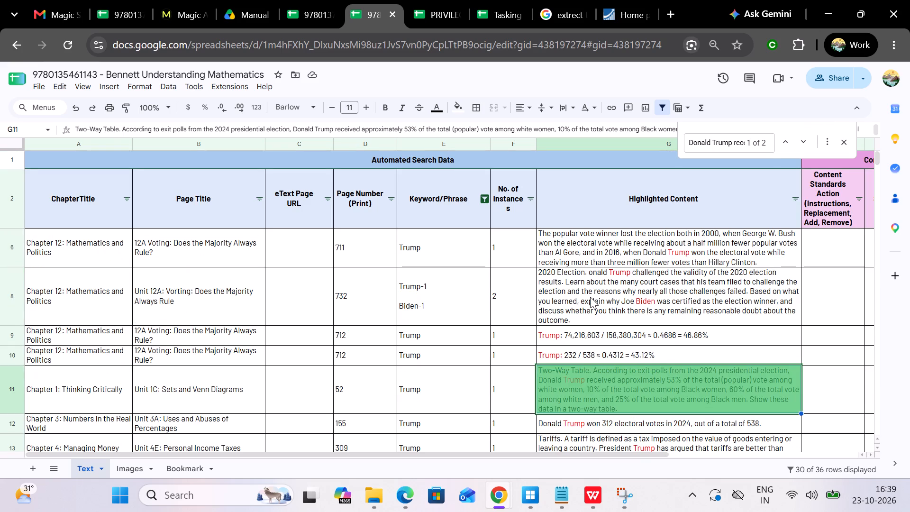
left_click(590, 297)
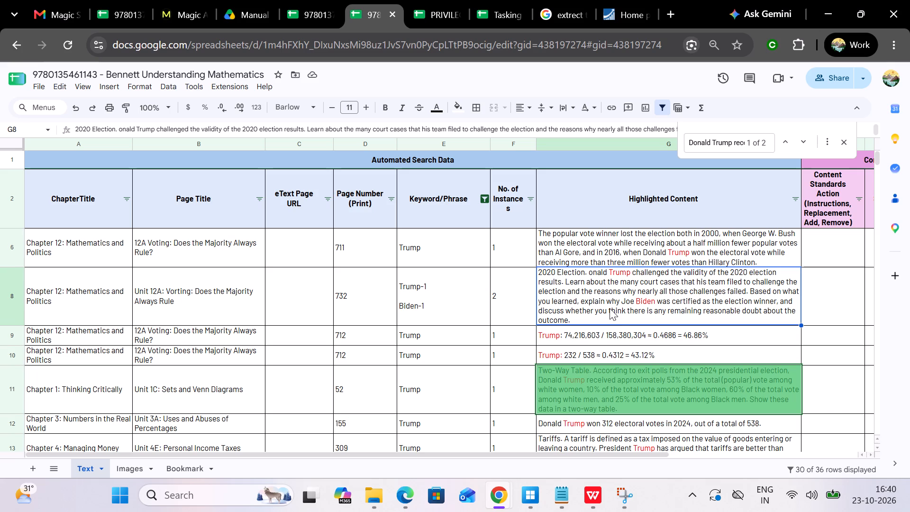
left_click(518, 368)
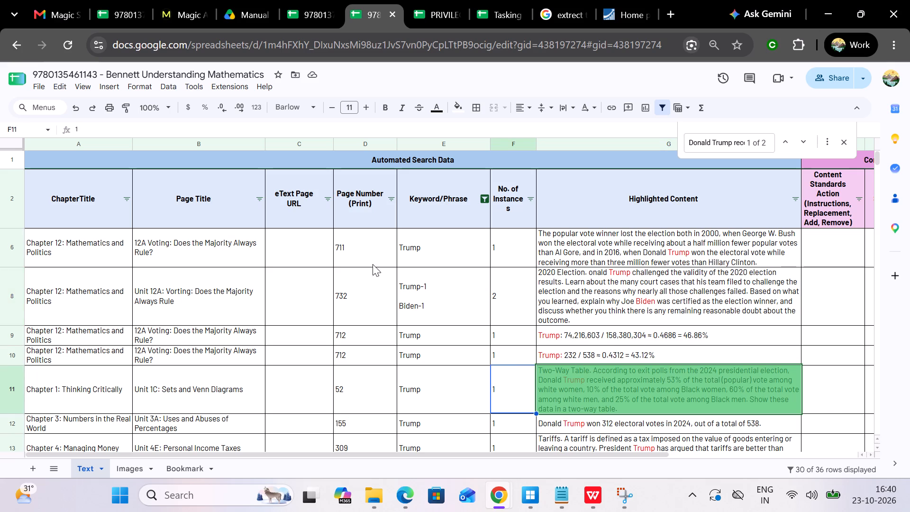
left_click(363, 251)
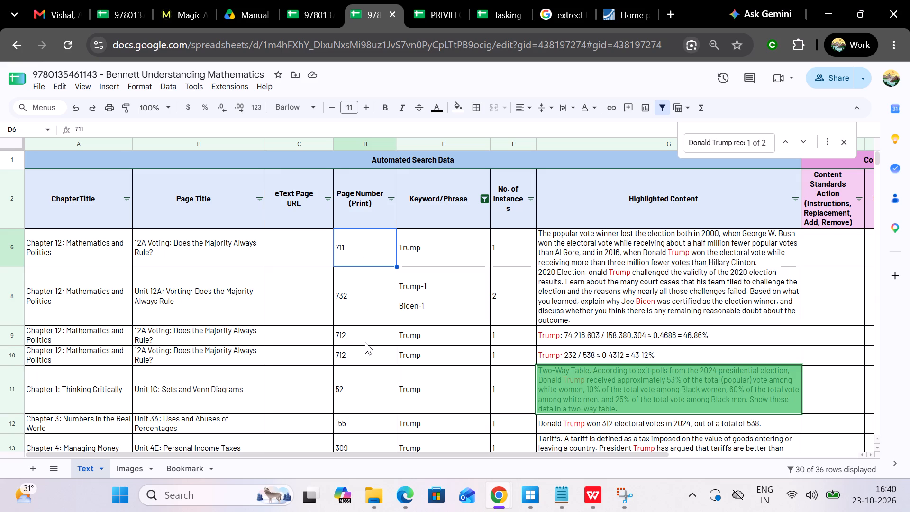
scroll(365, 342, "down", 2)
scroll(365, 342, "up", 1)
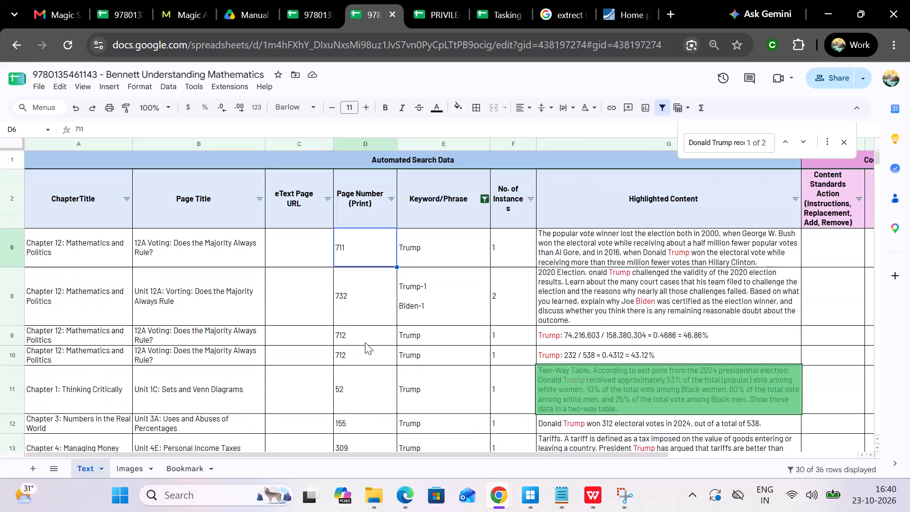
scroll(365, 342, "right", 2)
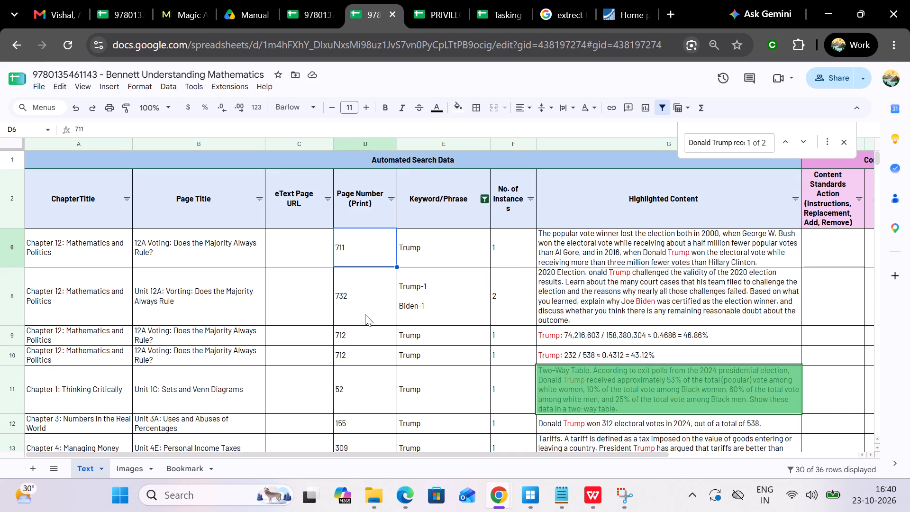
scroll(337, 314, "right", 6)
scroll(337, 314, "up", 1)
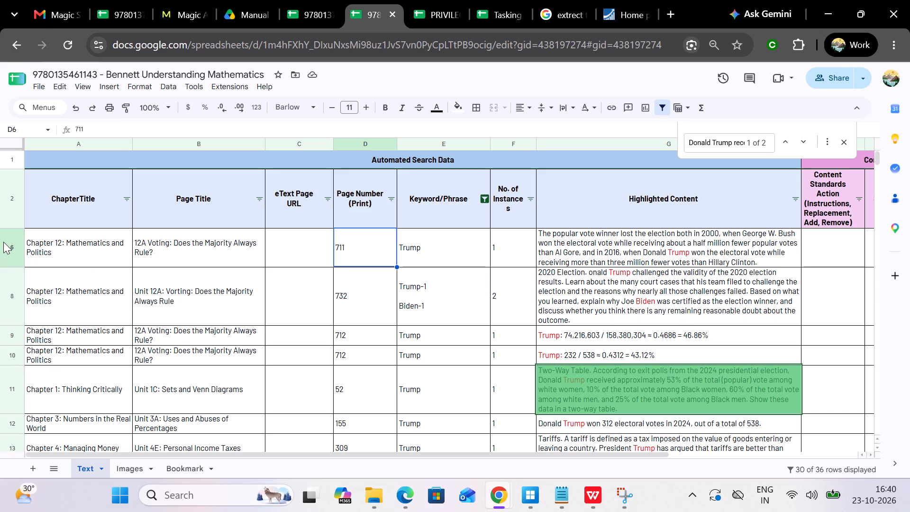
Delete the page 711 row and both page 712 rows with the page title "12A Voting: Does the Majority Always Rule?".
left_click(9, 247)
right_click(9, 247)
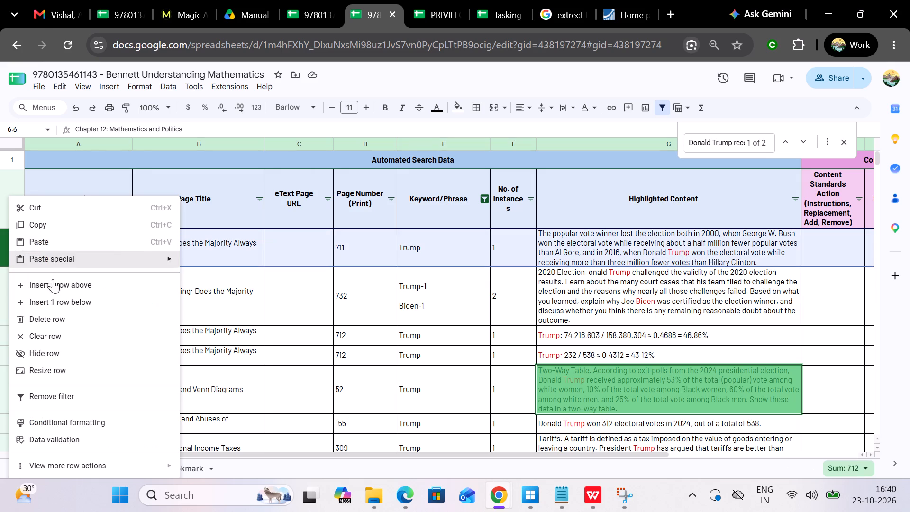
left_click(59, 312)
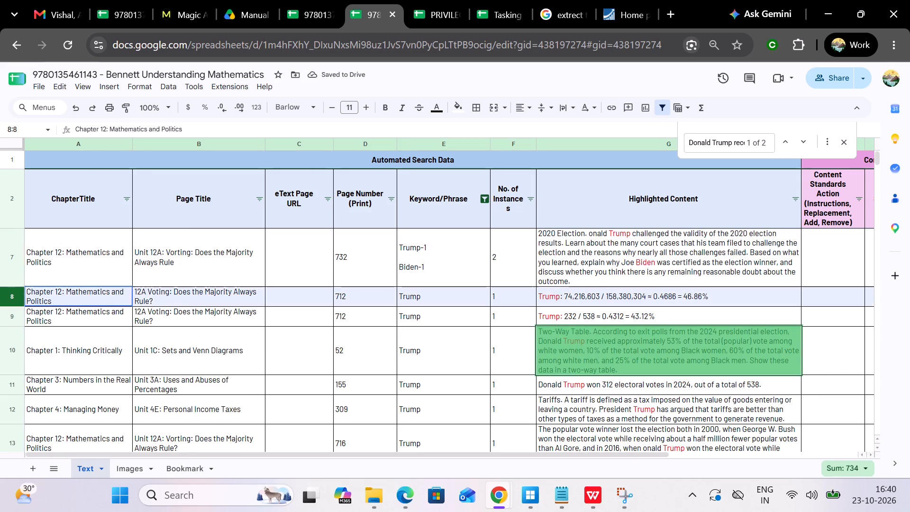
left_click(17, 297)
right_click(17, 297)
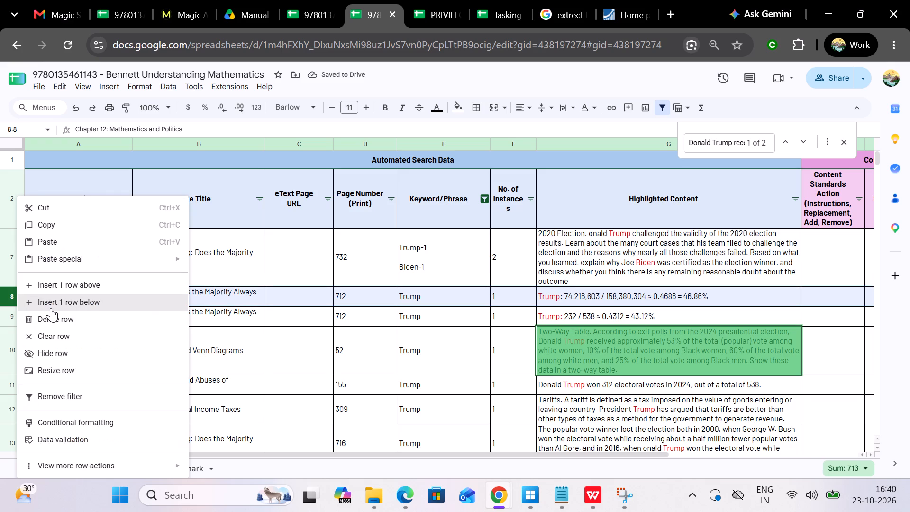
left_click(54, 317)
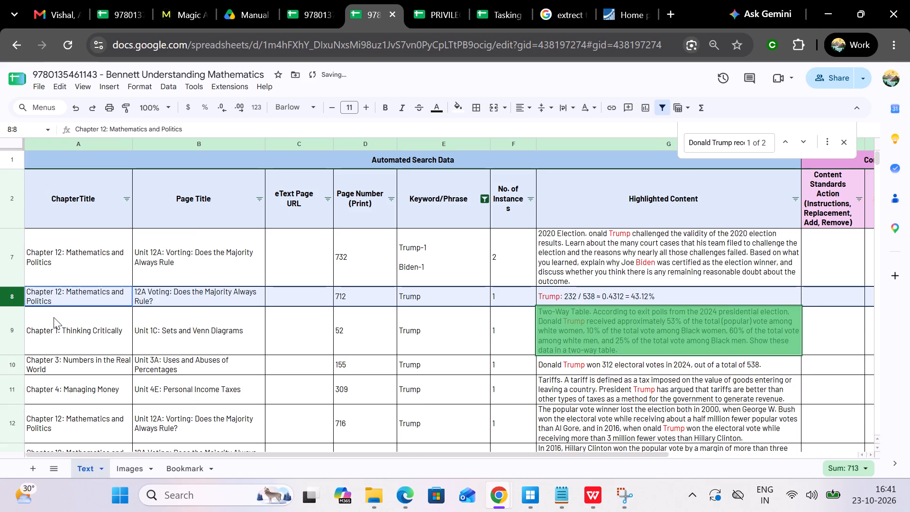
right_click(11, 301)
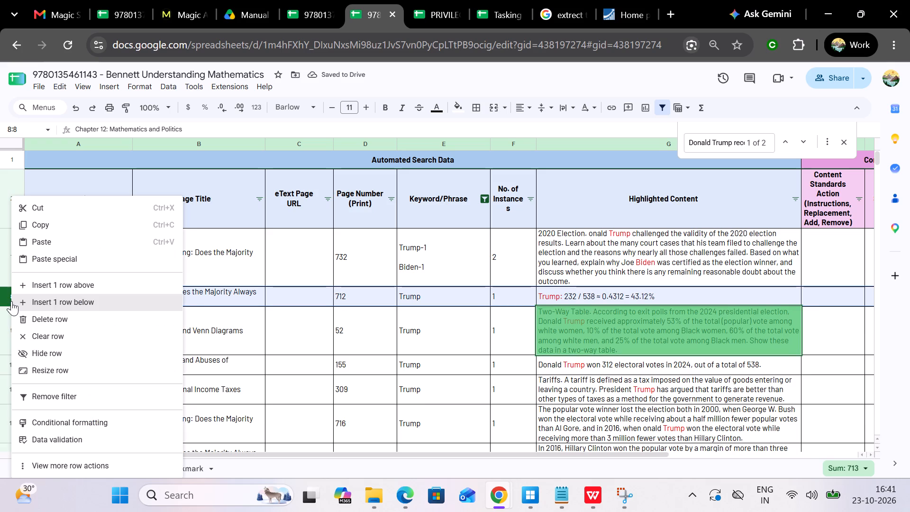
left_click(37, 317)
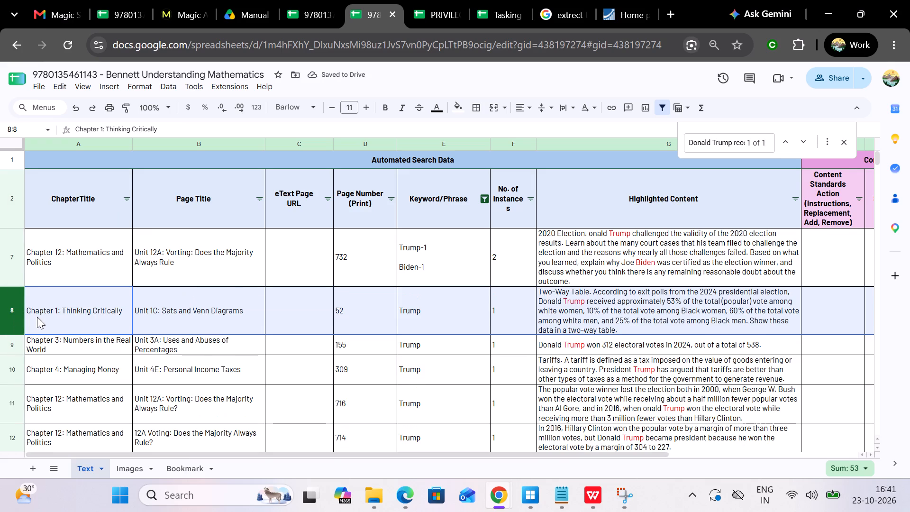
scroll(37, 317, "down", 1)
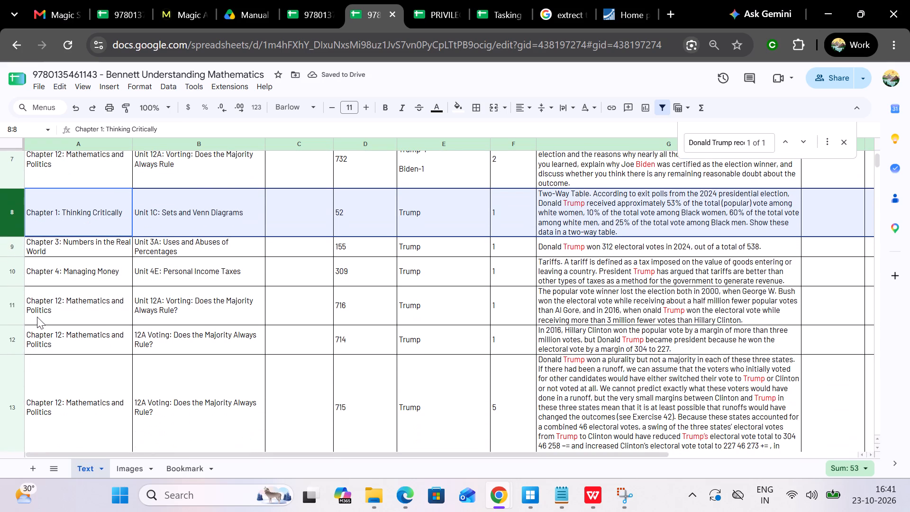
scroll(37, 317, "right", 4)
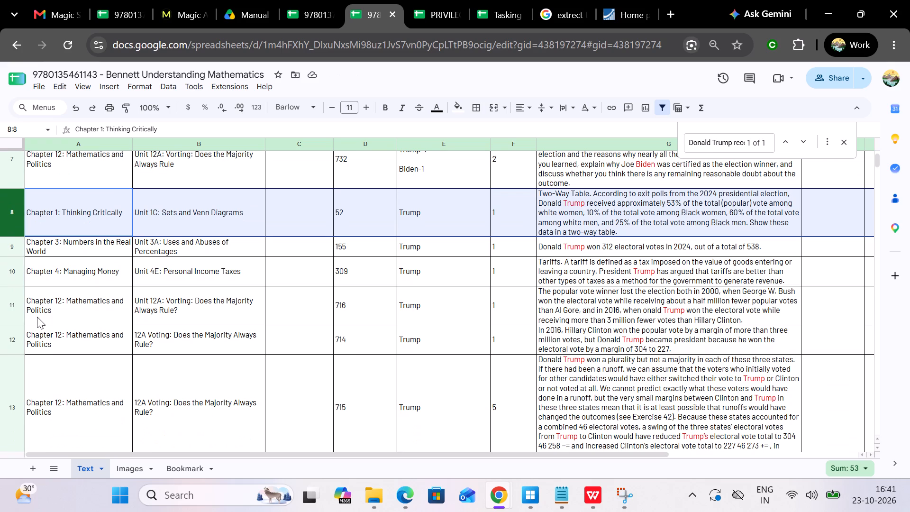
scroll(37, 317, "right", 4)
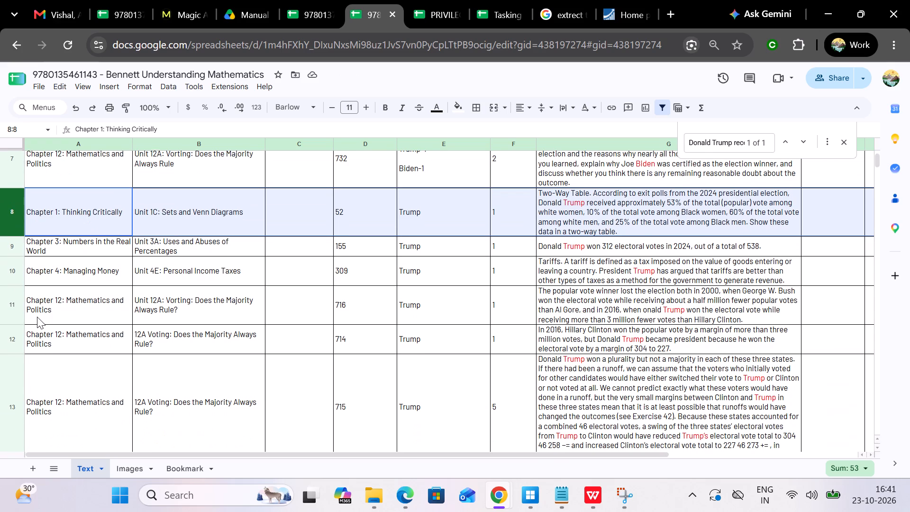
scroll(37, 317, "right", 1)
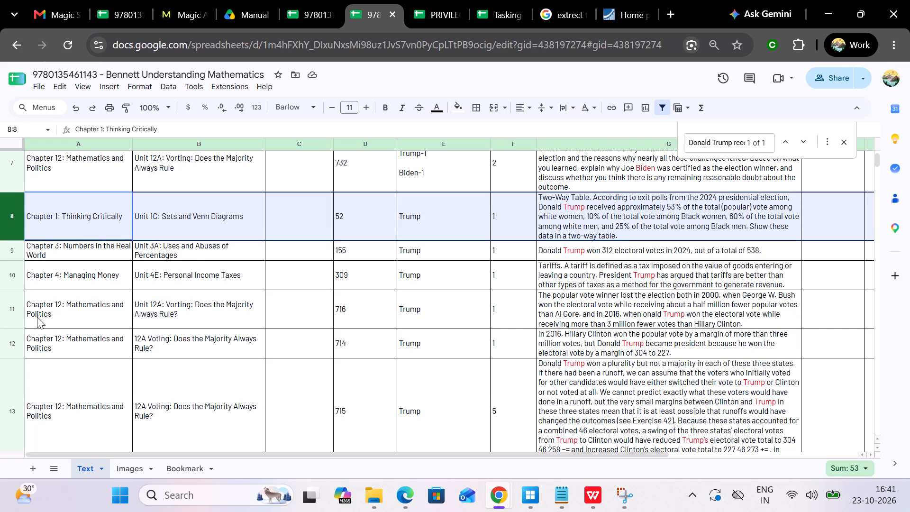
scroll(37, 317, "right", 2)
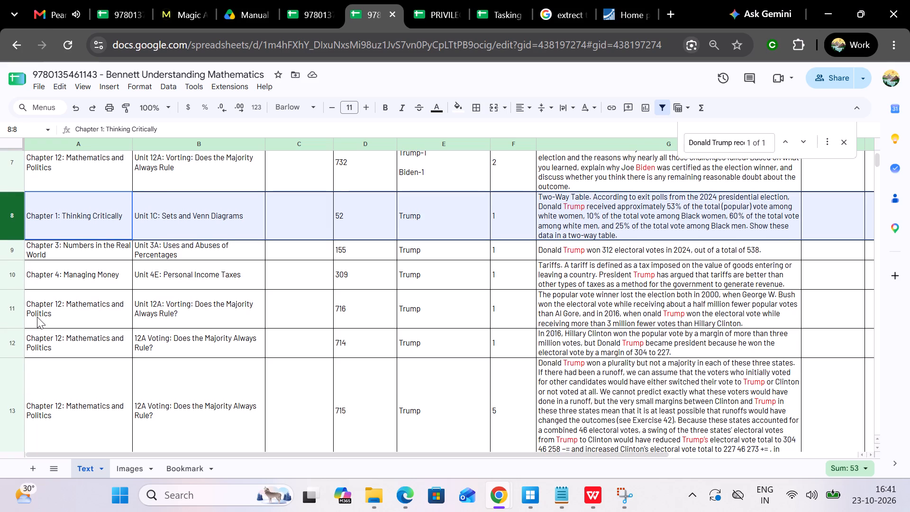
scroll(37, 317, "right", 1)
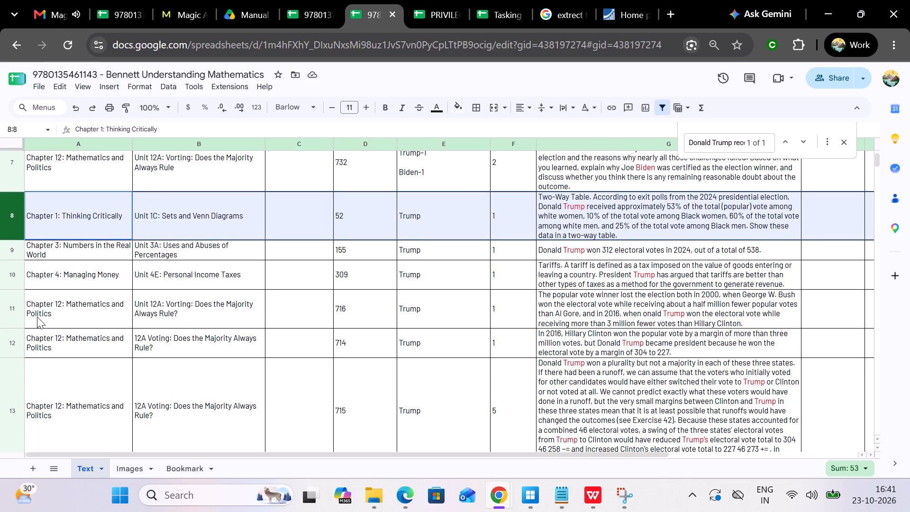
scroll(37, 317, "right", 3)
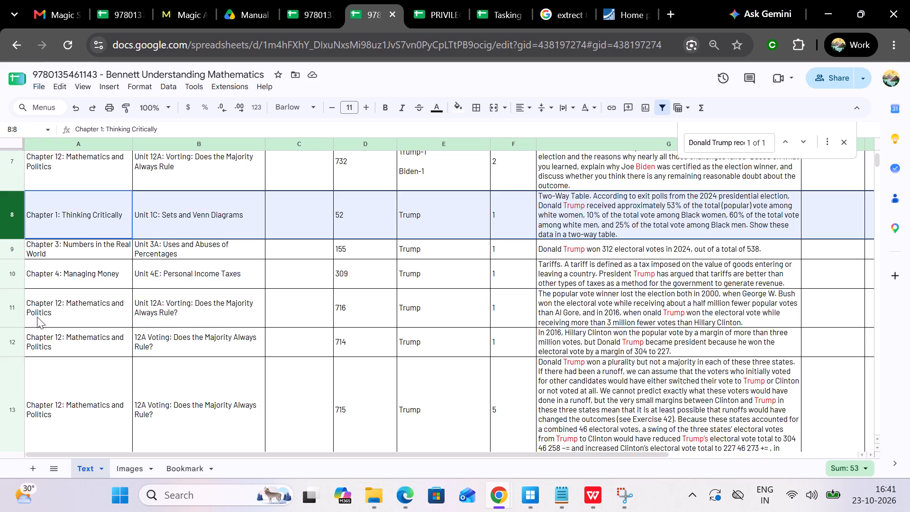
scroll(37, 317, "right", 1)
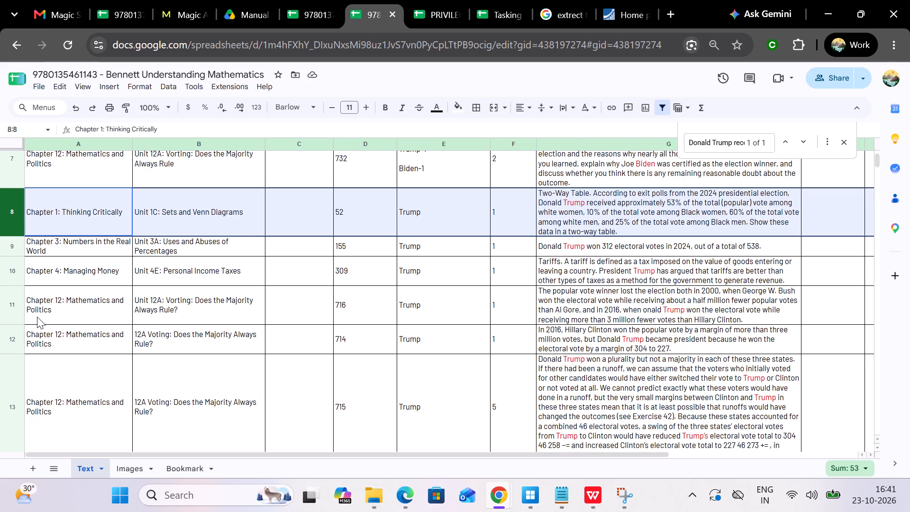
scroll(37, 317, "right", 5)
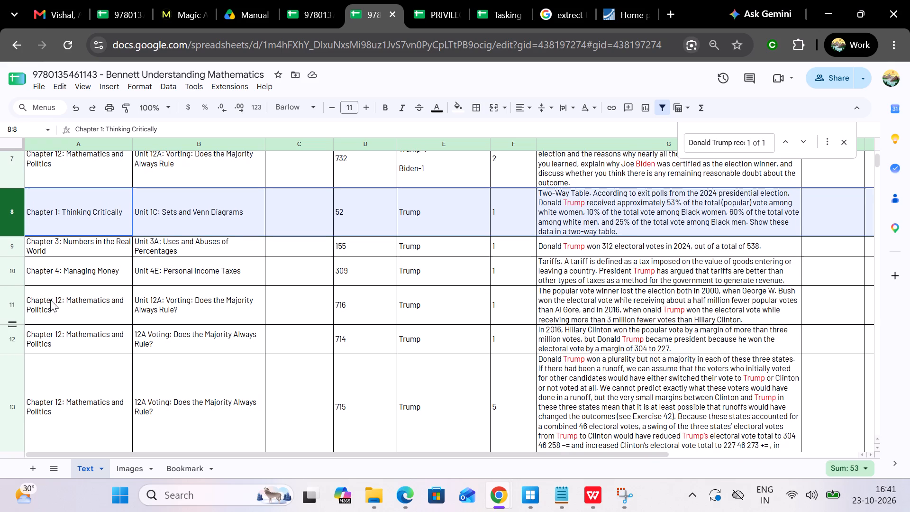
Look through the remaining Trump rows for other entries titled "12A Voting: Does the Majority Always Rule?".
scroll(65, 297, "up", 1)
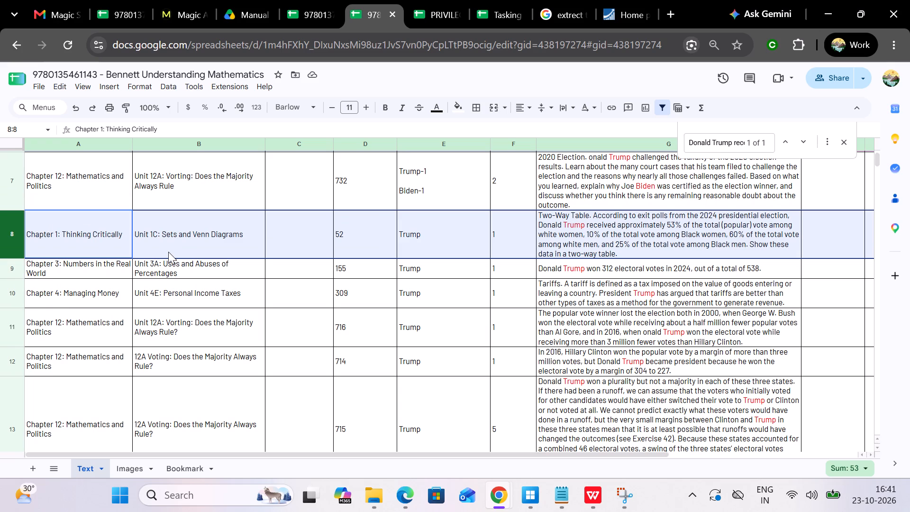
left_click(400, 277)
scroll(400, 277, "down", 1)
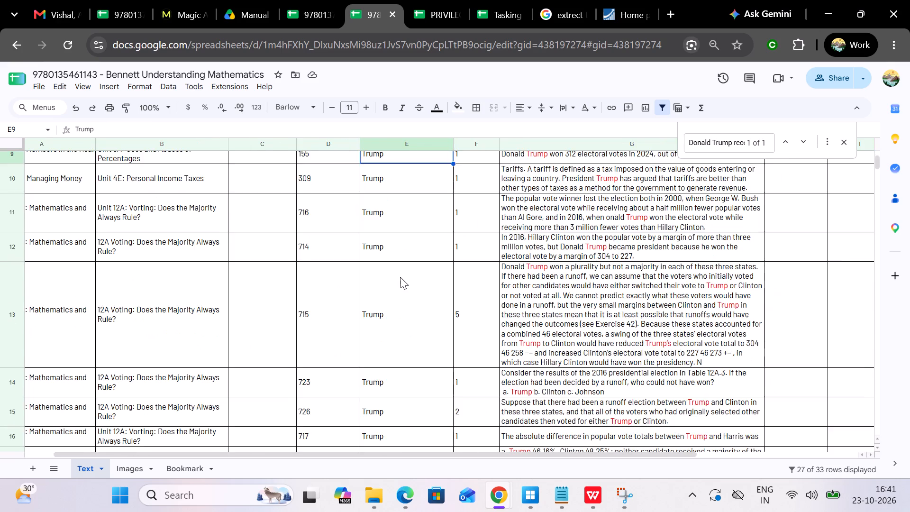
scroll(400, 277, "down", 2)
scroll(464, 320, "up", 1)
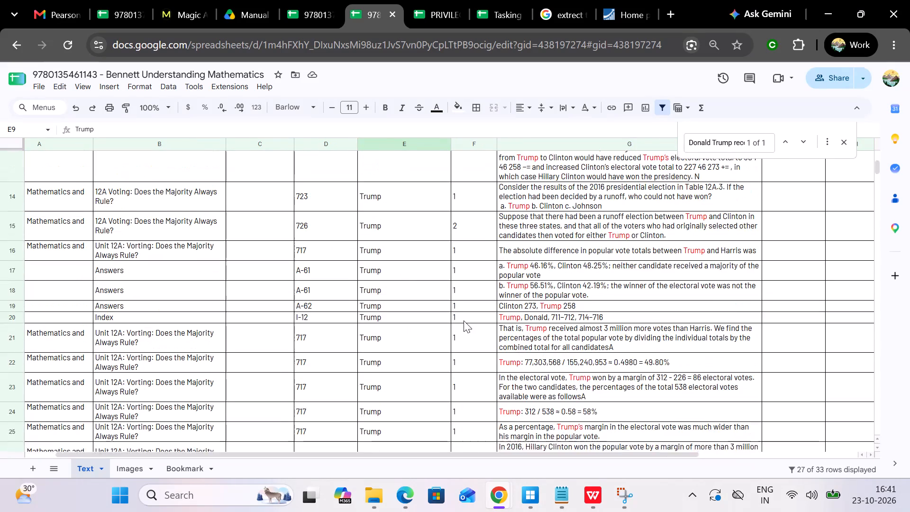
scroll(464, 320, "up", 1)
scroll(464, 320, "right", 3)
scroll(464, 320, "up", 2)
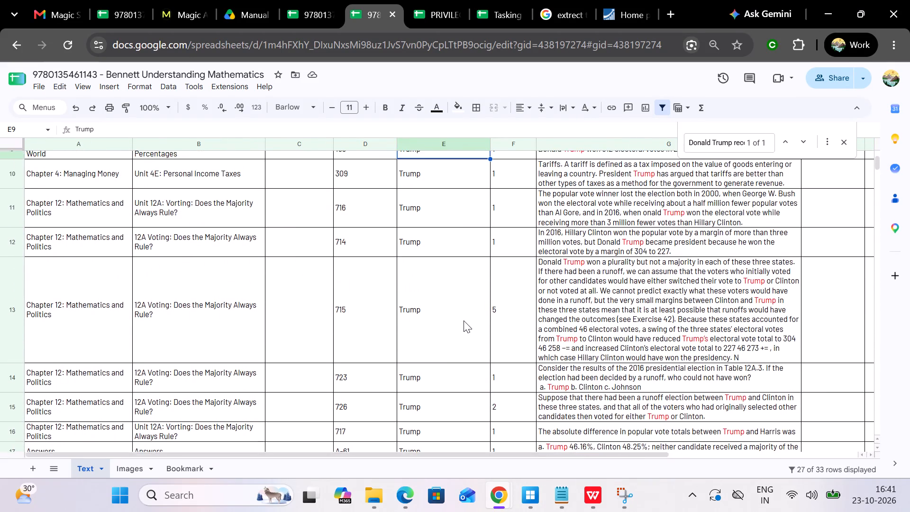
scroll(464, 320, "up", 1)
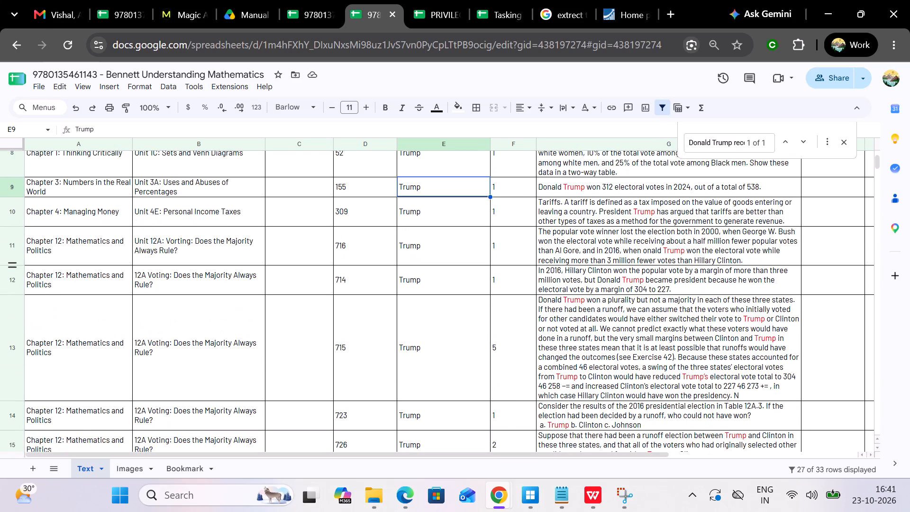
scroll(21, 281, "up", 3)
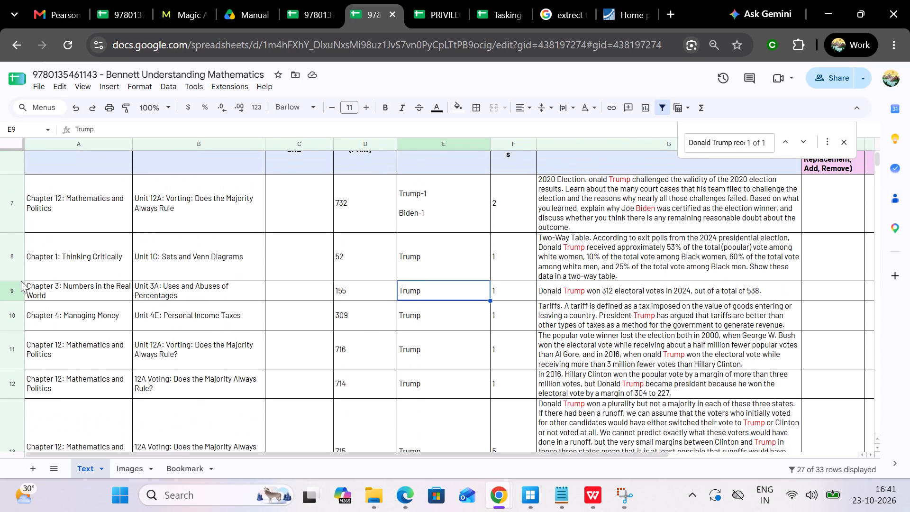
scroll(21, 281, "up", 1)
Delete the four rows for pages 714, 715, 723 and 726 with the page title "12A Voting: Does the Majority Always Rule?".
scroll(21, 281, "down", 2)
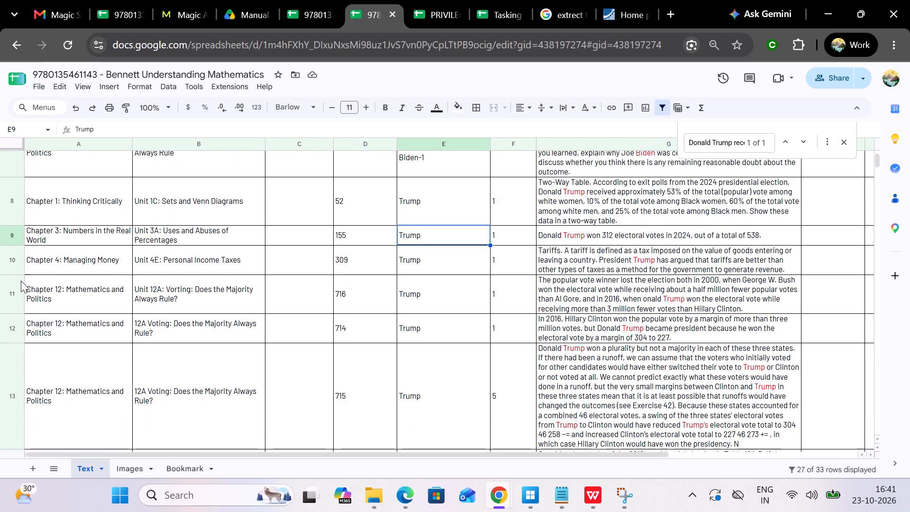
scroll(21, 281, "down", 1)
left_click(7, 299)
right_click(7, 299)
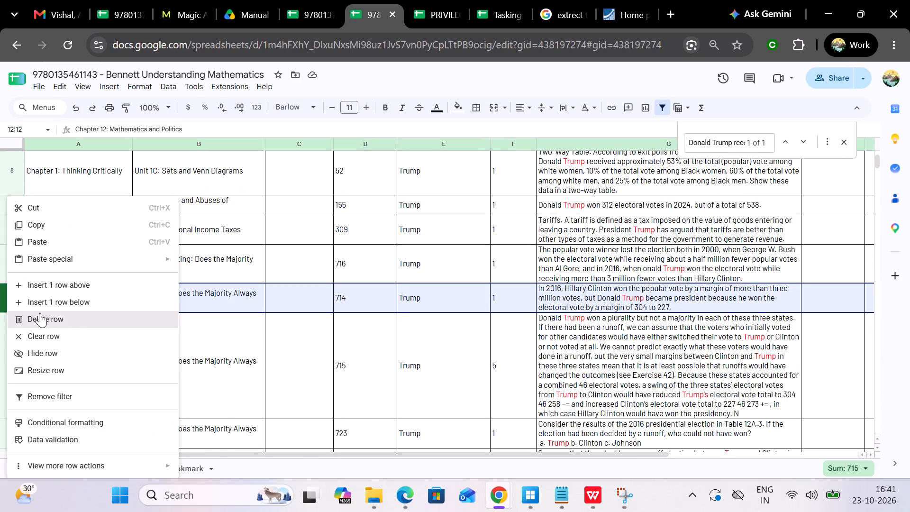
left_click(47, 320)
scroll(54, 360, "down", 1)
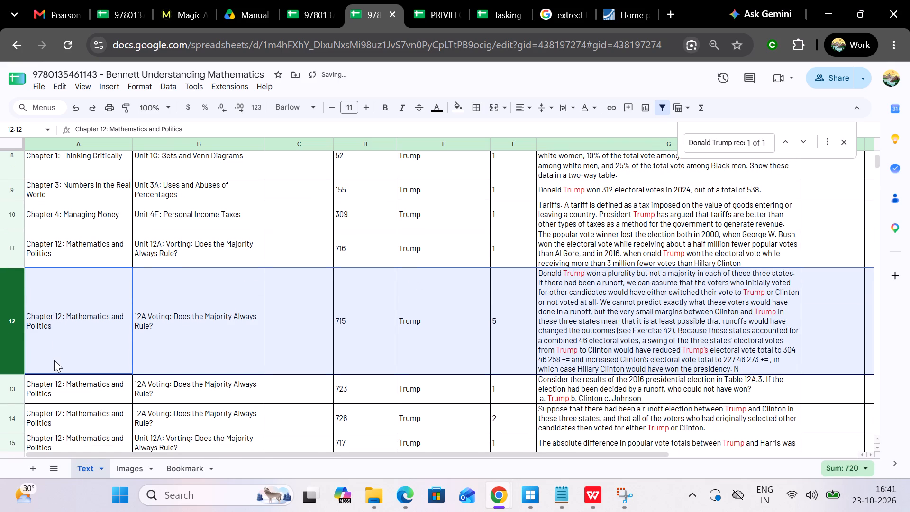
right_click(3, 306)
left_click(22, 319)
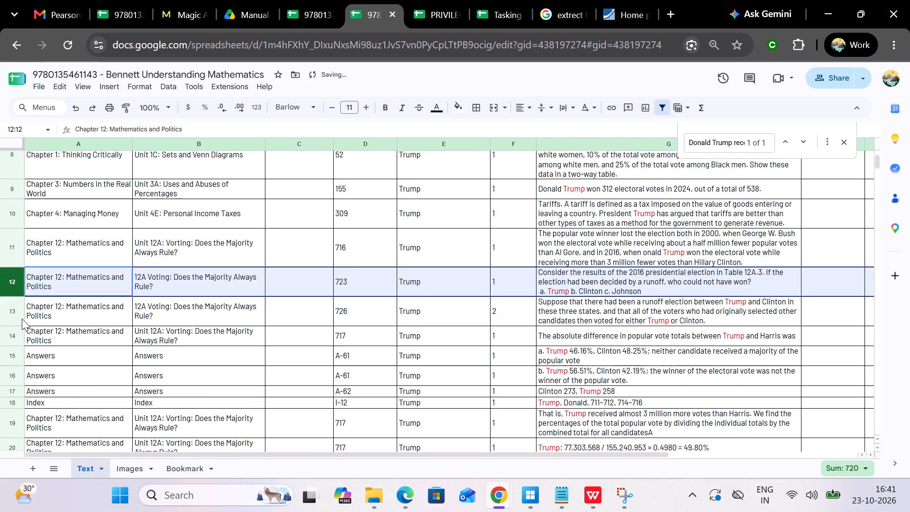
right_click(7, 282)
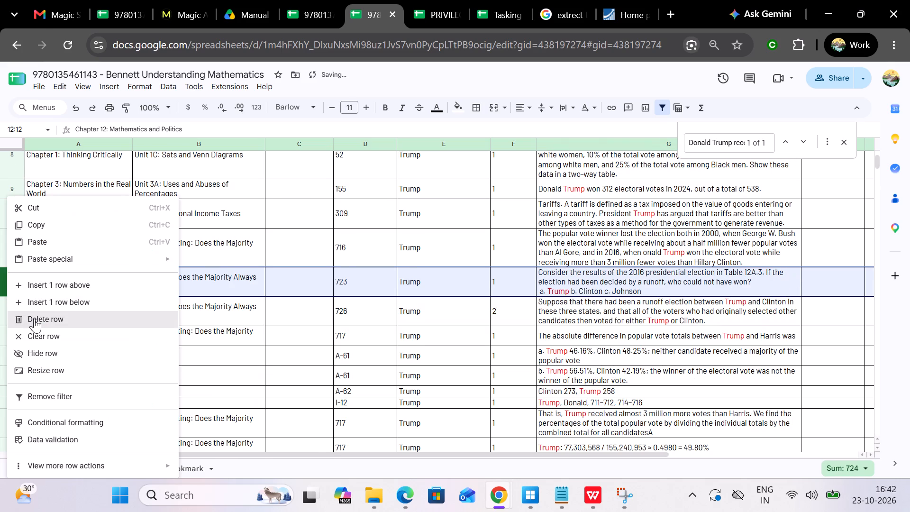
left_click(34, 319)
right_click(17, 289)
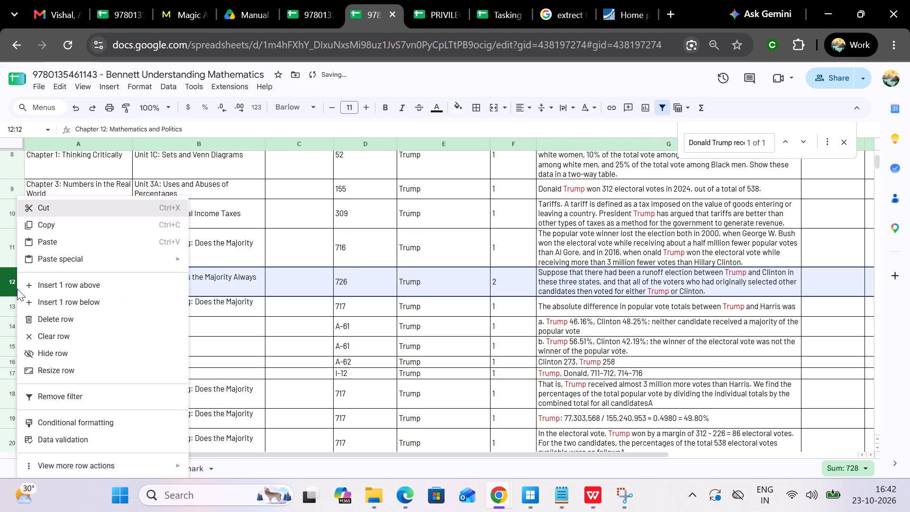
left_click(53, 311)
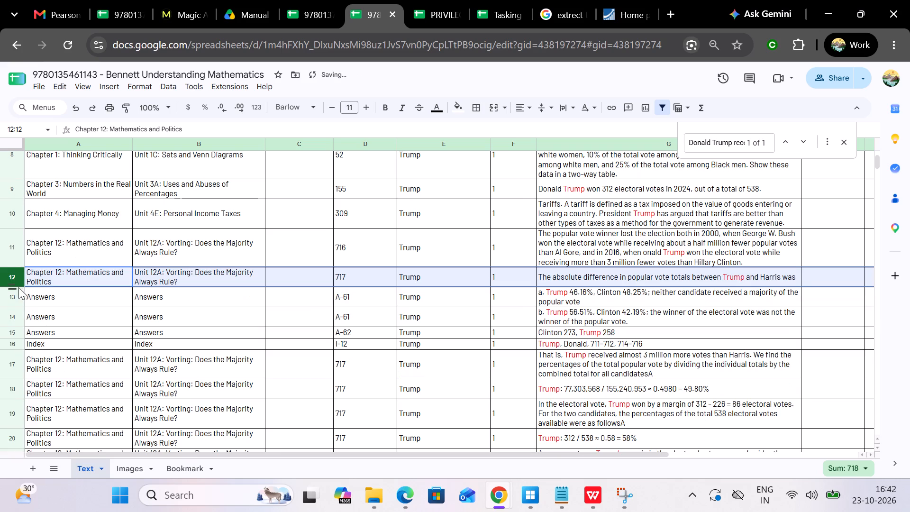
Look through the remaining Trump rows and total their No. of Instances values from the page 732 row down.
scroll(83, 327, "down", 1)
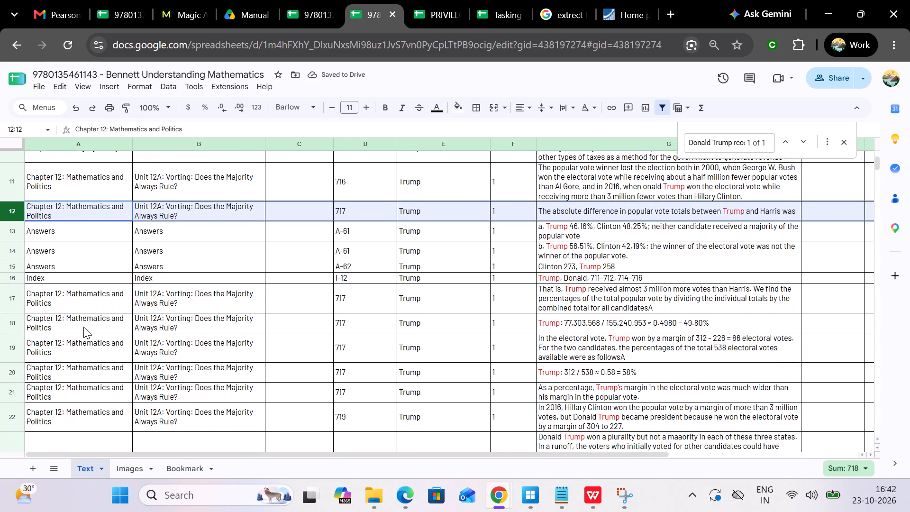
scroll(83, 327, "down", 1)
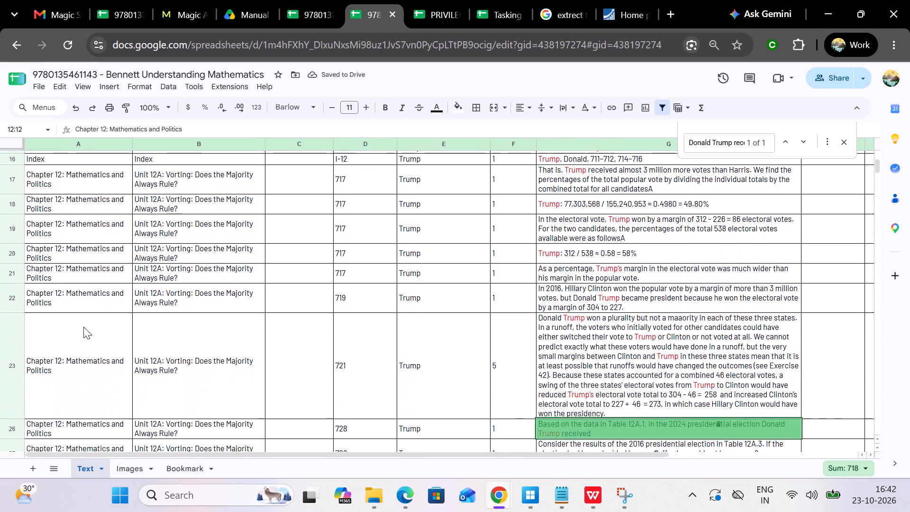
scroll(83, 327, "down", 1)
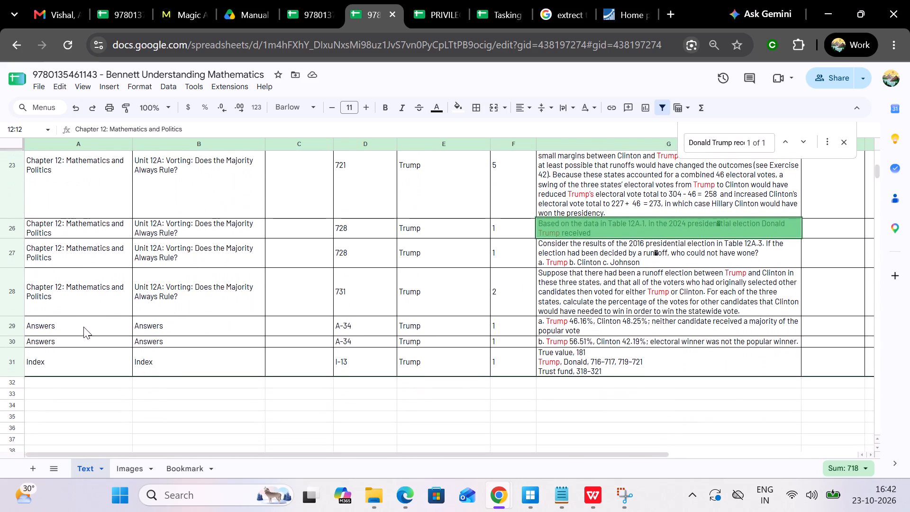
scroll(83, 327, "down", 2)
scroll(83, 327, "up", 8)
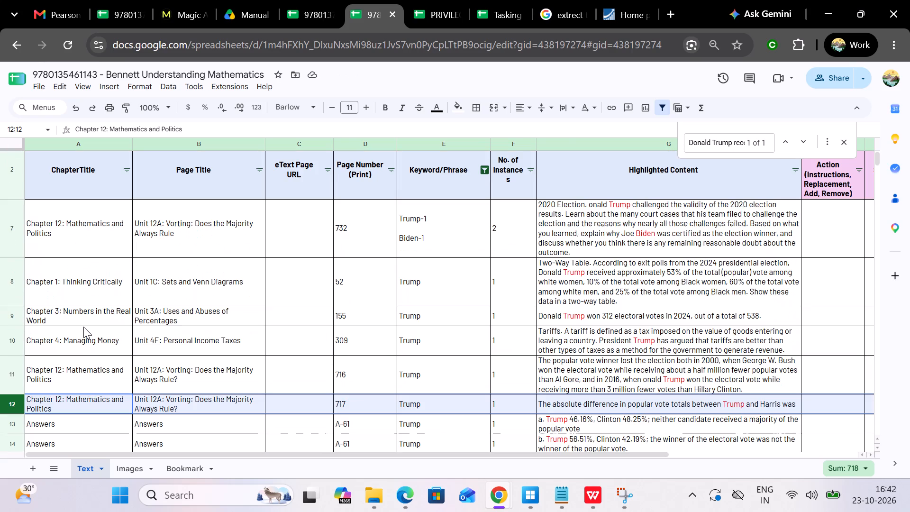
left_click(364, 307)
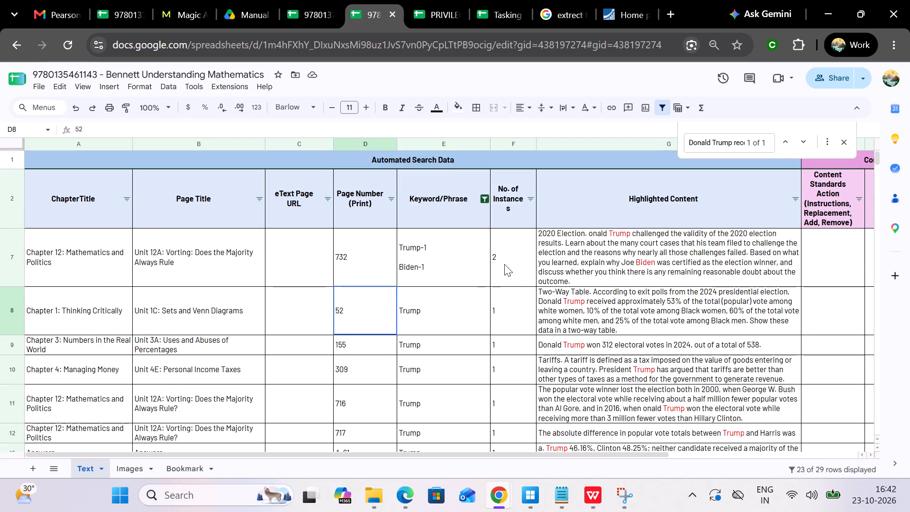
left_click_drag(505, 260, 510, 398)
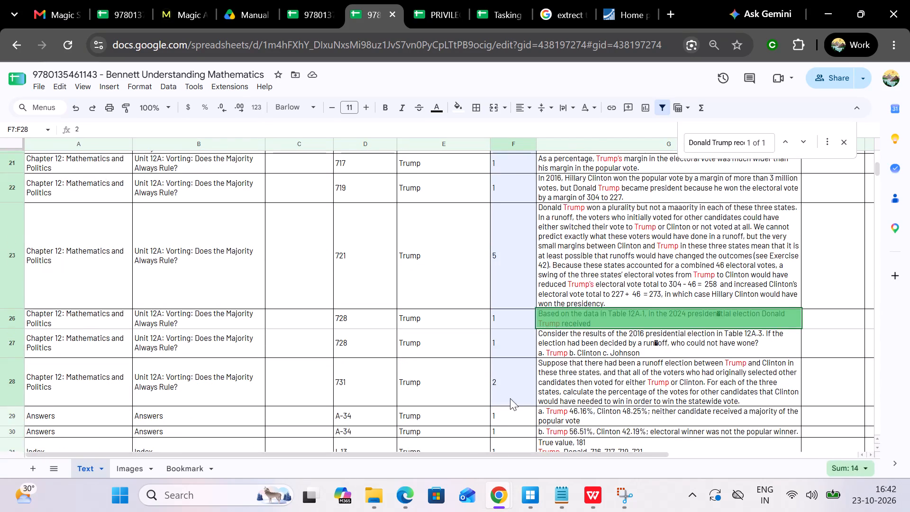
left_click_drag(510, 398, 516, 261)
scroll(516, 261, "up", 8)
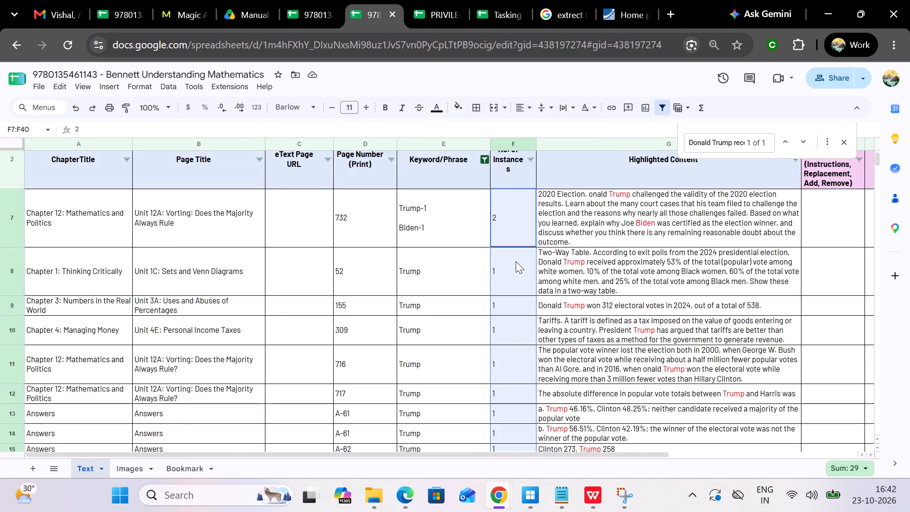
left_click(420, 295)
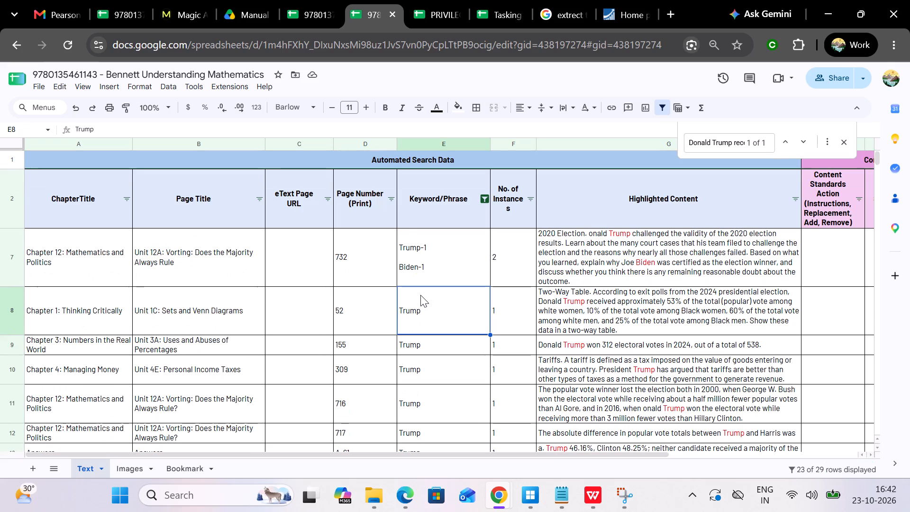
left_click(363, 302)
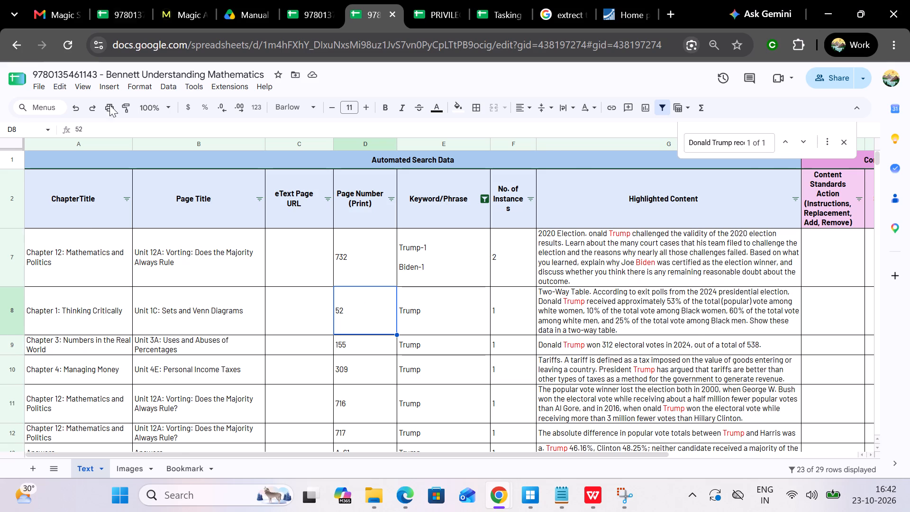
left_click(124, 0)
scroll(292, 286, "up", 3)
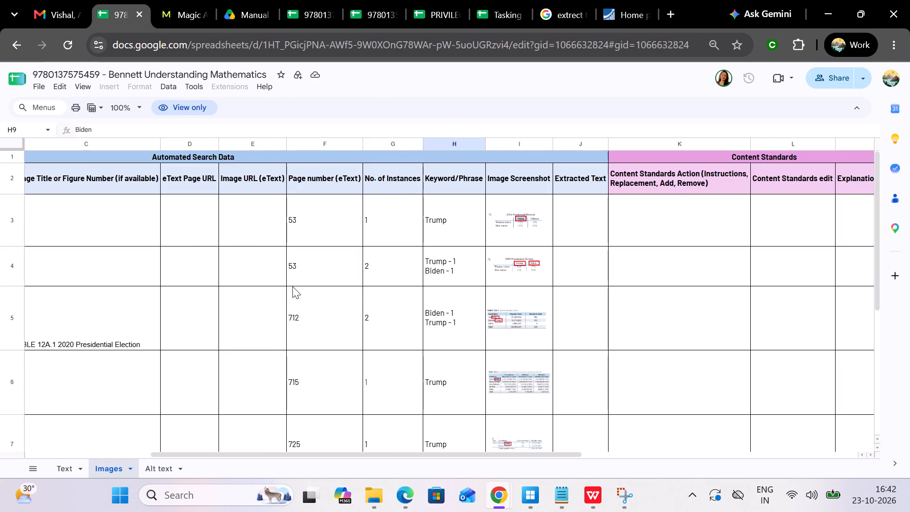
left_click(64, 461)
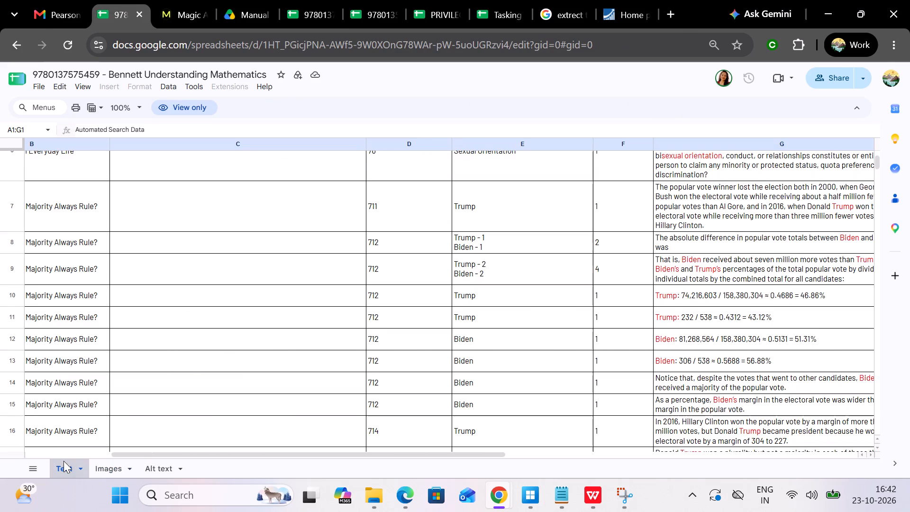
scroll(352, 325, "up", 9)
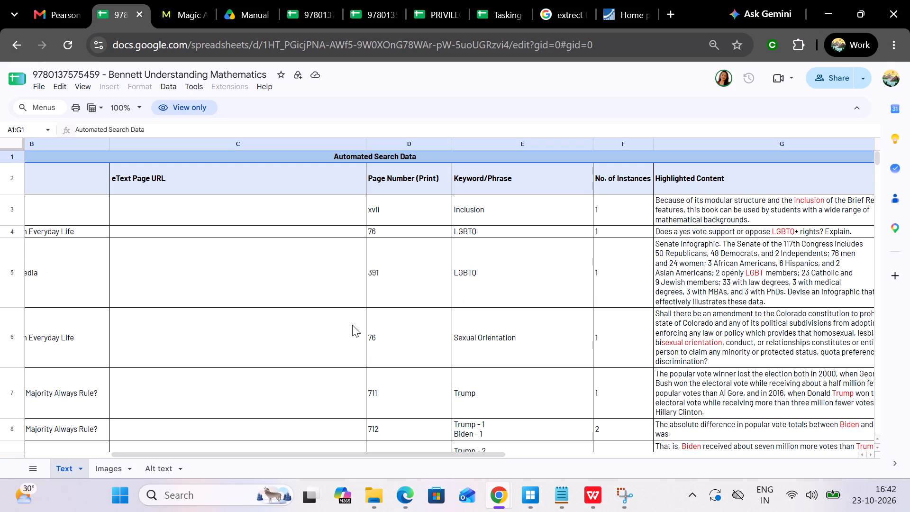
scroll(401, 310, "up", 4)
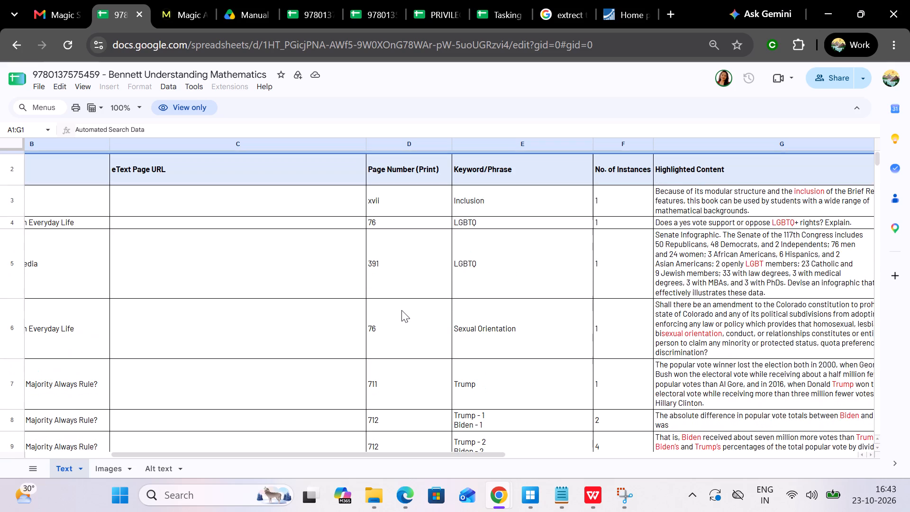
scroll(401, 310, "up", 1)
left_click(356, 18)
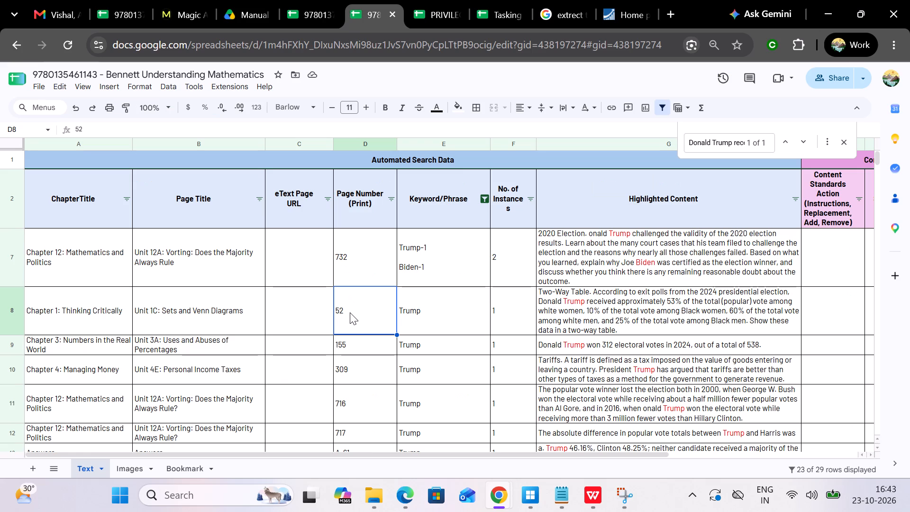
left_click(349, 345)
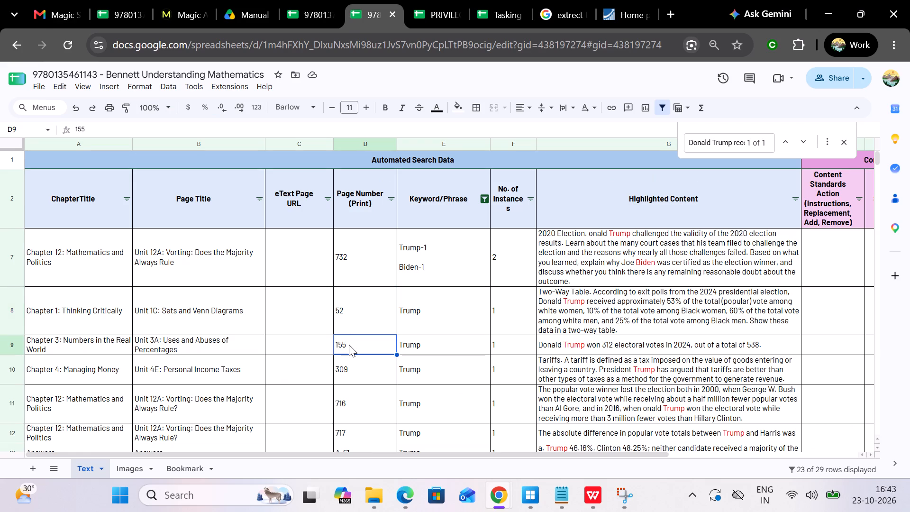
left_click(349, 375)
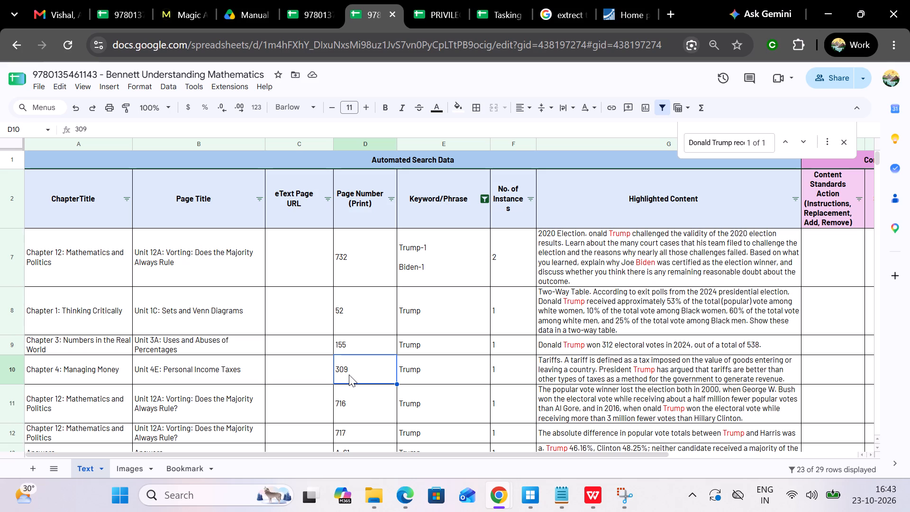
scroll(349, 375, "down", 1)
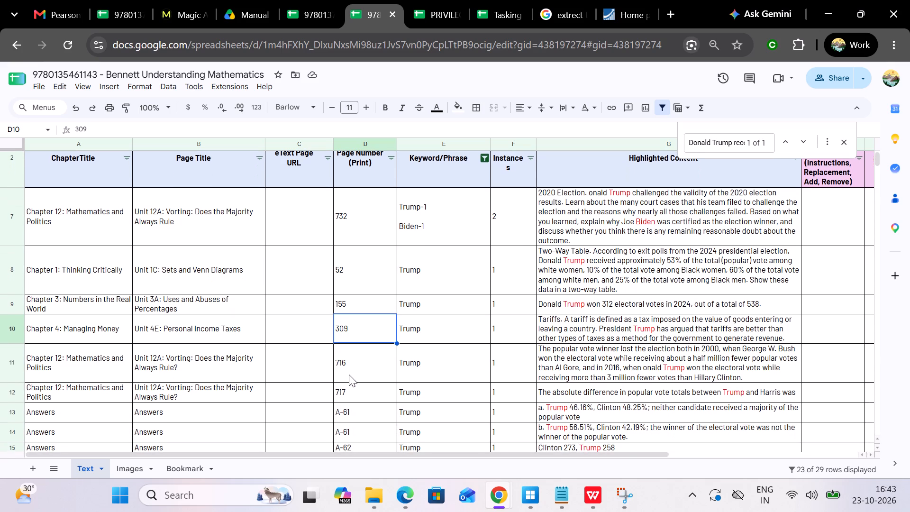
scroll(349, 375, "down", 1)
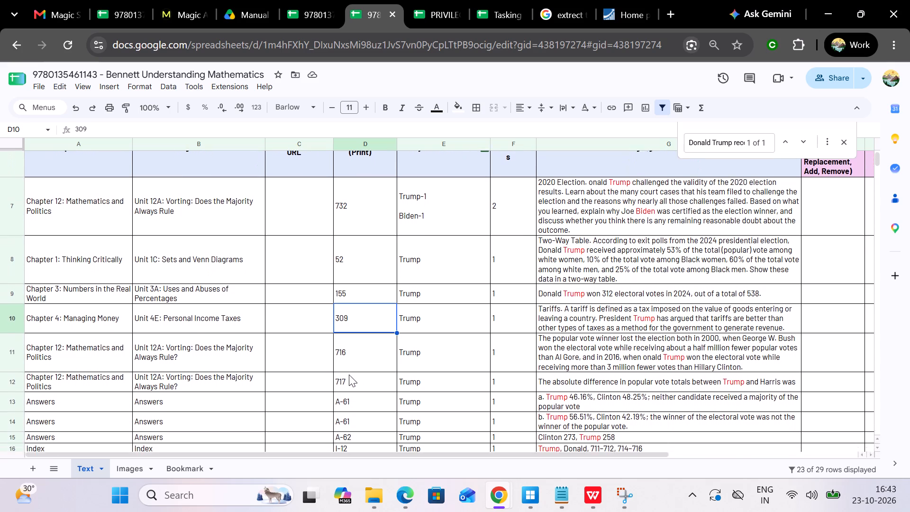
scroll(349, 375, "down", 1)
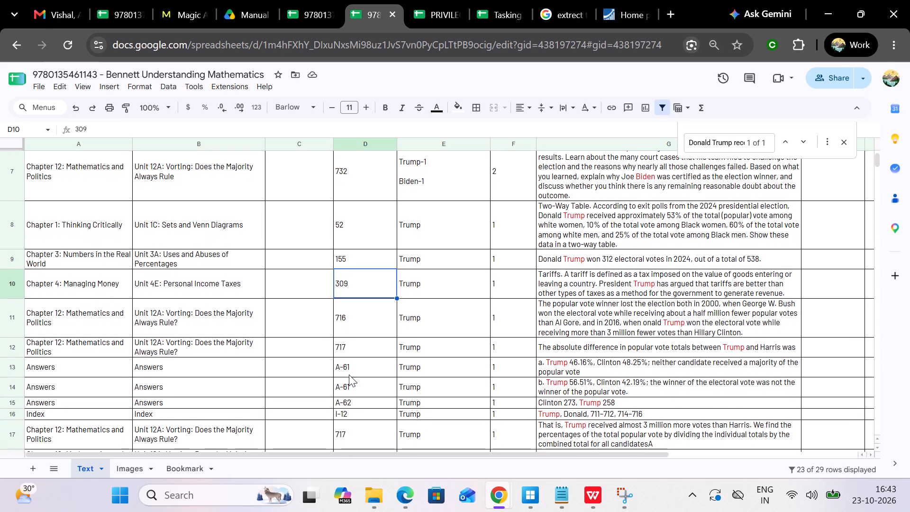
scroll(349, 375, "down", 2)
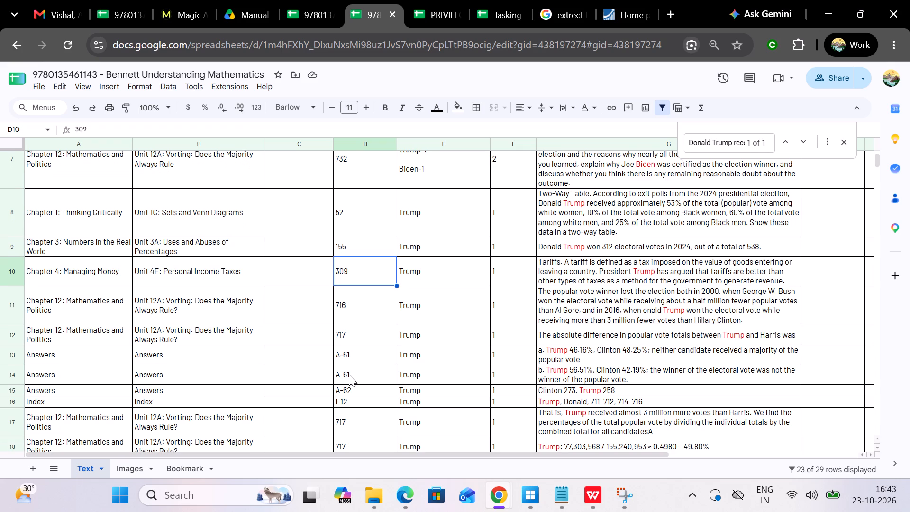
scroll(349, 375, "down", 1)
left_click(347, 318)
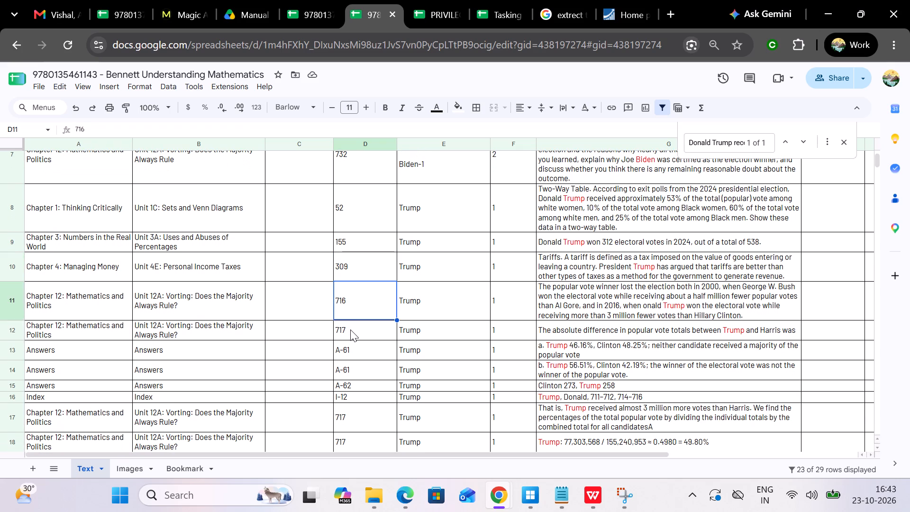
scroll(350, 329, "up", 4)
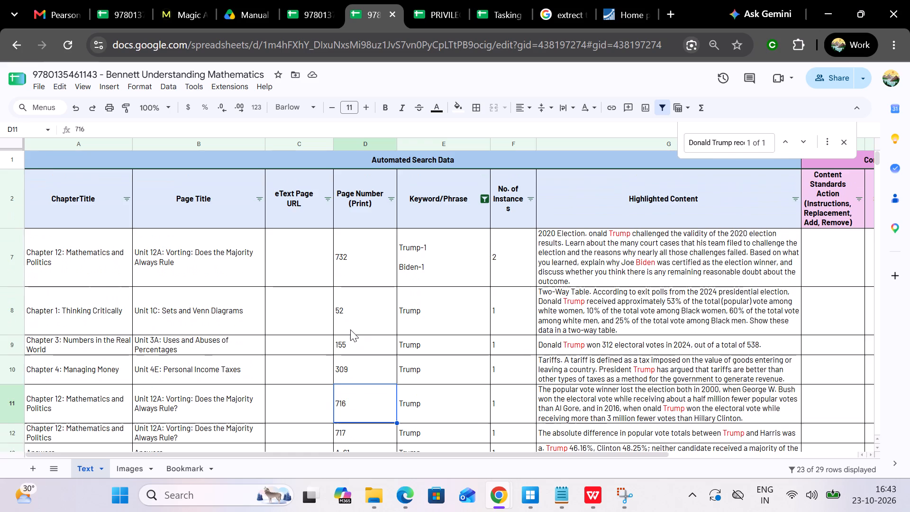
scroll(350, 329, "down", 4)
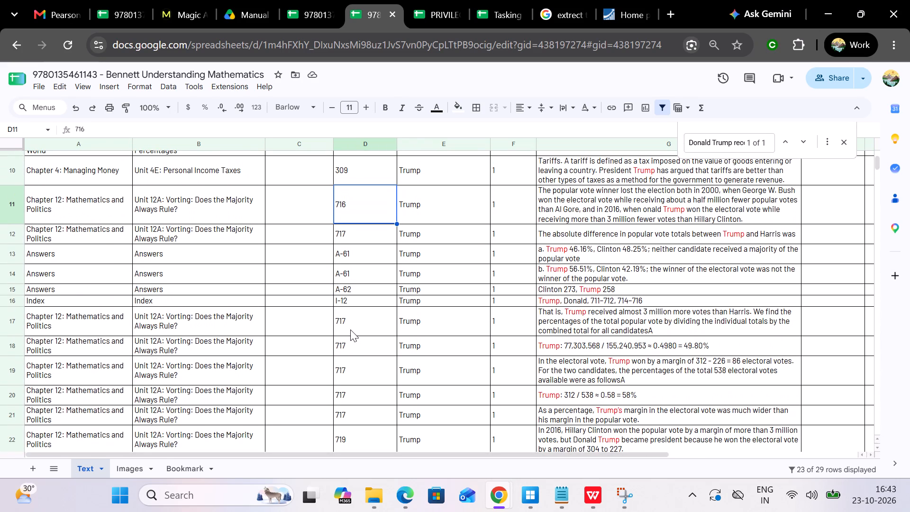
scroll(350, 329, "down", 3)
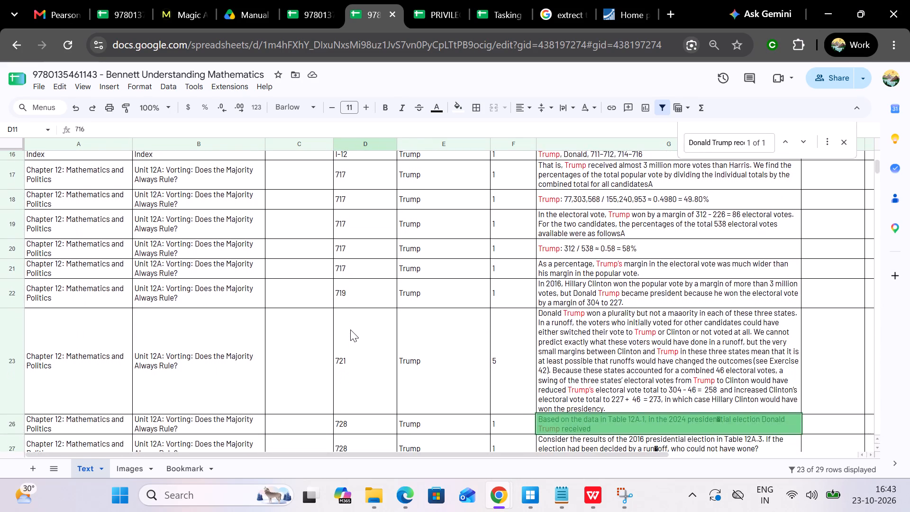
scroll(350, 329, "down", 4)
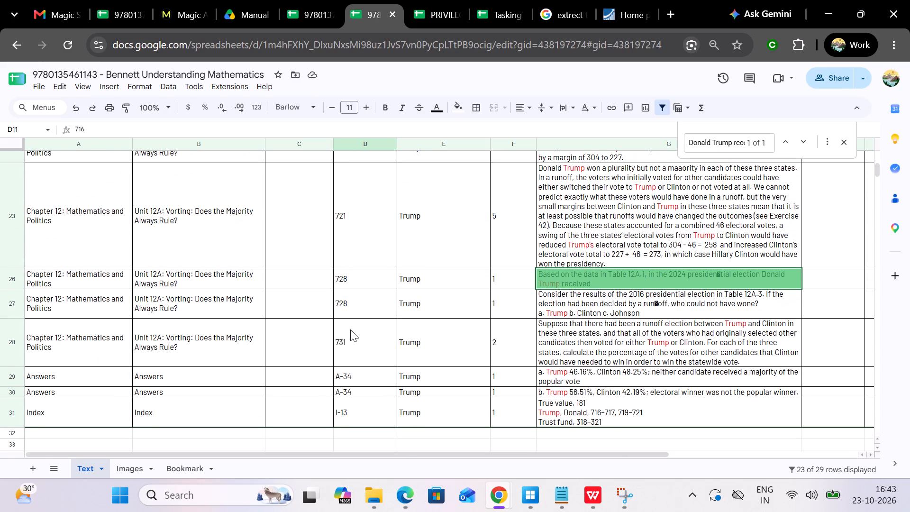
scroll(350, 329, "down", 3)
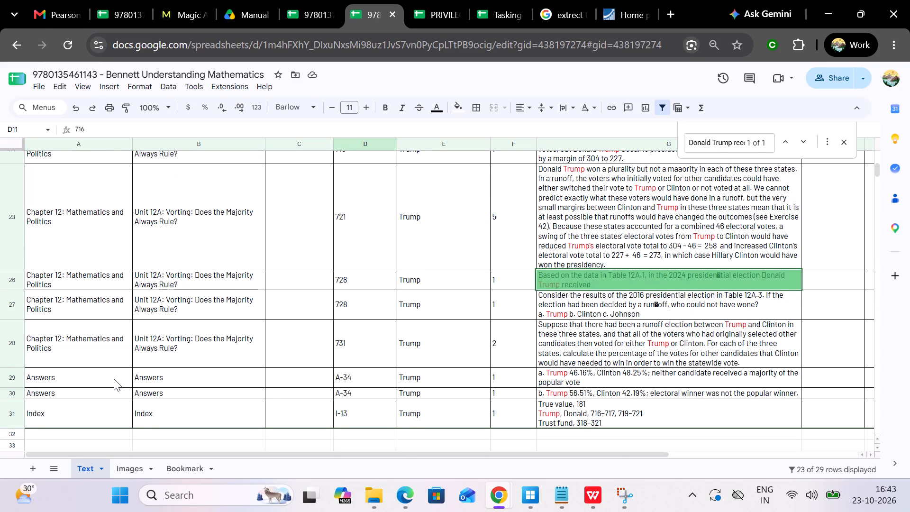
scroll(255, 400, "up", 3)
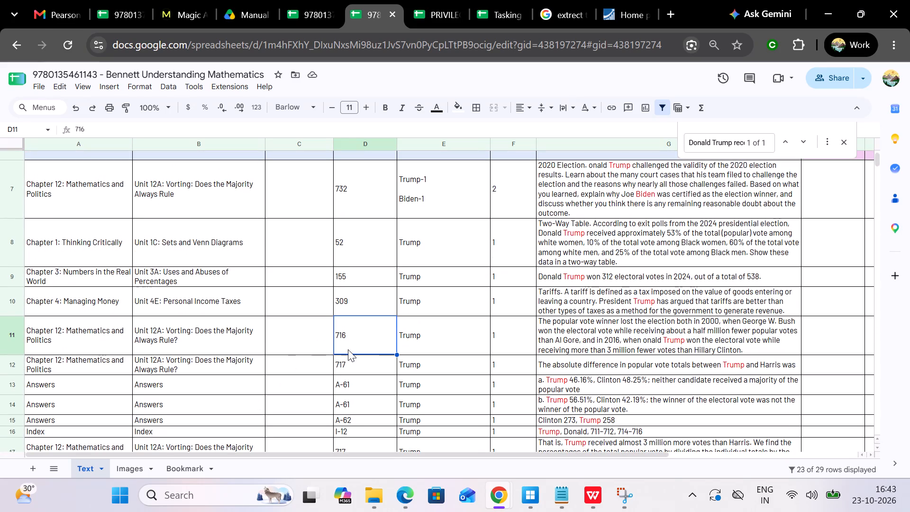
Delete the four Trump rows for pages A-61 (both), A-62 and I-12 from the Answers and Index sections.
scroll(368, 363, "down", 1)
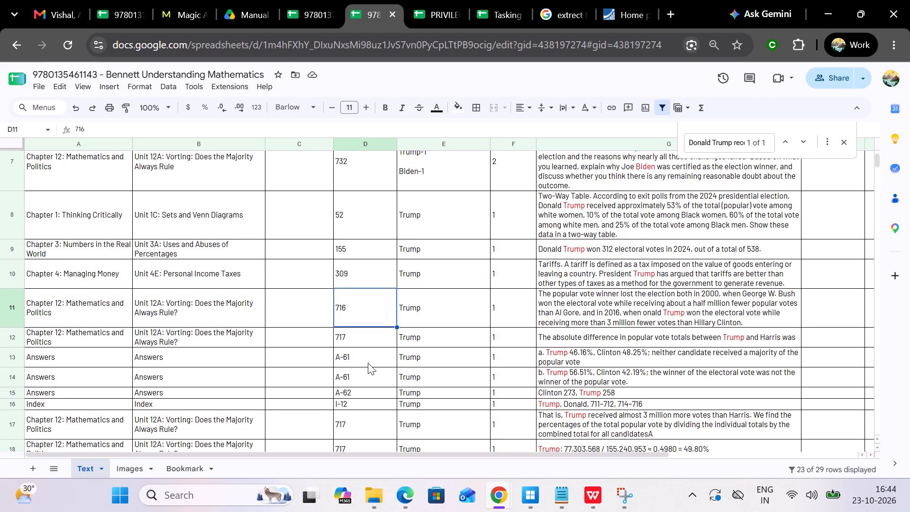
scroll(368, 363, "down", 2)
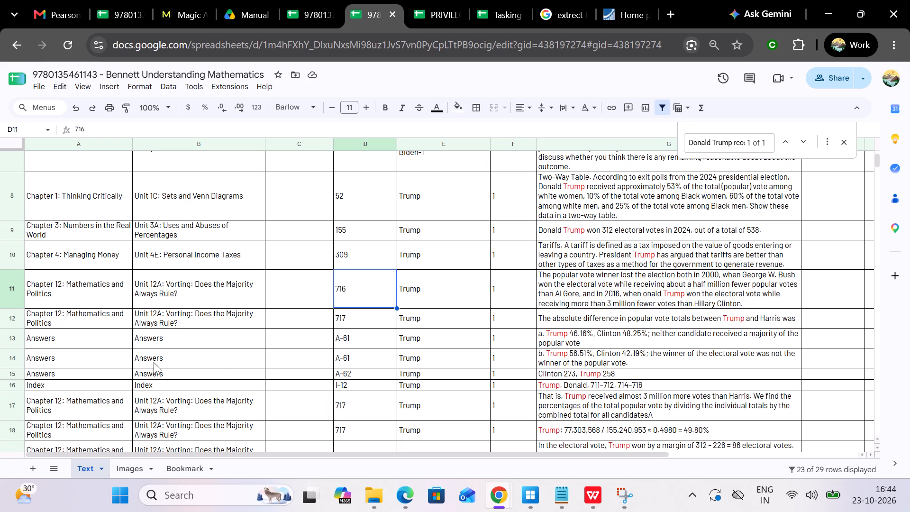
left_click(1, 338)
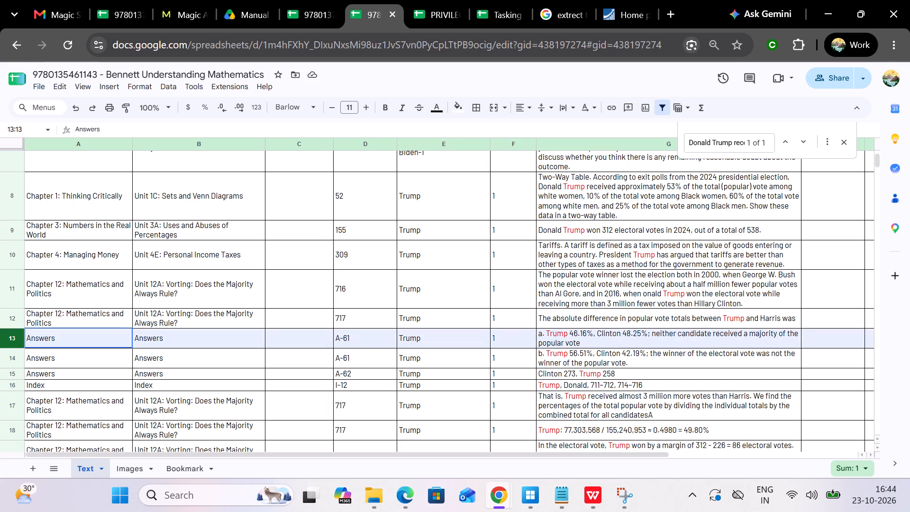
right_click(1, 338)
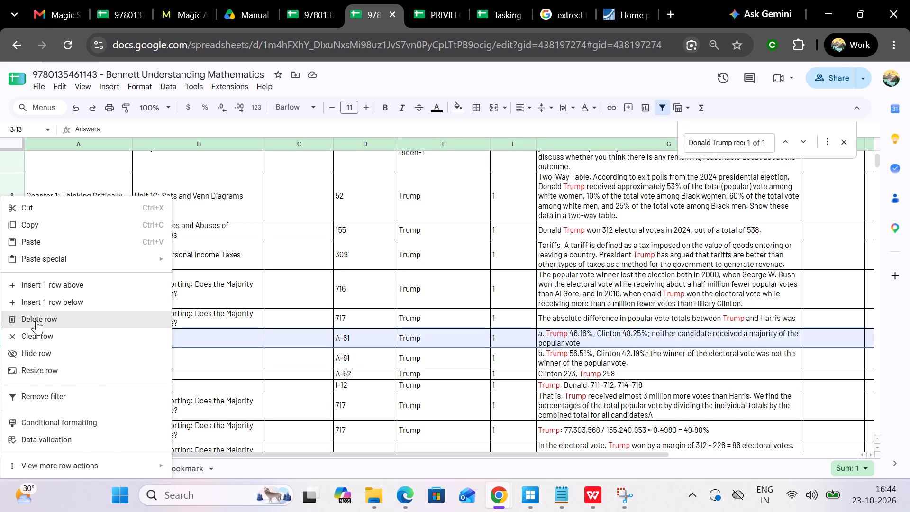
left_click(35, 320)
right_click(11, 335)
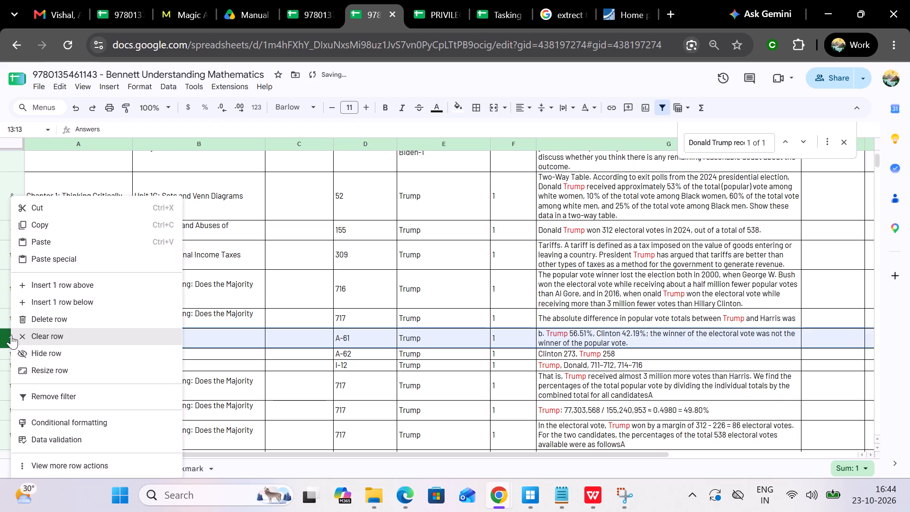
left_click(36, 319)
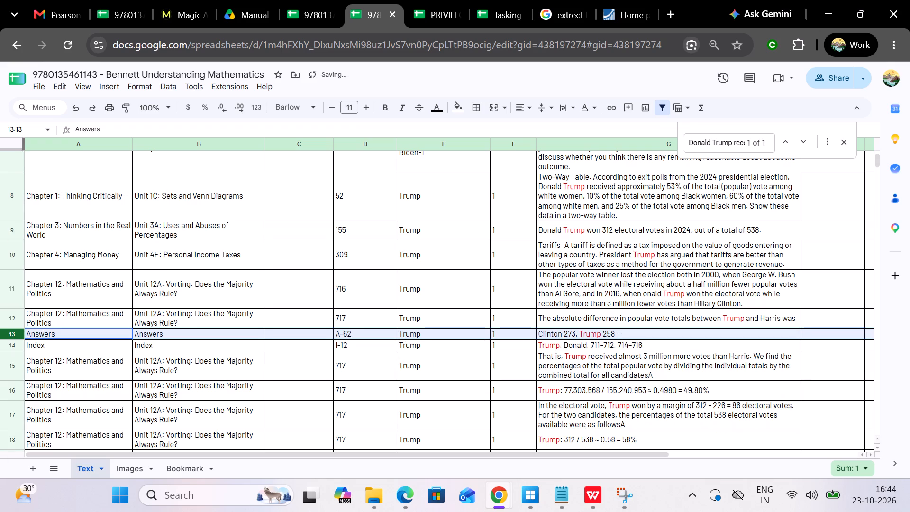
right_click(10, 337)
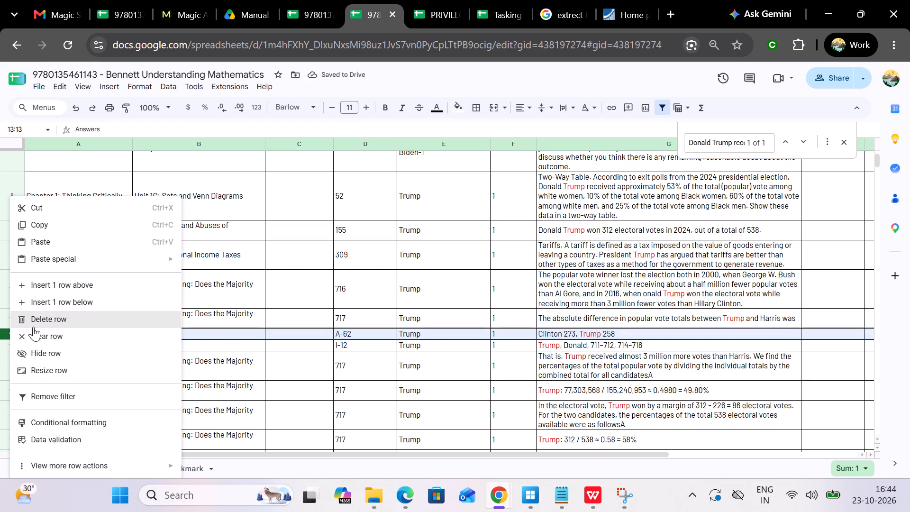
left_click(33, 327)
right_click(9, 336)
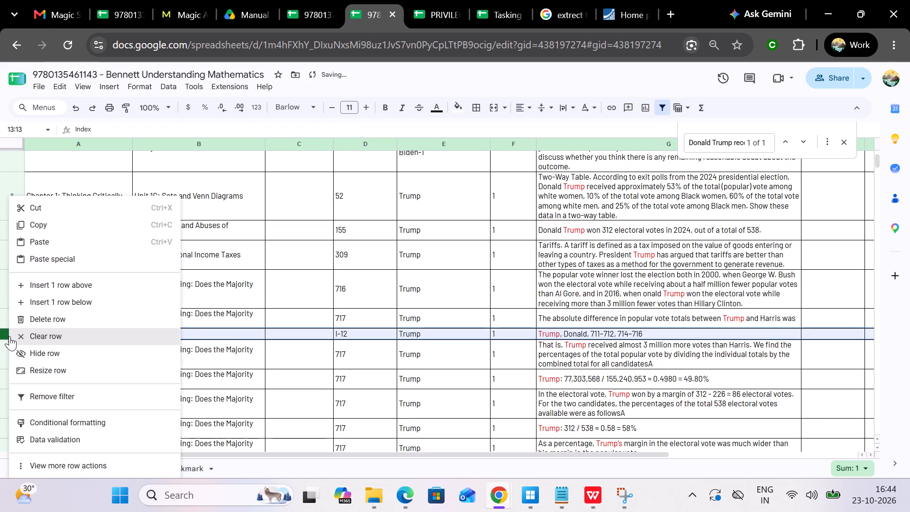
left_click(37, 321)
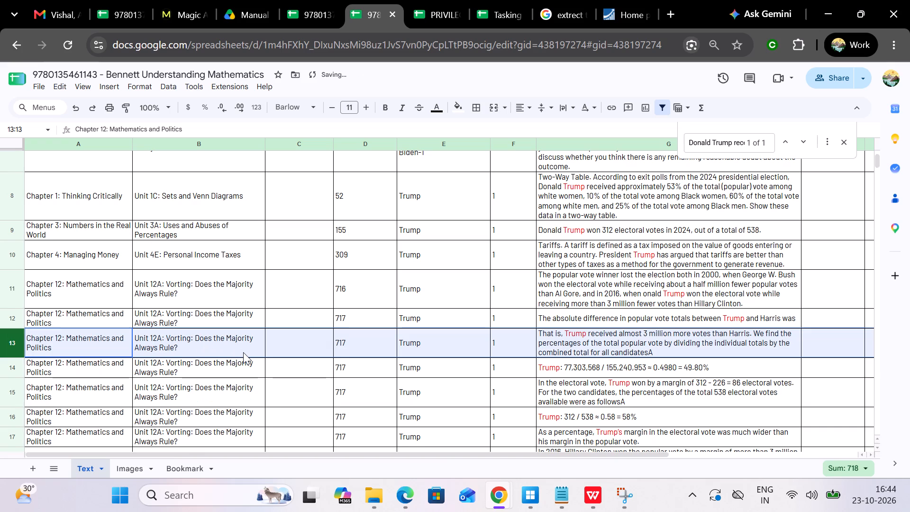
Review the page numbers and highlighted content of the Chapter 12 Trump rows for pages 717, 719 and 721.
left_click(375, 348)
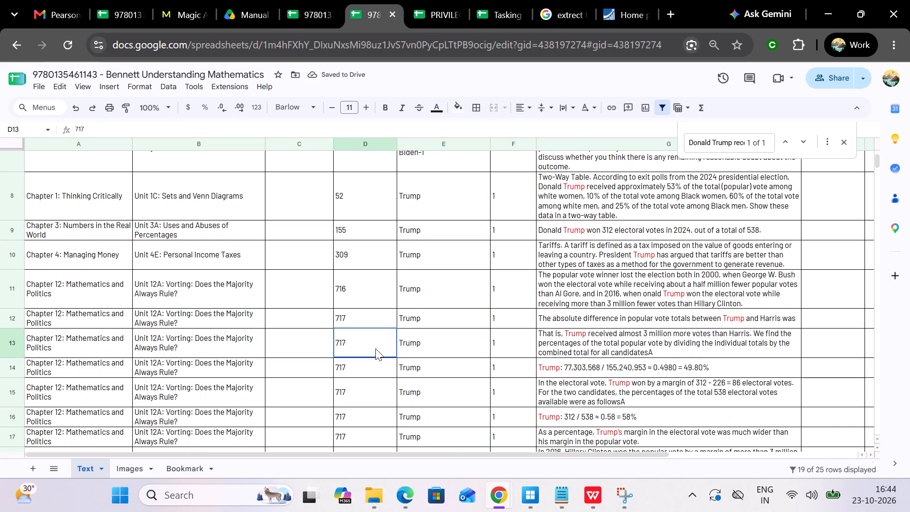
scroll(375, 348, "down", 1)
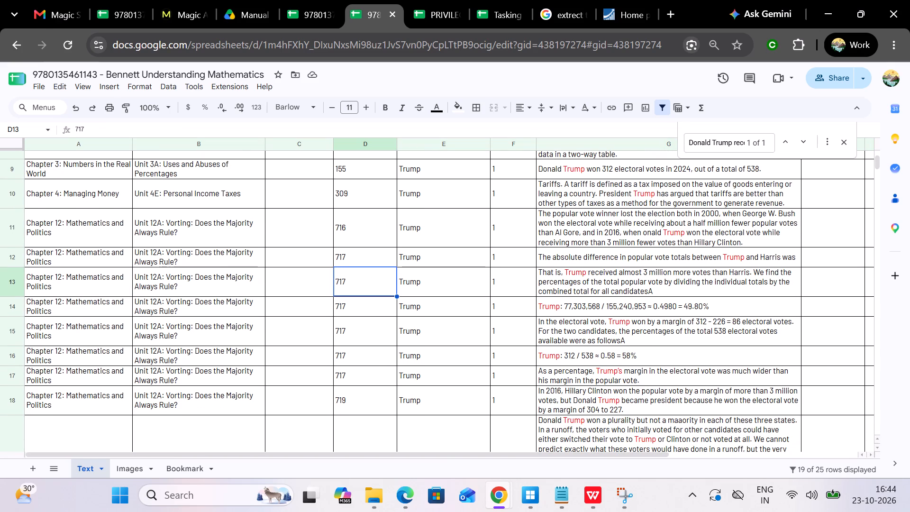
left_click_drag(363, 259, 359, 370)
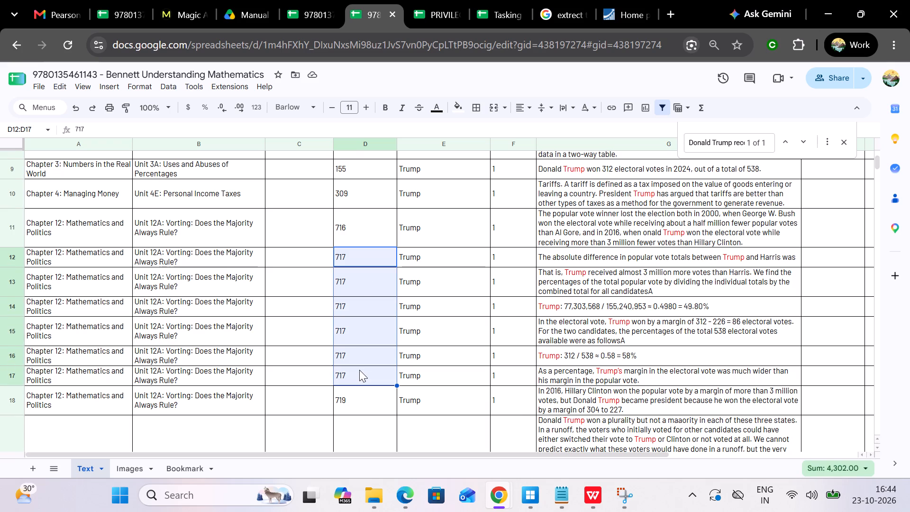
scroll(359, 370, "down", 1)
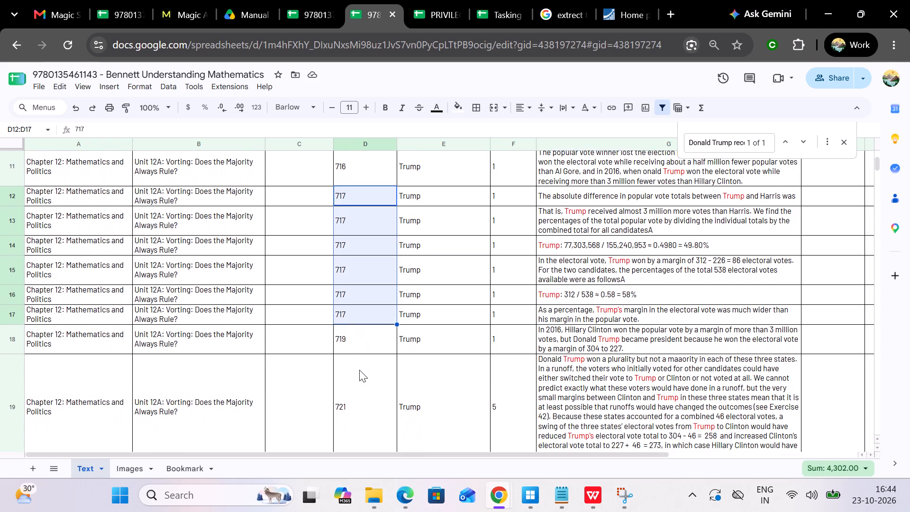
scroll(359, 370, "down", 1)
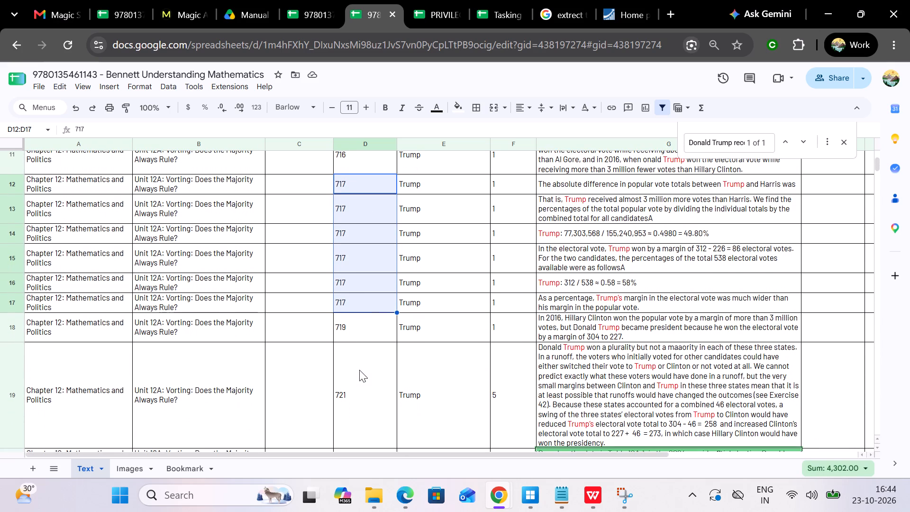
scroll(359, 370, "down", 1)
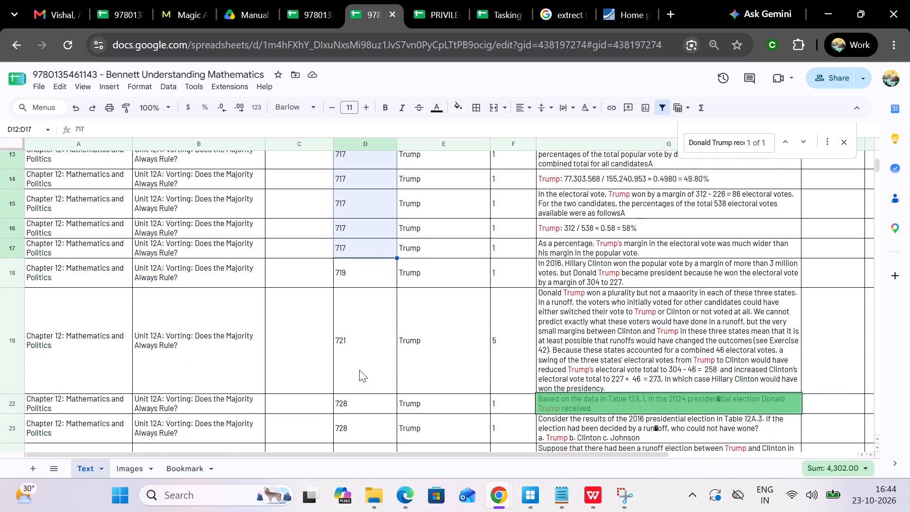
left_click(359, 278)
scroll(359, 278, "down", 1)
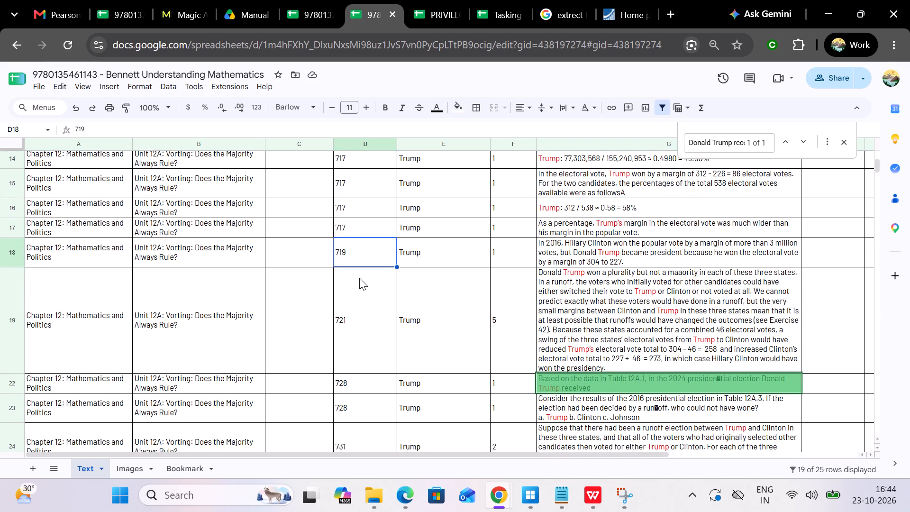
scroll(359, 278, "down", 1)
left_click(359, 278)
scroll(359, 278, "down", 1)
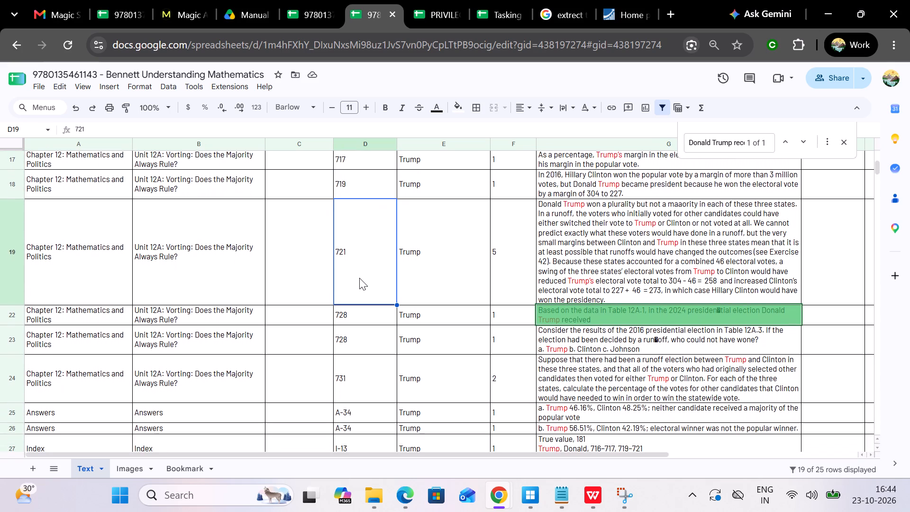
scroll(359, 278, "down", 1)
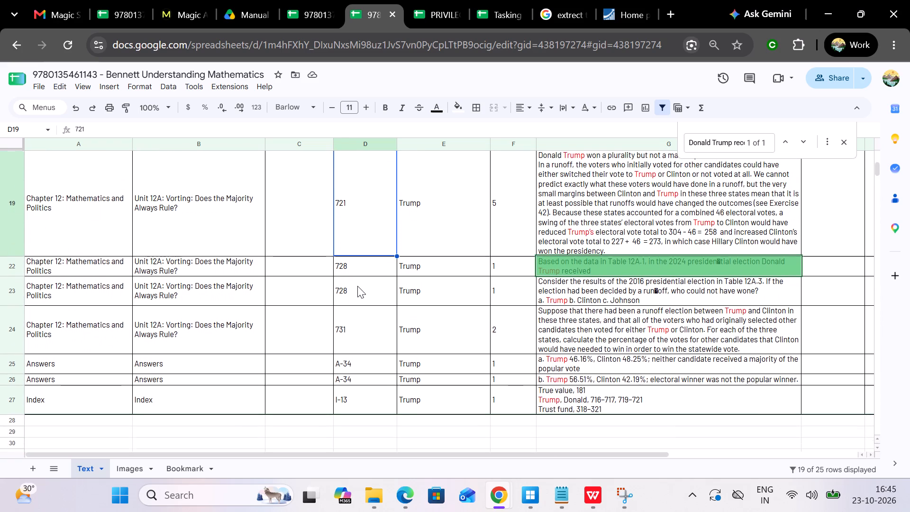
scroll(357, 286, "up", 1)
left_click(353, 248)
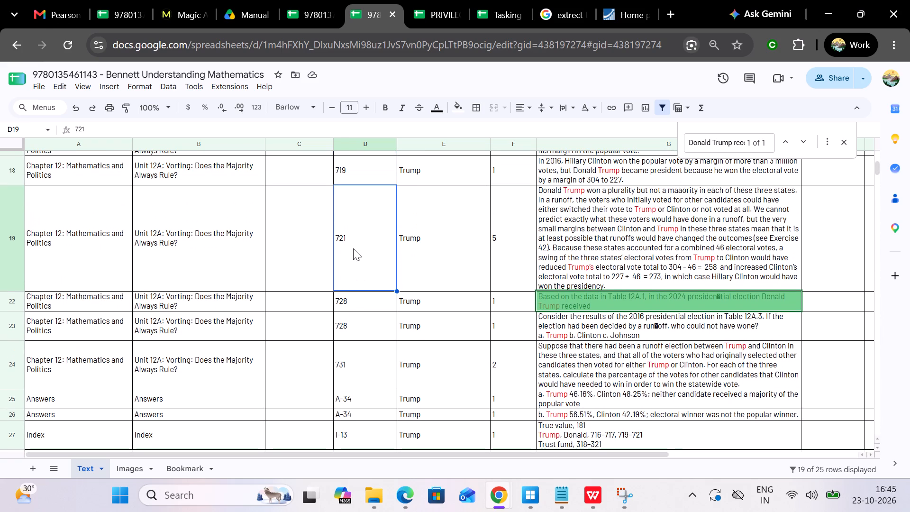
scroll(353, 248, "down", 1)
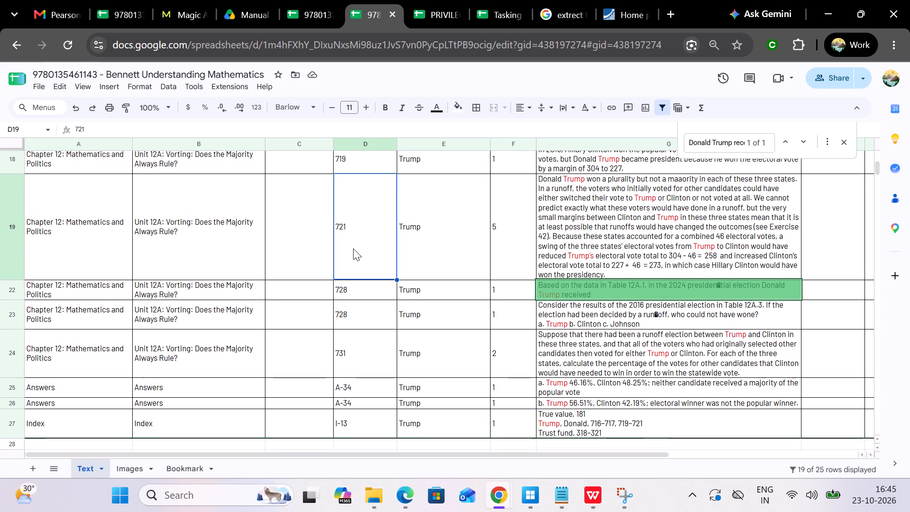
scroll(353, 248, "down", 1)
Close the find bar and review the Trump rows from page 728 through the Index entry on page I-13.
left_click(347, 289)
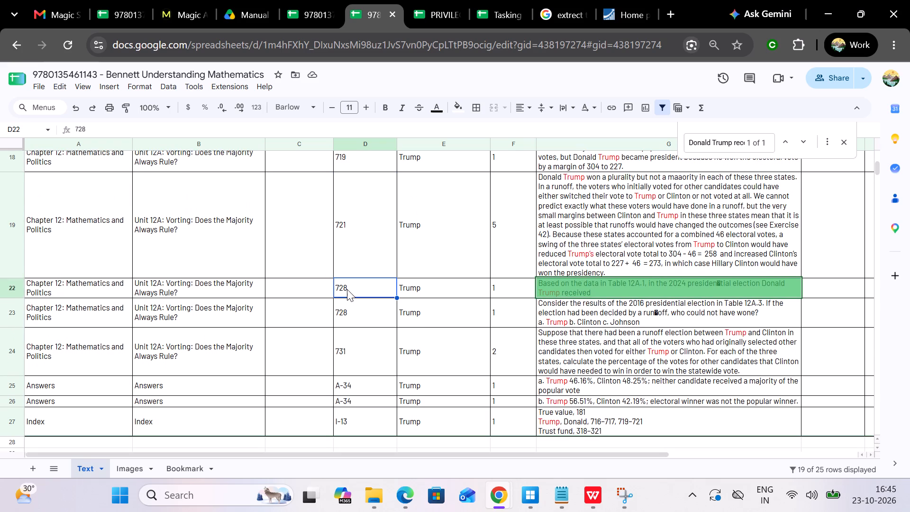
left_click(849, 146)
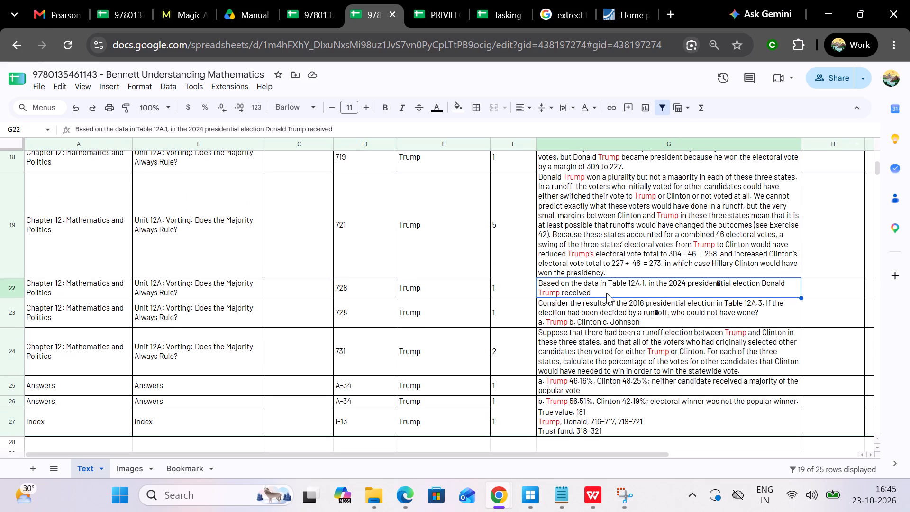
left_click(607, 293)
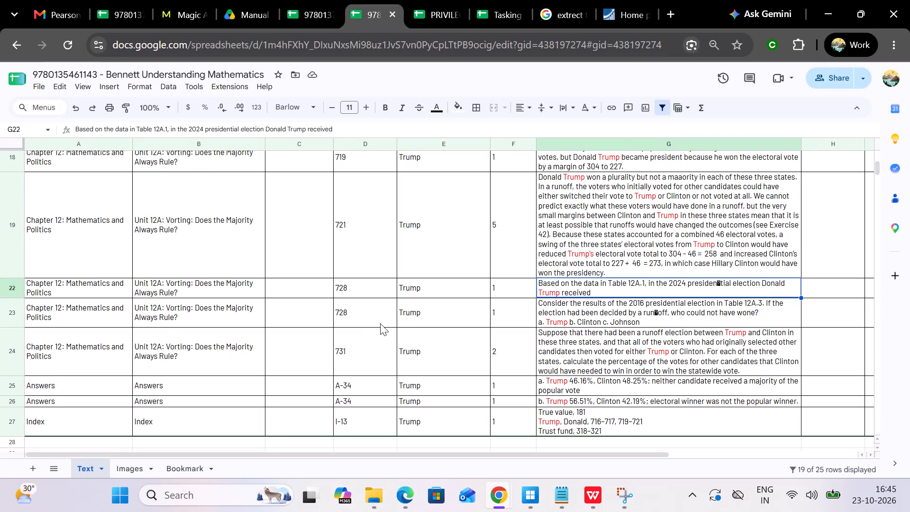
left_click(351, 347)
scroll(351, 347, "down", 1)
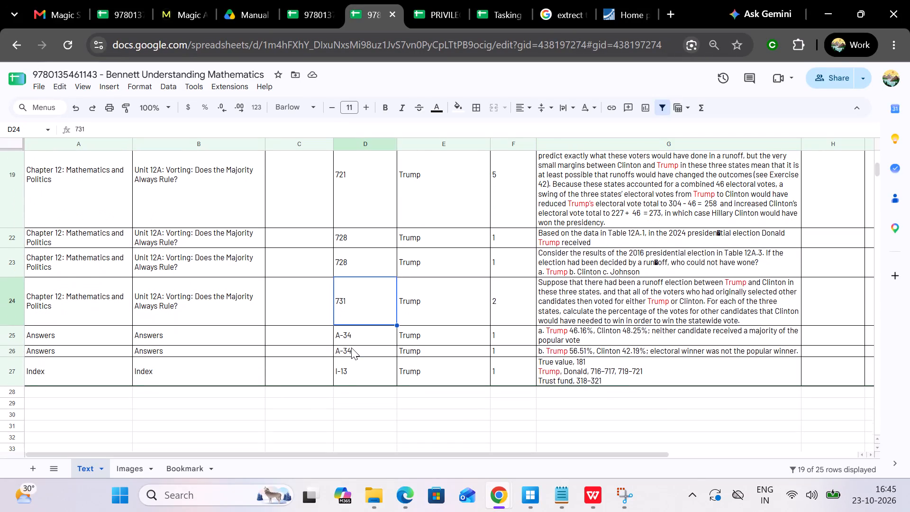
scroll(351, 347, "down", 1)
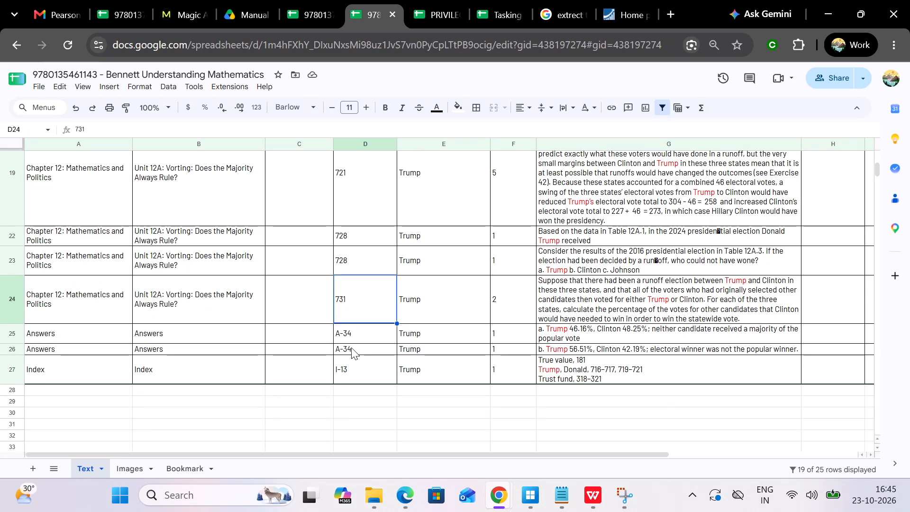
scroll(351, 347, "down", 1)
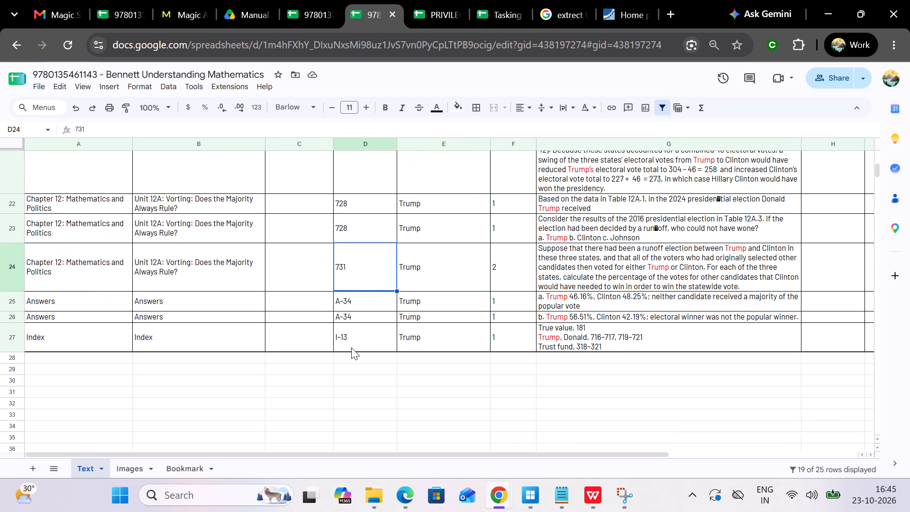
scroll(351, 347, "down", 1)
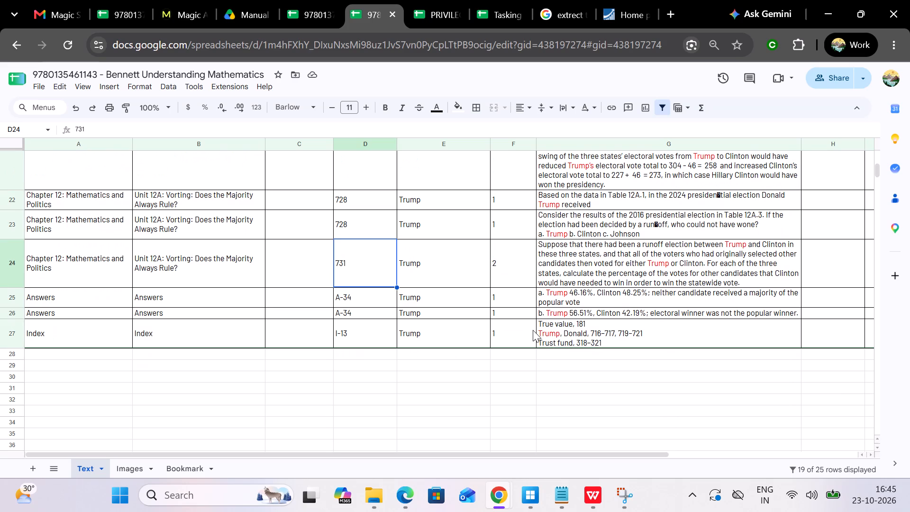
Total the No. of Instances values from the page 732 row down to the page I-13 Index row.
scroll(533, 330, "up", 12)
left_click_drag(516, 277, 515, 453)
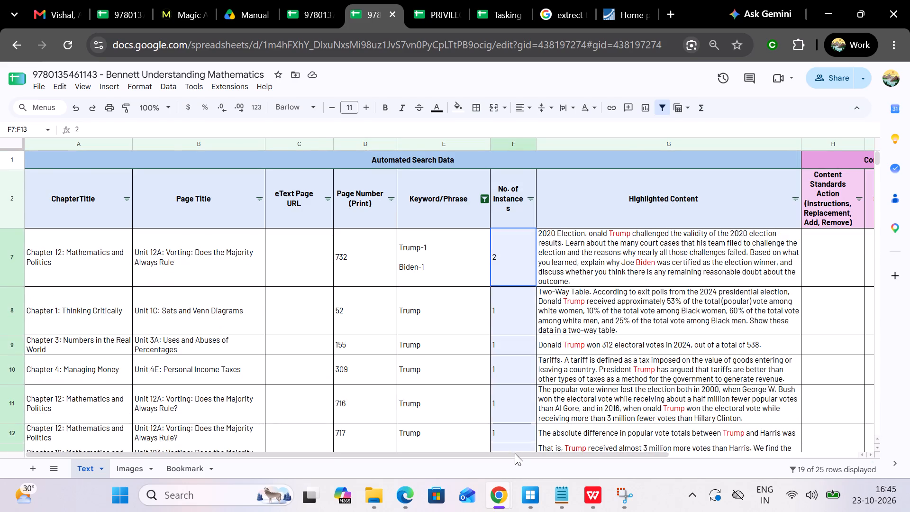
left_click_drag(515, 453, 523, 425)
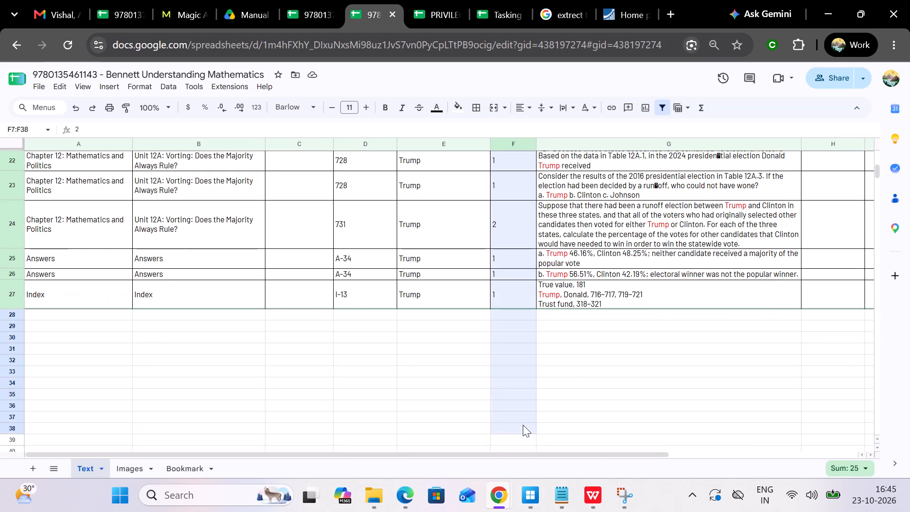
left_click_drag(523, 425, 522, 303)
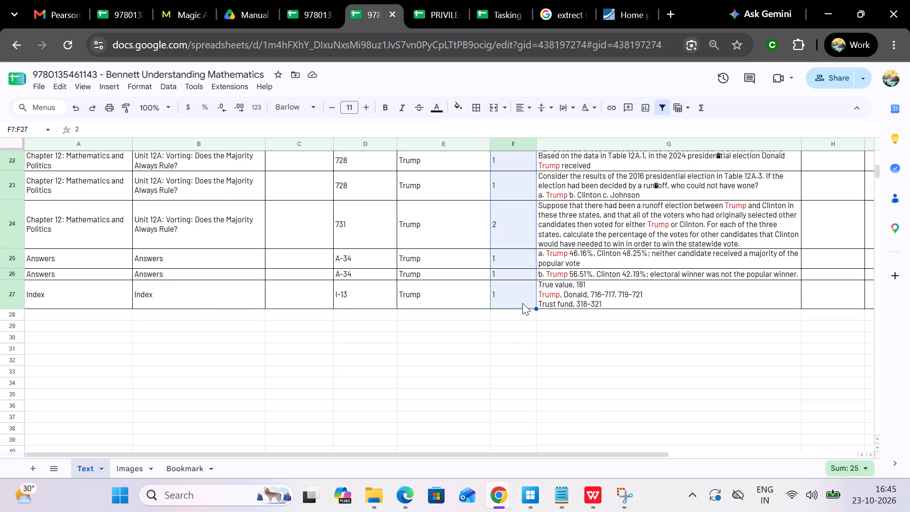
scroll(522, 303, "up", 11)
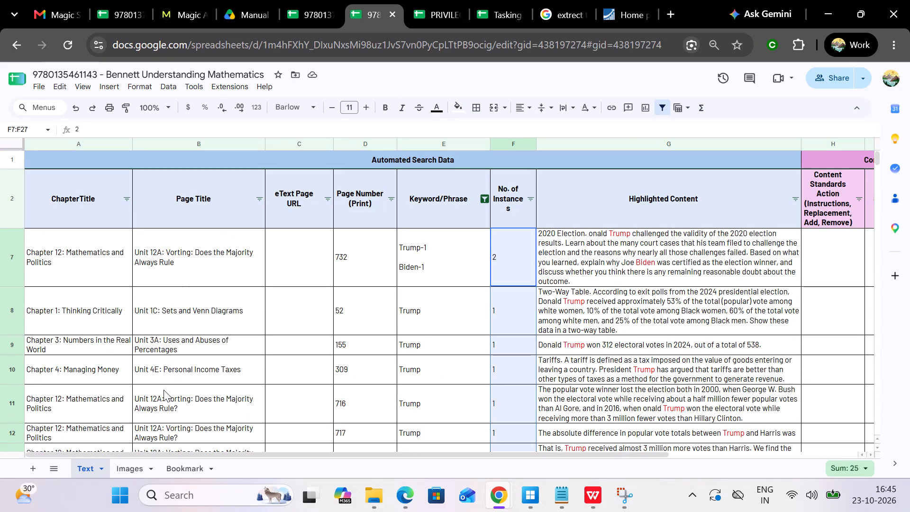
Check the logged Trump and Biden entries on the Images sheet, and return to the Text sheet.
left_click(129, 475)
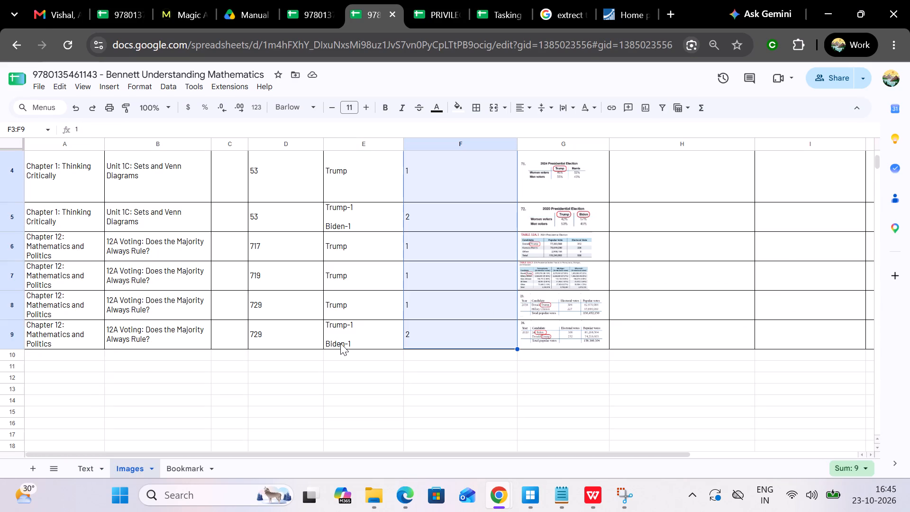
scroll(340, 343, "up", 6)
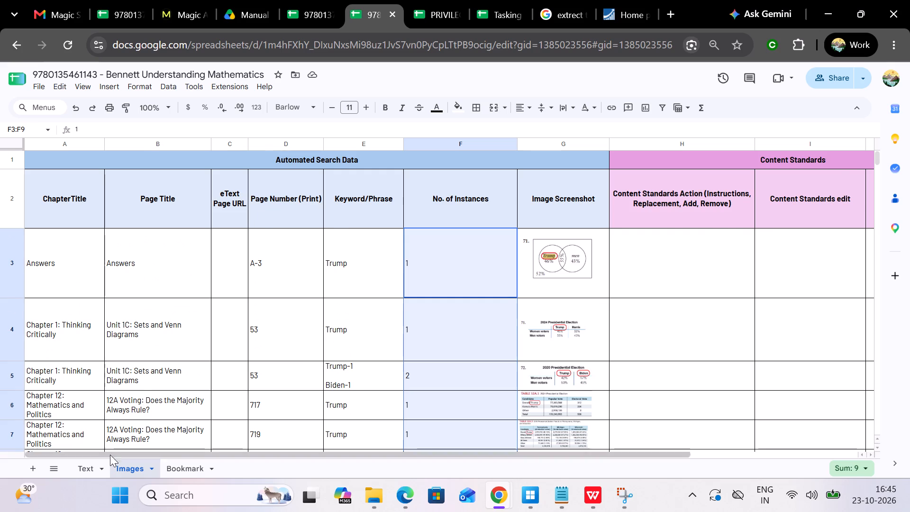
left_click(95, 463)
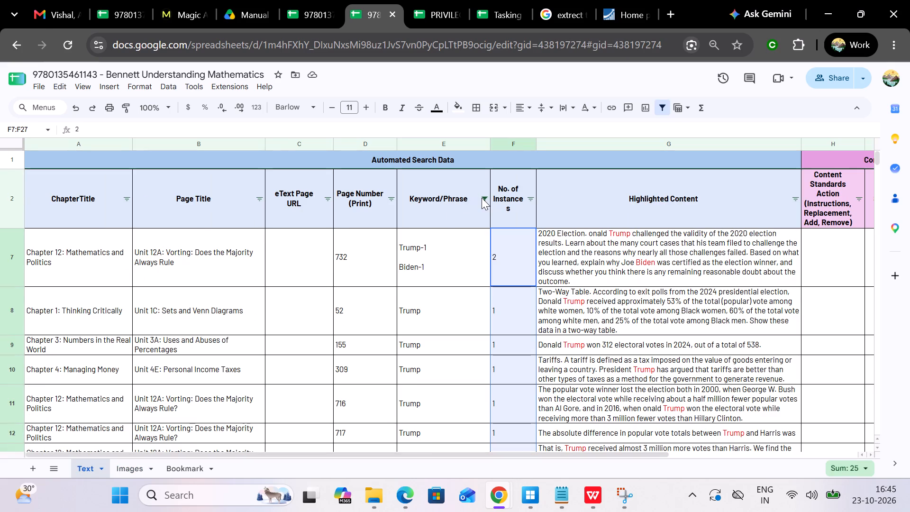
Filter the Keyword/Phrase column on the Text sheet to include all keyword values.
left_click(482, 198)
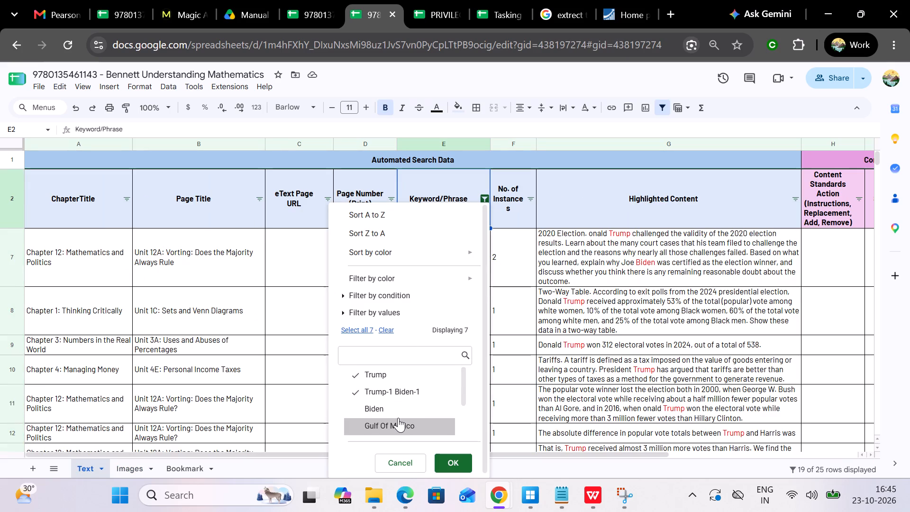
scroll(398, 418, "right", 1)
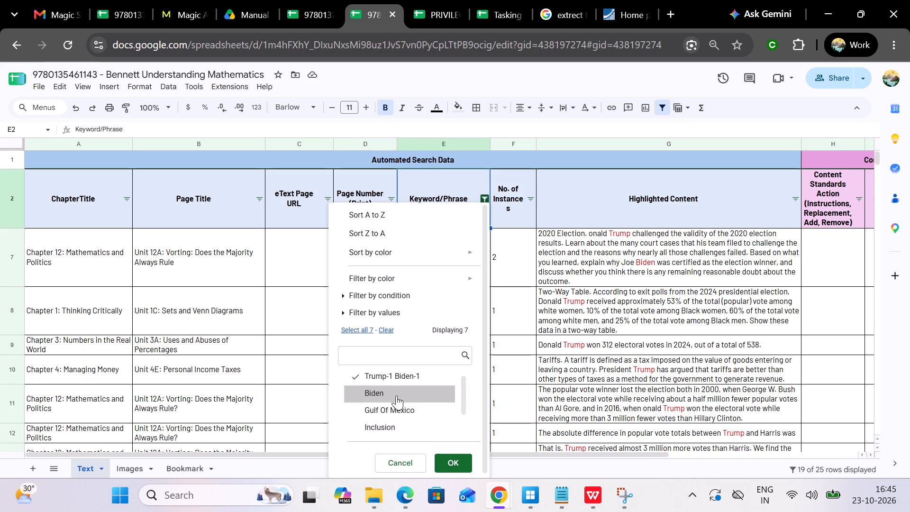
left_click(364, 330)
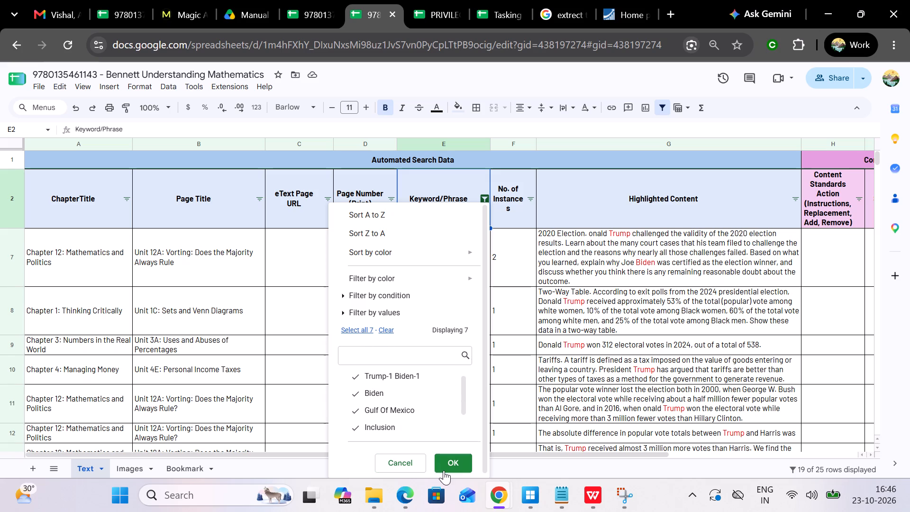
left_click(444, 470)
Total the No. of Instances values on the Text sheet from the Preface row down to the page I-13 Index row.
scroll(504, 380, "up", 2)
left_click_drag(527, 246, 498, 265)
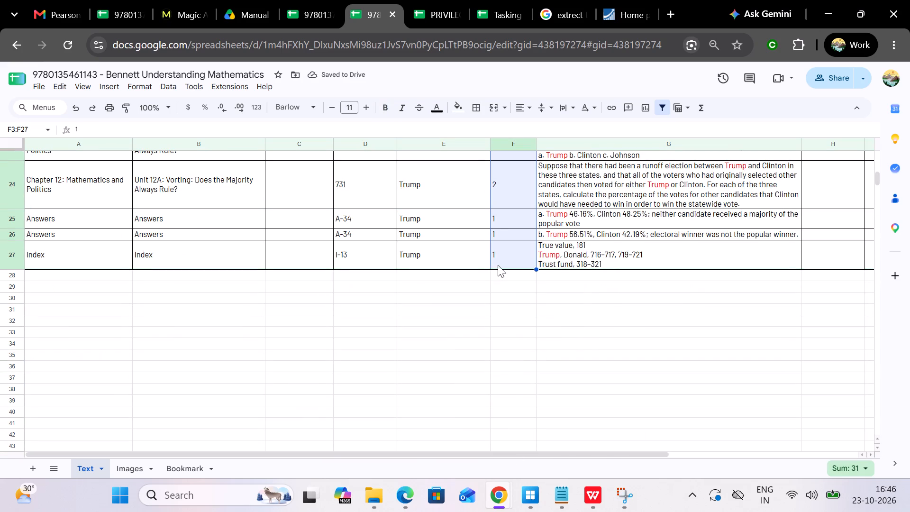
Check the instance total and logged rows on the Images sheet, look at the Bookmark sheet, and return to the Text sheet.
left_click(130, 468)
scroll(390, 377, "left", 1)
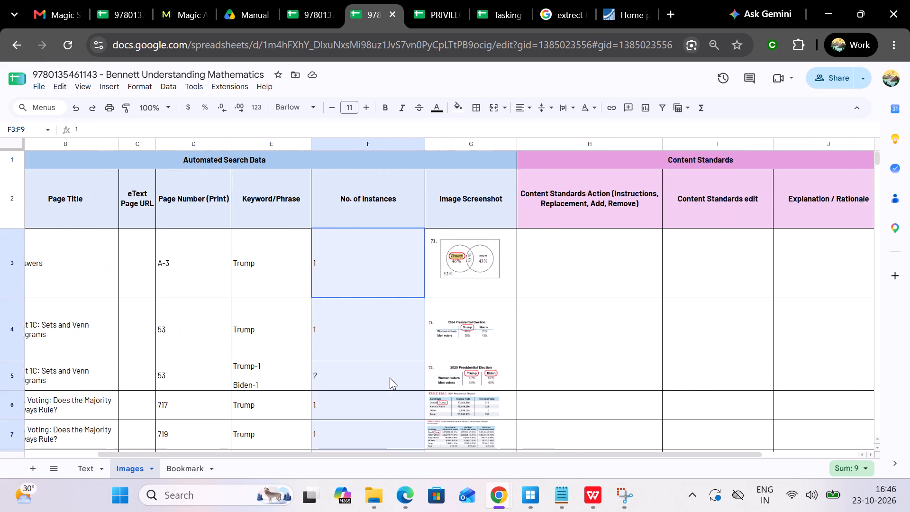
scroll(390, 377, "down", 1)
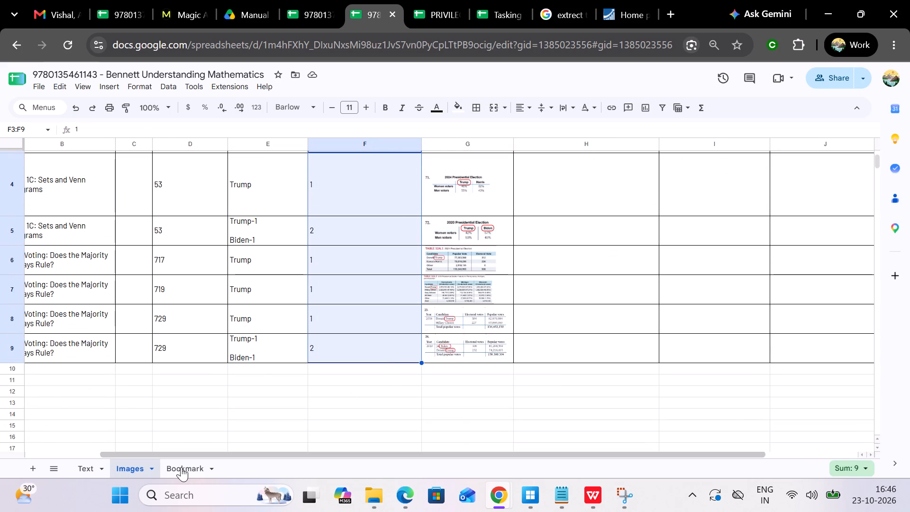
left_click(181, 467)
left_click(136, 467)
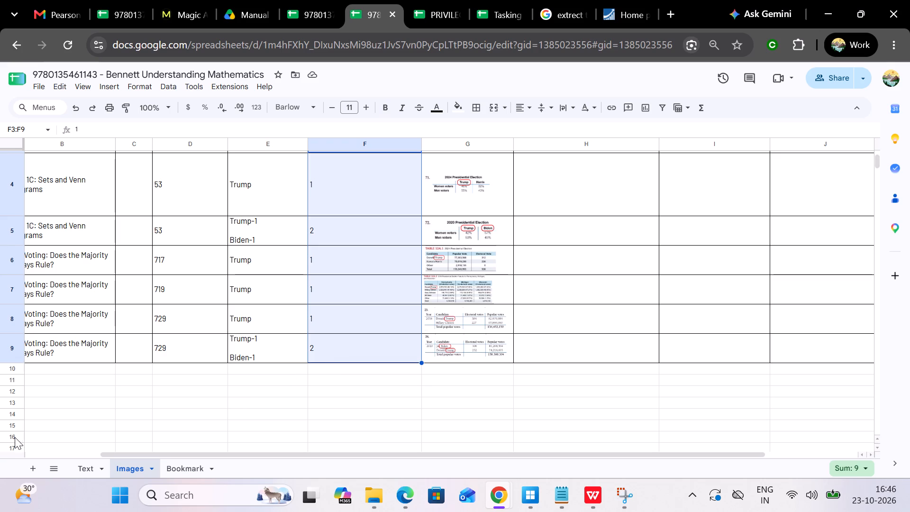
left_click(83, 463)
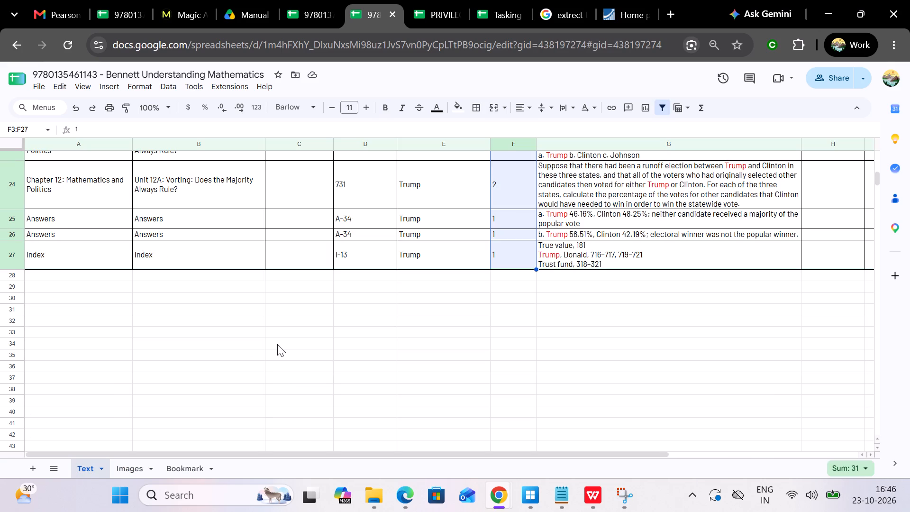
Review all keyword rows on the Text sheet from the Preface to the Index, including their instance counts and highlighted content.
scroll(277, 344, "right", 3)
scroll(277, 344, "up", 13)
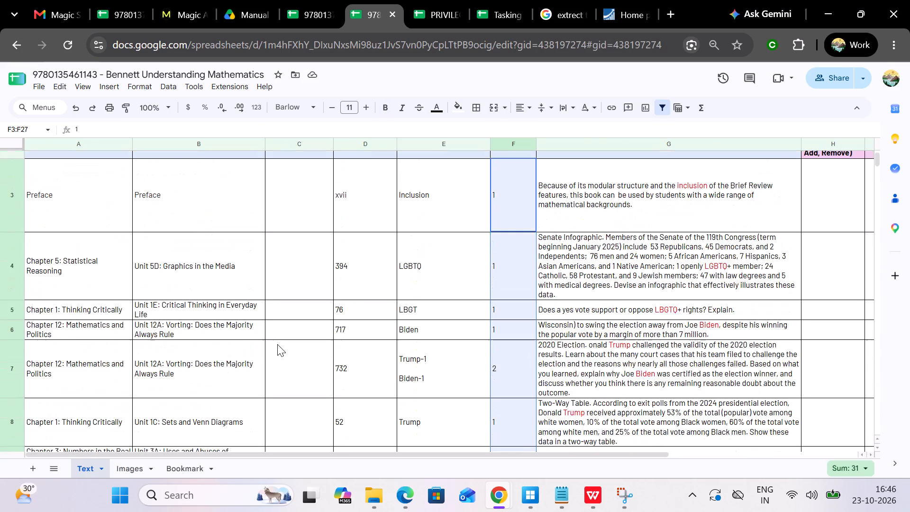
scroll(277, 344, "down", 5)
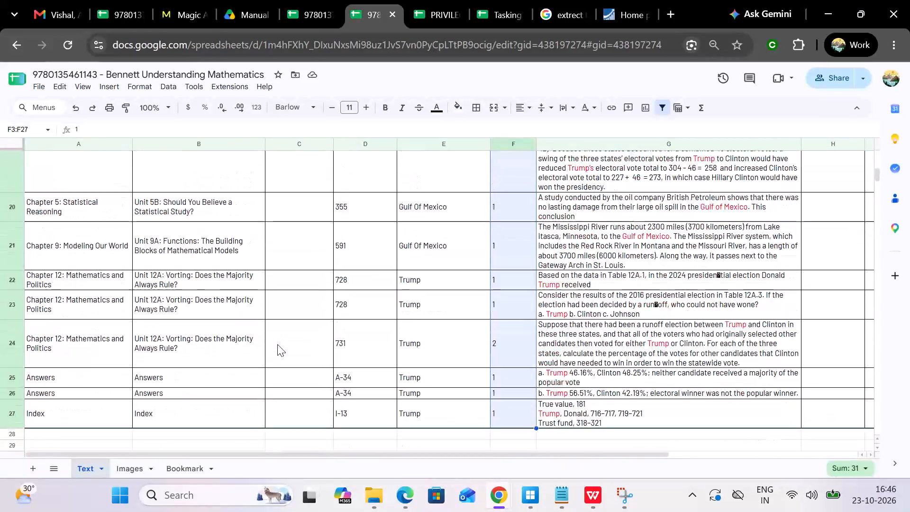
scroll(277, 344, "down", 2)
scroll(277, 344, "up", 5)
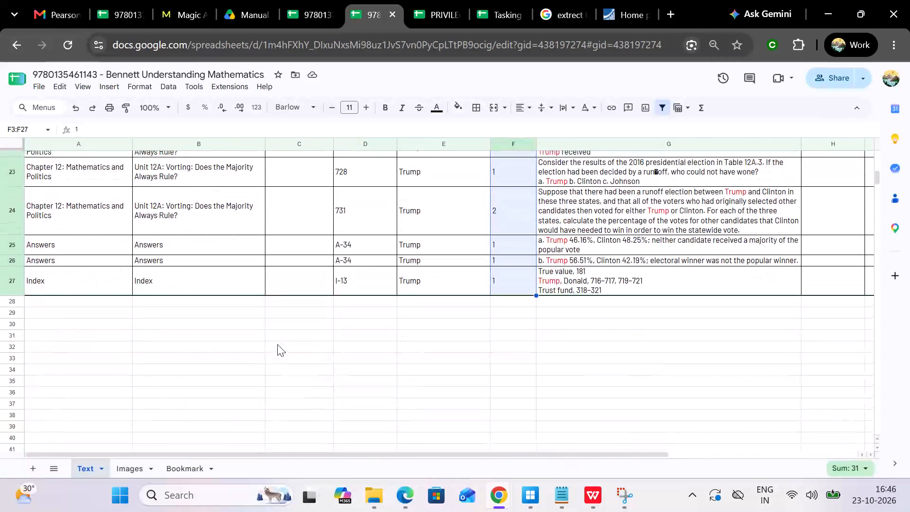
scroll(277, 344, "up", 4)
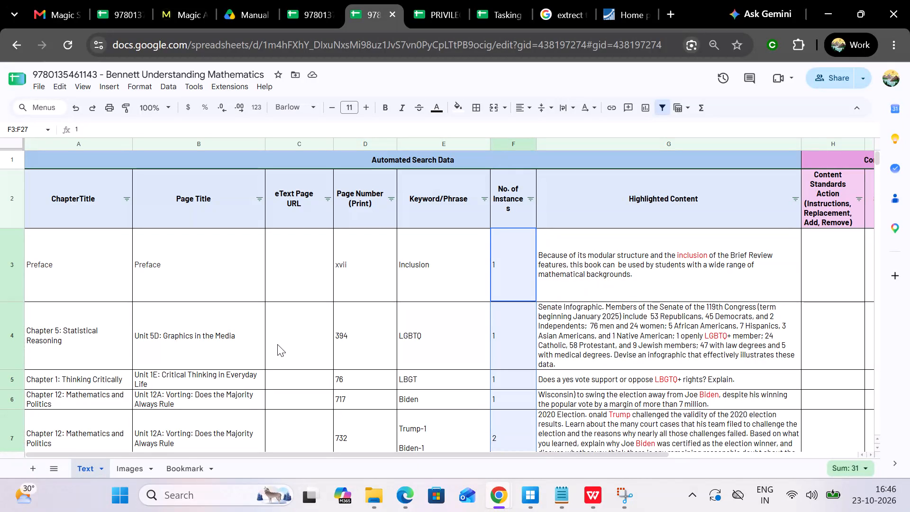
scroll(277, 344, "left", 2)
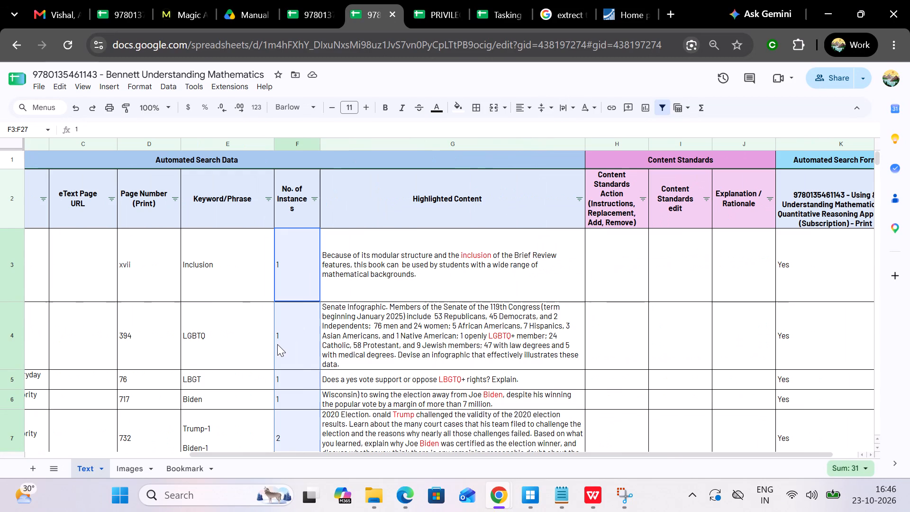
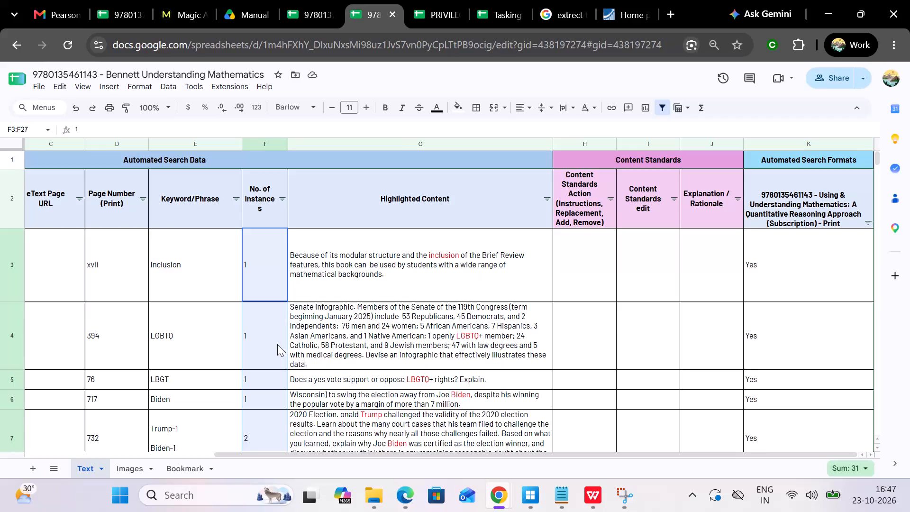
Review the chapter titles, page titles, page numbers, keywords and instance counts of all Text sheet rows from the Preface to the Index.
scroll(277, 344, "down", 3)
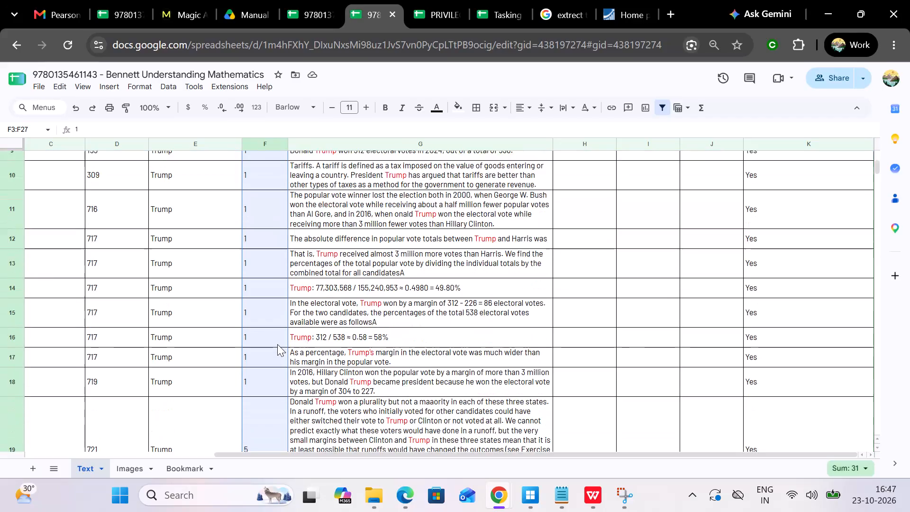
scroll(277, 344, "down", 4)
scroll(277, 344, "up", 1)
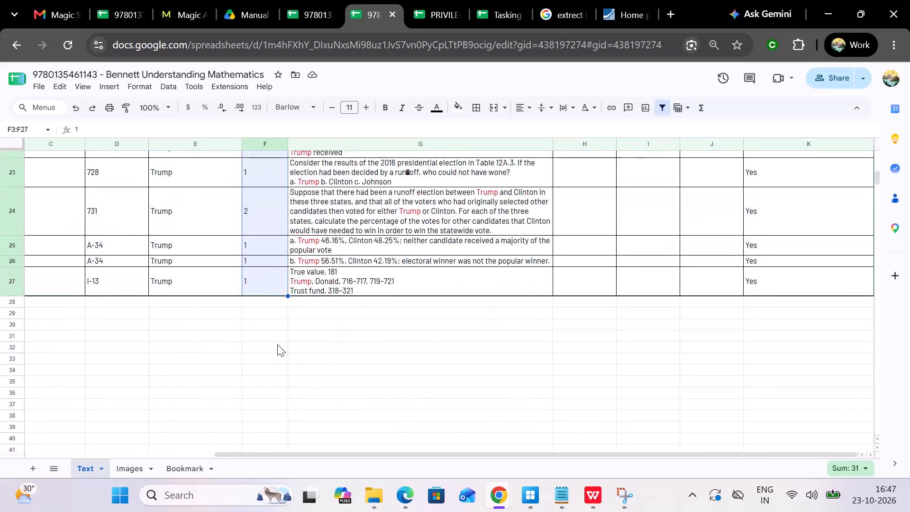
left_click(331, 349)
scroll(331, 349, "left", 6)
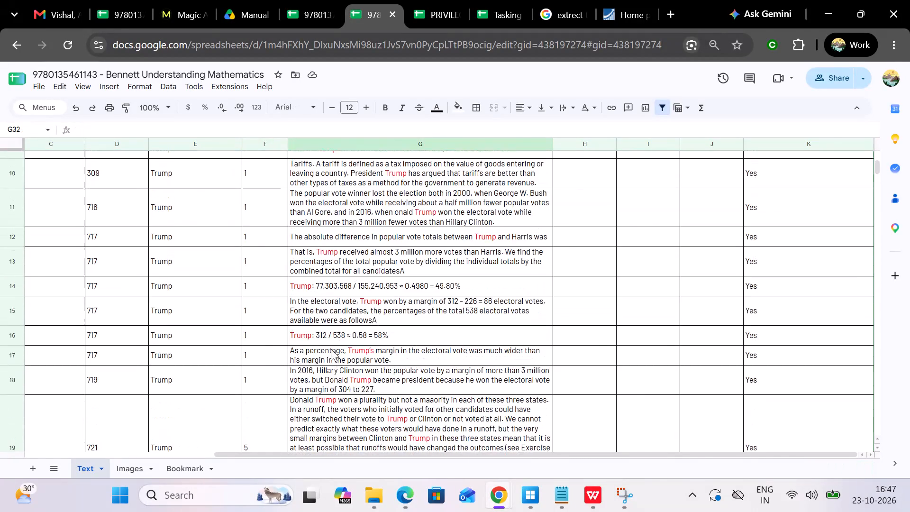
scroll(331, 349, "right", 4)
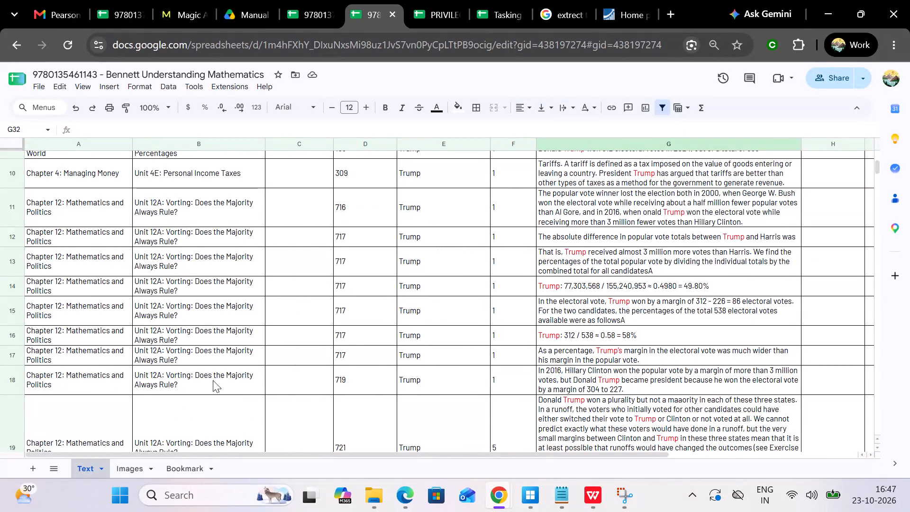
scroll(220, 377, "up", 9)
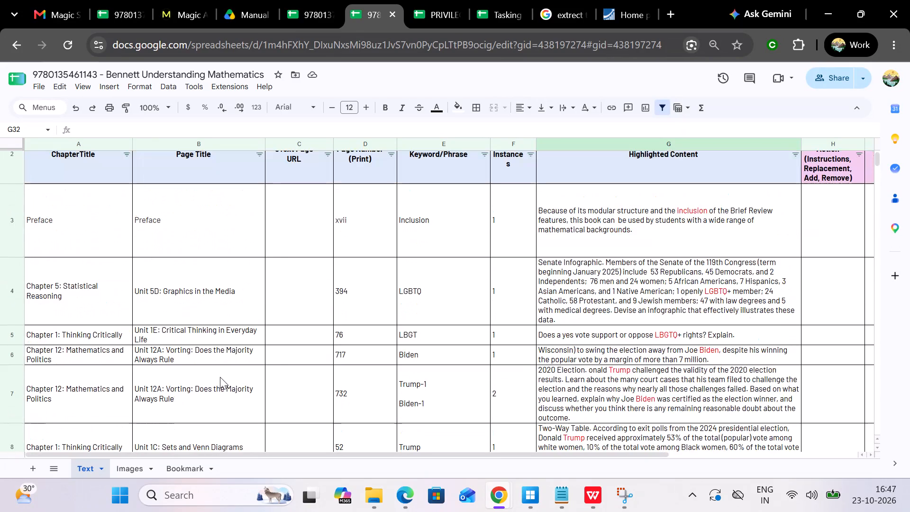
scroll(220, 377, "down", 4)
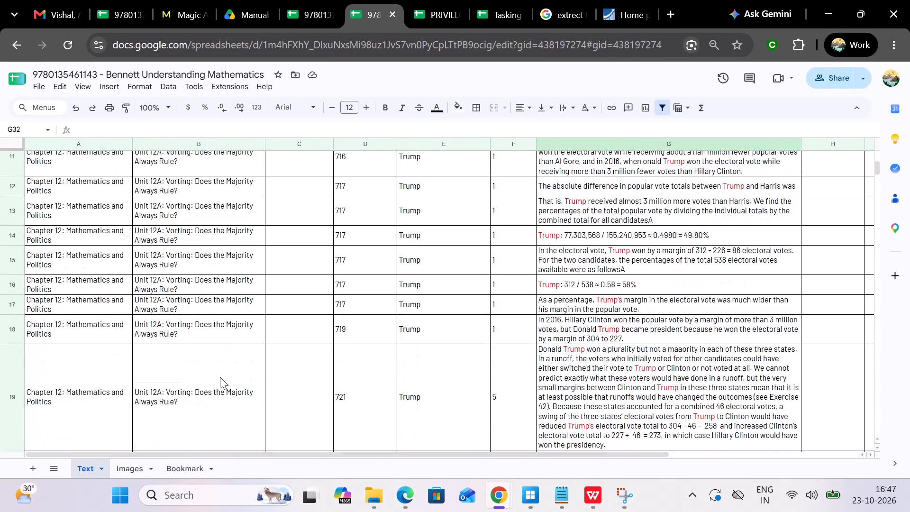
scroll(220, 377, "down", 3)
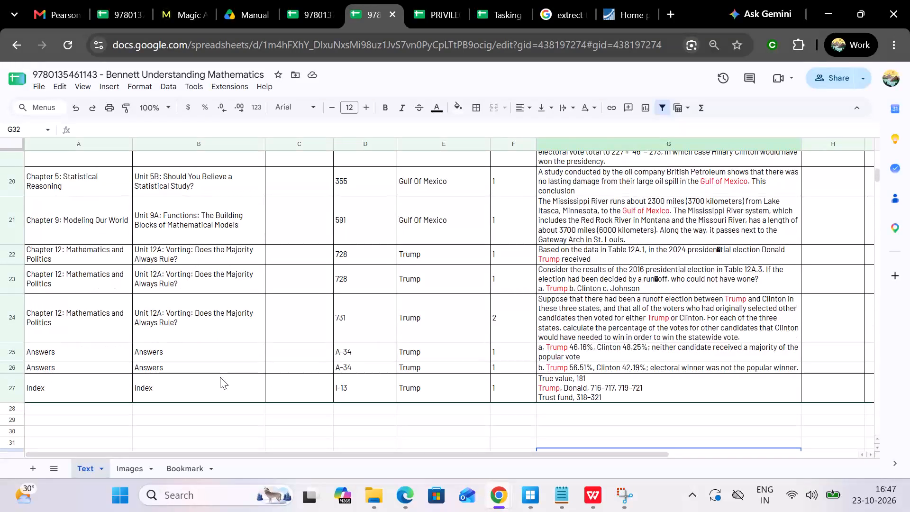
scroll(220, 377, "up", 16)
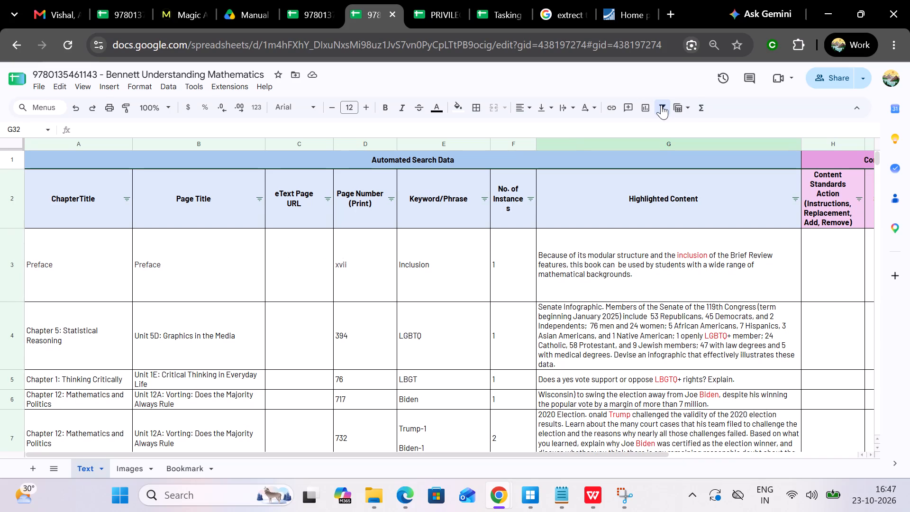
Remove the filter from the header row of the Text sheet.
left_click(661, 105)
Total the No. of Instances column on the unfiltered Text sheet, from its header down to the page I-13 Index row.
scroll(513, 237, "up", 5)
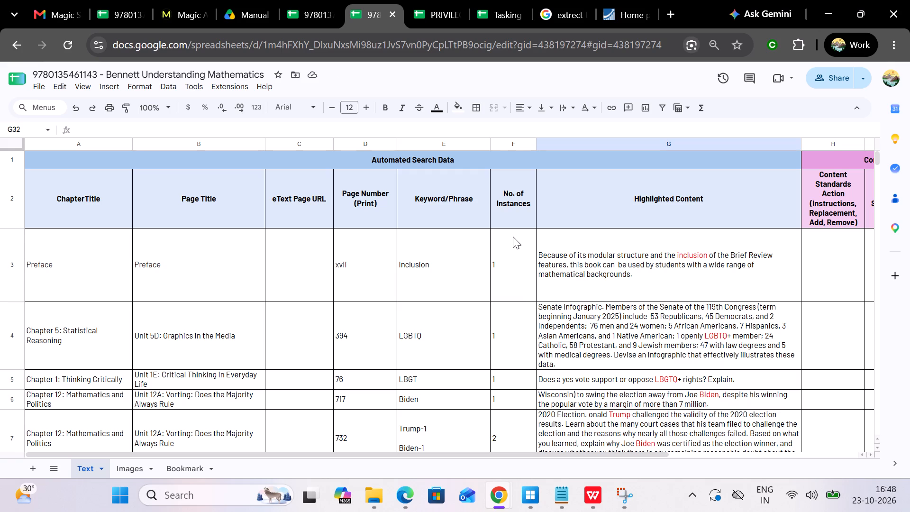
left_click_drag(515, 206, 527, 378)
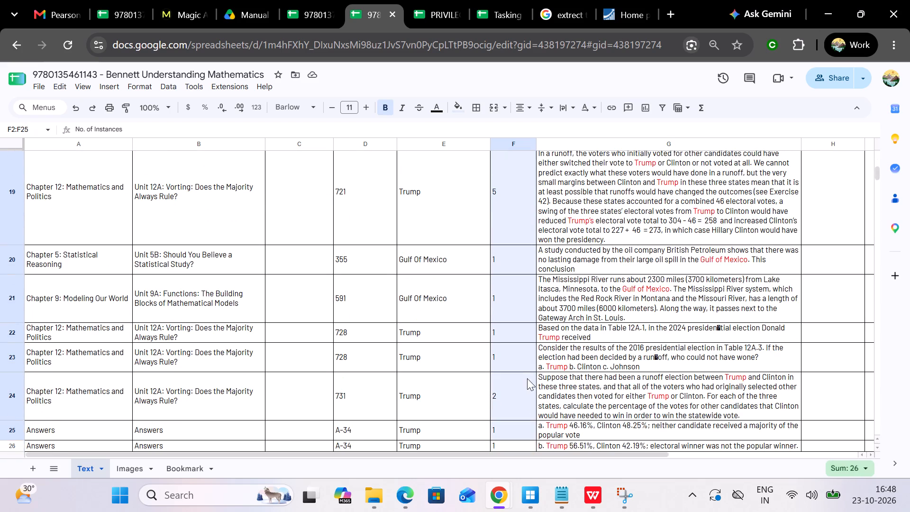
left_click_drag(527, 378, 519, 364)
left_click(519, 364)
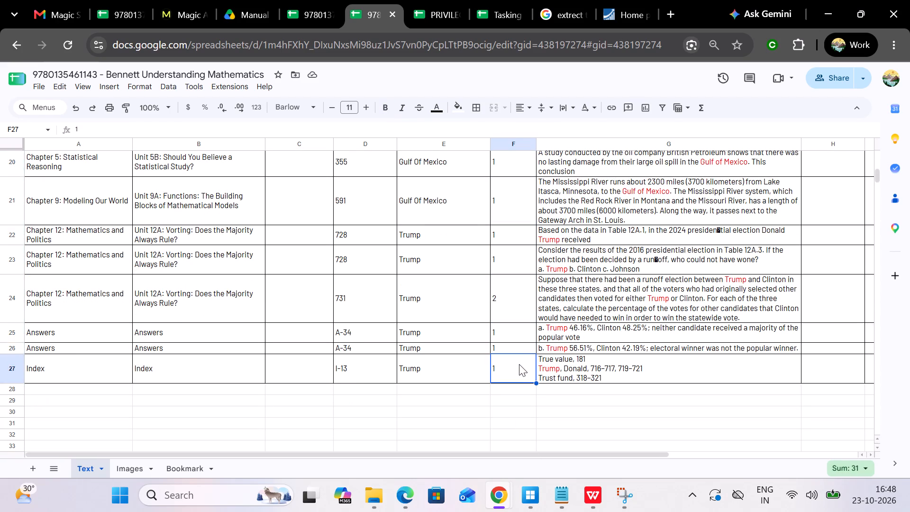
scroll(519, 364, "up", 6)
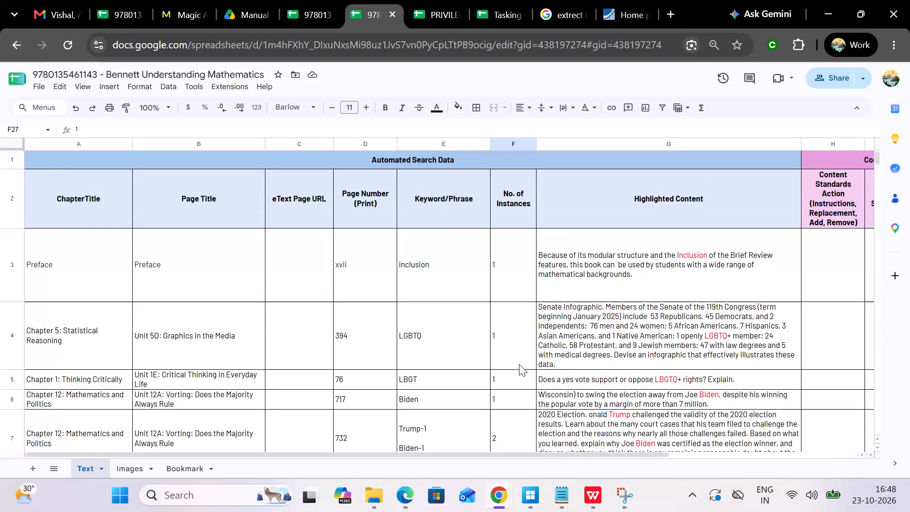
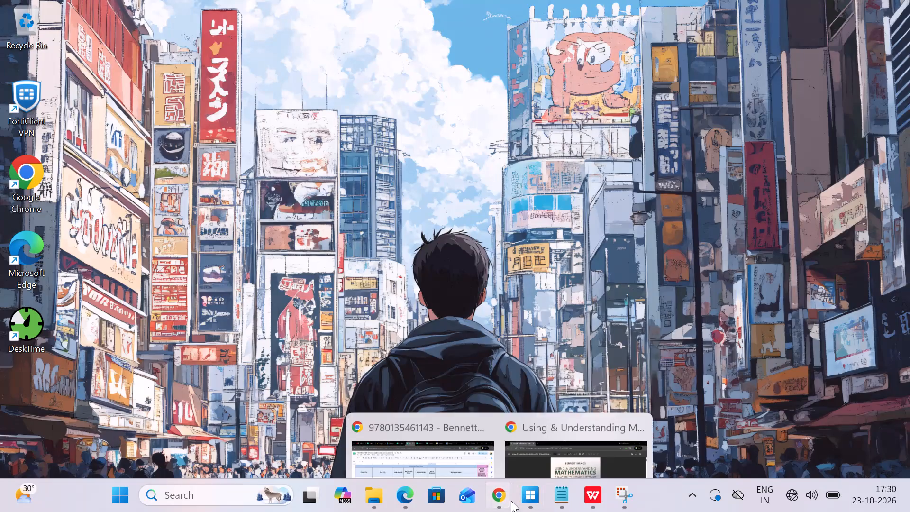
left_click(458, 440)
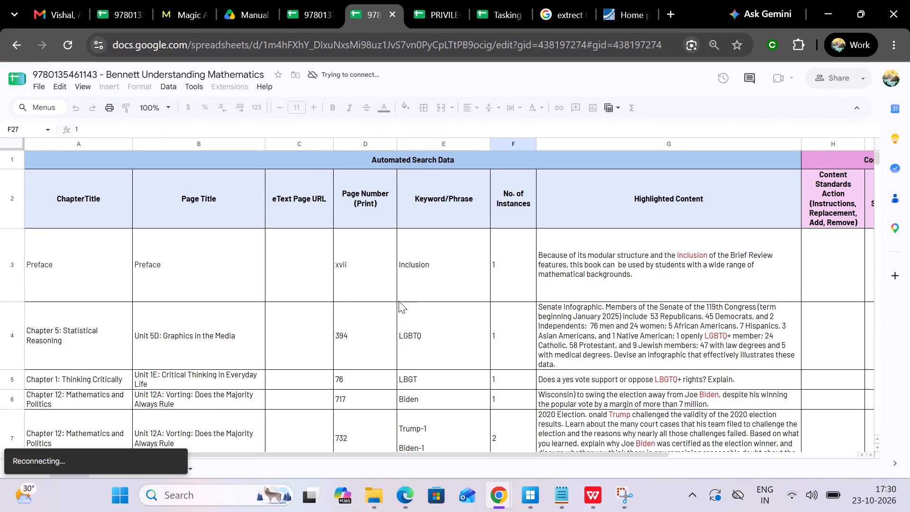
left_click(300, 23)
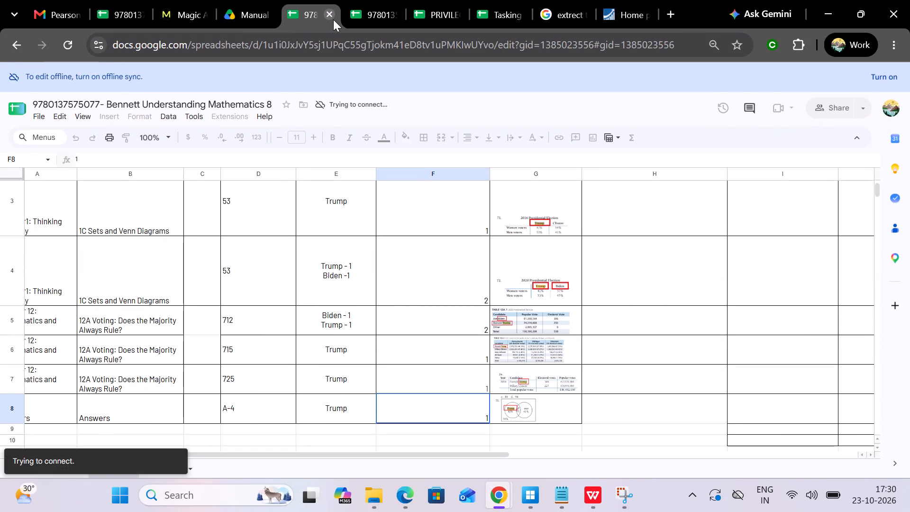
scroll(428, 278, "up", 1)
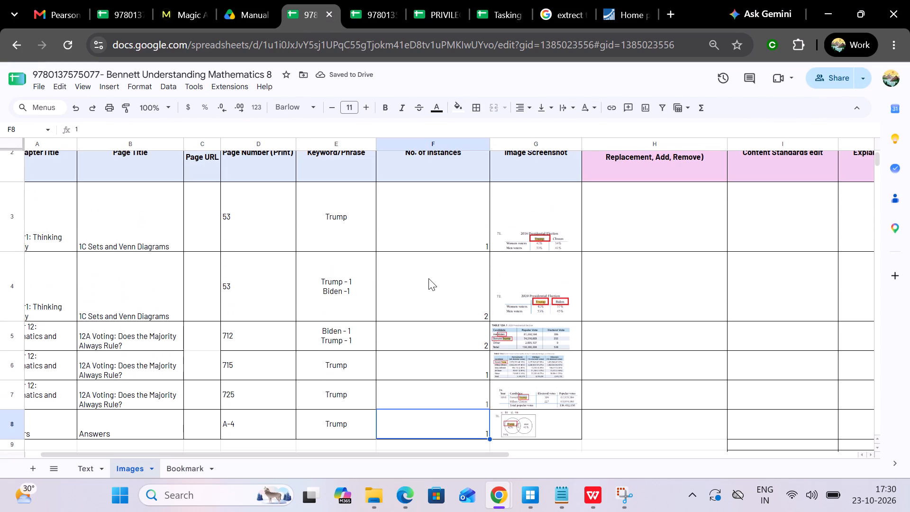
scroll(428, 278, "up", 1)
left_click_drag(413, 276, 439, 426)
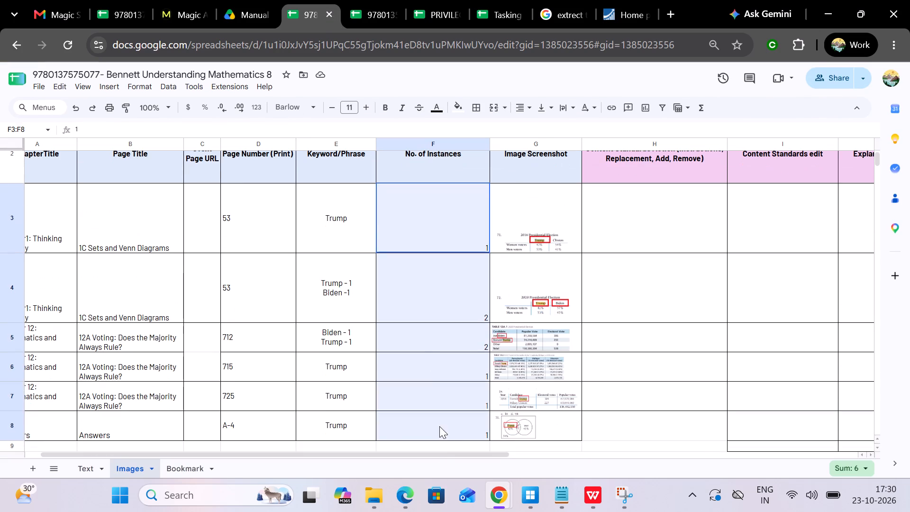
Total the No. of Instances column on the Images sheet, from the first page 53 row down to the page A-4 Answers row.
left_click_drag(439, 426, 431, 355)
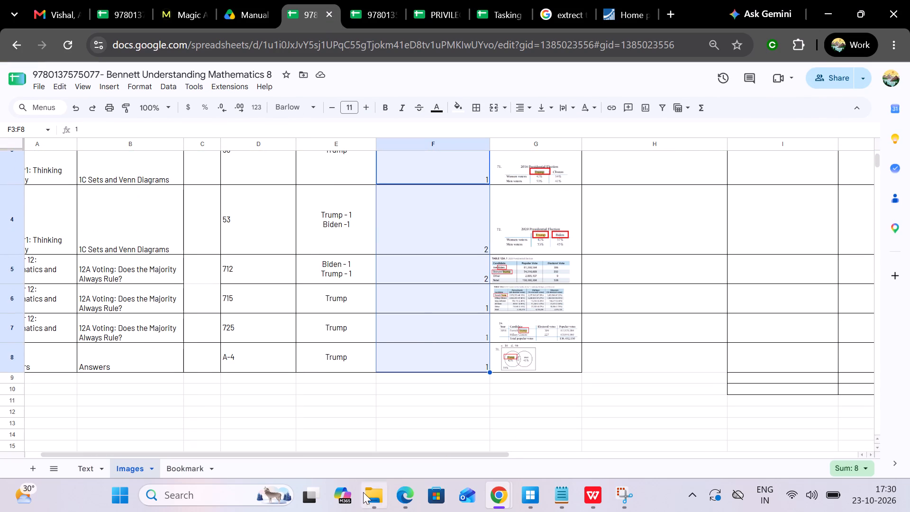
left_click(378, 5)
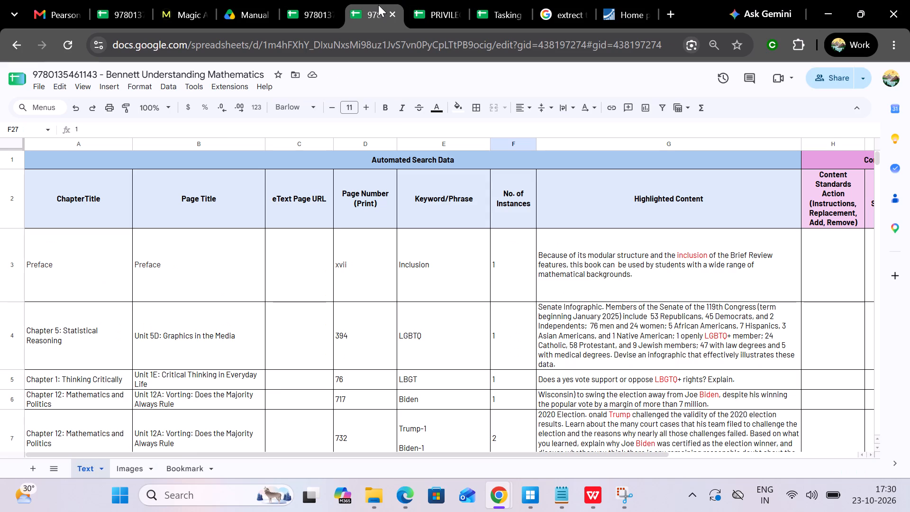
left_click(127, 458)
scroll(488, 329, "up", 2)
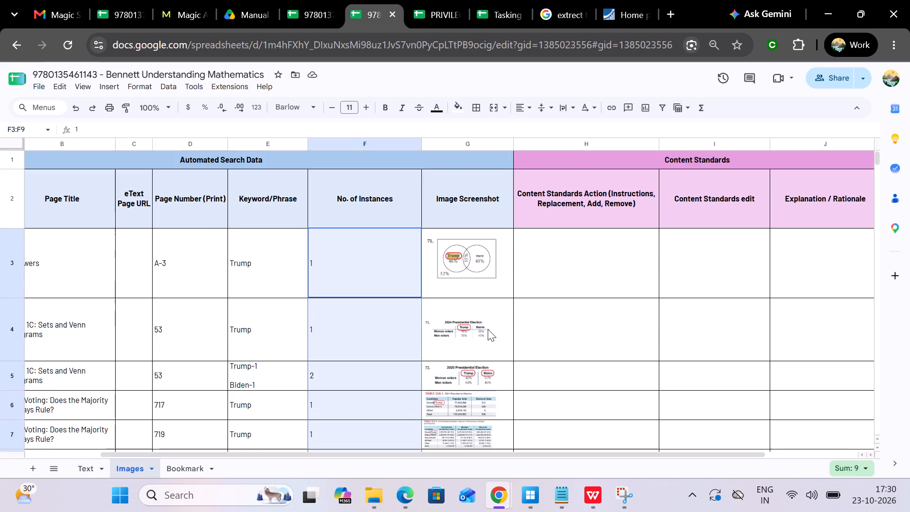
scroll(488, 329, "right", 2)
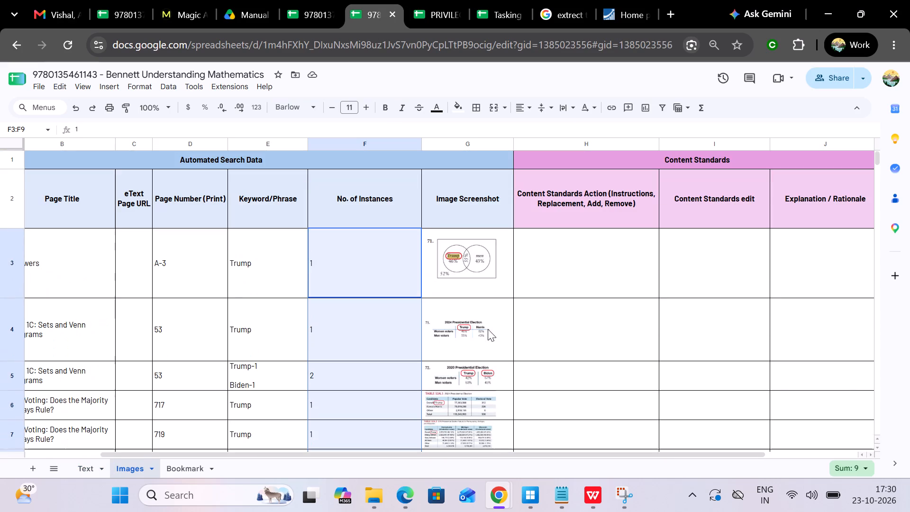
Switch to Gmail chat and send the message "Left from office" to the Pearson-HEd Image & Text Search QA space.
left_click(56, 17)
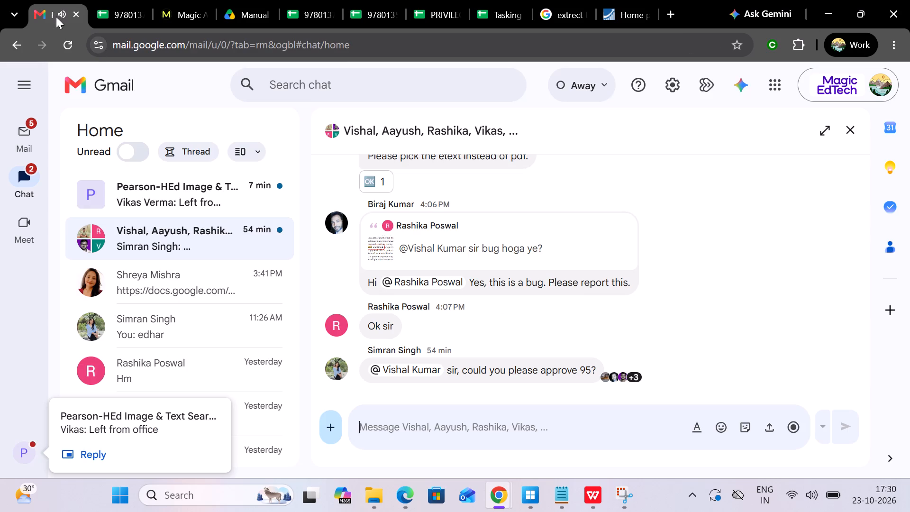
left_click(189, 185)
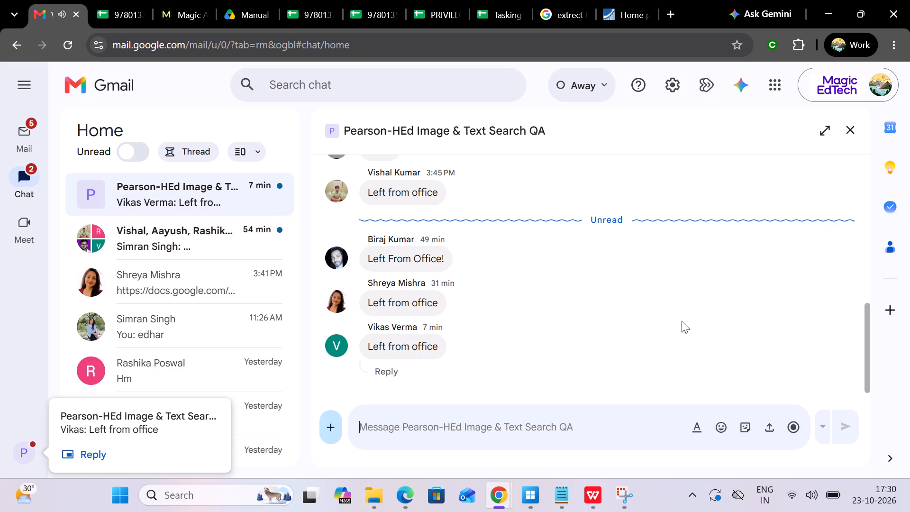
scroll(682, 321, "down", 2)
left_click(511, 435)
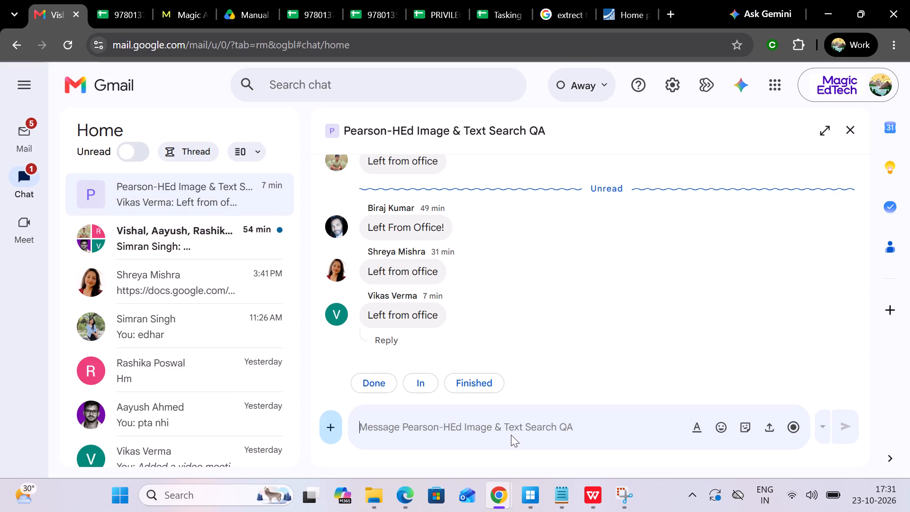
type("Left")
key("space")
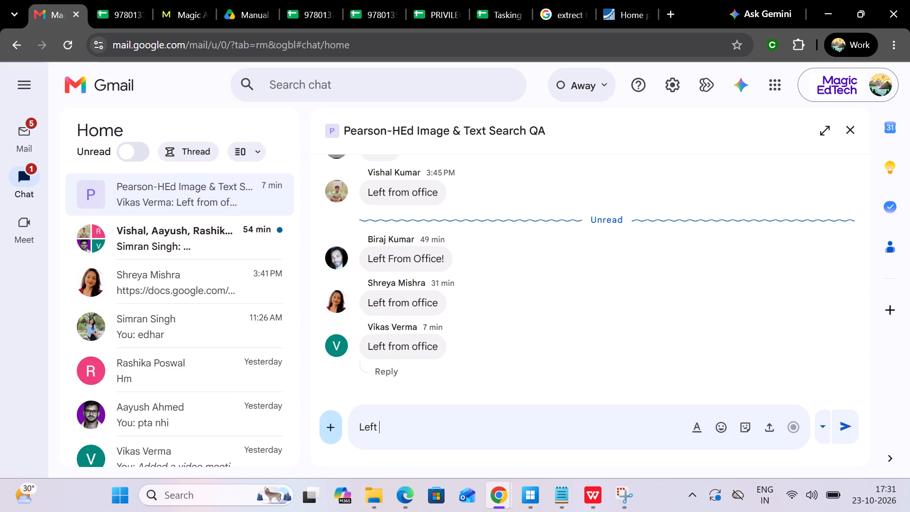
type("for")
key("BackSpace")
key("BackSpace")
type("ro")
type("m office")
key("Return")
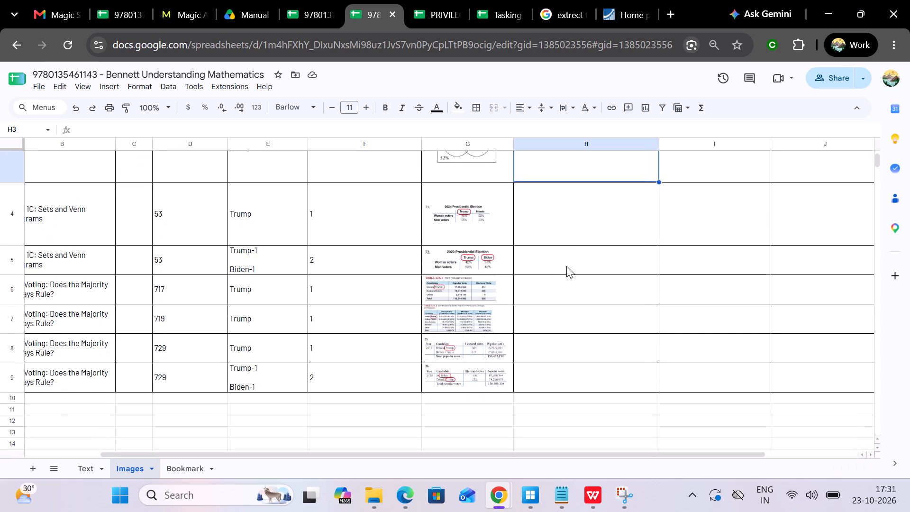
scroll(566, 266, "left", 2)
scroll(566, 266, "up", 1)
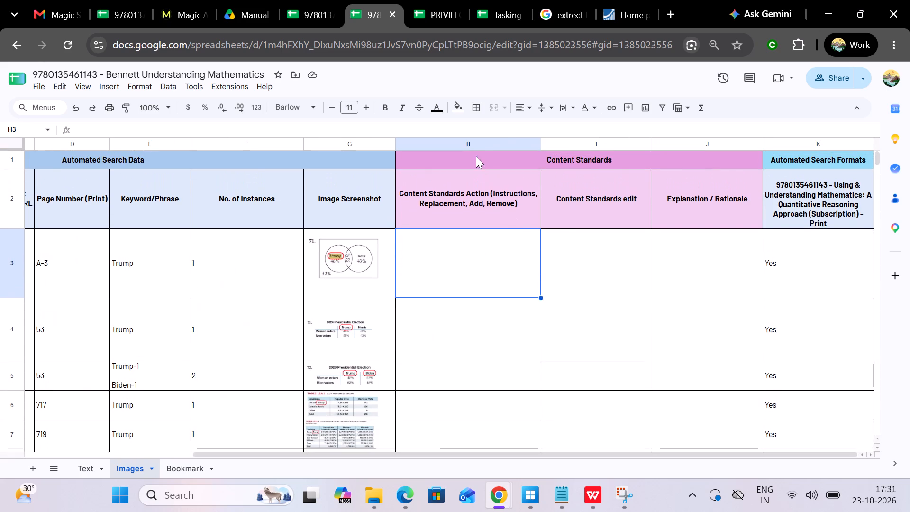
left_click_drag(474, 143, 684, 149)
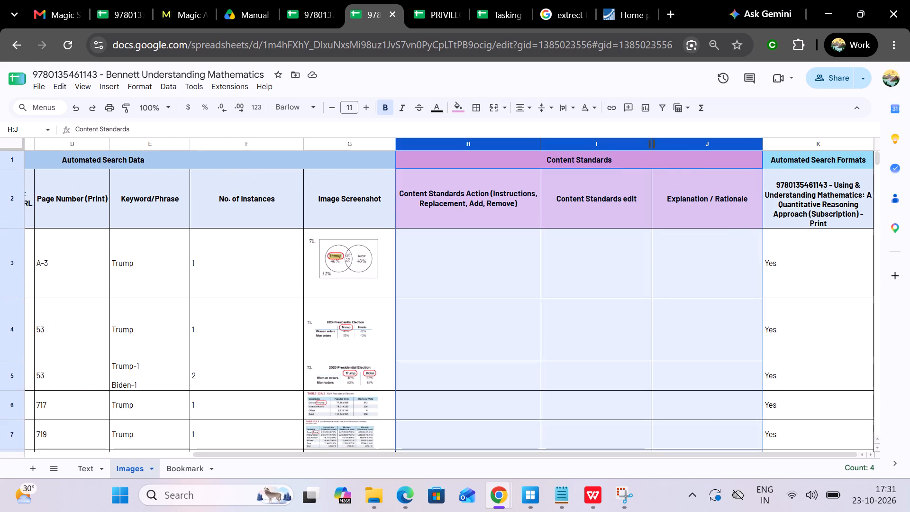
left_click_drag(652, 143, 606, 140)
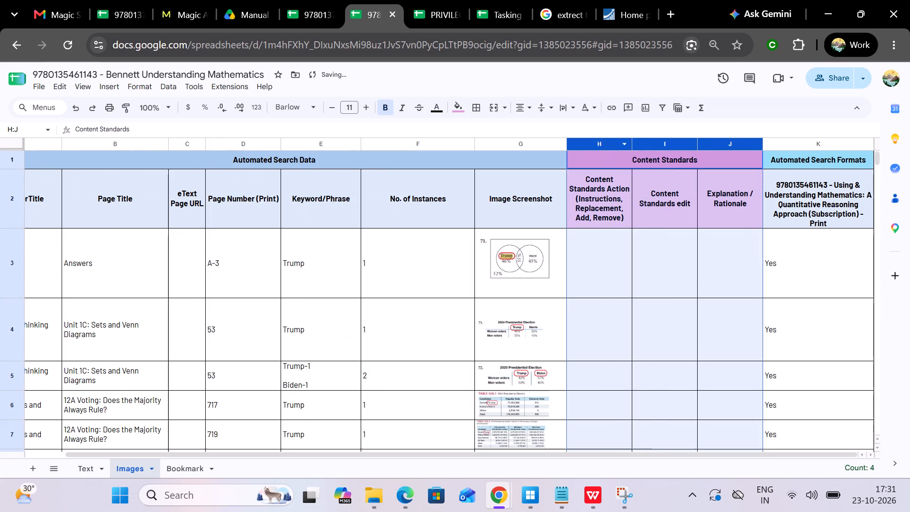
left_click(682, 272)
scroll(682, 272, "left", 2)
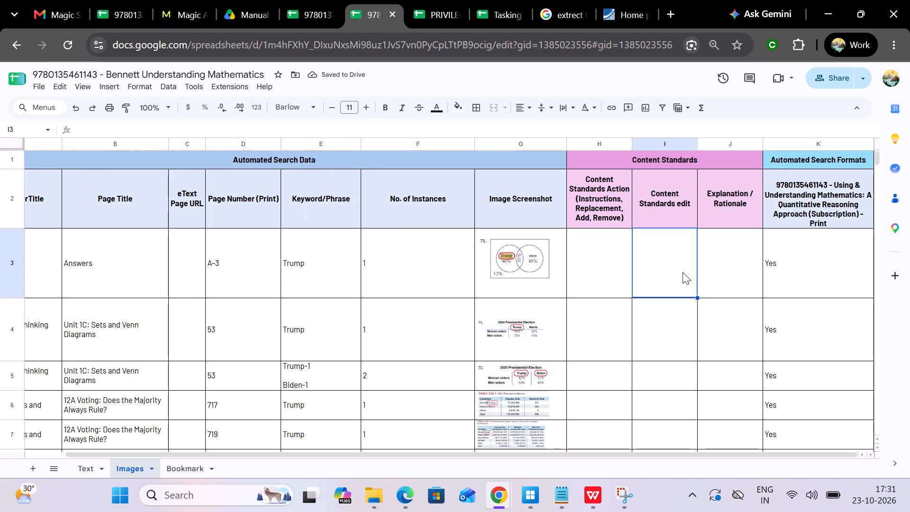
scroll(682, 272, "up", 1)
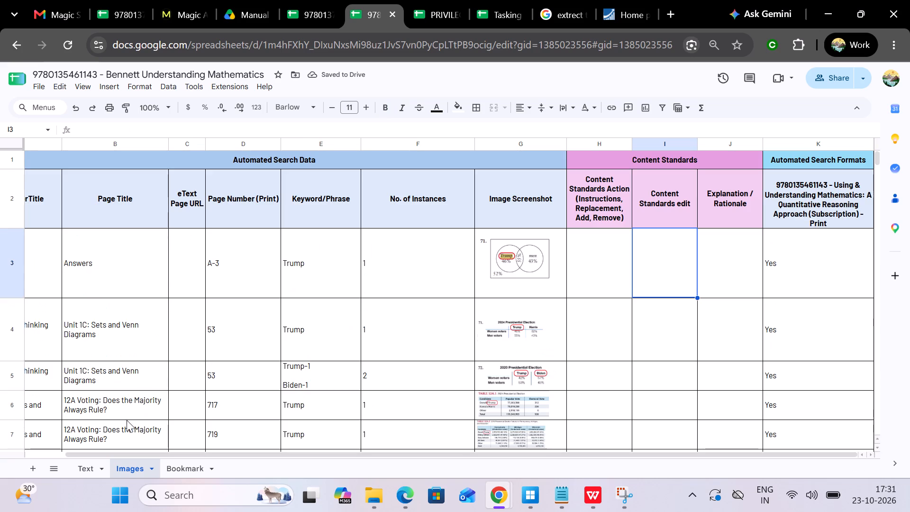
left_click(828, 217)
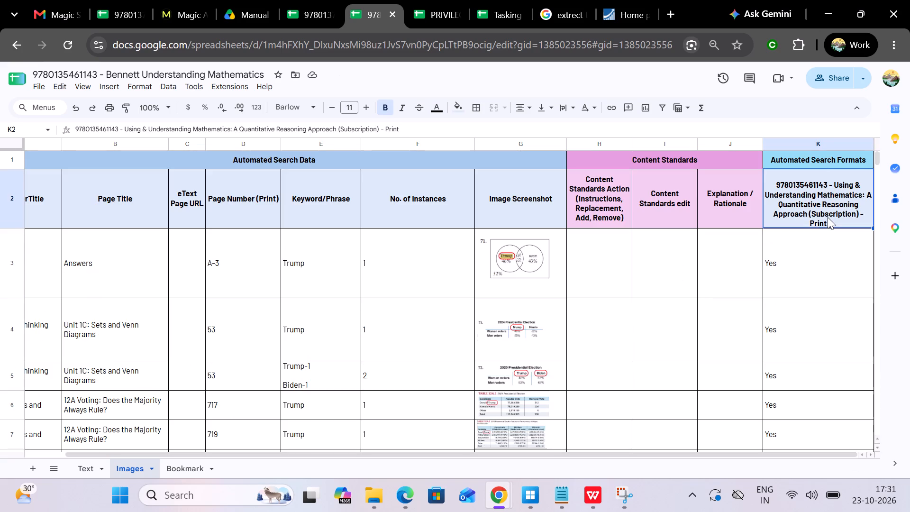
key("ctrl+c")
left_click(192, 463)
scroll(663, 191, "left", 6)
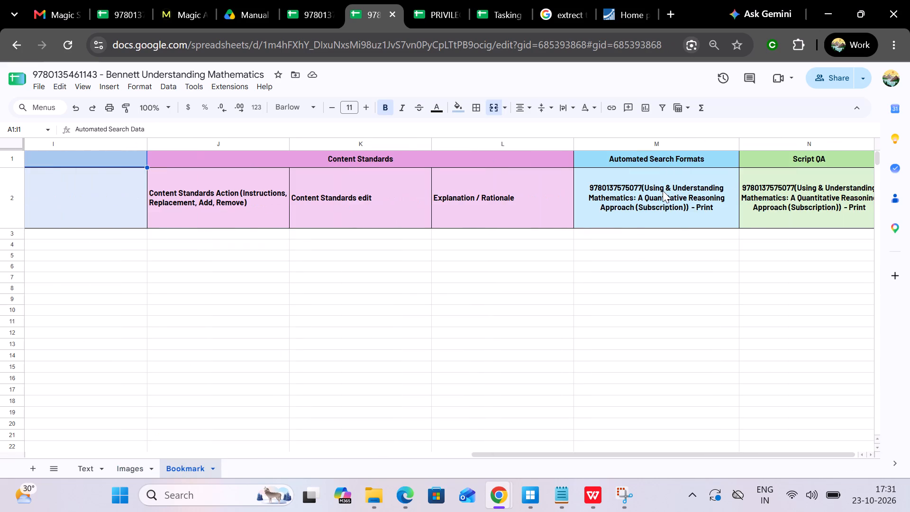
left_click(673, 196)
key("ctrl+v")
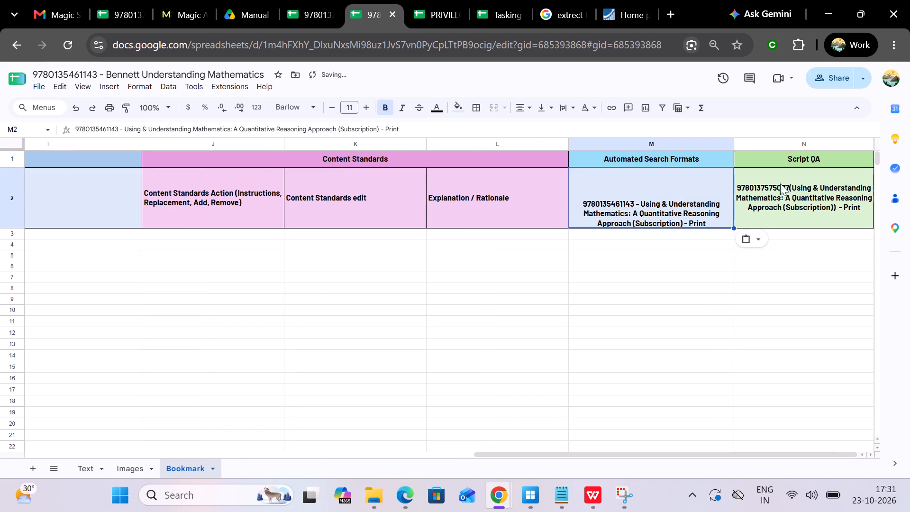
Delete the Script QA column N from the Bookmark sheet.
left_click(785, 183)
left_click(777, 143)
right_click(777, 143)
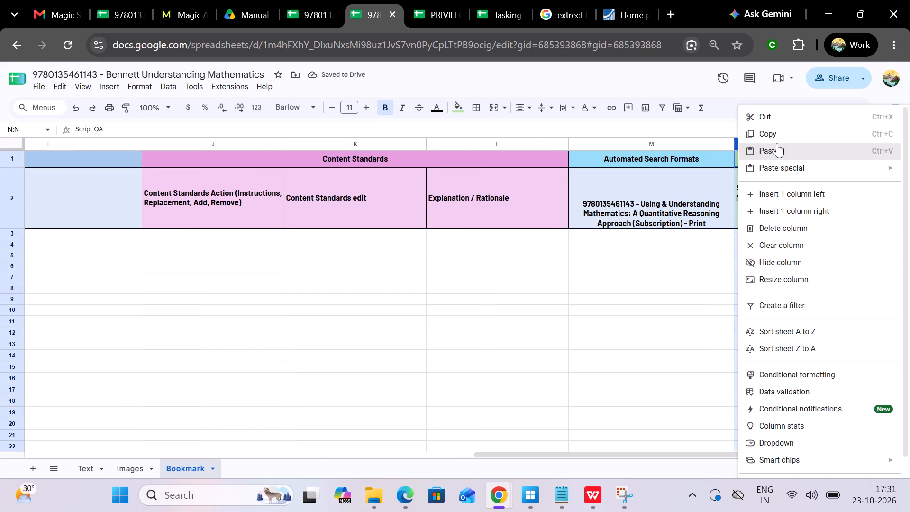
left_click(782, 229)
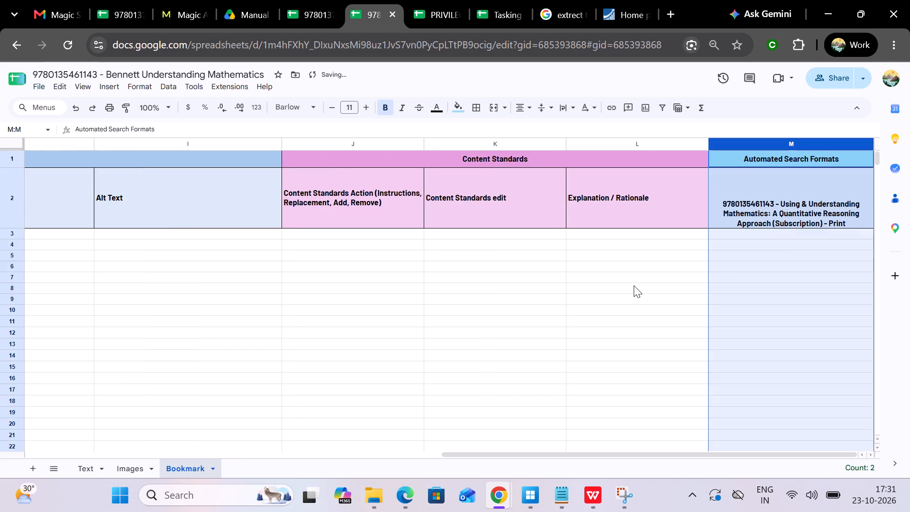
left_click(634, 285)
scroll(634, 285, "right", 8)
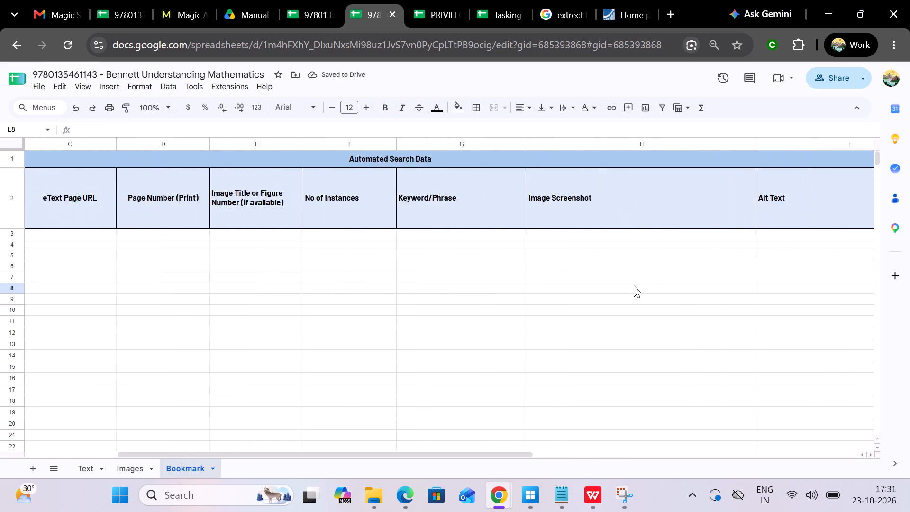
scroll(634, 285, "right", 1)
Align the Bookmark sheet's row 2 headers left and vertically centred, with text wrapping on.
left_click(0, 194)
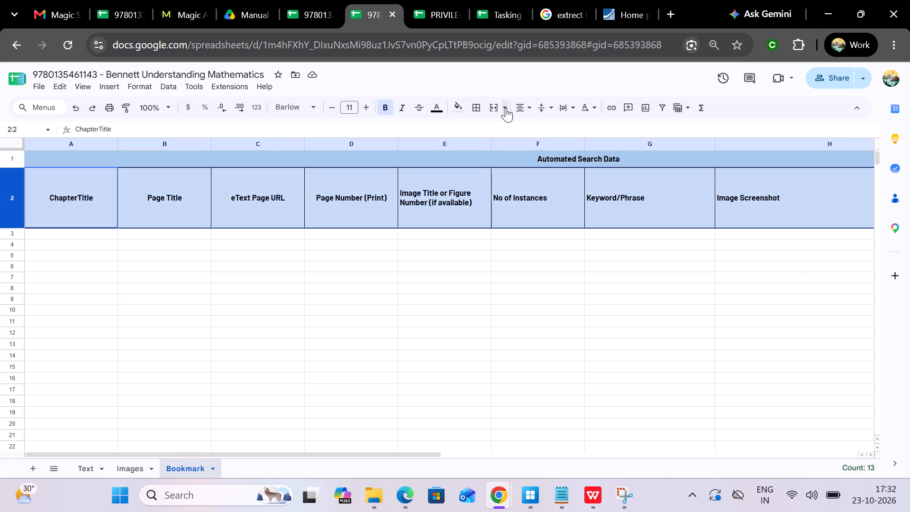
left_click(520, 108)
left_click(520, 125)
left_click(546, 112)
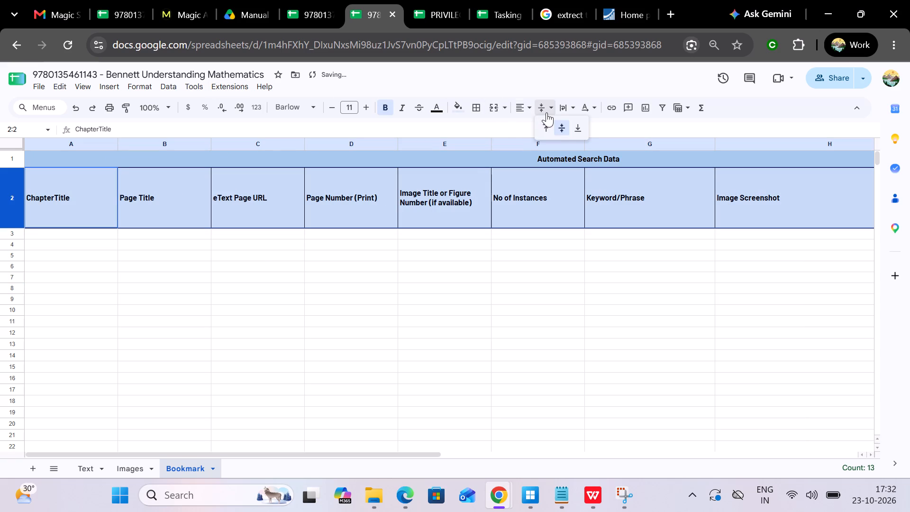
left_click(563, 126)
left_click_drag(564, 114, 587, 127)
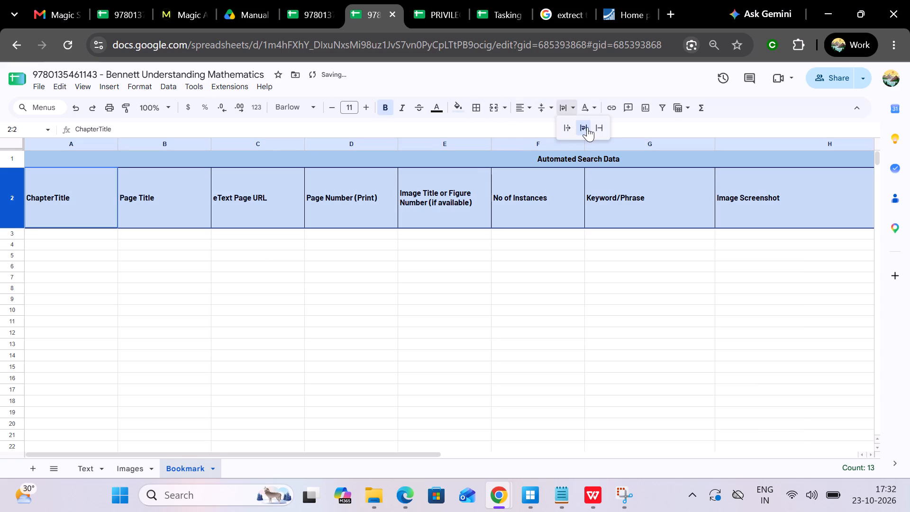
left_click(587, 127)
left_click(560, 272)
scroll(560, 272, "left", 7)
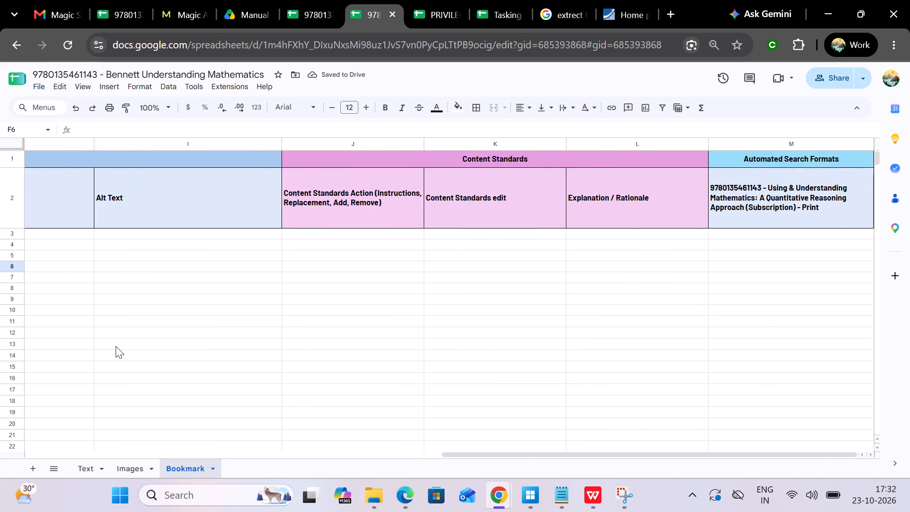
Copy the formatting of the Bookmark sheet's header row 2 onto header row 2 of the Images sheet.
left_click(3, 209)
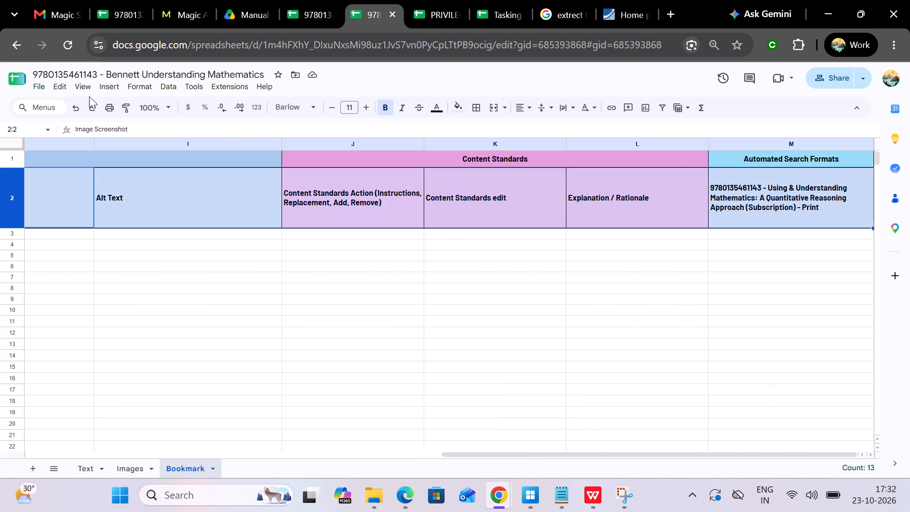
left_click(121, 109)
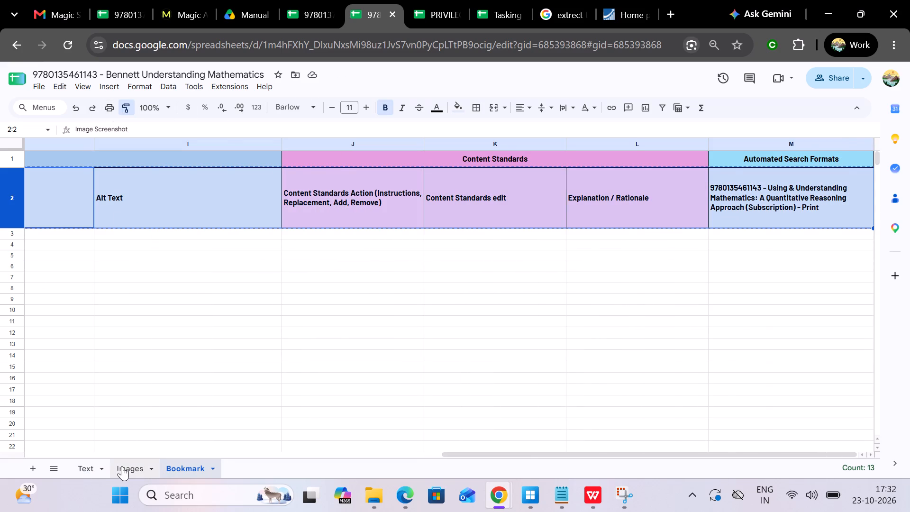
left_click(122, 466)
left_click(8, 212)
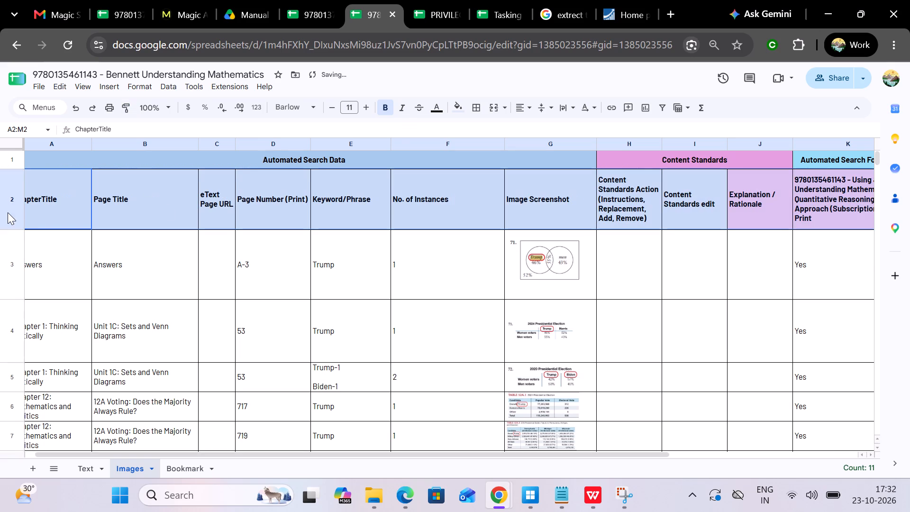
scroll(285, 220, "left", 6)
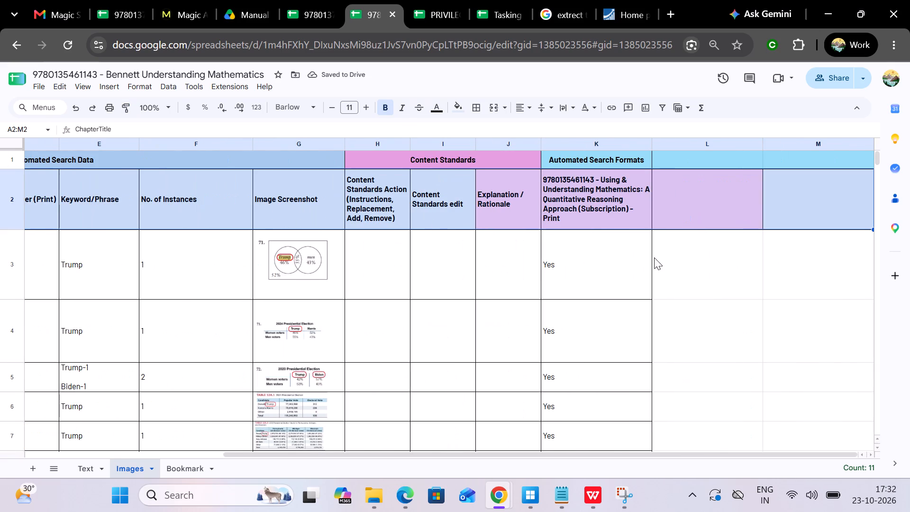
Delete the empty columns L and M after the Automated Search Formats column on the Images sheet.
left_click(684, 147)
left_click_drag(684, 146, 824, 144)
right_click(824, 144)
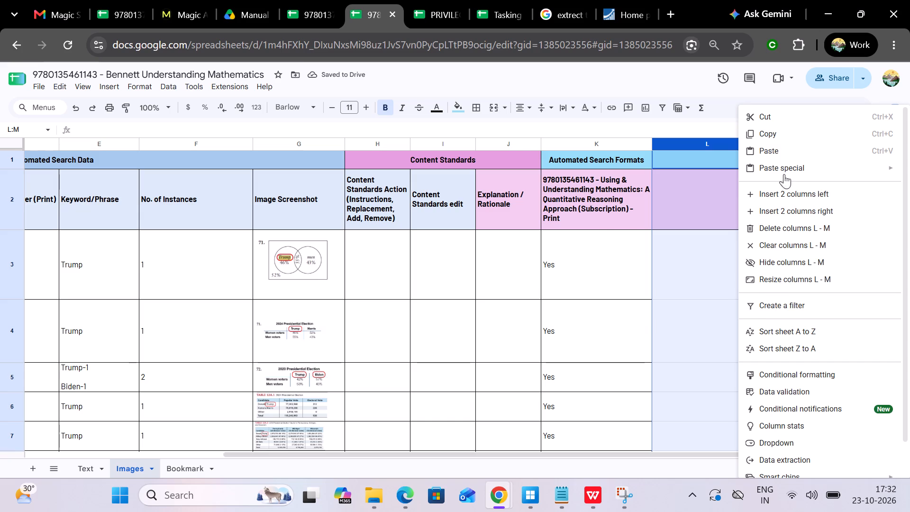
left_click(789, 231)
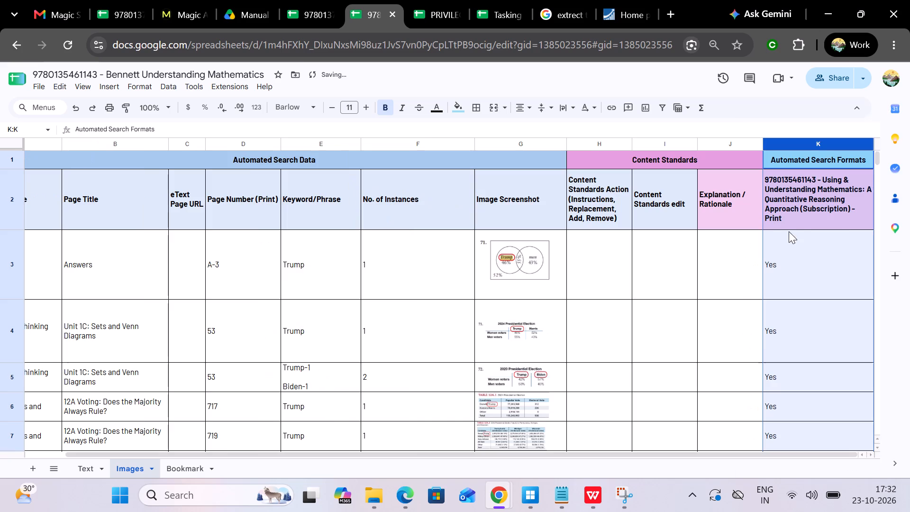
left_click(636, 276)
scroll(636, 276, "right", 5)
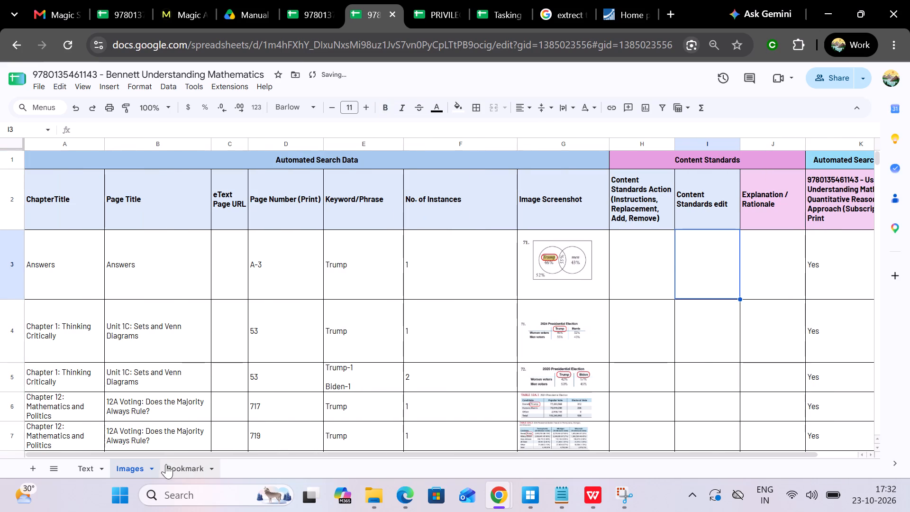
Total the No. of Instances column on the Text sheet, from the Preface row down past the last Index row.
left_click(93, 463)
scroll(380, 334, "left", 6)
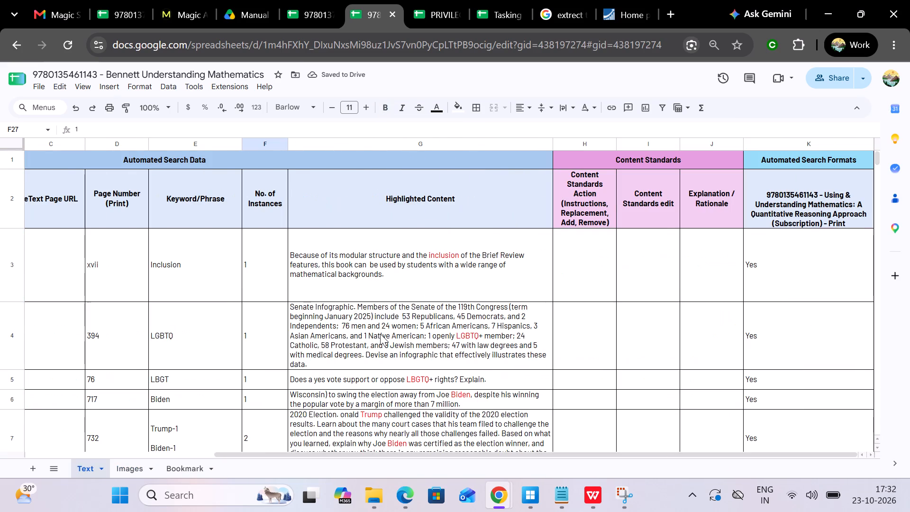
scroll(380, 334, "right", 6)
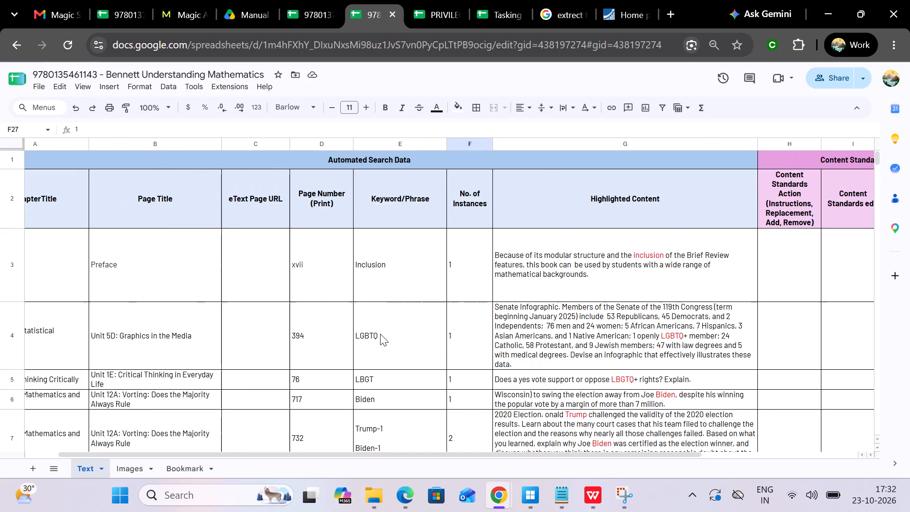
scroll(380, 334, "down", 5)
scroll(380, 334, "up", 6)
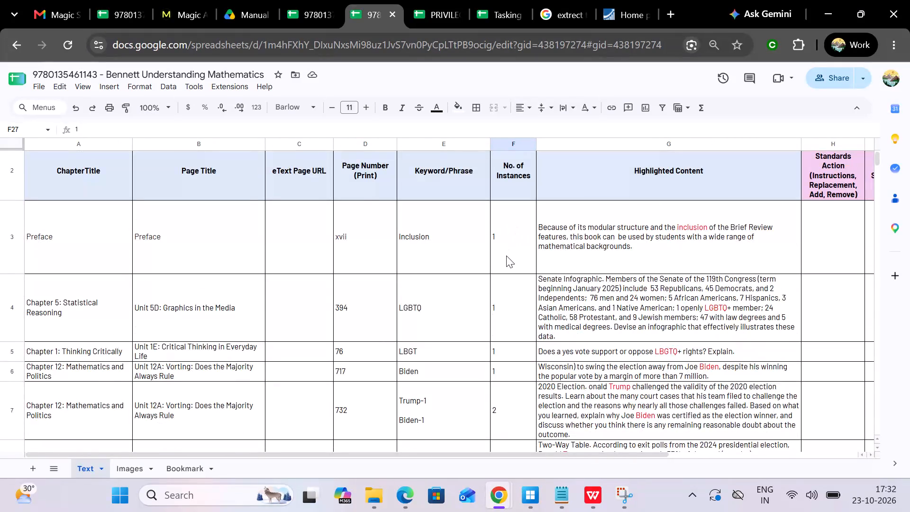
left_click_drag(506, 256, 504, 231)
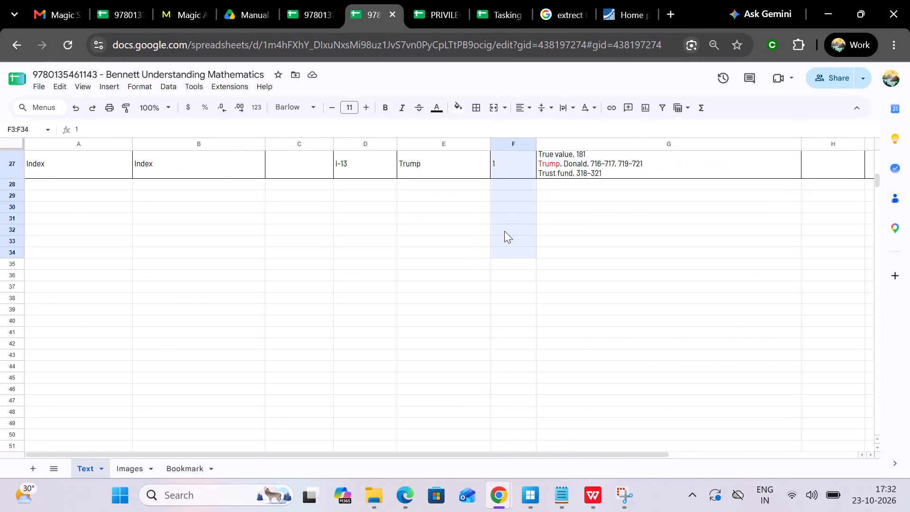
left_click_drag(504, 231, 500, 200)
scroll(500, 200, "up", 9)
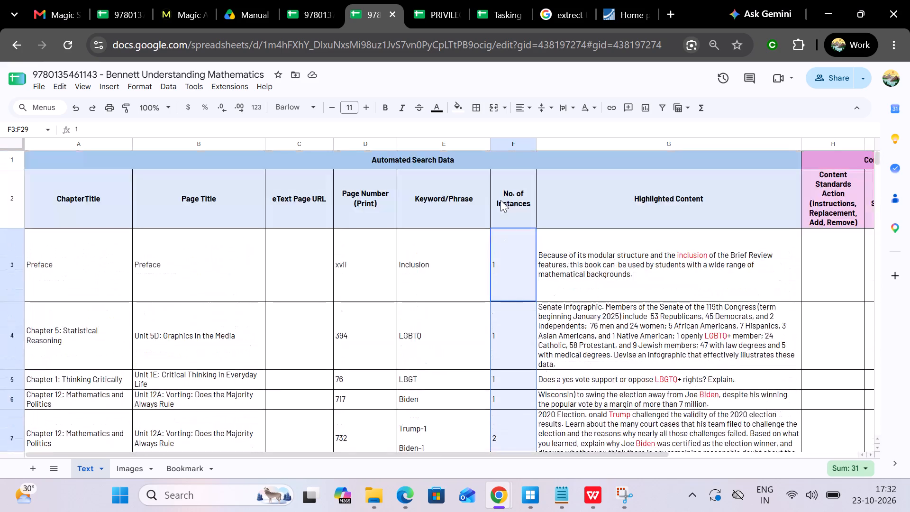
Total the No. of Instances column on the Images sheet, from the Answers row down past the last page 729 row.
left_click(126, 459)
left_click_drag(467, 257, 460, 472)
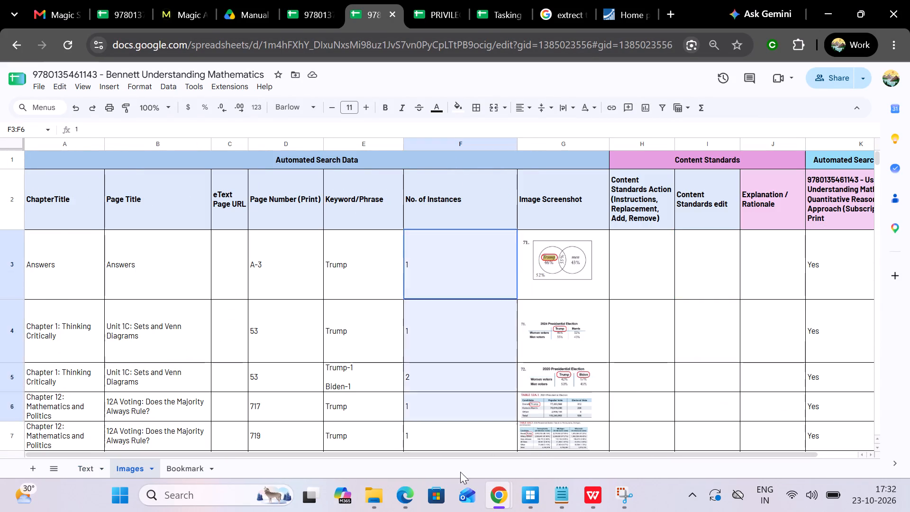
left_click_drag(460, 472, 450, 235)
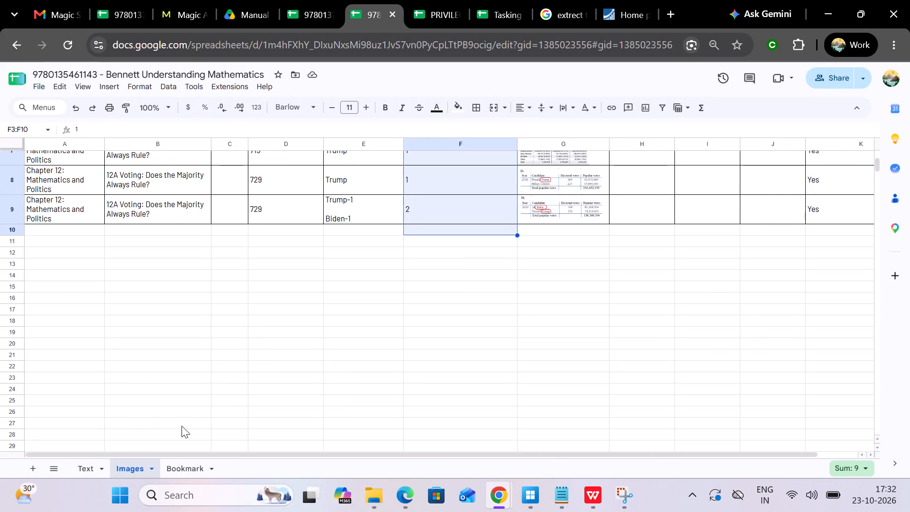
Add a filter to the Text sheet from header row 2 down to the last Index row.
left_click(185, 475)
left_click(95, 474)
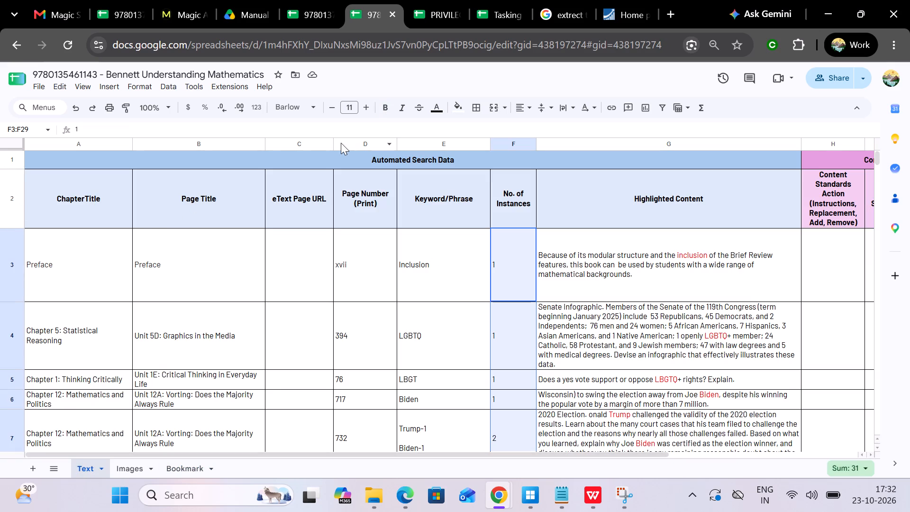
left_click(115, 214)
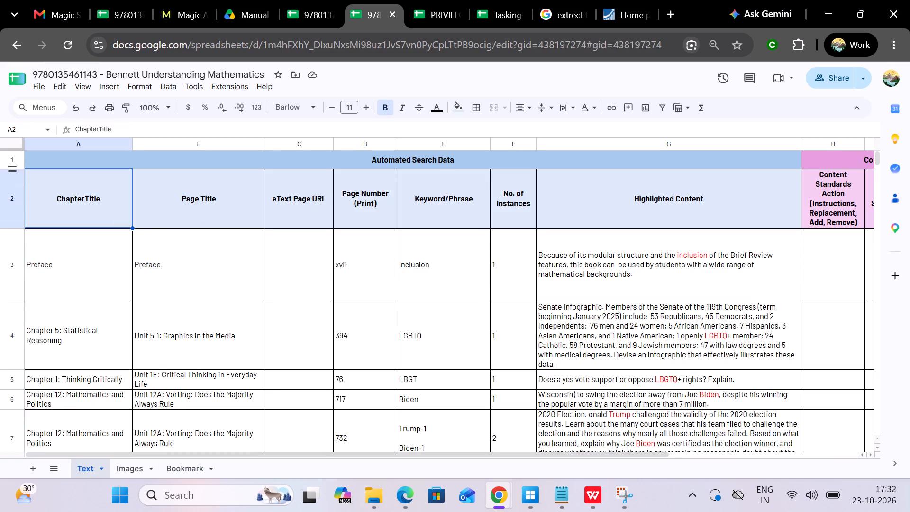
left_click(14, 161)
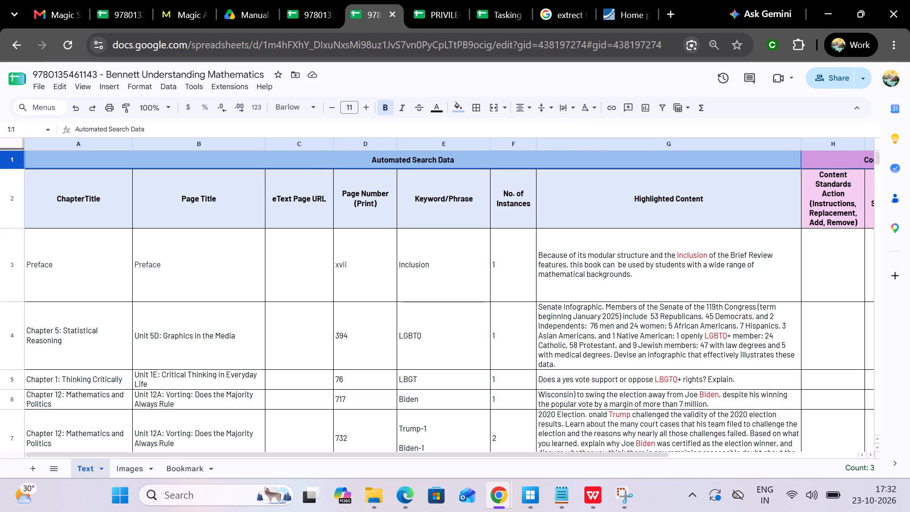
left_click(9, 186)
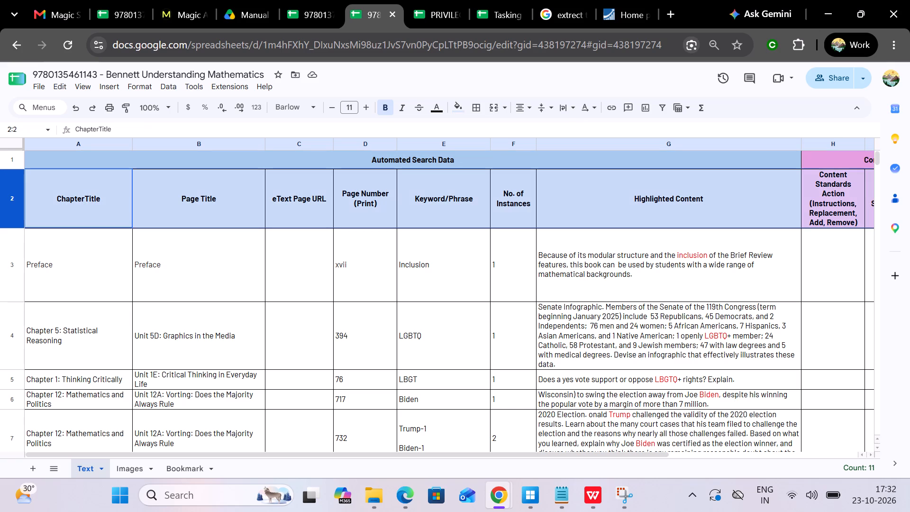
key("ctrl+shift+Down")
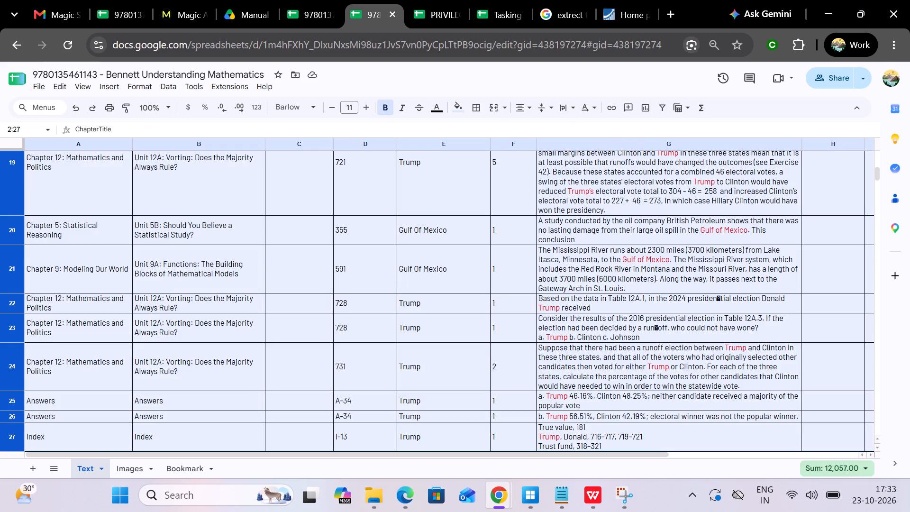
left_click(659, 108)
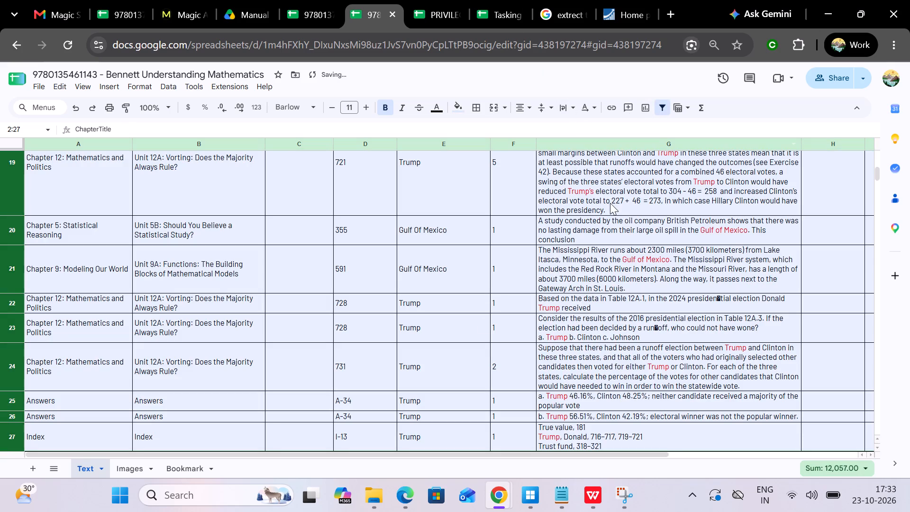
Filter the Keyword/Phrase column to show only the values Trump and Trump-1 Biden-1.
scroll(306, 395, "up", 5)
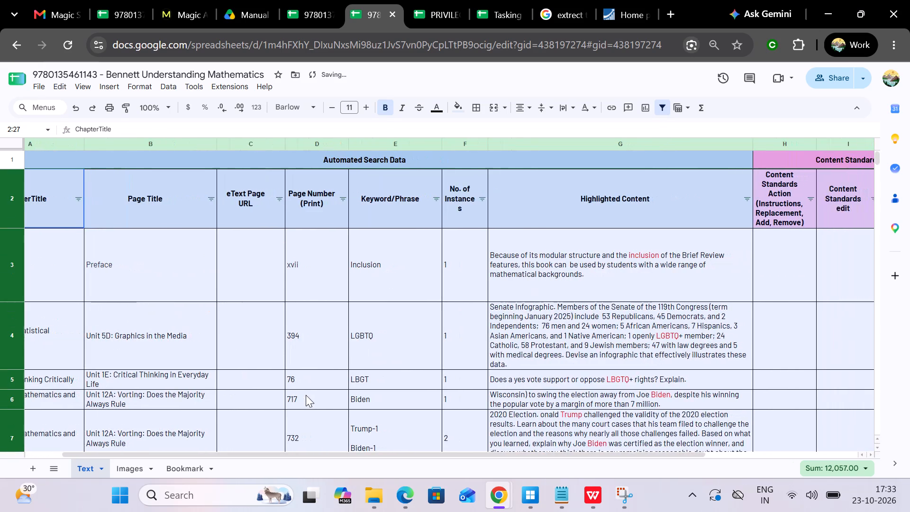
left_click(434, 201)
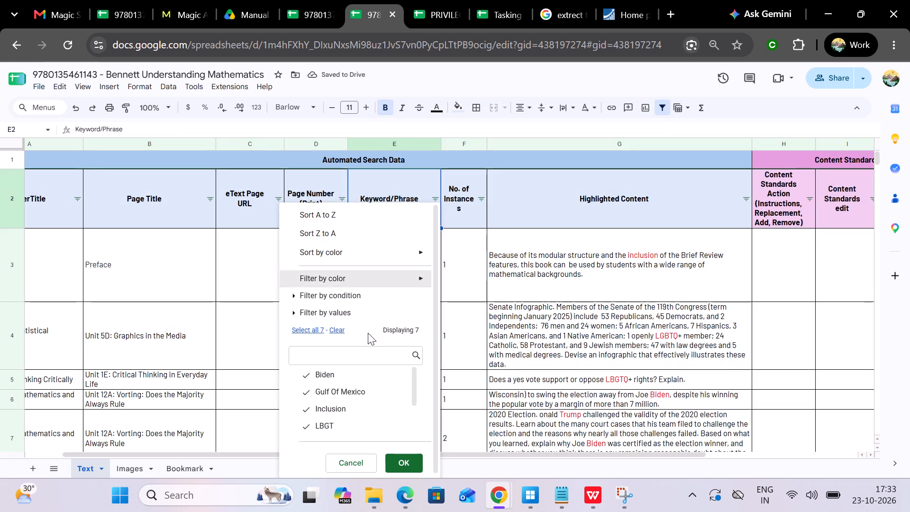
left_click(343, 330)
scroll(331, 401, "down", 3)
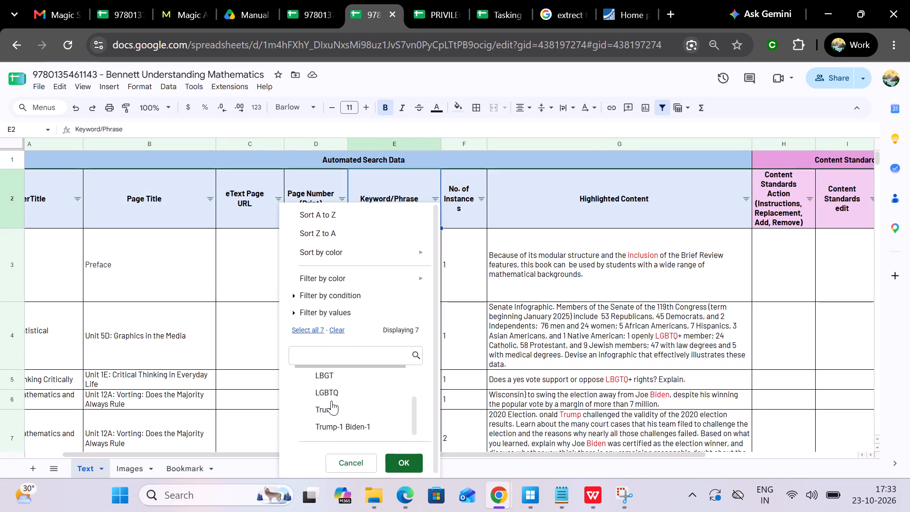
left_click(332, 410)
scroll(332, 410, "down", 3)
left_click(336, 422)
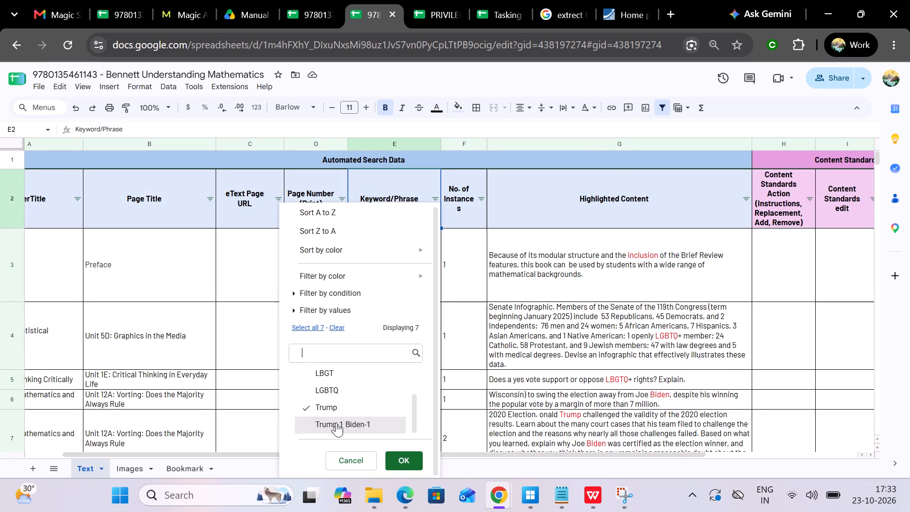
left_click(398, 458)
scroll(500, 260, "up", 3)
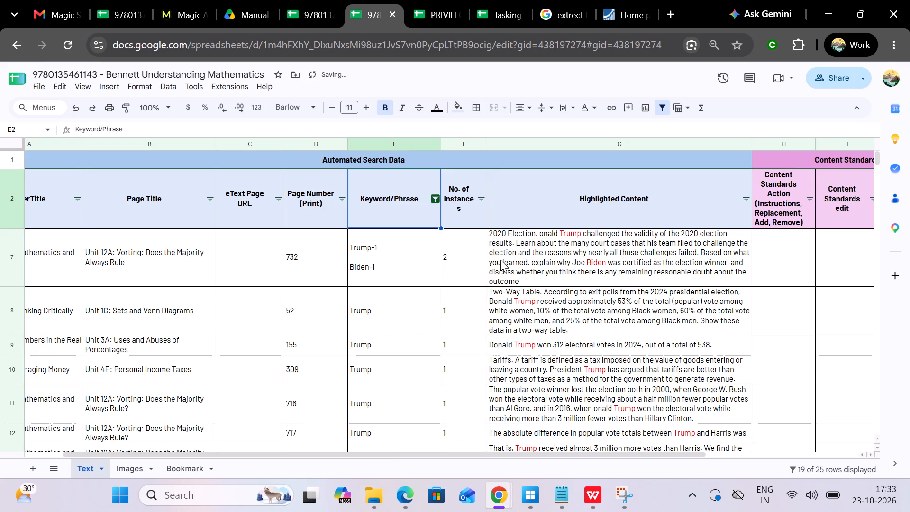
Total the No. of Instances for the filtered rows, from the page 732 row down past the Index row.
left_click_drag(449, 281, 462, 469)
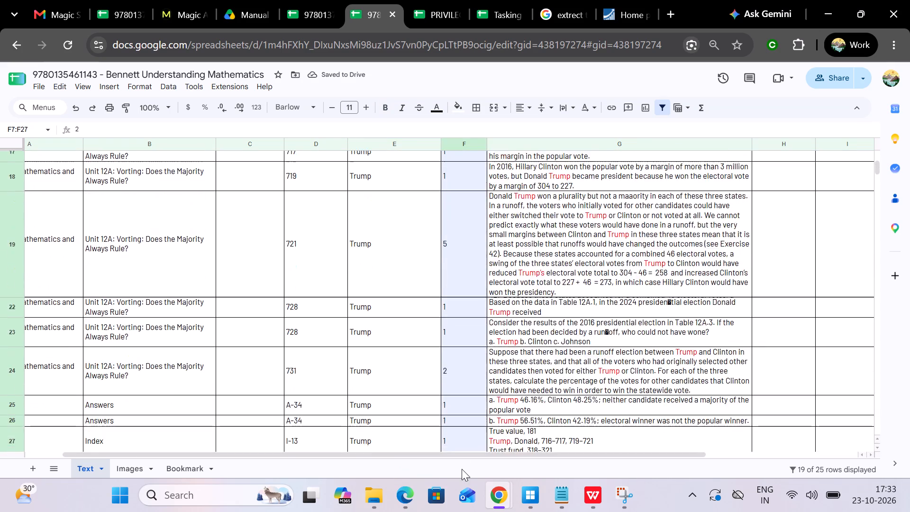
left_click_drag(462, 469, 471, 242)
scroll(471, 242, "up", 8)
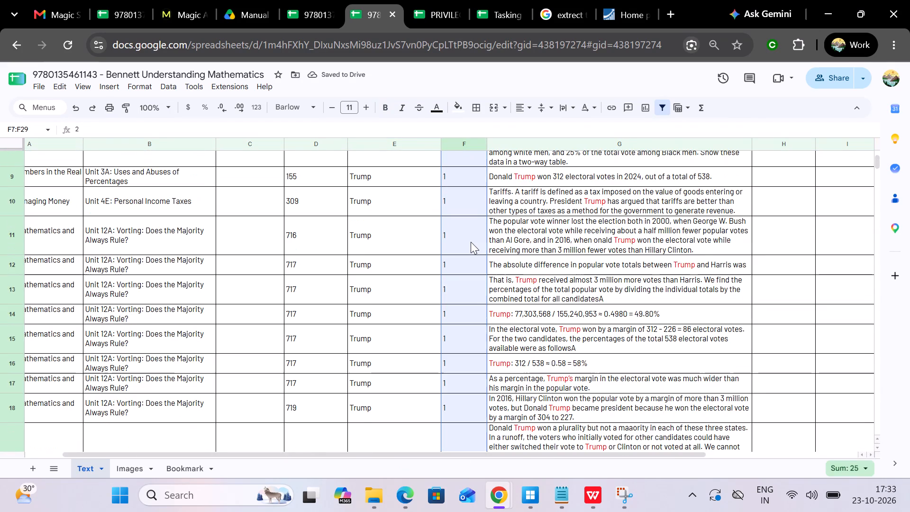
Review the filtered Trump rows on the Text sheet and check them against the trump search results in the WPS Office PDF.
scroll(424, 318, "down", 2)
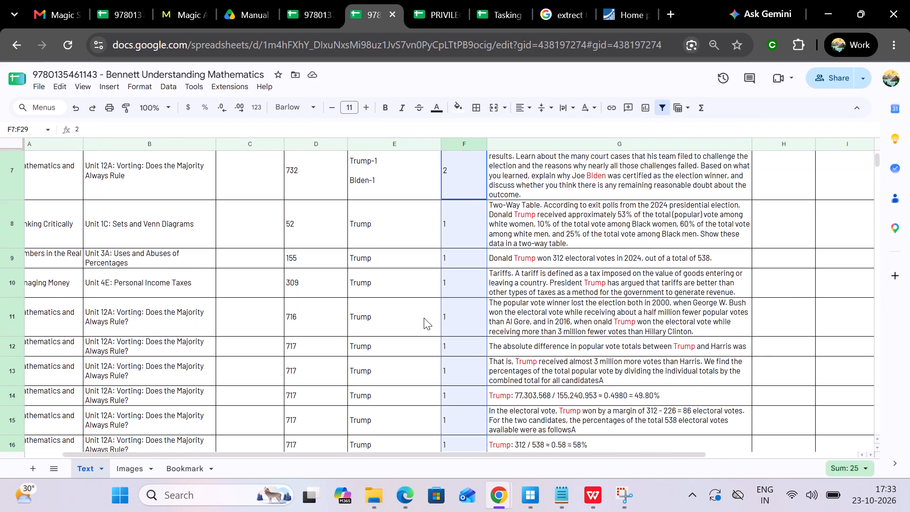
scroll(424, 318, "down", 5)
scroll(424, 318, "up", 4)
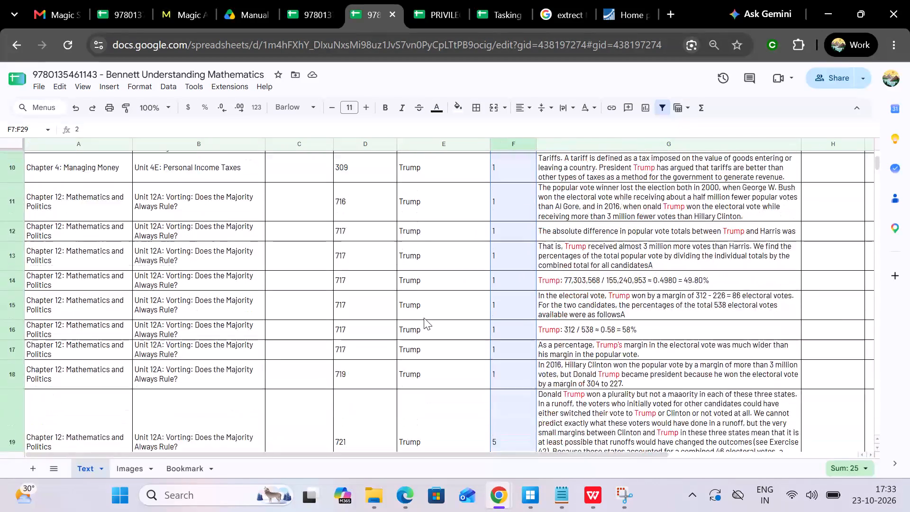
scroll(424, 318, "up", 6)
scroll(424, 318, "down", 1)
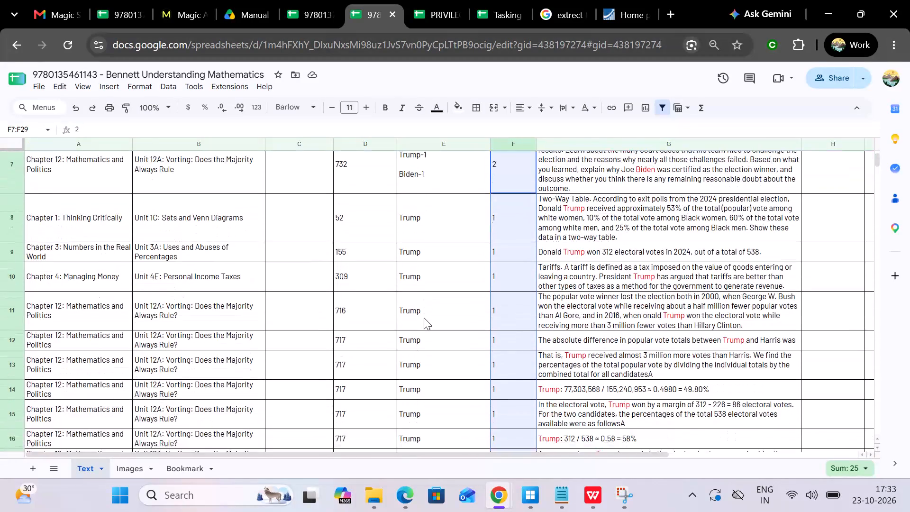
scroll(424, 318, "down", 4)
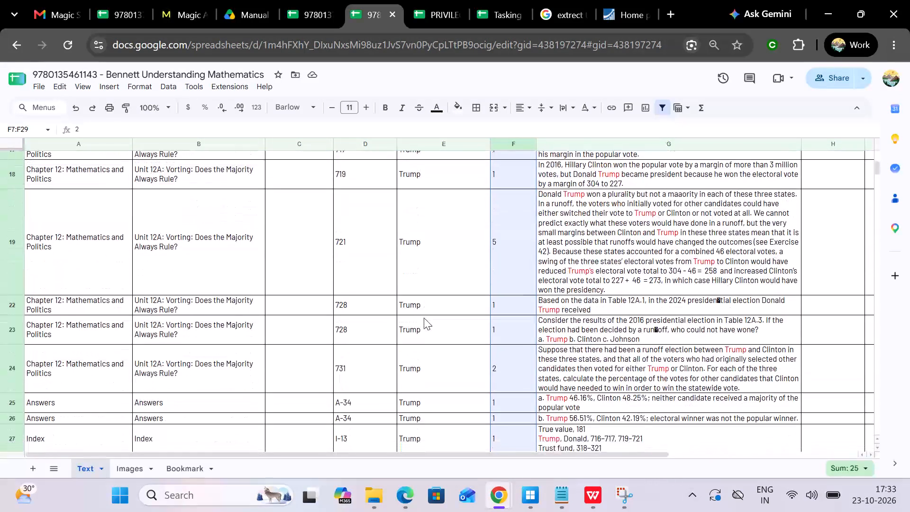
scroll(424, 318, "down", 2)
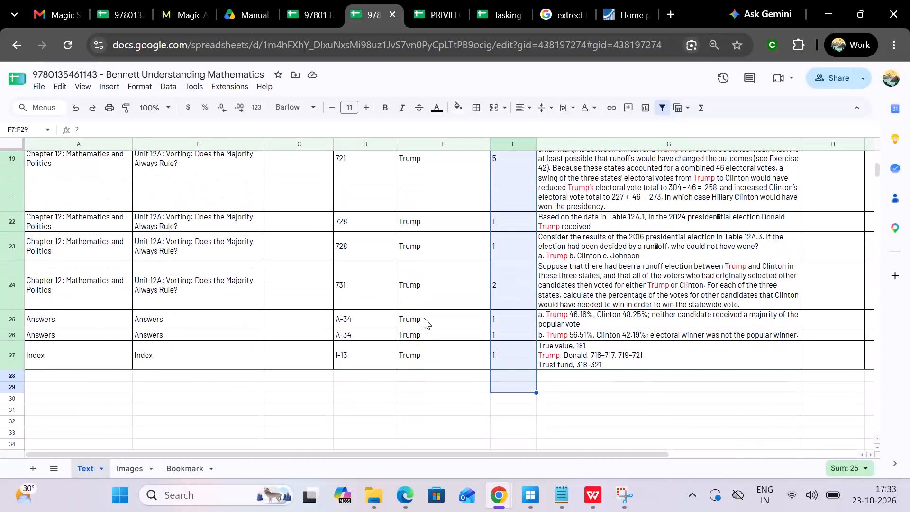
scroll(424, 318, "up", 13)
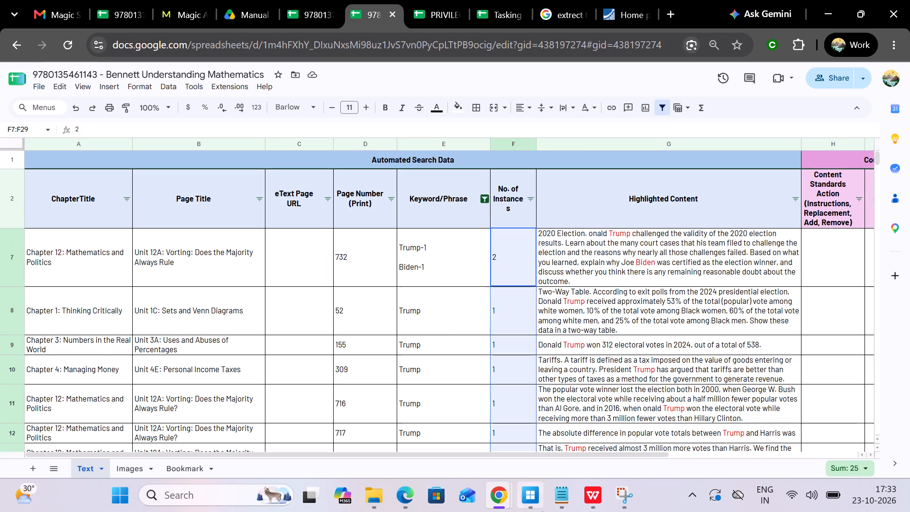
left_click(583, 497)
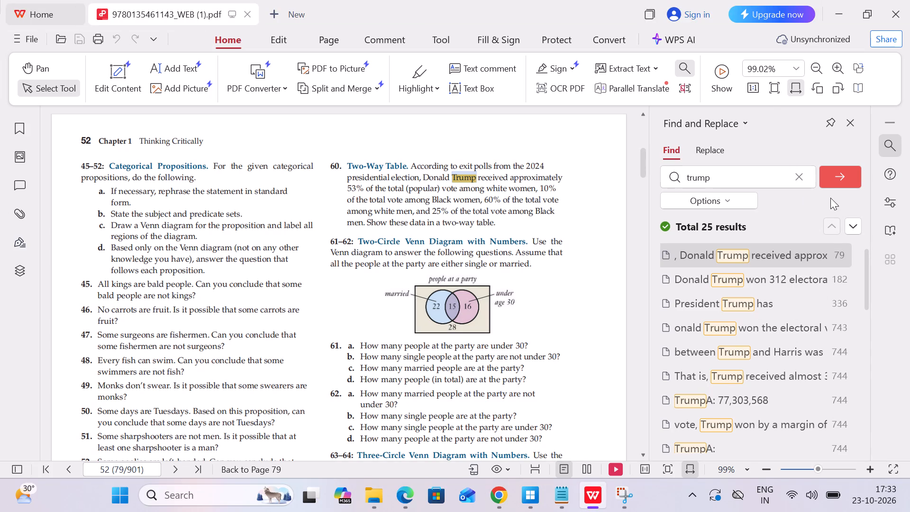
key("alt+Tab")
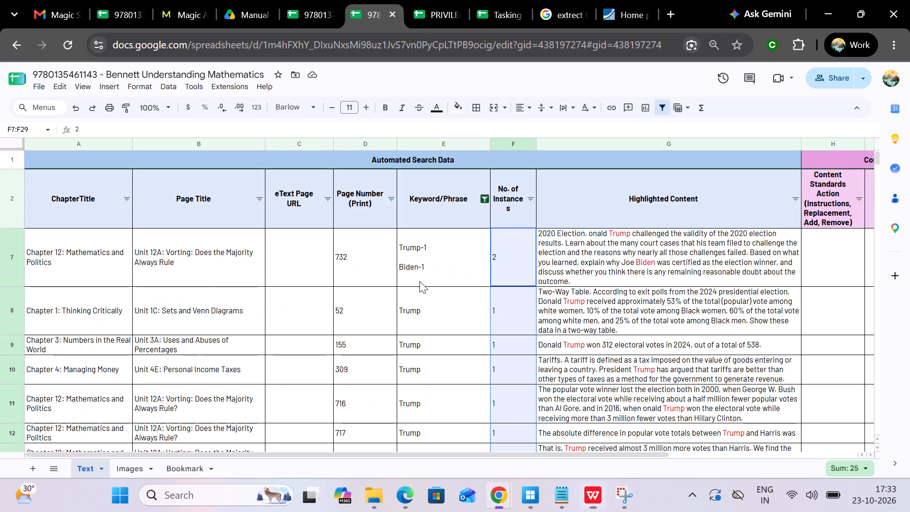
Compare the Trump and Biden keyword rows on the Images sheet with the filtered Trump rows on the Text sheet.
left_click(132, 470)
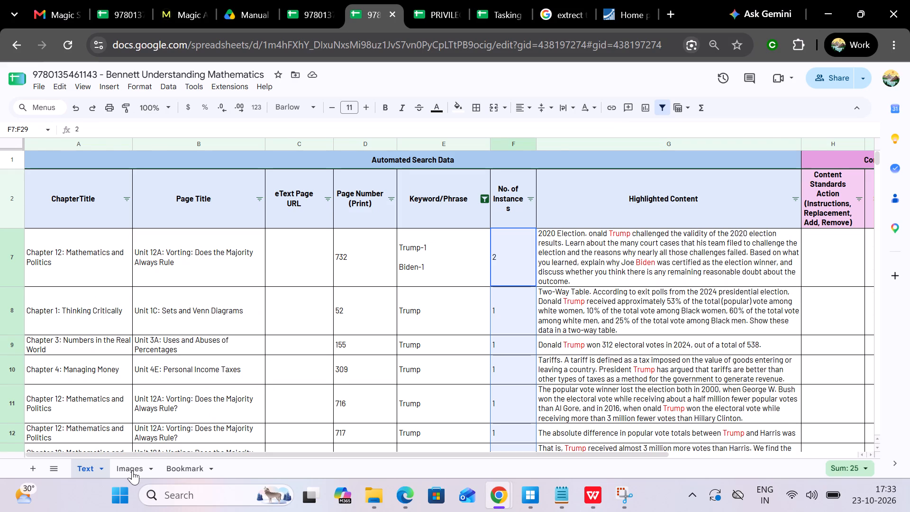
scroll(288, 294, "up", 5)
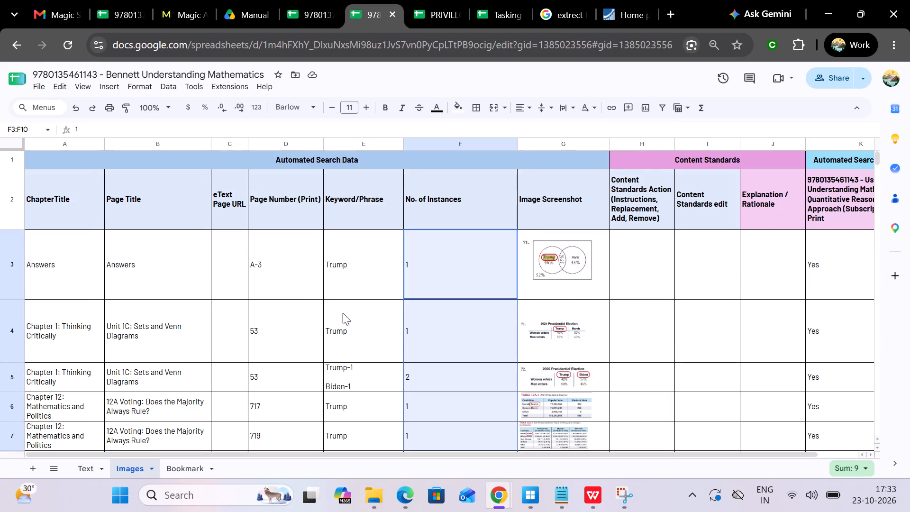
scroll(343, 313, "down", 3)
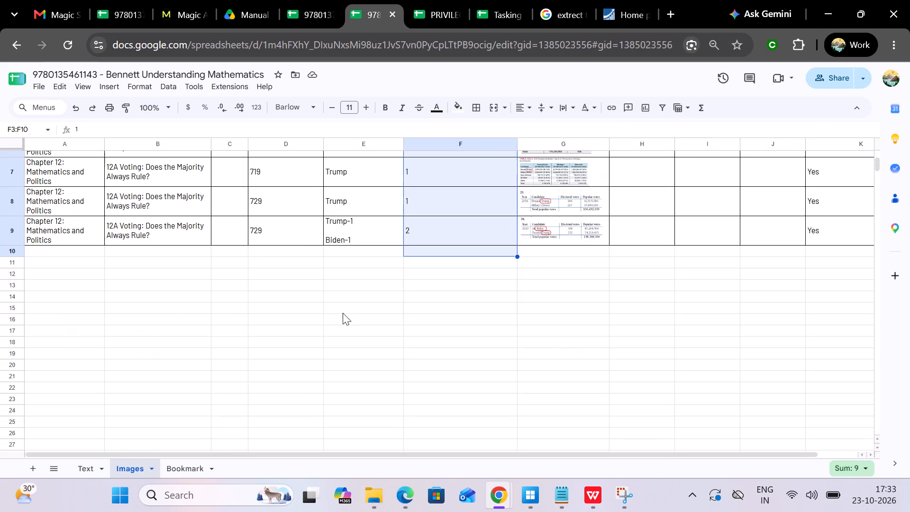
scroll(343, 313, "up", 9)
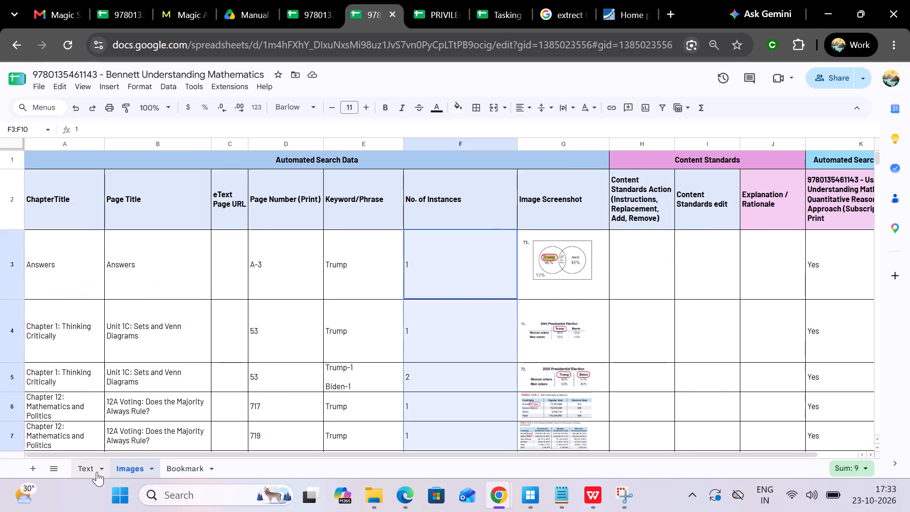
left_click(97, 472)
scroll(388, 364, "up", 1)
scroll(388, 364, "down", 3)
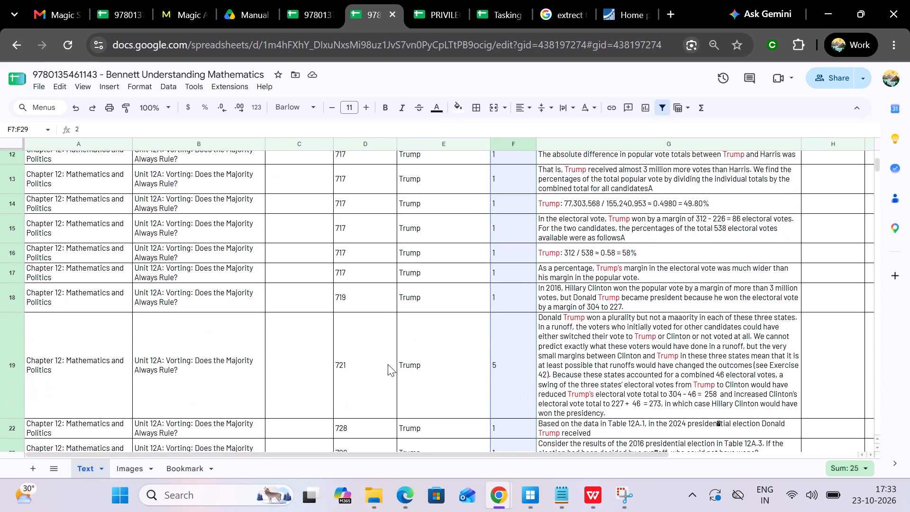
scroll(388, 364, "down", 4)
scroll(388, 364, "up", 9)
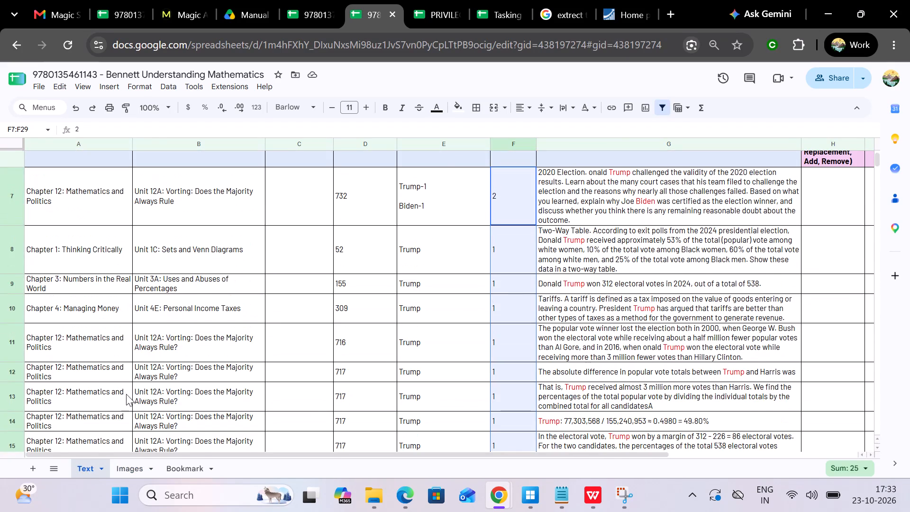
left_click(133, 467)
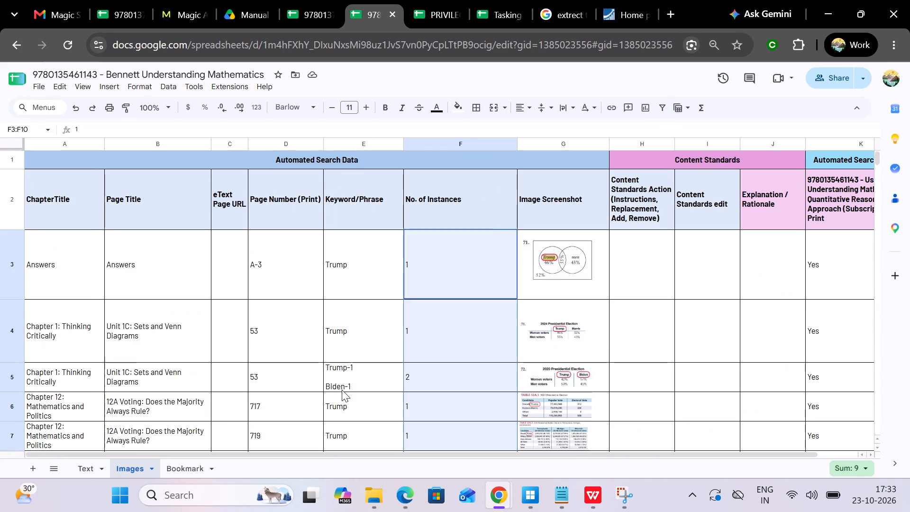
scroll(342, 390, "down", 1)
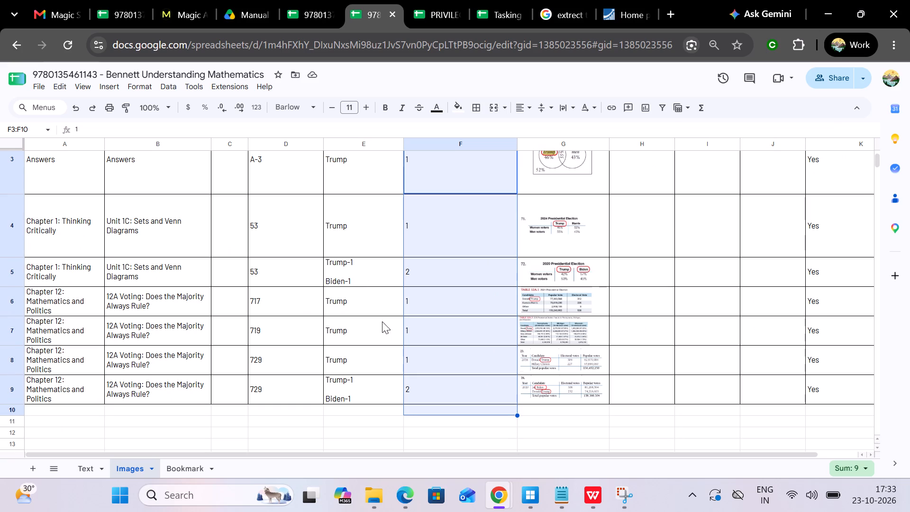
left_click(361, 391)
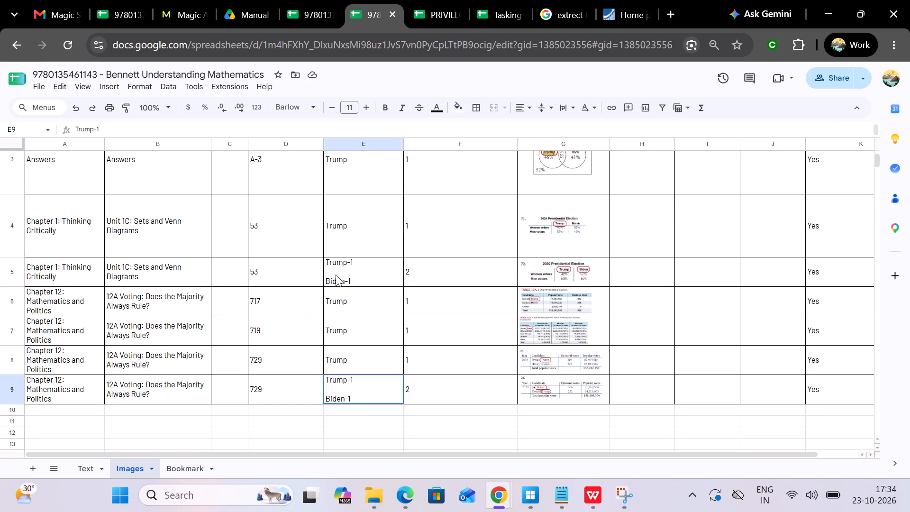
left_click(339, 272)
scroll(339, 272, "up", 5)
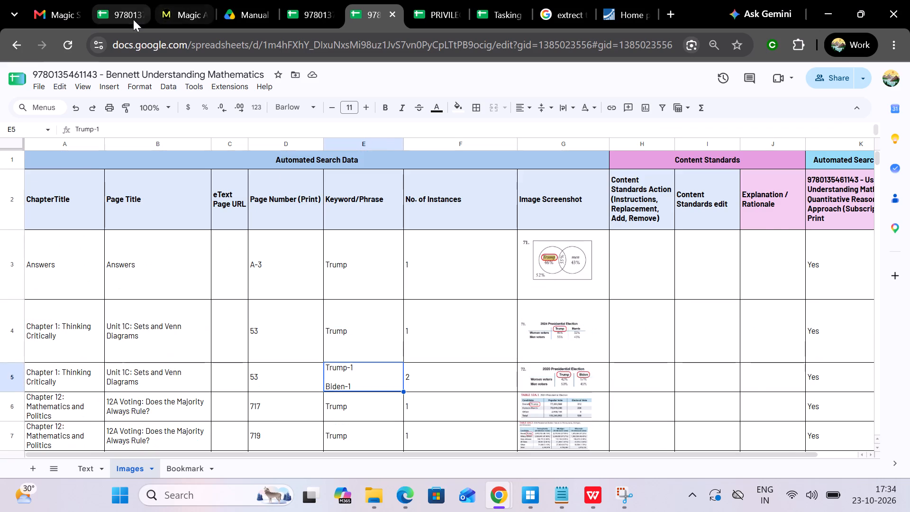
left_click(133, 19)
left_click(103, 477)
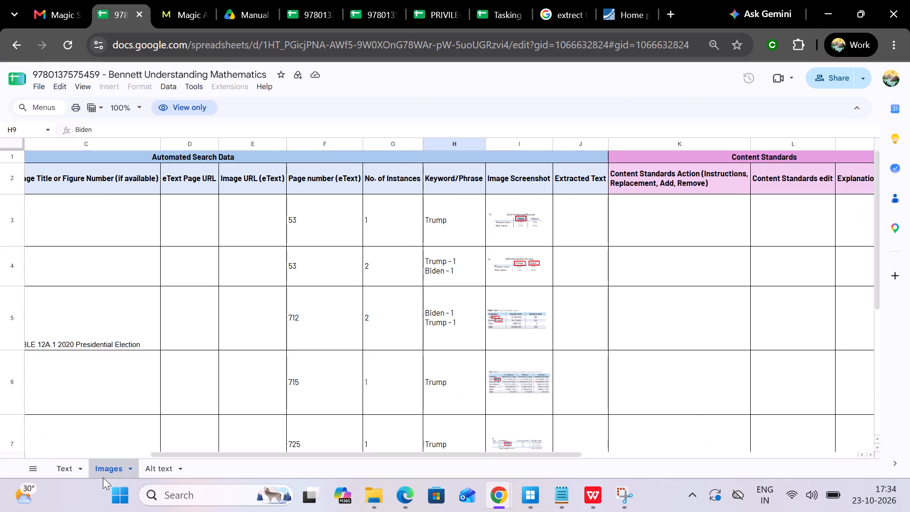
scroll(267, 428, "down", 4)
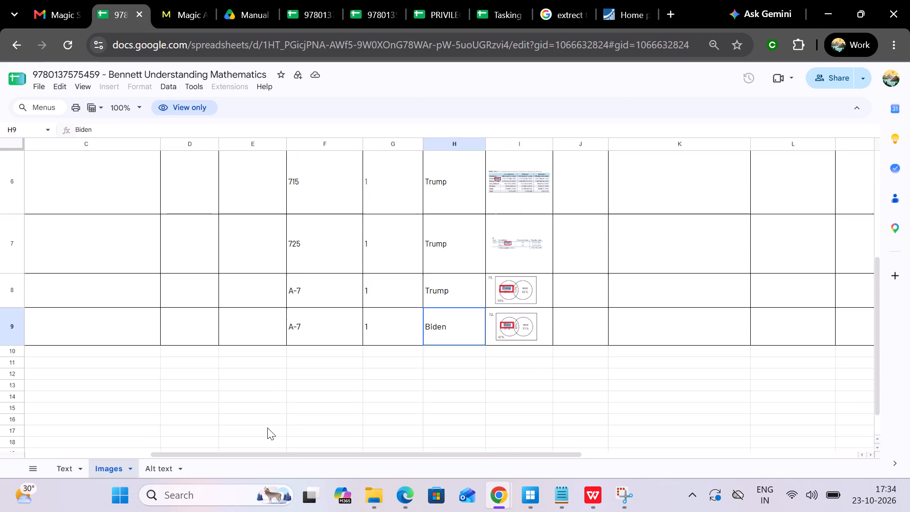
left_click(441, 314)
scroll(441, 314, "up", 1)
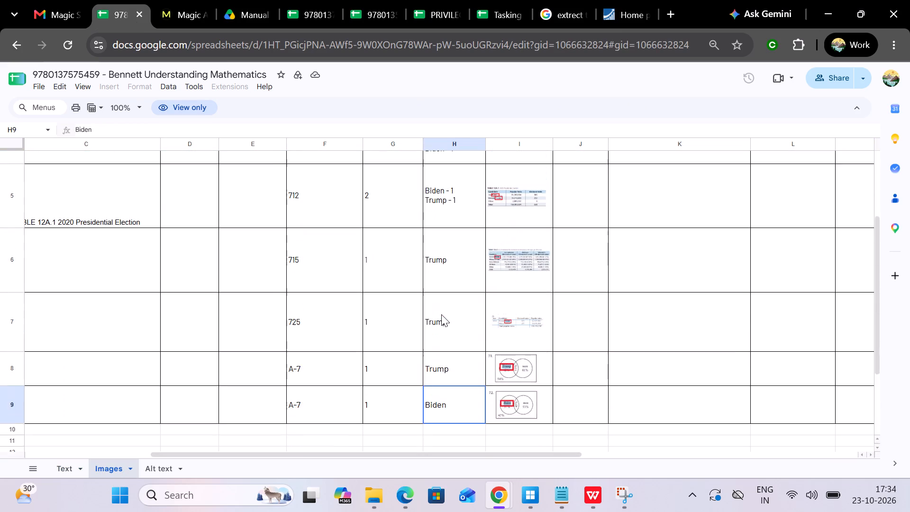
scroll(441, 314, "up", 4)
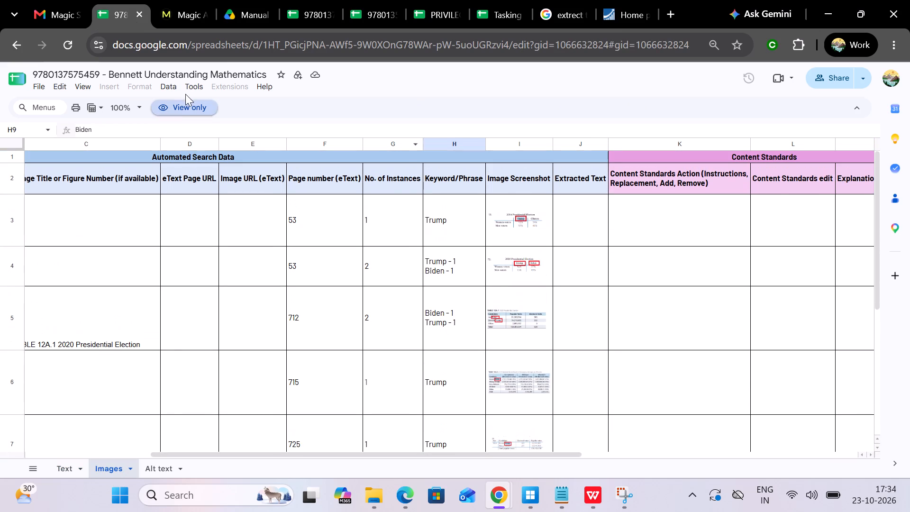
left_click(301, 18)
scroll(491, 314, "up", 4)
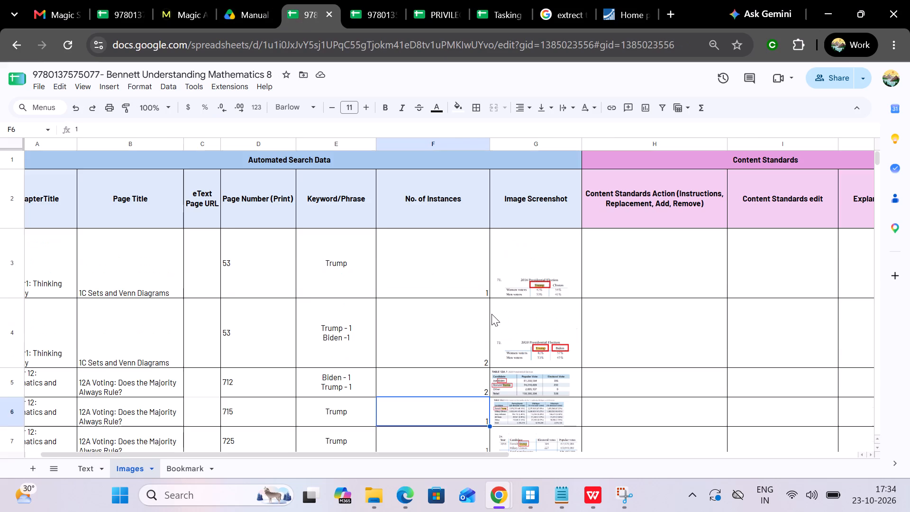
scroll(491, 314, "up", 4)
left_click(86, 475)
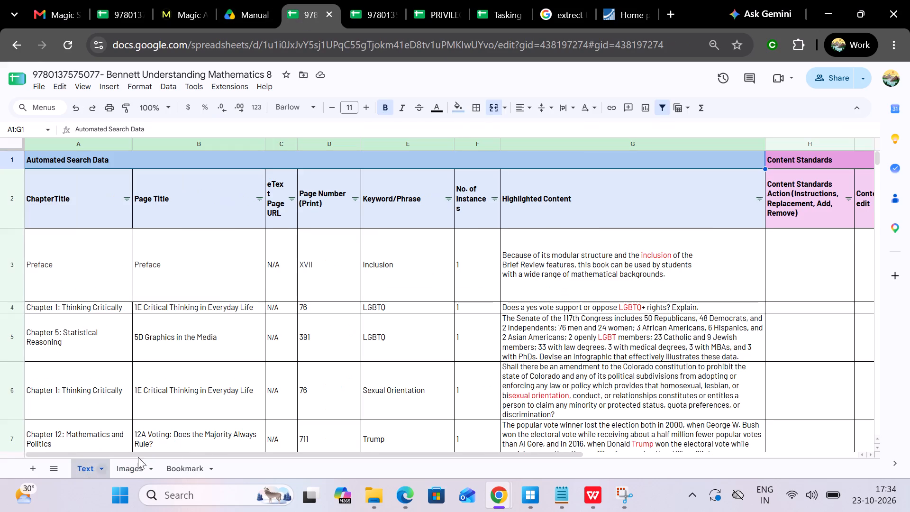
scroll(191, 331, "up", 1)
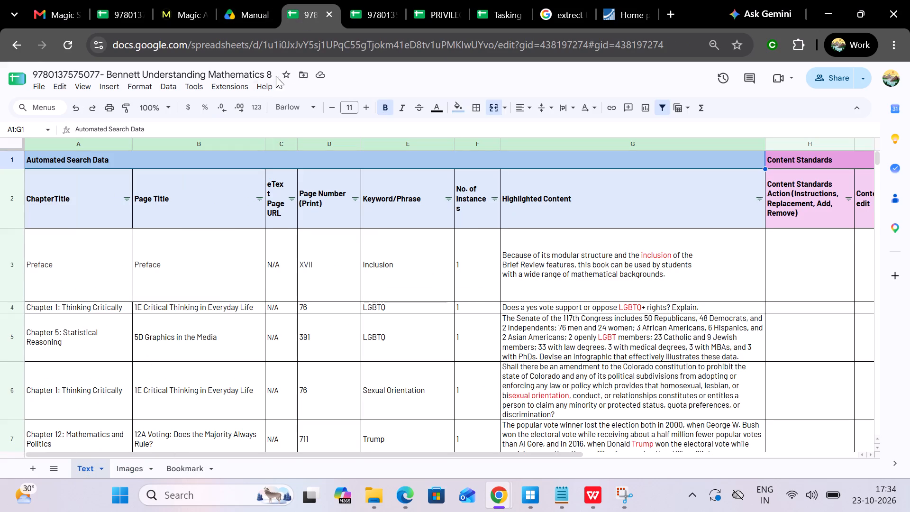
left_click(375, 1)
left_click(328, 20)
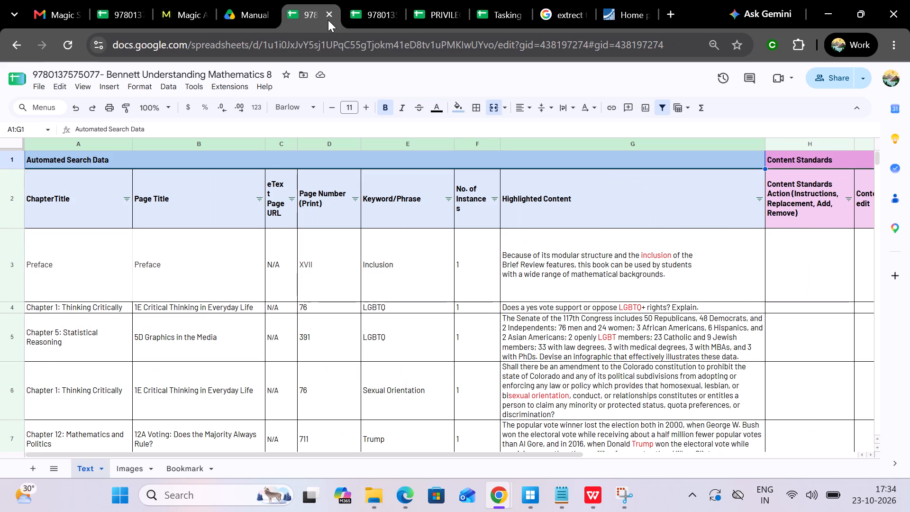
left_click(330, 14)
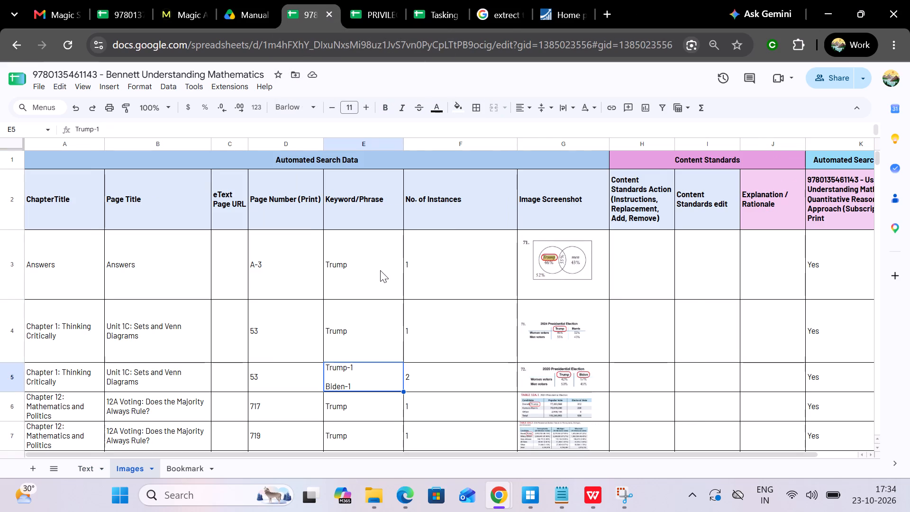
scroll(380, 270, "left", 4)
scroll(380, 270, "down", 6)
scroll(380, 270, "up", 6)
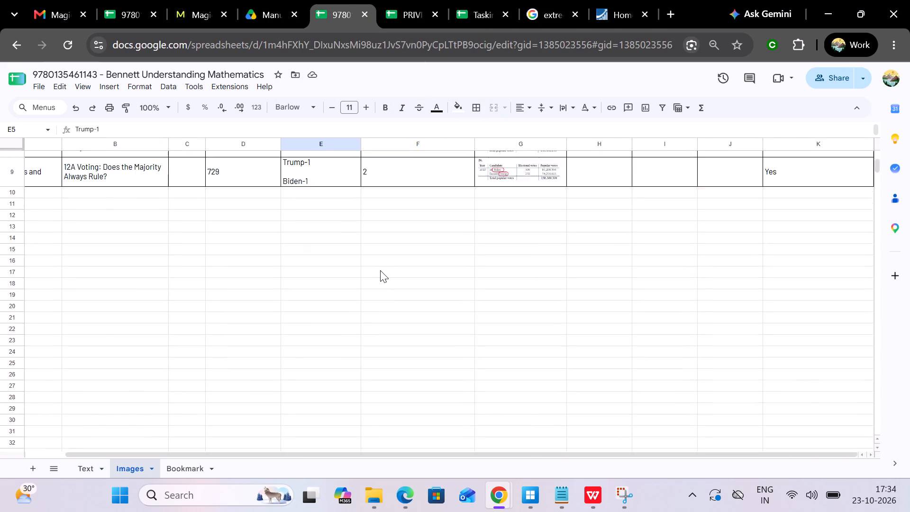
scroll(380, 270, "up", 7)
scroll(380, 270, "left", 3)
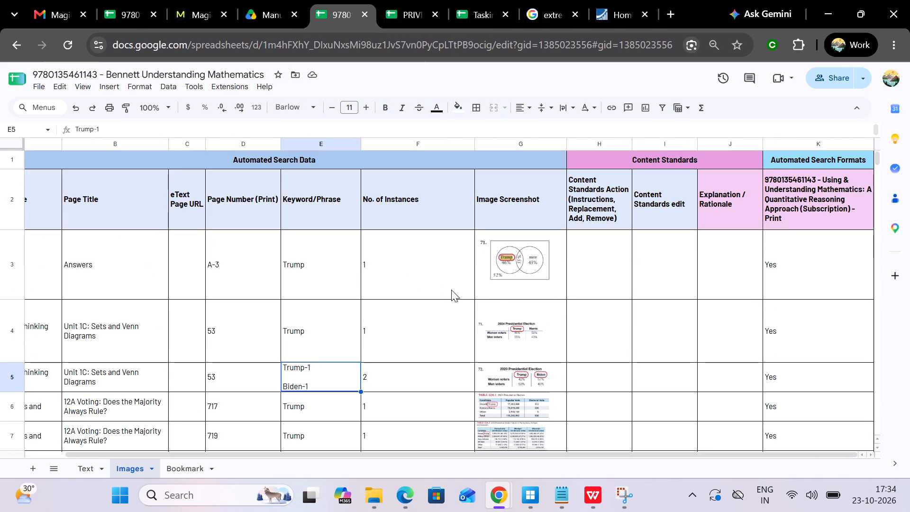
left_click(168, 468)
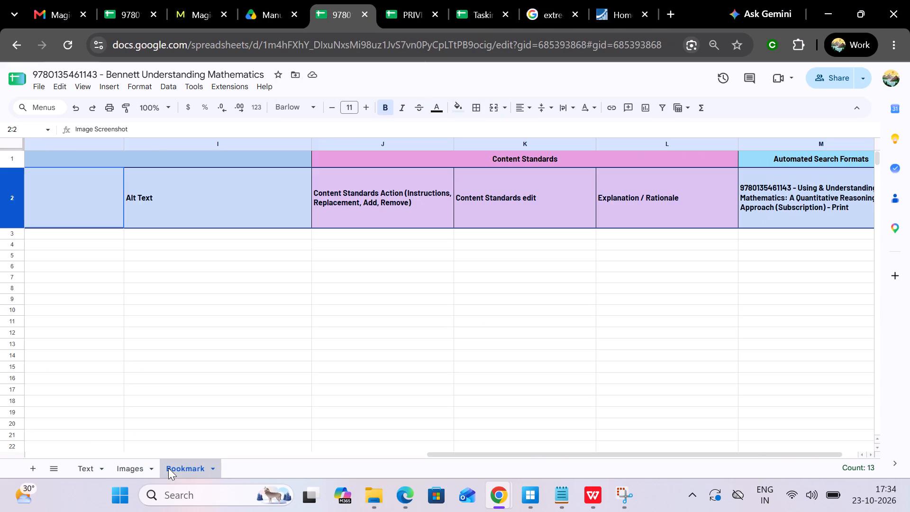
left_click(386, 357)
left_click(781, 186)
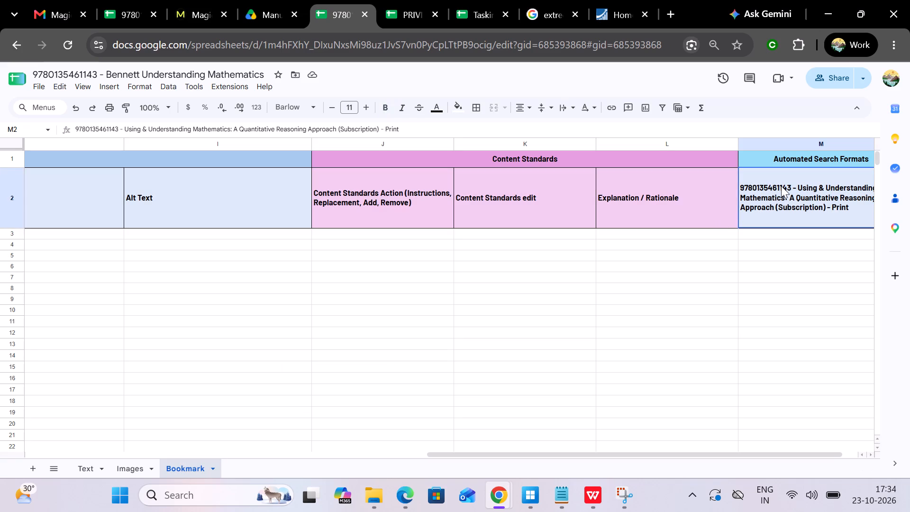
key("ctrl+c")
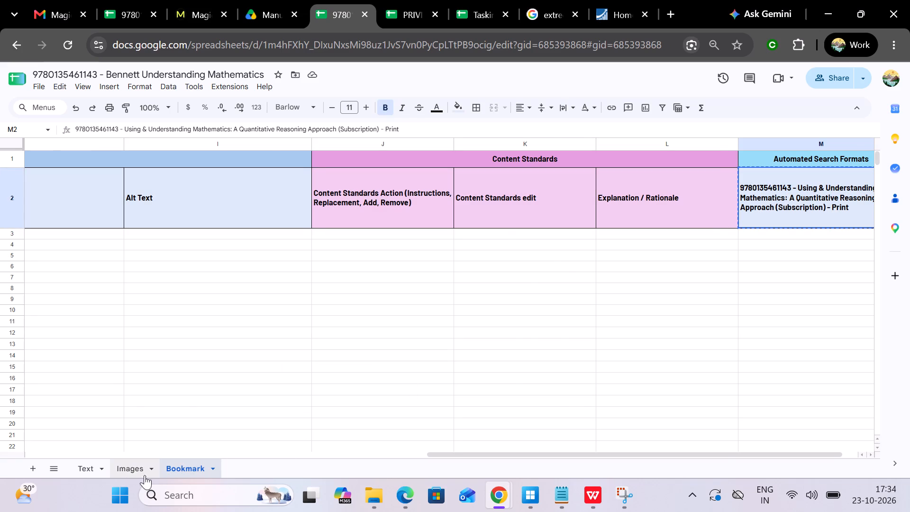
left_click(130, 470)
scroll(557, 308, "left", 7)
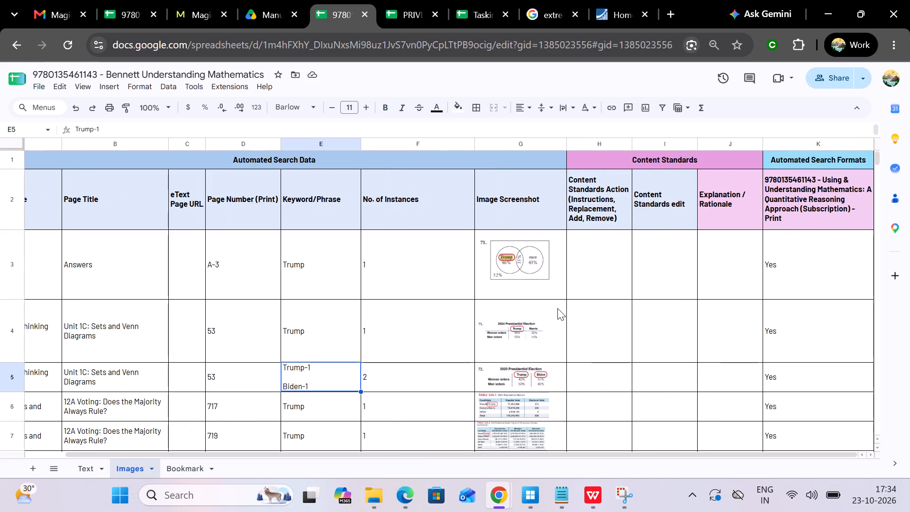
Undo the last four edits in the workbook, back past the removal of columns L and M on the Images sheet.
left_click(757, 323)
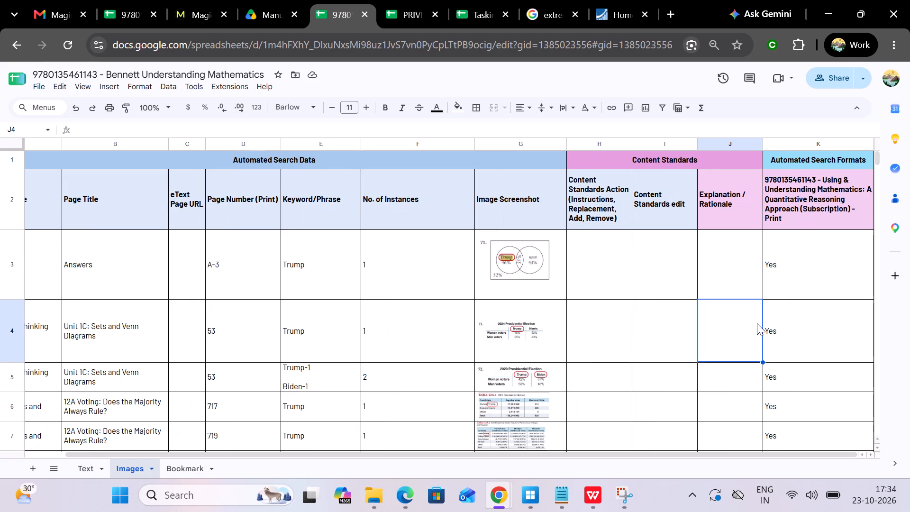
key("ctrl+z")
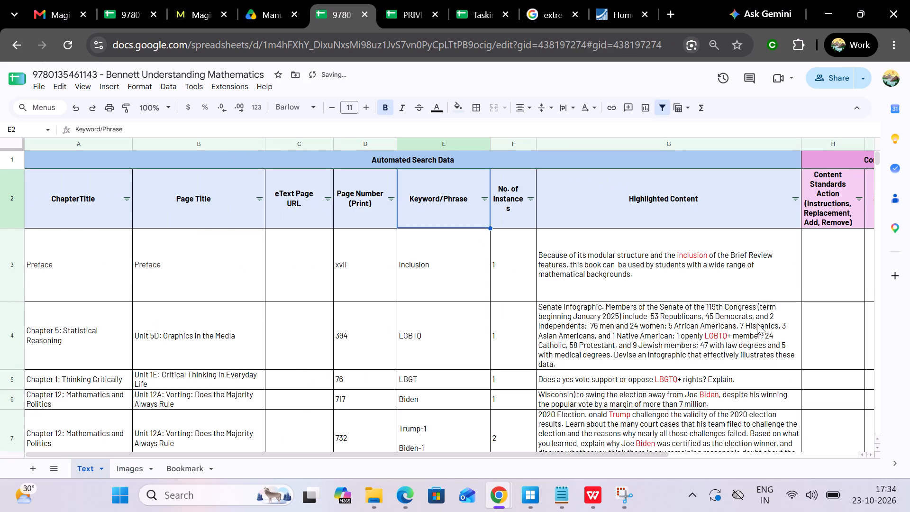
key("ctrl+z")
key("ctrl+z")
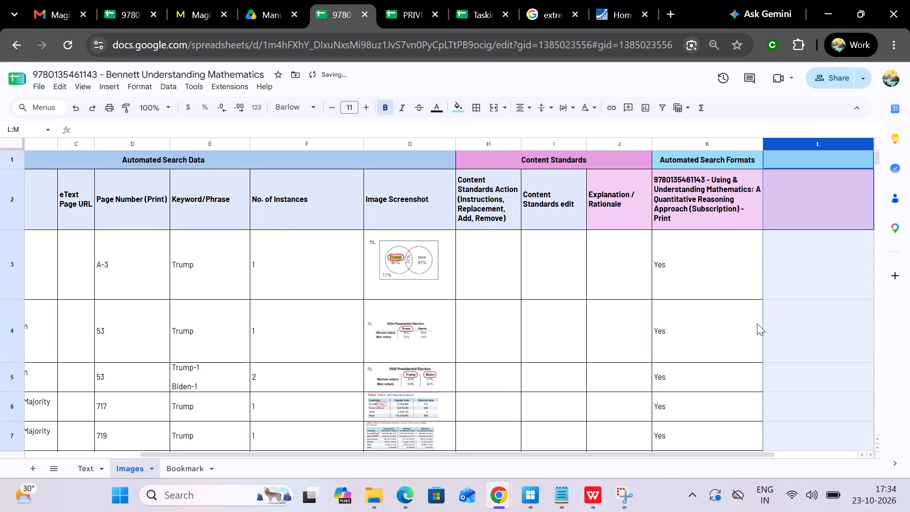
key("ctrl+z")
scroll(757, 323, "left", 8)
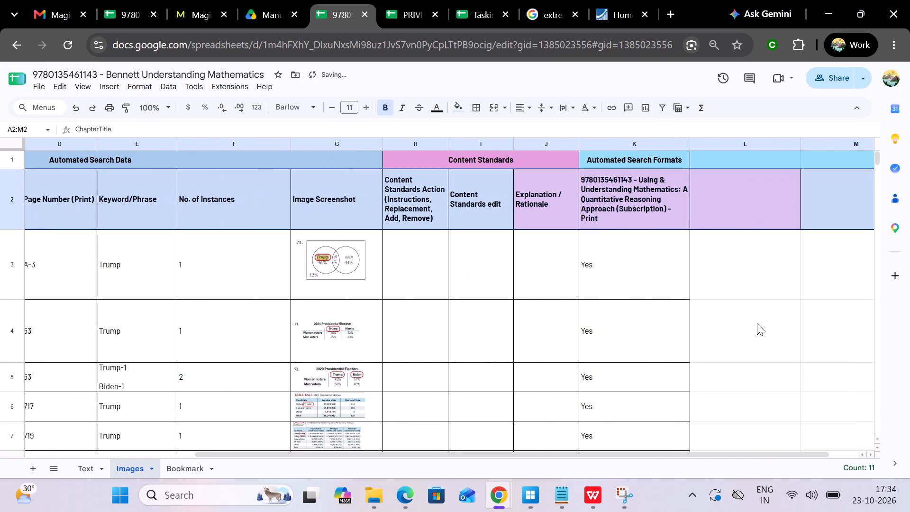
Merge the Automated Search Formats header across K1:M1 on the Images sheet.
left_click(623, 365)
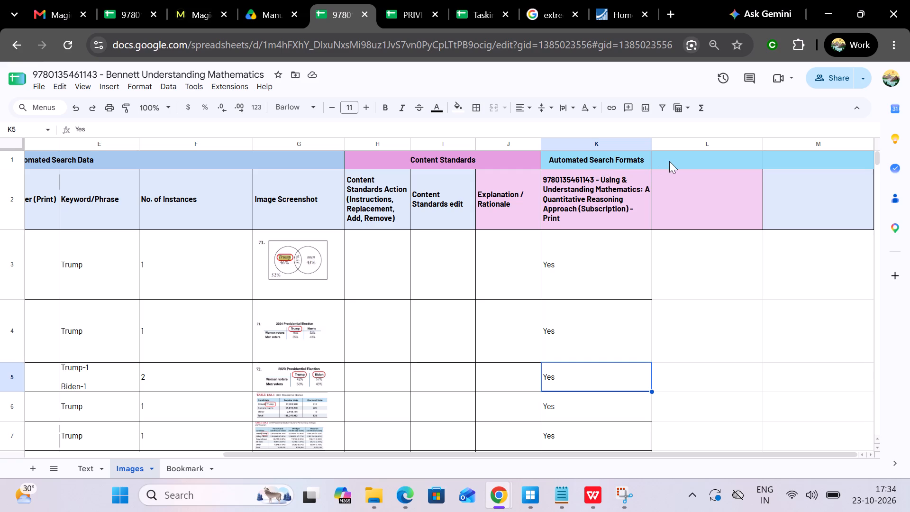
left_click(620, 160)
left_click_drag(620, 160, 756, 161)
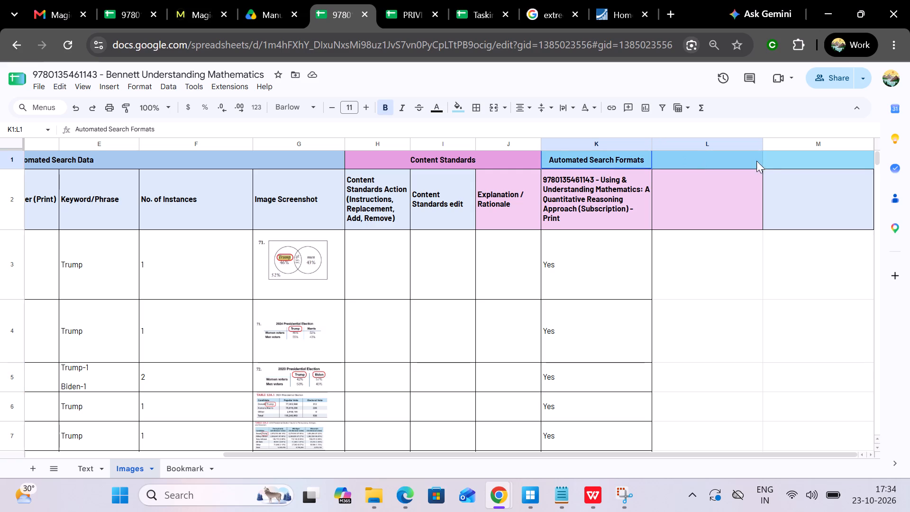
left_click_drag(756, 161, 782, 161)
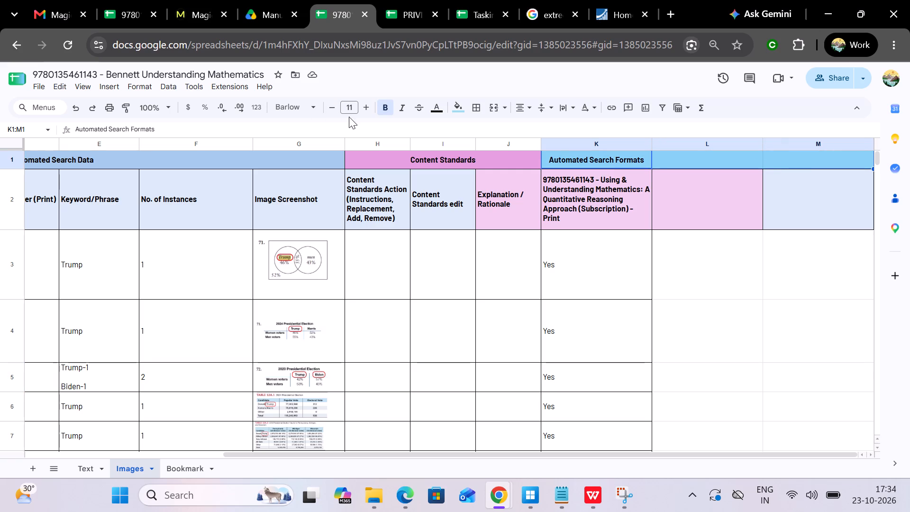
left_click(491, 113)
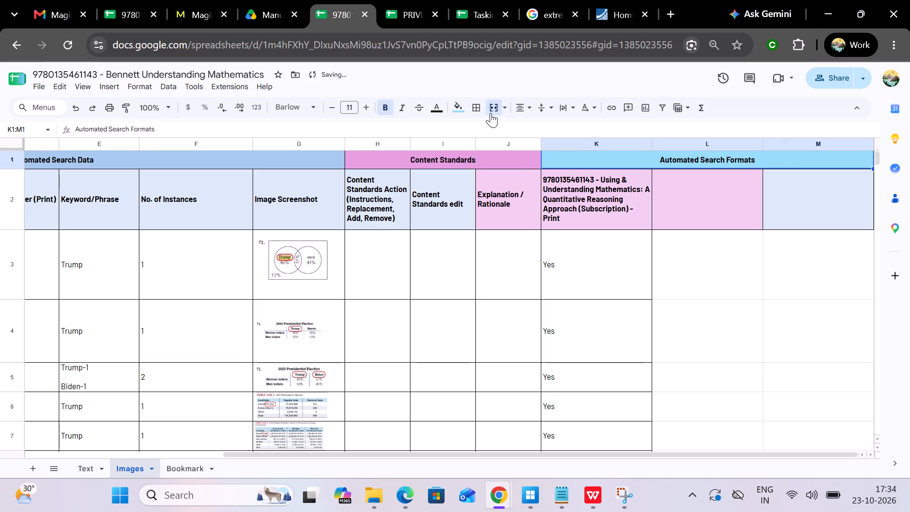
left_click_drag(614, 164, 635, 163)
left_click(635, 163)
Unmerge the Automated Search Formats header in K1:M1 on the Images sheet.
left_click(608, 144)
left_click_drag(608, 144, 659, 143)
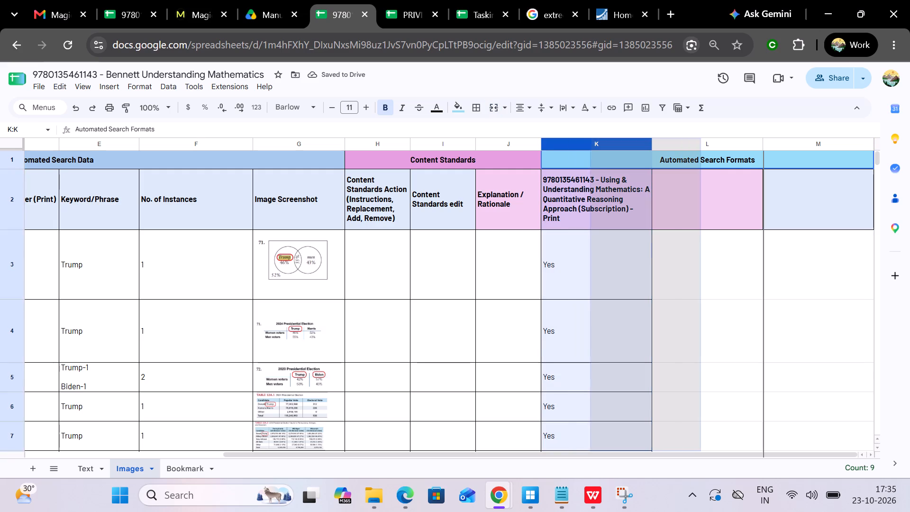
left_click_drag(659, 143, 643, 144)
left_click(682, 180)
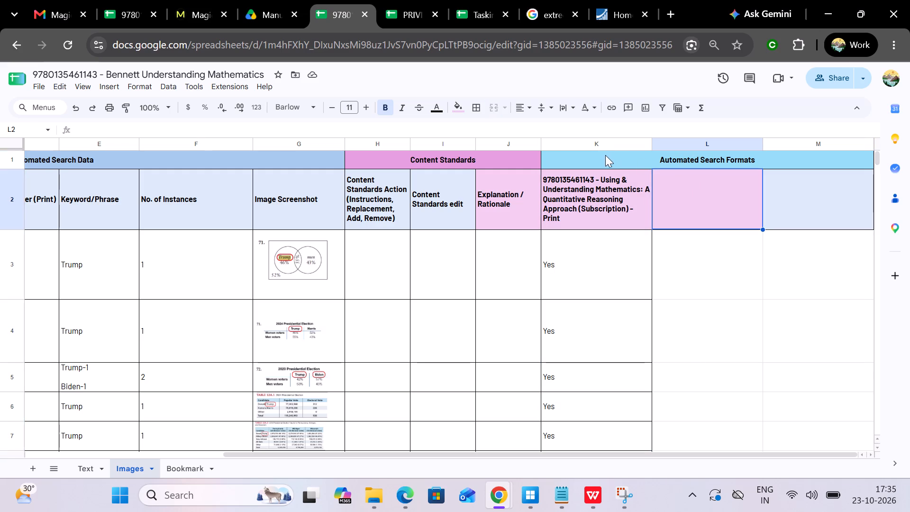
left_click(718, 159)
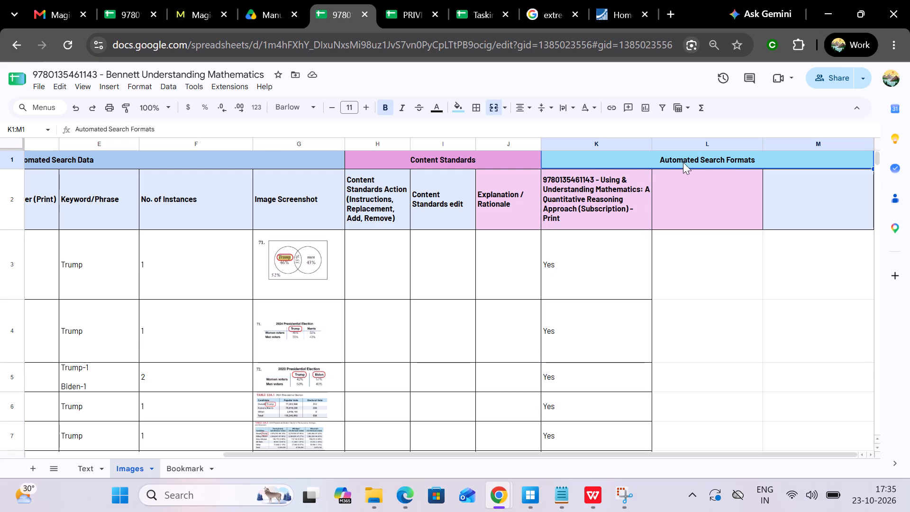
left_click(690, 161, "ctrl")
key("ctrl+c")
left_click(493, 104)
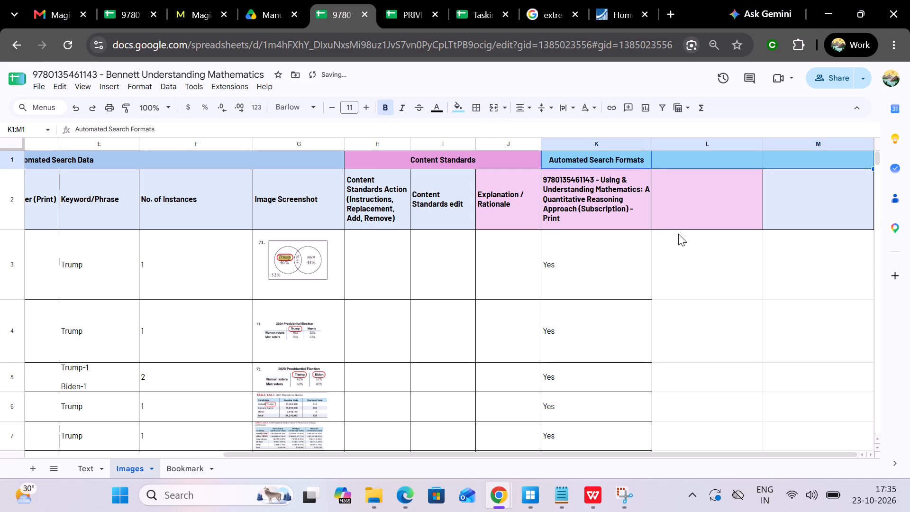
Copy the pink Explanation / Rationale header formatting to the Content Standards Action and Content Standards edit headers on the Images sheet.
left_click(602, 217)
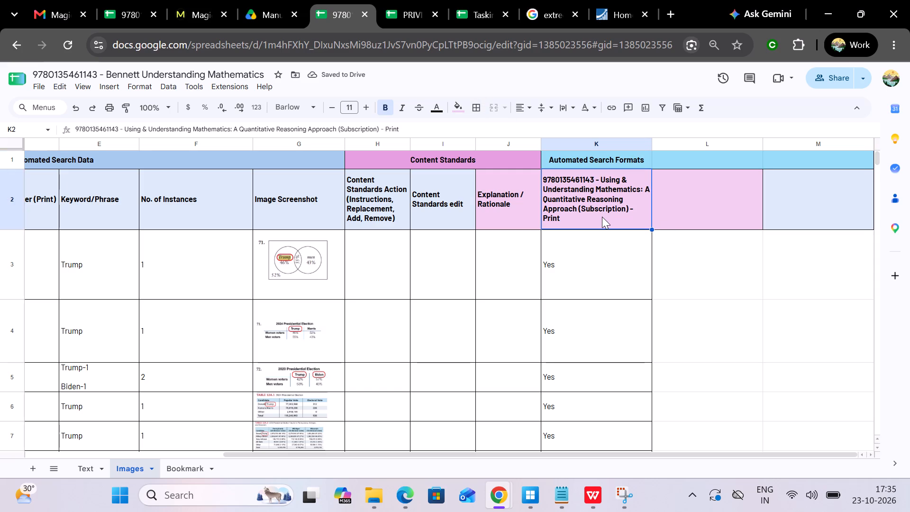
scroll(404, 258, "right", 5)
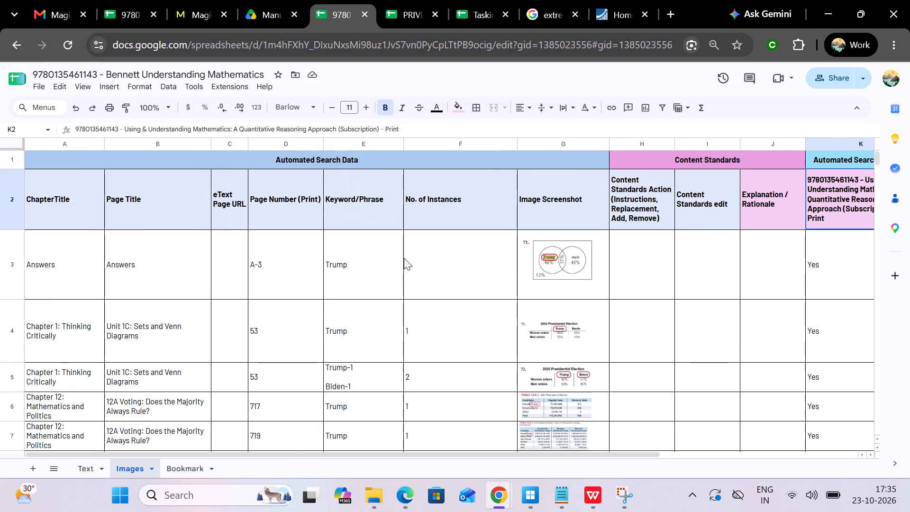
scroll(404, 258, "left", 3)
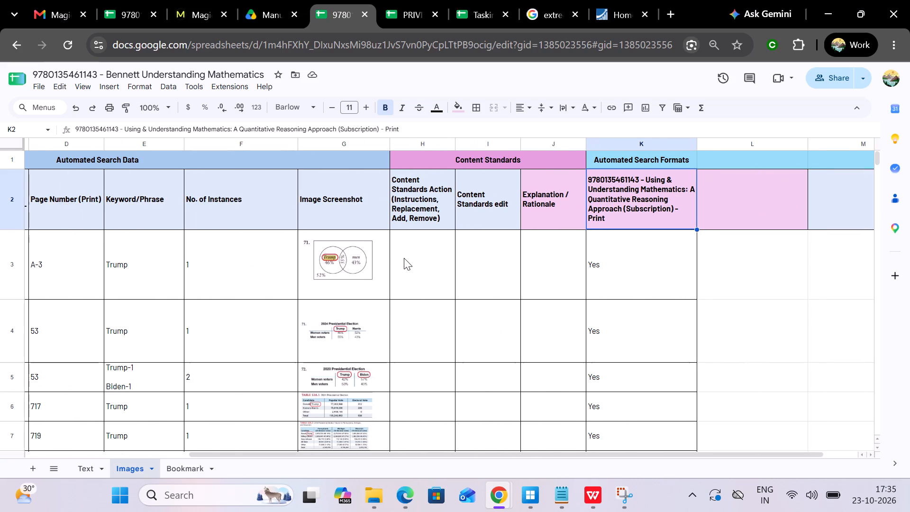
left_click(424, 191)
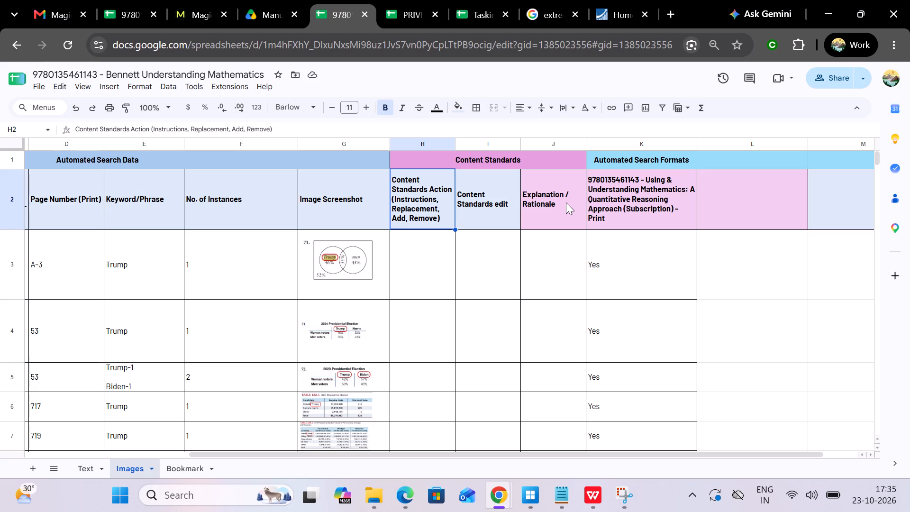
left_click(543, 210)
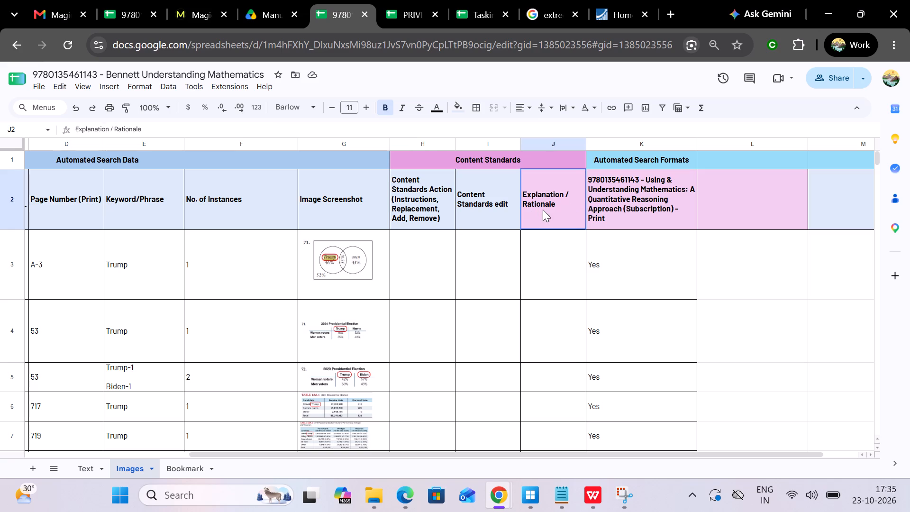
left_click(128, 113)
left_click_drag(405, 194, 469, 220)
left_click(671, 184)
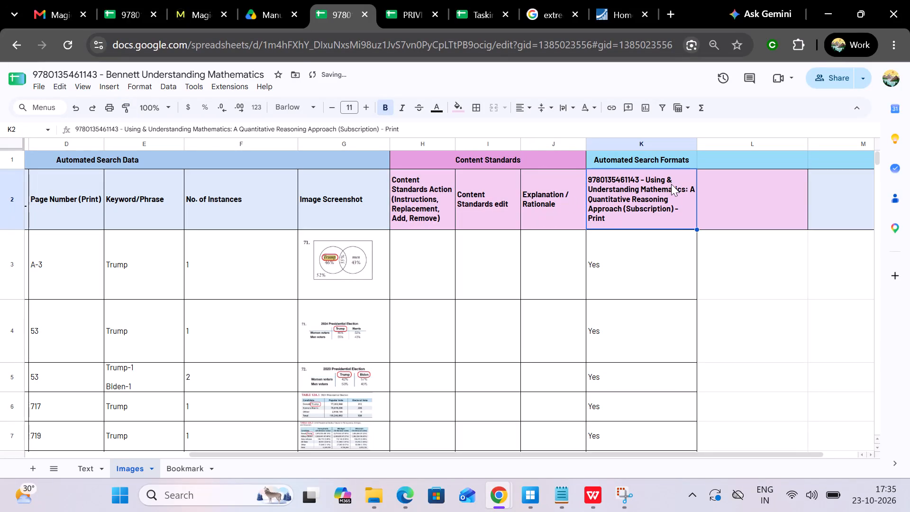
Check the Automated Search Formats header cells on the Images sheet against those on the Bookmark sheet.
scroll(732, 209, "up", 1)
left_click(643, 160)
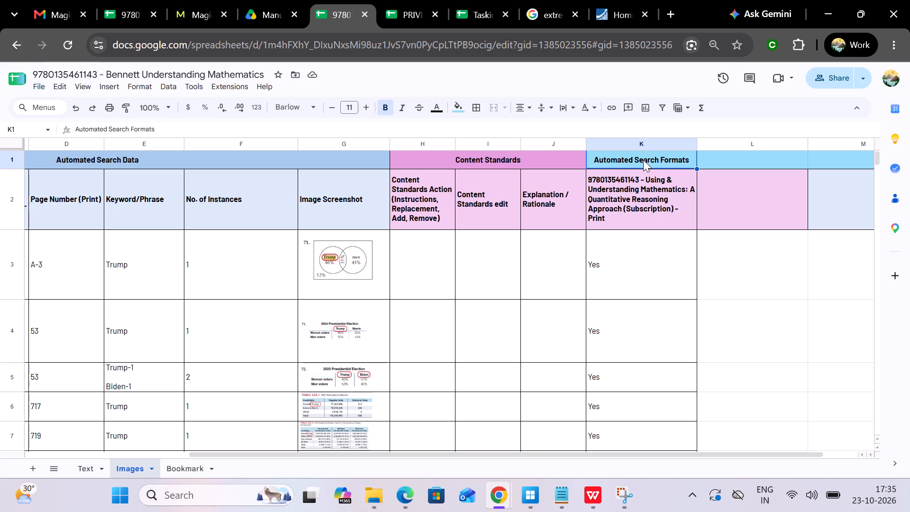
left_click(637, 215)
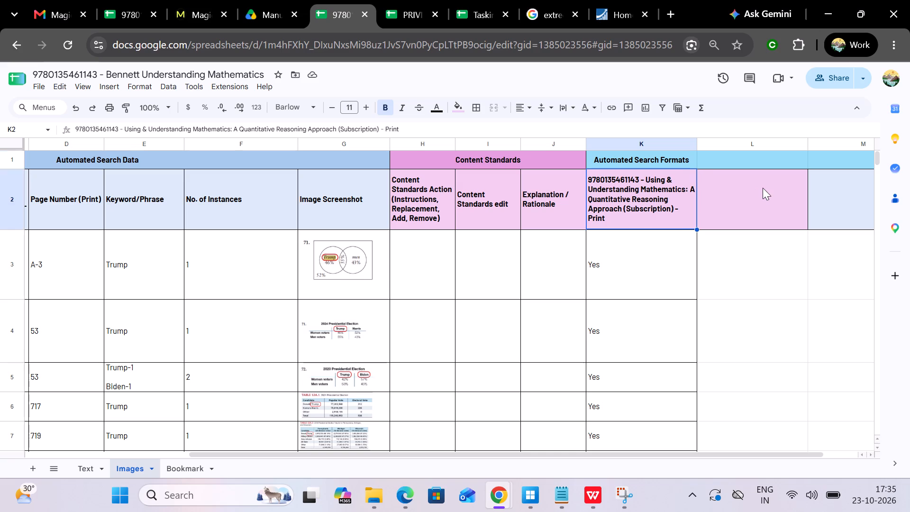
left_click(763, 188)
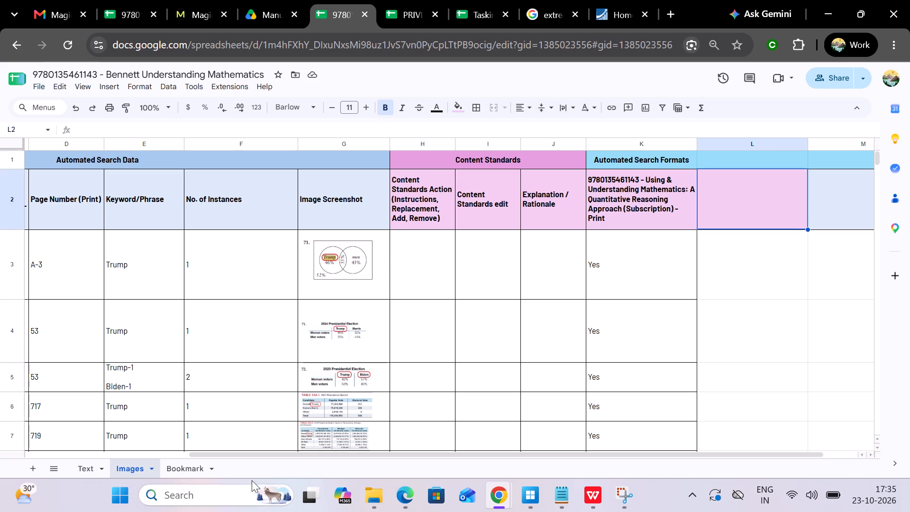
left_click(166, 466)
scroll(305, 373, "left", 6)
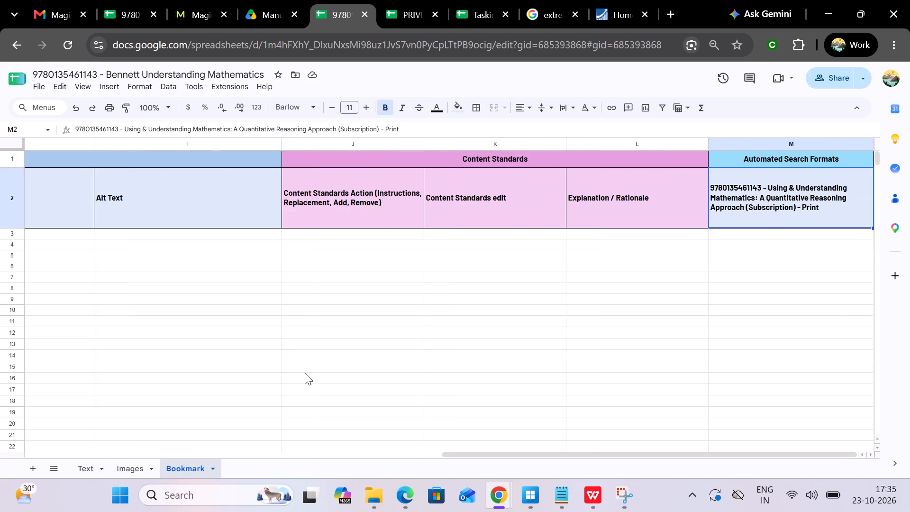
Compare the header rows and their formatting across the Bookmark, Images and Text sheets.
scroll(305, 373, "right", 7)
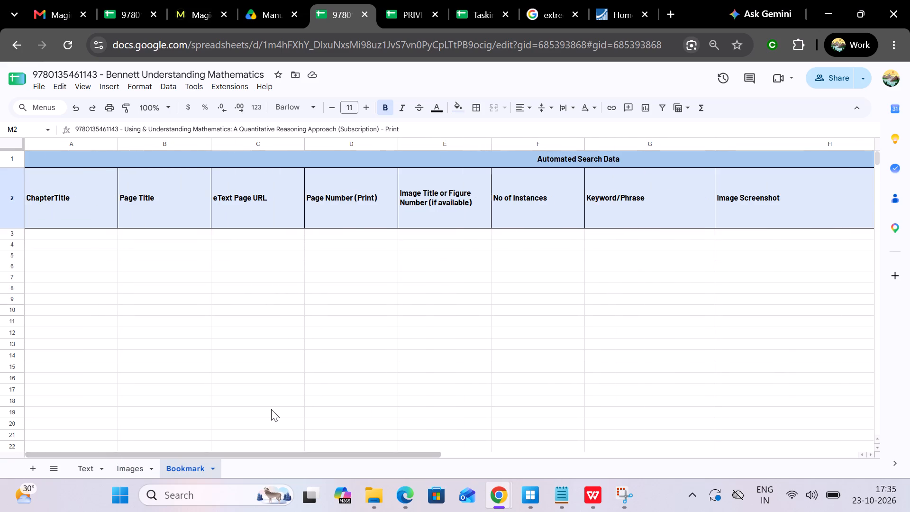
scroll(271, 409, "left", 6)
scroll(271, 409, "right", 3)
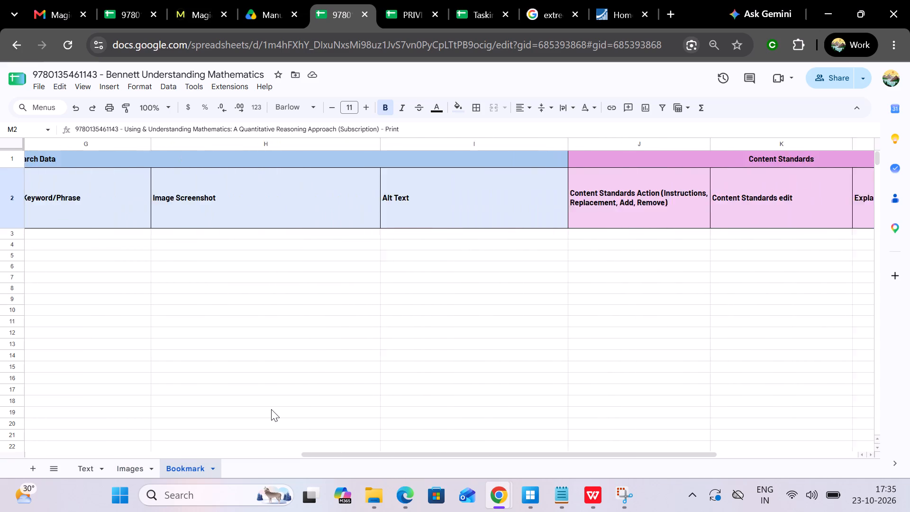
scroll(271, 409, "right", 5)
left_click(132, 469)
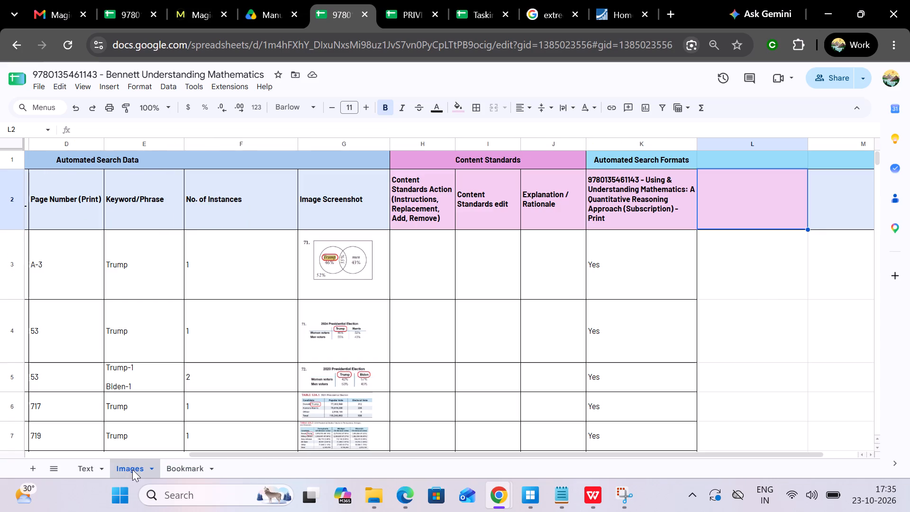
left_click(86, 465)
scroll(232, 384, "up", 3)
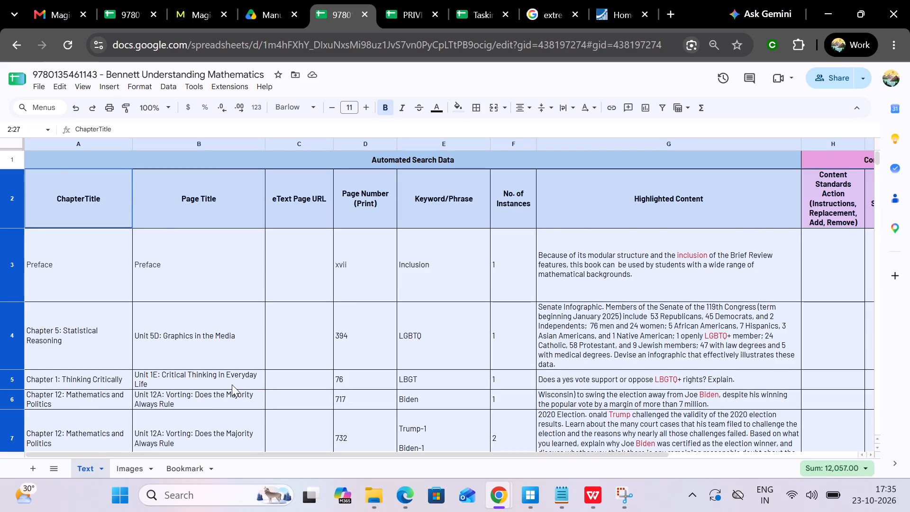
scroll(232, 384, "up", 3)
left_click(446, 309)
scroll(446, 309, "left", 6)
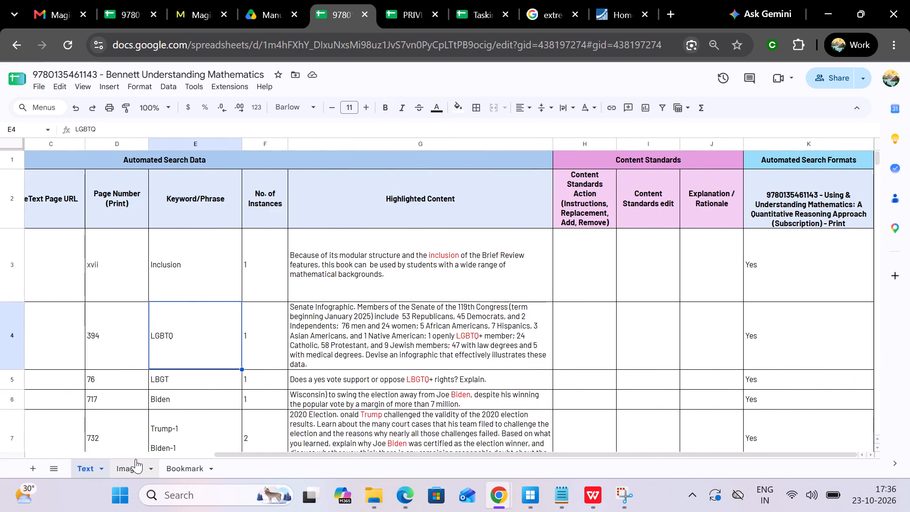
Delete the surplus columns L and M beside the Automated Search Formats column on the Images sheet.
left_click(136, 459)
scroll(766, 186, "left", 2)
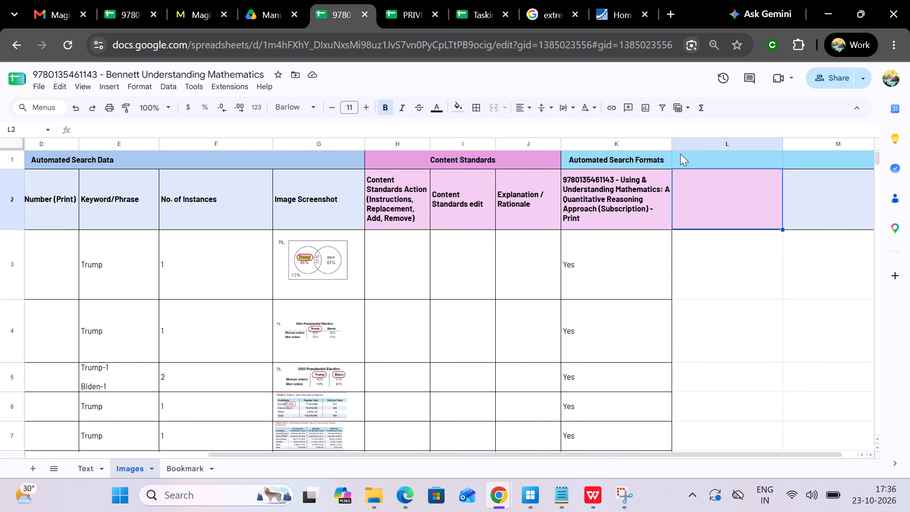
left_click_drag(701, 146, 794, 134)
right_click(764, 149)
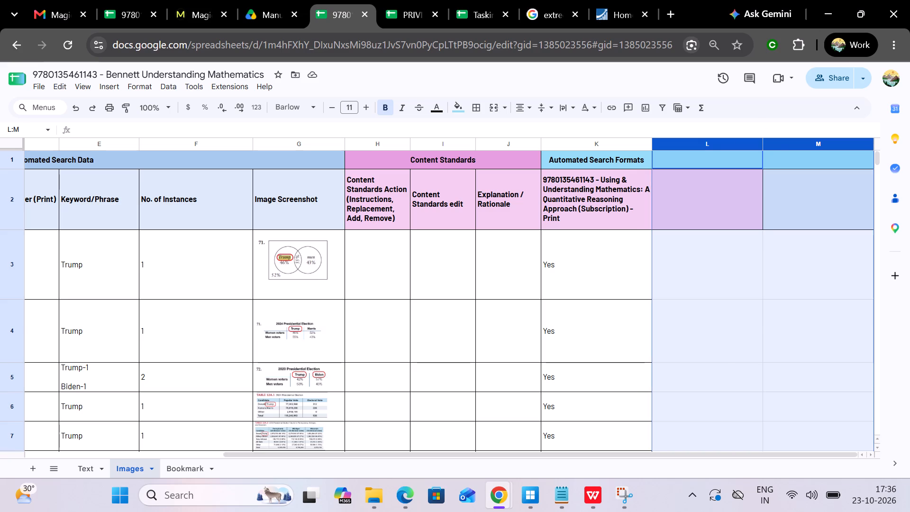
left_click(780, 207)
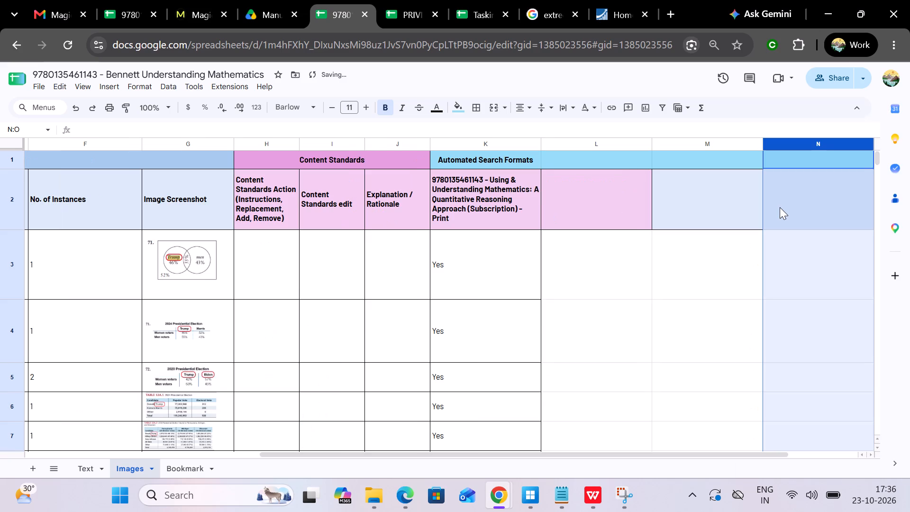
scroll(581, 163, "up", 1)
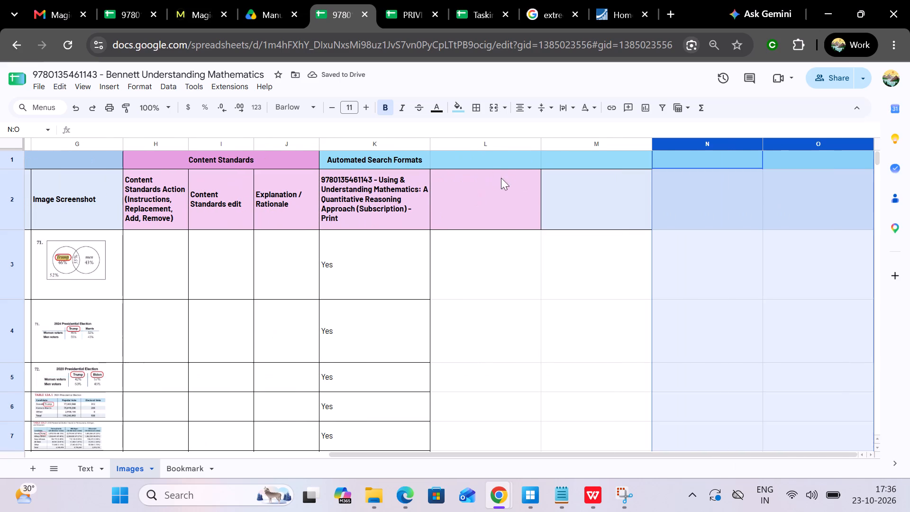
key("ctrl+z")
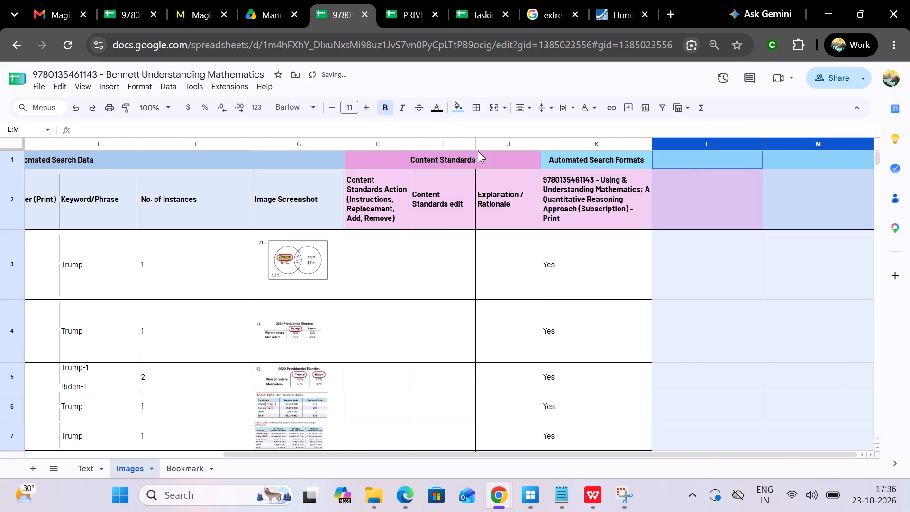
right_click(687, 158)
left_click(740, 229)
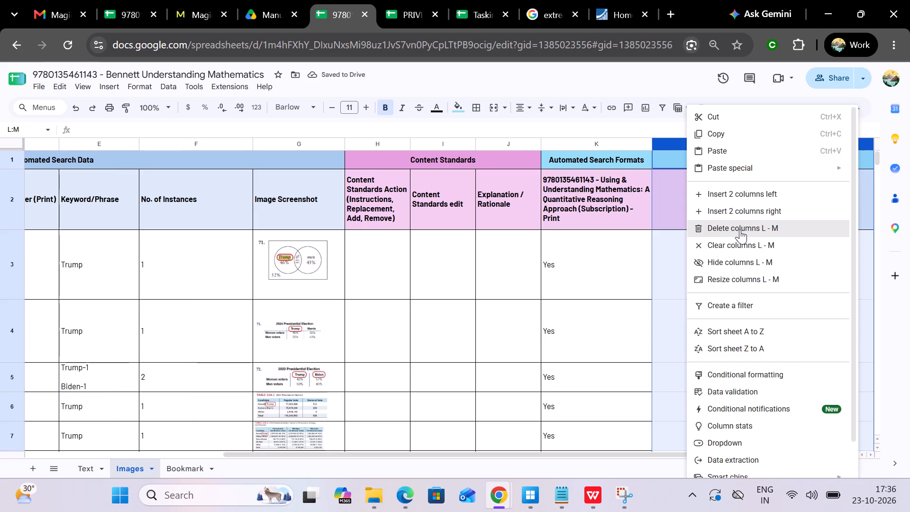
left_click(669, 254)
scroll(669, 254, "left", 3)
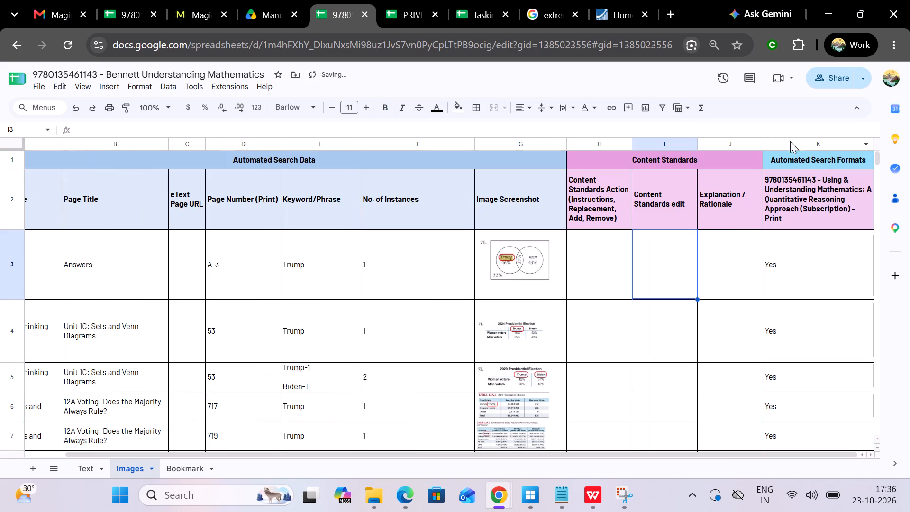
left_click(811, 199)
left_click(513, 226)
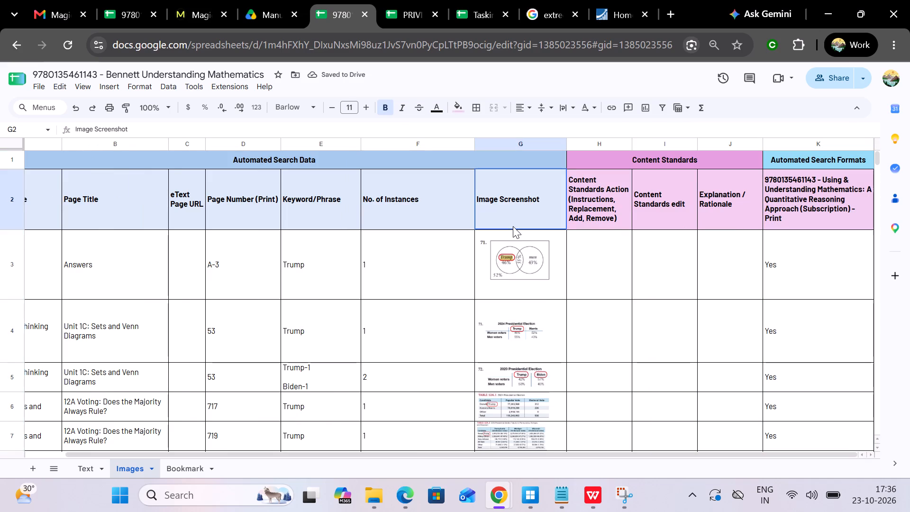
left_click(126, 105)
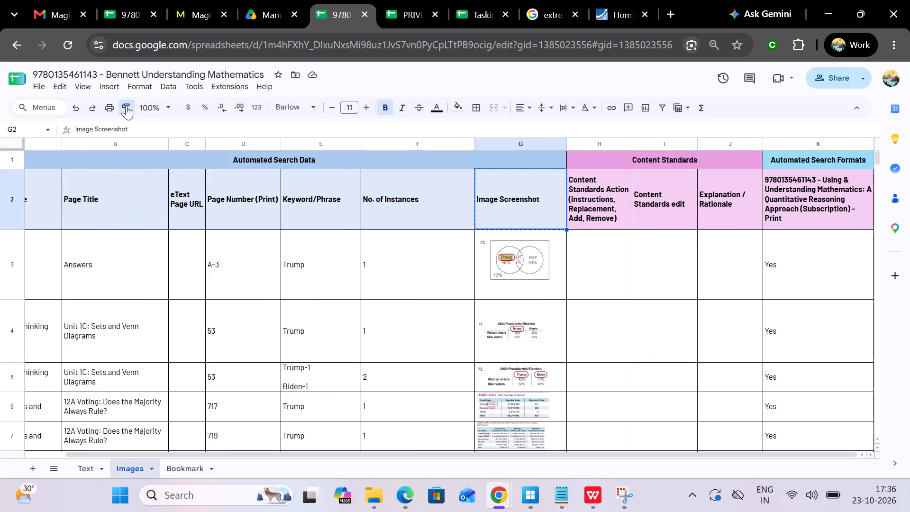
left_click(824, 208)
left_click(666, 319)
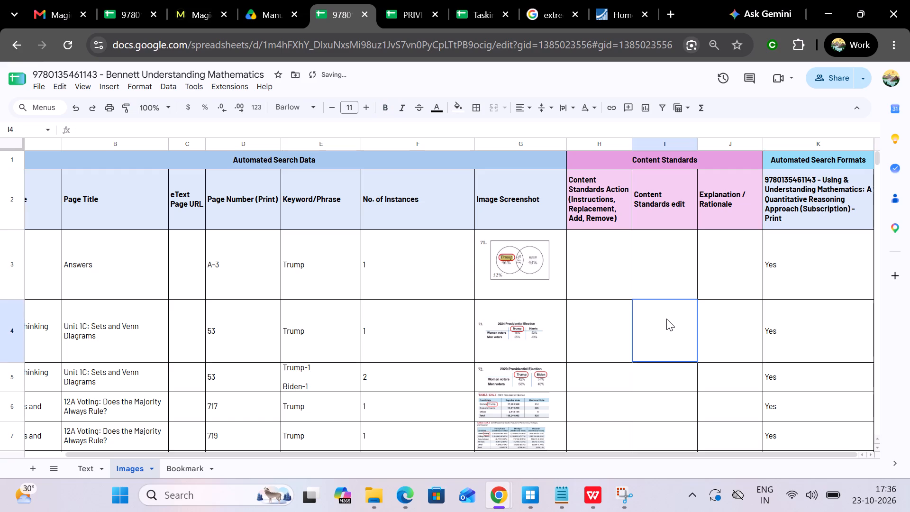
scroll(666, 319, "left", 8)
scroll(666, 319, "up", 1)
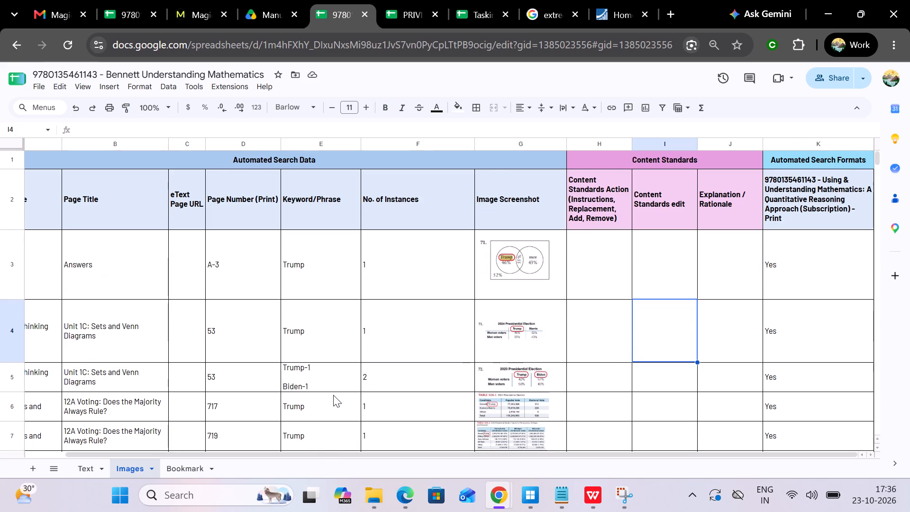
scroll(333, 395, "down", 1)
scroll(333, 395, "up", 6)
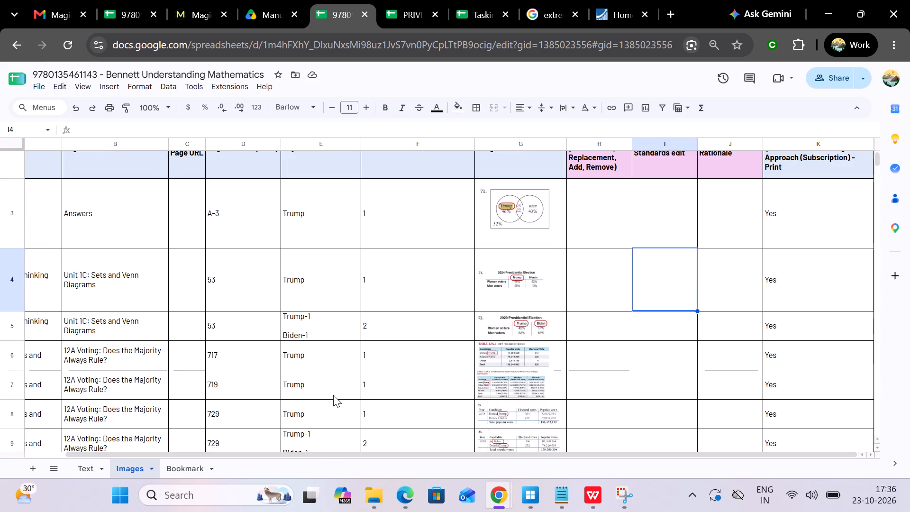
left_click(85, 466)
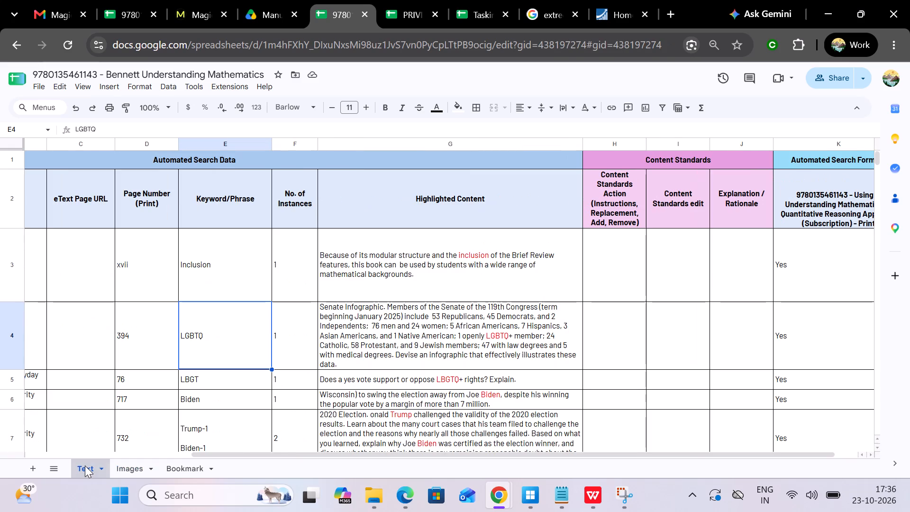
scroll(239, 261, "left", 6)
scroll(239, 261, "right", 5)
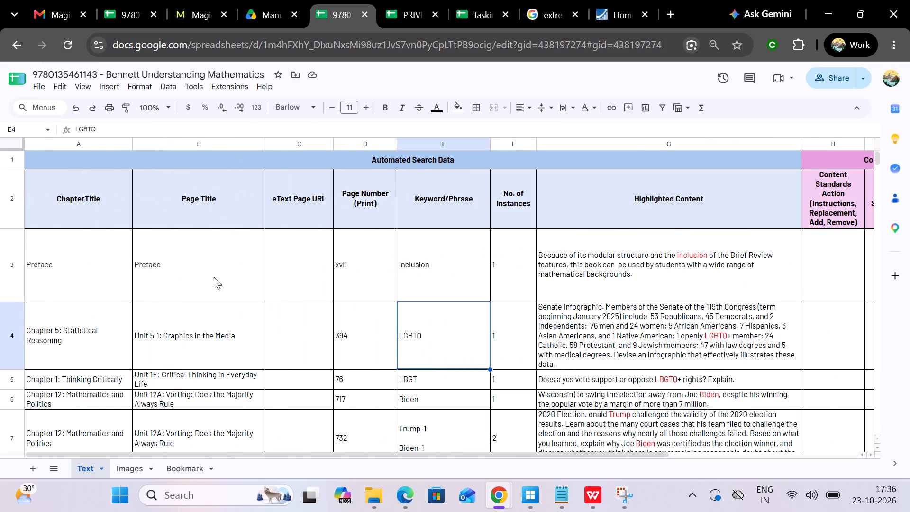
left_click(2, 219)
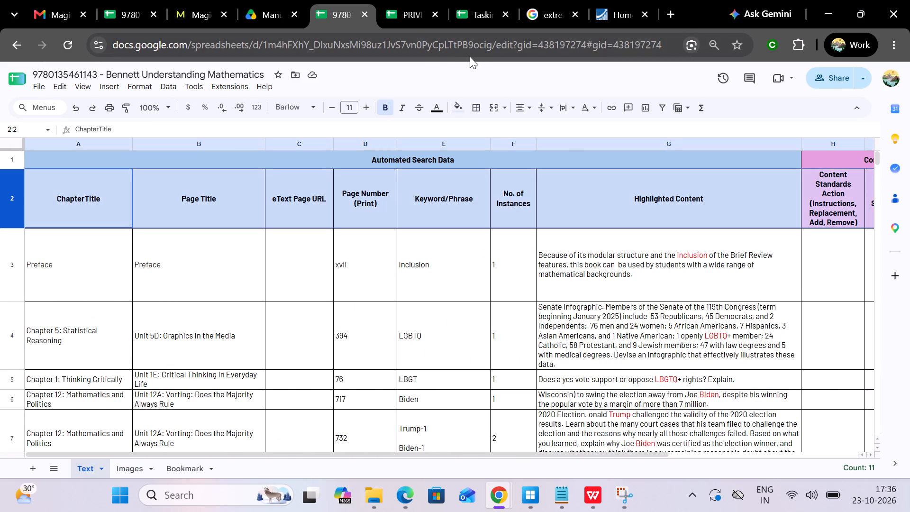
left_click_drag(516, 100, 524, 125)
left_click(524, 125)
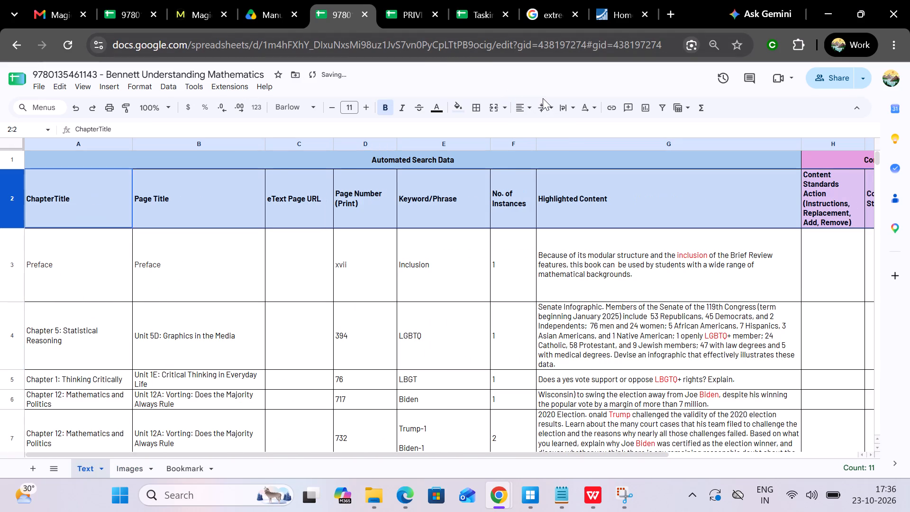
left_click(543, 98)
left_click_drag(543, 103, 554, 123)
left_click(562, 126)
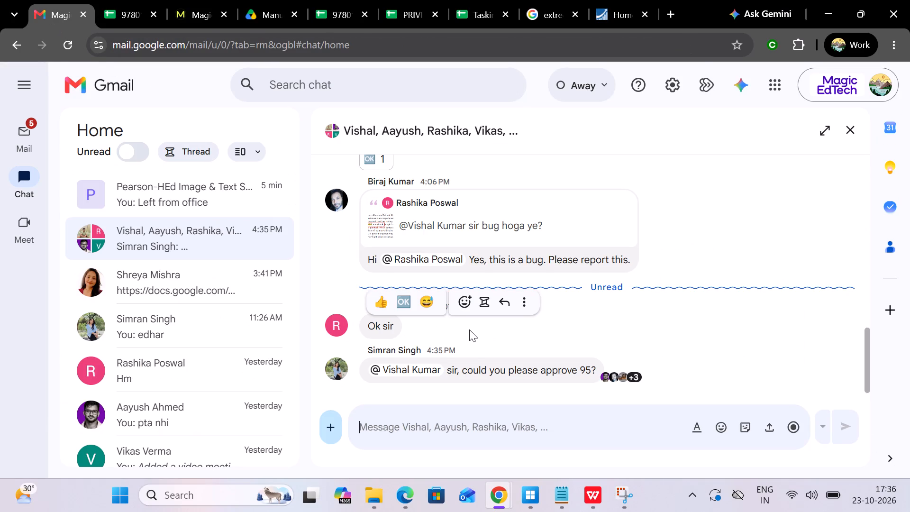
scroll(469, 329, "down", 5)
Close the Google text-extraction search tab and the employee portal home tab.
left_click(596, 18)
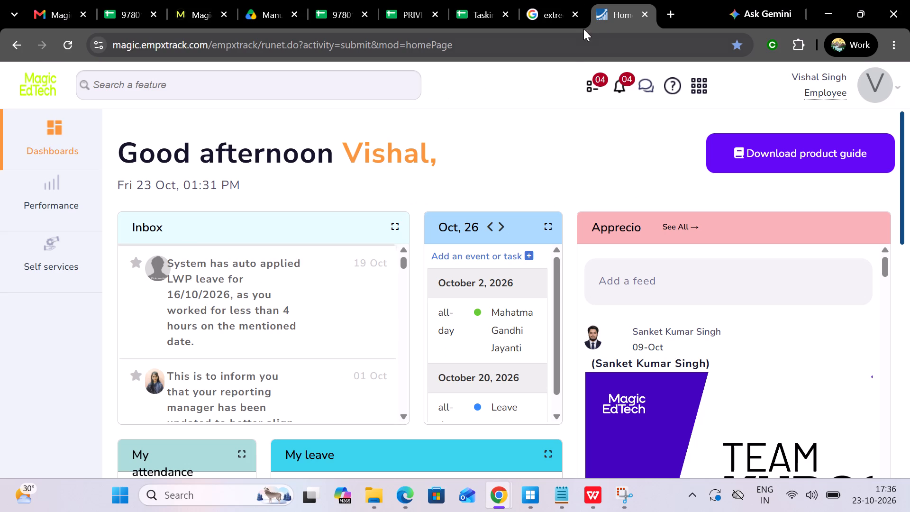
left_click(561, 17)
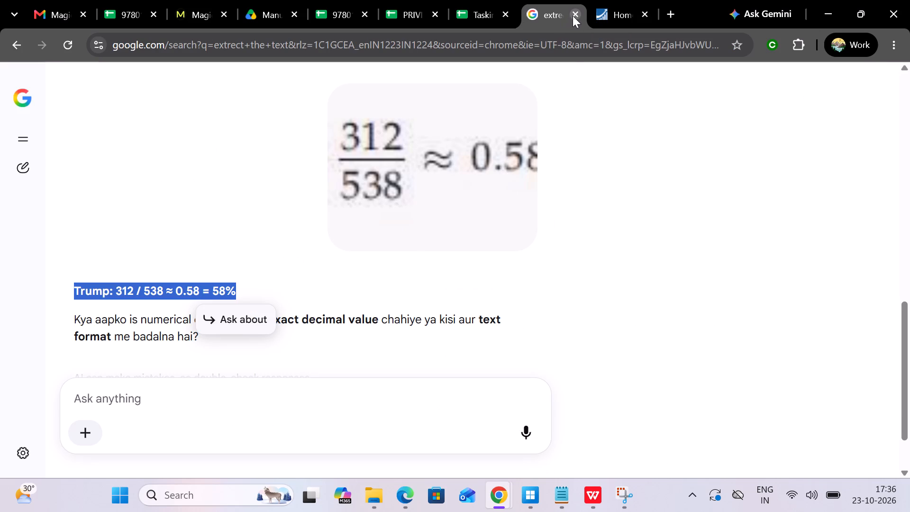
left_click(573, 16)
left_click(573, 16)
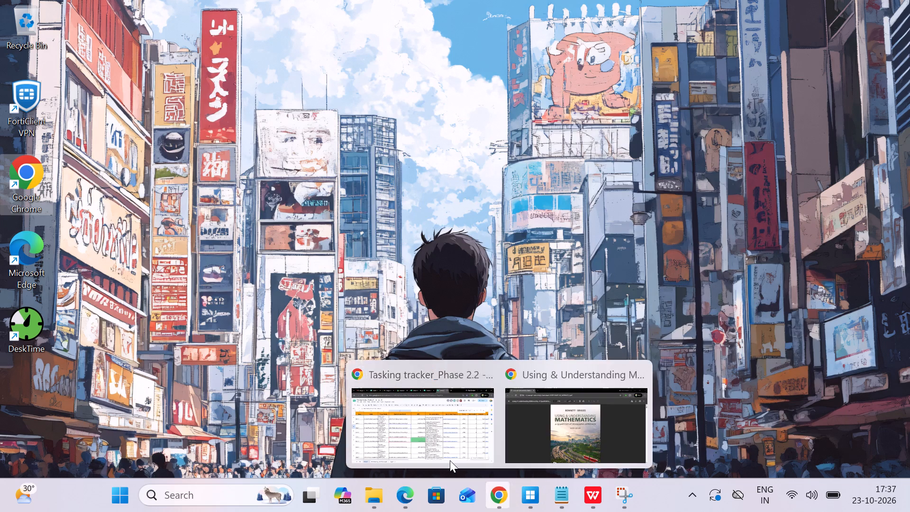
left_click(448, 459)
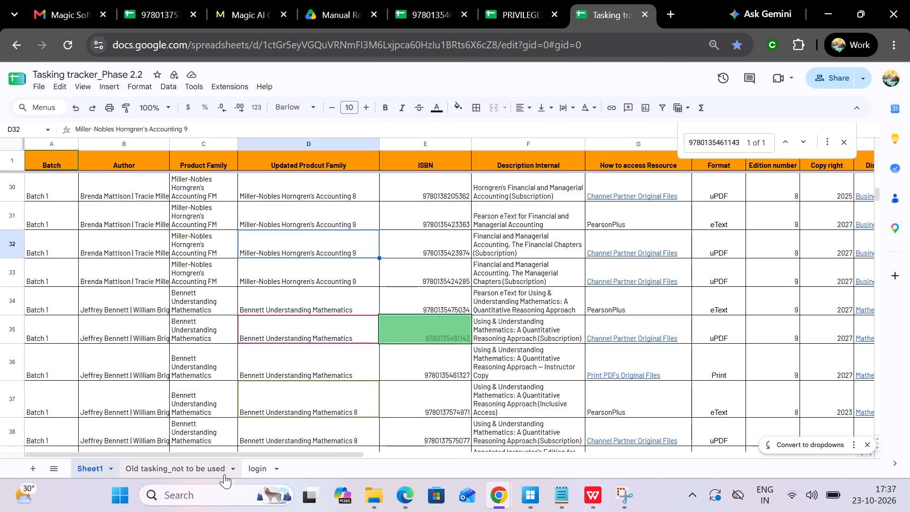
scroll(341, 401, "left", 2)
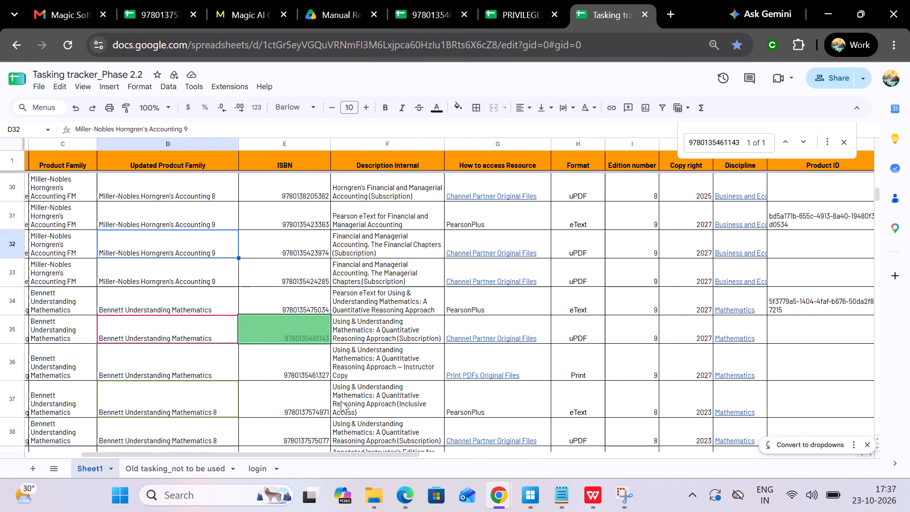
scroll(429, 355, "left", 7)
scroll(429, 355, "up", 1)
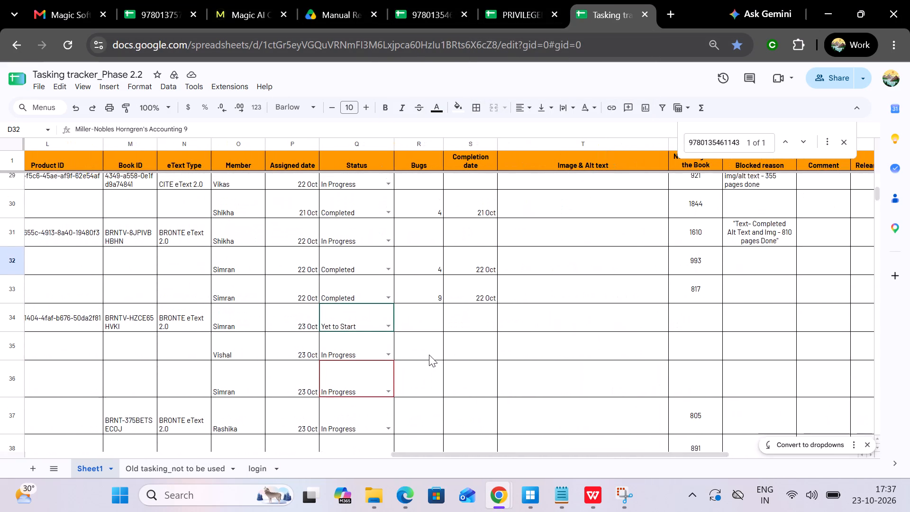
scroll(429, 355, "up", 1)
scroll(429, 355, "right", 1)
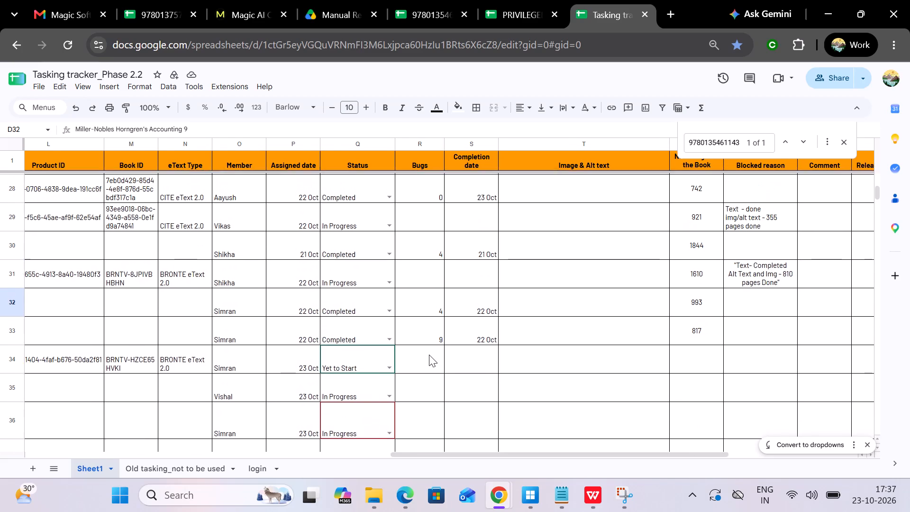
scroll(429, 355, "right", 1)
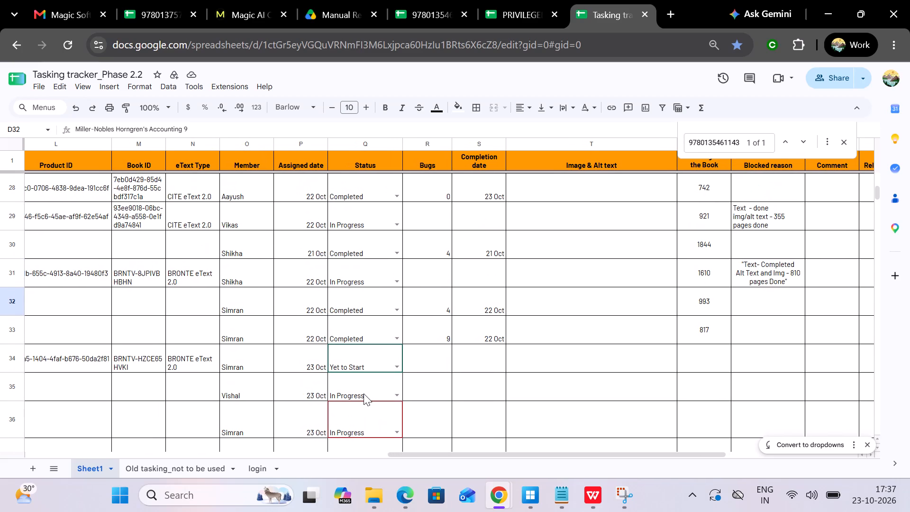
left_click(364, 393)
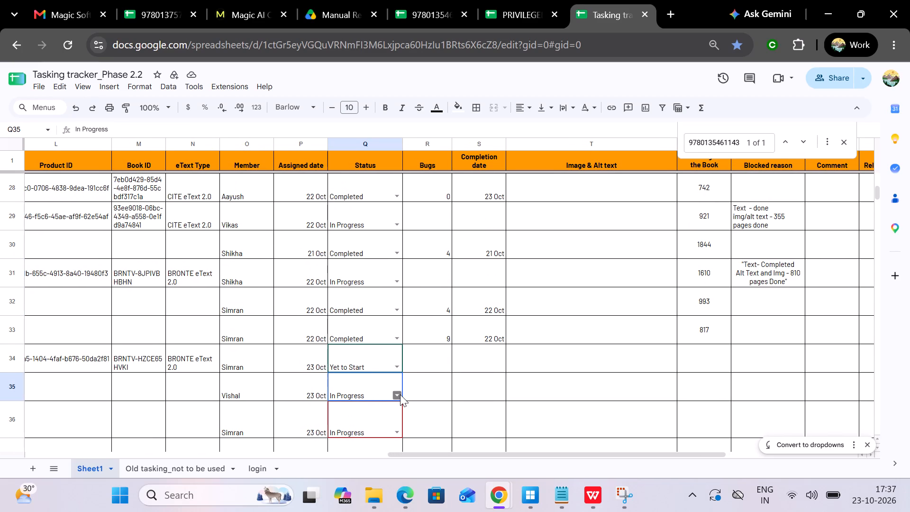
Examine the assignments, statuses and book details in the tracker's following rows, including the Limmer Emergency Care 14 eText.
scroll(400, 394, "down", 1)
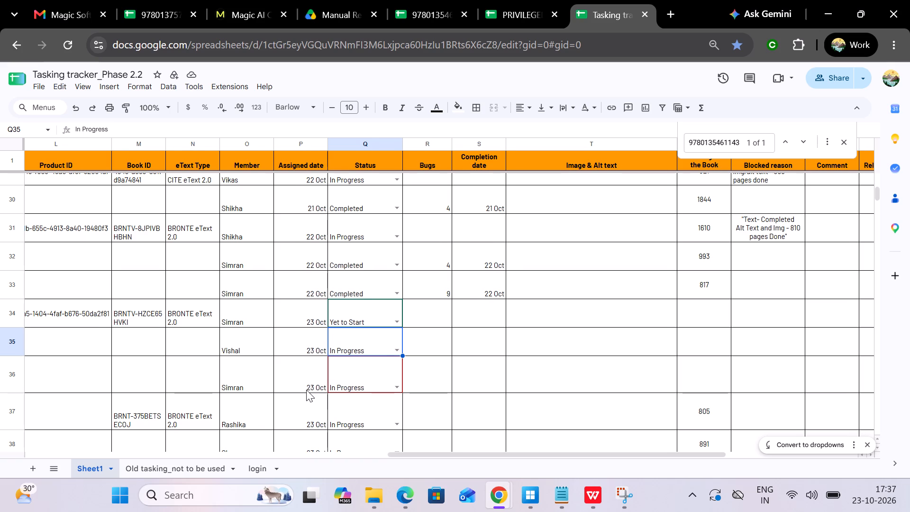
scroll(306, 390, "right", 1)
scroll(306, 390, "down", 1)
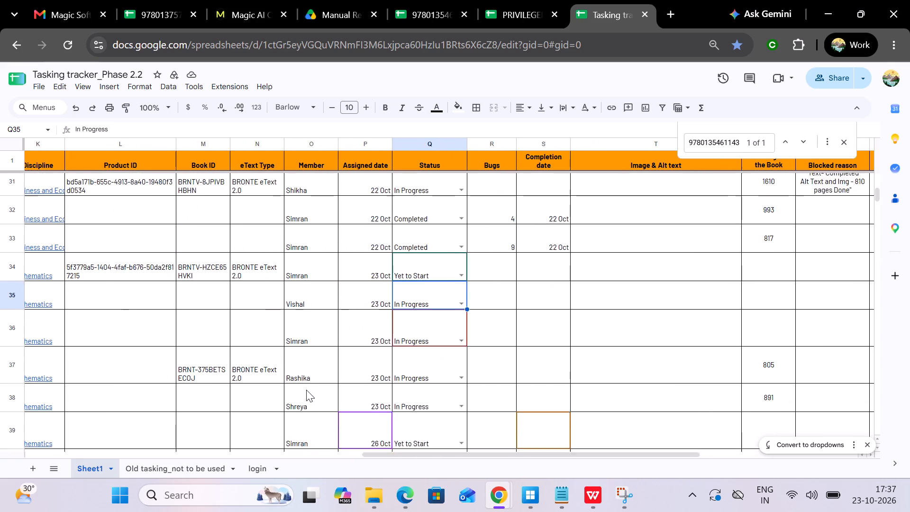
scroll(306, 390, "down", 1)
left_click(306, 390)
scroll(306, 390, "down", 1)
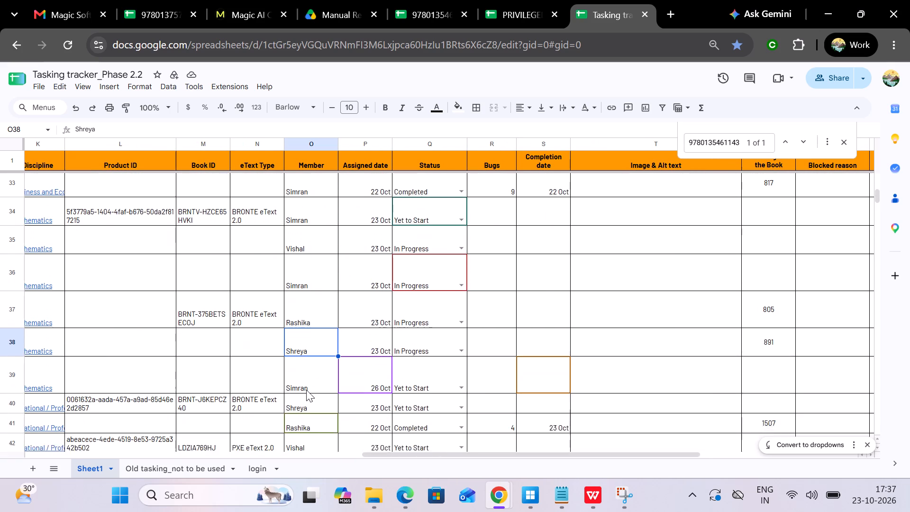
scroll(306, 390, "down", 2)
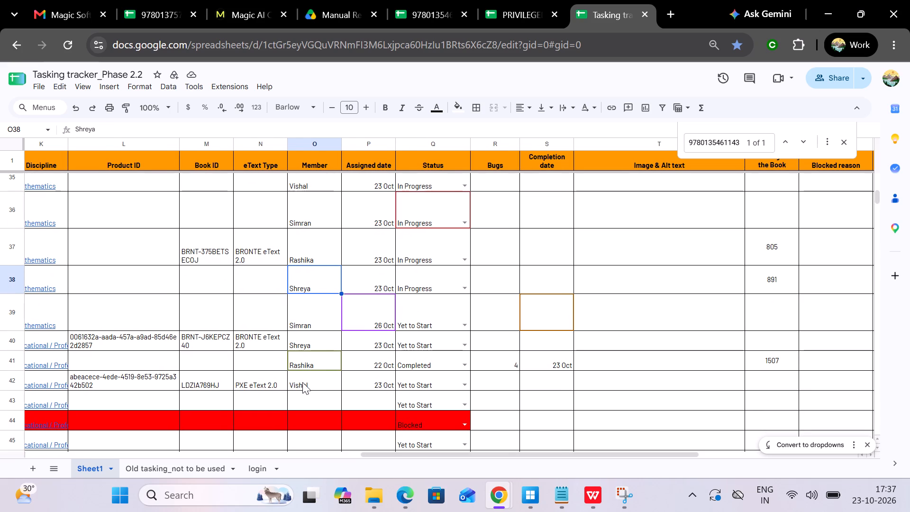
left_click(302, 382)
scroll(302, 382, "right", 6)
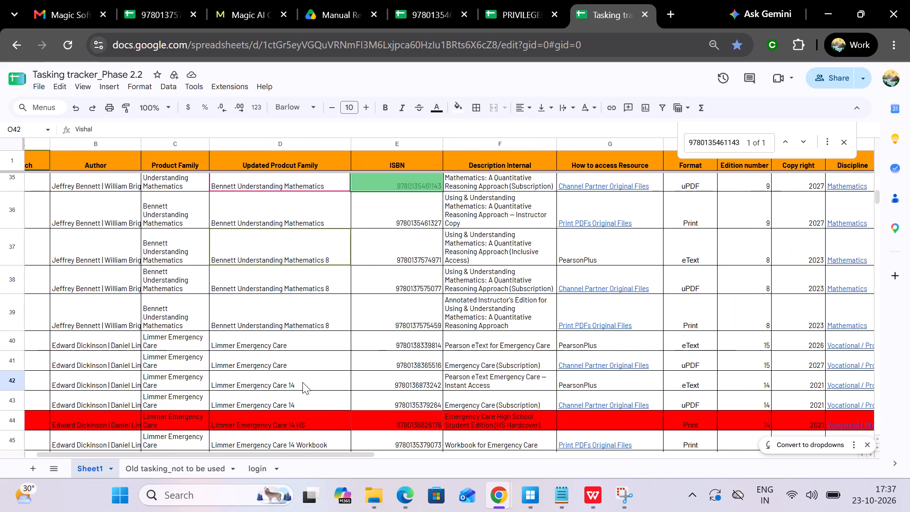
left_click(319, 384)
scroll(319, 384, "left", 5)
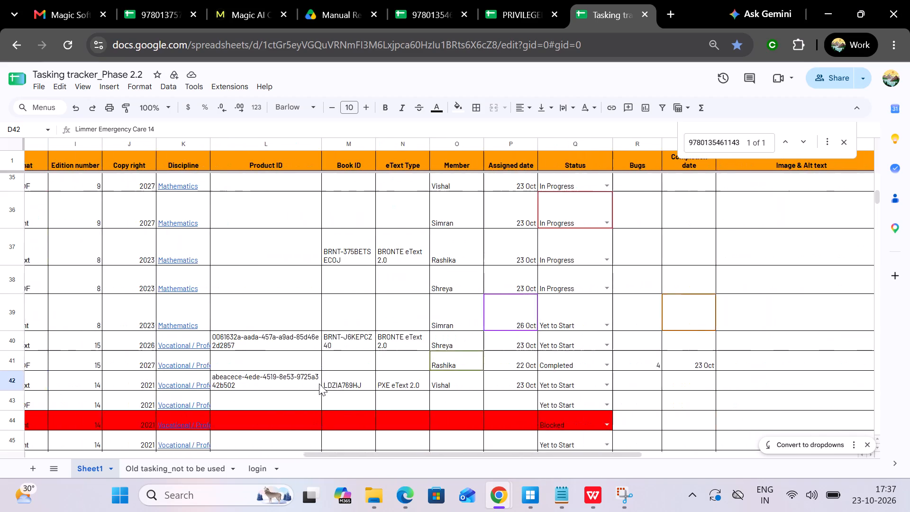
scroll(319, 384, "left", 2)
scroll(319, 384, "right", 1)
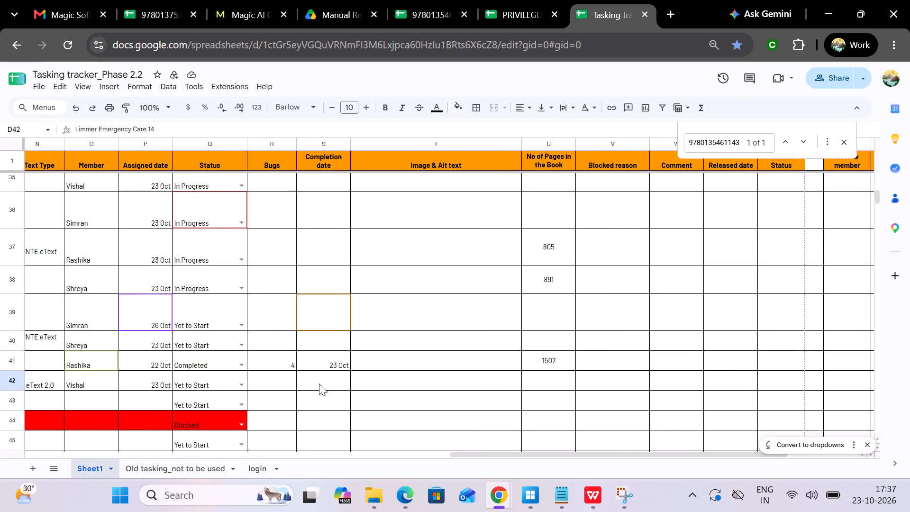
scroll(192, 347, "up", 1)
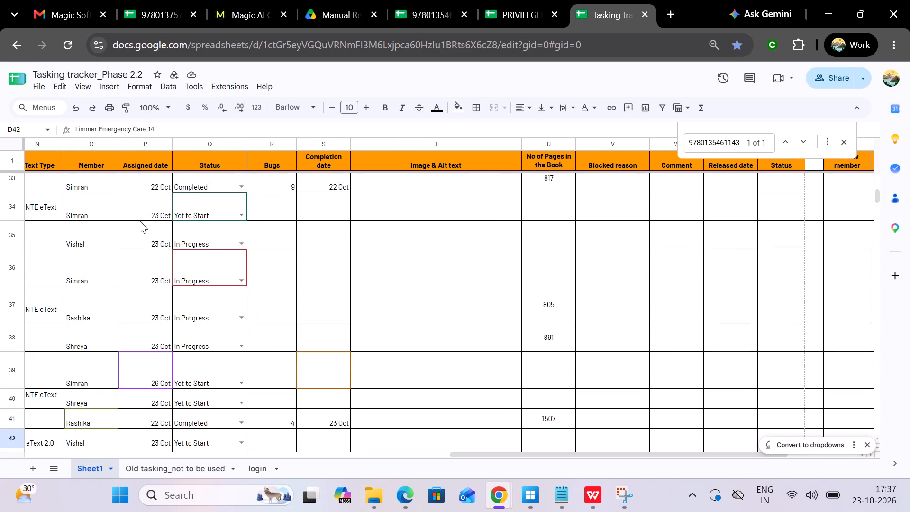
scroll(196, 273, "right", 5)
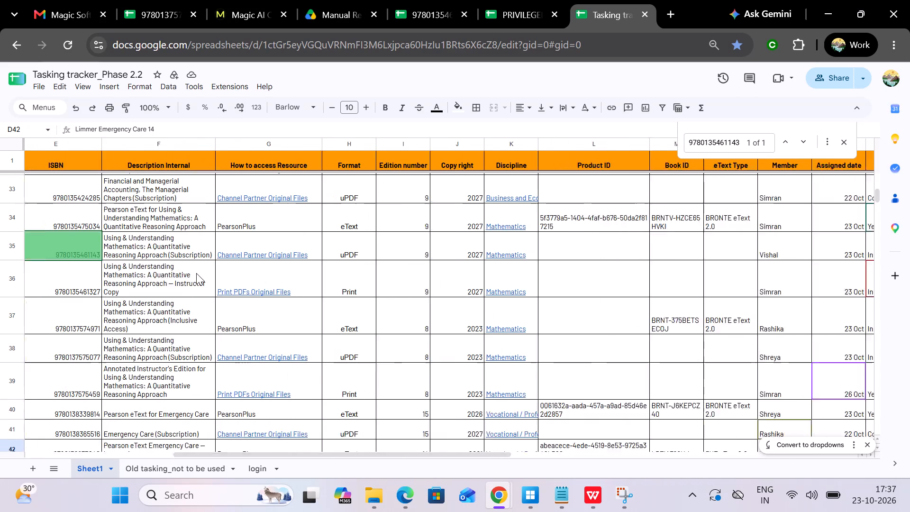
left_click(500, 0)
left_click(438, 0)
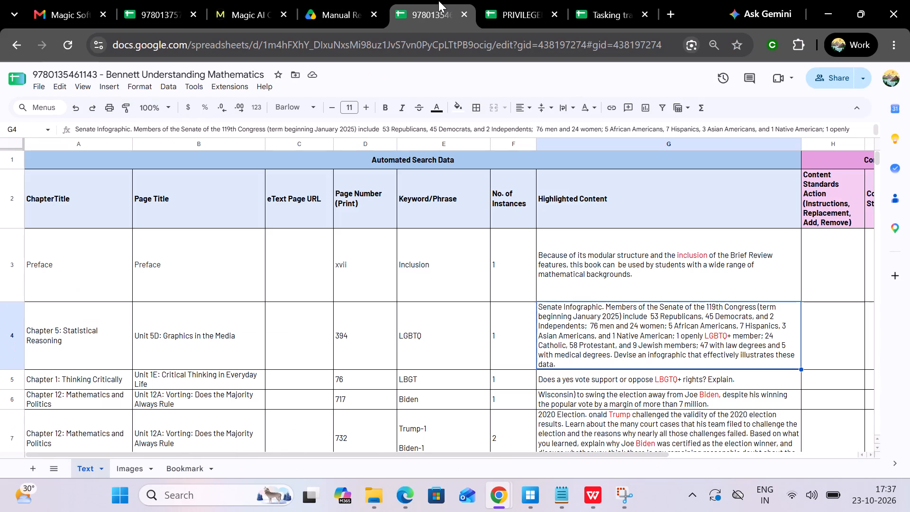
left_click_drag(496, 256, 537, 511)
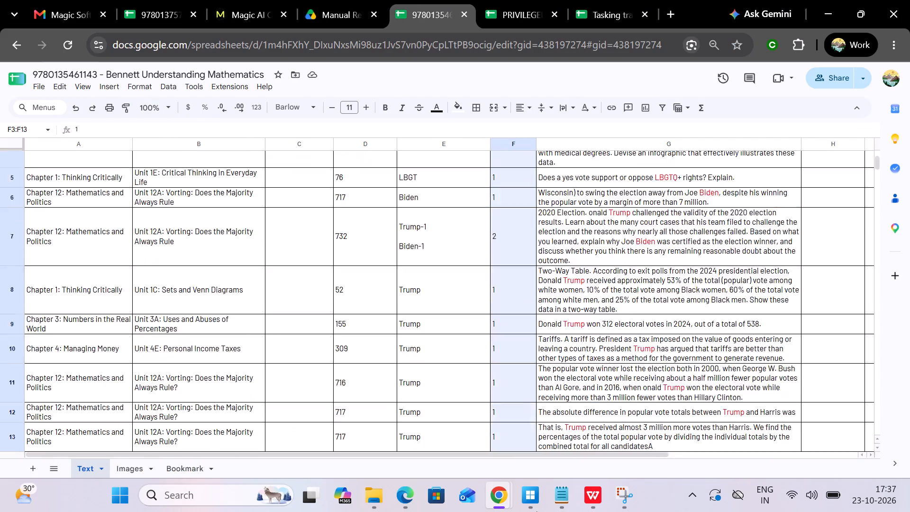
left_click_drag(537, 511, 512, 396)
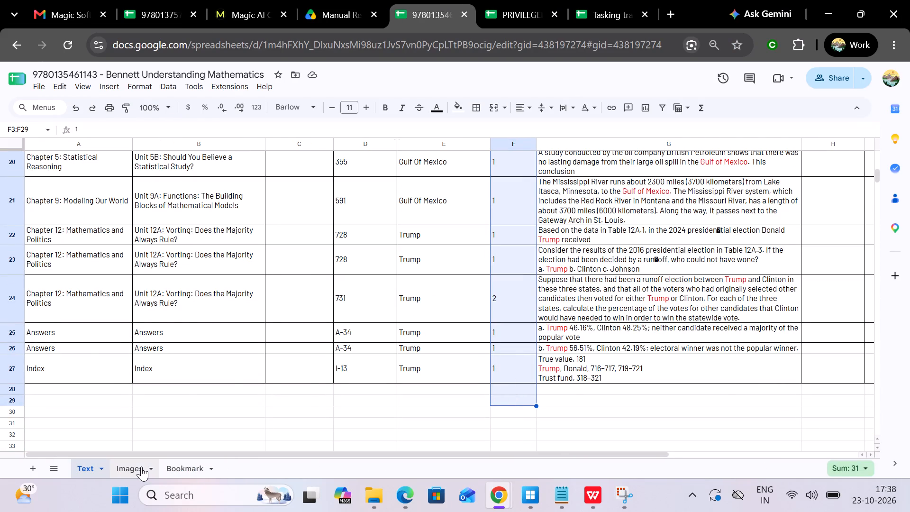
left_click(141, 466)
left_click_drag(437, 268, 457, 348)
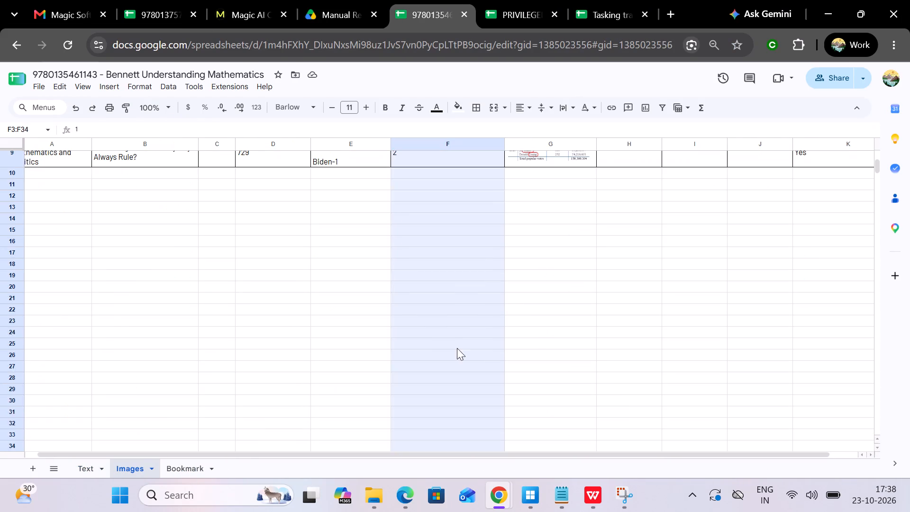
left_click_drag(457, 348, 451, 316)
left_click(355, 350)
scroll(355, 350, "up", 8)
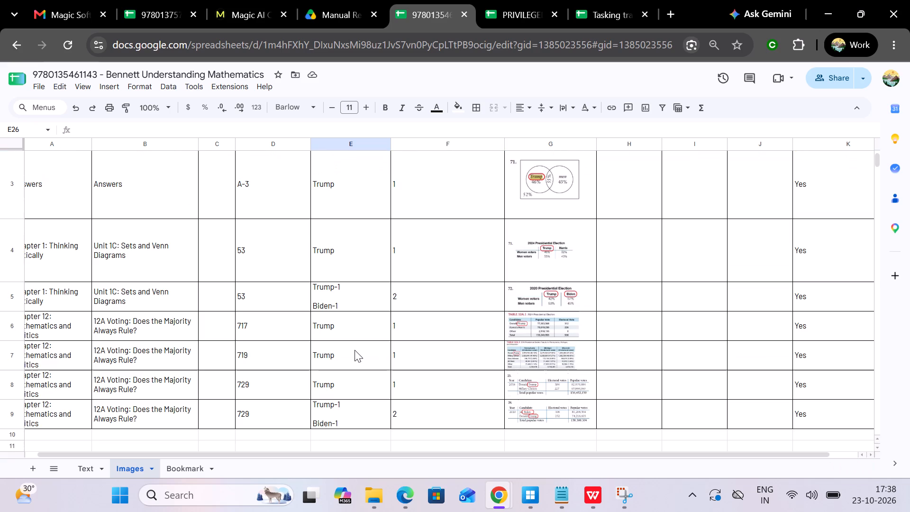
left_click(159, 0)
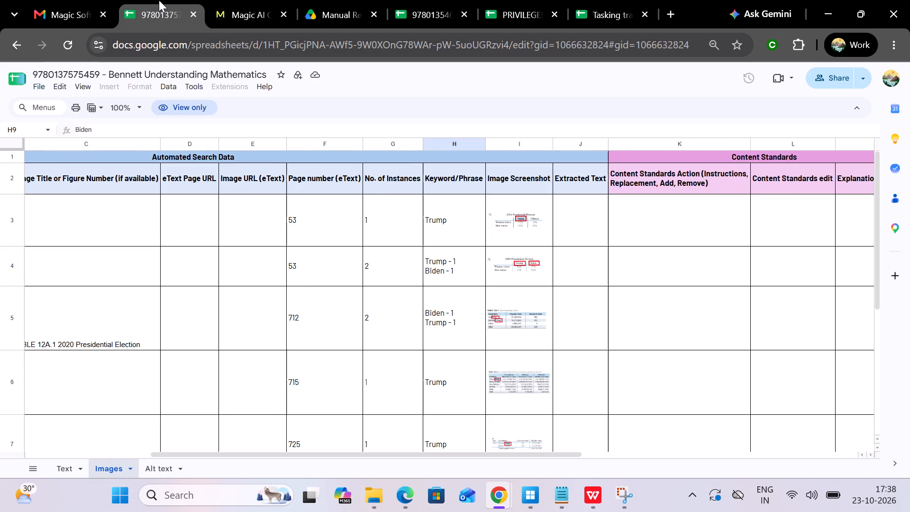
left_click(328, 17)
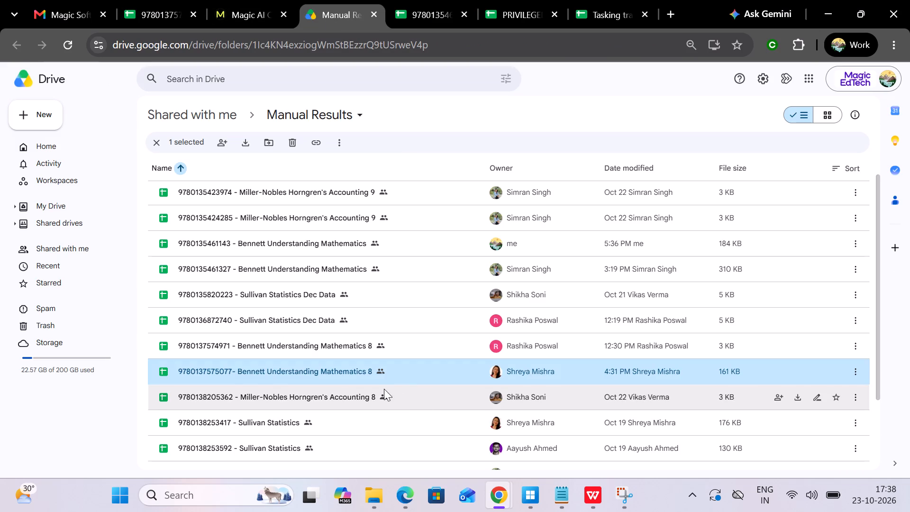
double_click(427, 378)
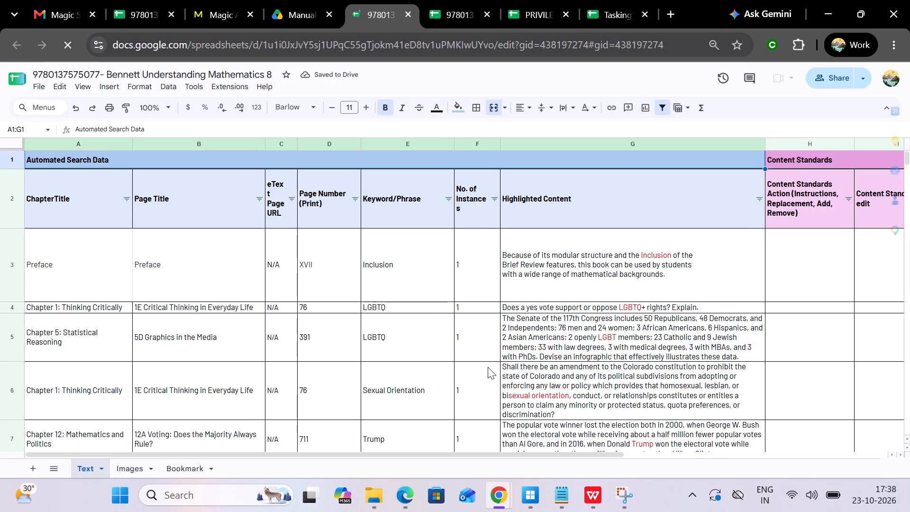
left_click_drag(464, 281, 477, 507)
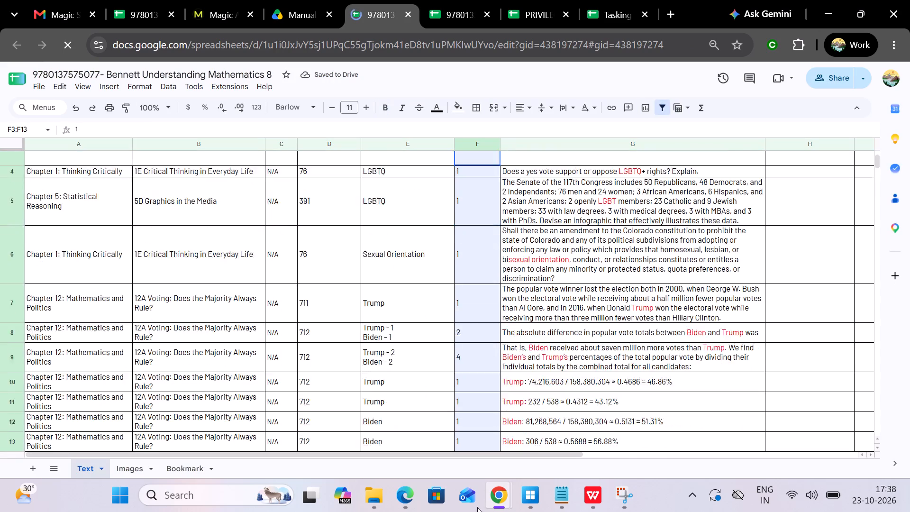
left_click_drag(477, 507, 469, 381)
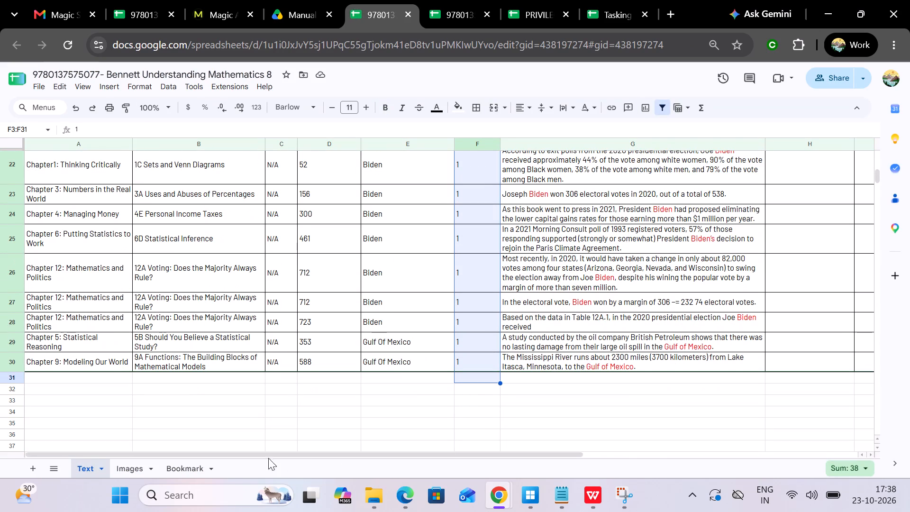
left_click(124, 473)
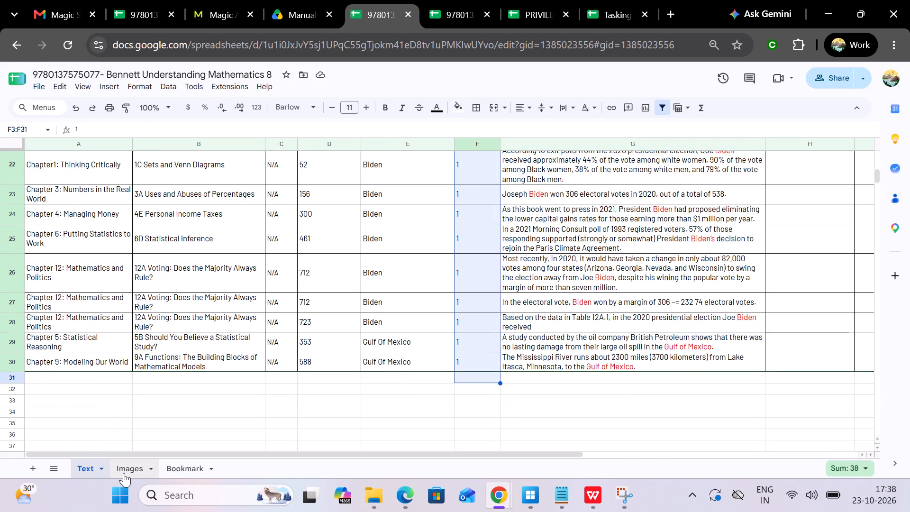
scroll(458, 281, "left", 1)
left_click_drag(389, 265, 388, 289)
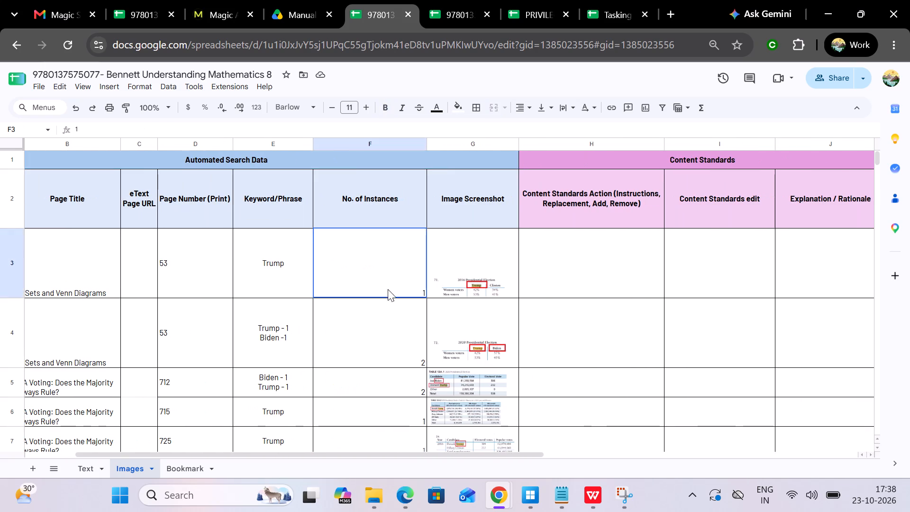
left_click_drag(388, 289, 382, 285)
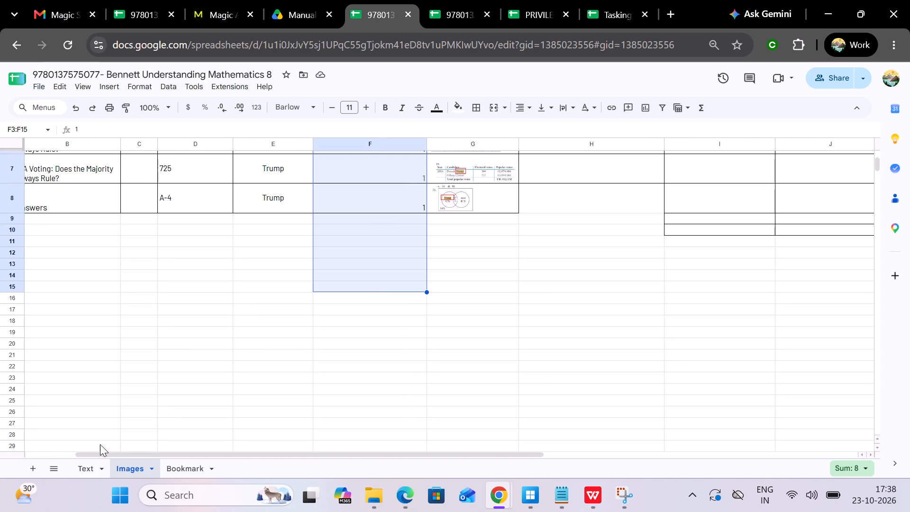
left_click(85, 461)
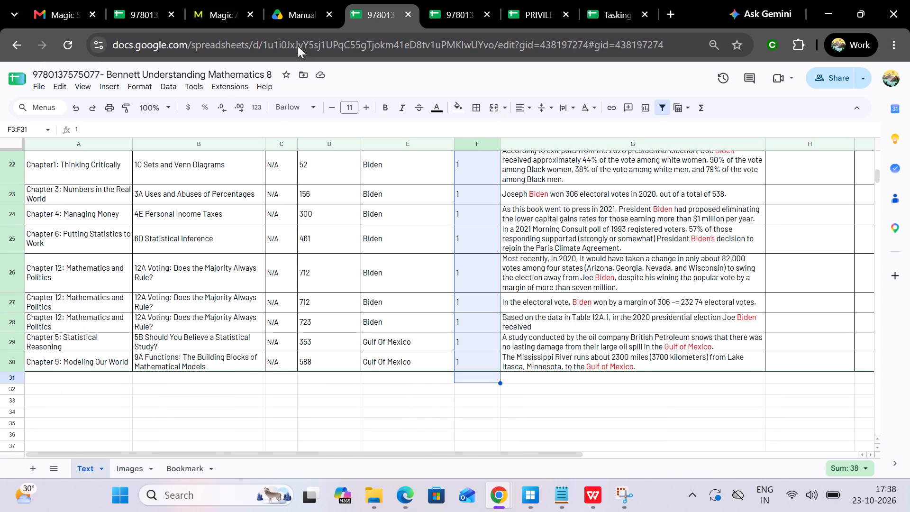
left_click(445, 6)
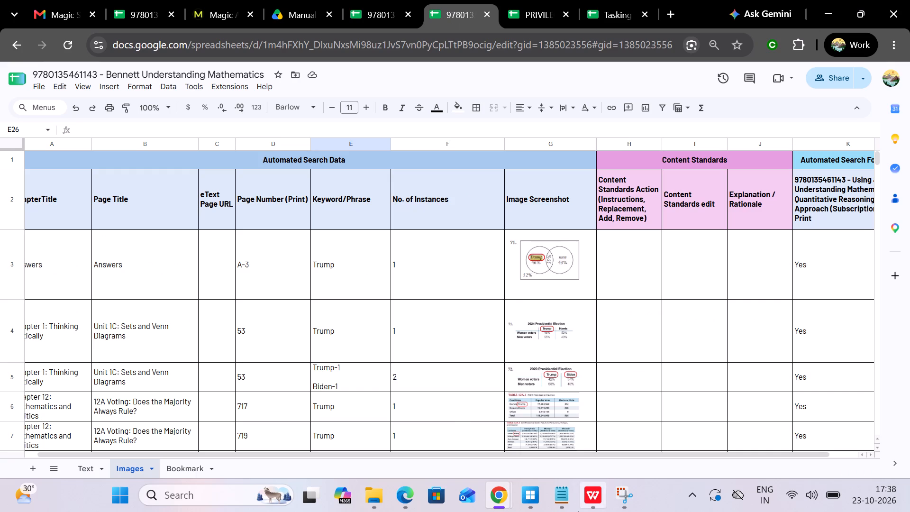
left_click(86, 463)
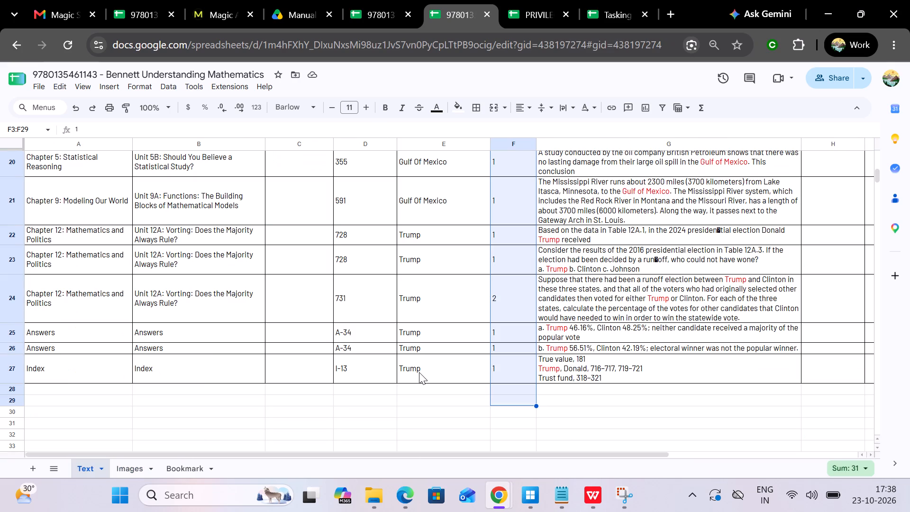